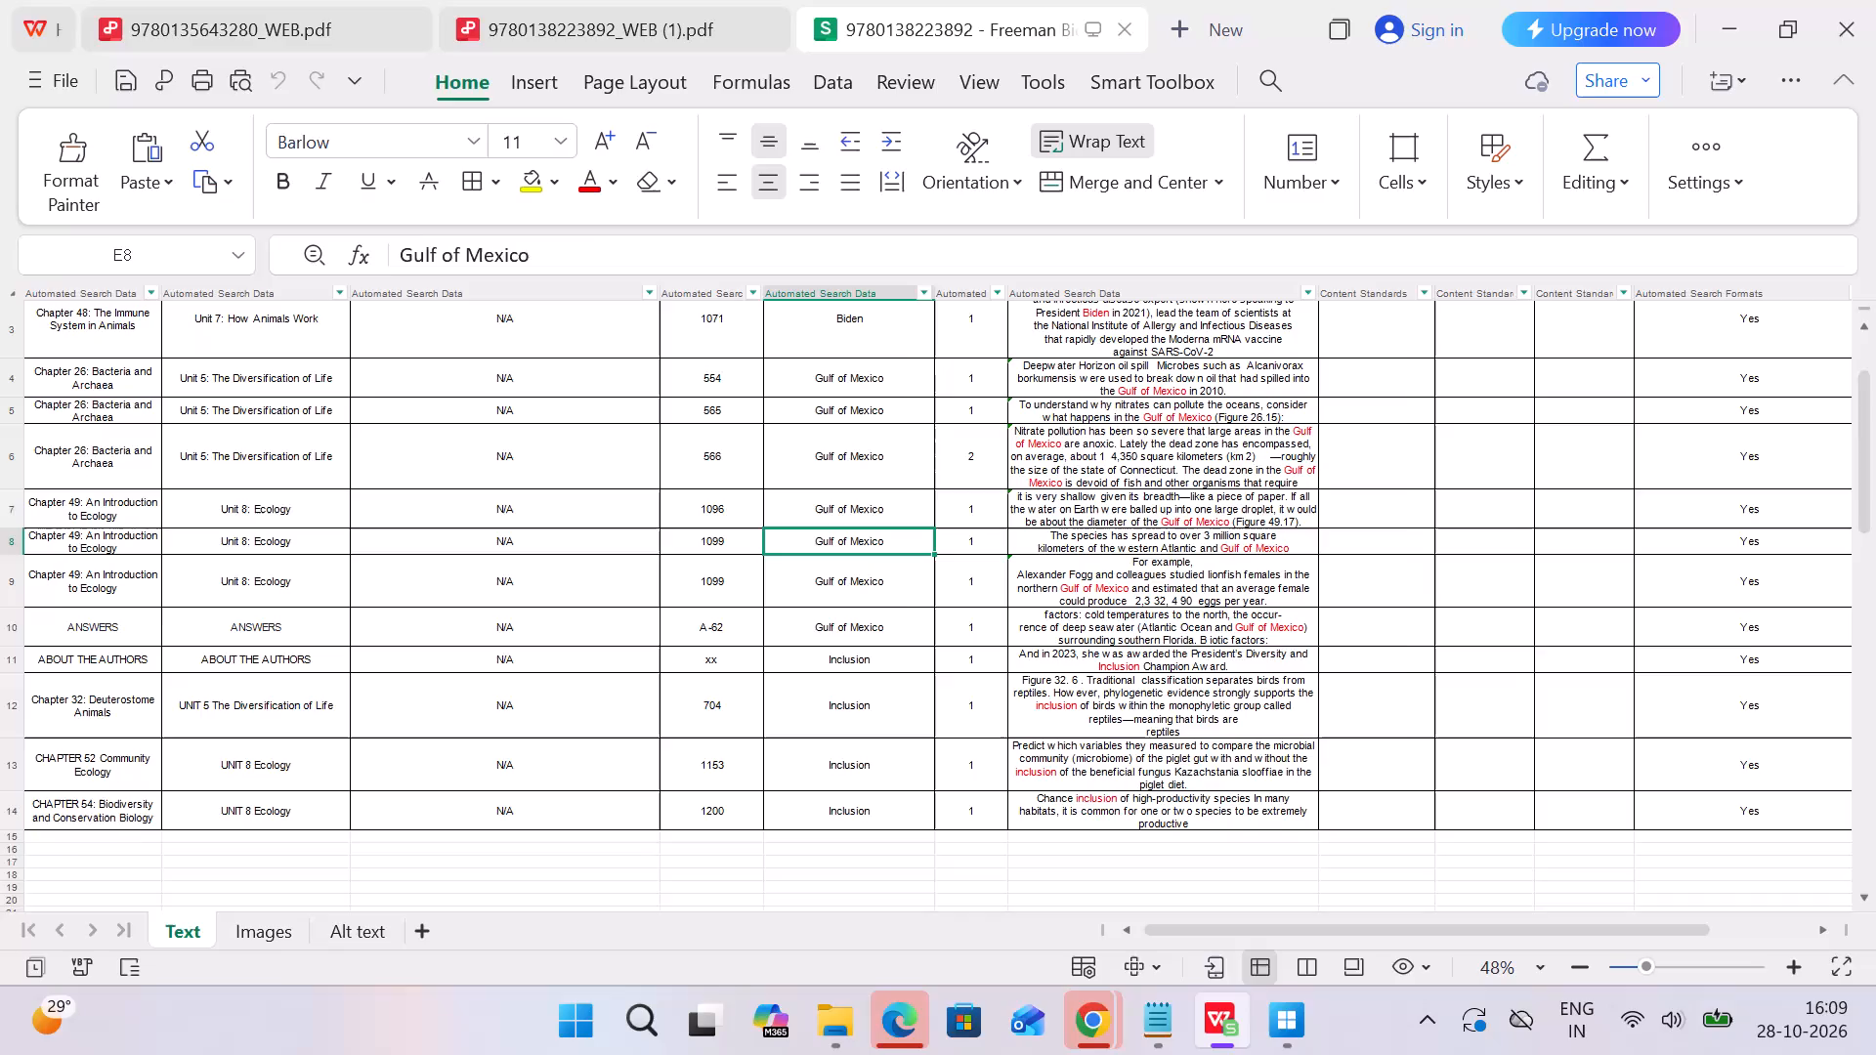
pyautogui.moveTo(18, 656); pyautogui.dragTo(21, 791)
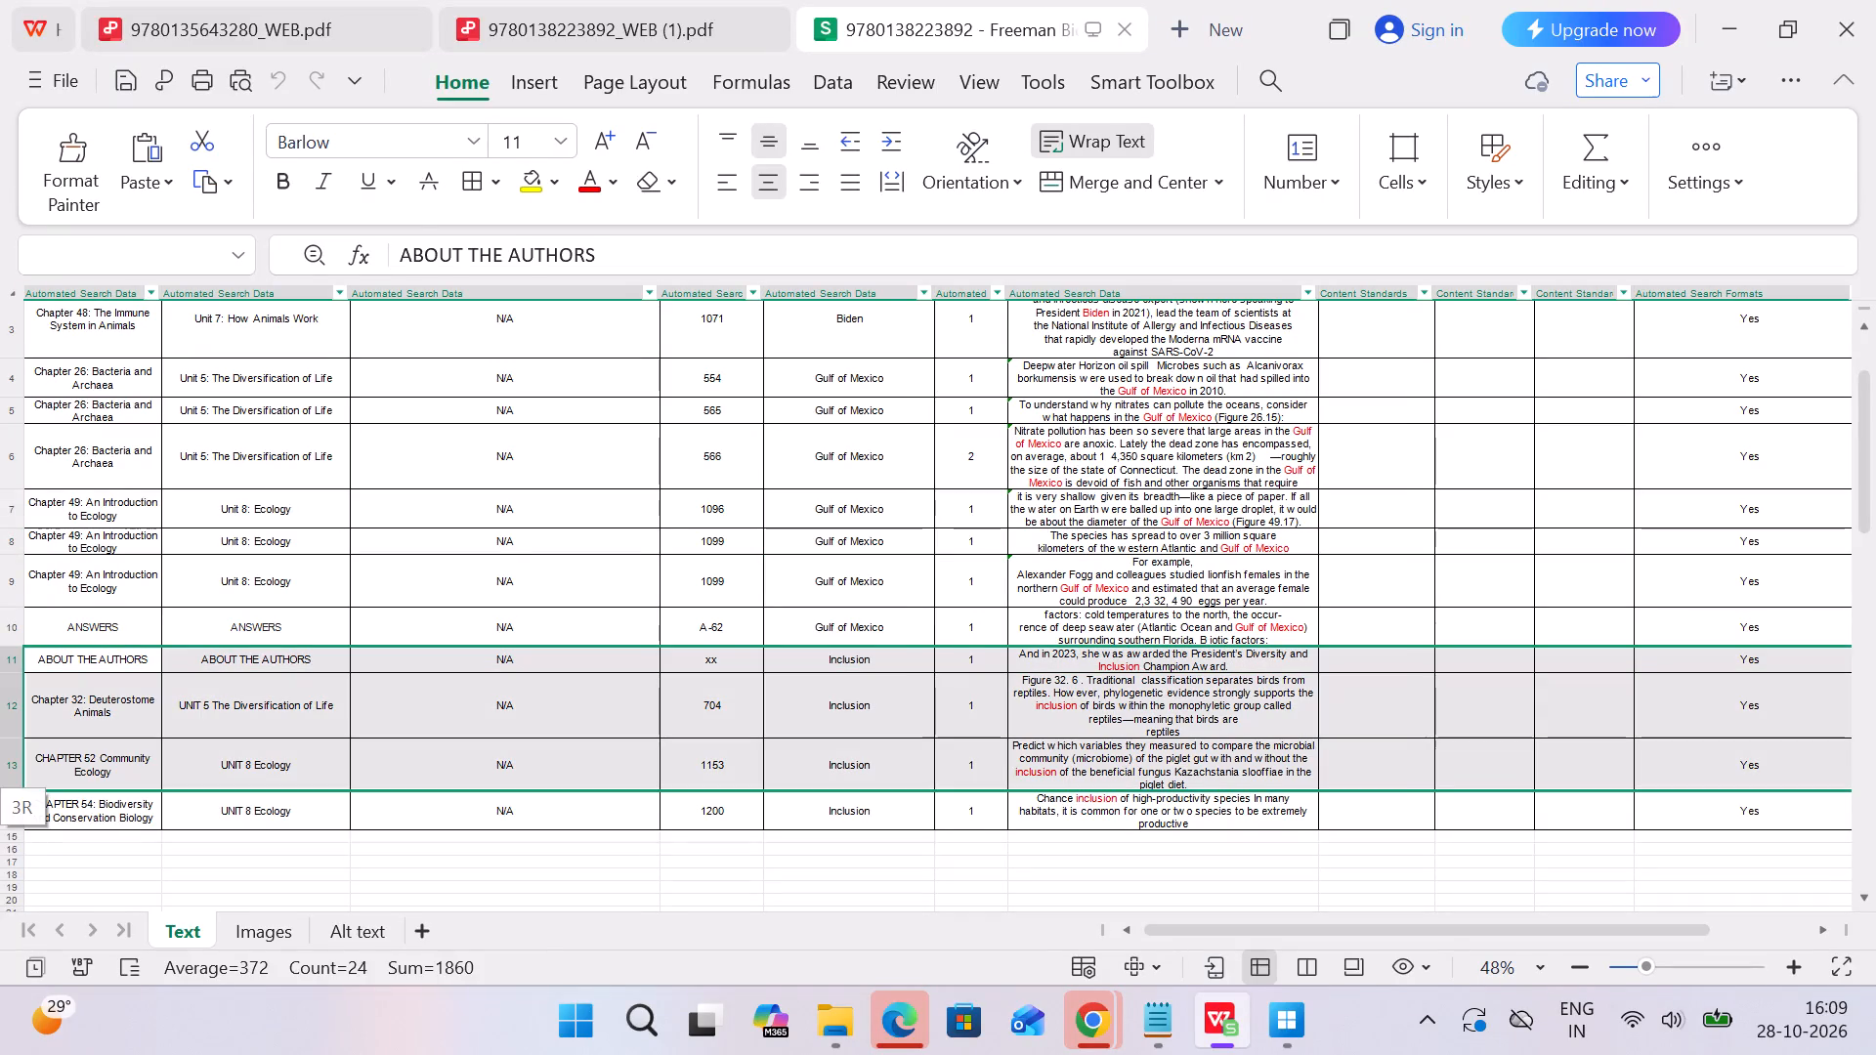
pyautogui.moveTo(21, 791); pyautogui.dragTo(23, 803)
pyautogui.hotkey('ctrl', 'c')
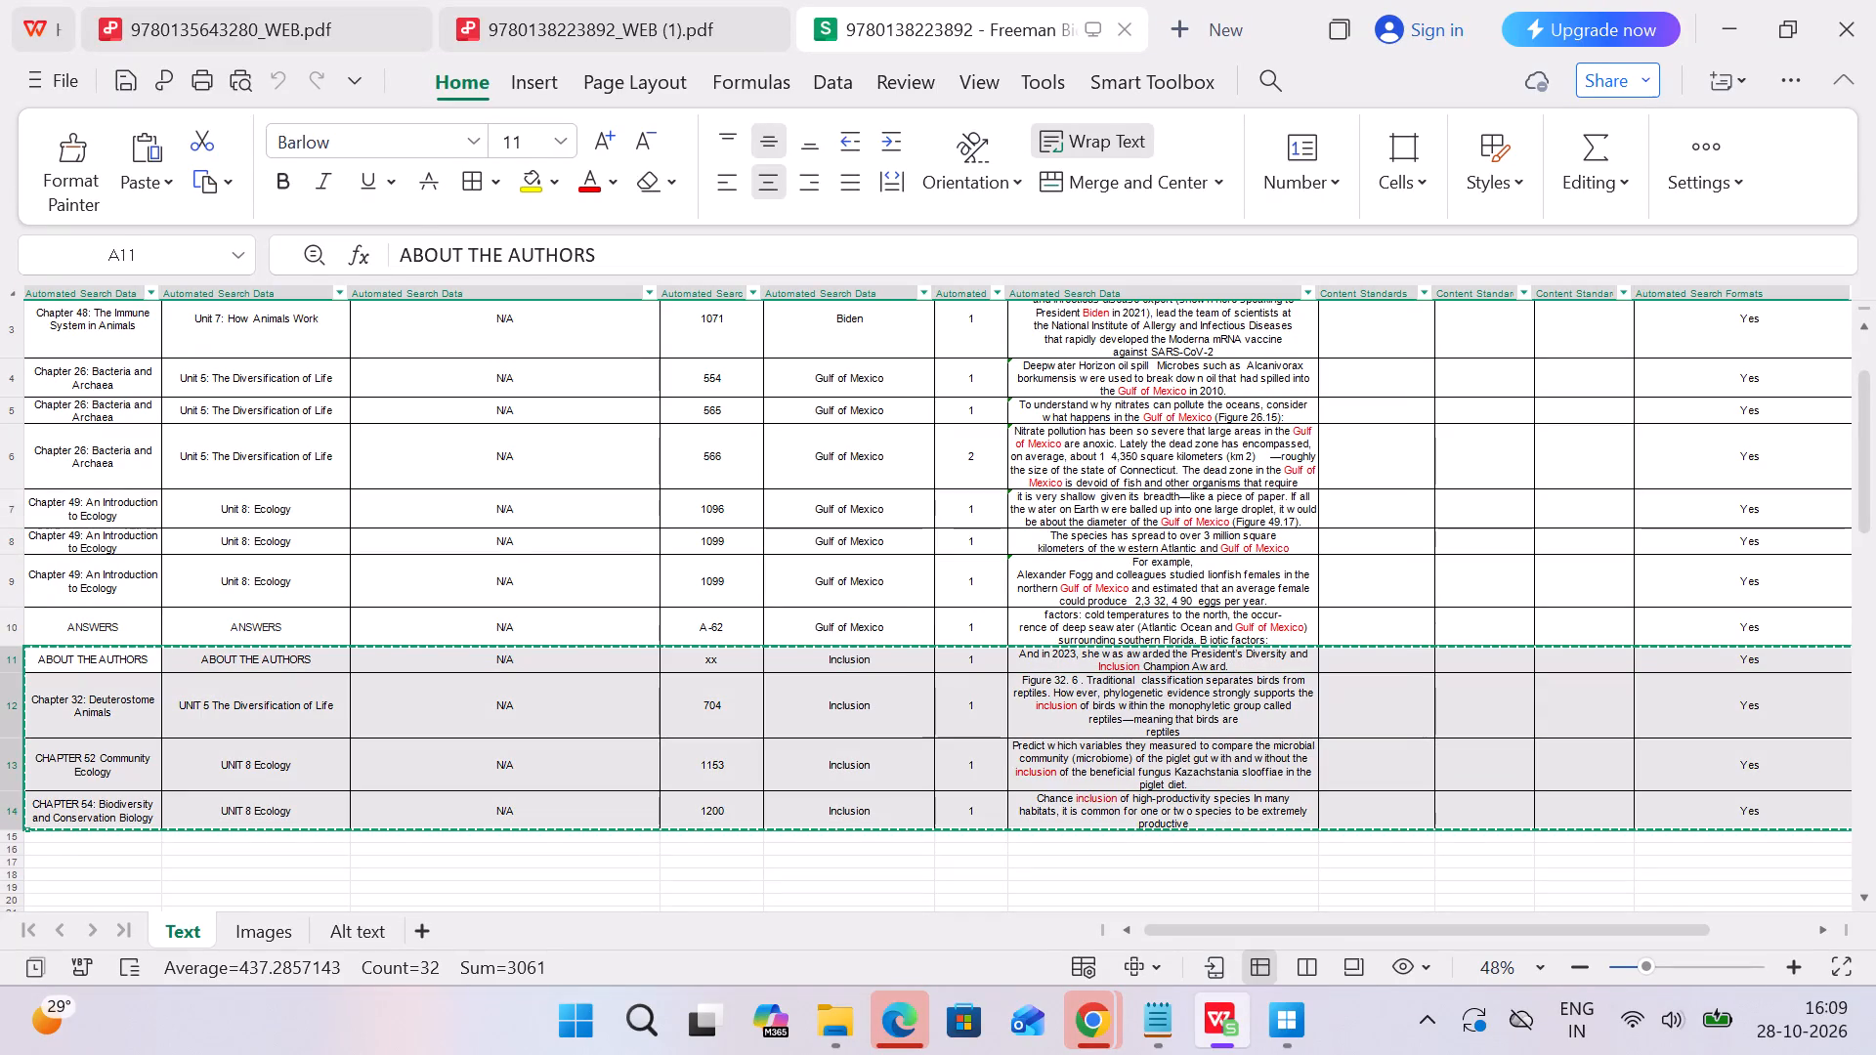
pyautogui.hotkey('alt', 'Tab')
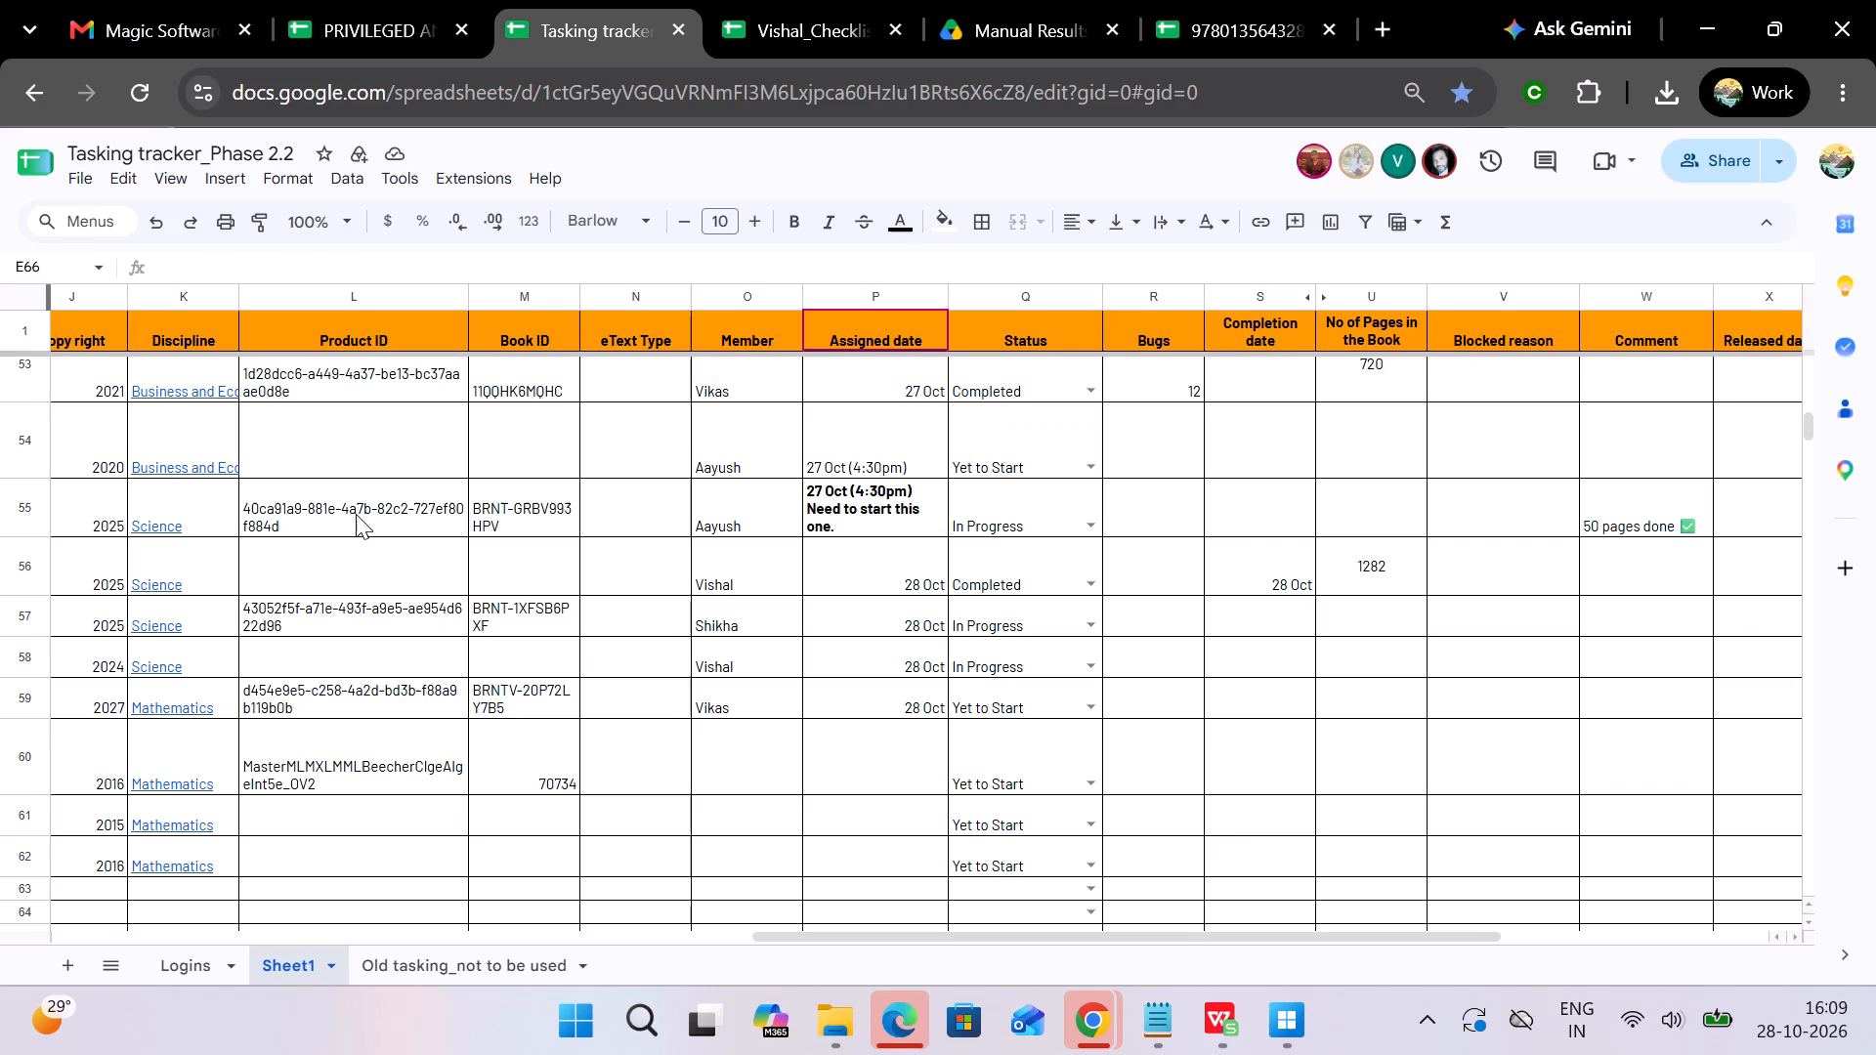
pyautogui.click(1016, 22)
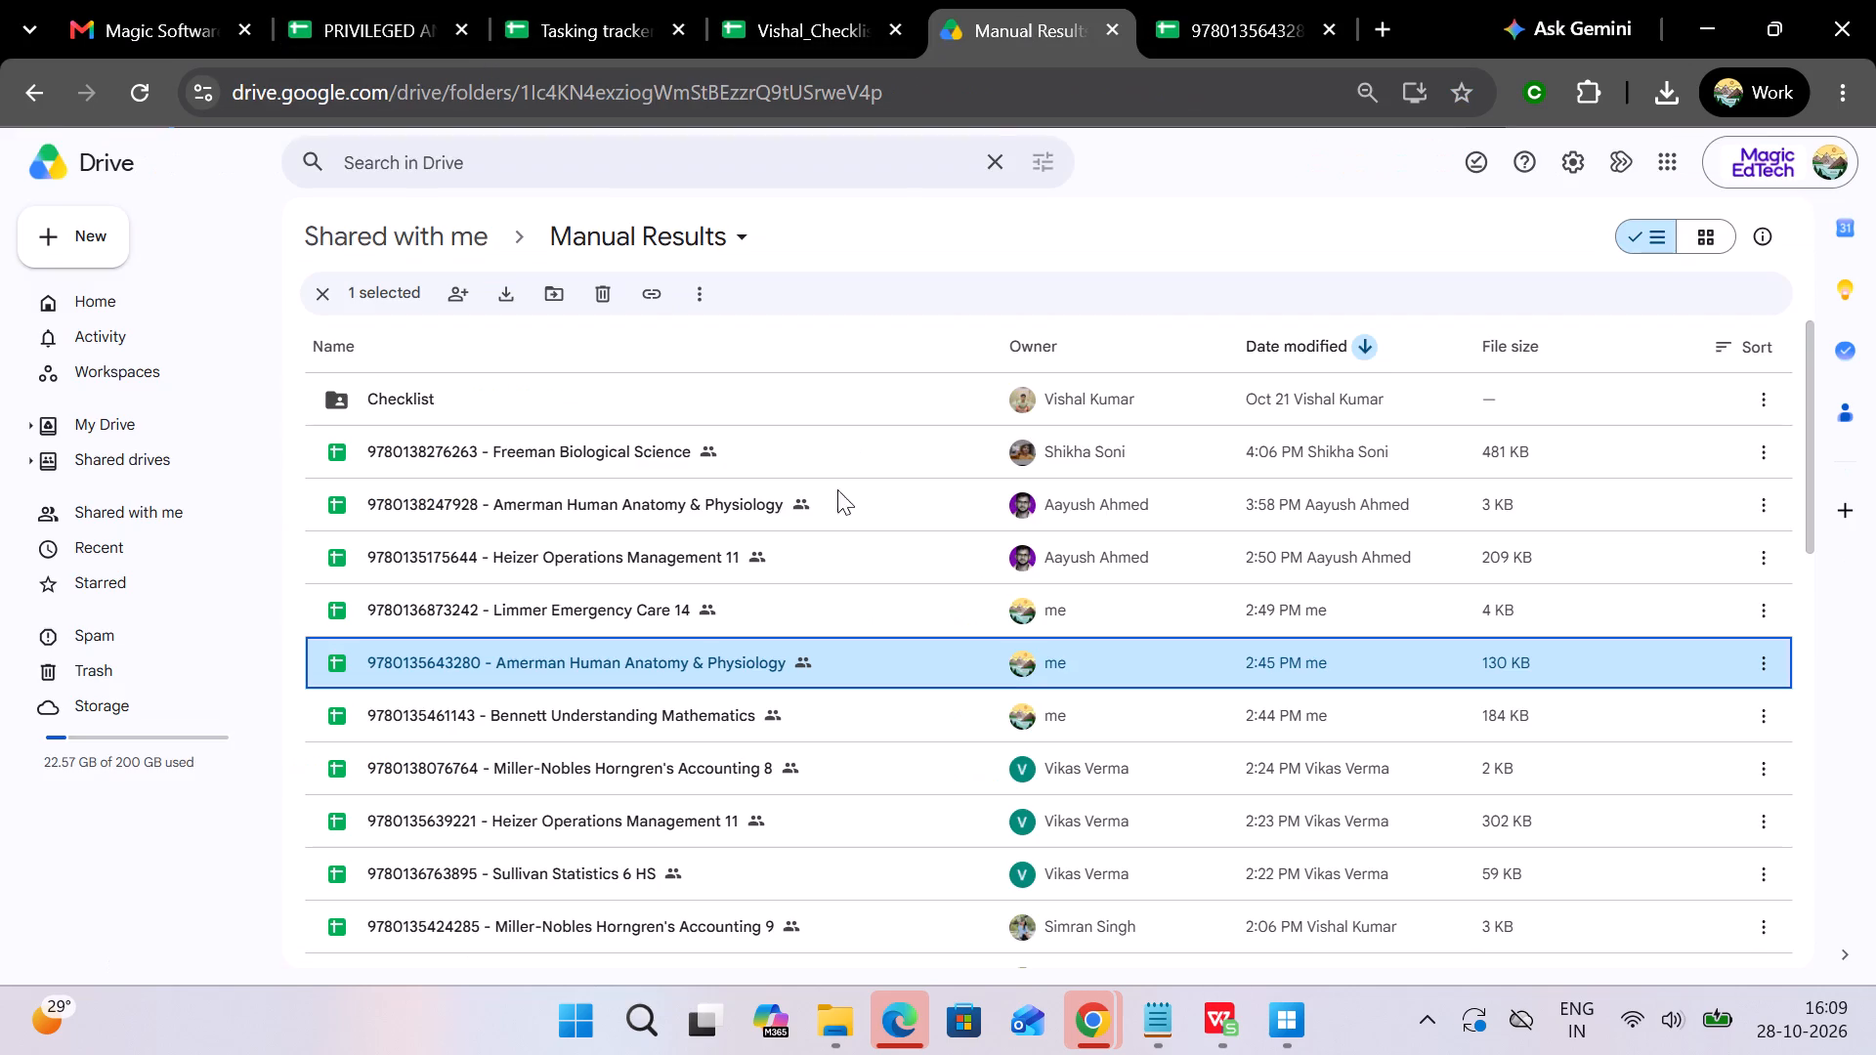
pyautogui.scroll(1, 738, 541)
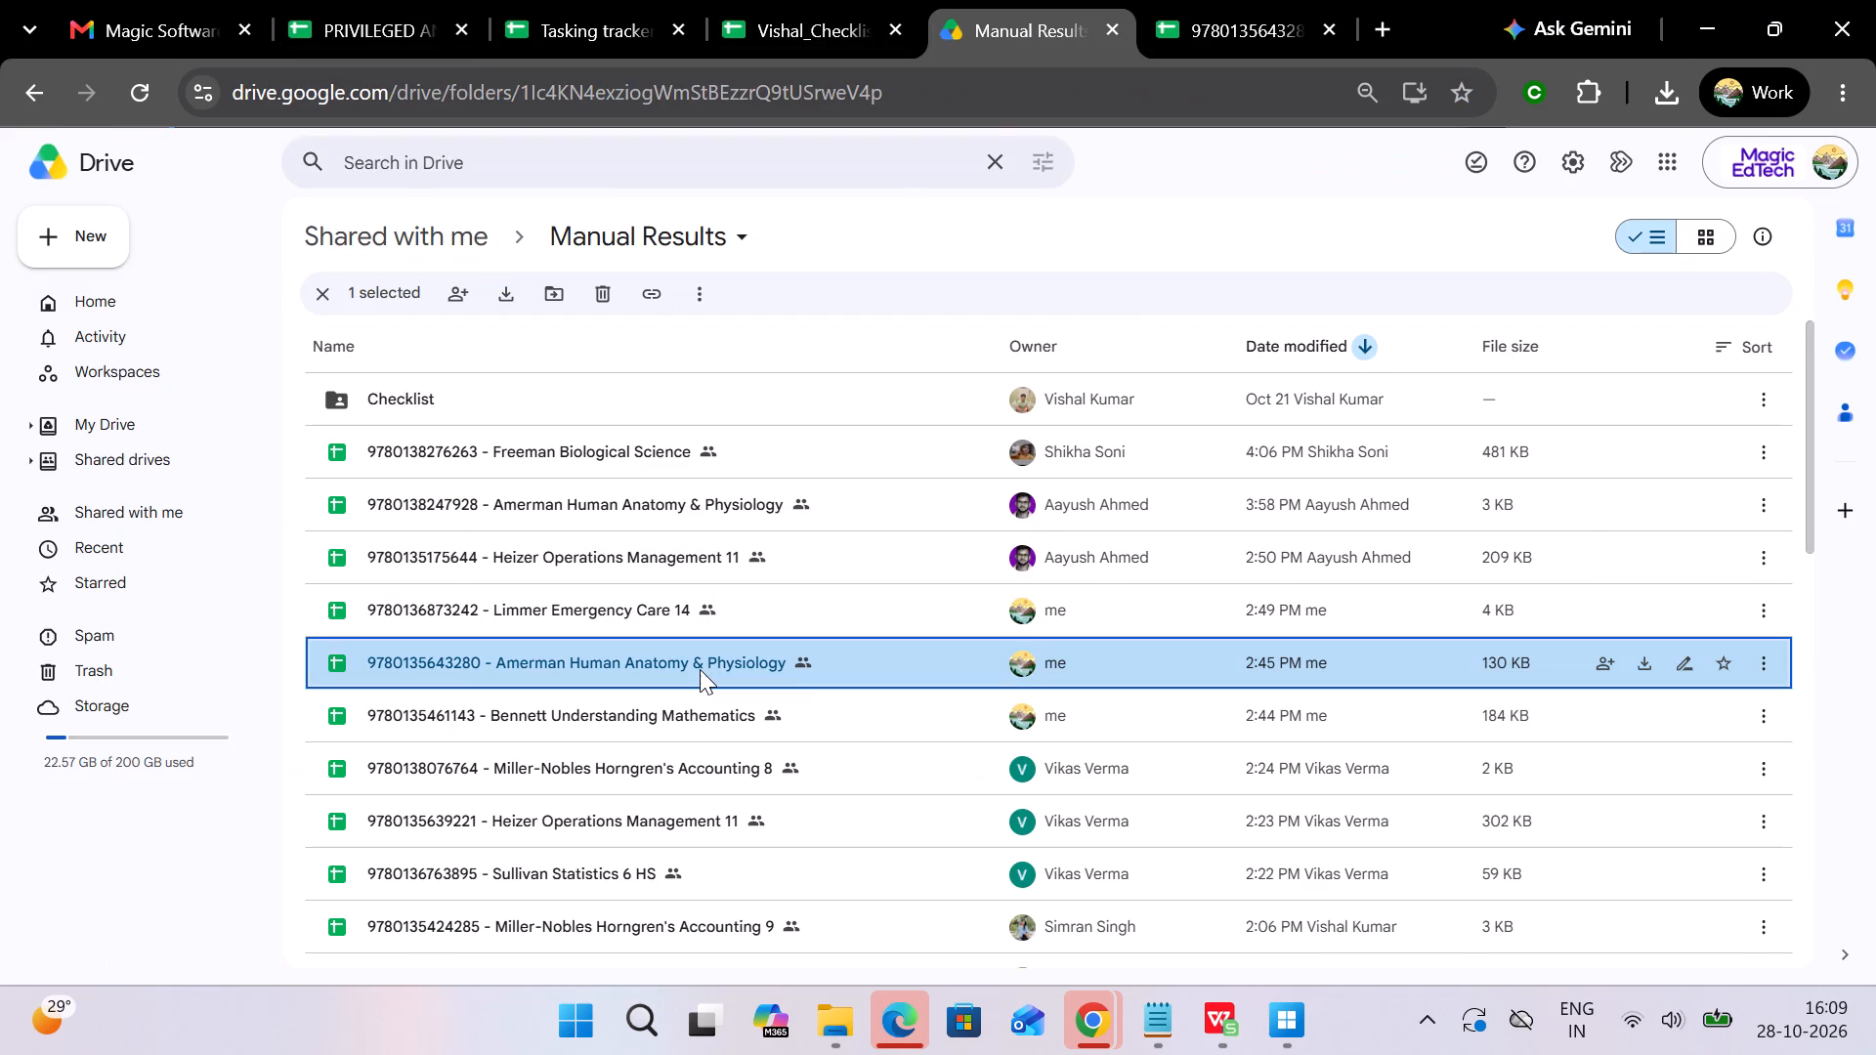
pyautogui.hotkey('ctrl', 'c')
pyautogui.scroll(-7, 737, 788)
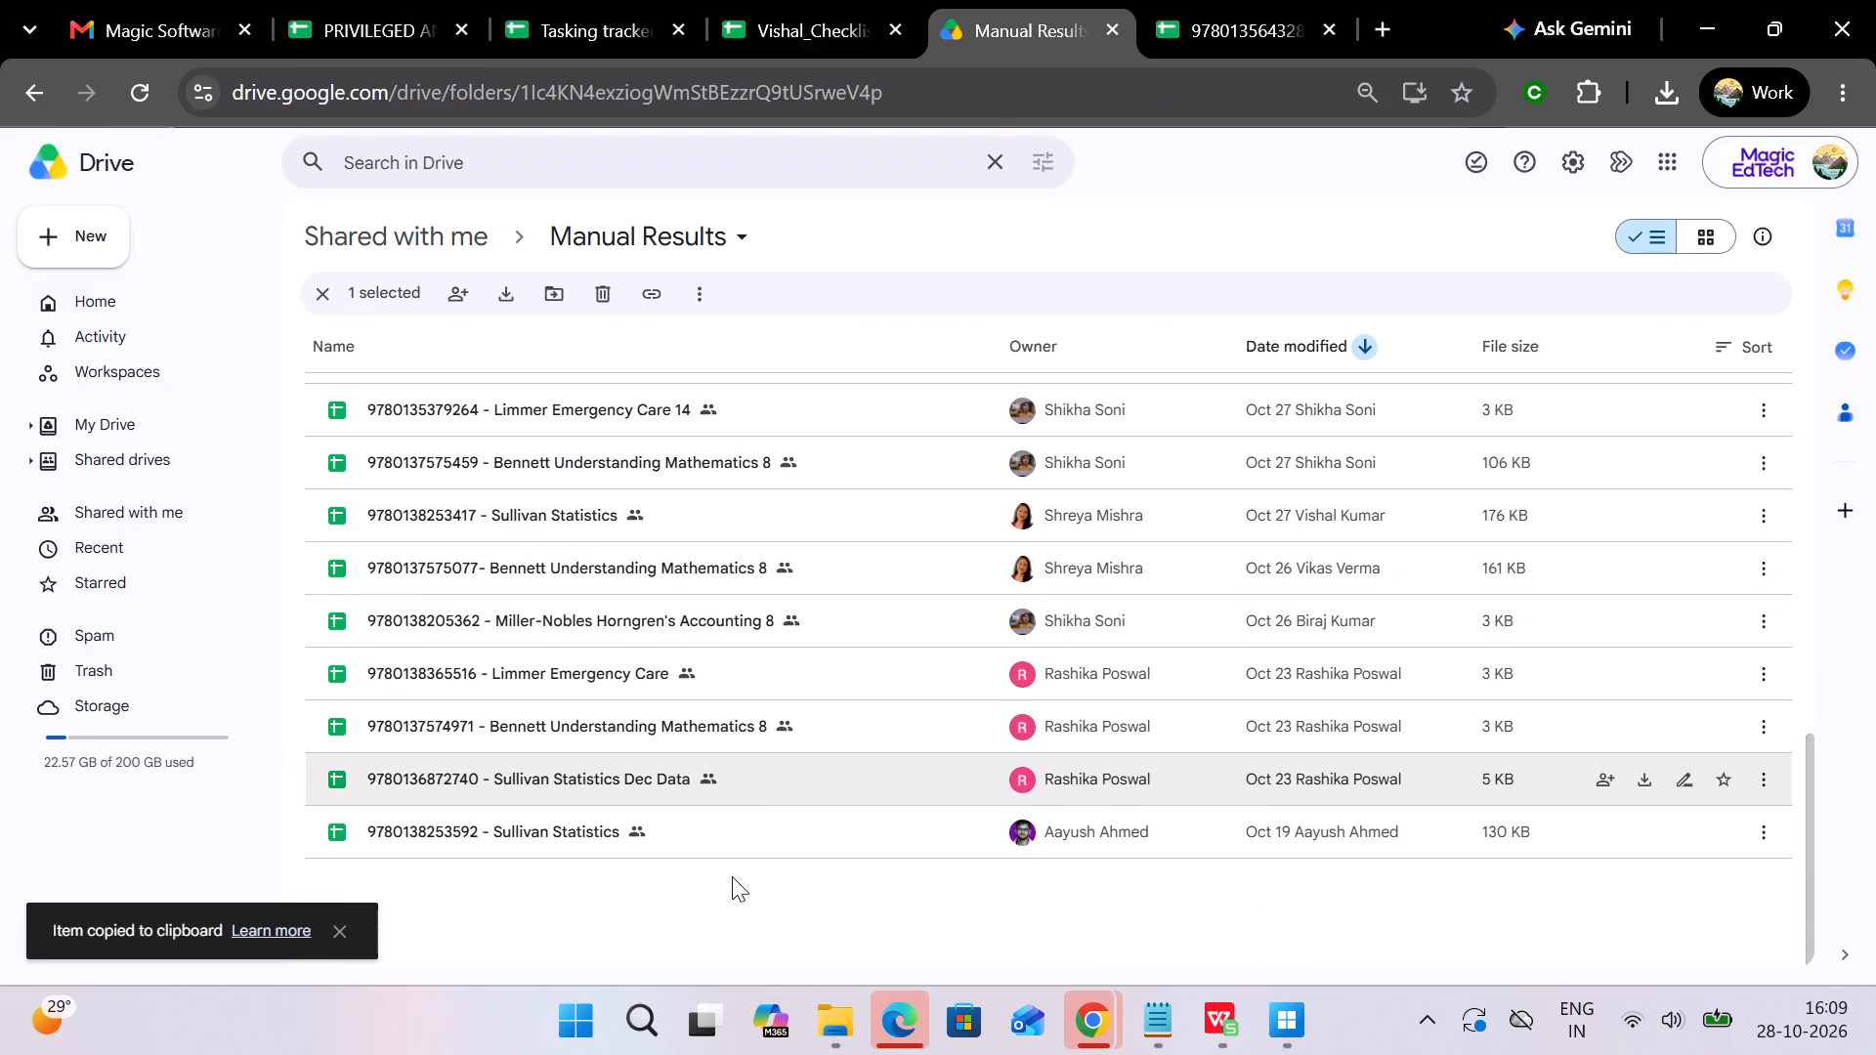
pyautogui.click(729, 916)
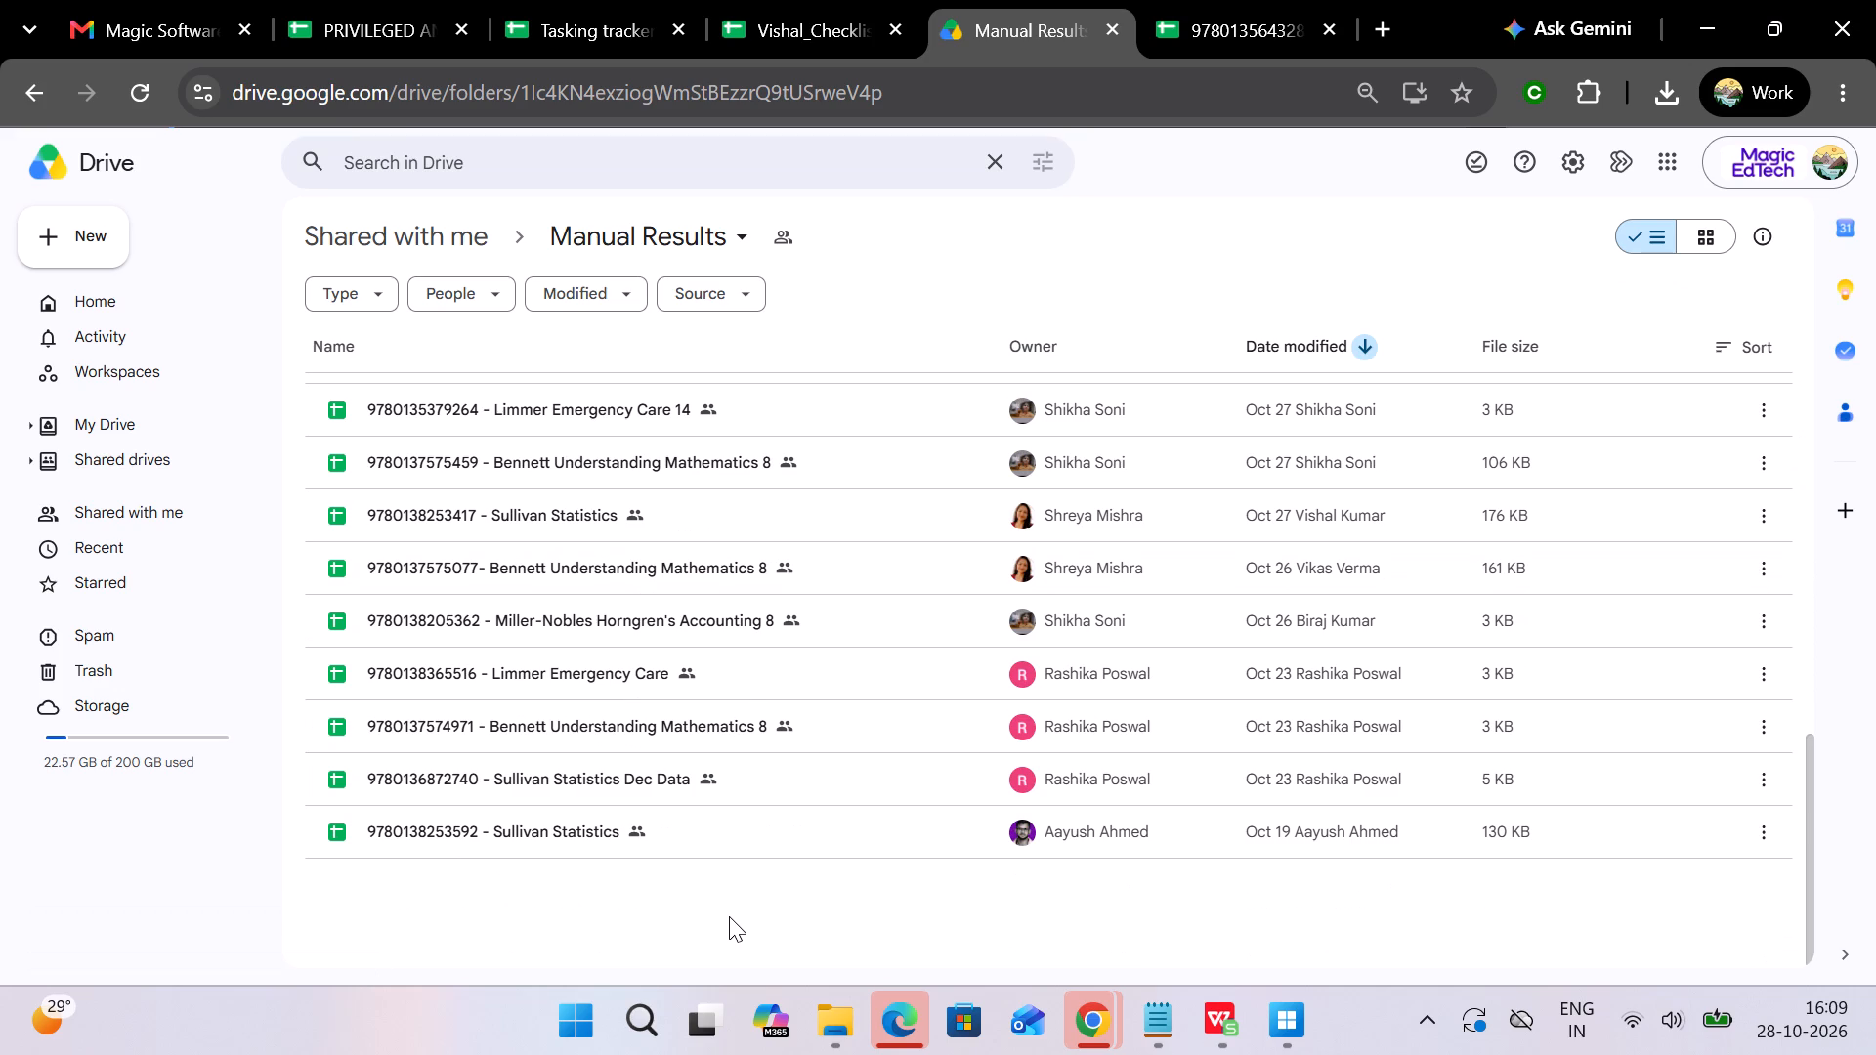
pyautogui.hotkey('ctrl', 'v')
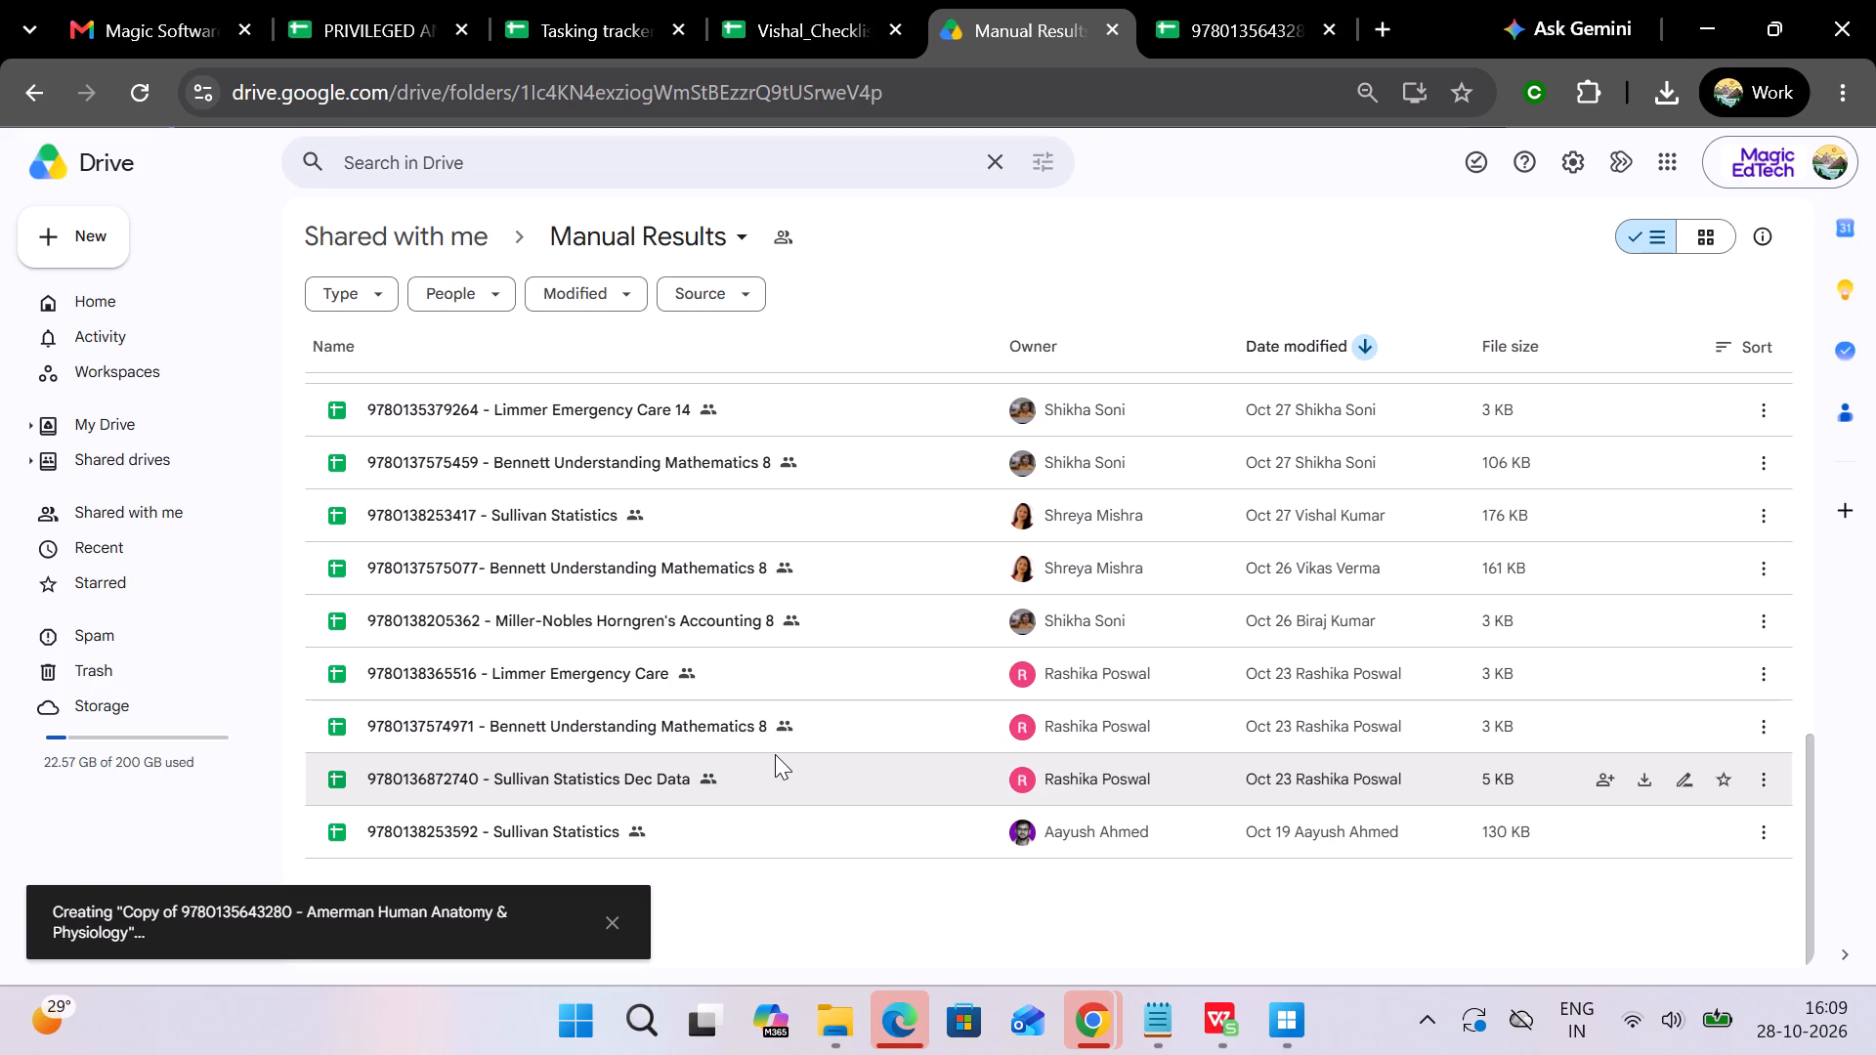
pyautogui.scroll(8, 775, 754)
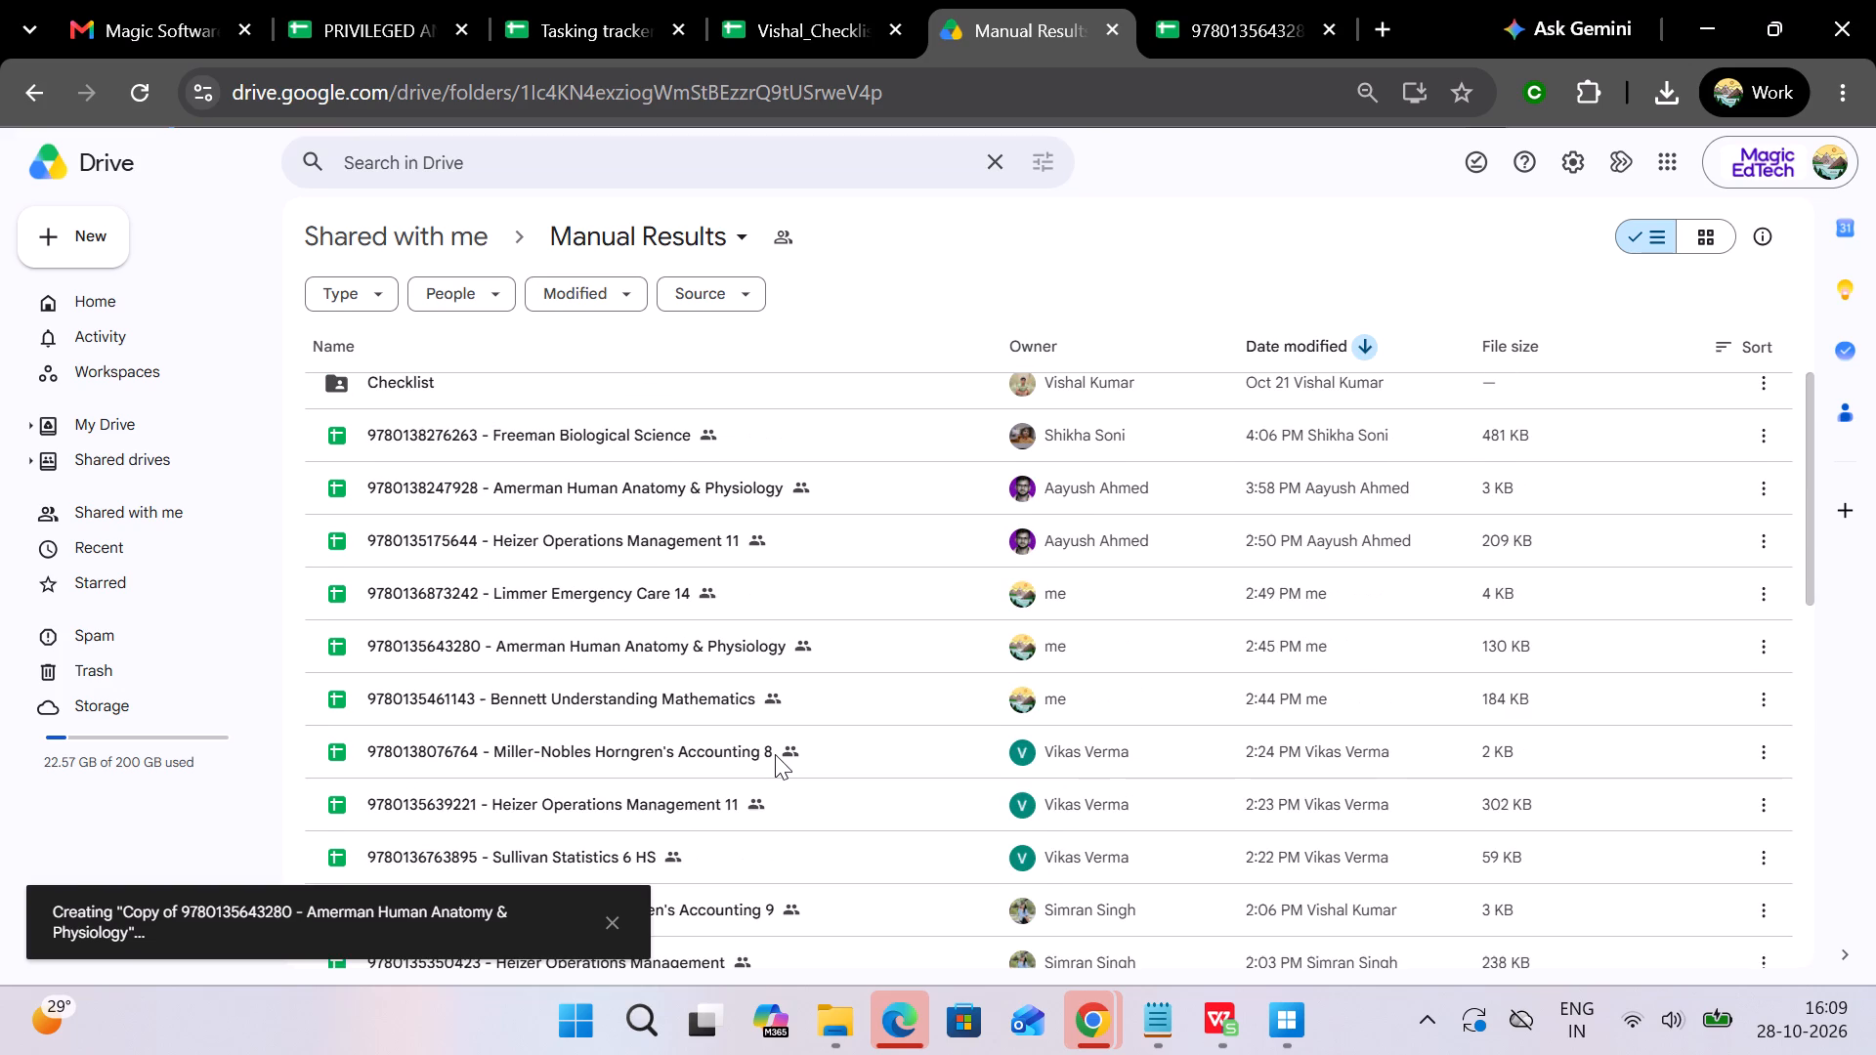
pyautogui.scroll(4, 775, 754)
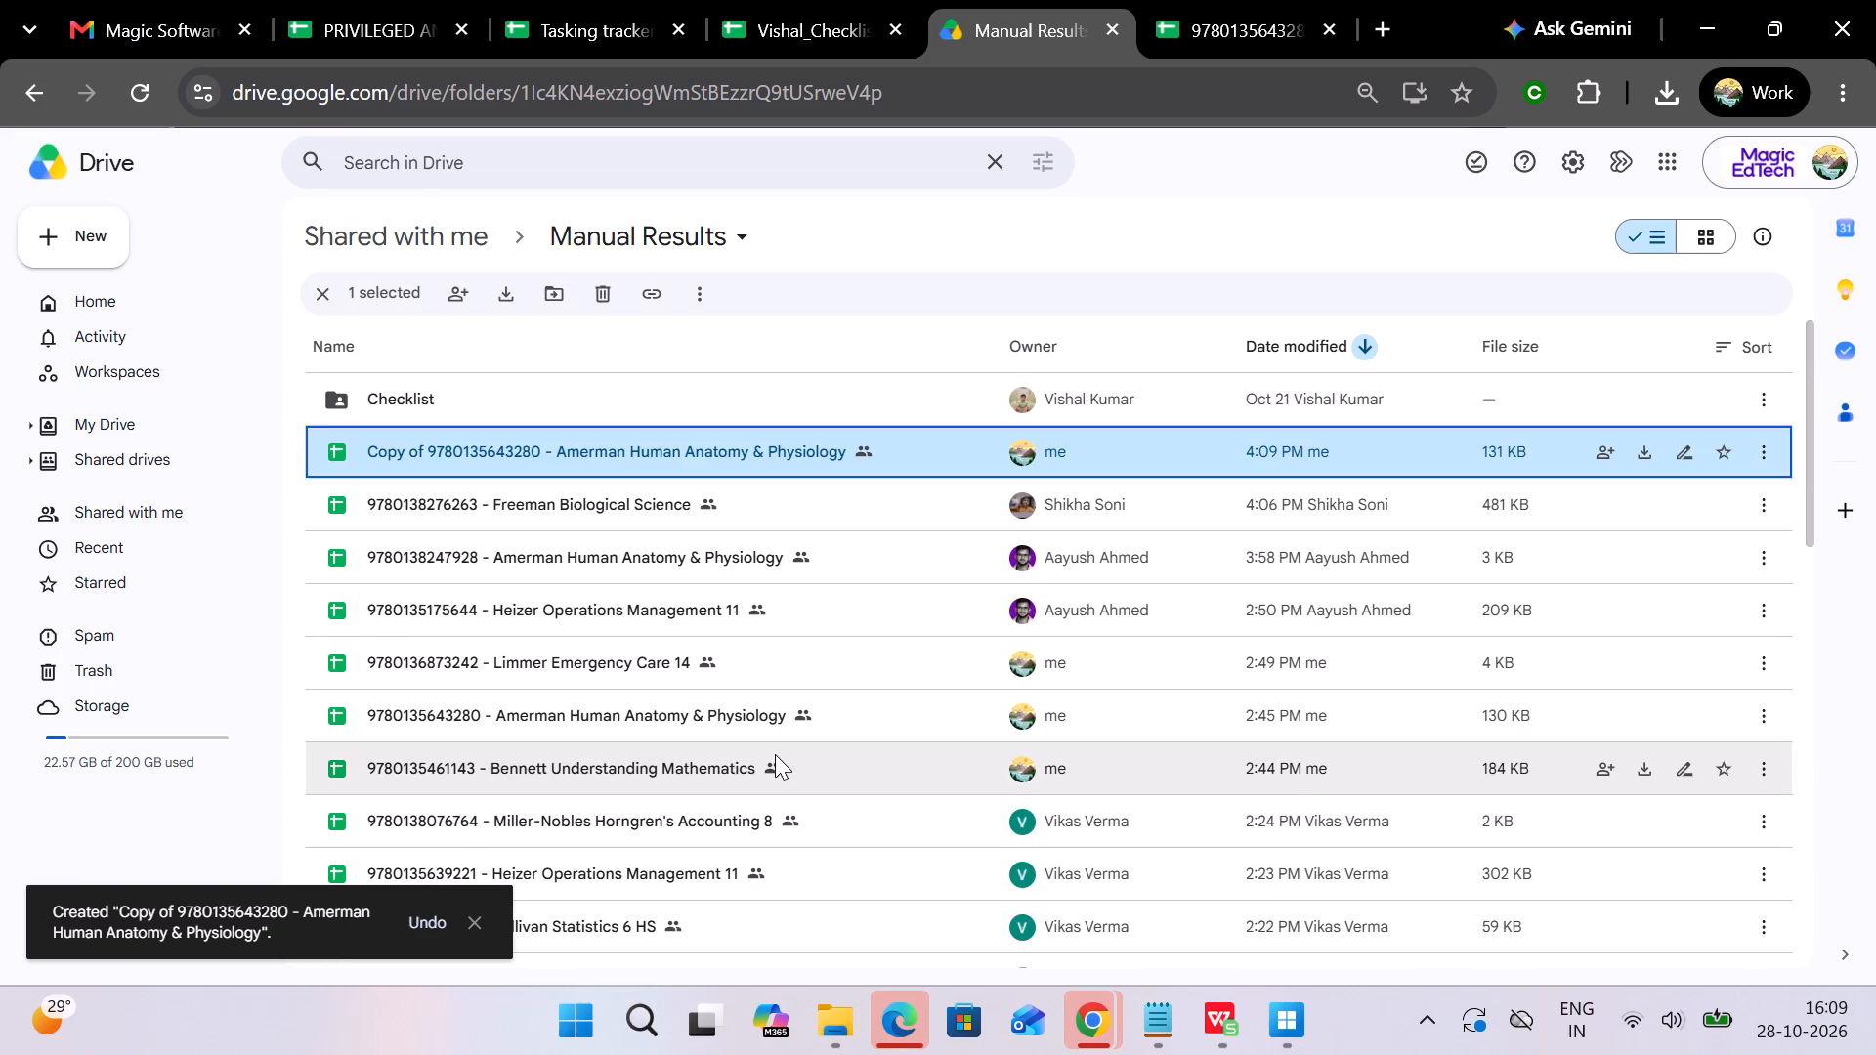
# Start renaming the duplicated Amerman Human Anatomy & Physiology spreadsheet and clear its existing name.
pyautogui.rightClick(661, 463)
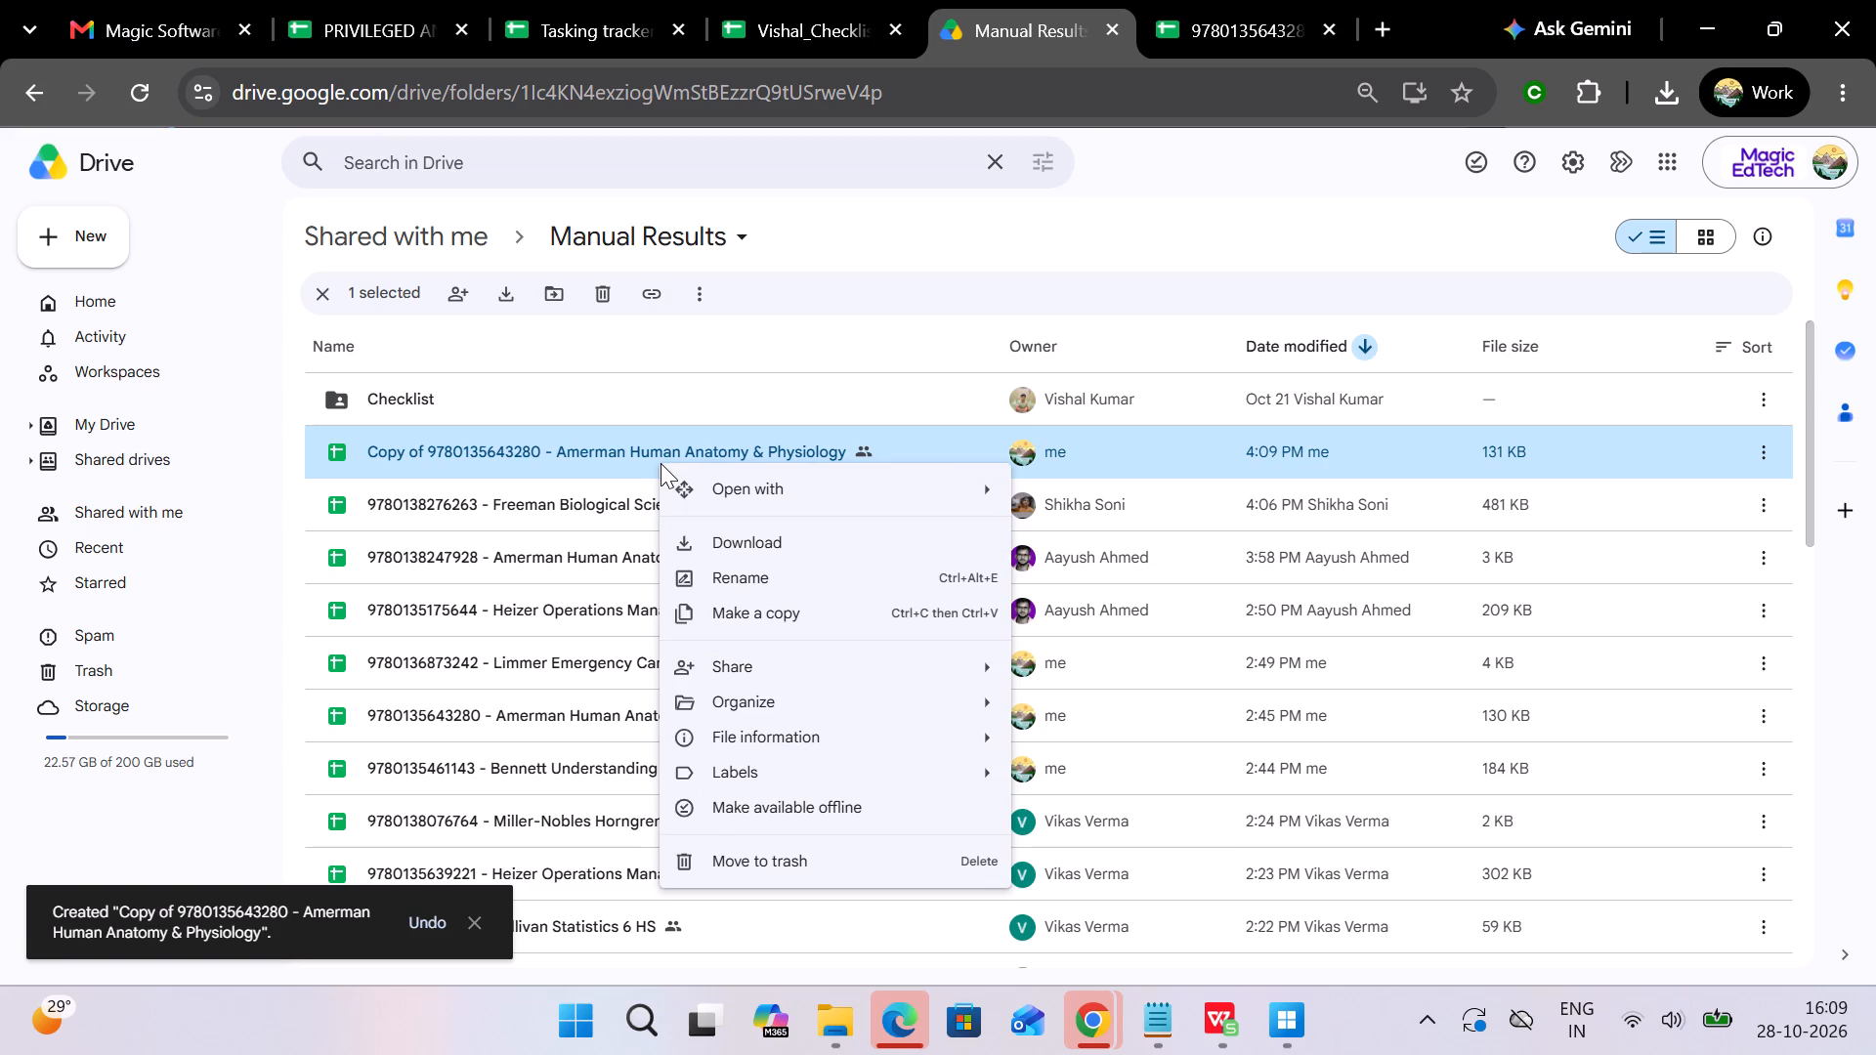
pyautogui.click(741, 569)
pyautogui.press('BackSpace')
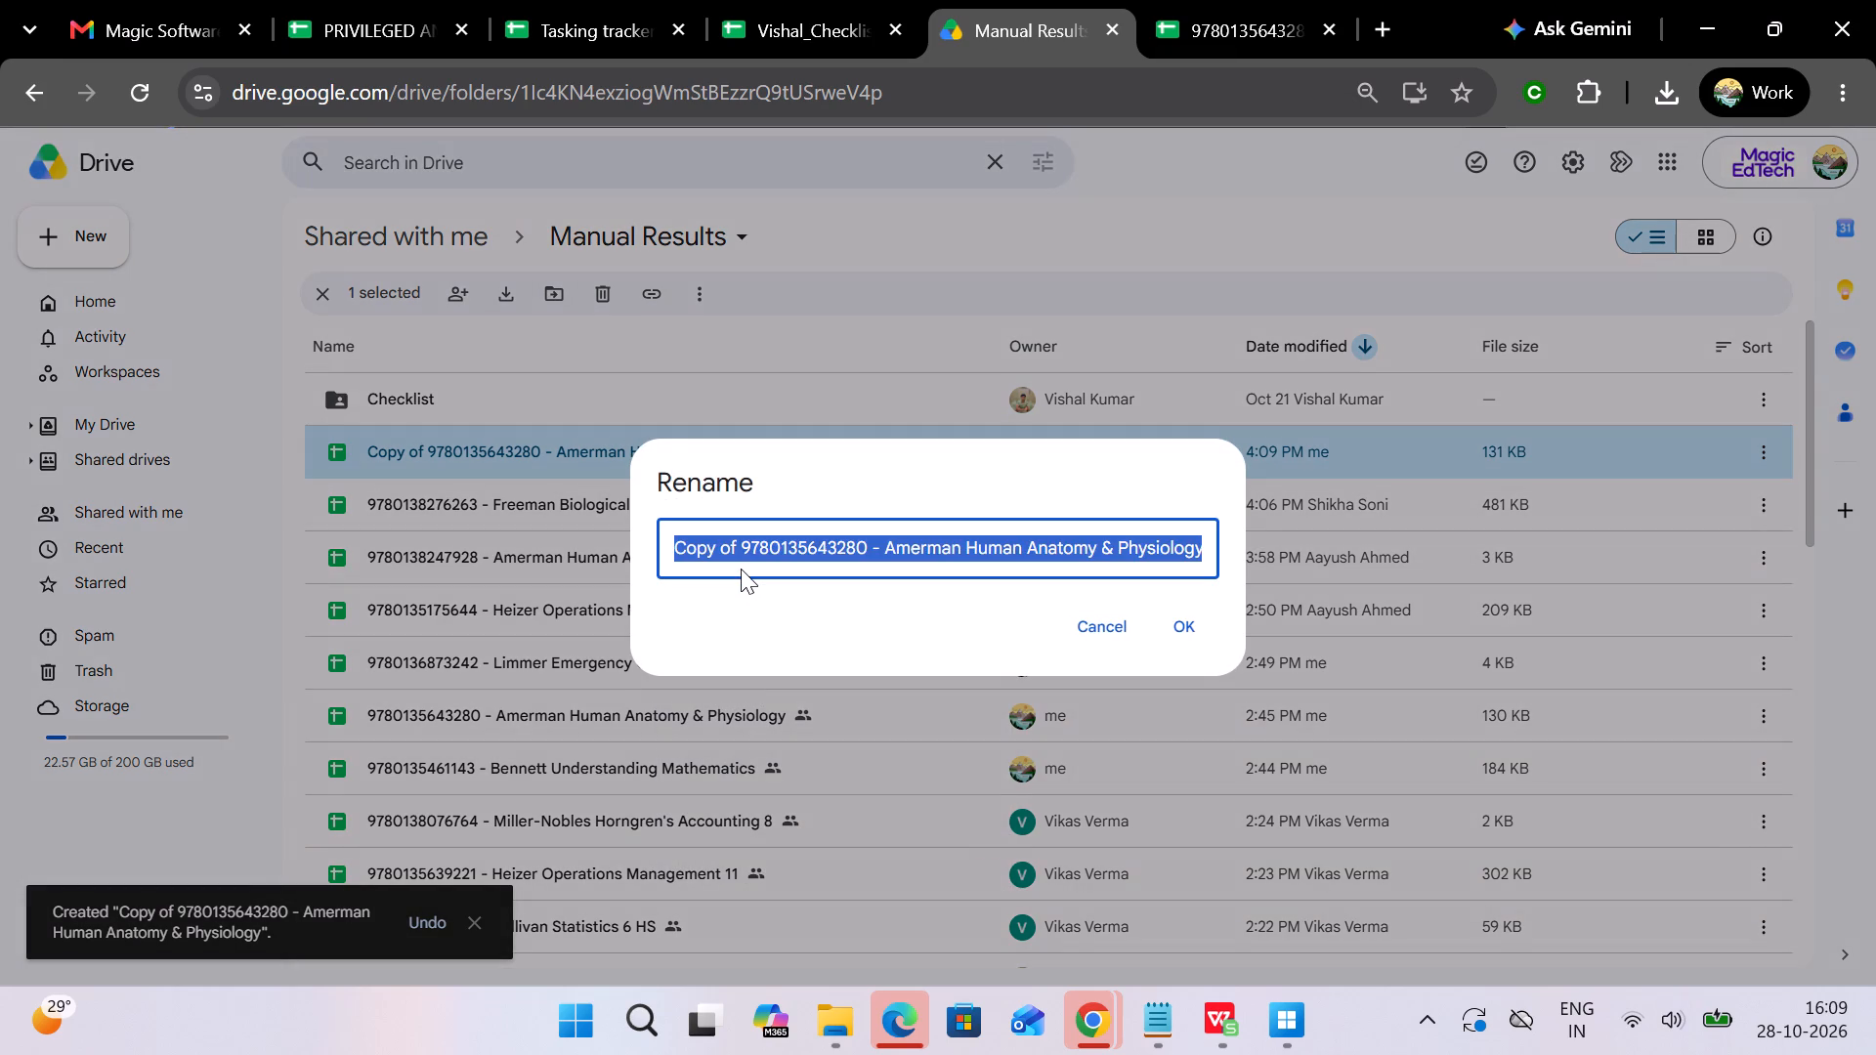
pyautogui.press('BackSpace')
pyautogui.hotkey('alt', 'Tab')
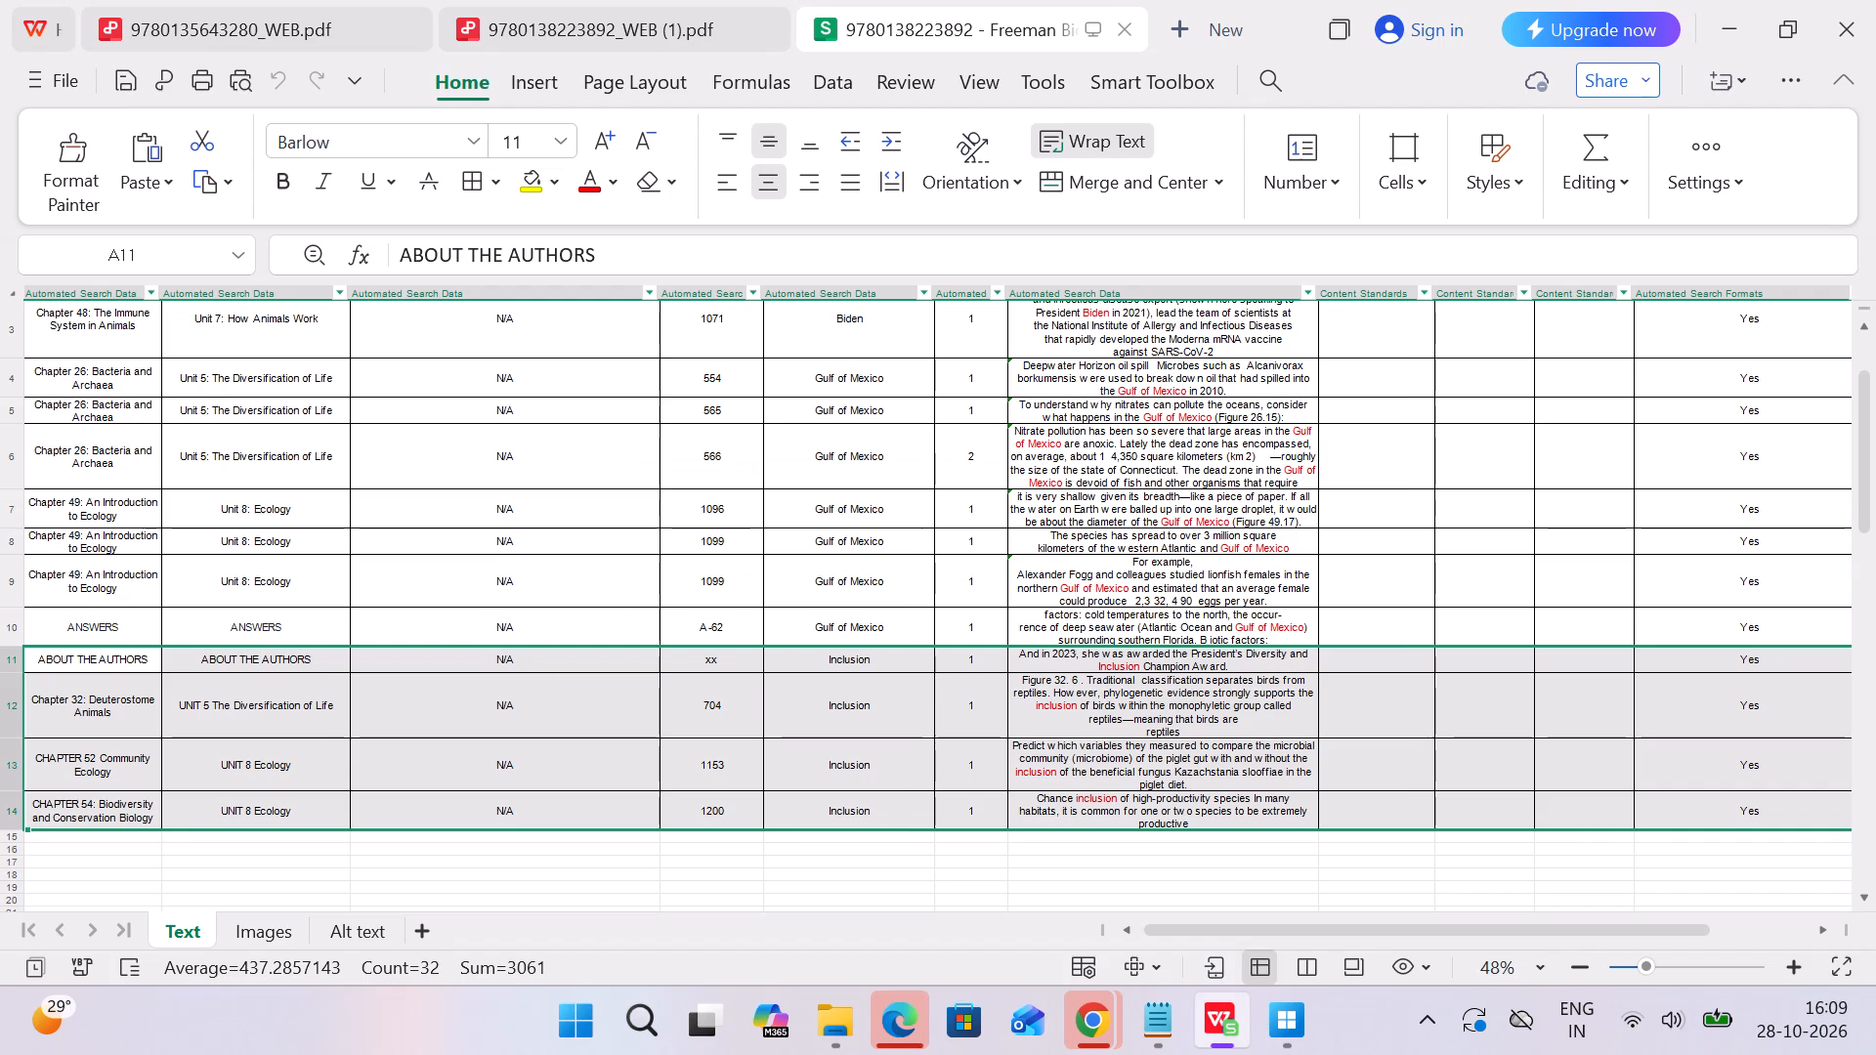
pyautogui.hotkey('alt', 'Tab')
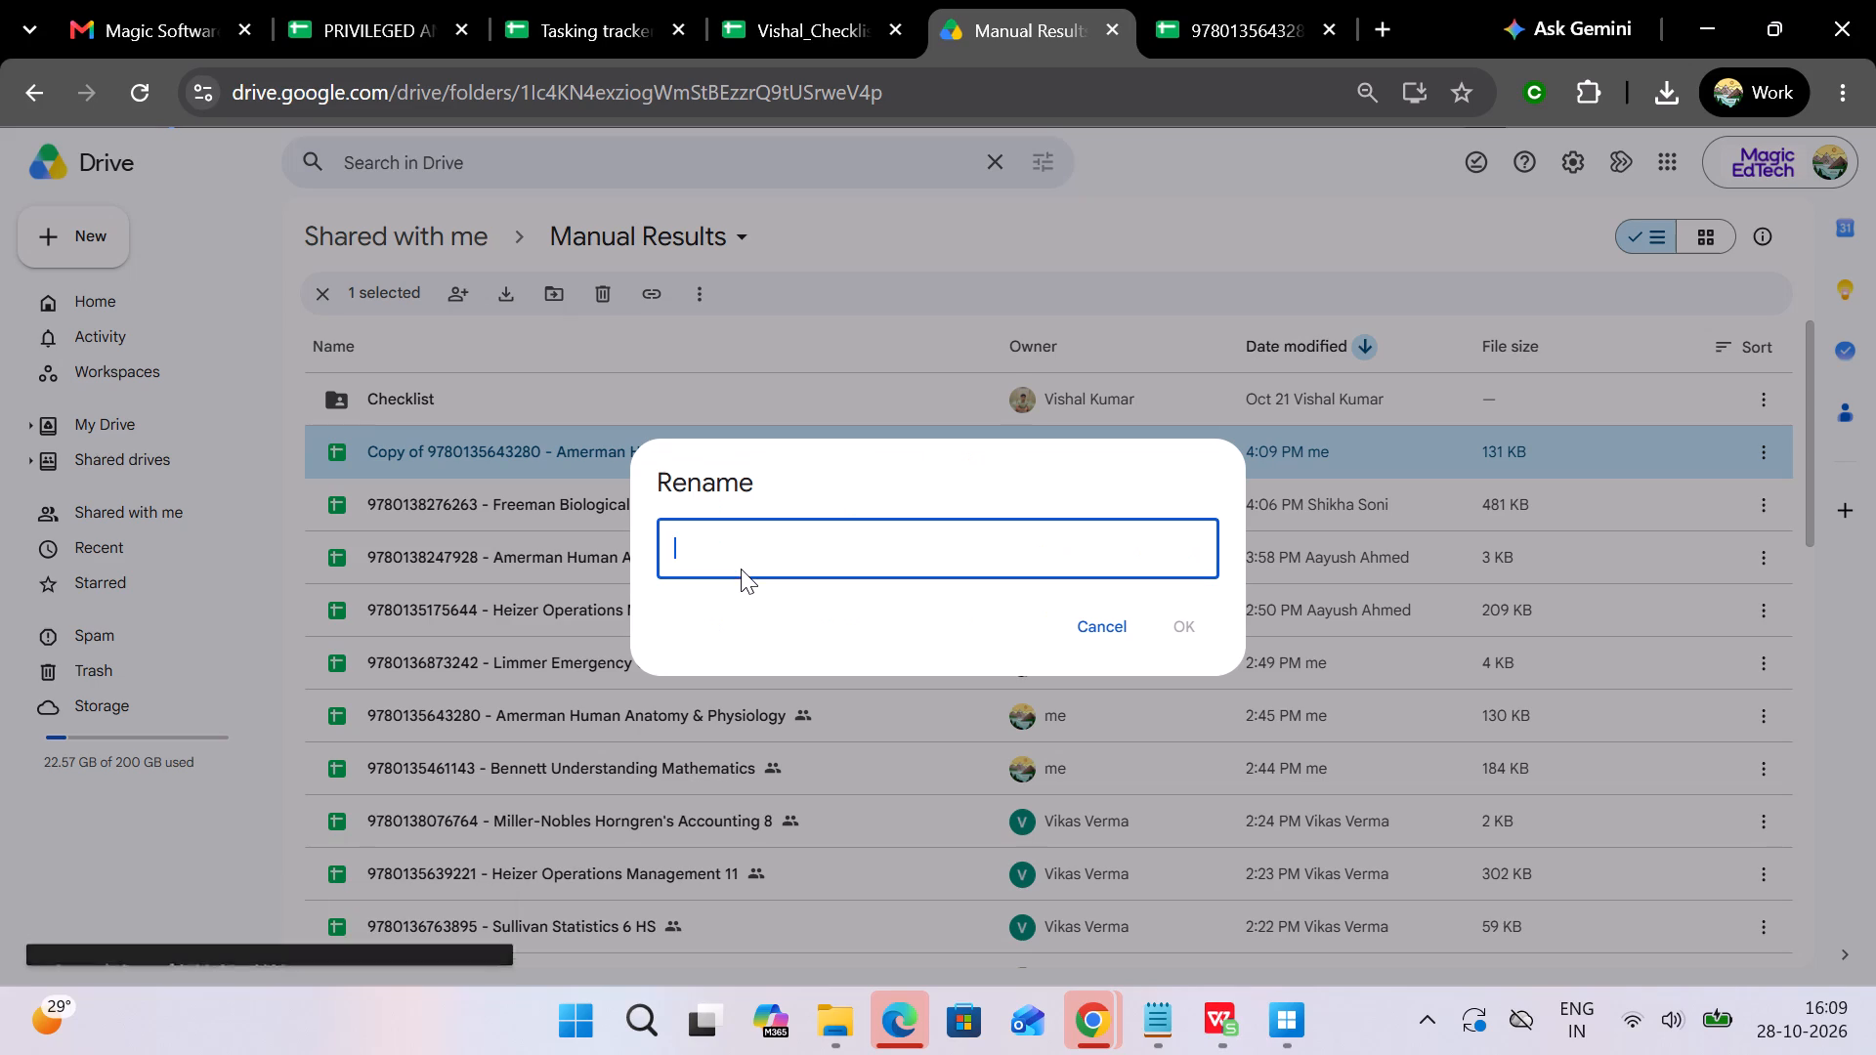
pyautogui.click(546, 15)
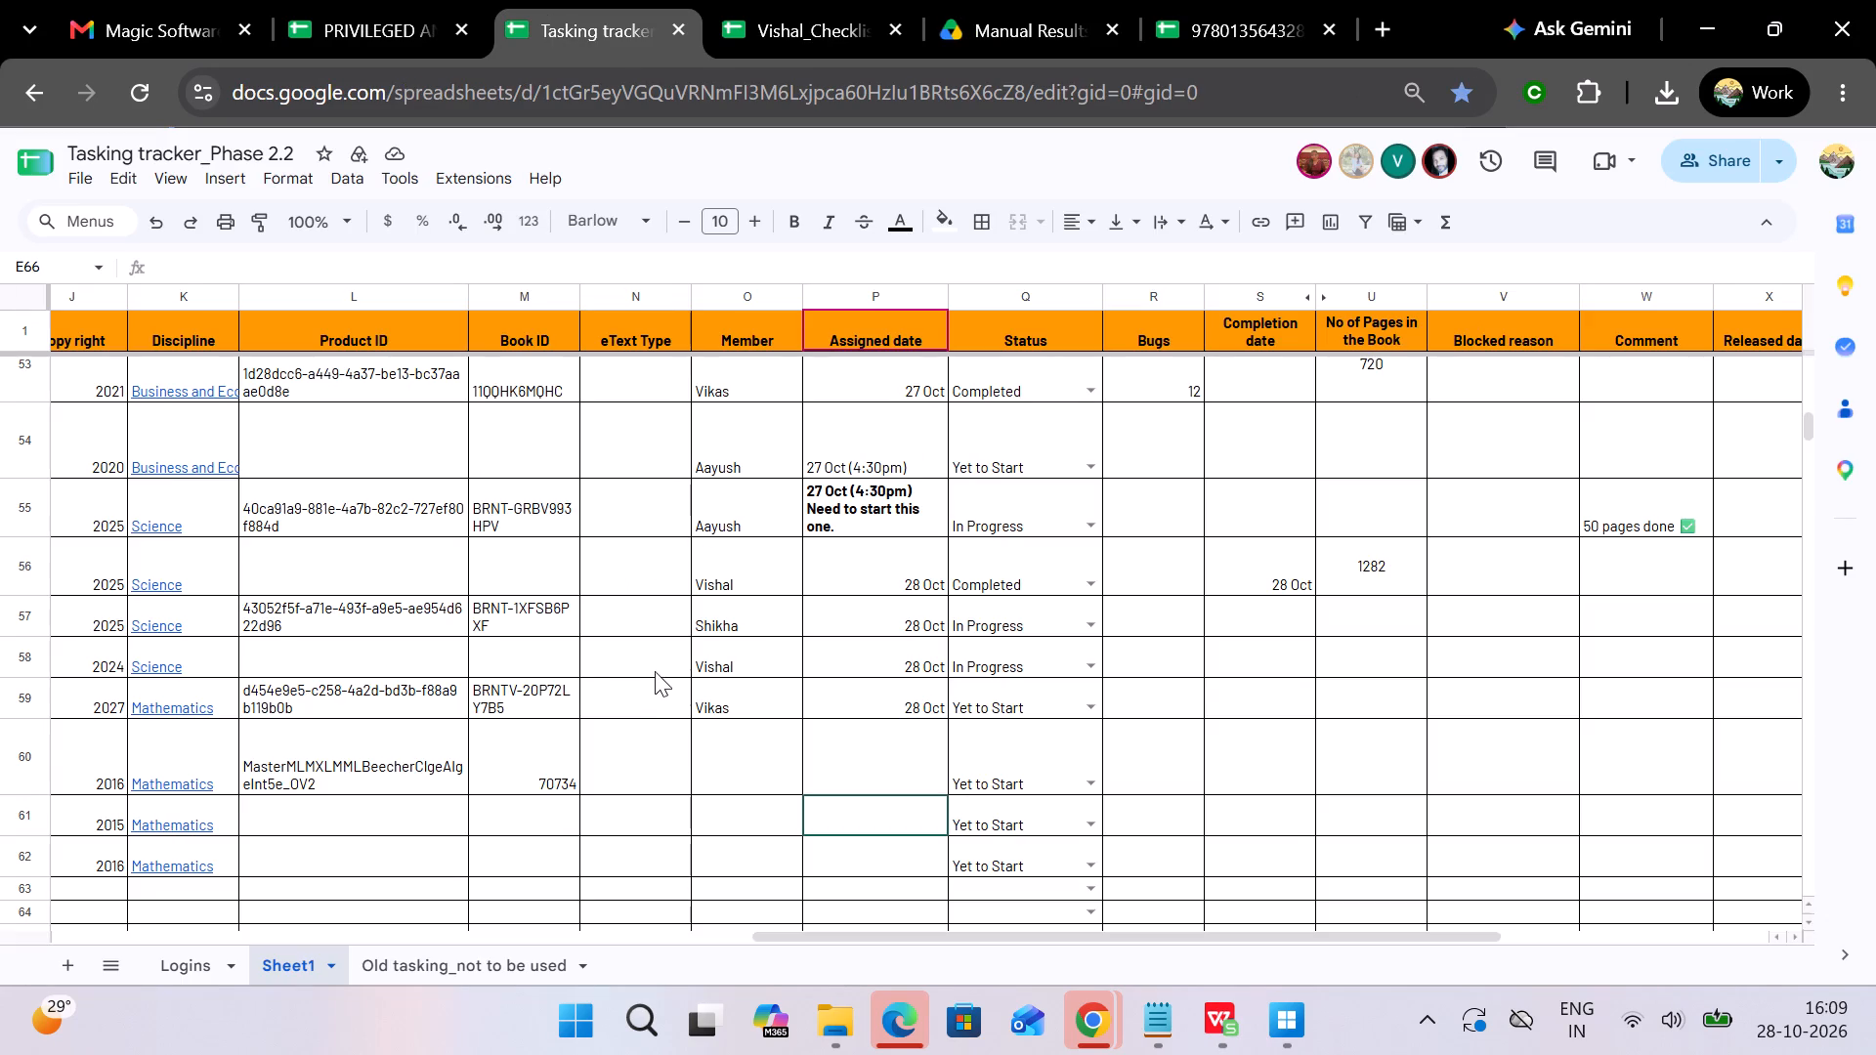
pyautogui.click(704, 670)
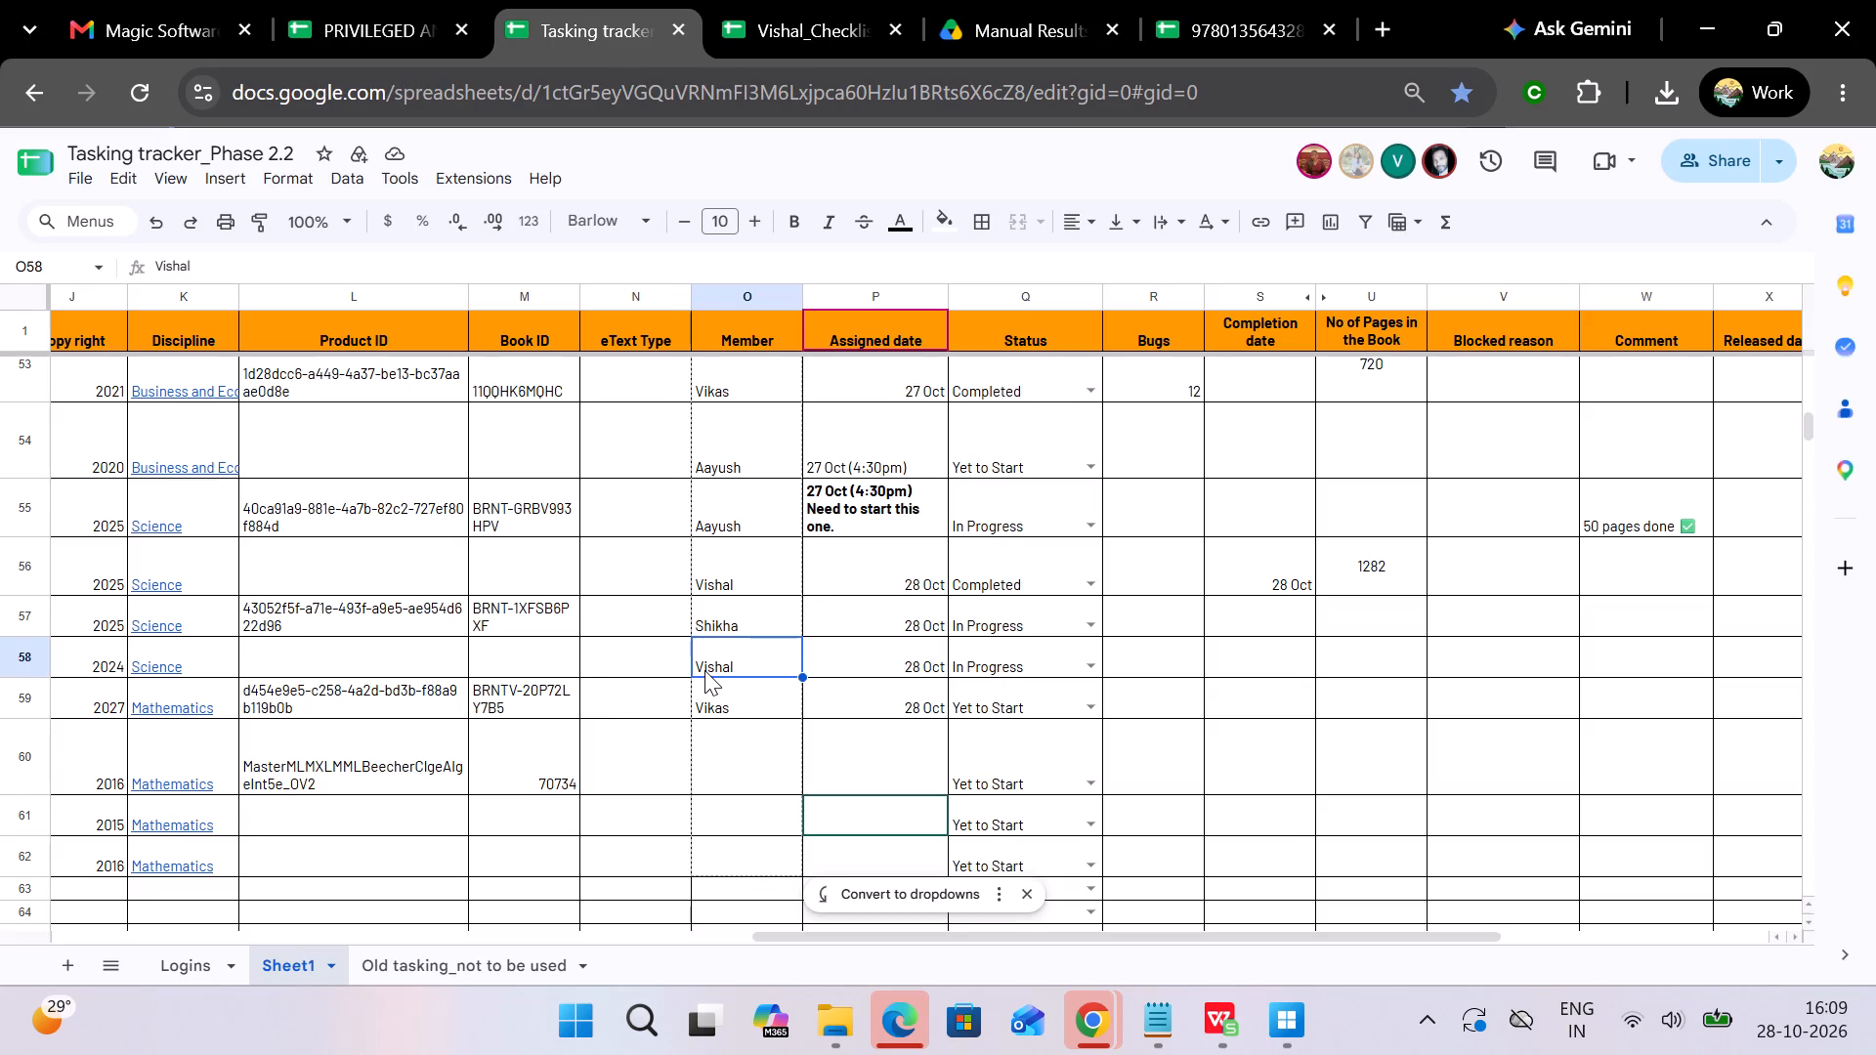
pyautogui.press('Left')
pyautogui.press('Left')
pyautogui.press('Left')
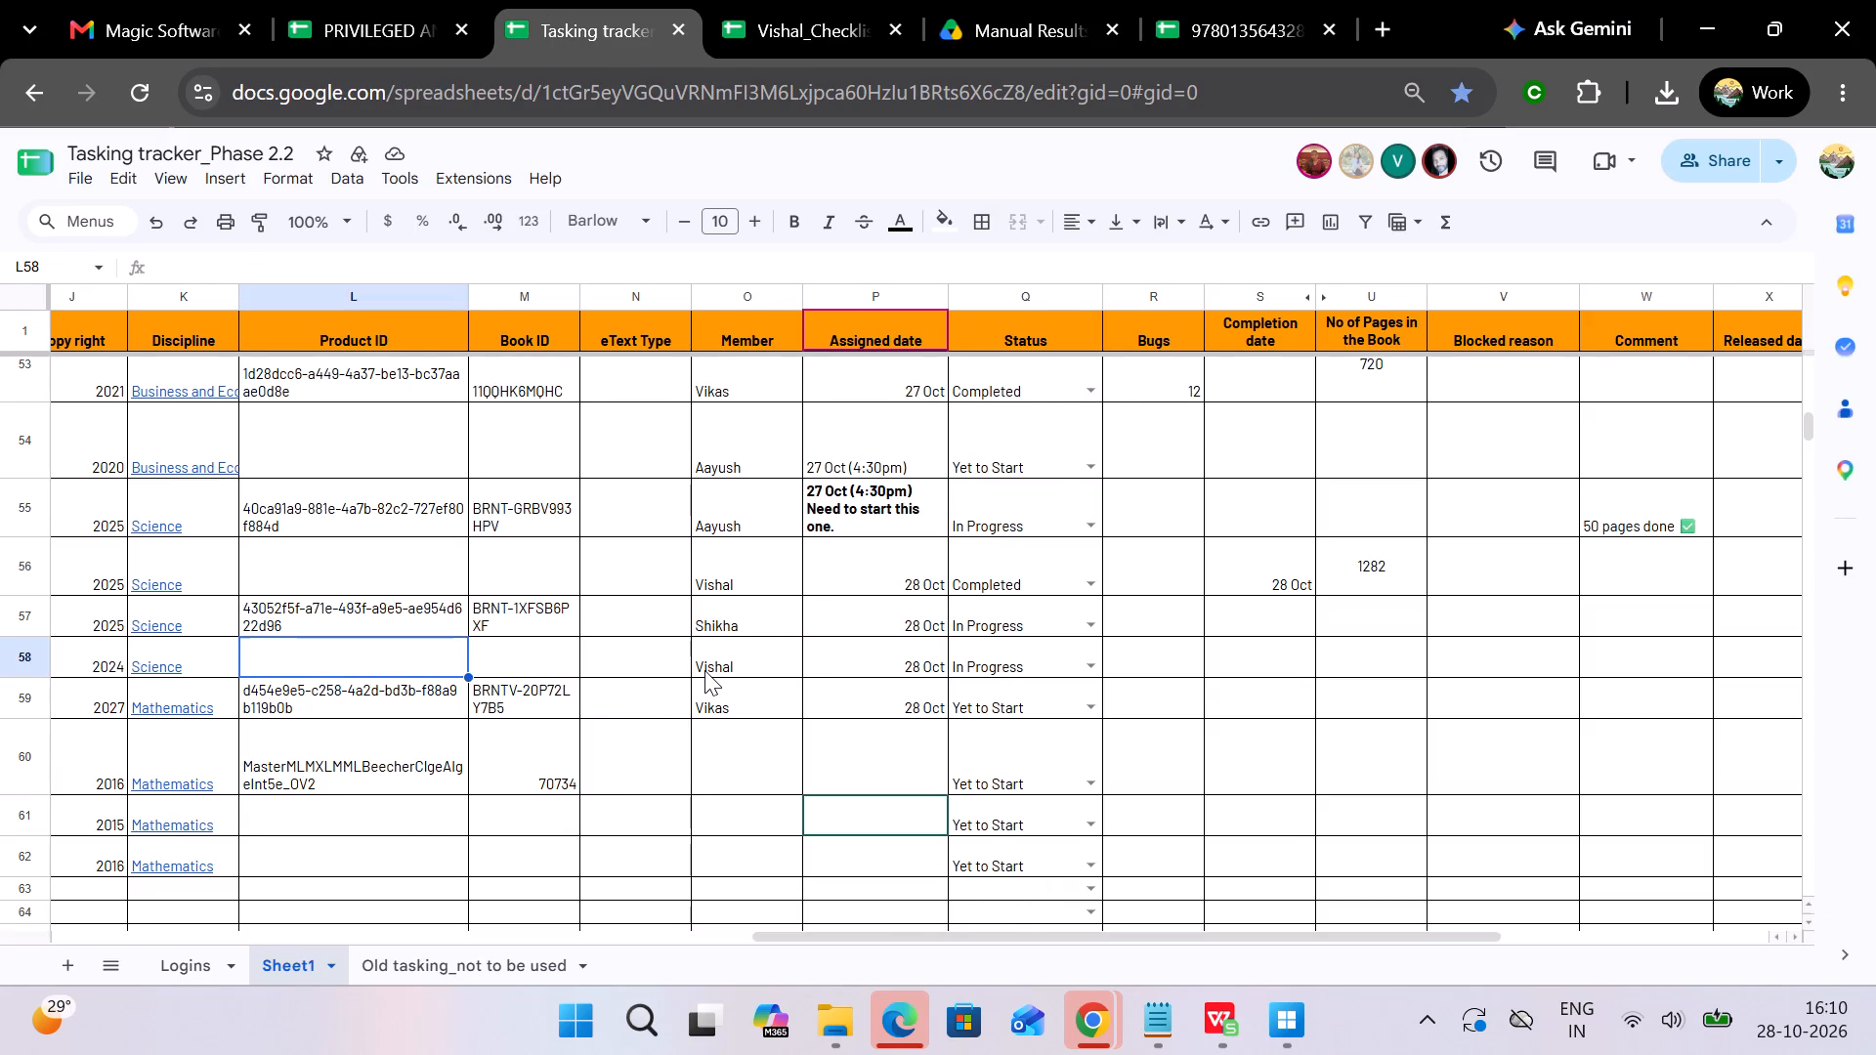
pyautogui.press('Left')
pyautogui.press('Left')
pyautogui.press('Left')
pyautogui.press('Left')
pyautogui.press('Left')
pyautogui.press('Left')
pyautogui.press('Left')
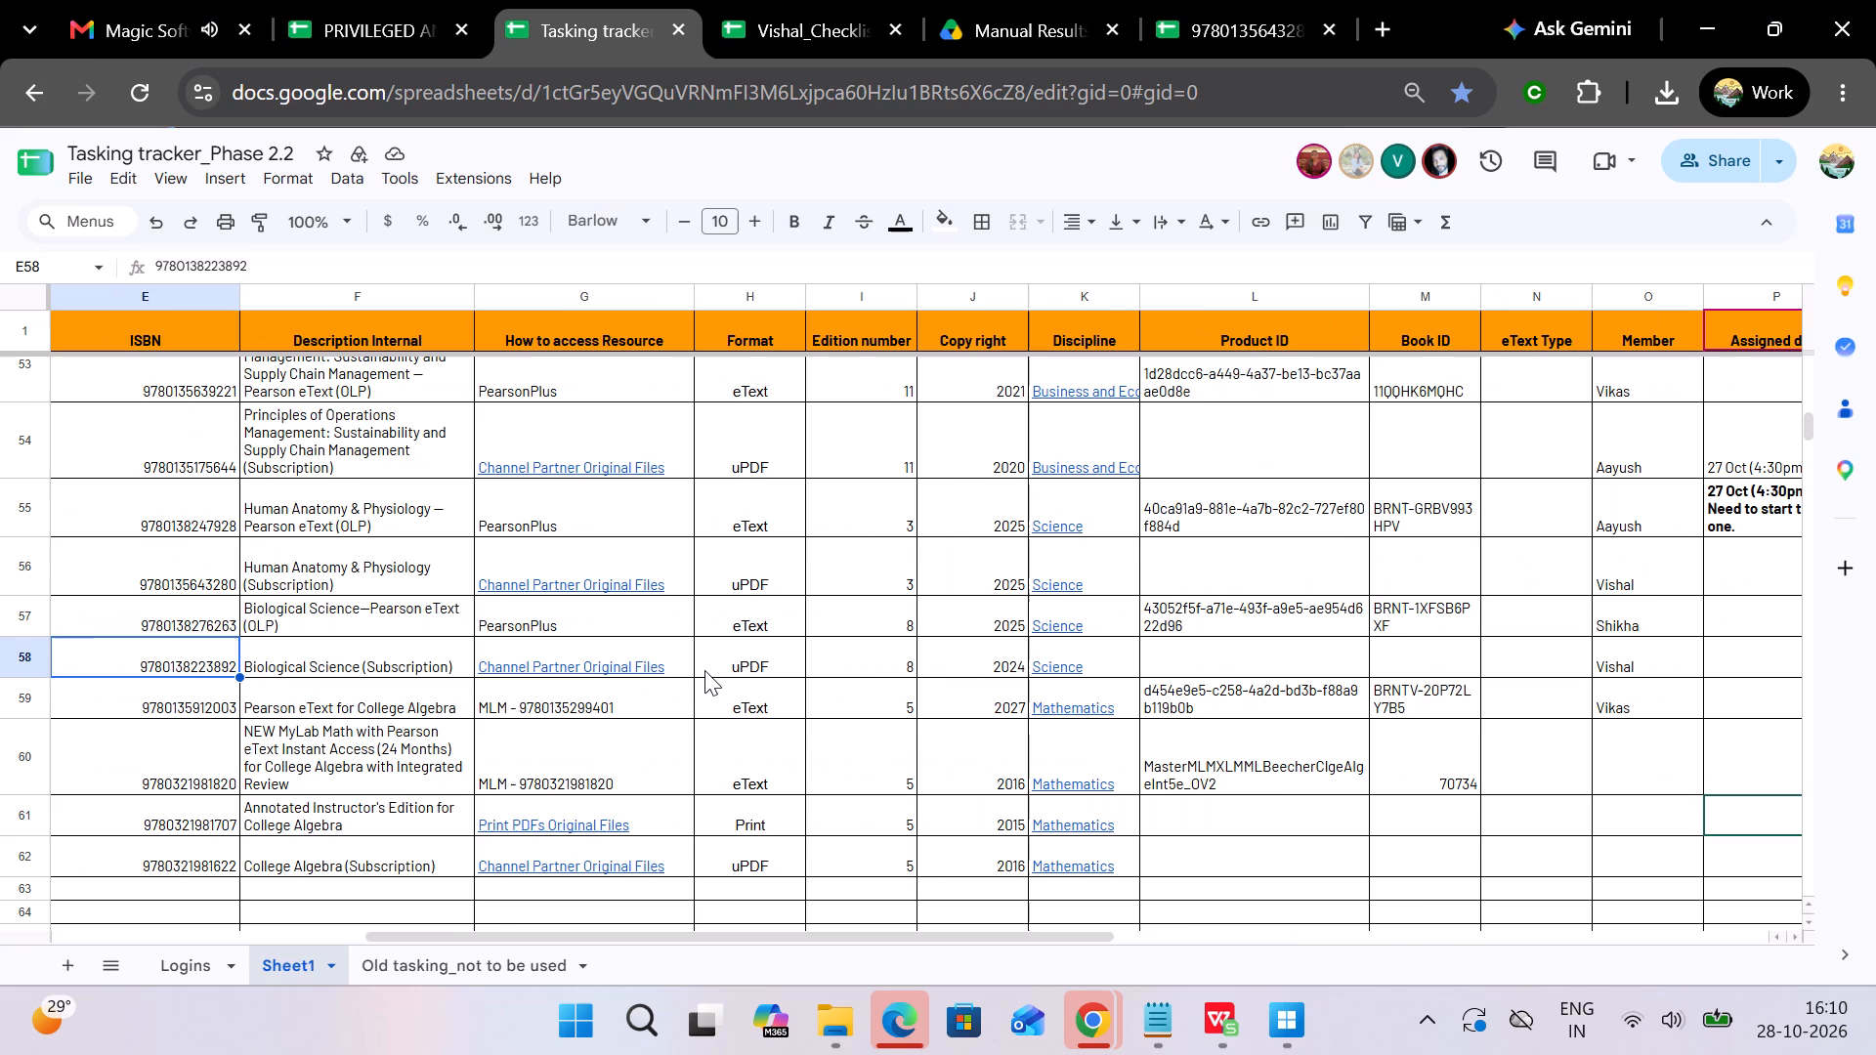
pyautogui.hotkey('ctrl', 'c')
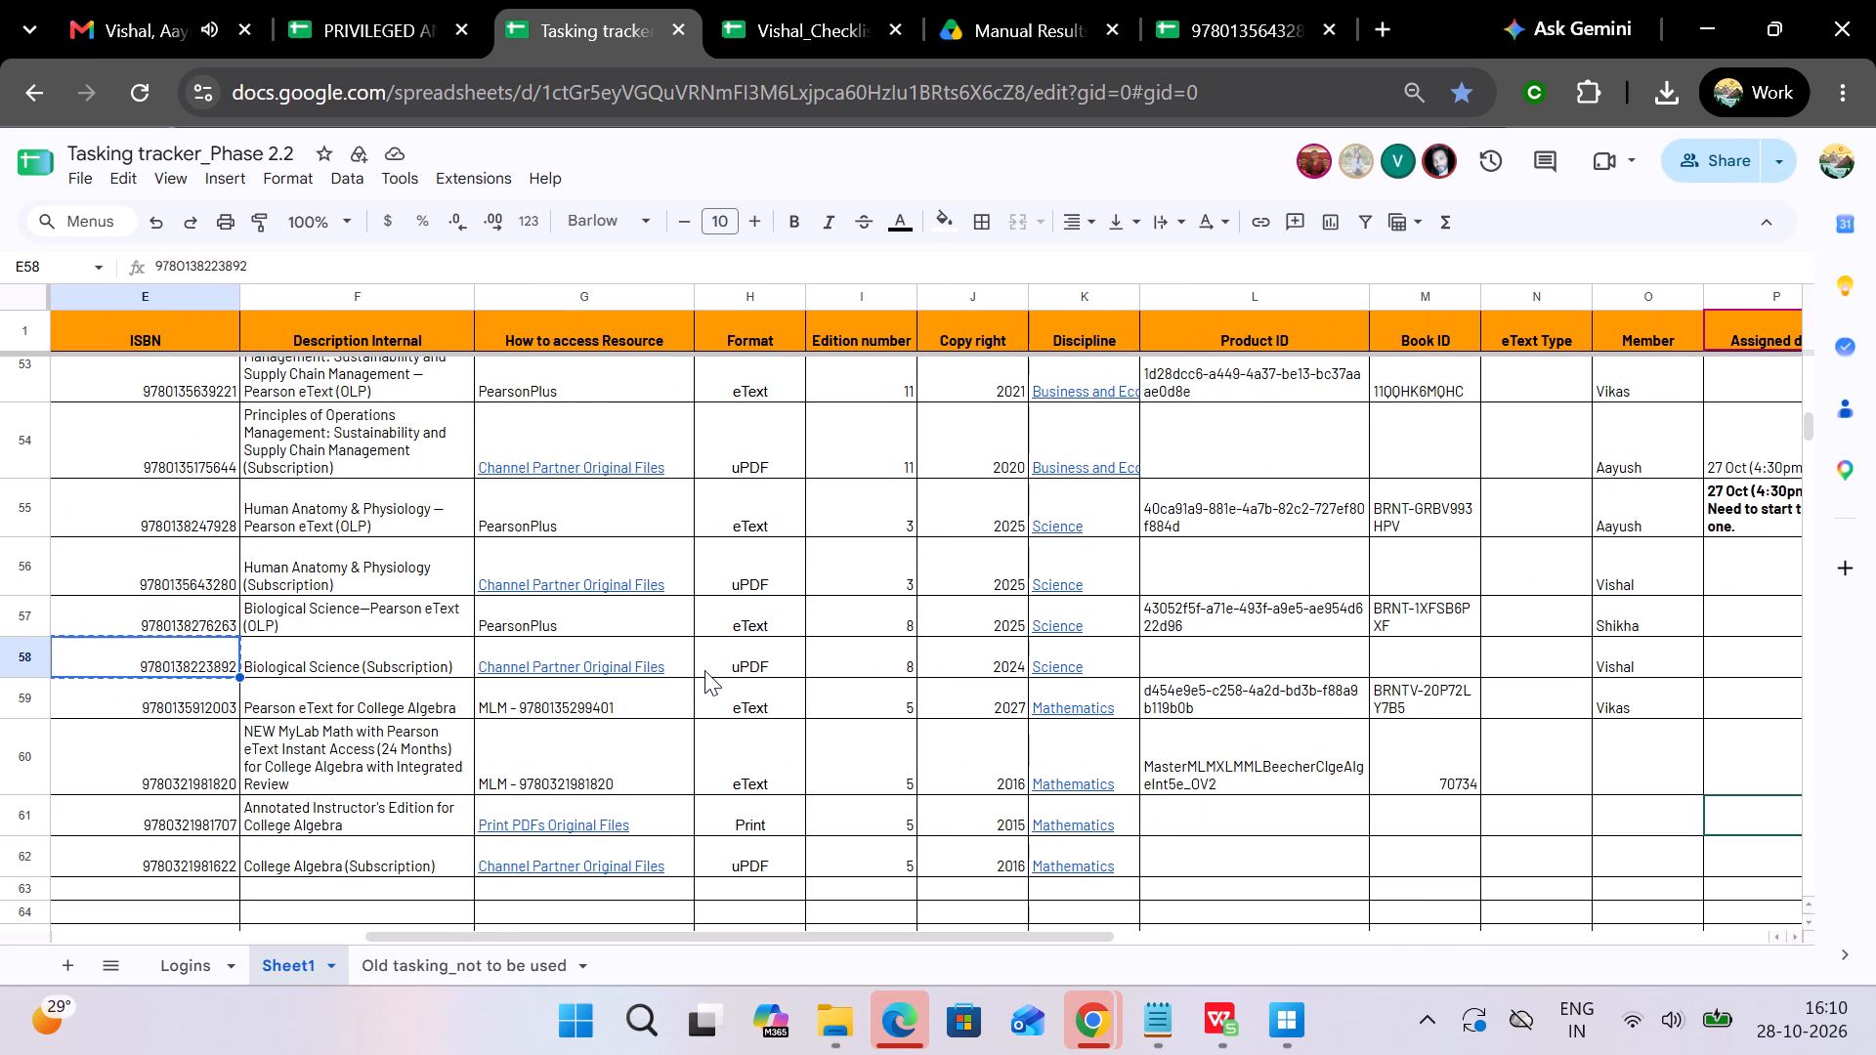
pyautogui.hotkey('alt', 'Tab')
pyautogui.hotkey('alt', 'Tab')
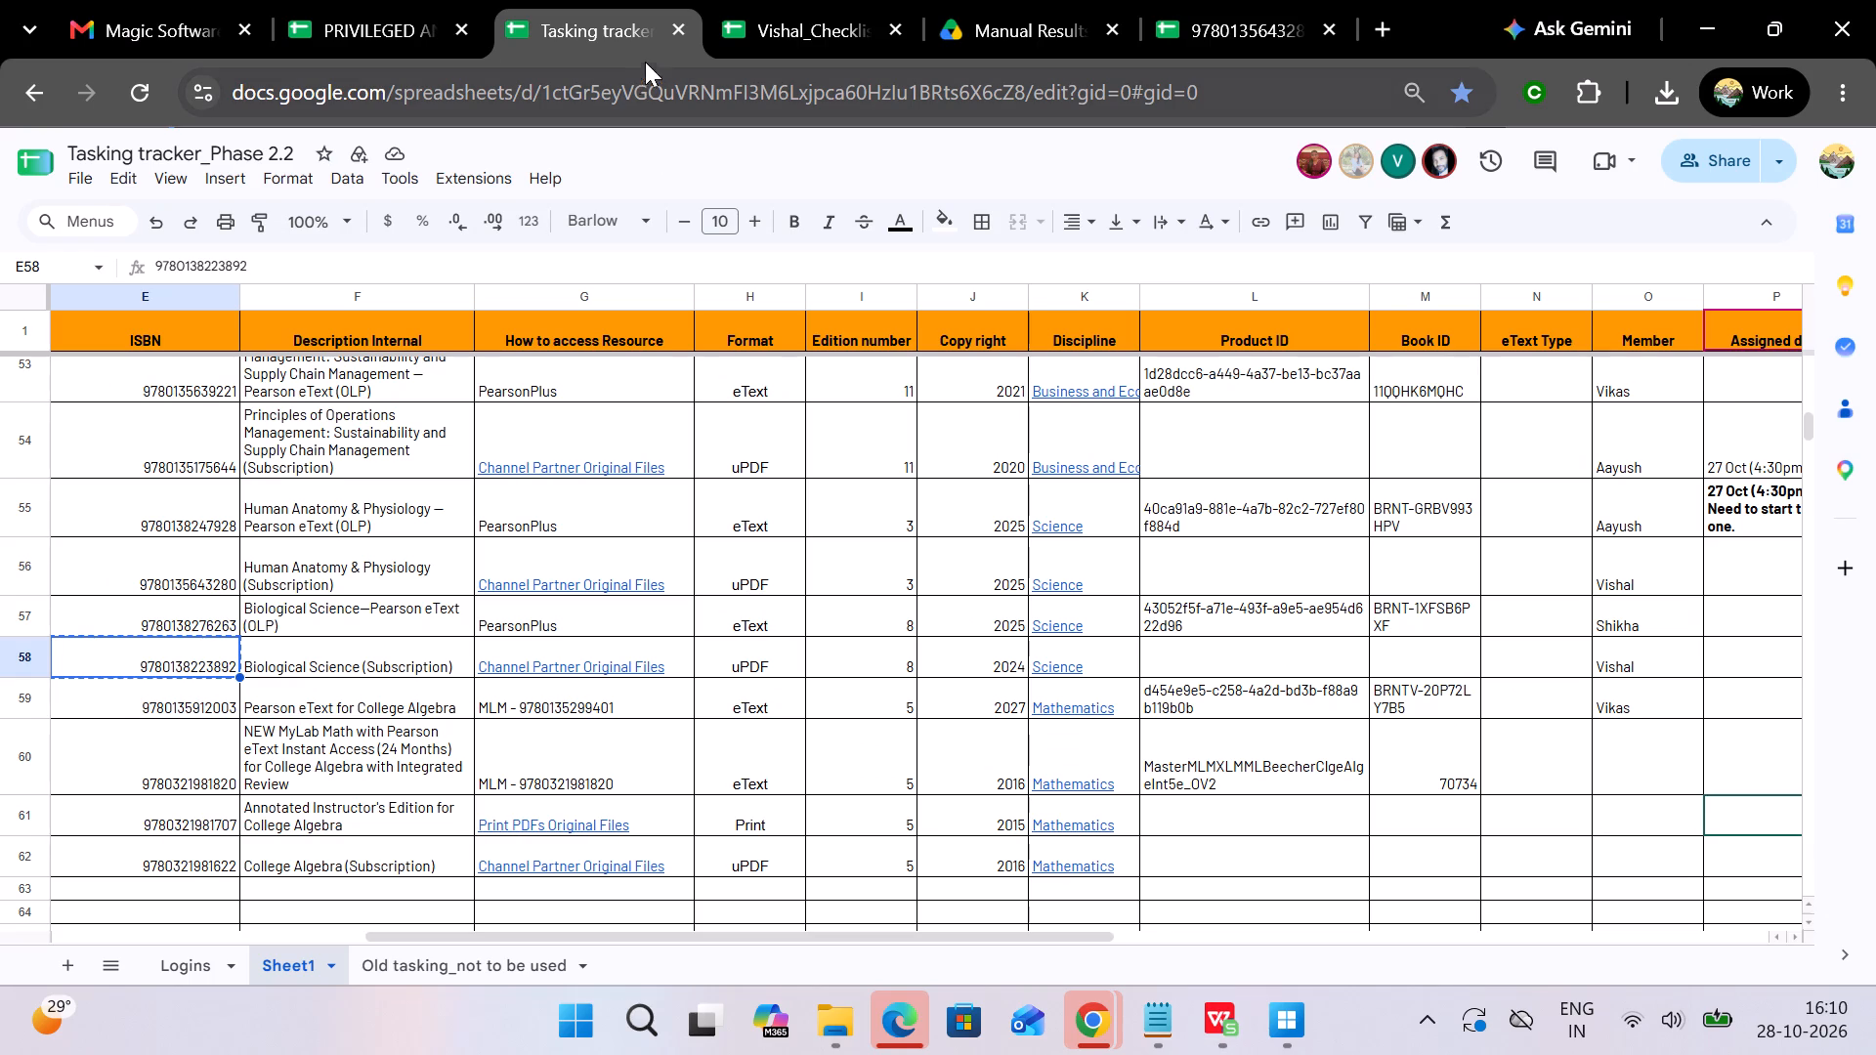
pyautogui.click(996, 8)
pyautogui.hotkey('ctrl', 'v')
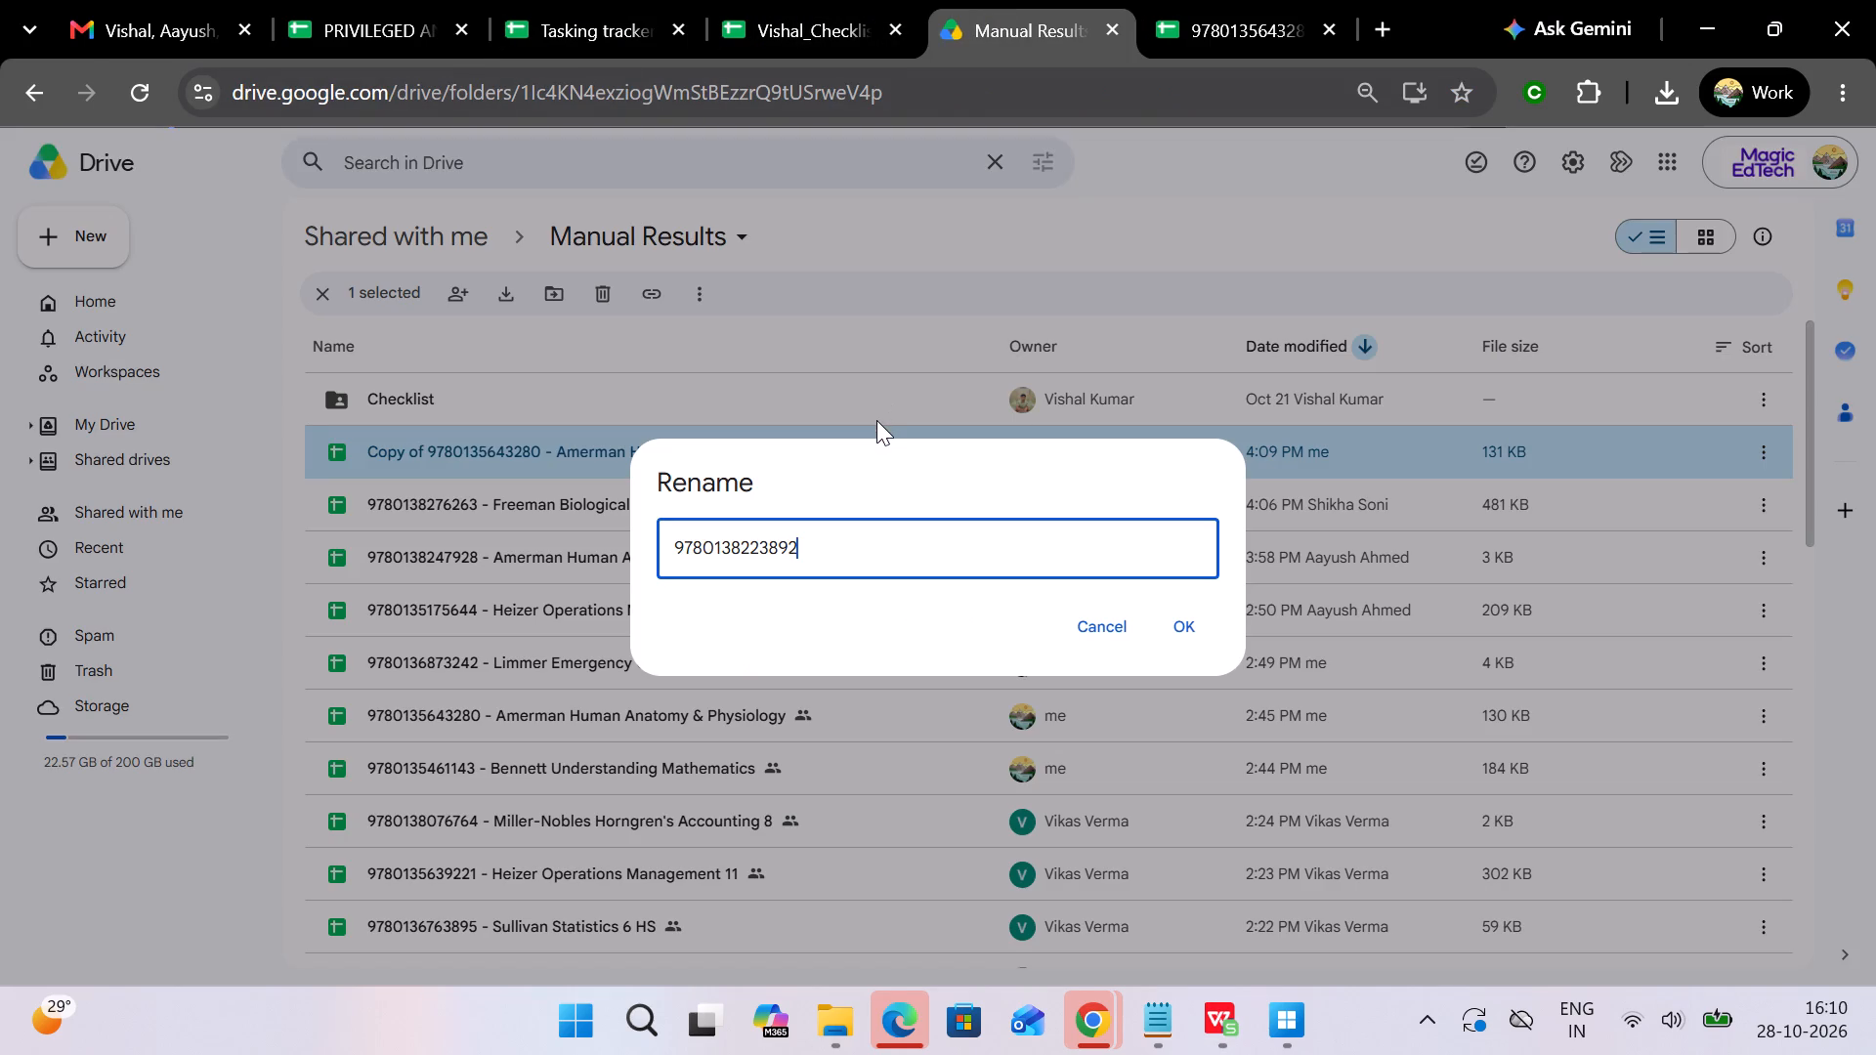
pyautogui.press('space')
pyautogui.write('-')
pyautogui.press('space')
pyautogui.hotkey('alt', 'Tab')
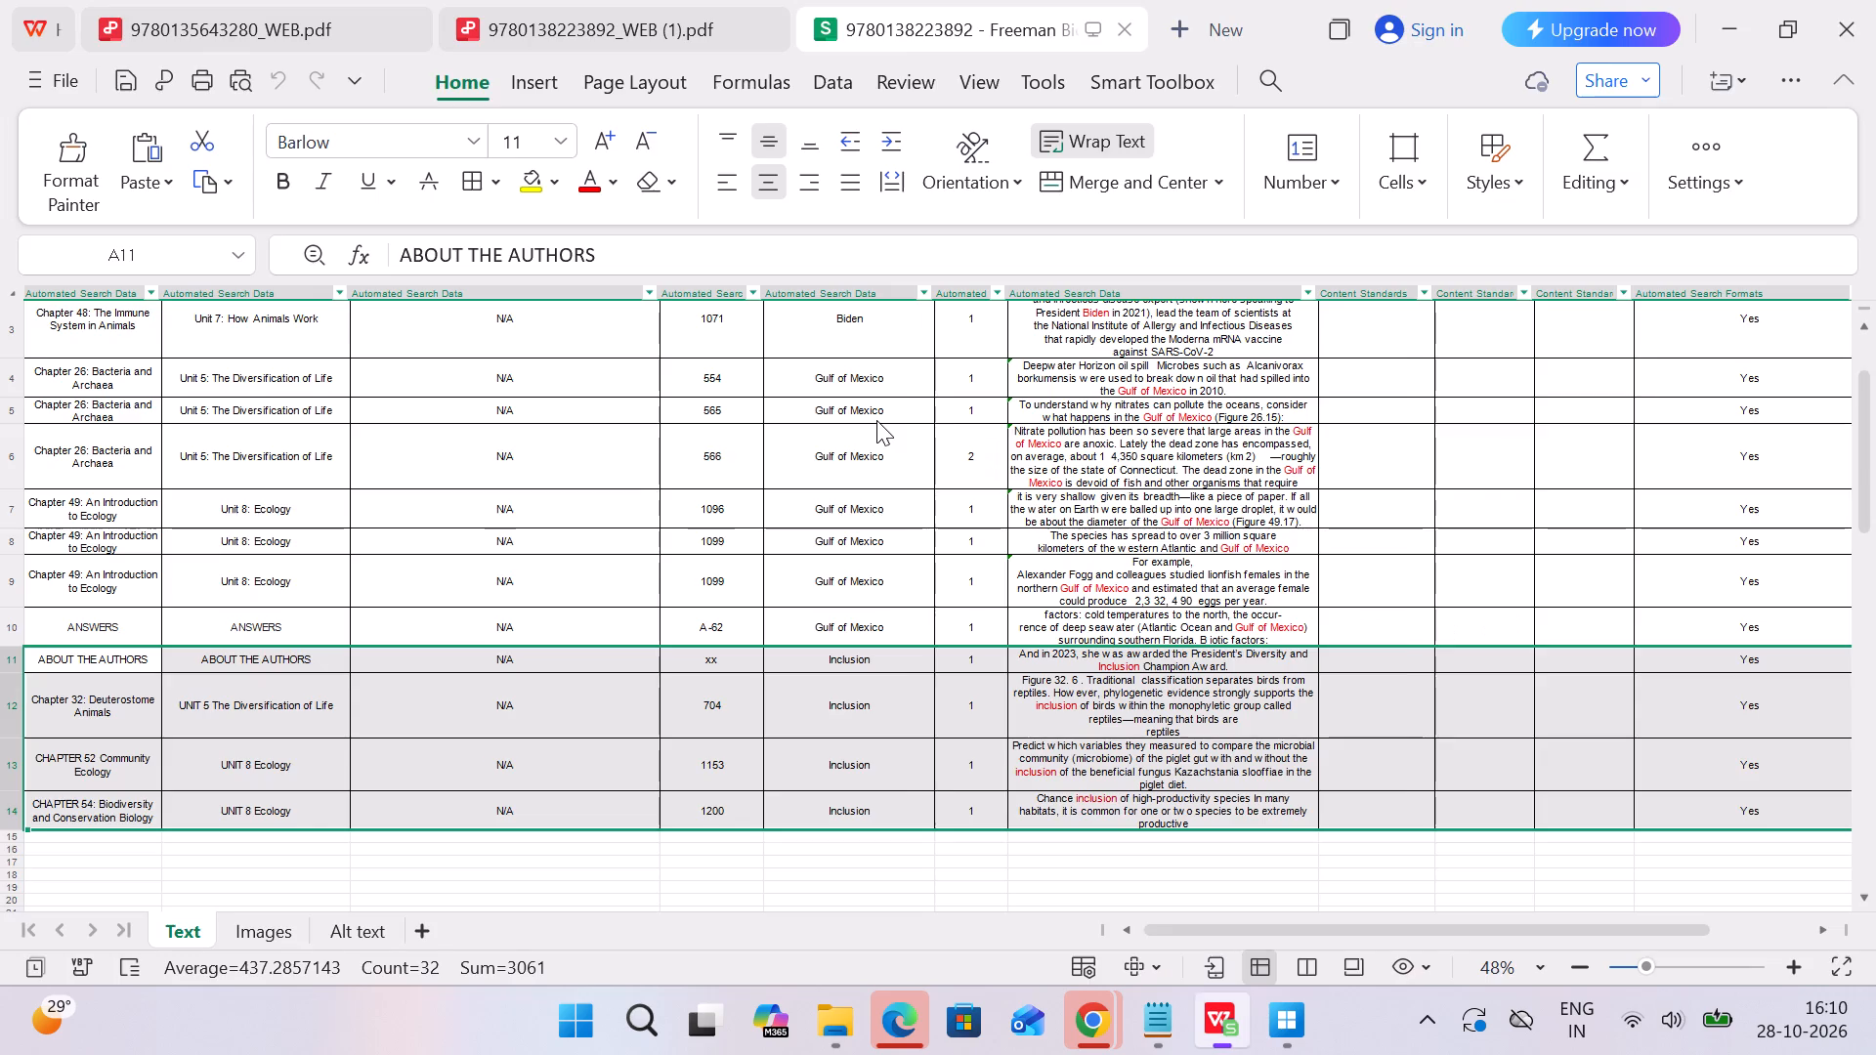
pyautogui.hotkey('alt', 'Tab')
pyautogui.click(520, 1)
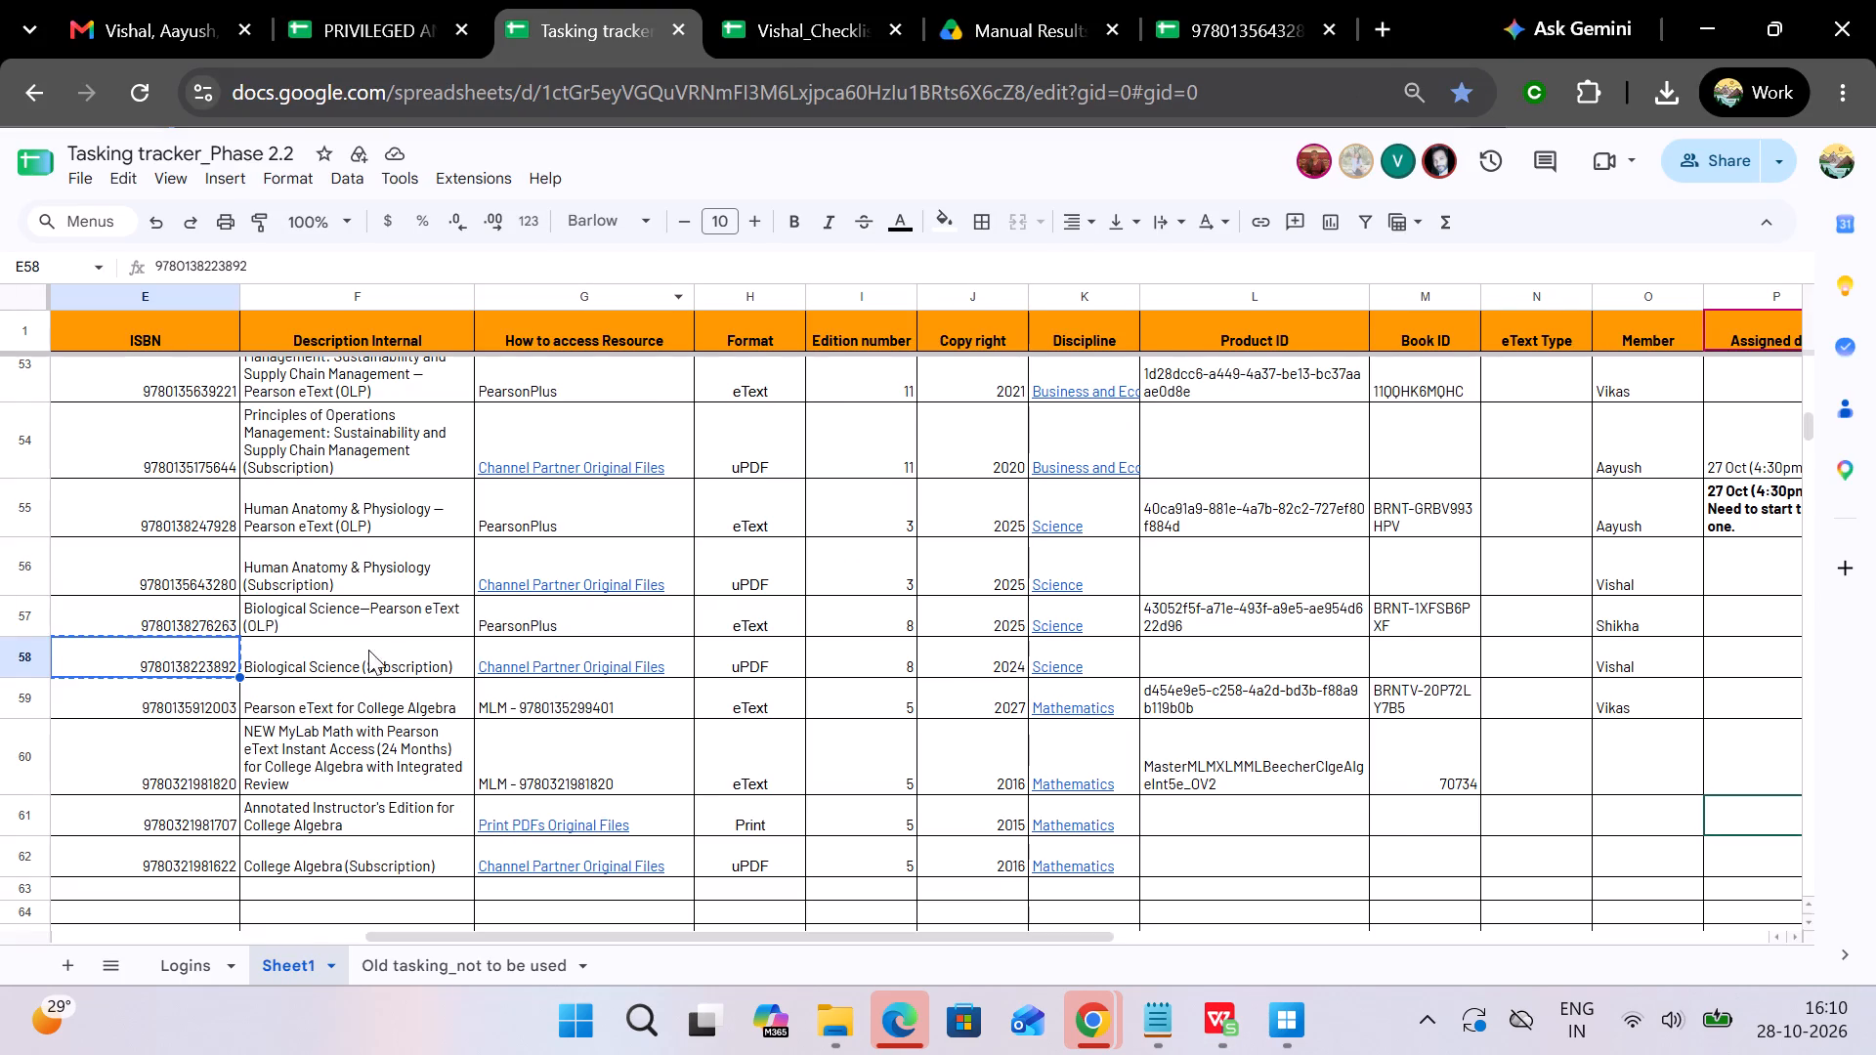
pyautogui.press('Left')
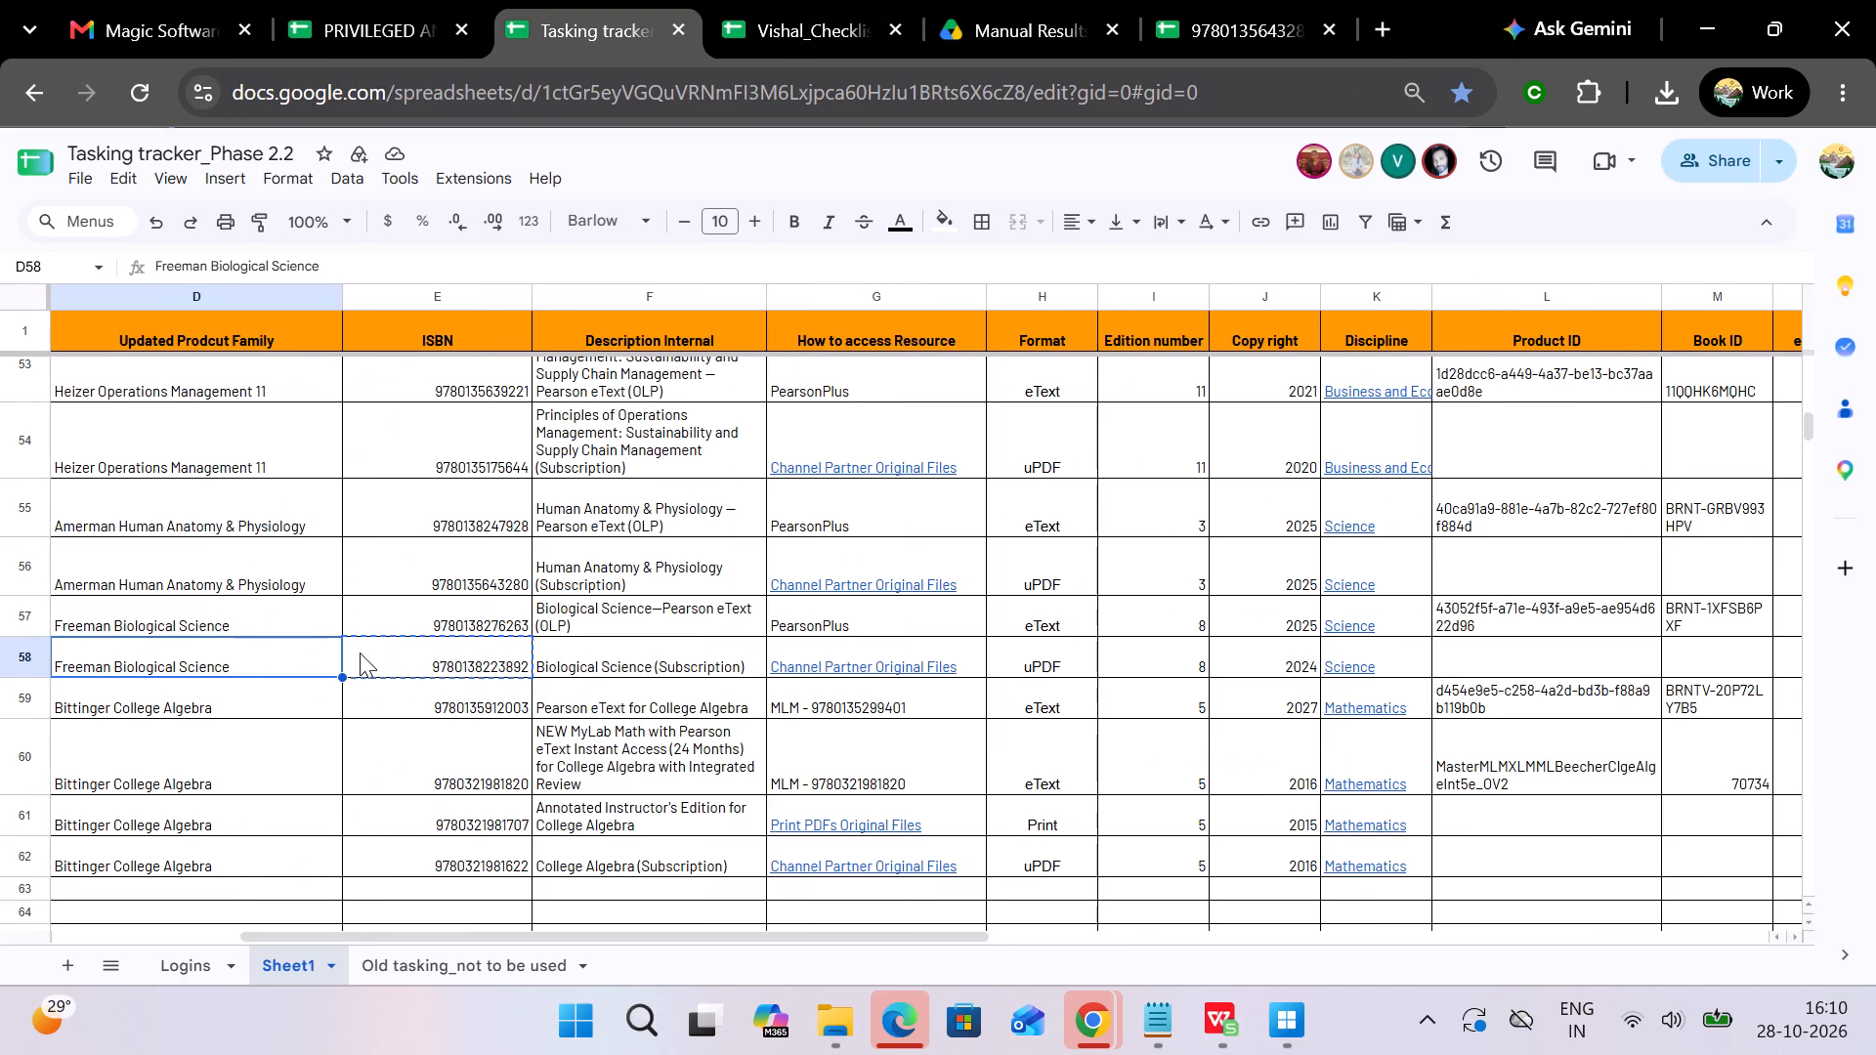
pyautogui.hotkey('ctrl', 'c')
pyautogui.click(961, 30)
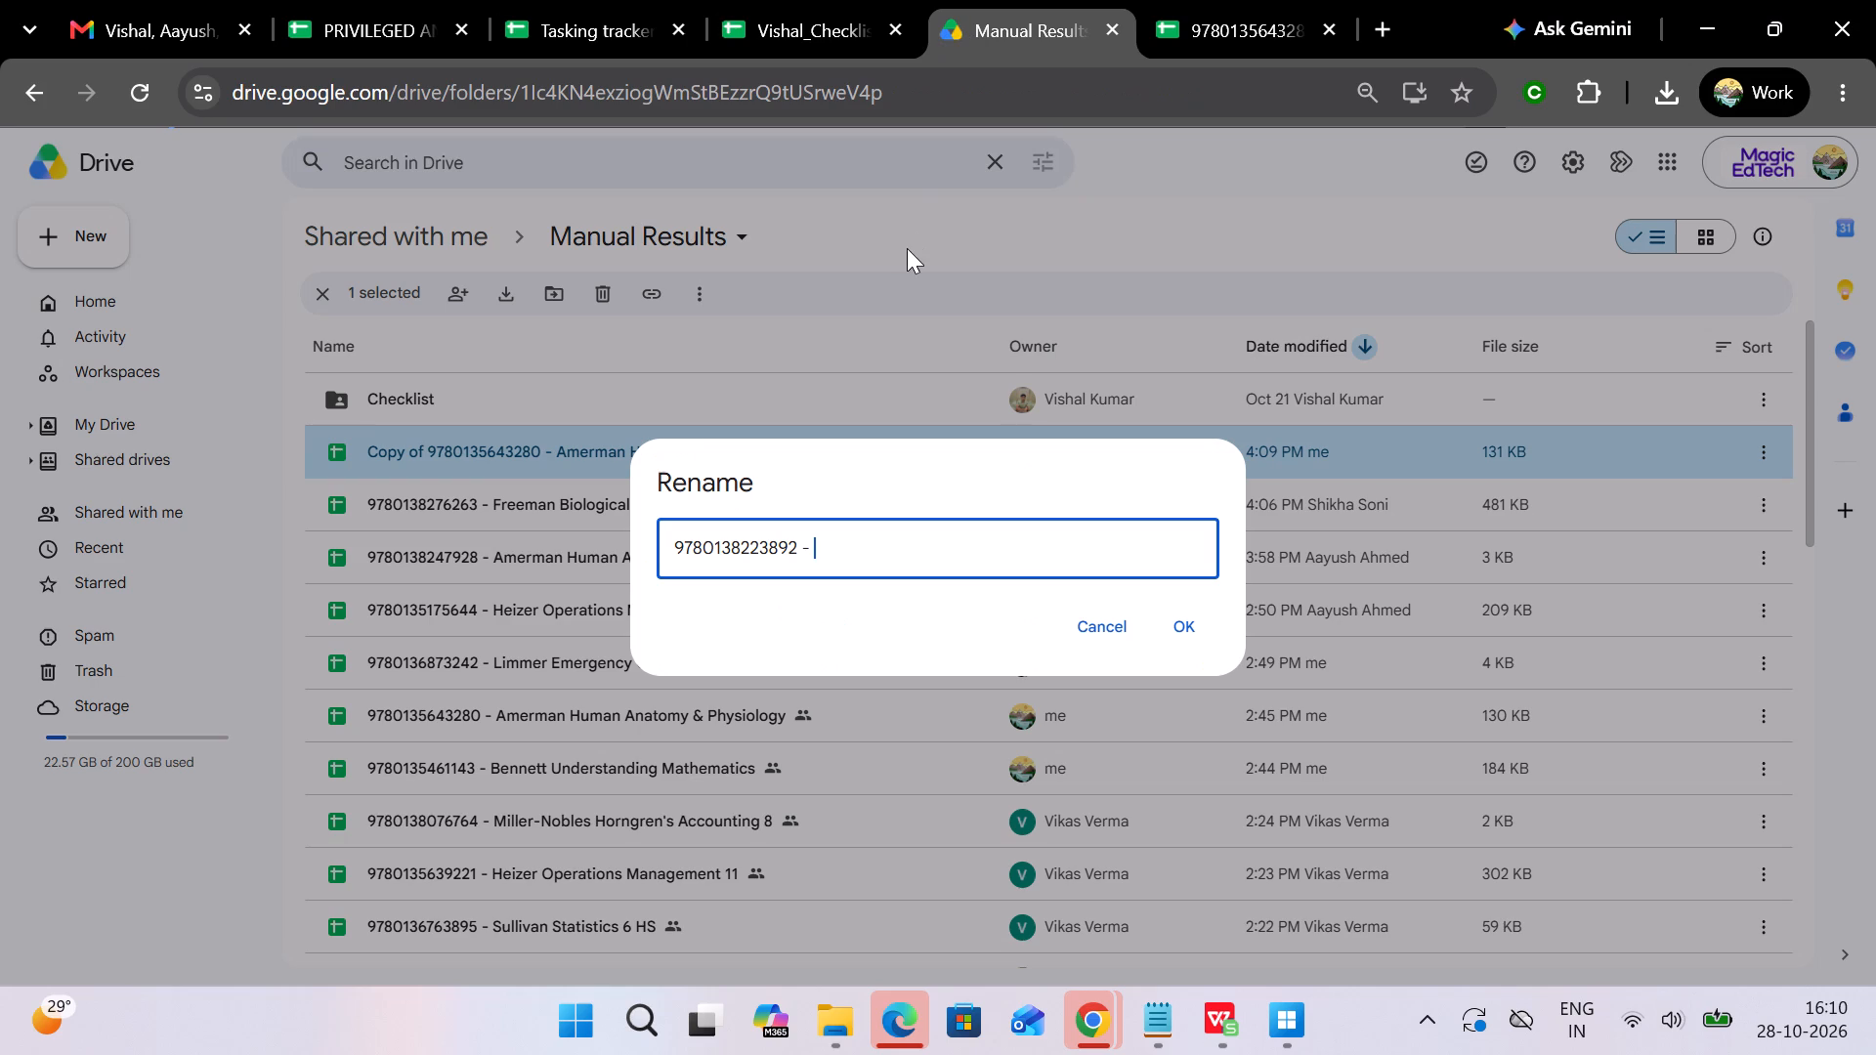
pyautogui.hotkey('ctrl', 'v')
pyautogui.press('Return')
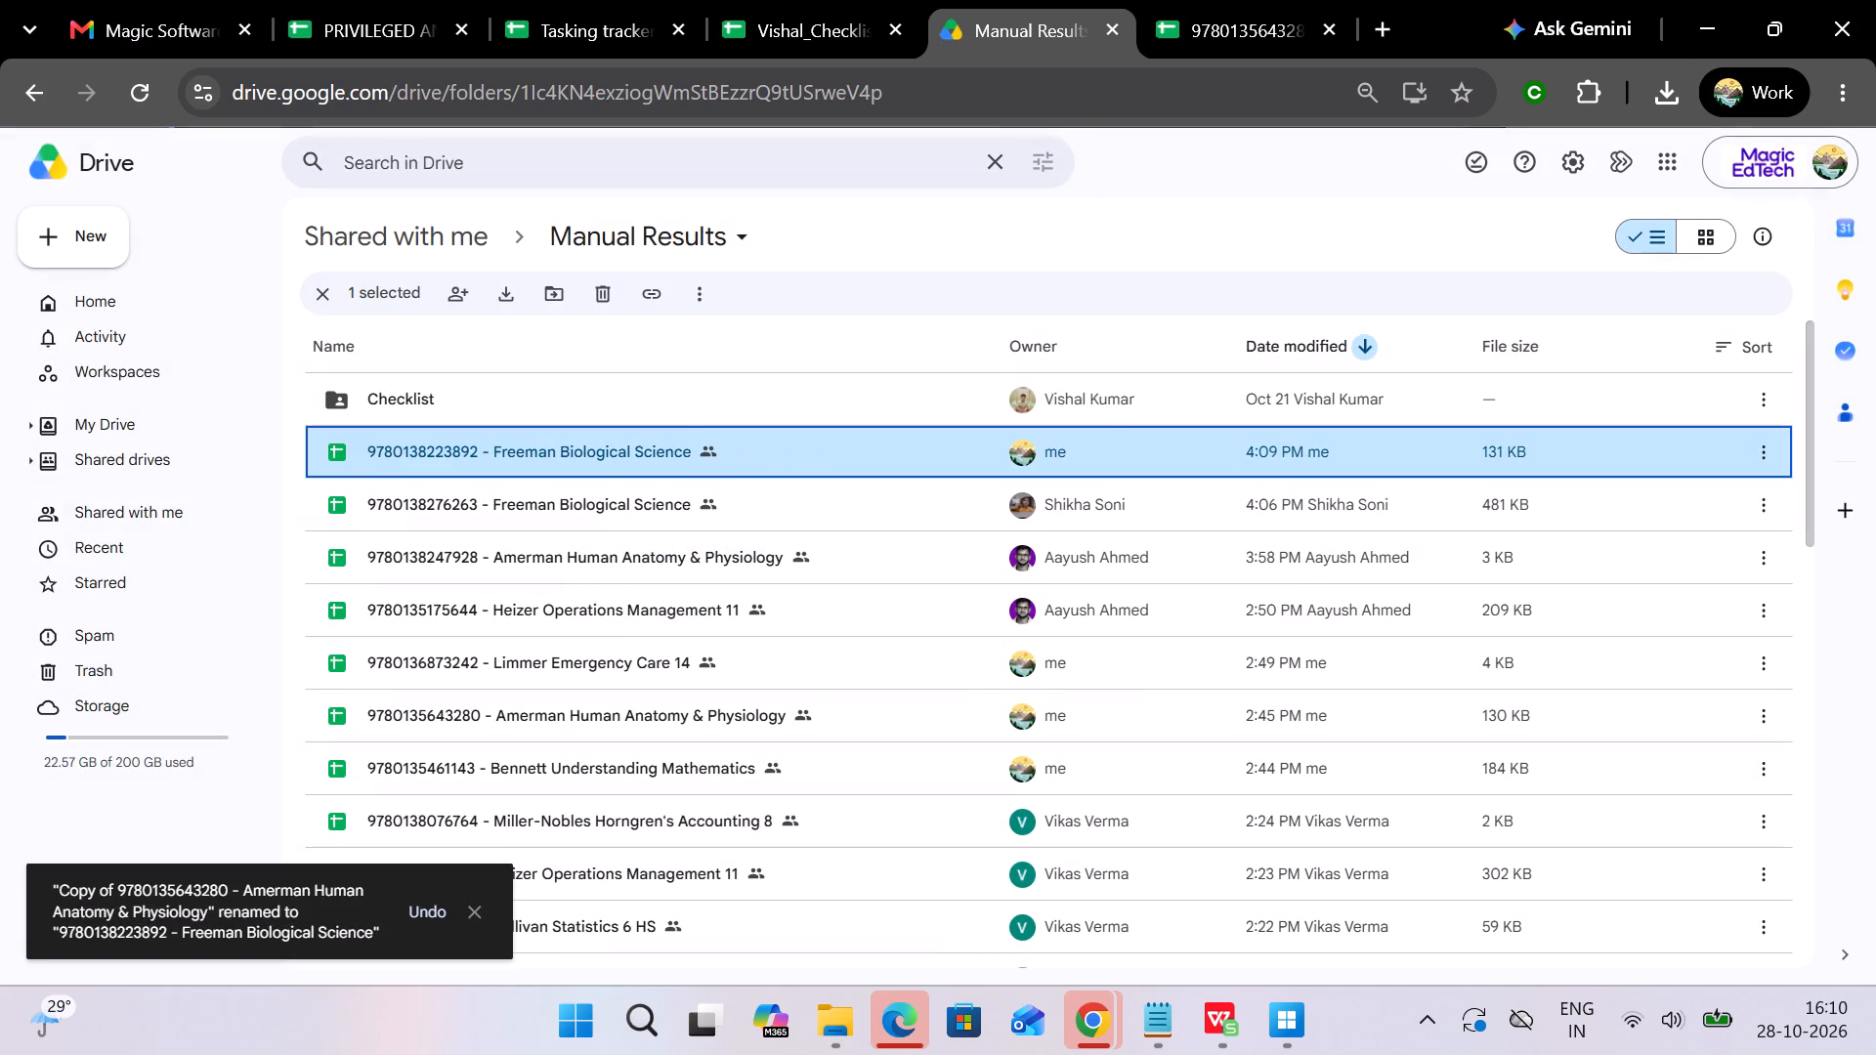
# Open the renamed Freeman Biological Science spreadsheet from the Manual Results folder.
pyautogui.scroll(1, 807, 472)
pyautogui.doubleClick(877, 455)
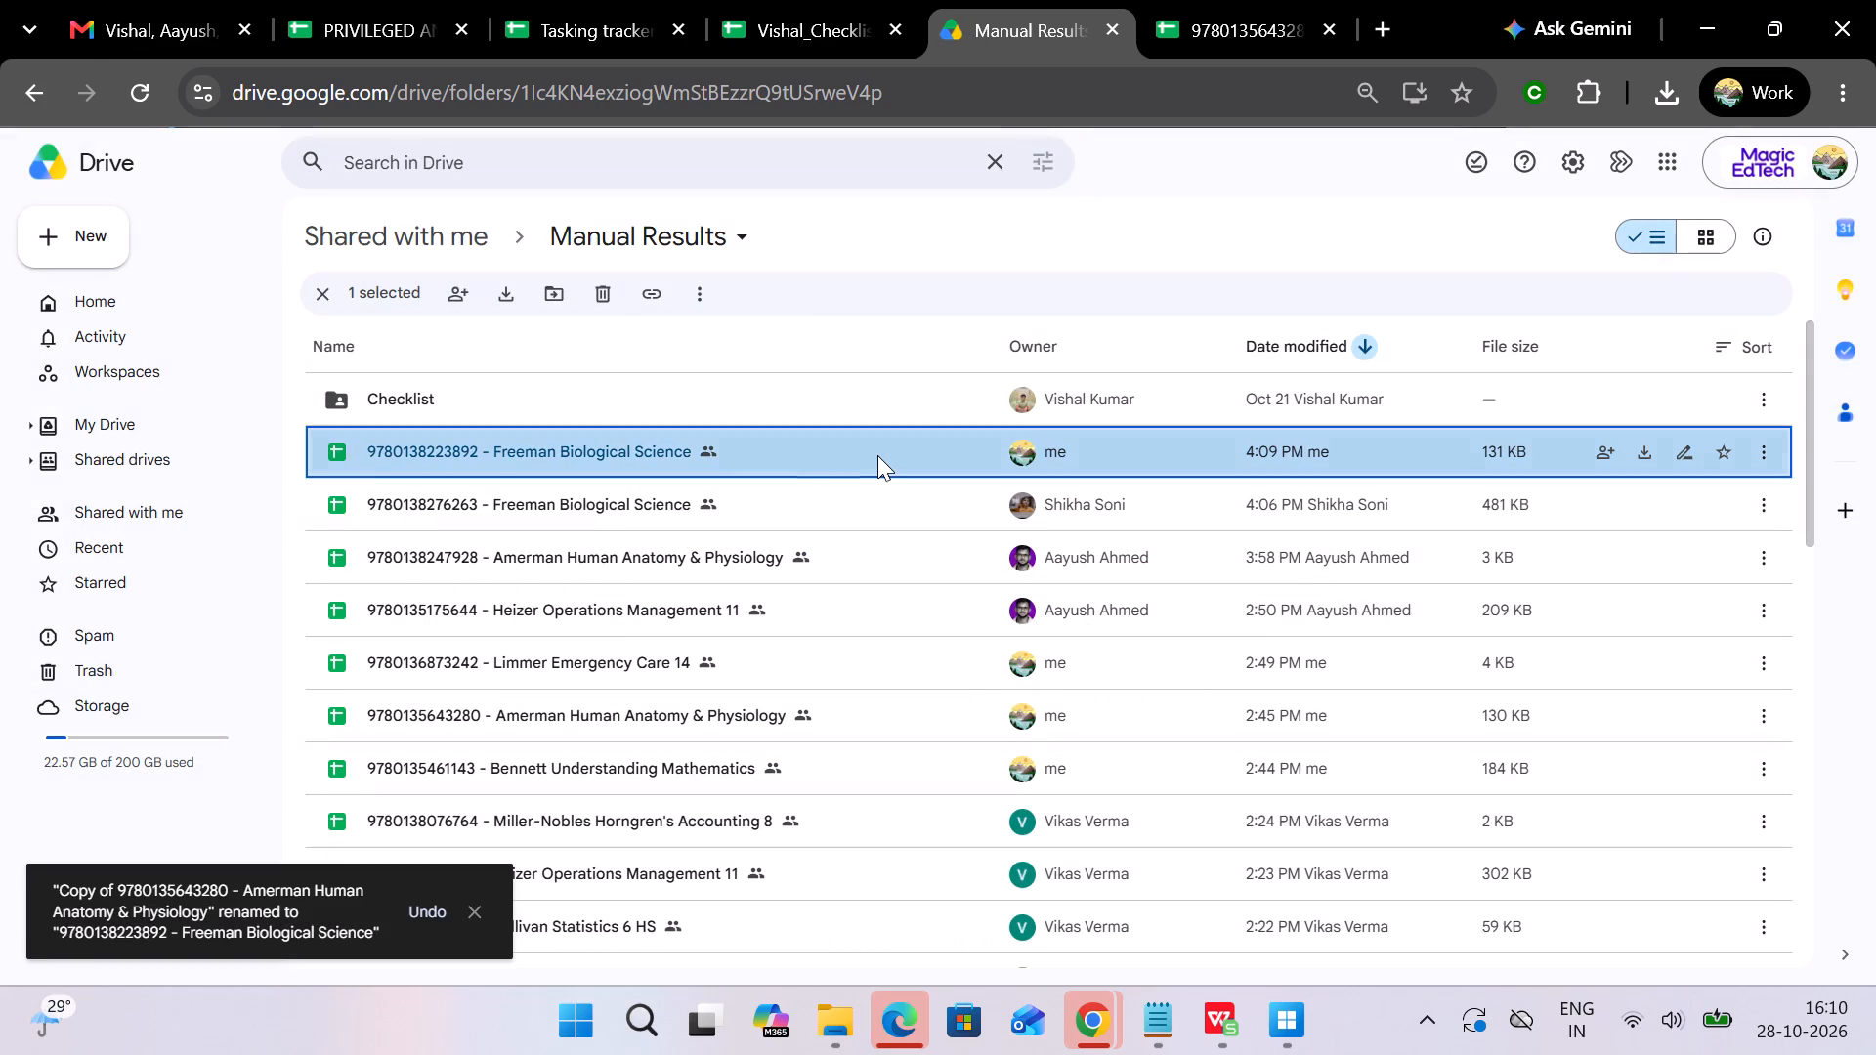
# Read the unread messages in the team group chat and review the member, assigned date and status entries in the tasking tracker.
pyautogui.click(520, 0)
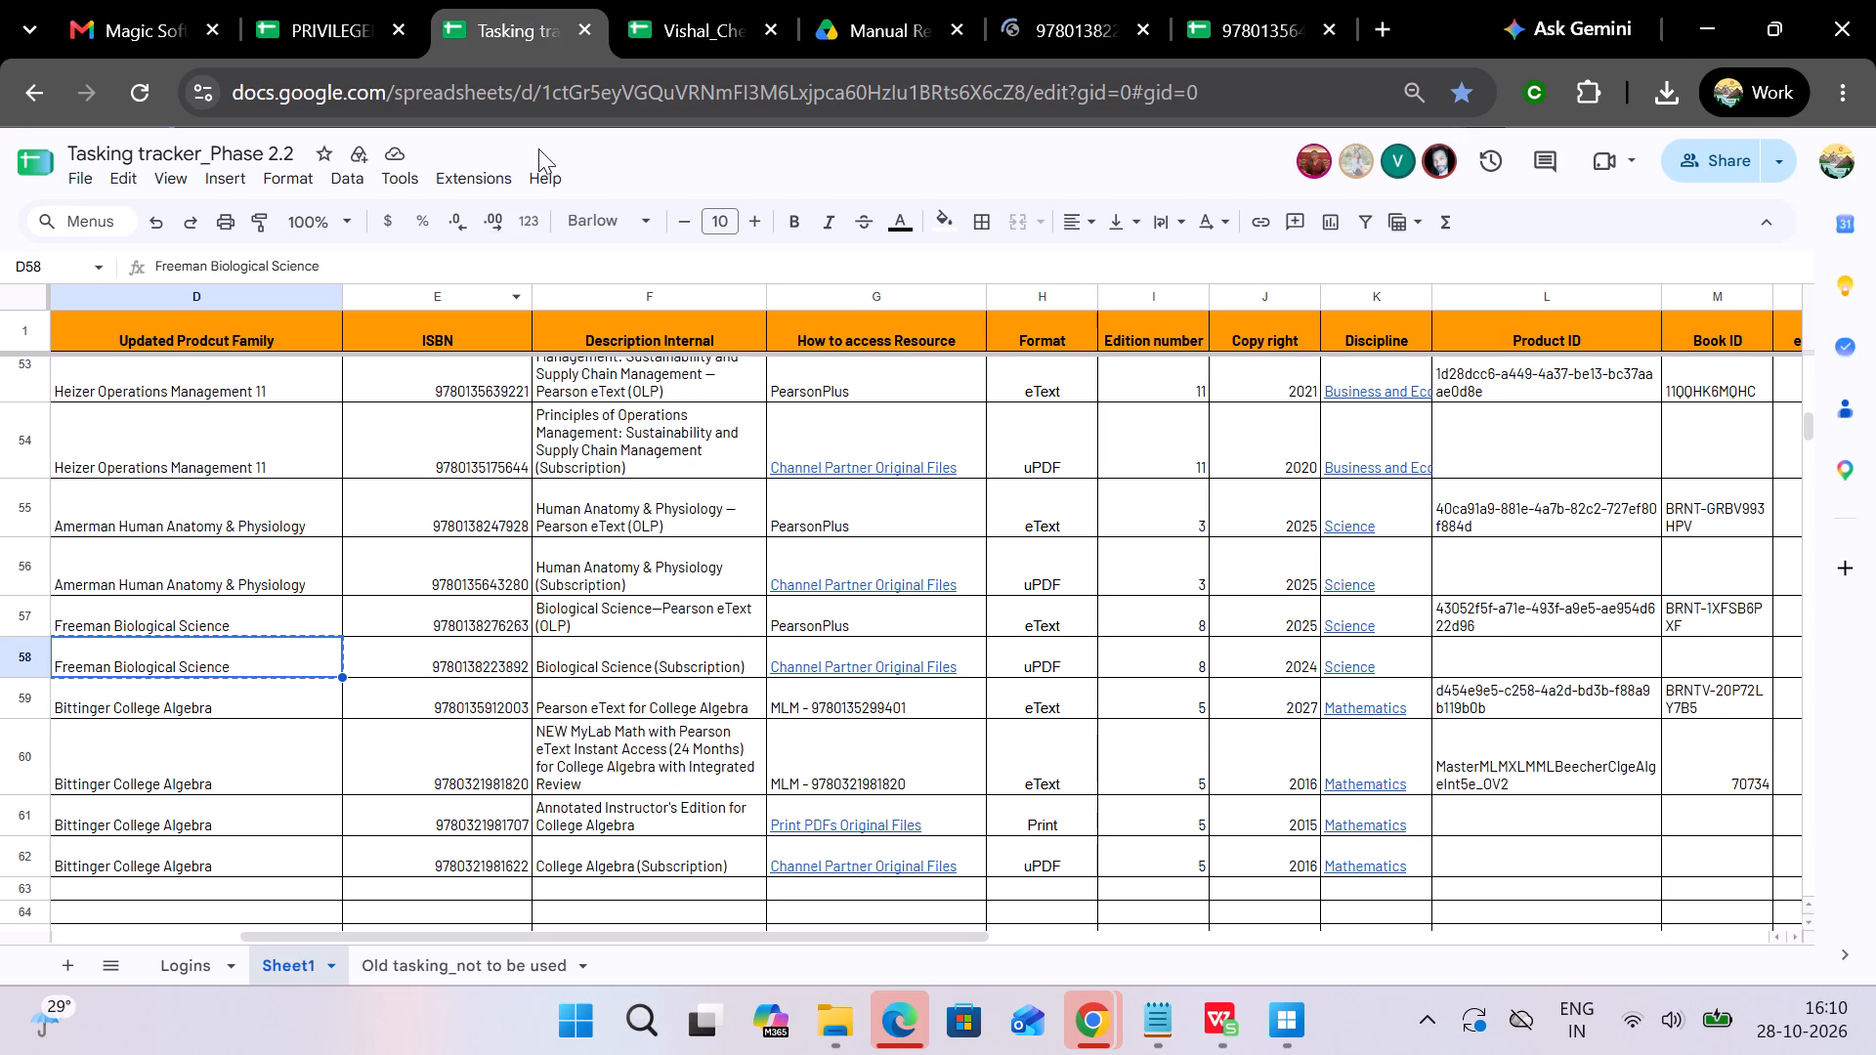
pyautogui.hscroll(1, 519, 622)
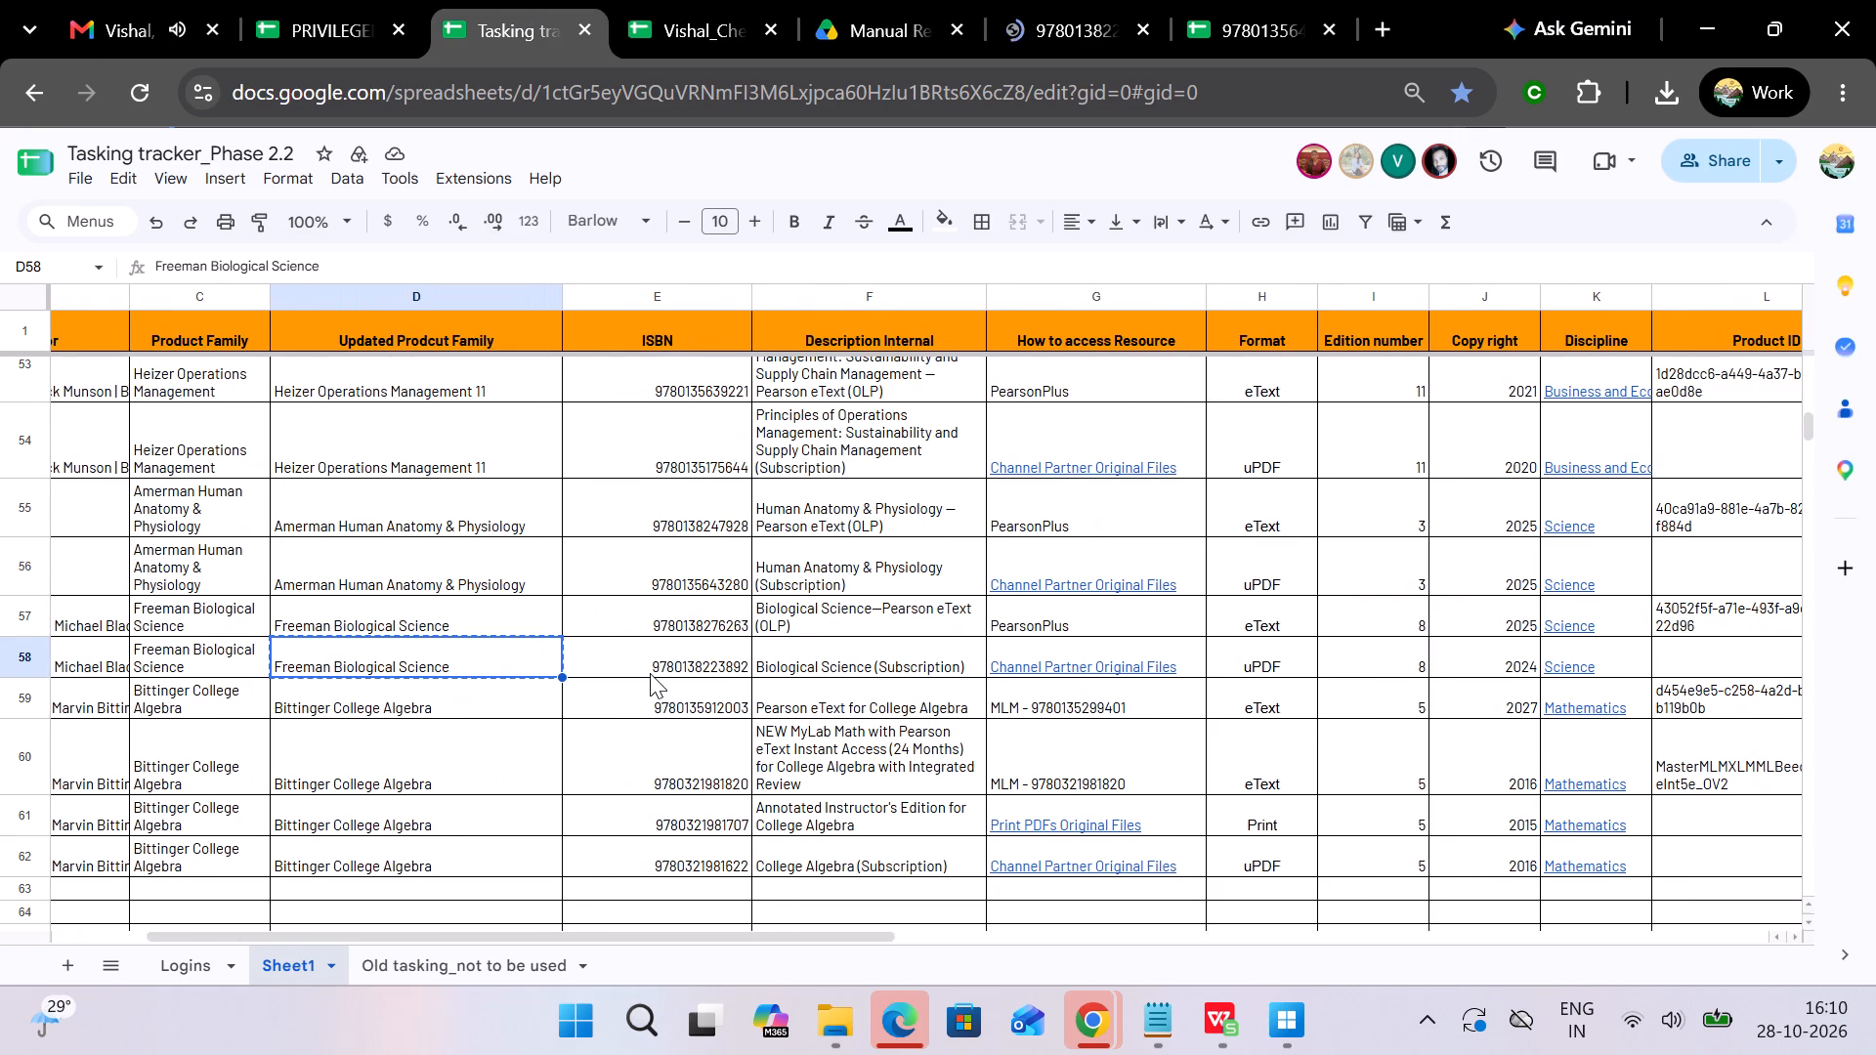
pyautogui.click(144, 28)
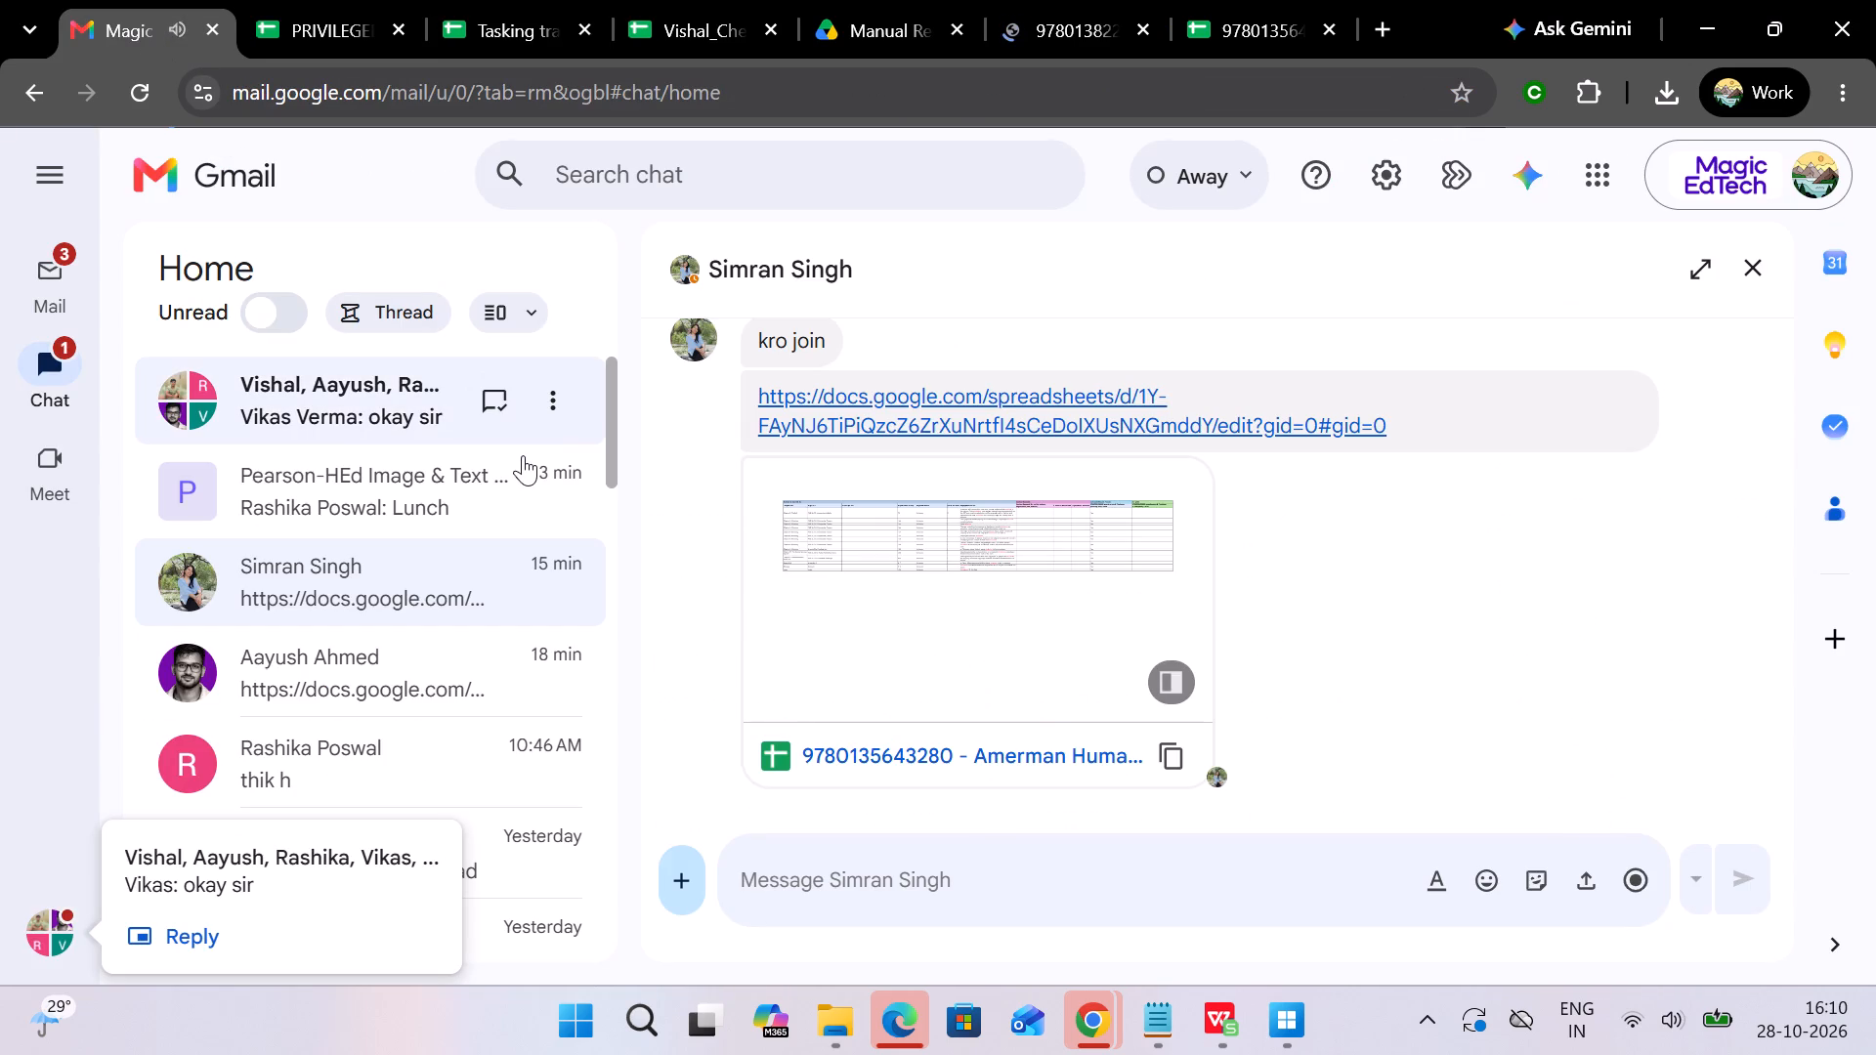
pyautogui.click(356, 429)
pyautogui.scroll(-2, 1177, 654)
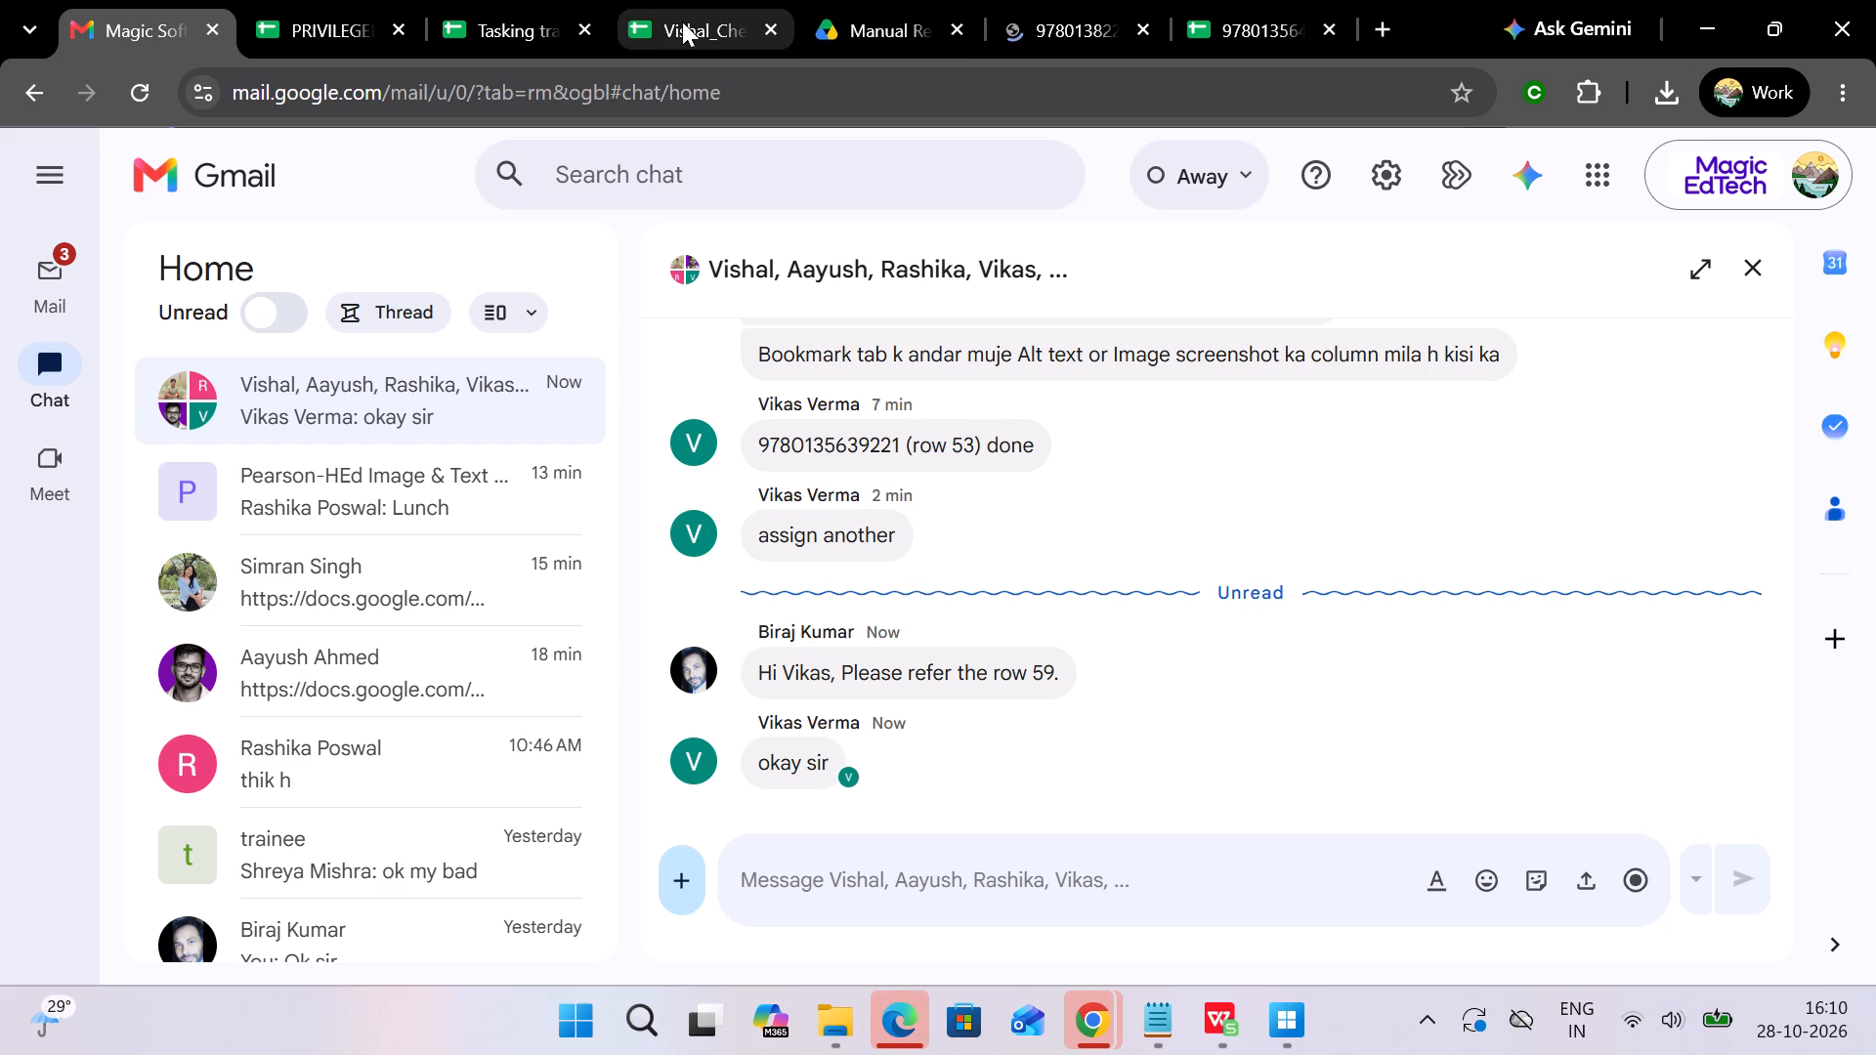
pyautogui.click(865, 13)
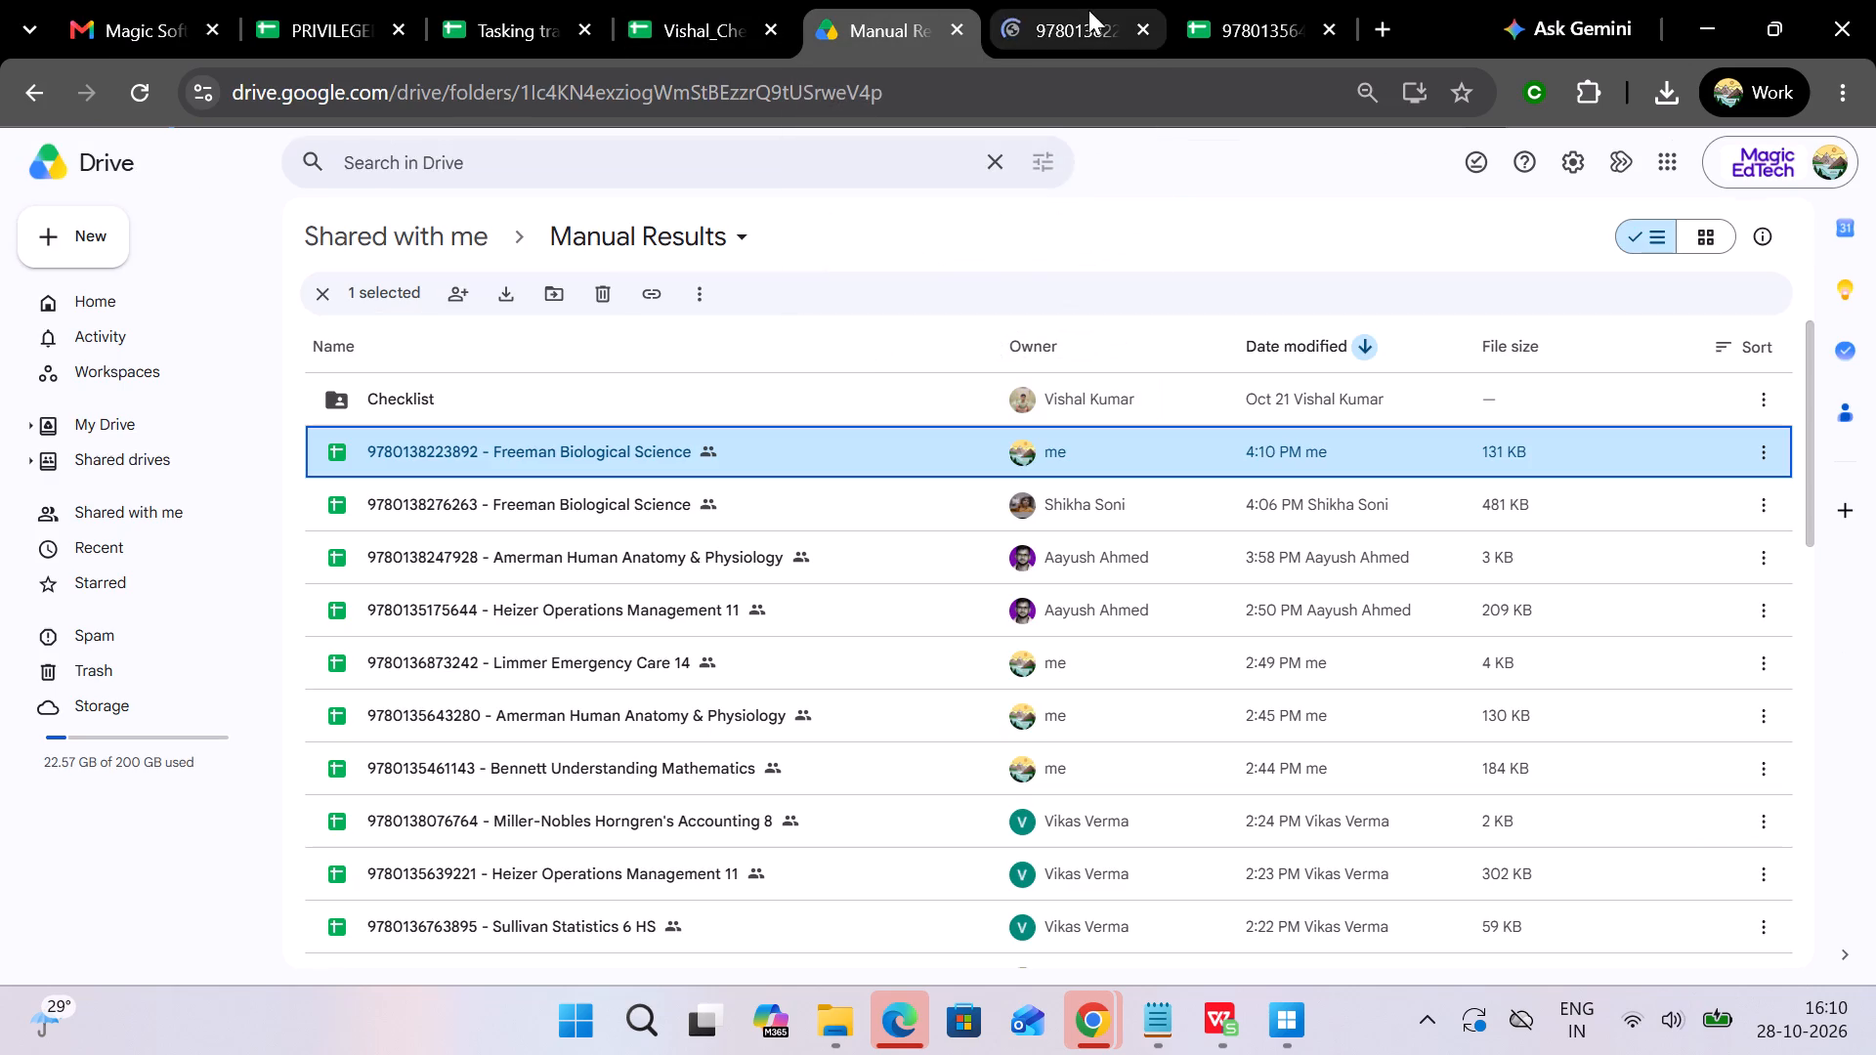
pyautogui.click(568, 0)
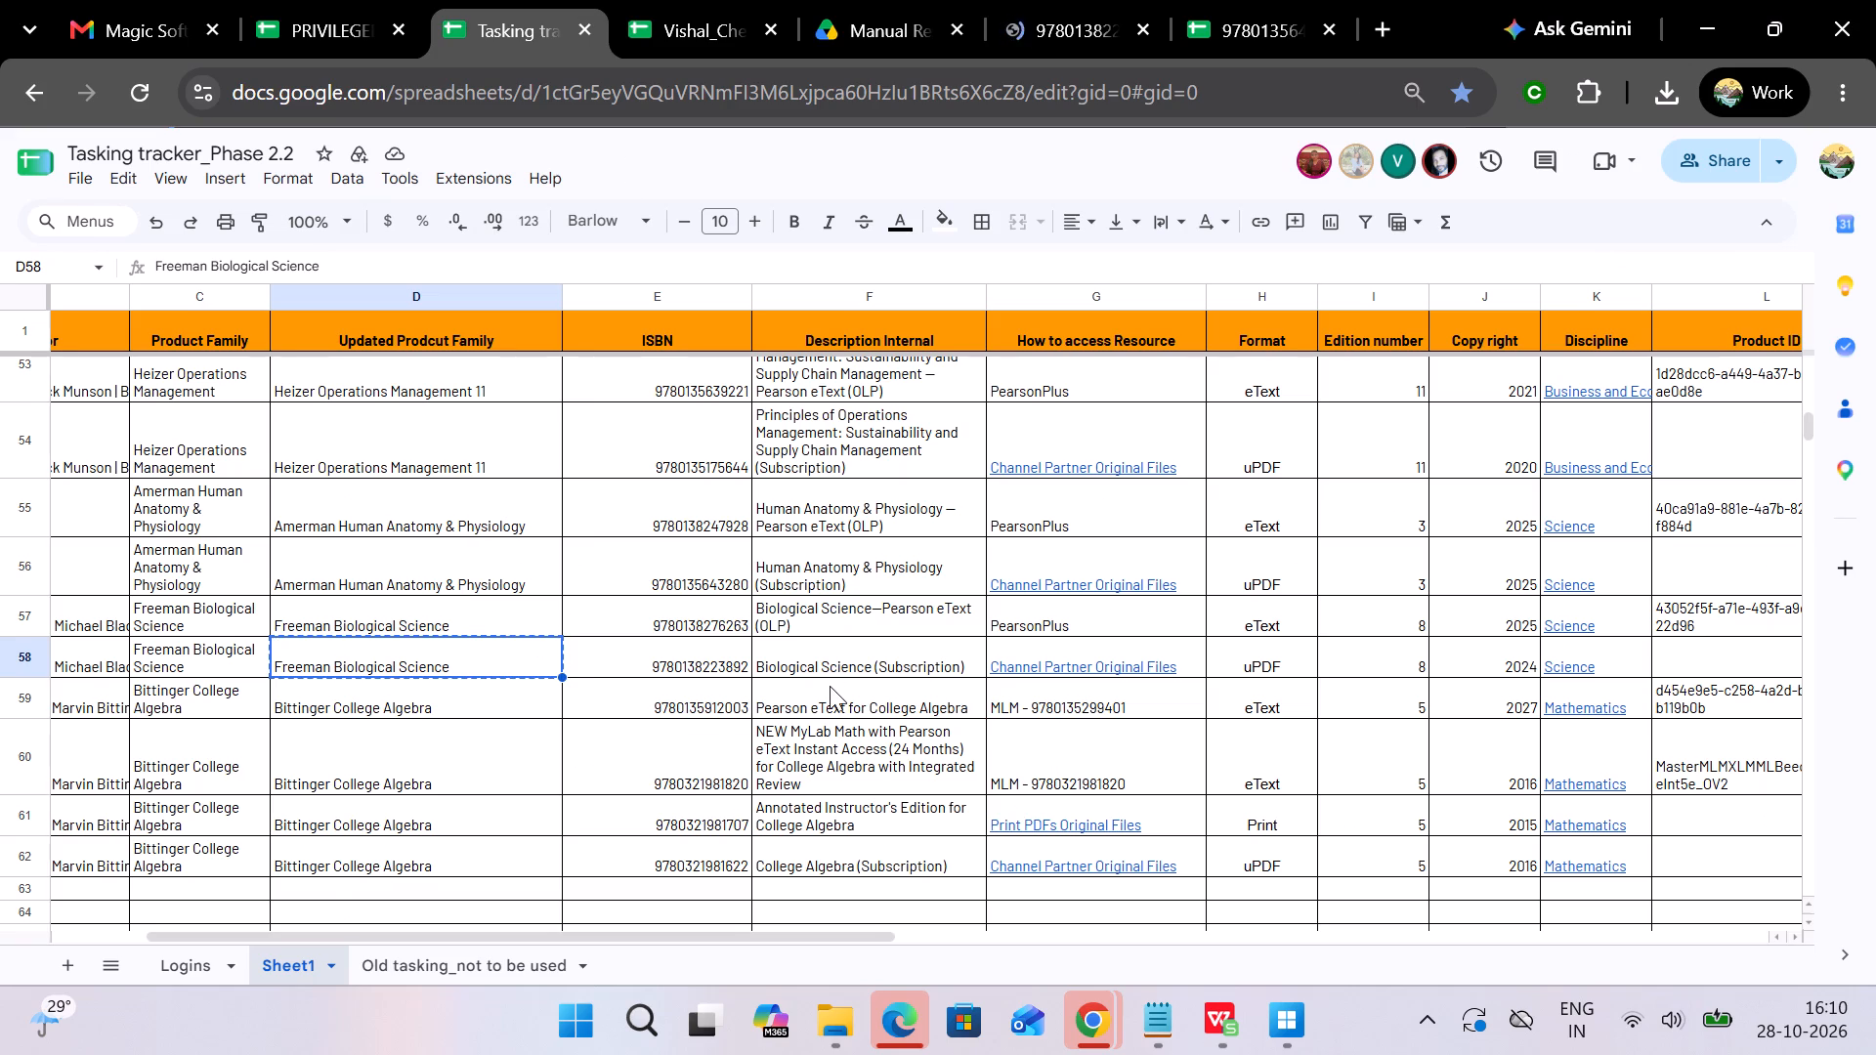
pyautogui.hscroll(-4, 950, 705)
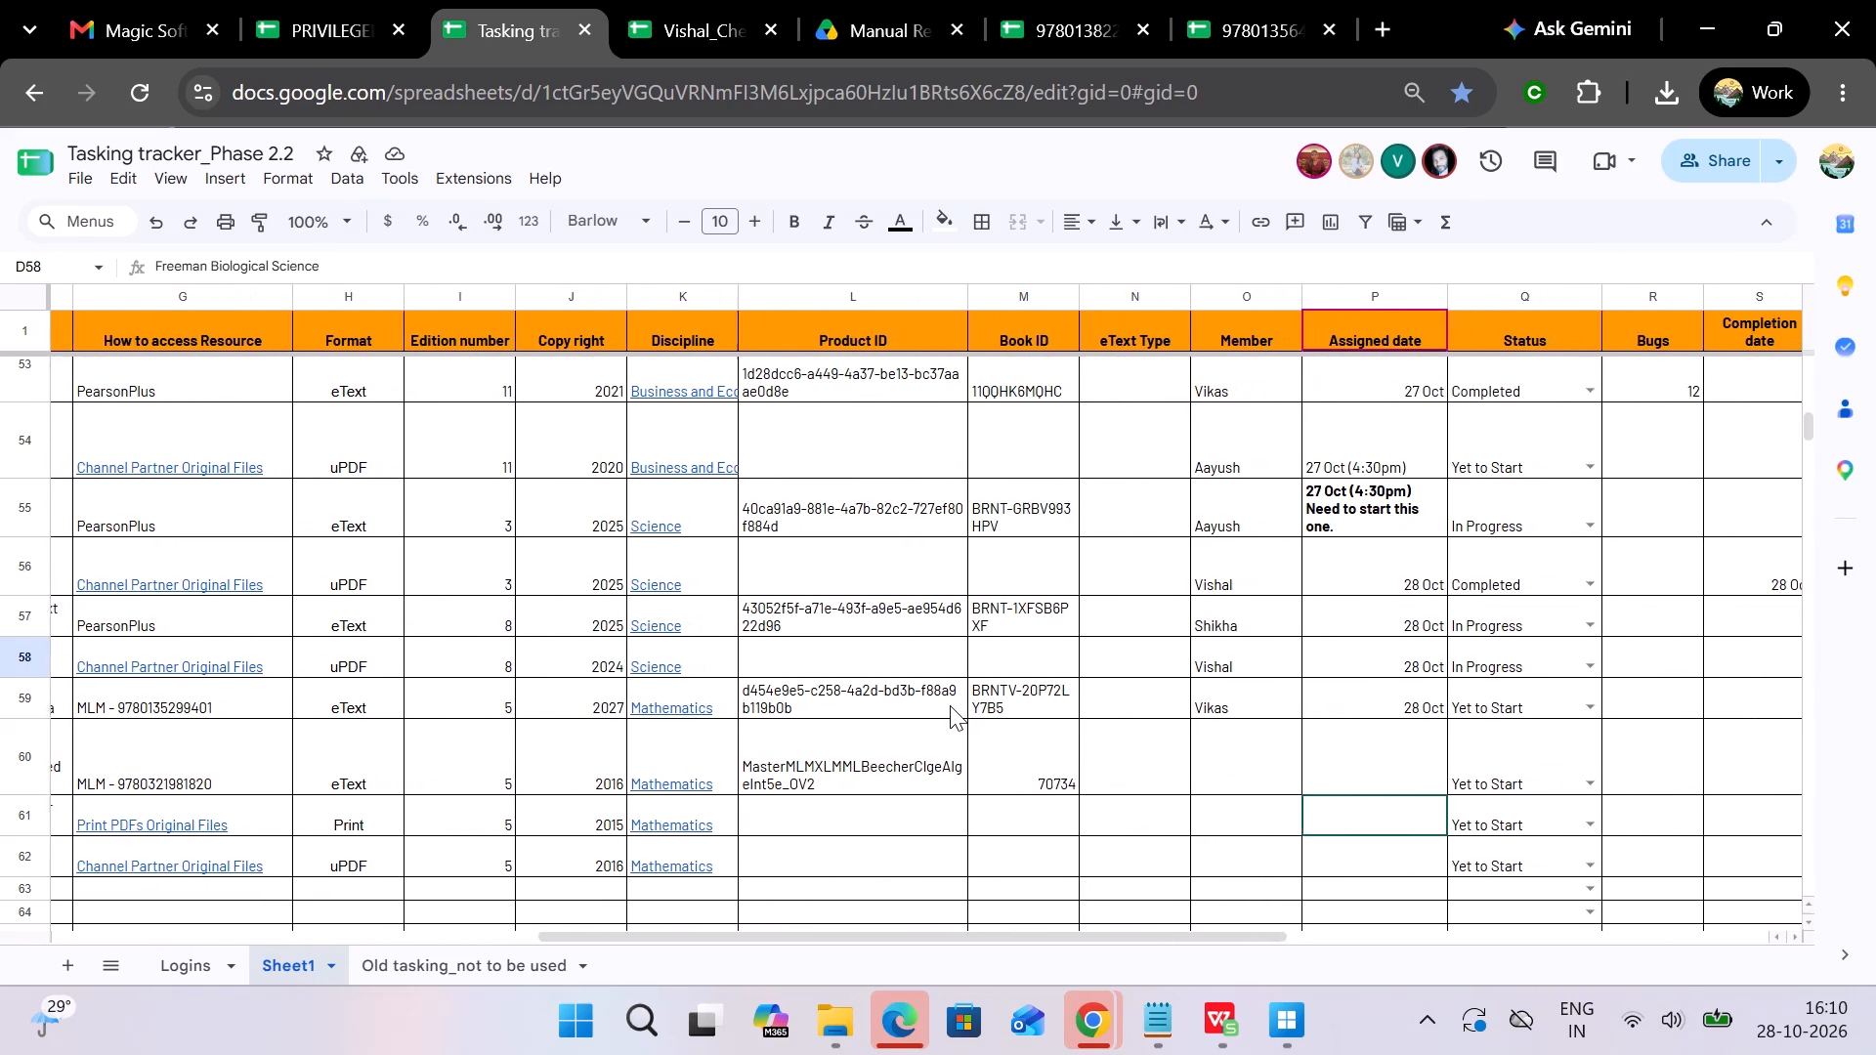
pyautogui.hscroll(1, 950, 705)
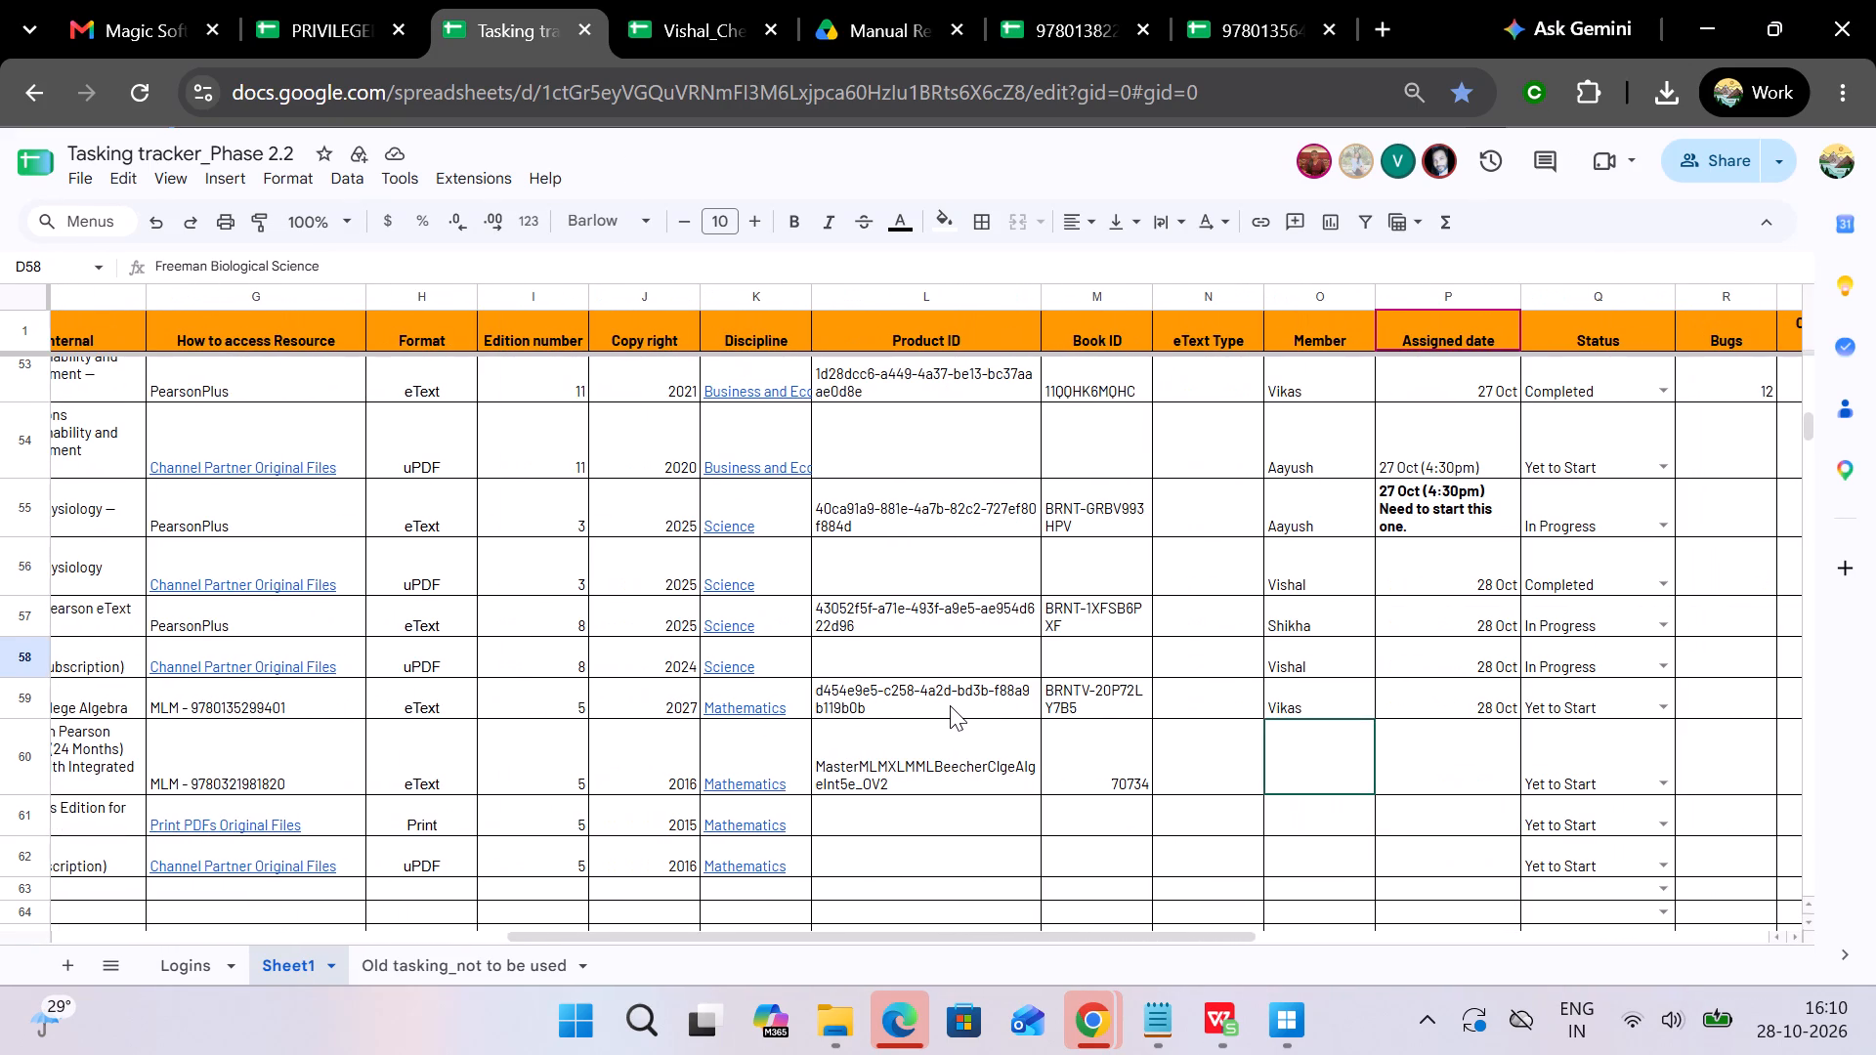
pyautogui.hscroll(7, 866, 654)
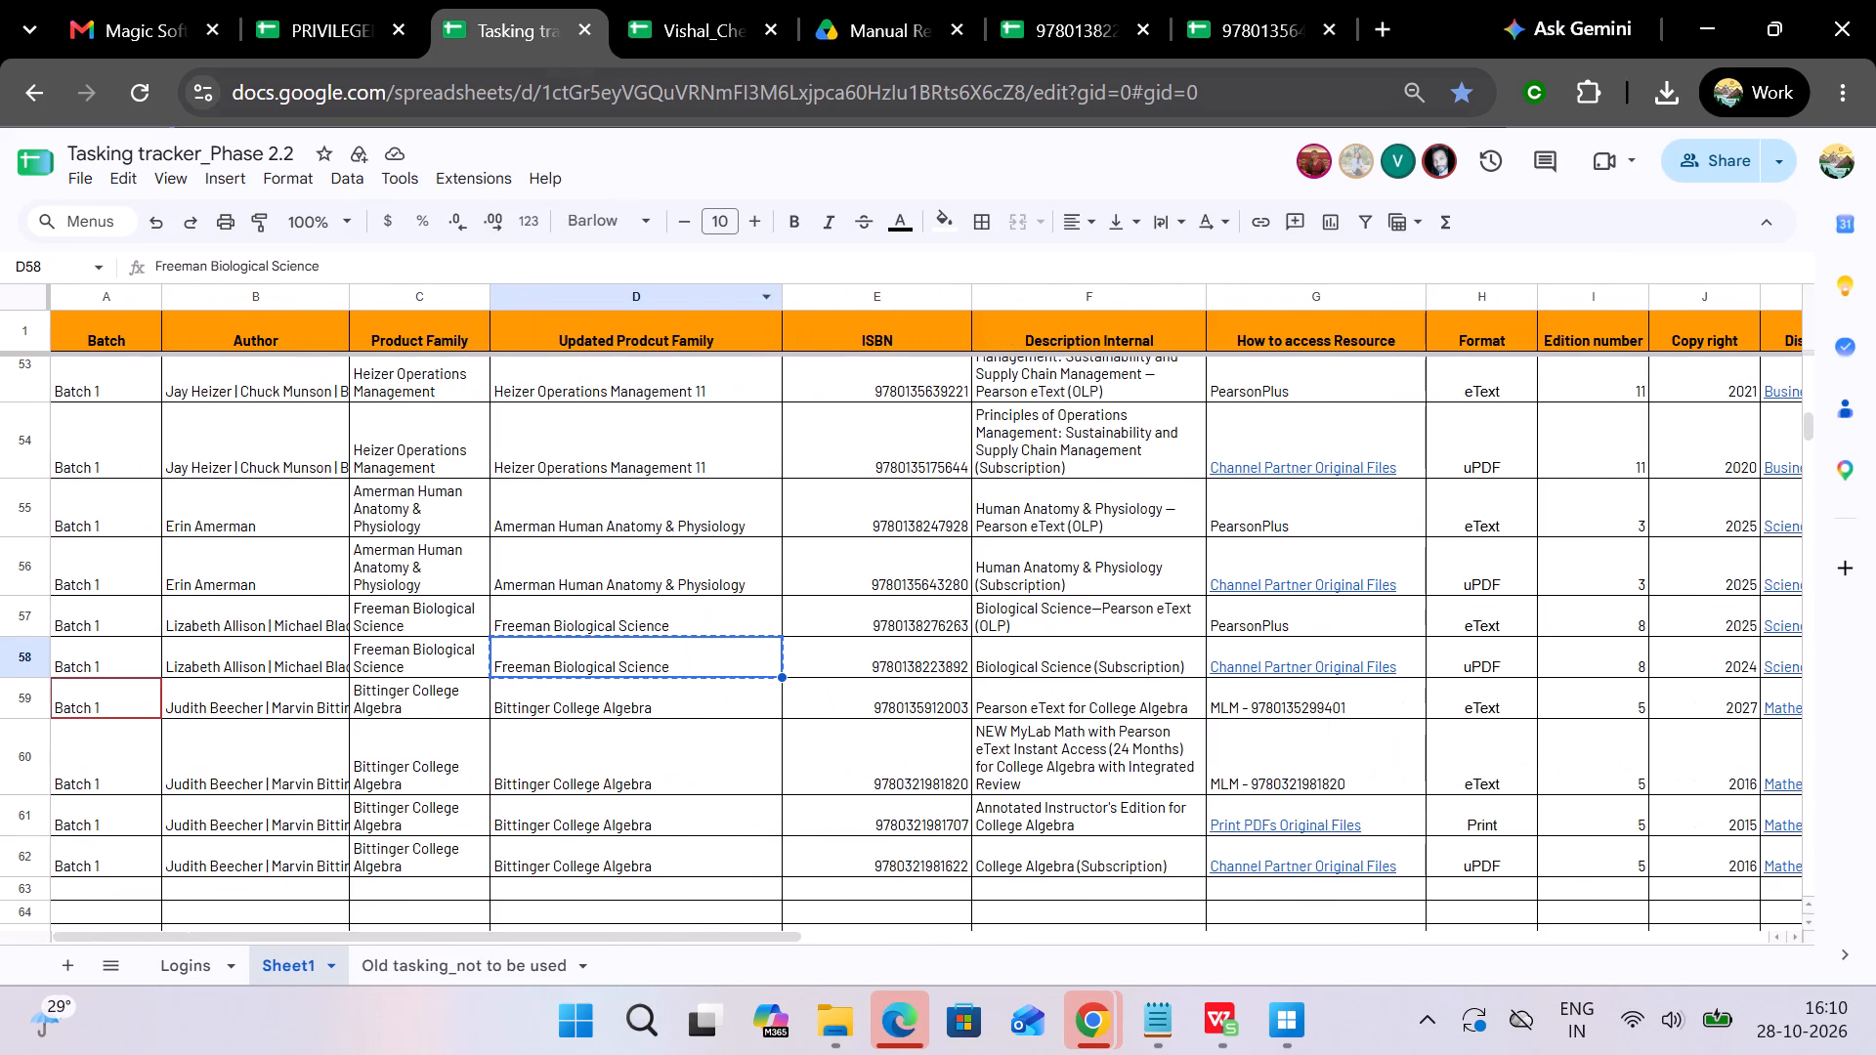
pyautogui.click(323, 12)
pyautogui.click(687, 0)
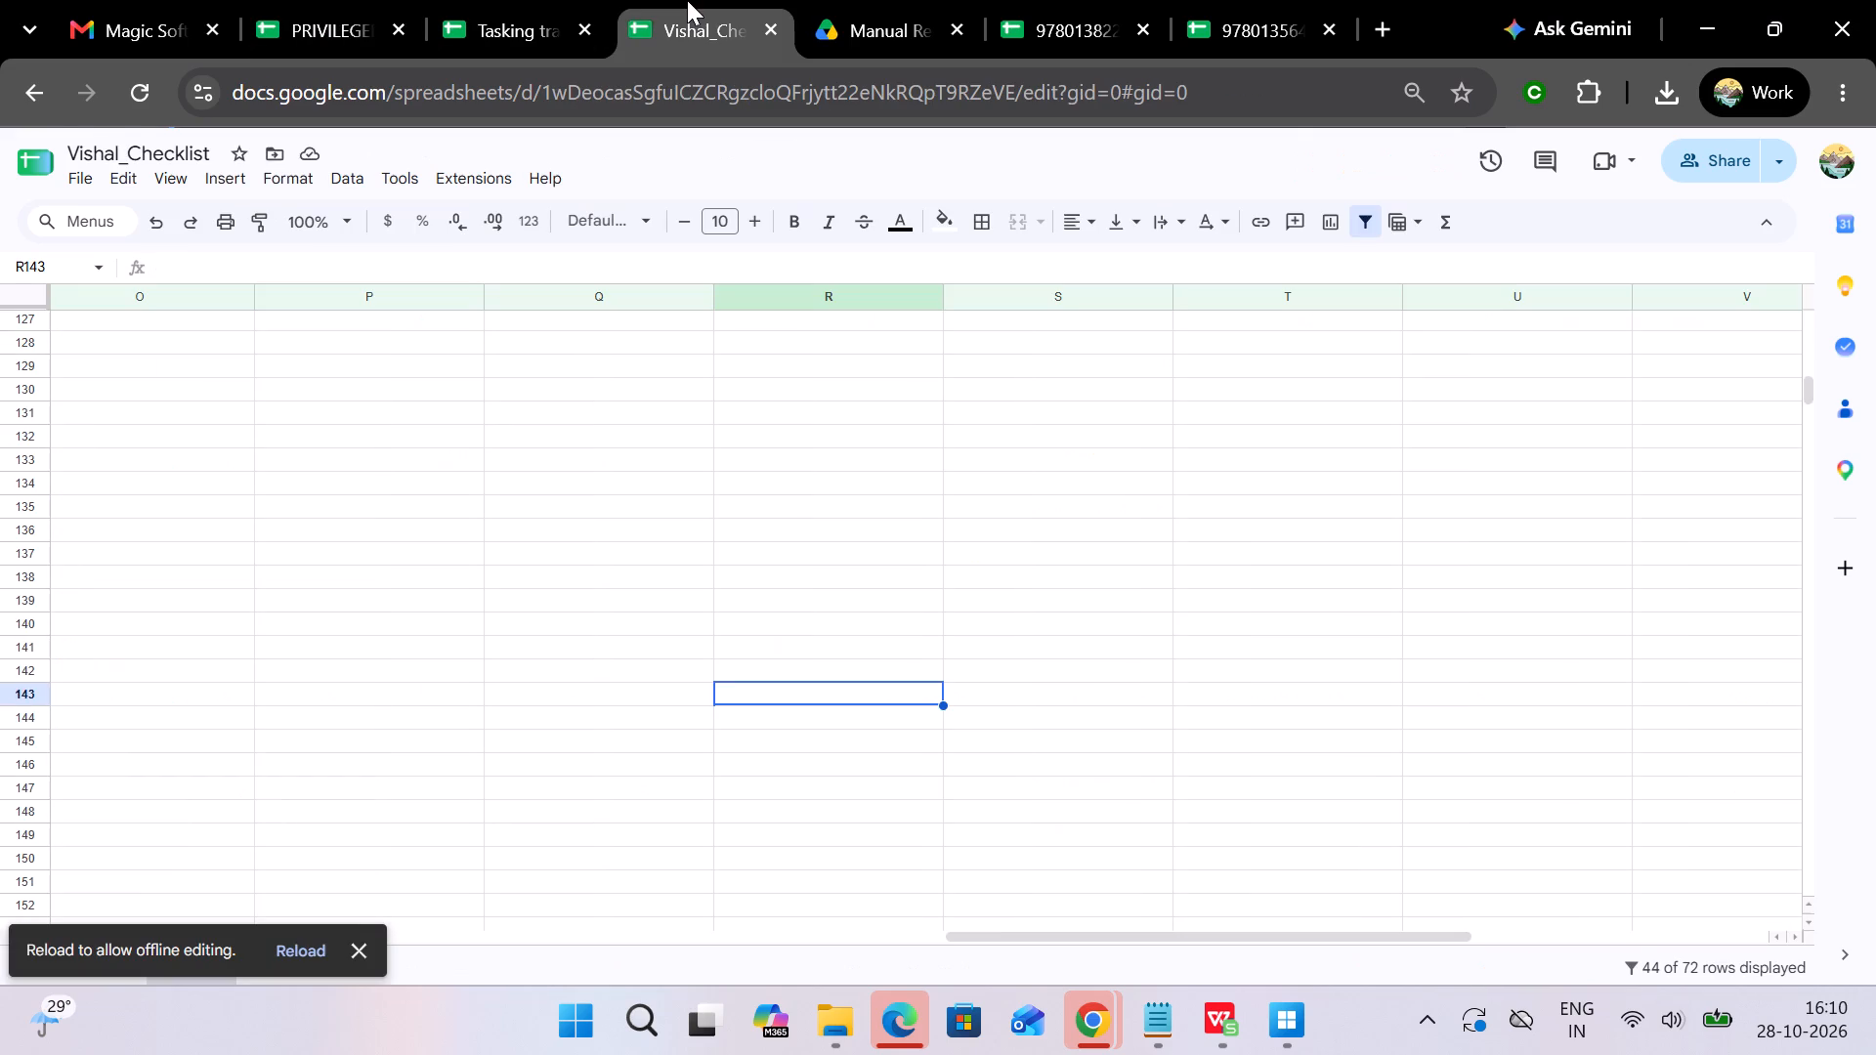
pyautogui.click(1026, 11)
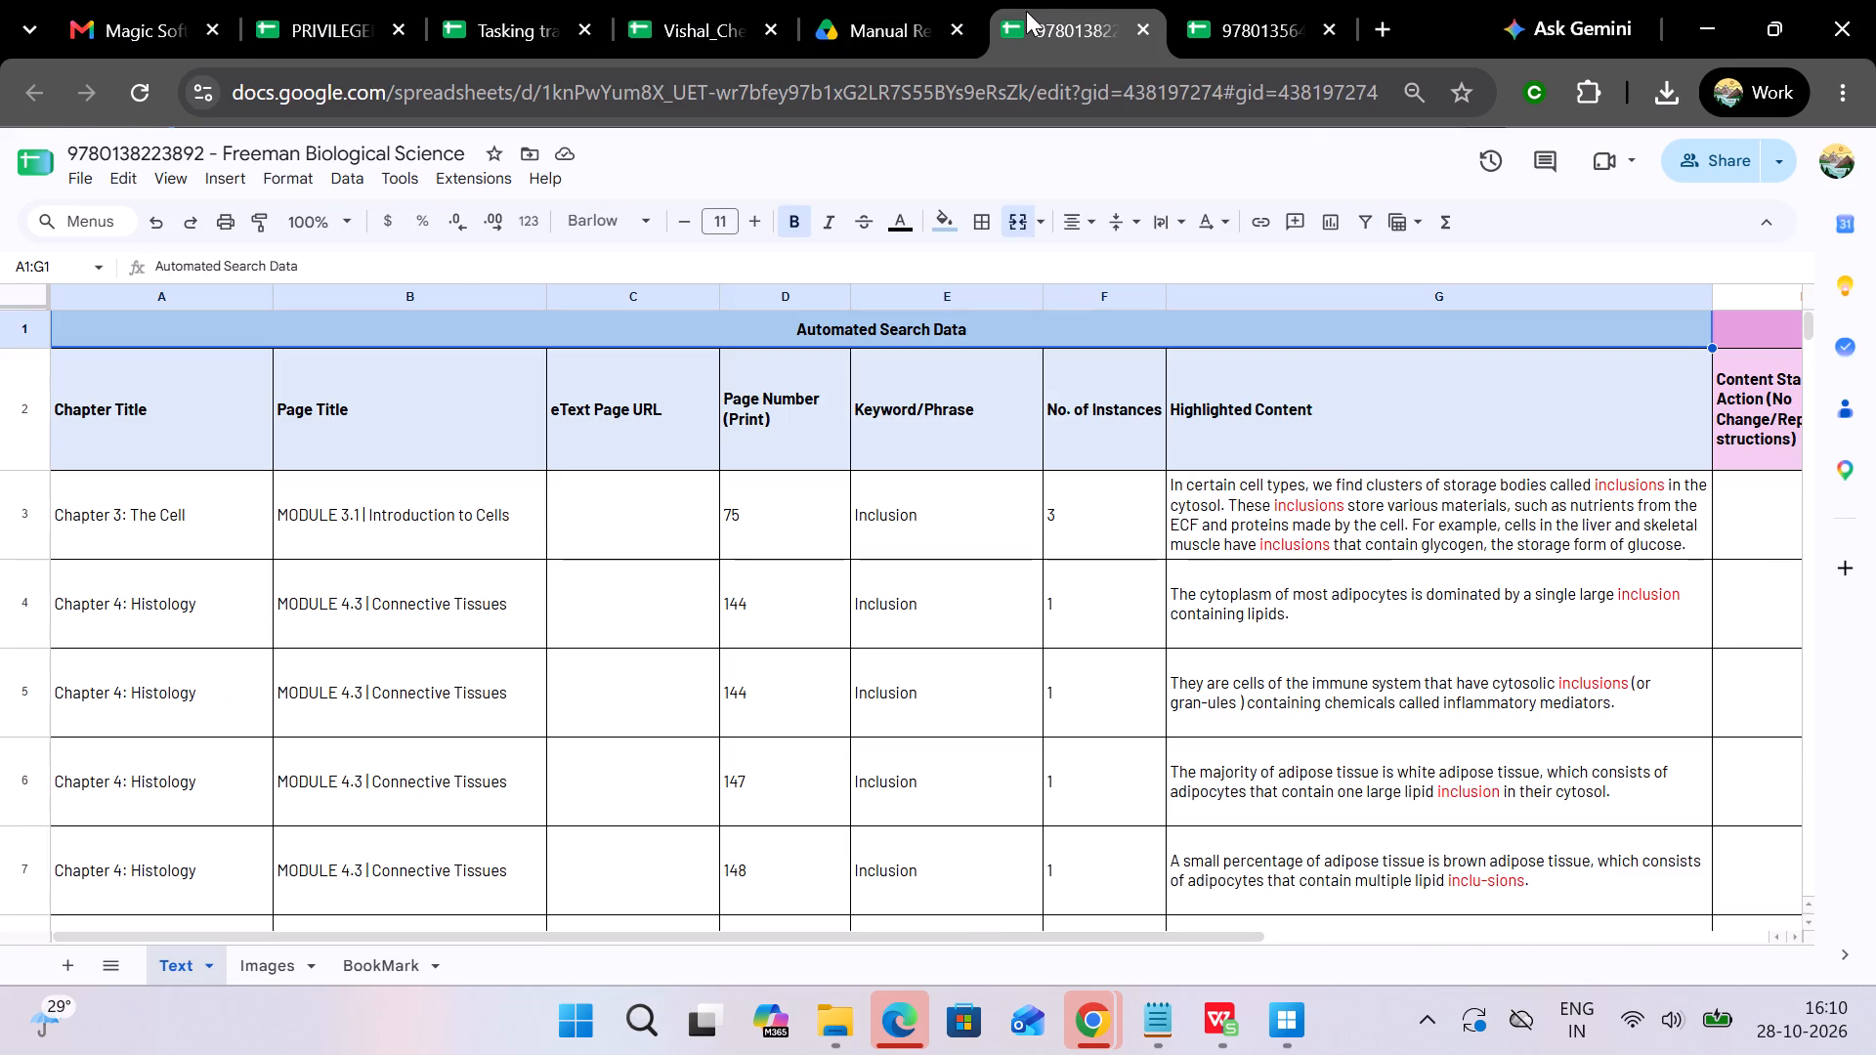
pyautogui.click(315, 0)
pyautogui.click(831, 8)
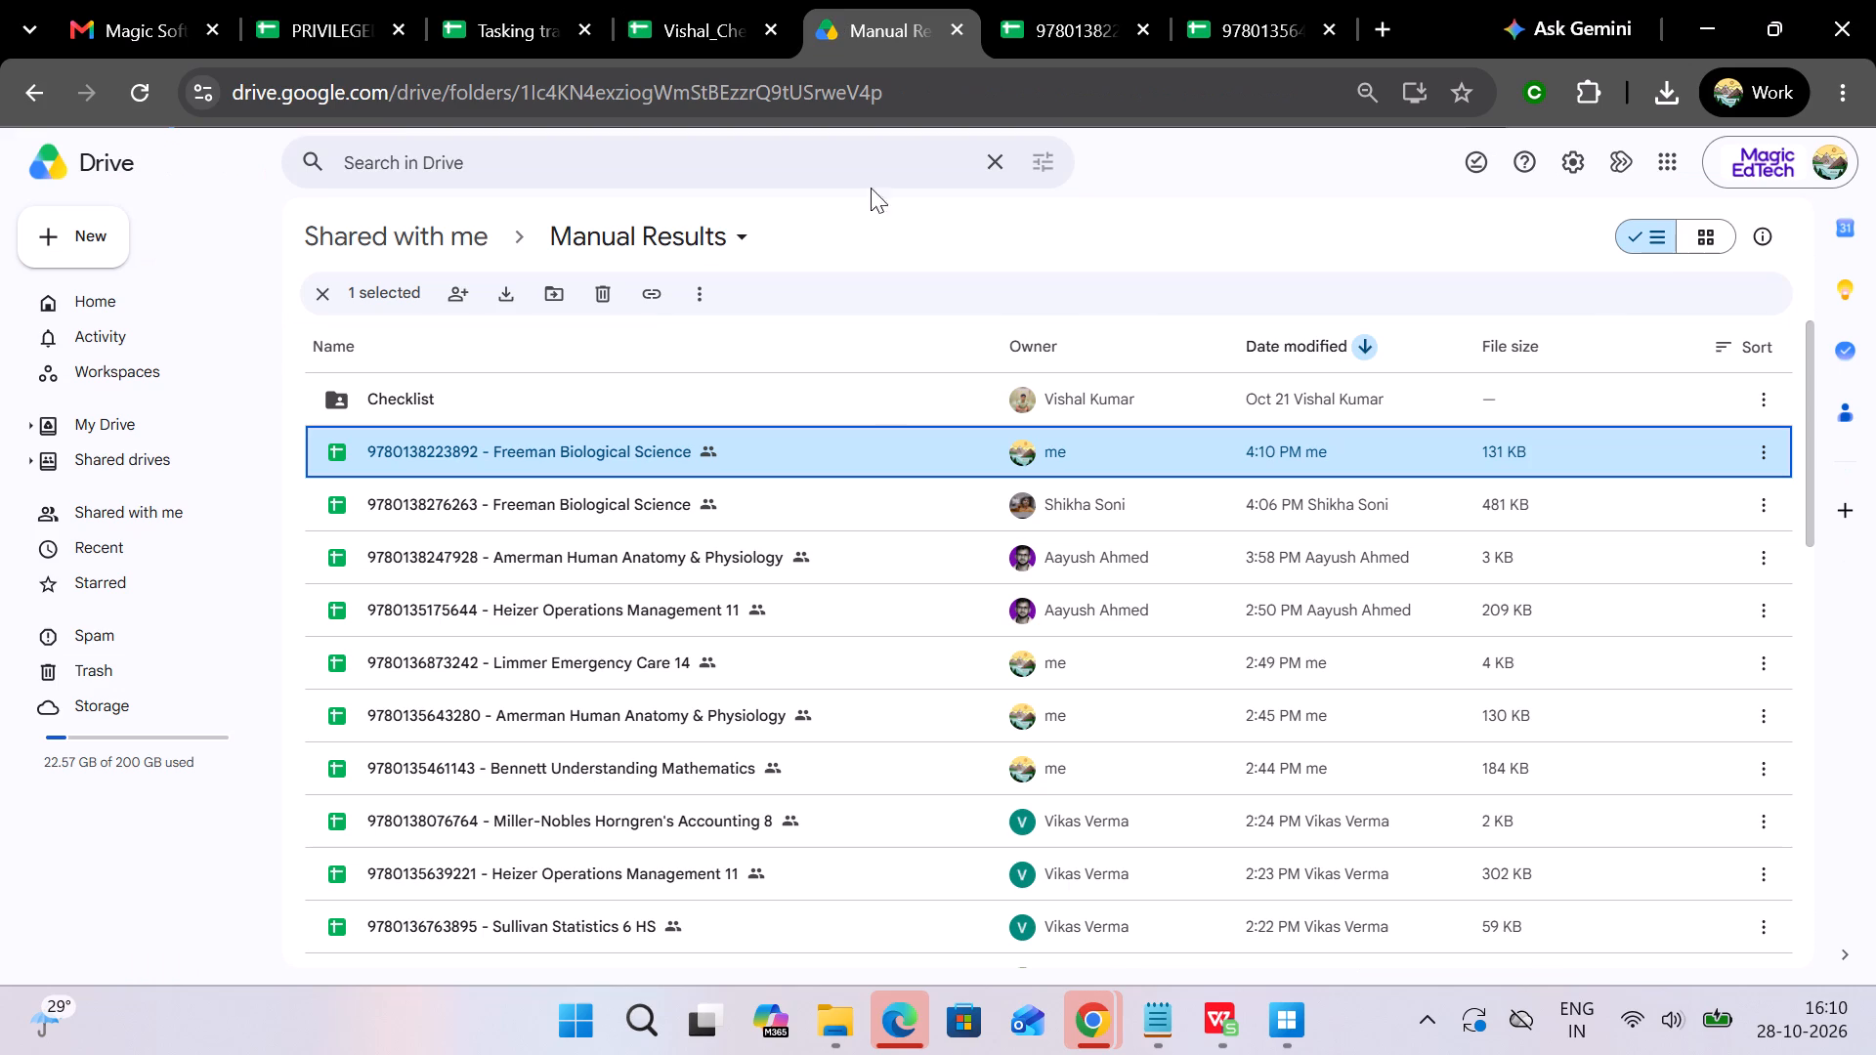
pyautogui.click(1041, 5)
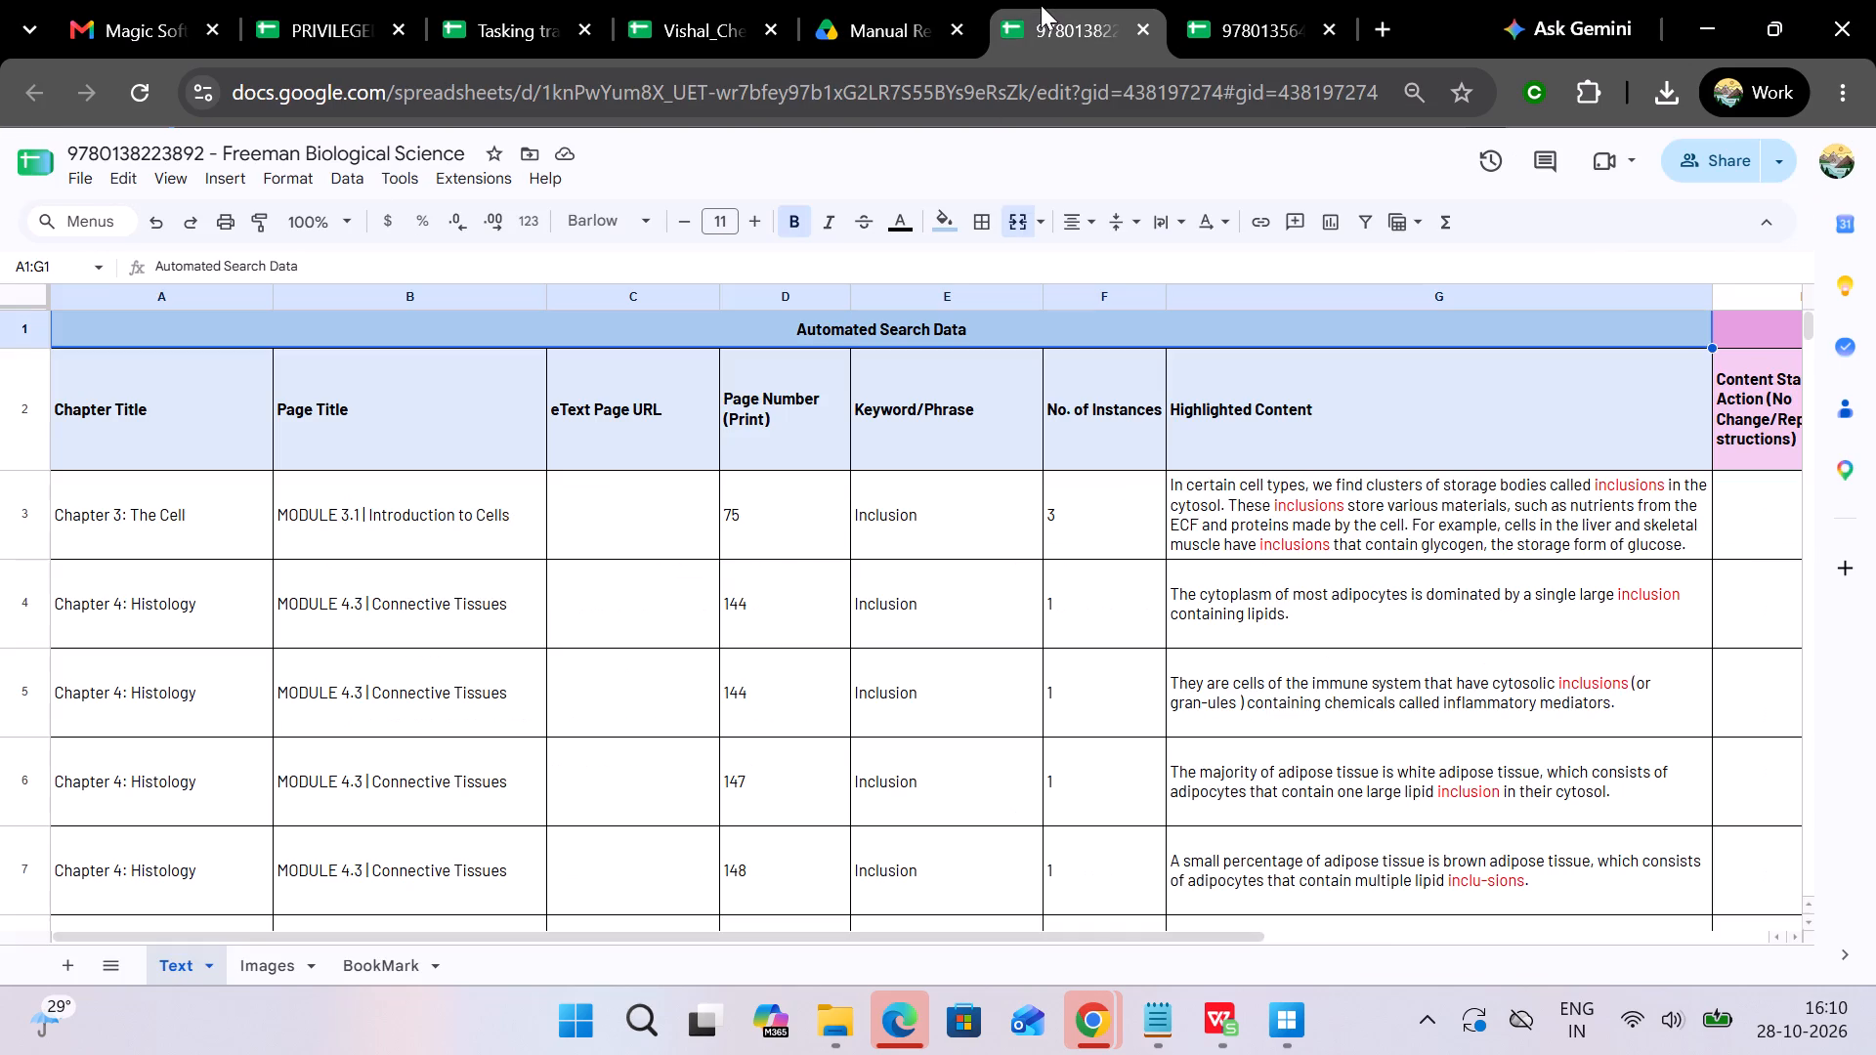
pyautogui.hscroll(1, 511, 704)
# Clear the formatting and delete the contents of rows 3 to 14 on the Text sheet, keeping the header rows.
pyautogui.moveTo(12, 532); pyautogui.dragTo(2, 843)
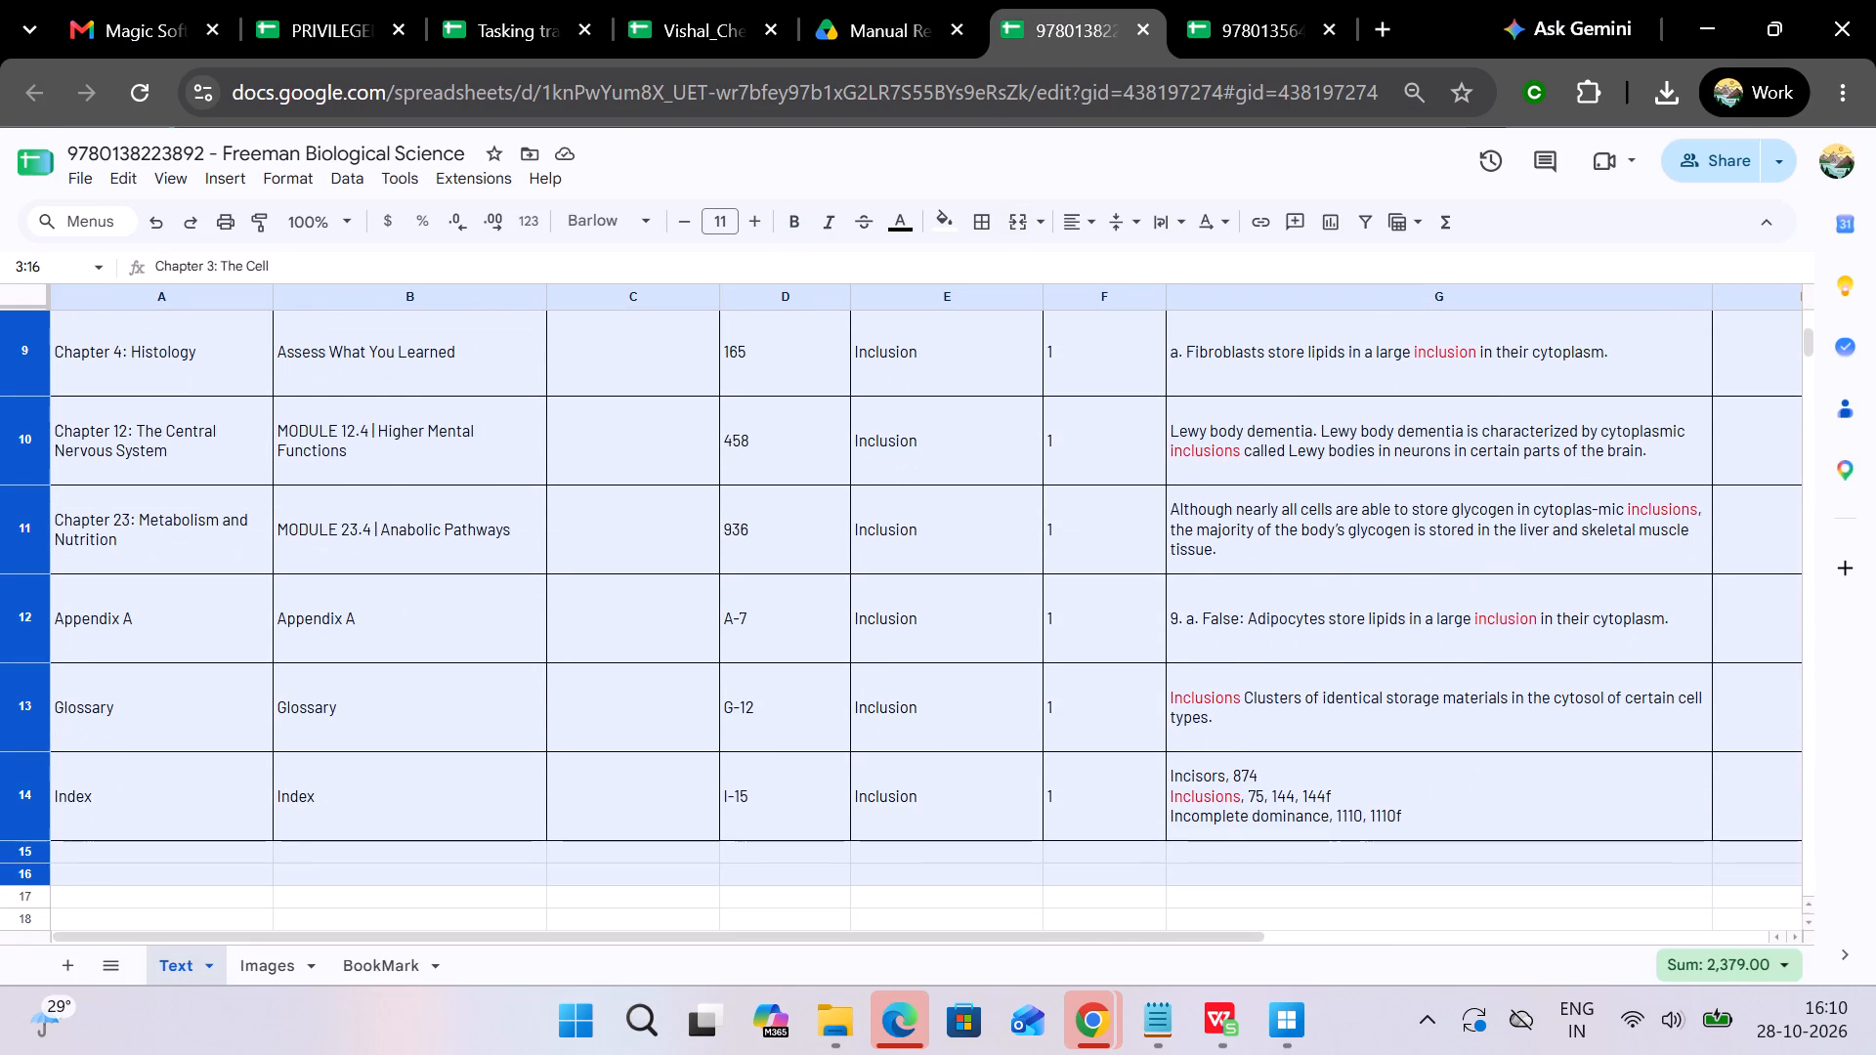
pyautogui.moveTo(2, 843); pyautogui.dragTo(1, 820)
pyautogui.hotkey('ctrl', '\\')
pyautogui.hotkey('ctrl', 'BackSpace')
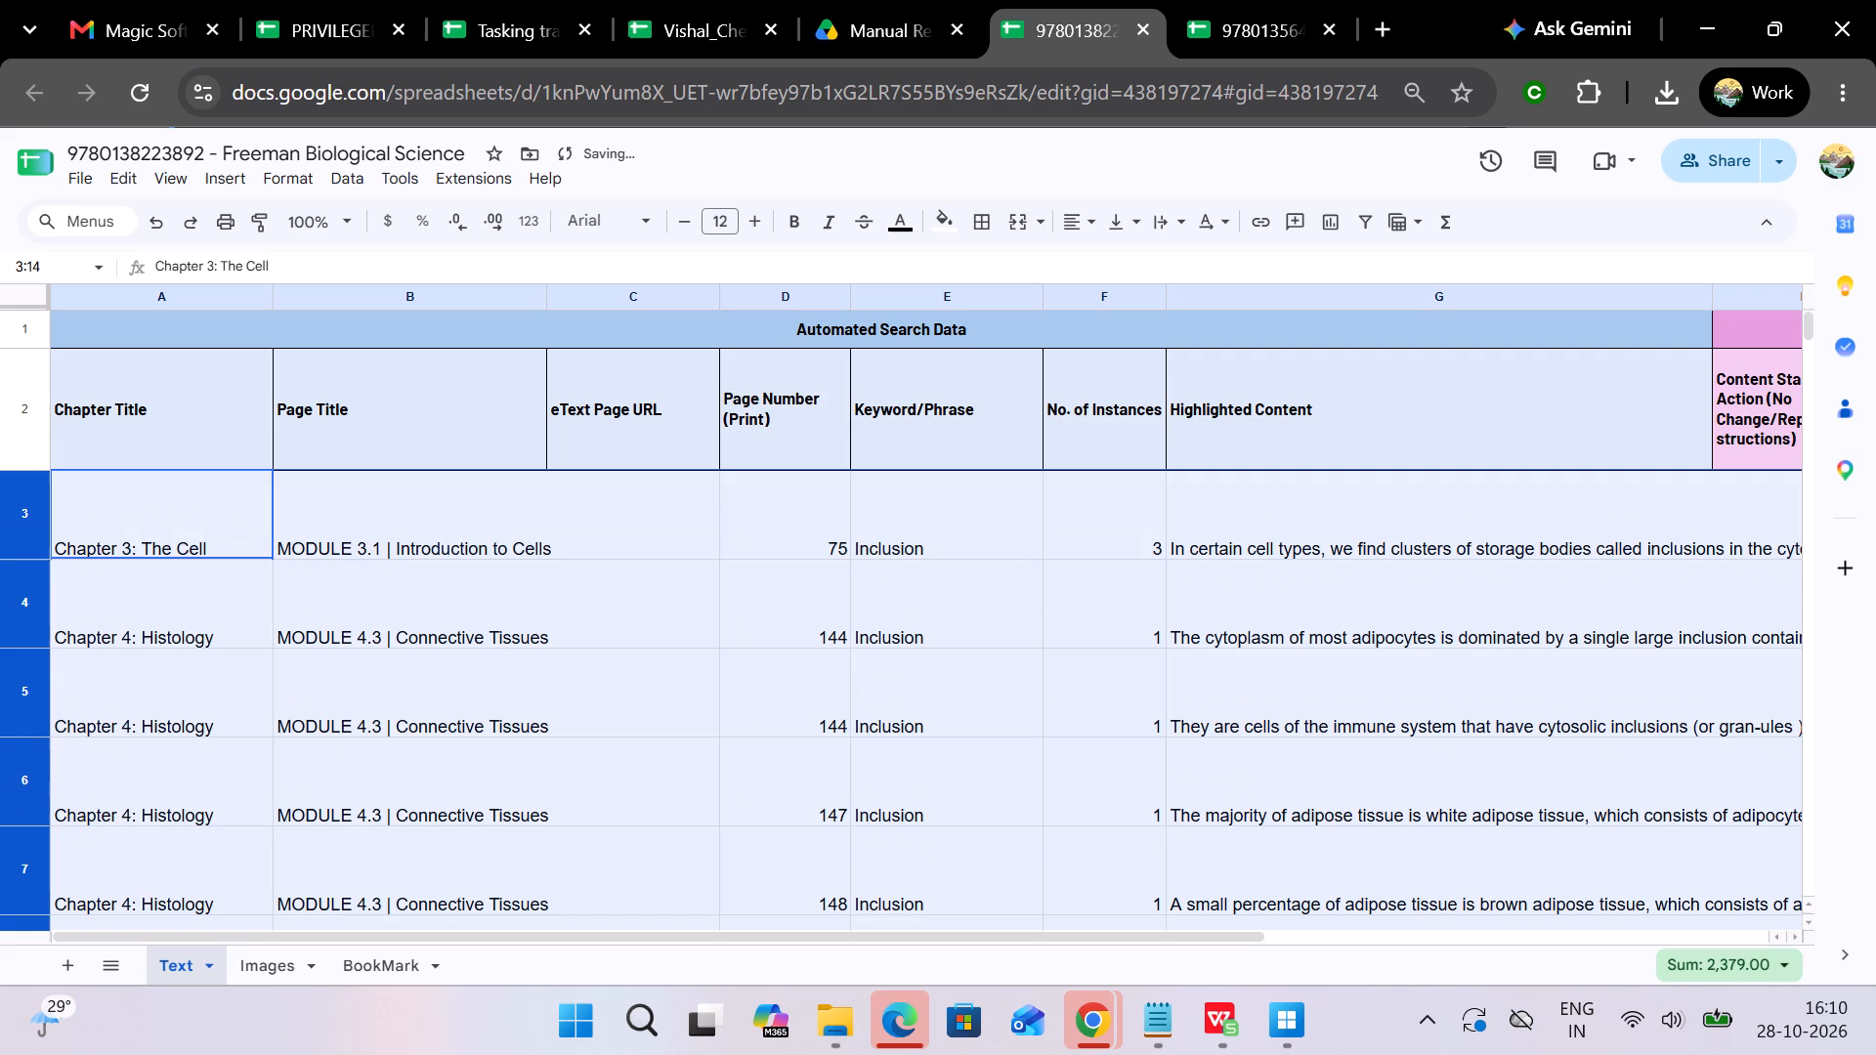
pyautogui.press('BackSpace')
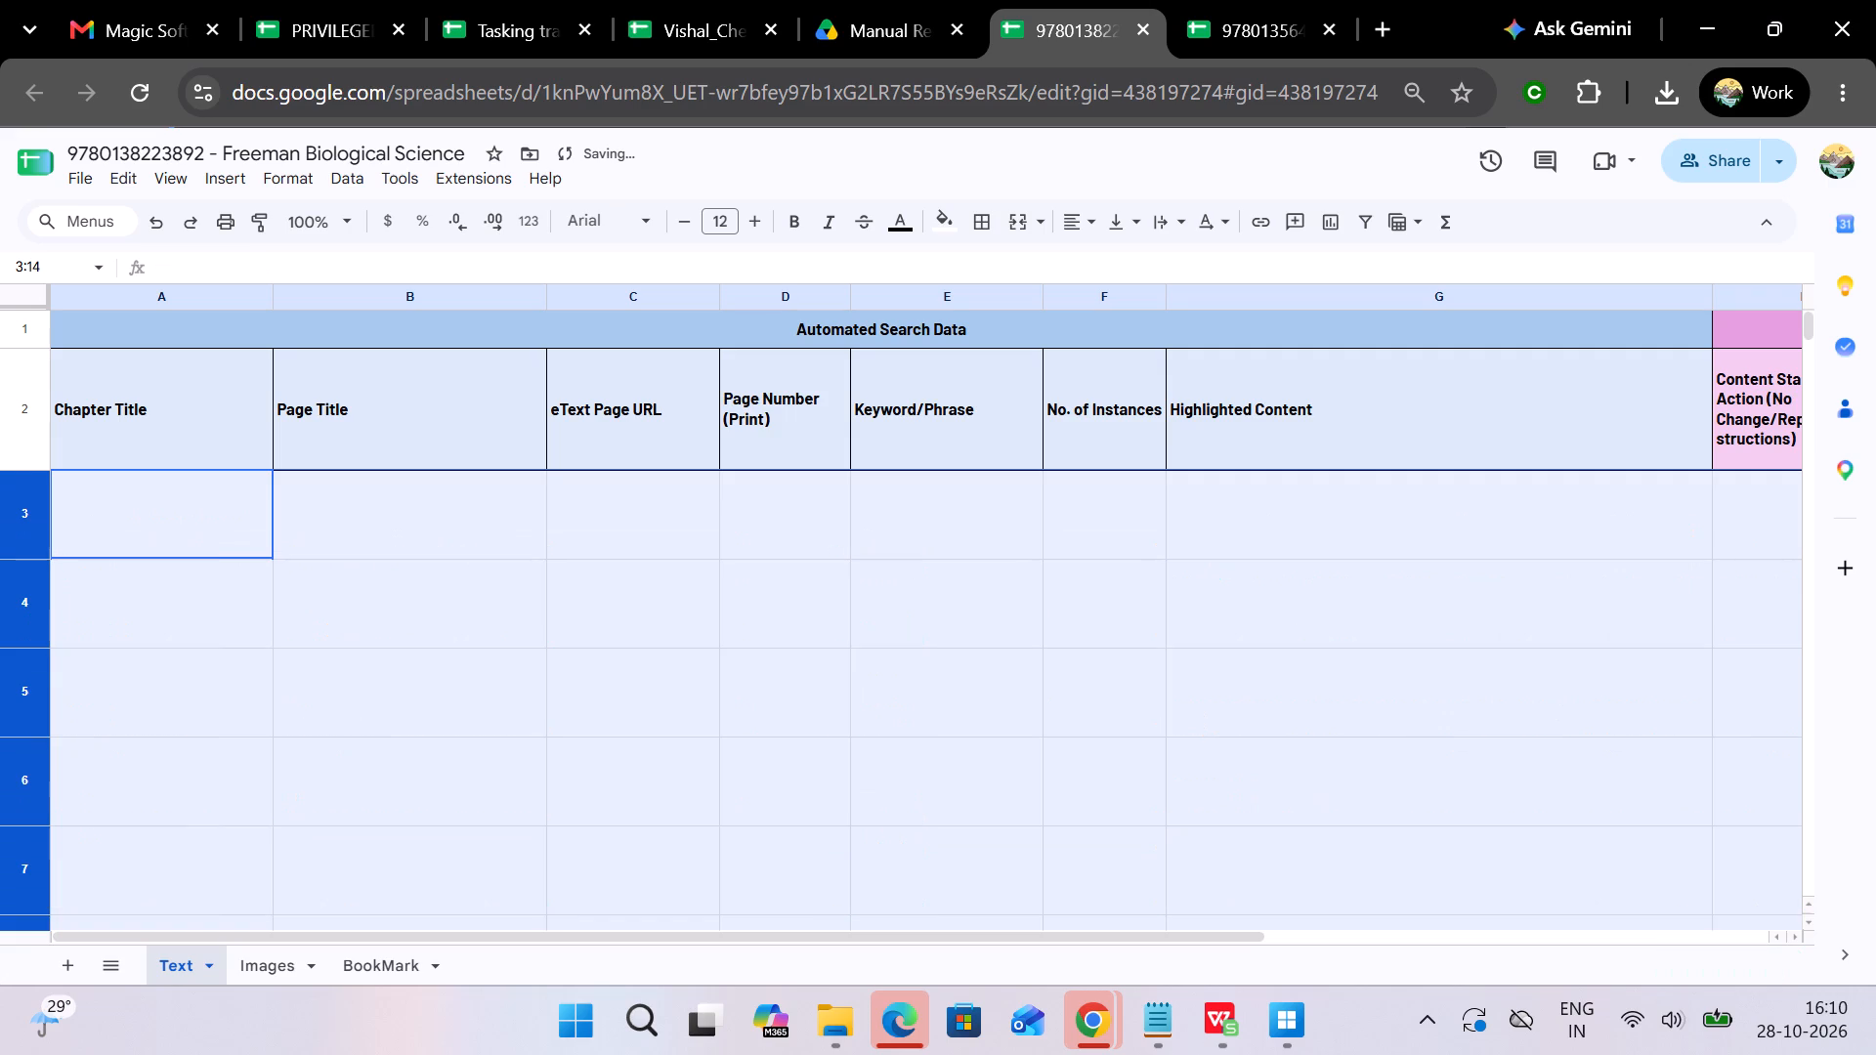
# Undo and repeat the content deletion in rows 3 to 14, and fit those rows' heights to their contents.
pyautogui.click(187, 805)
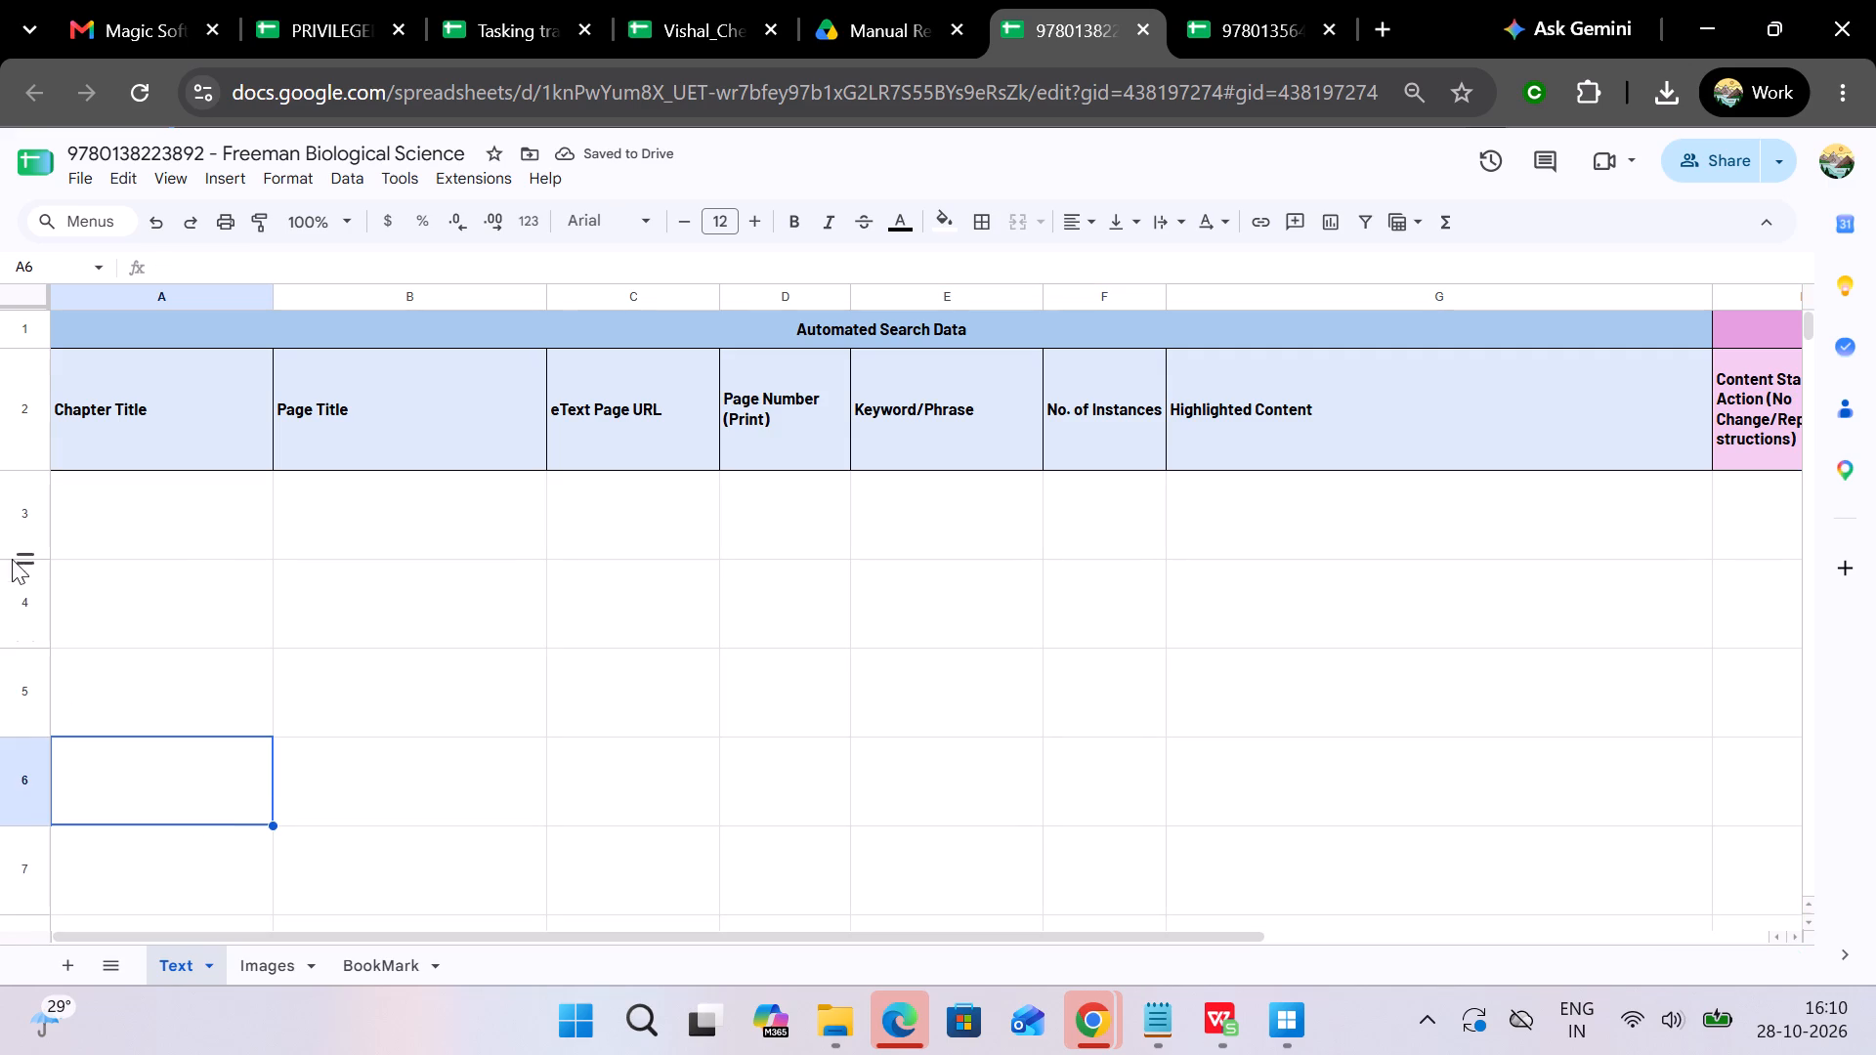
pyautogui.hotkey('ctrl', 'z')
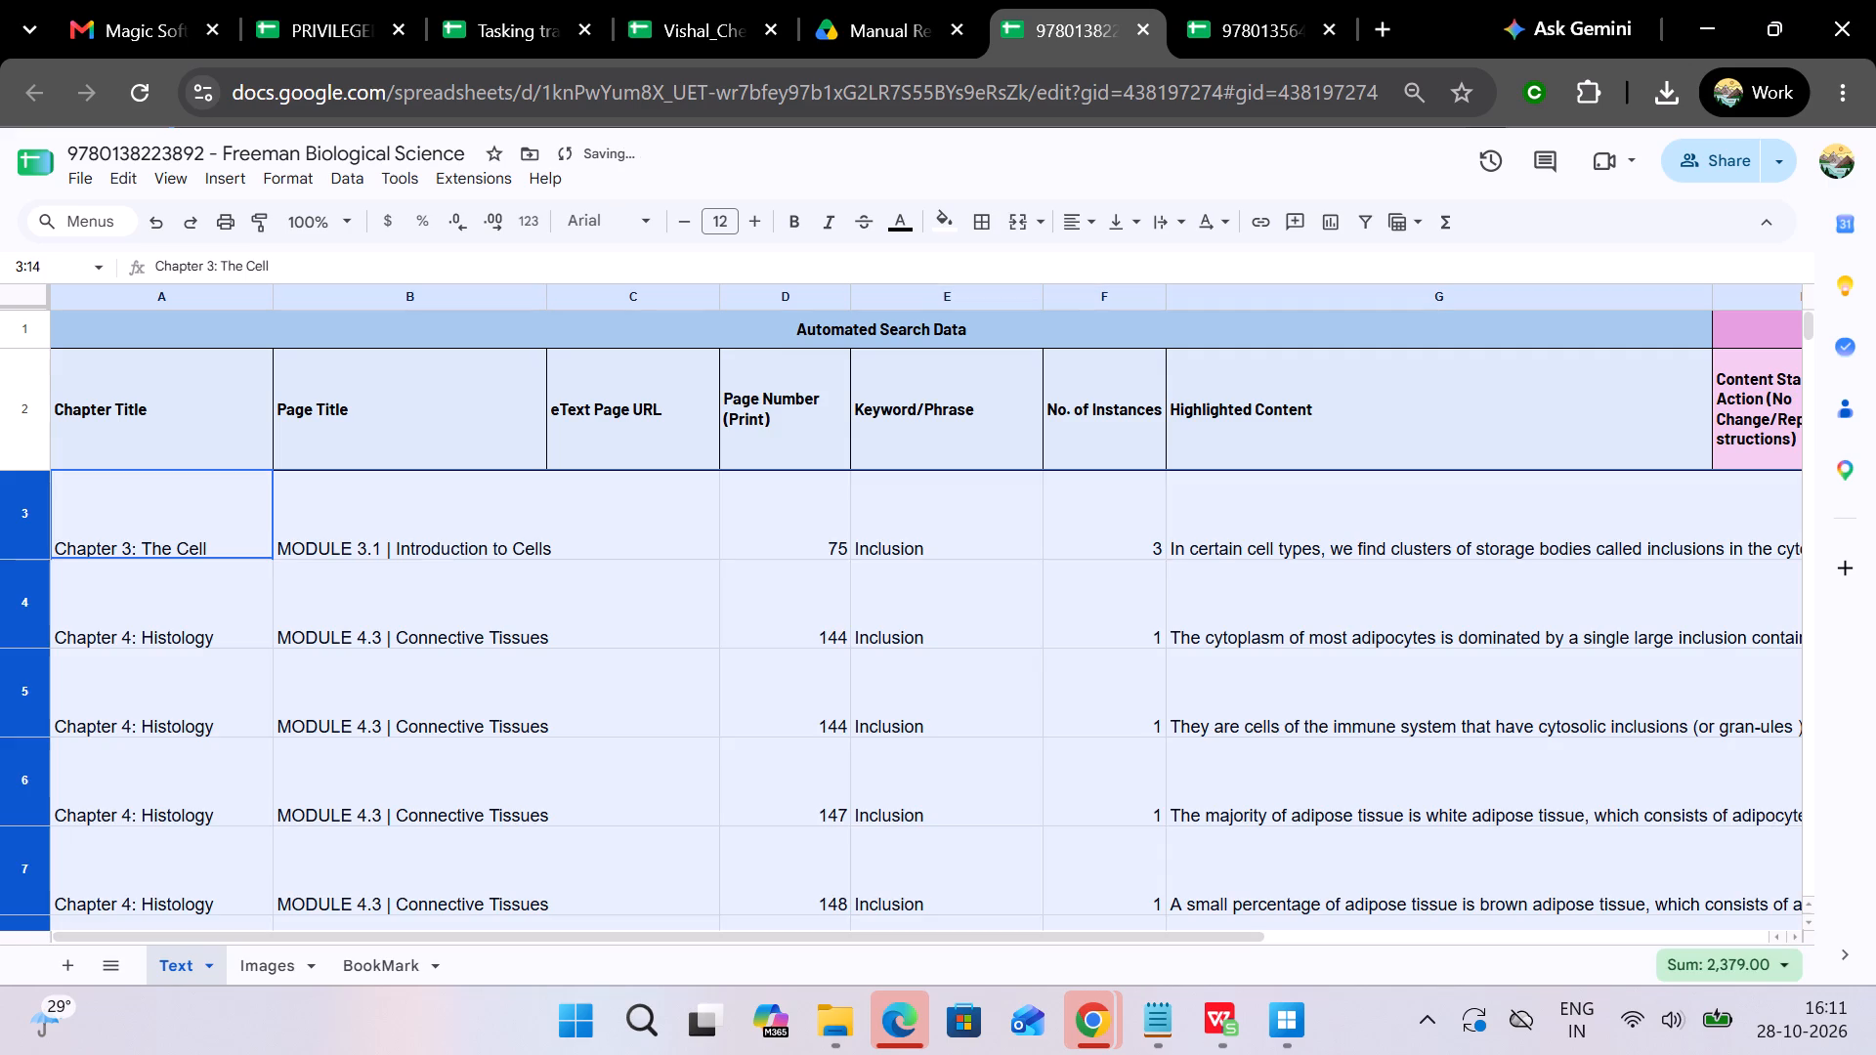
pyautogui.press('BackSpace')
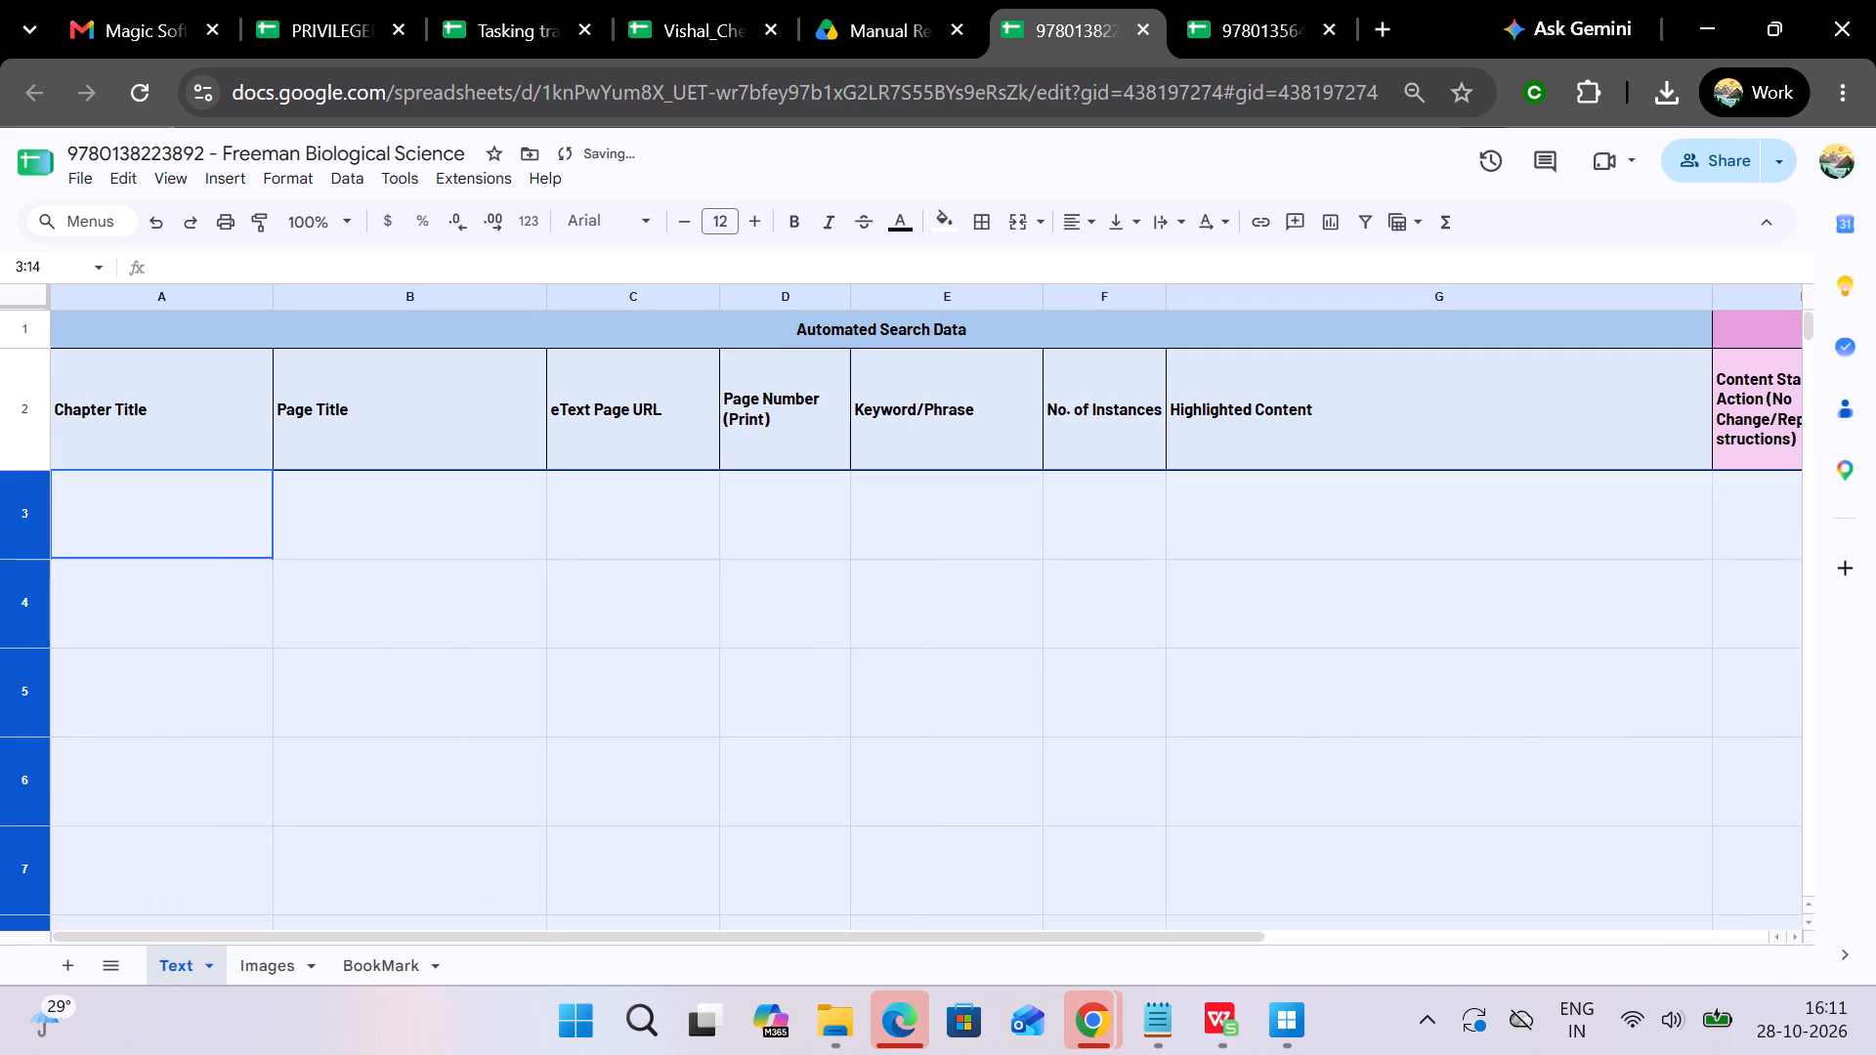
pyautogui.doubleClick(32, 559)
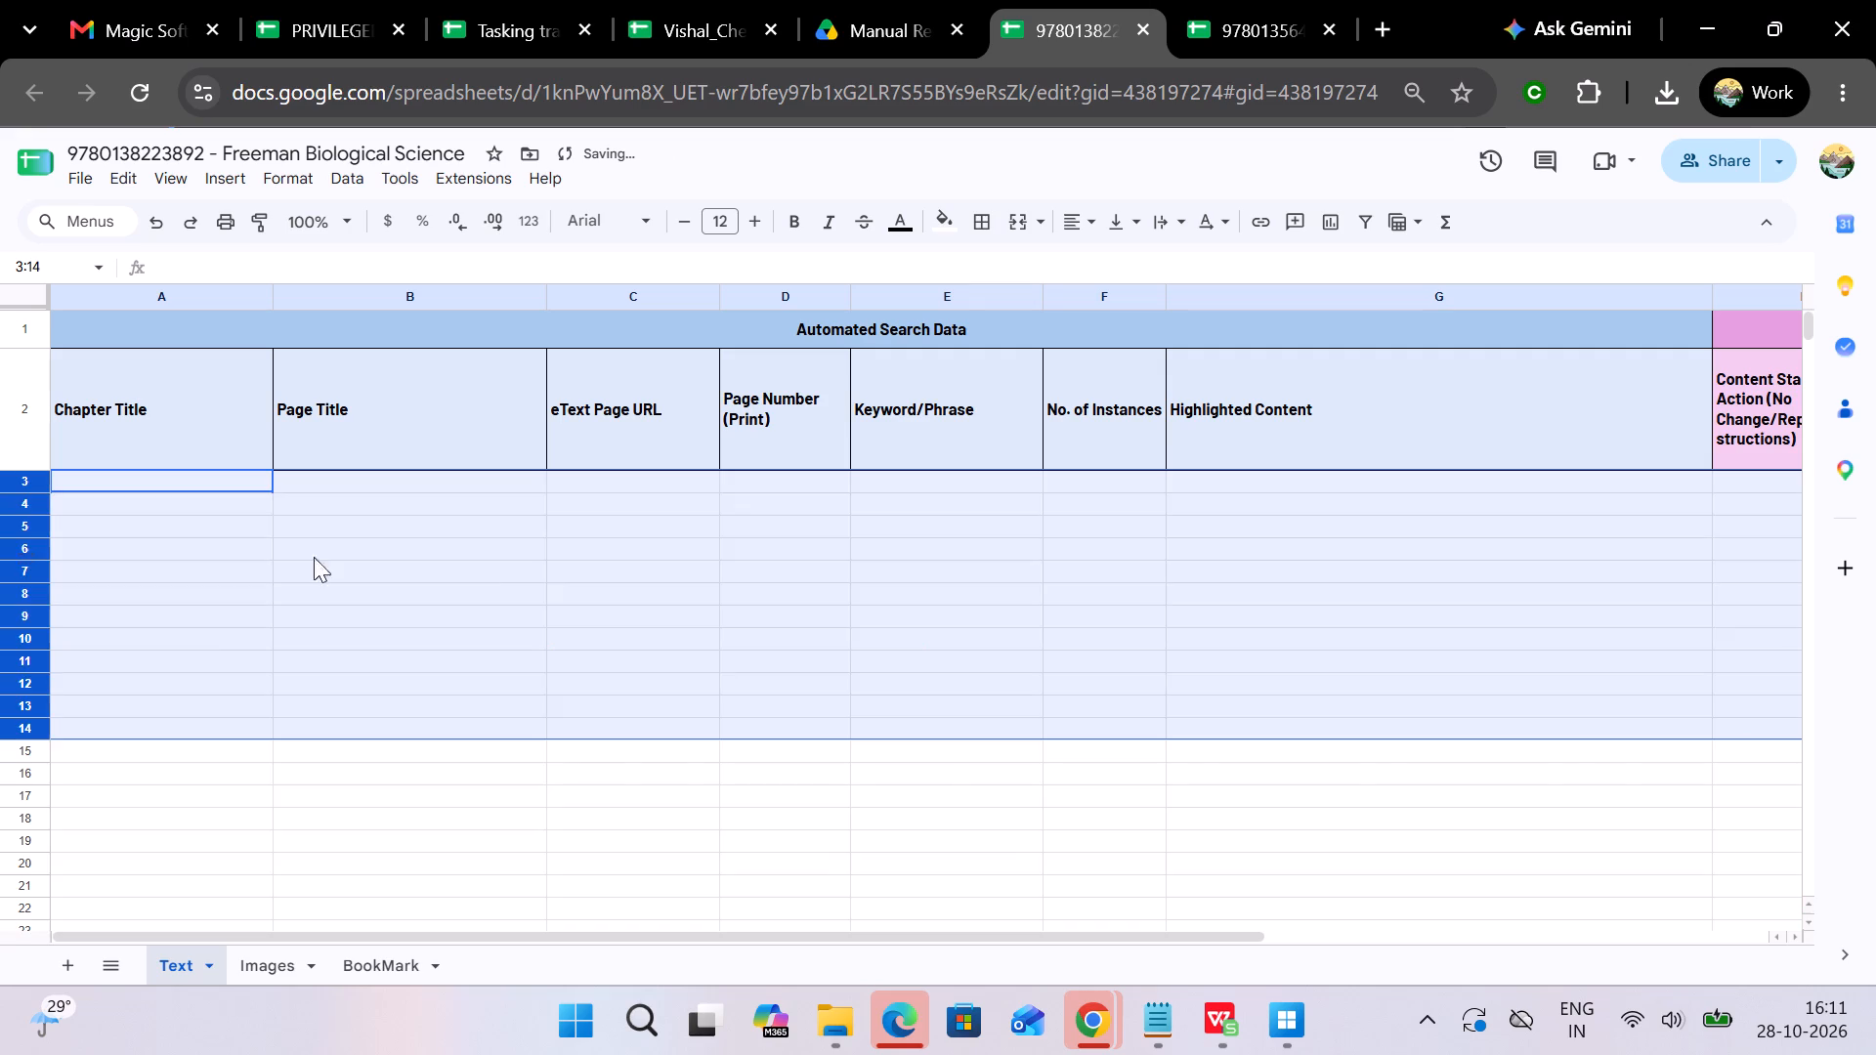
pyautogui.click(487, 566)
pyautogui.hscroll(-5, 487, 566)
pyautogui.click(1264, 415)
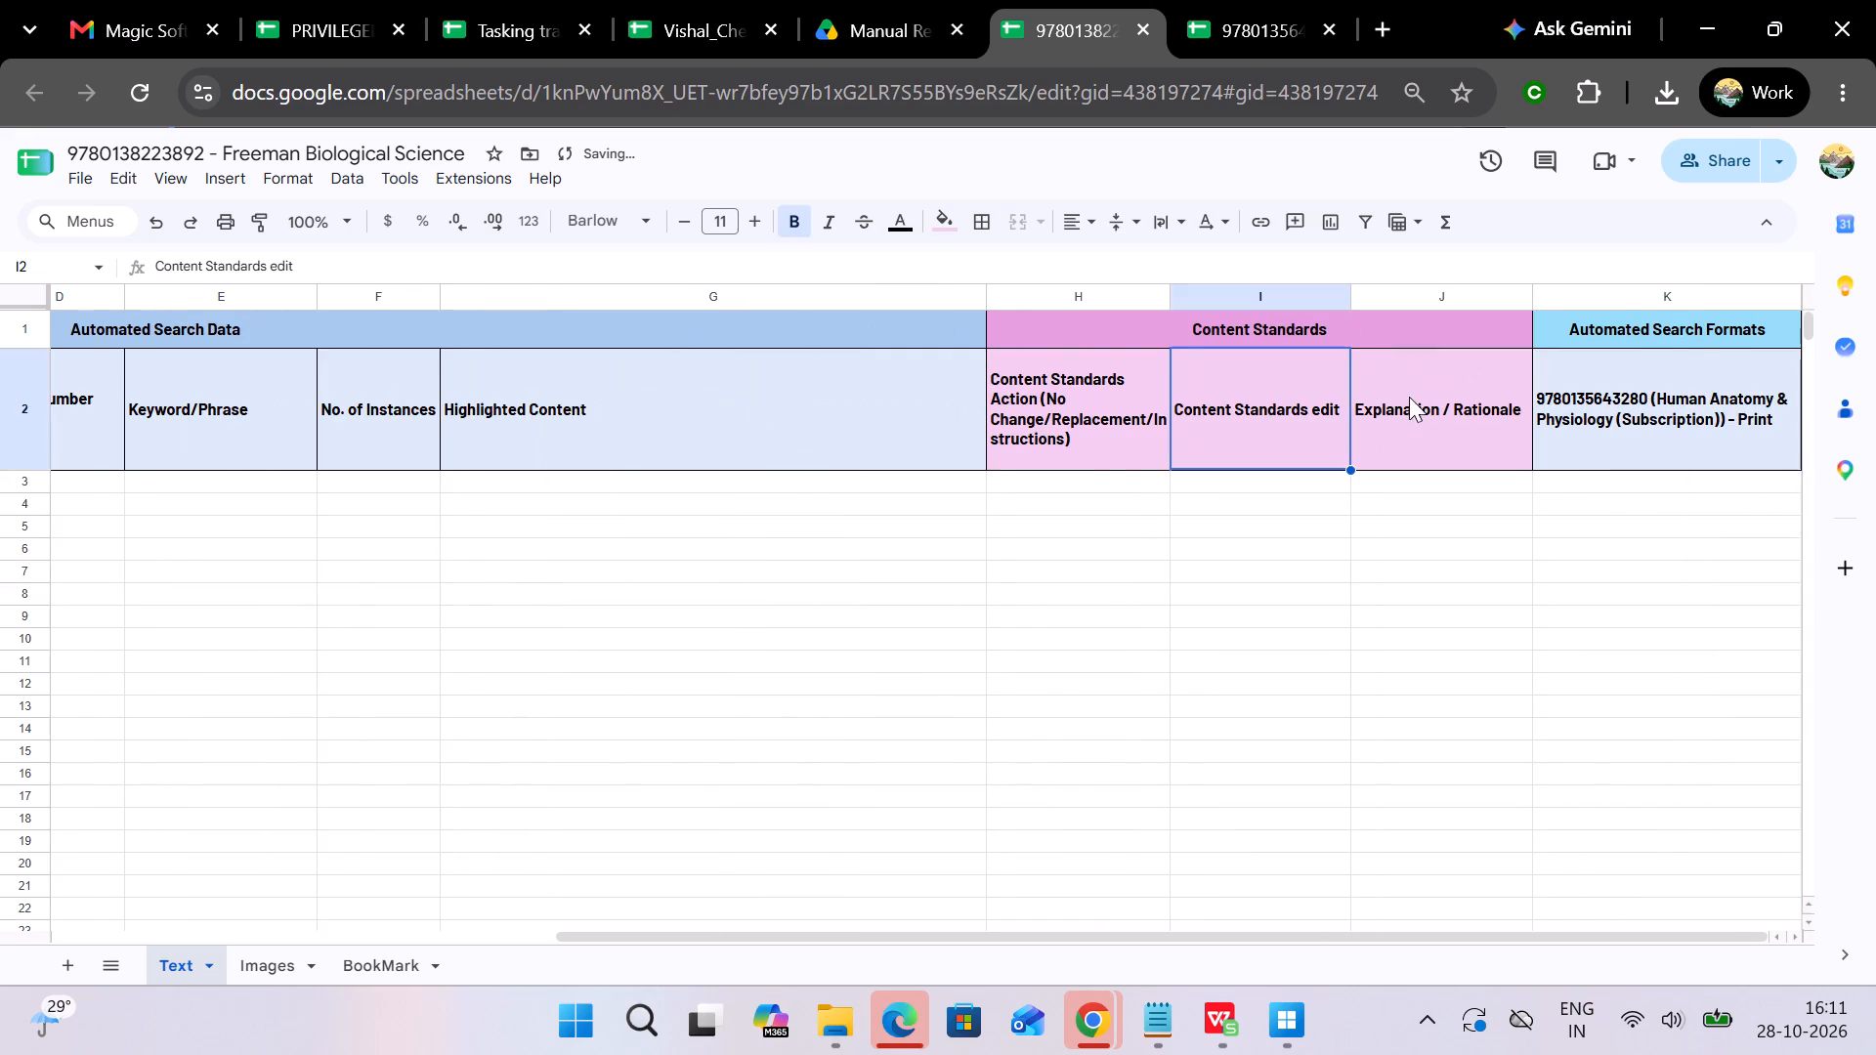
pyautogui.click(1633, 408)
pyautogui.press('BackSpace')
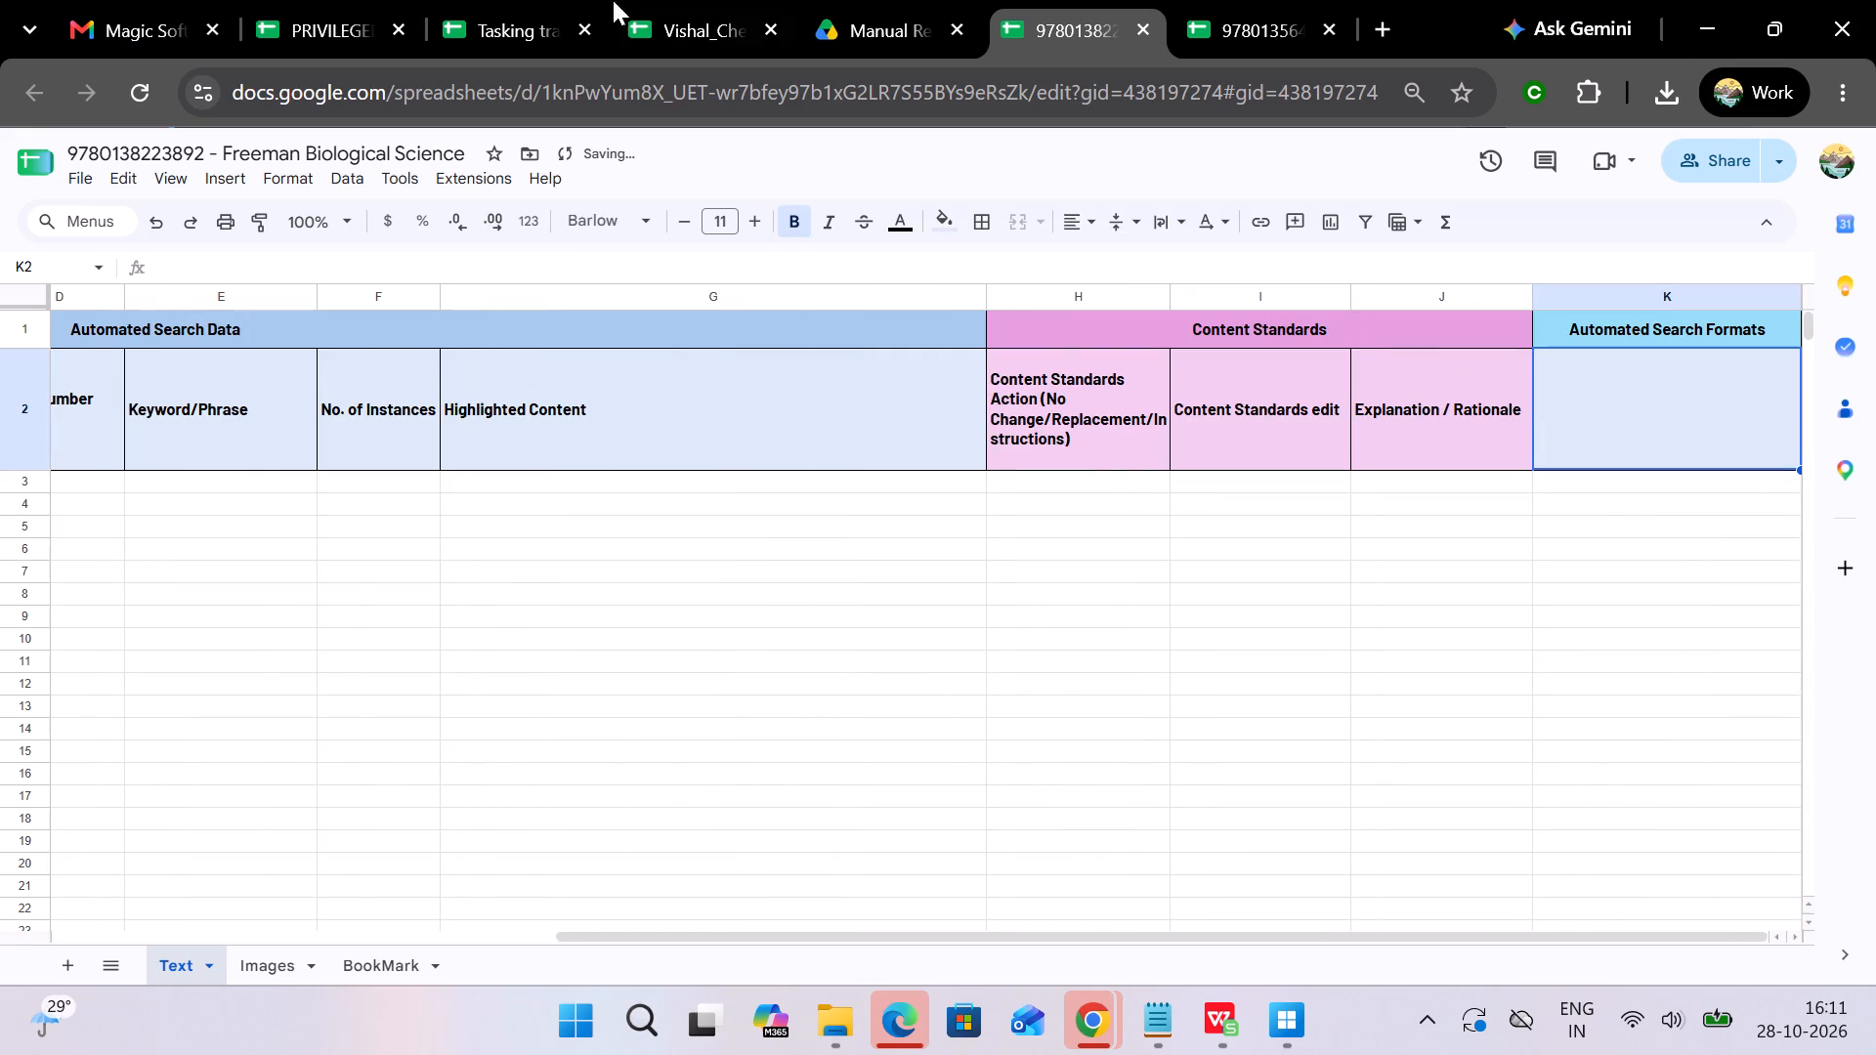
pyautogui.doubleClick(168, 149)
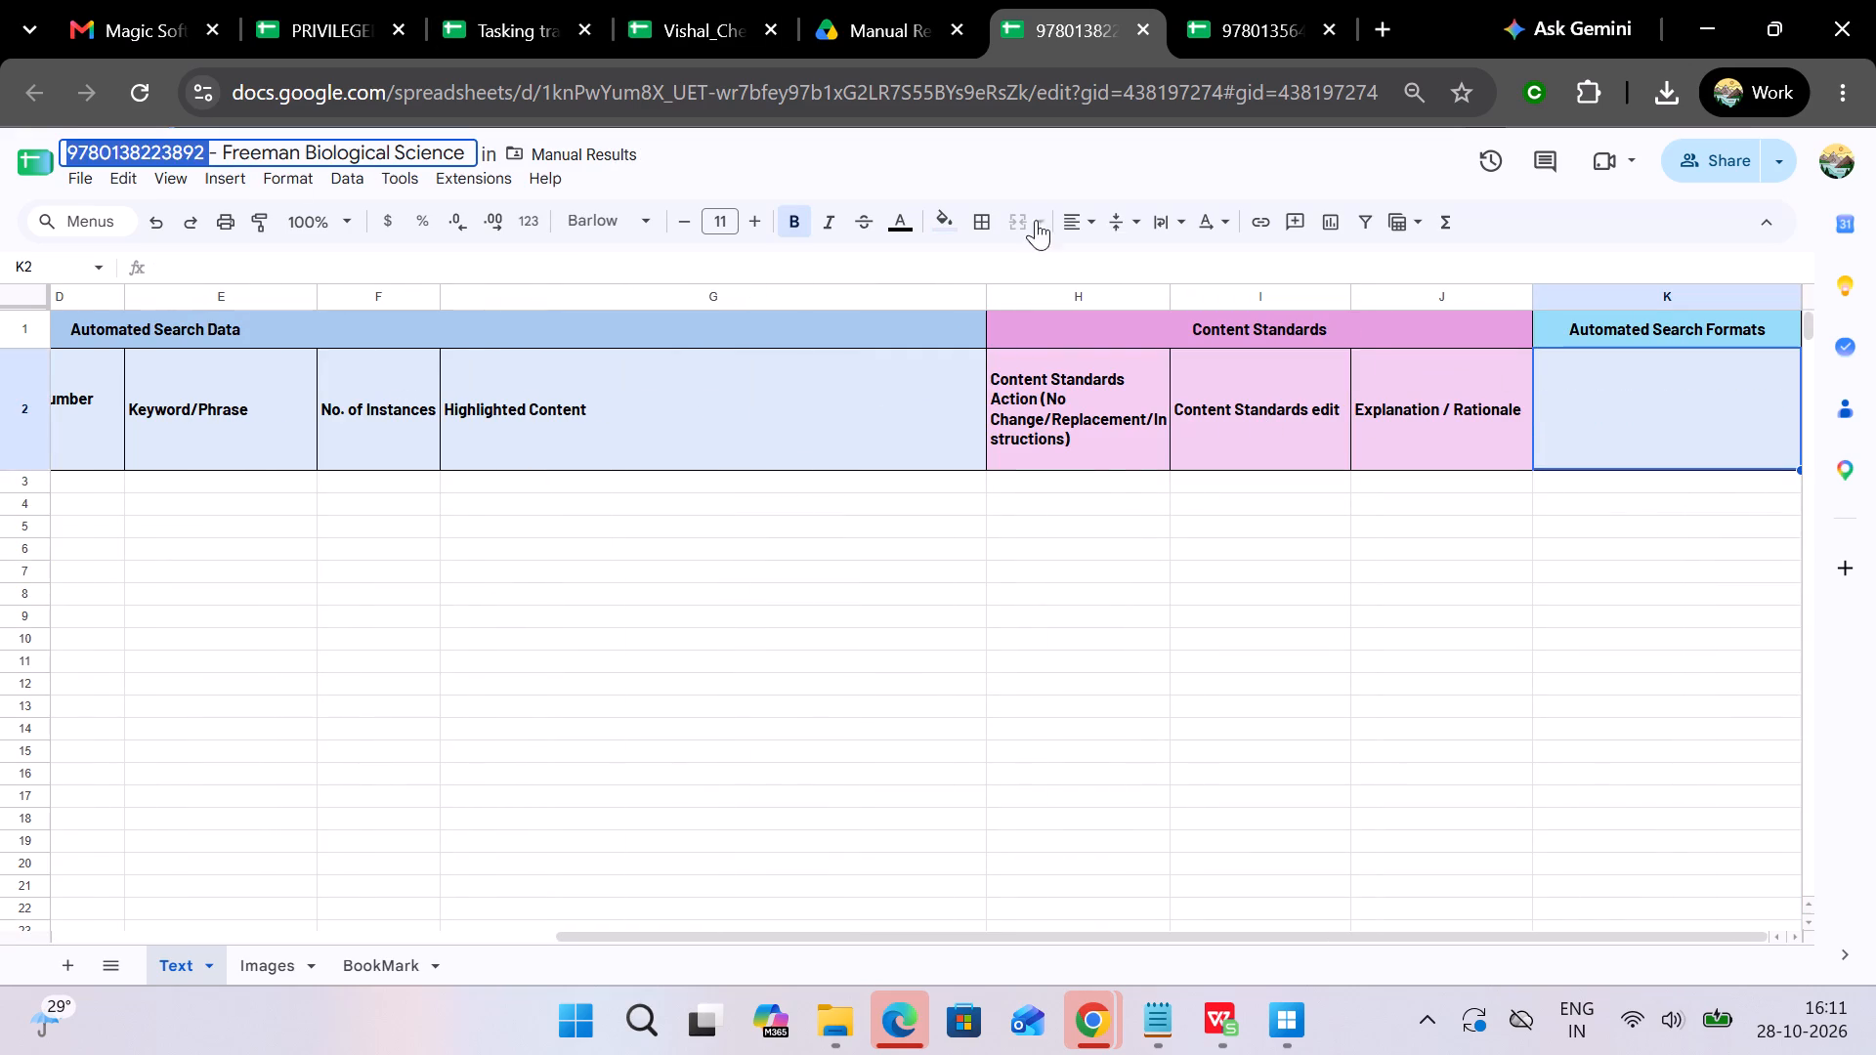
pyautogui.doubleClick(1592, 352)
pyautogui.hotkey('ctrl', 'v')
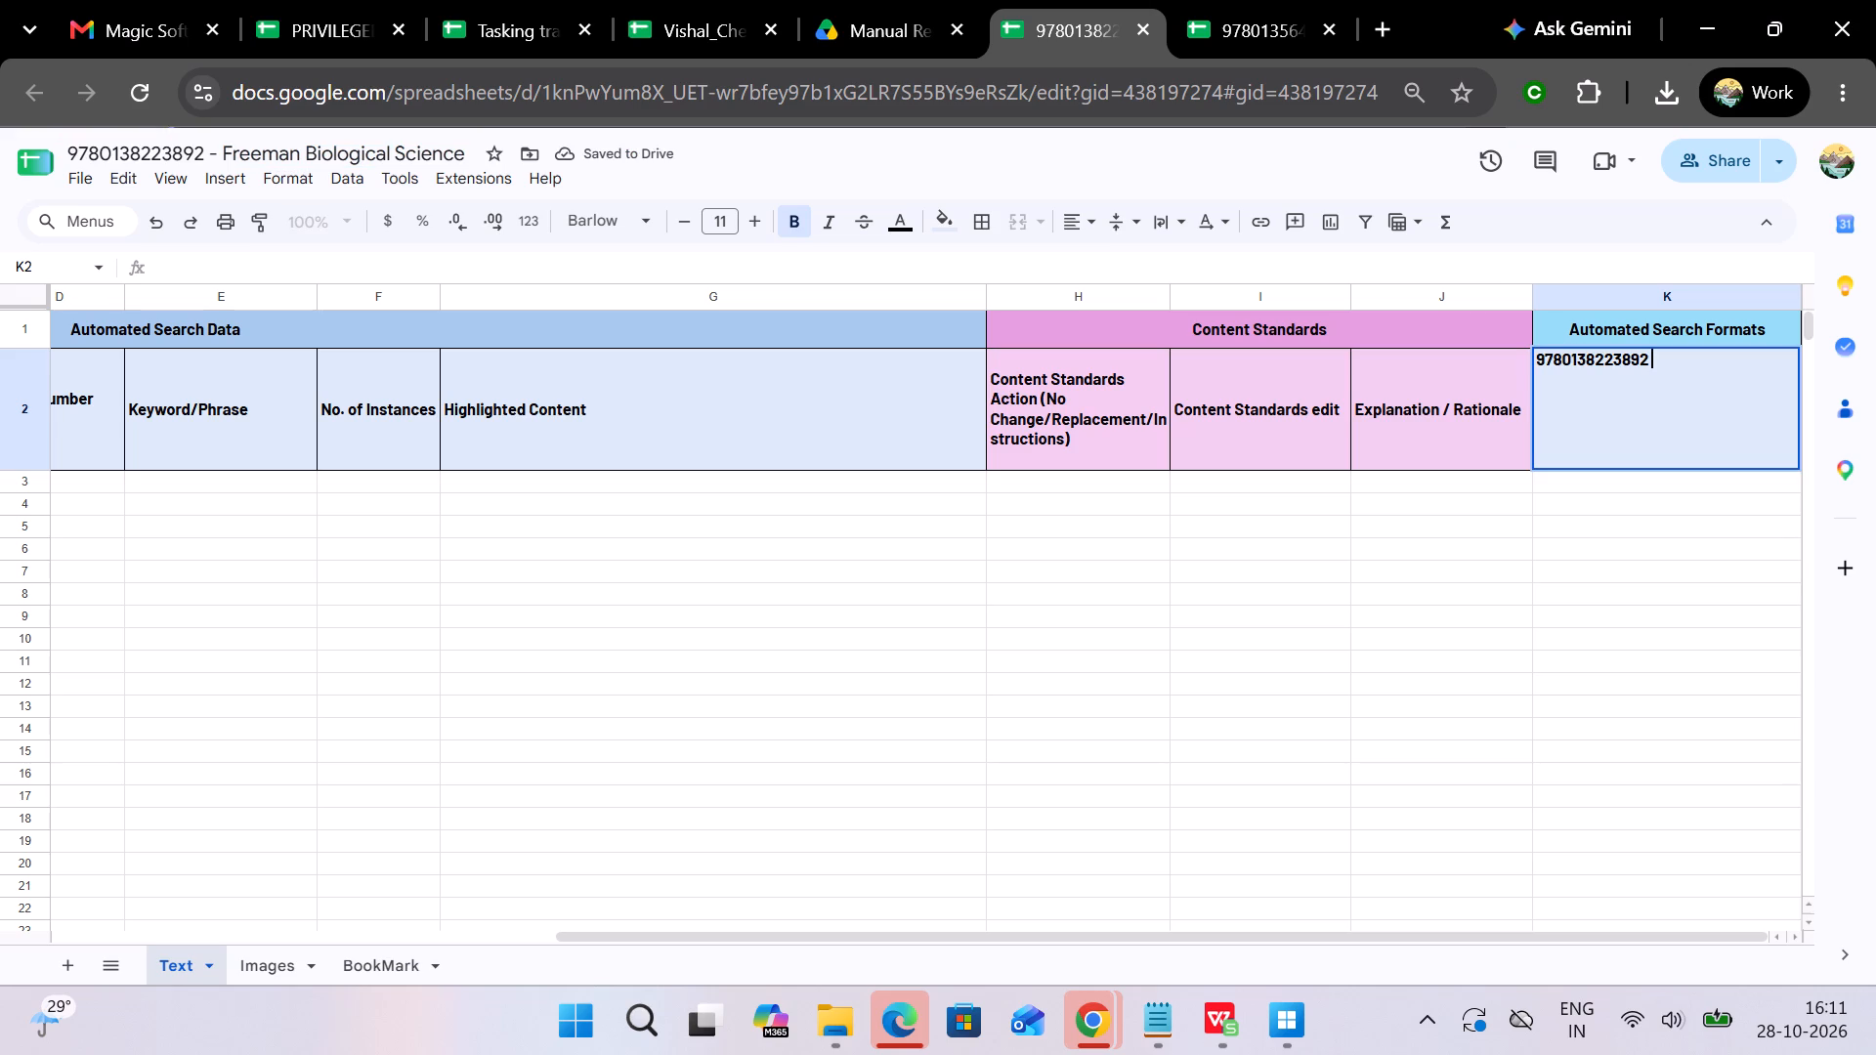
pyautogui.write('-')
pyautogui.press('space')
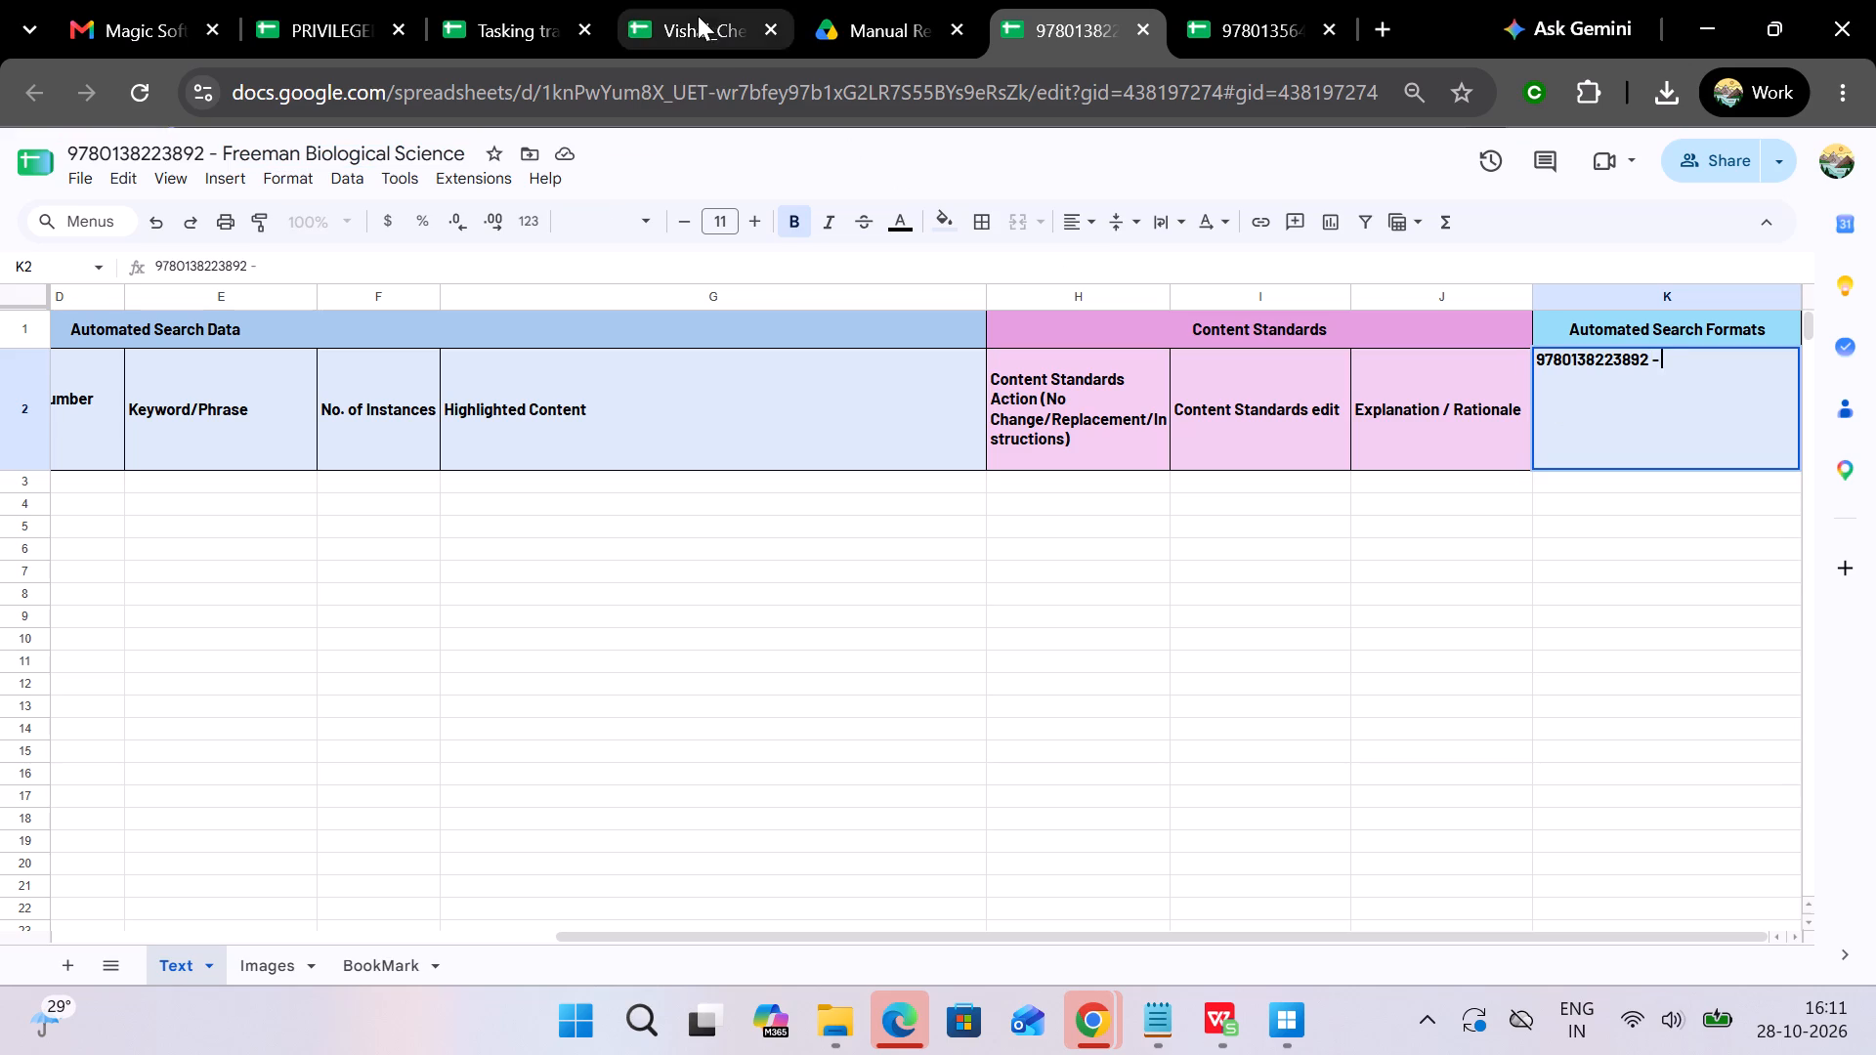
# Append the description "Biological Science (Subscription)" from the ISBN's row in the tasking tracker to the K2 heading.
pyautogui.click(459, 48)
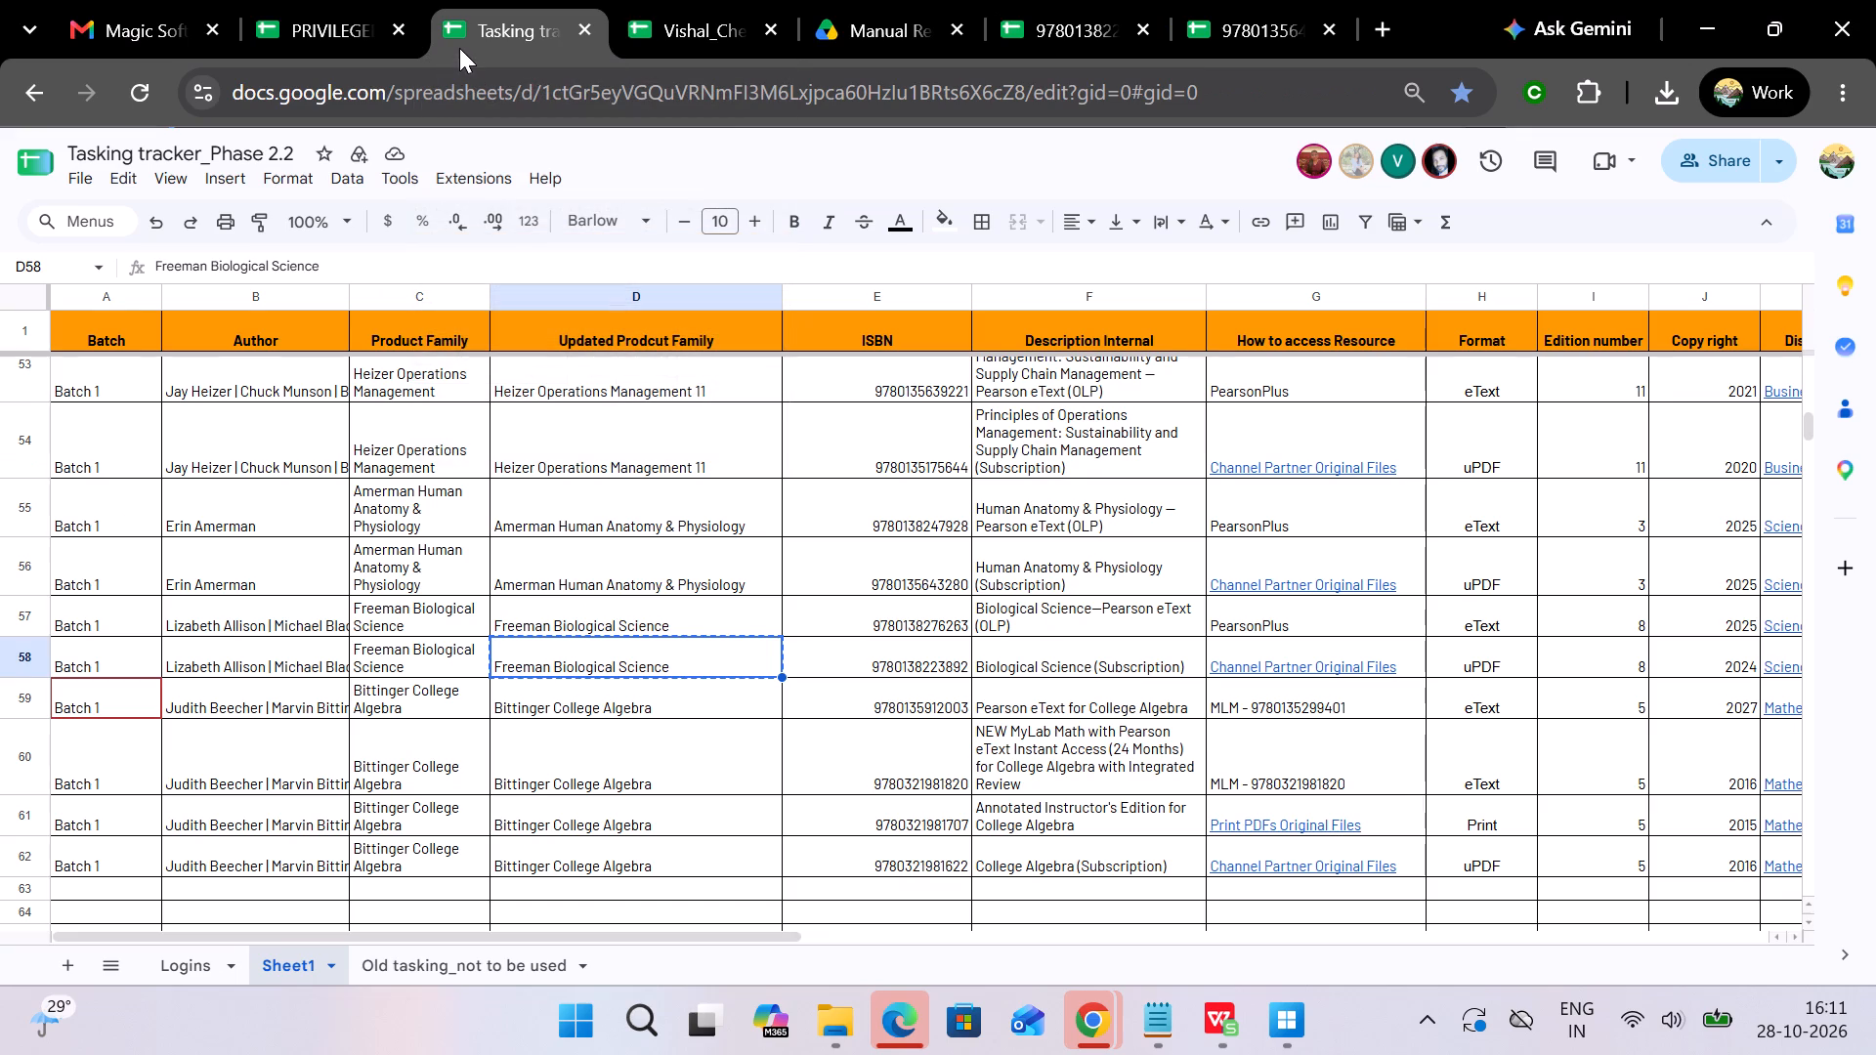
pyautogui.click(956, 672)
pyautogui.click(1112, 675)
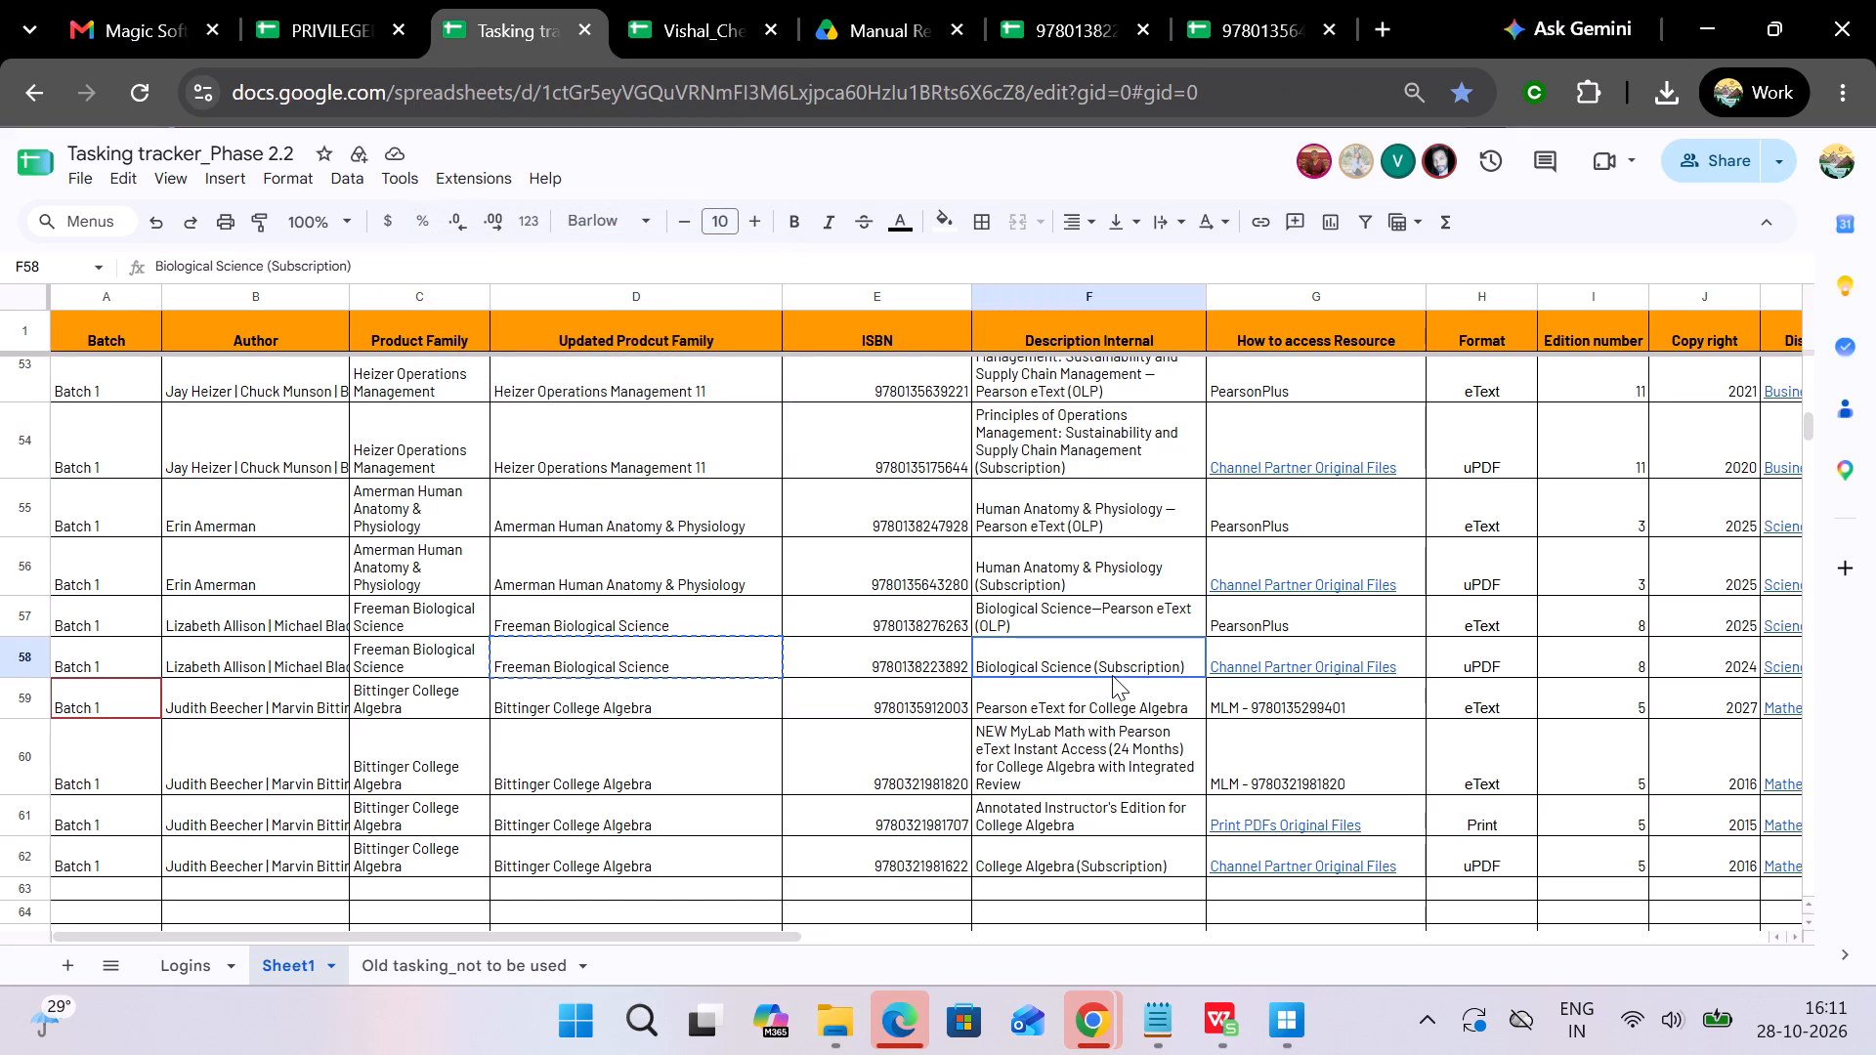
pyautogui.hotkey('ctrl', 'c')
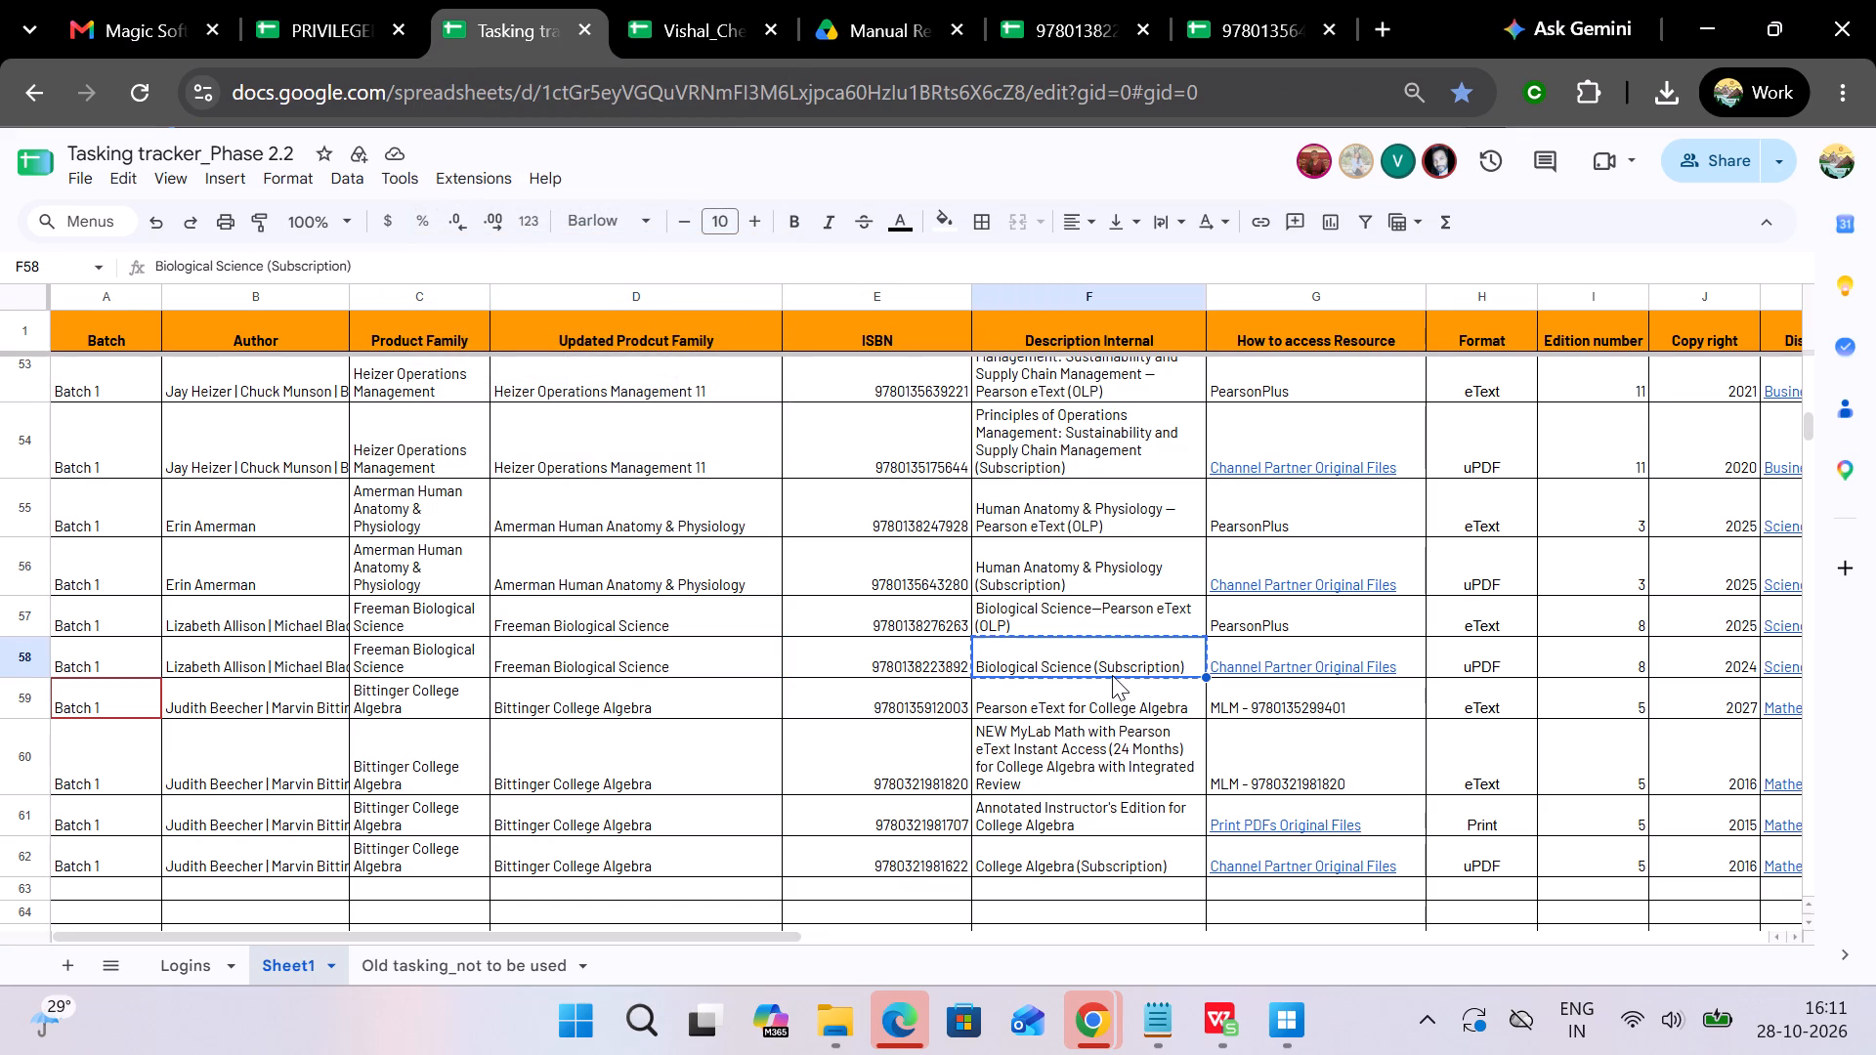
pyautogui.click(1086, 46)
pyautogui.hotkey('ctrl', 'v')
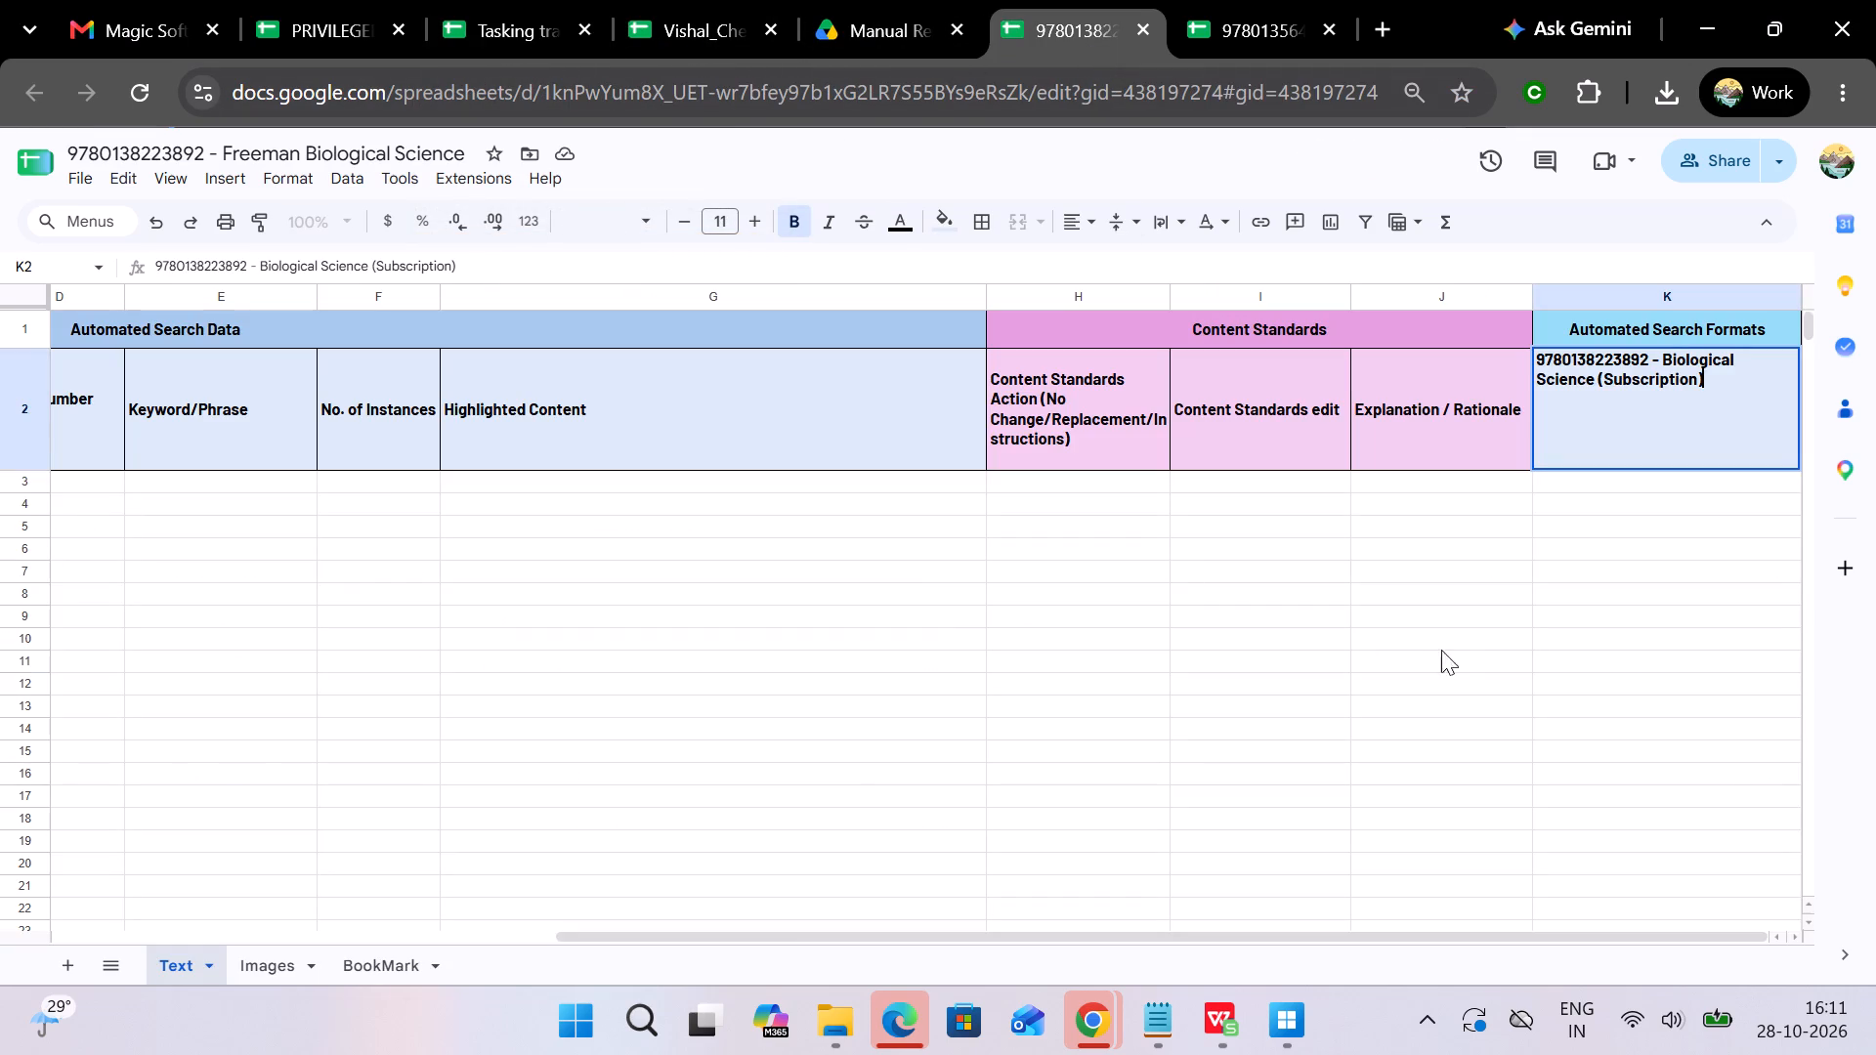
pyautogui.click(1667, 359)
pyautogui.press('BackSpace')
pyautogui.press('BackSpace')
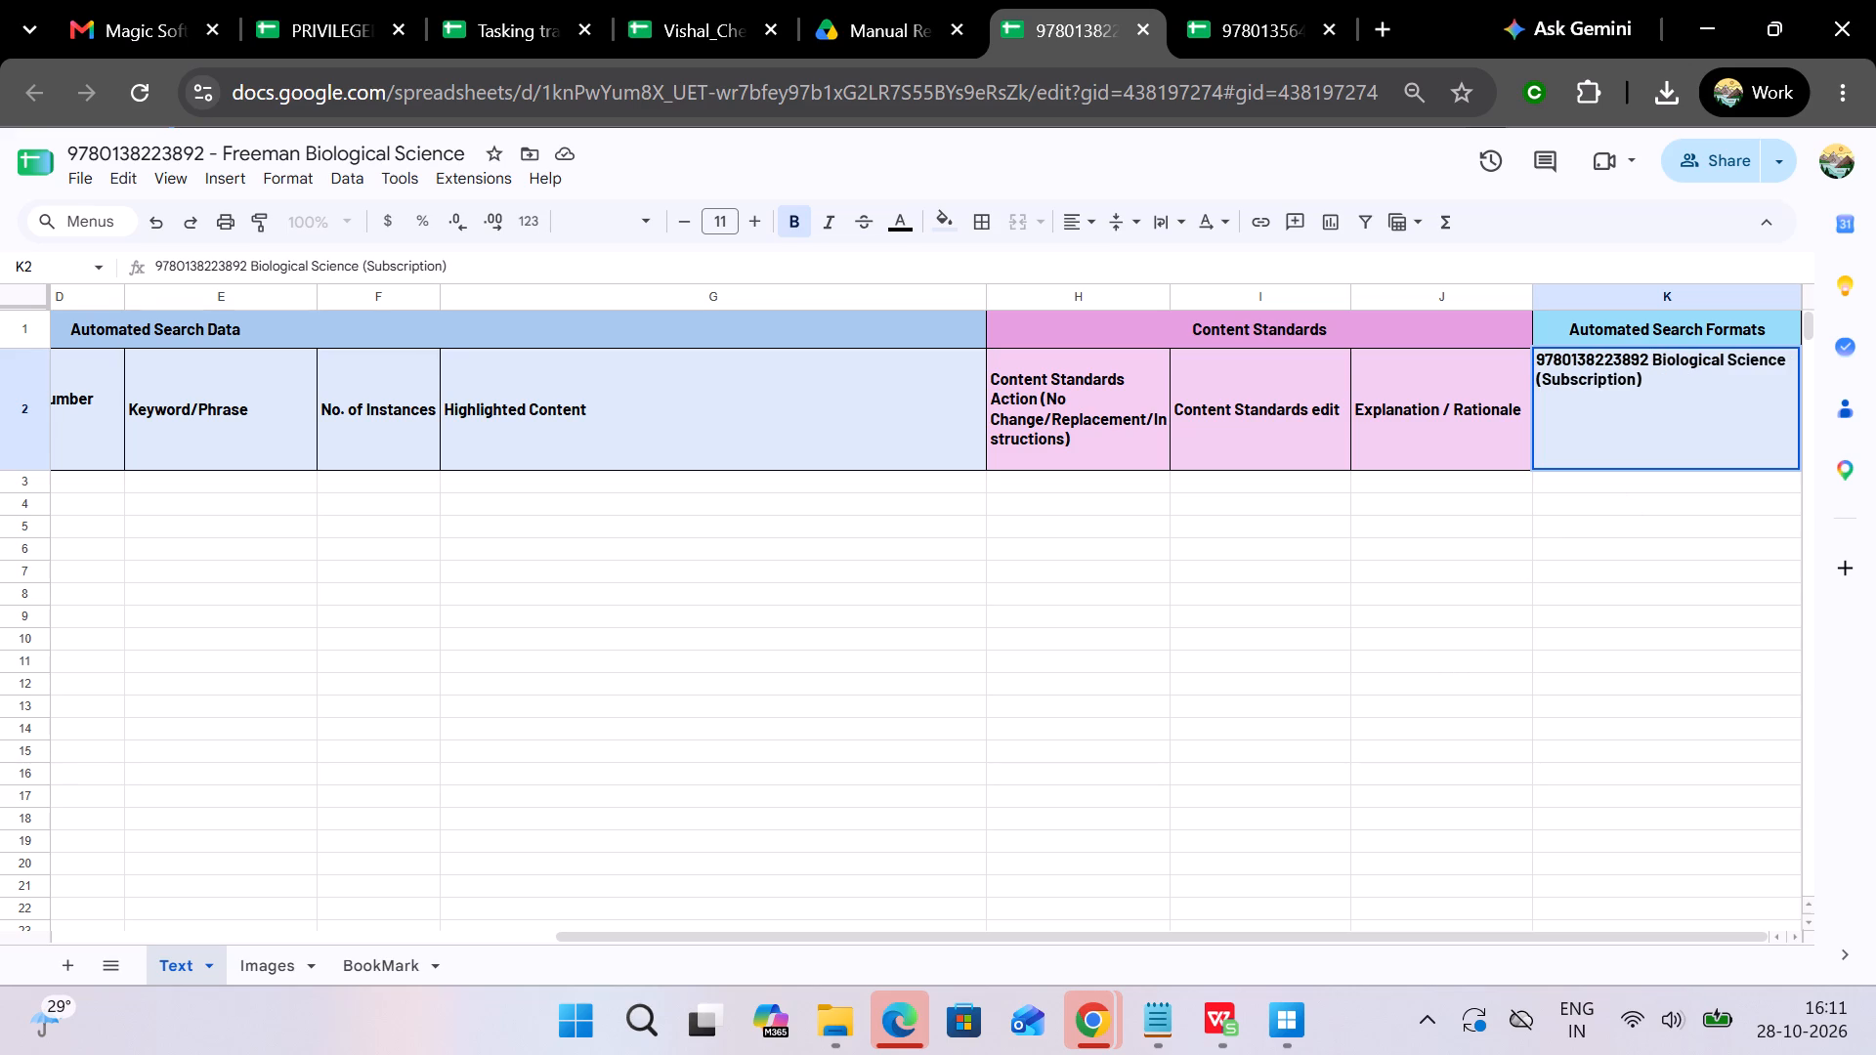
pyautogui.press('9')
pyautogui.press('BackSpace')
pyautogui.hotkey('shift', '(')
pyautogui.click(1668, 391)
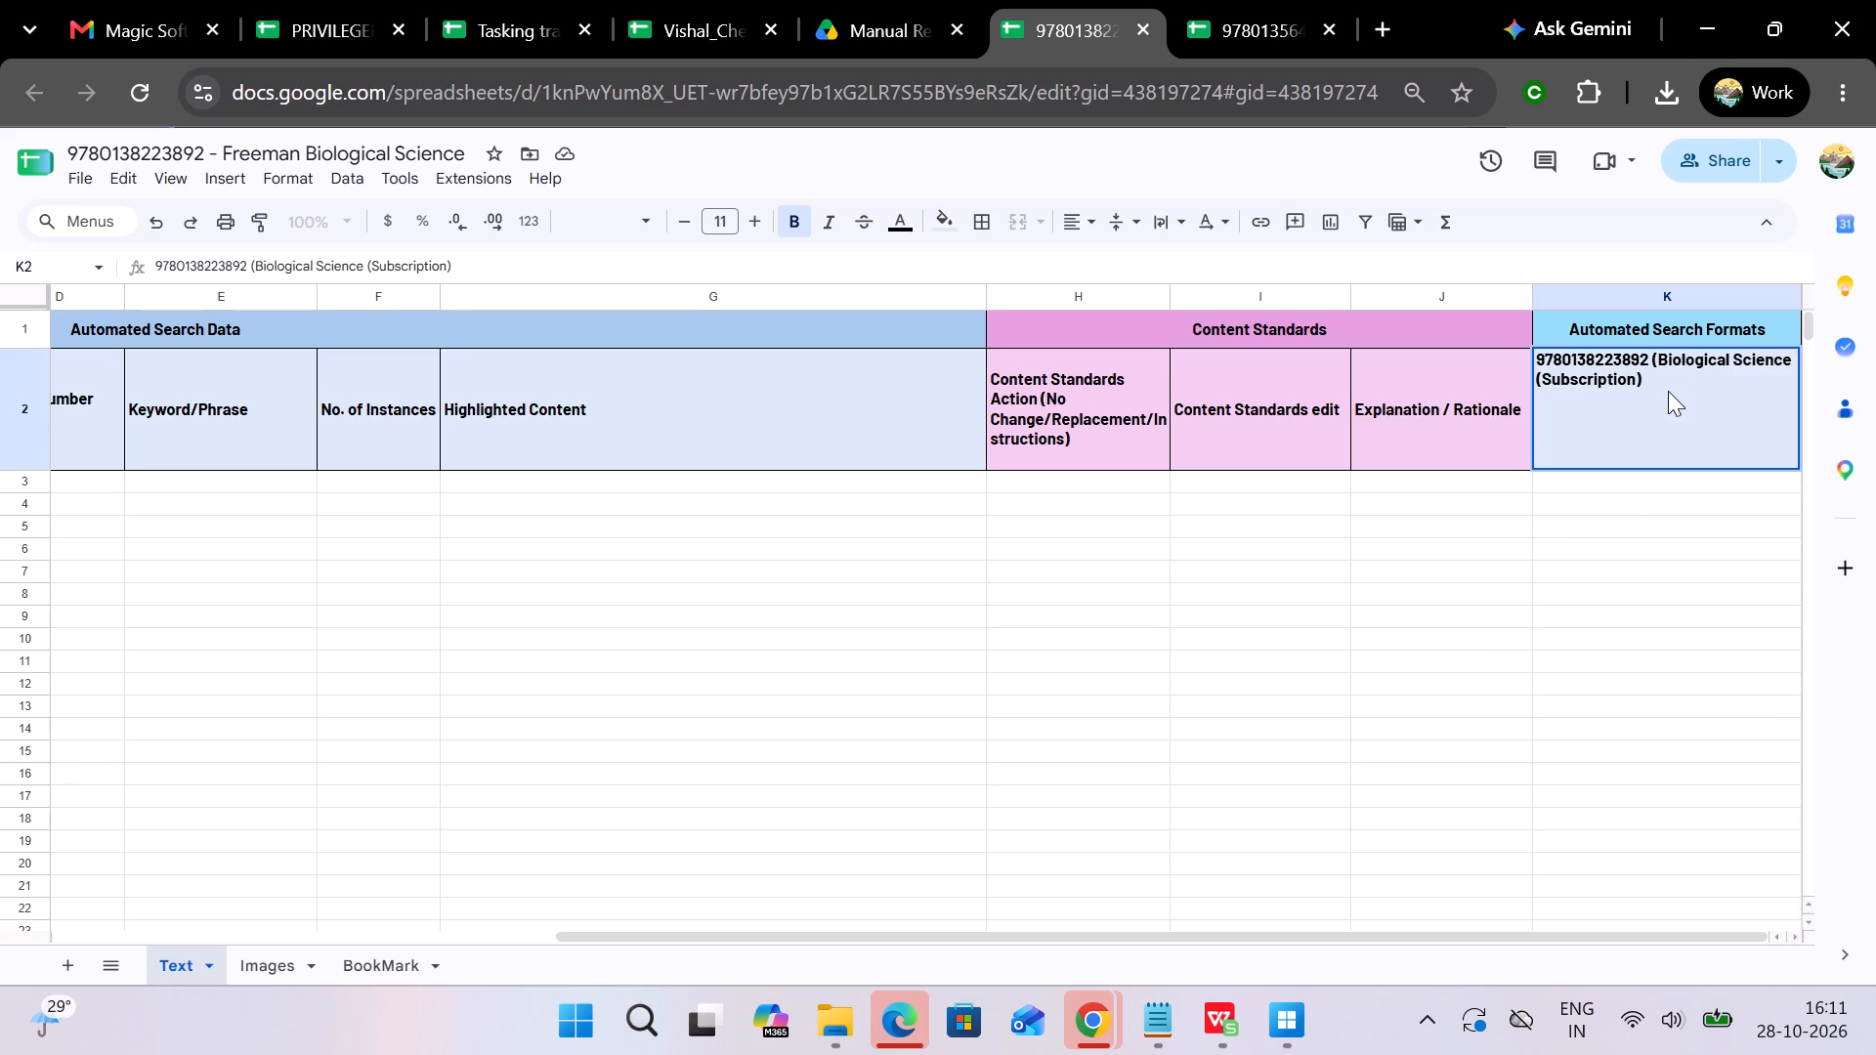
pyautogui.click(1657, 379)
pyautogui.write(') -')
pyautogui.press('space')
pyautogui.write('Print')
pyautogui.press('Return')
pyautogui.click(1426, 514)
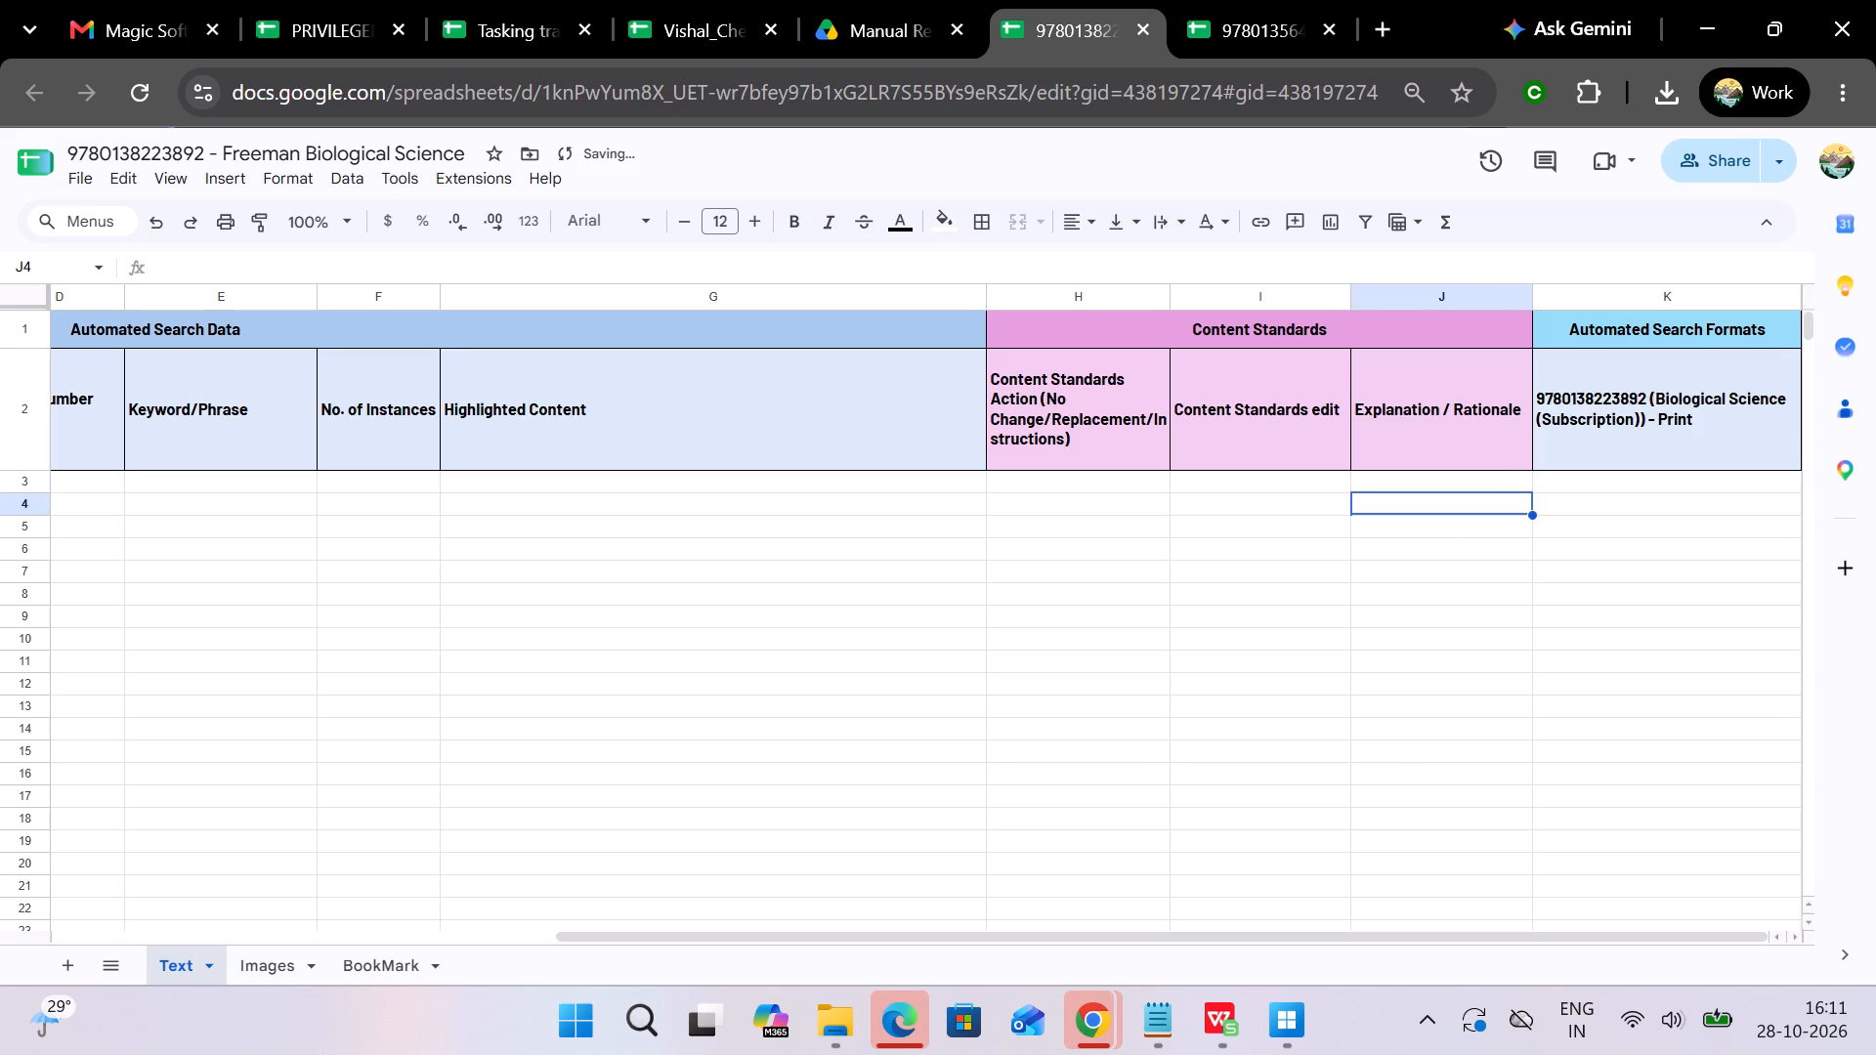
# Copy the Text sheet's K2 heading over the old book heading in K2 of the Images sheet.
pyautogui.hscroll(5, 896, 676)
pyautogui.hscroll(-7, 834, 670)
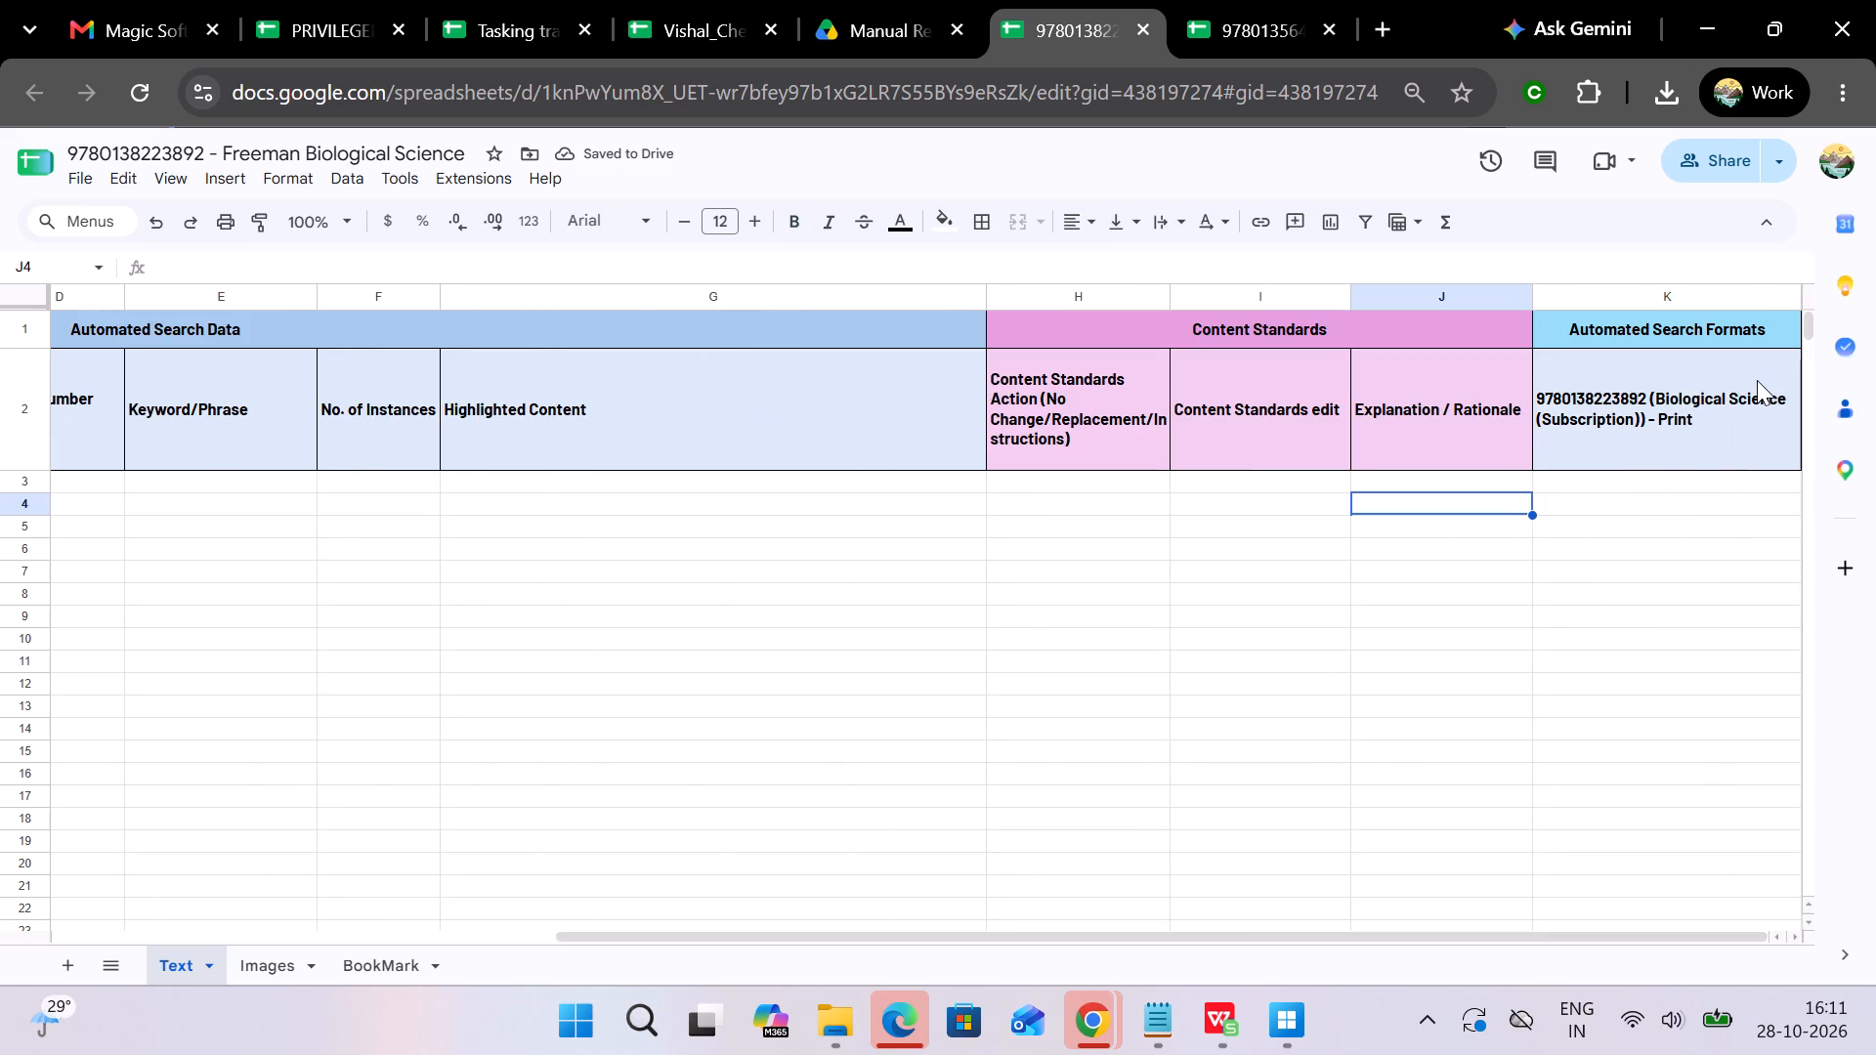
pyautogui.click(1757, 380)
pyautogui.hotkey('ctrl', 'c')
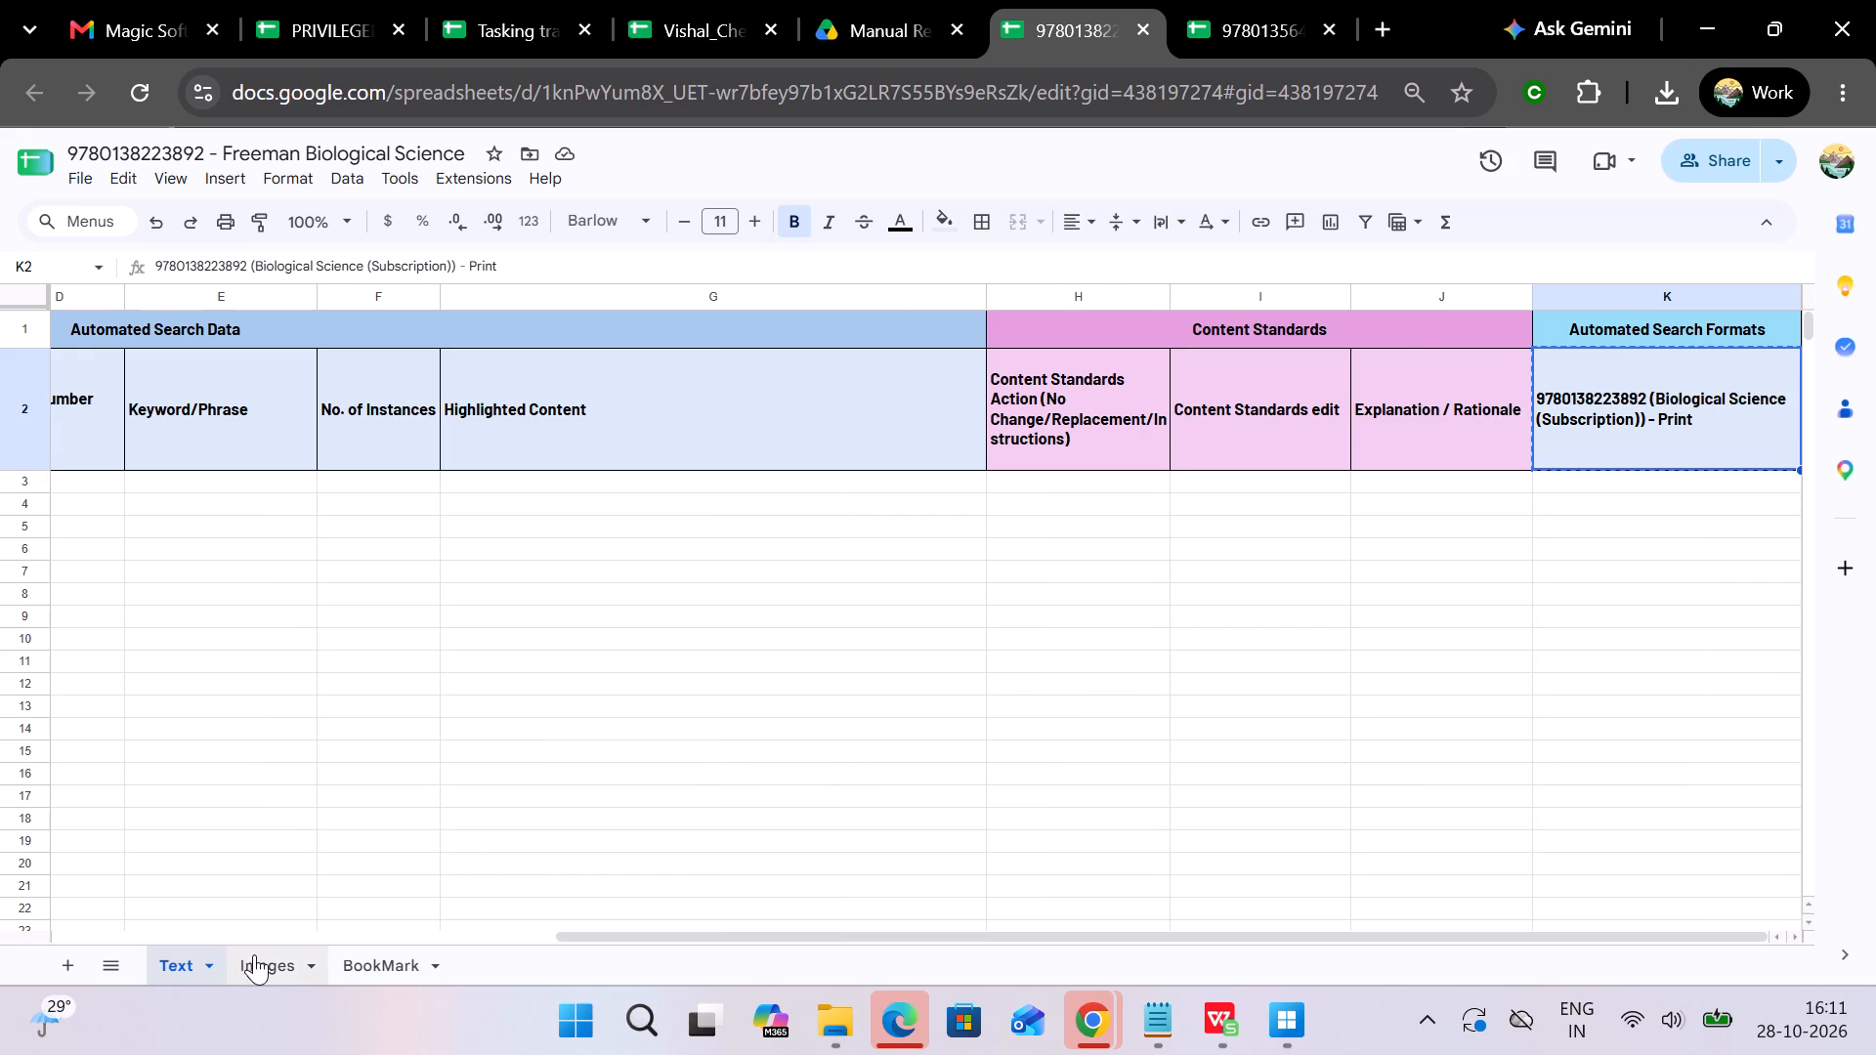
pyautogui.click(254, 954)
pyautogui.hscroll(-8, 874, 837)
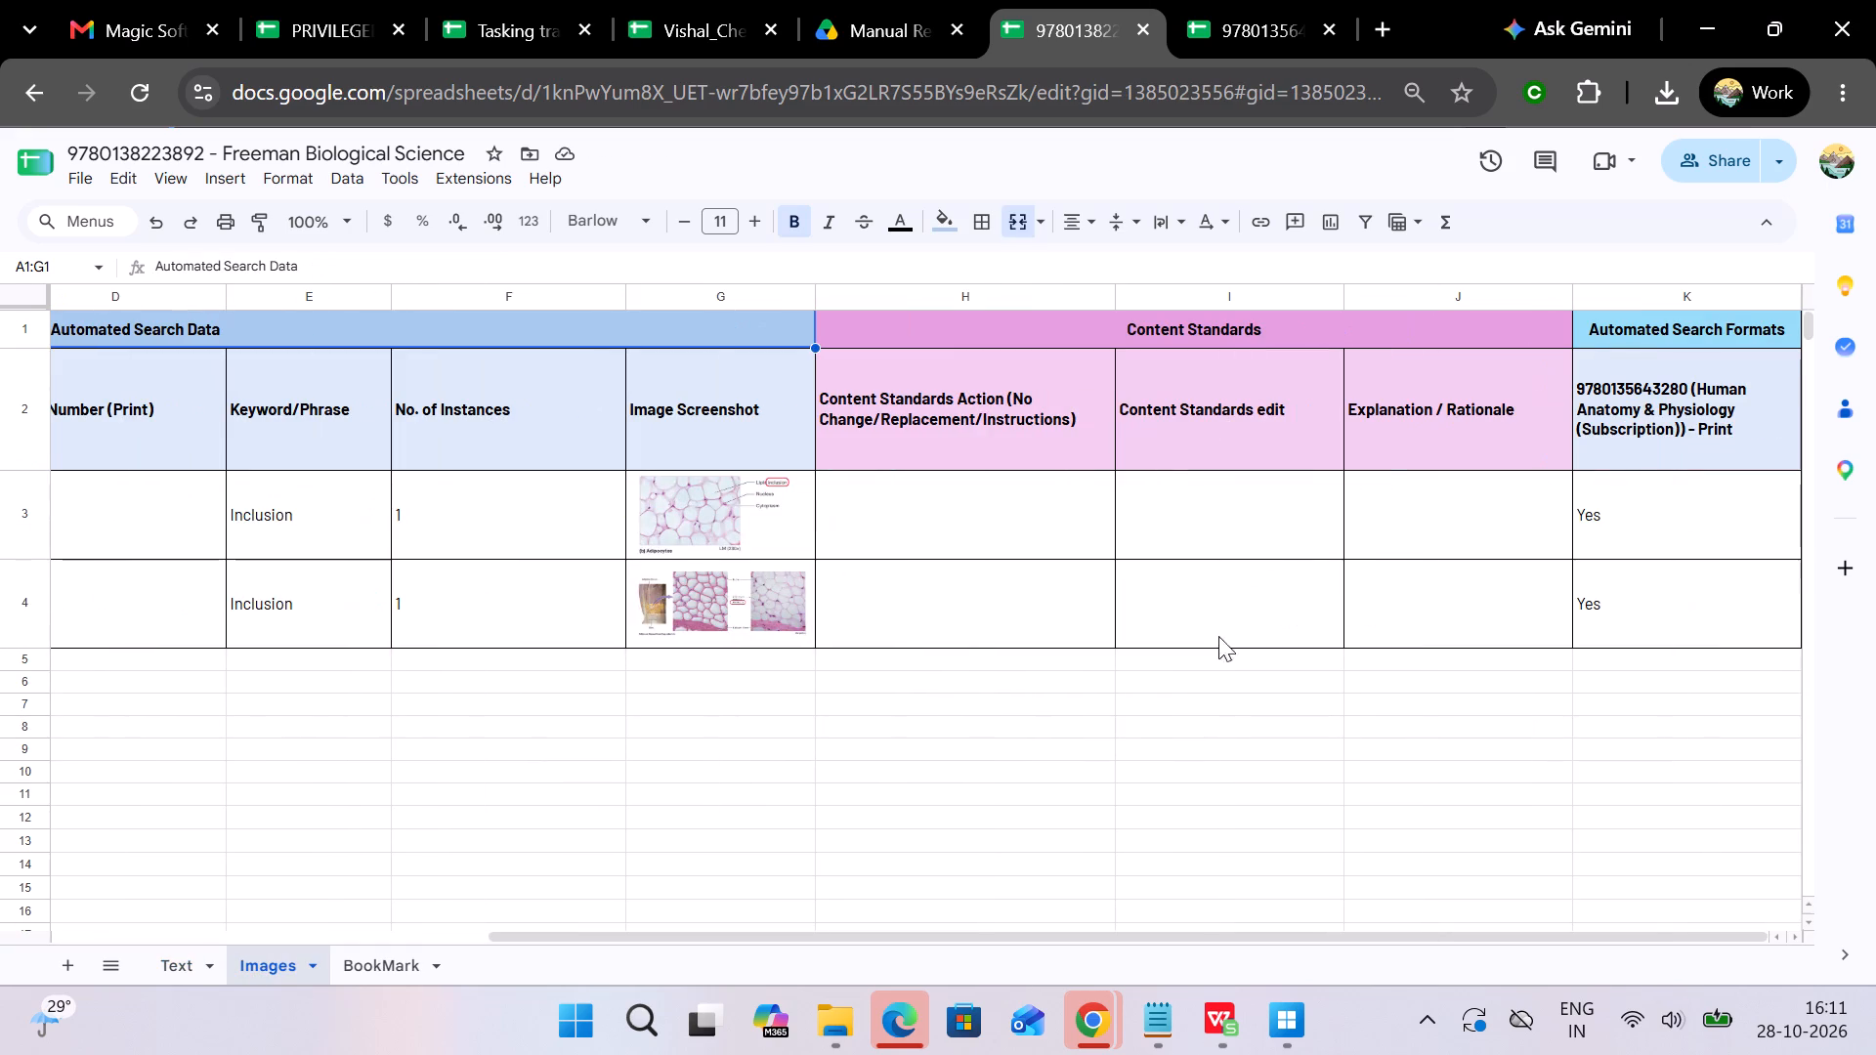
pyautogui.click(1658, 434)
pyautogui.hotkey('ctrl', 'v')
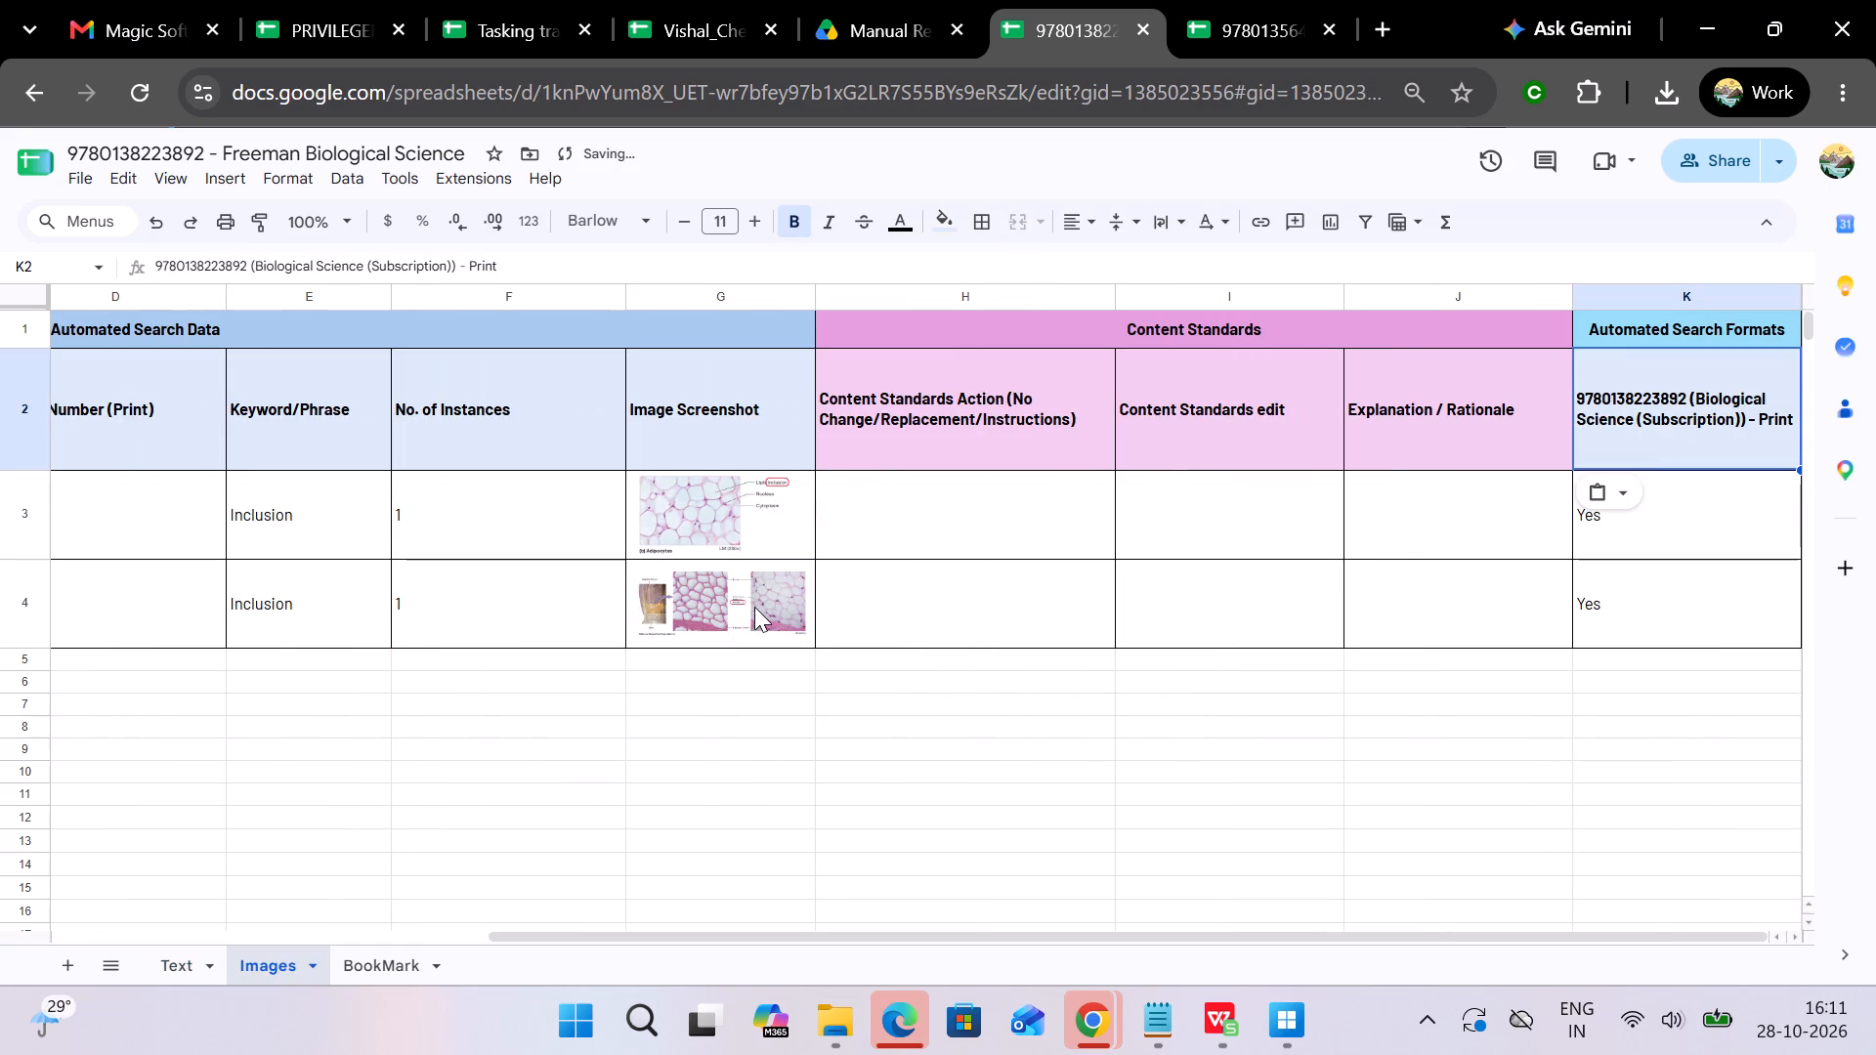
# Clear the formatting and contents of rows 3 and 4 on the Images sheet and fit those rows' heights.
pyautogui.moveTo(30, 523); pyautogui.dragTo(28, 603)
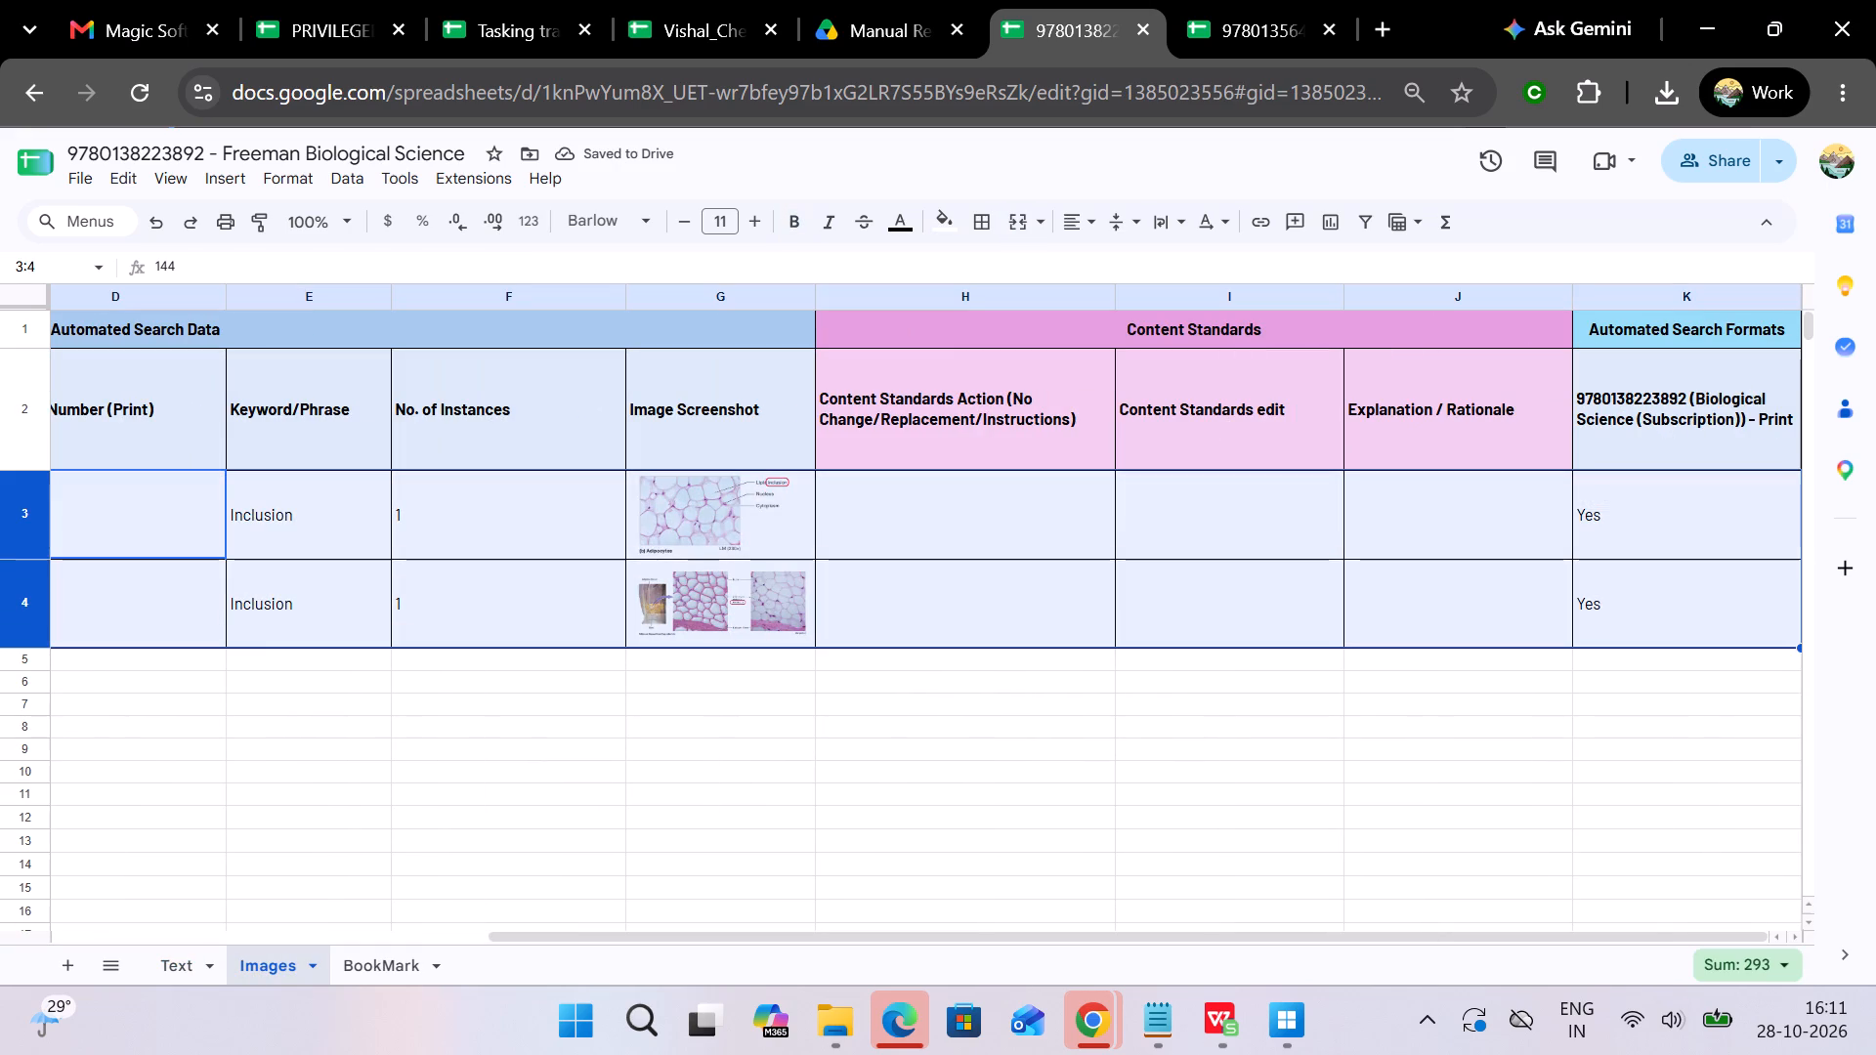
pyautogui.hotkey('ctrl', '\\')
pyautogui.press('BackSpace')
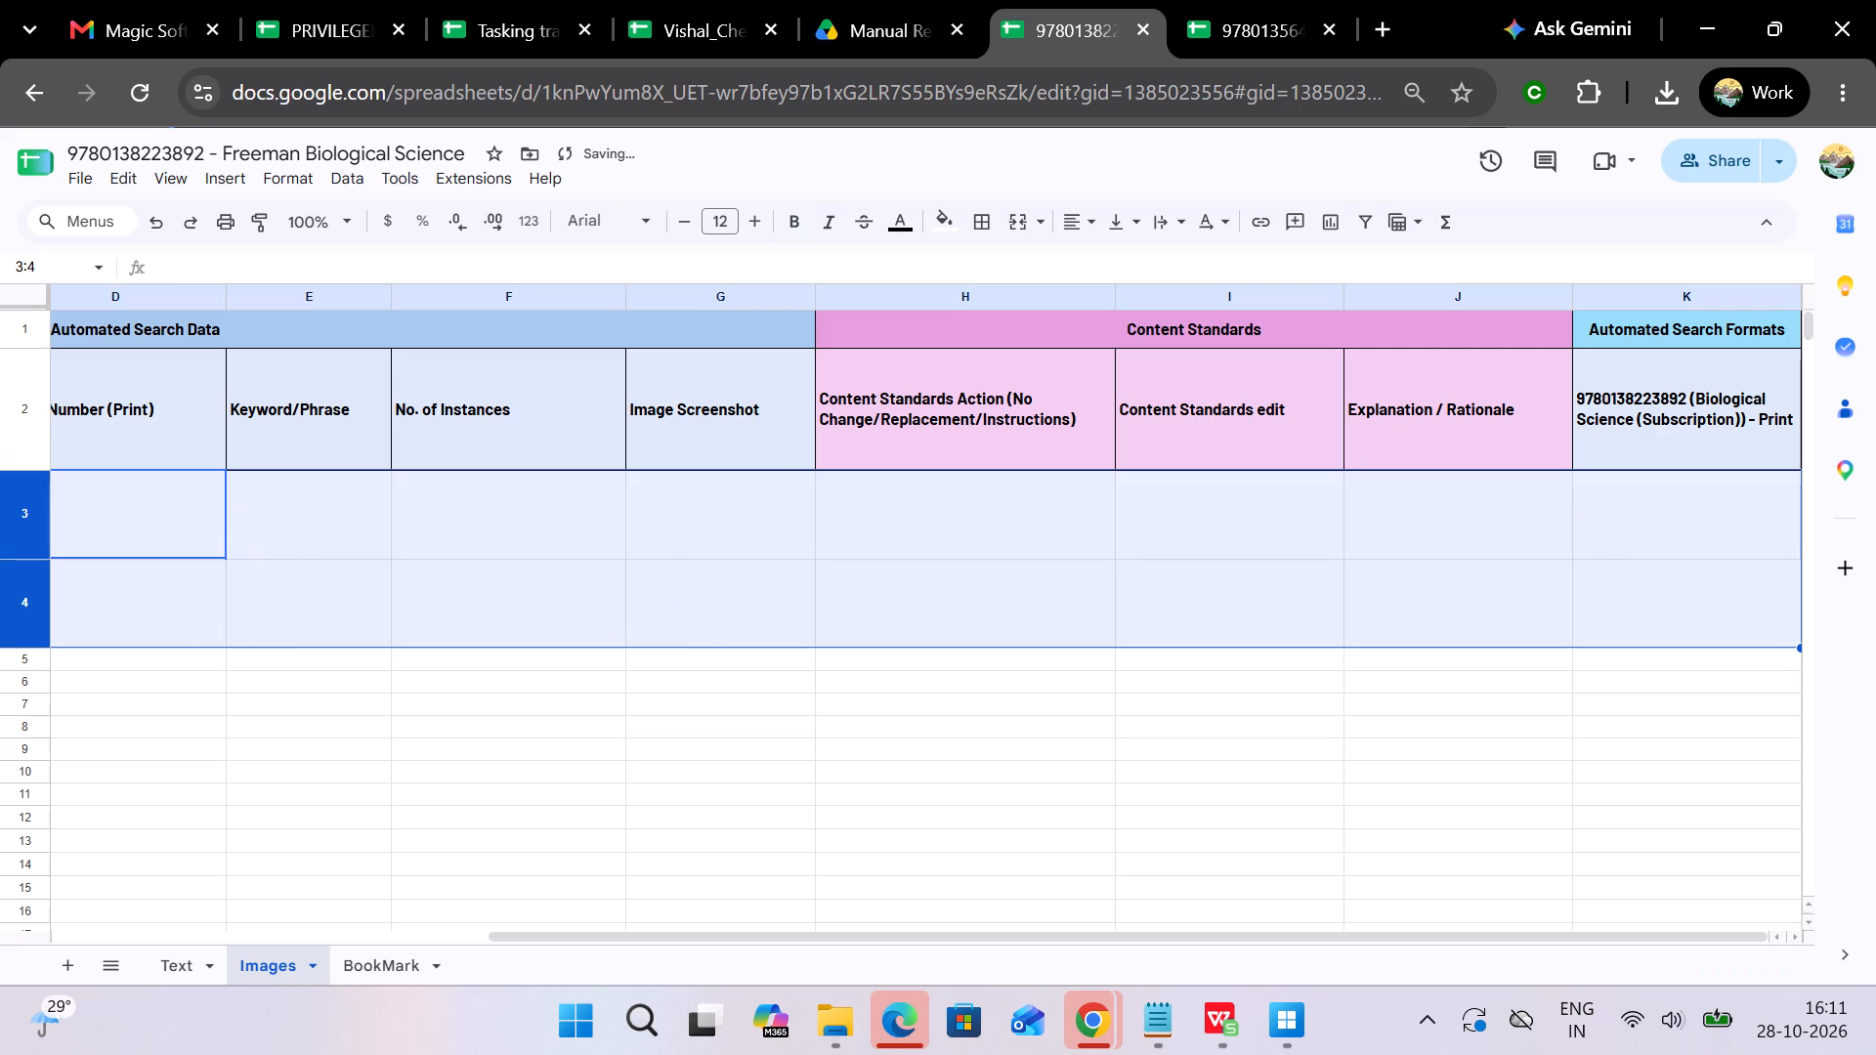
pyautogui.doubleClick(33, 565)
pyautogui.doubleClick(30, 557)
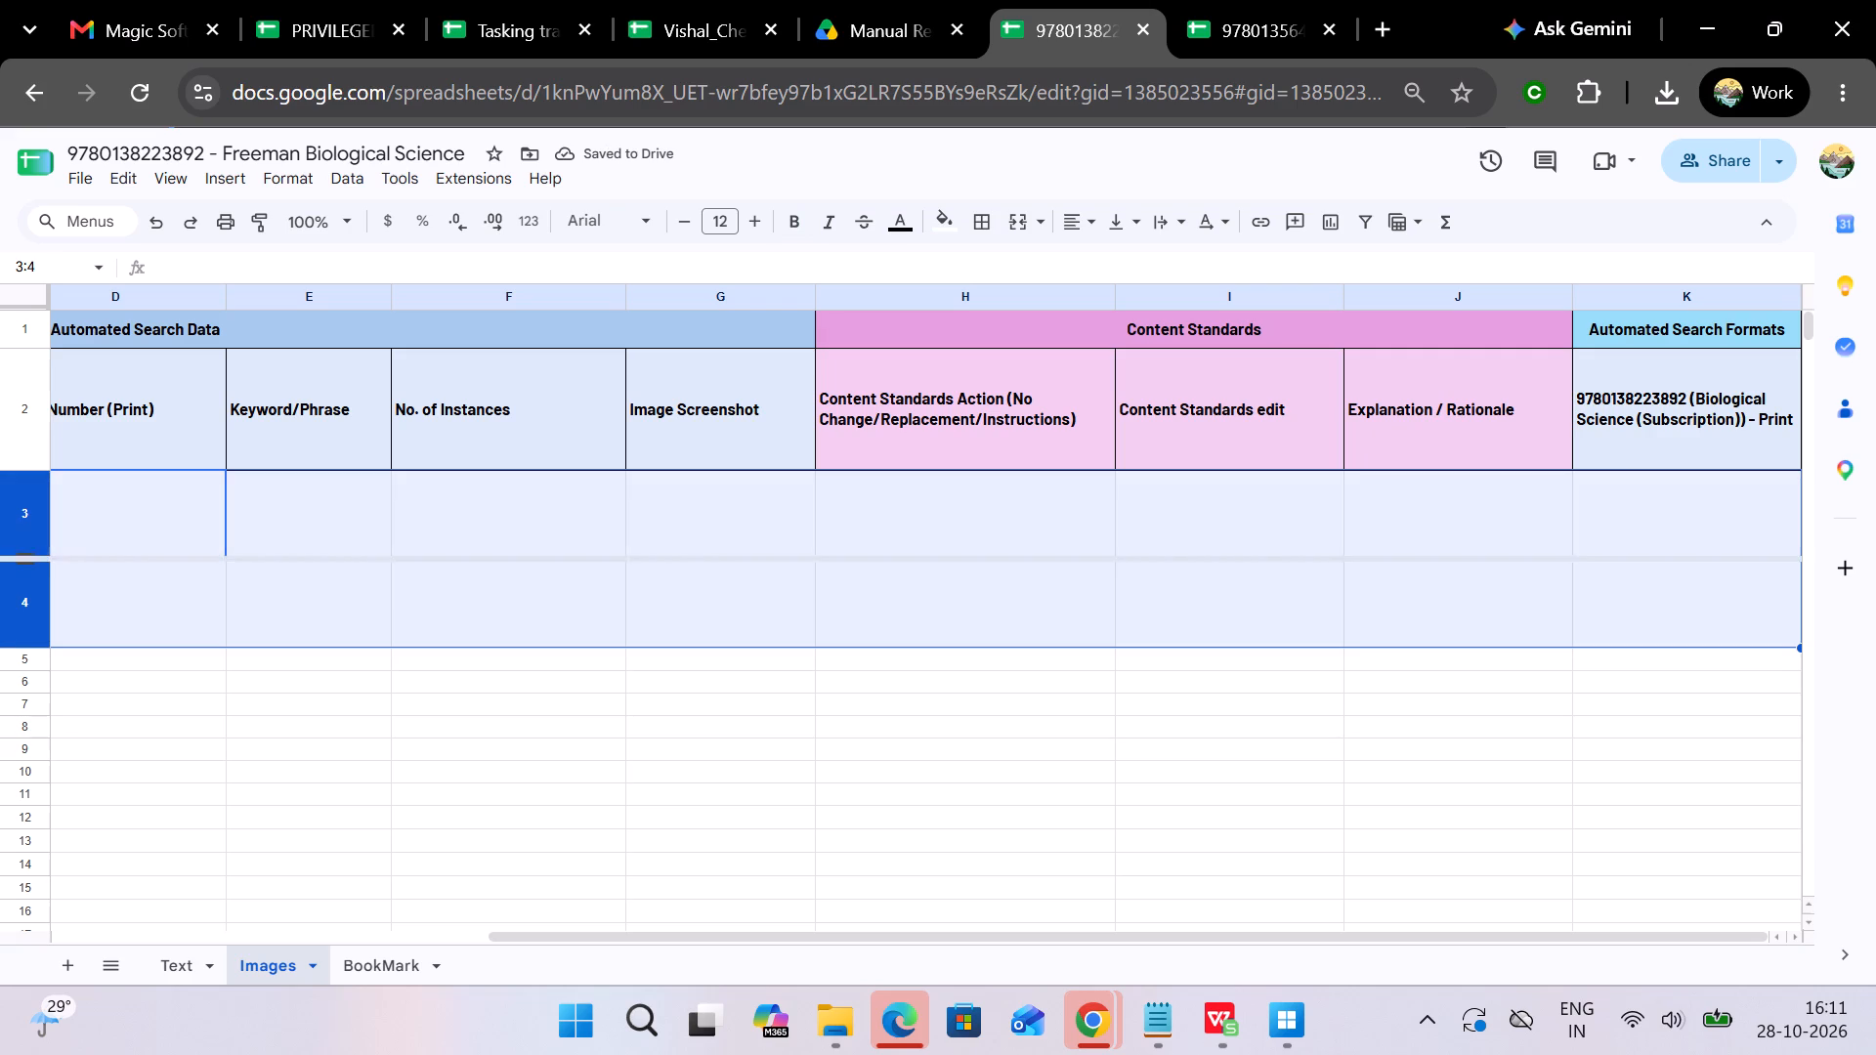
pyautogui.click(265, 699)
pyautogui.hscroll(-5, 736, 910)
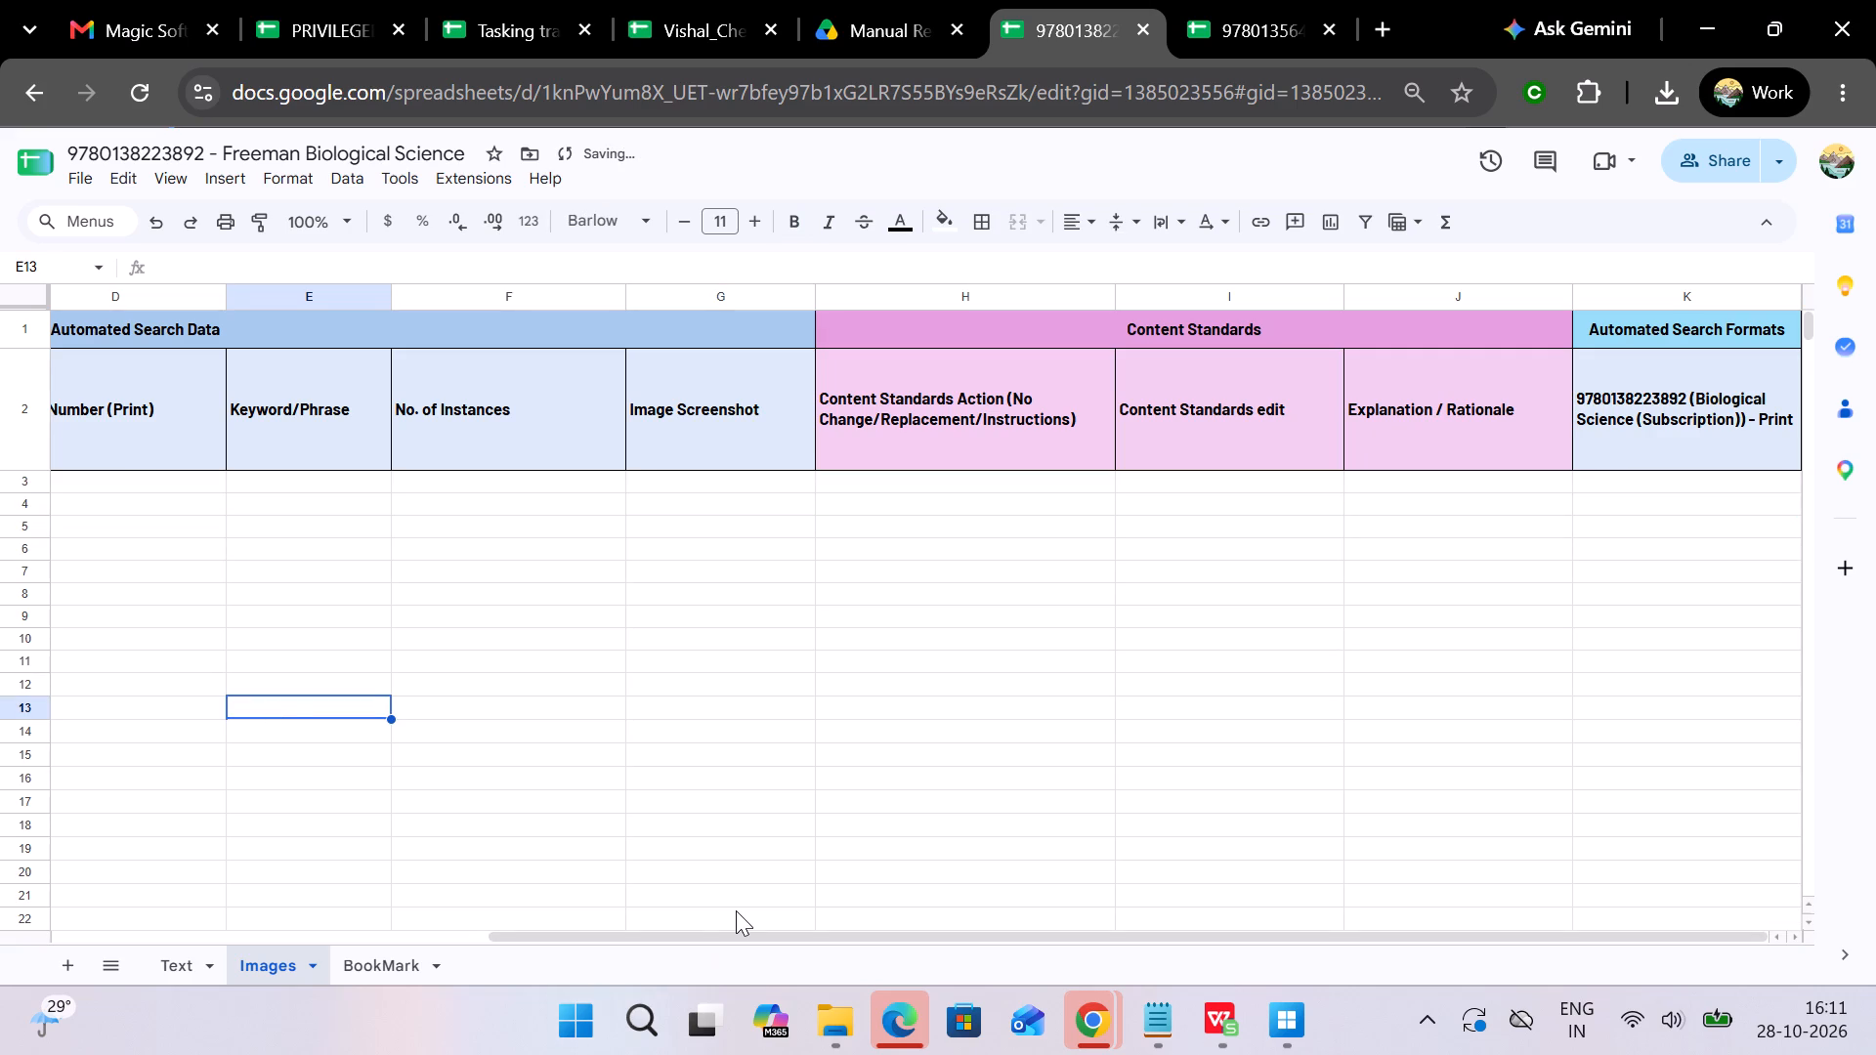
pyautogui.click(418, 967)
pyautogui.hscroll(-6, 934, 517)
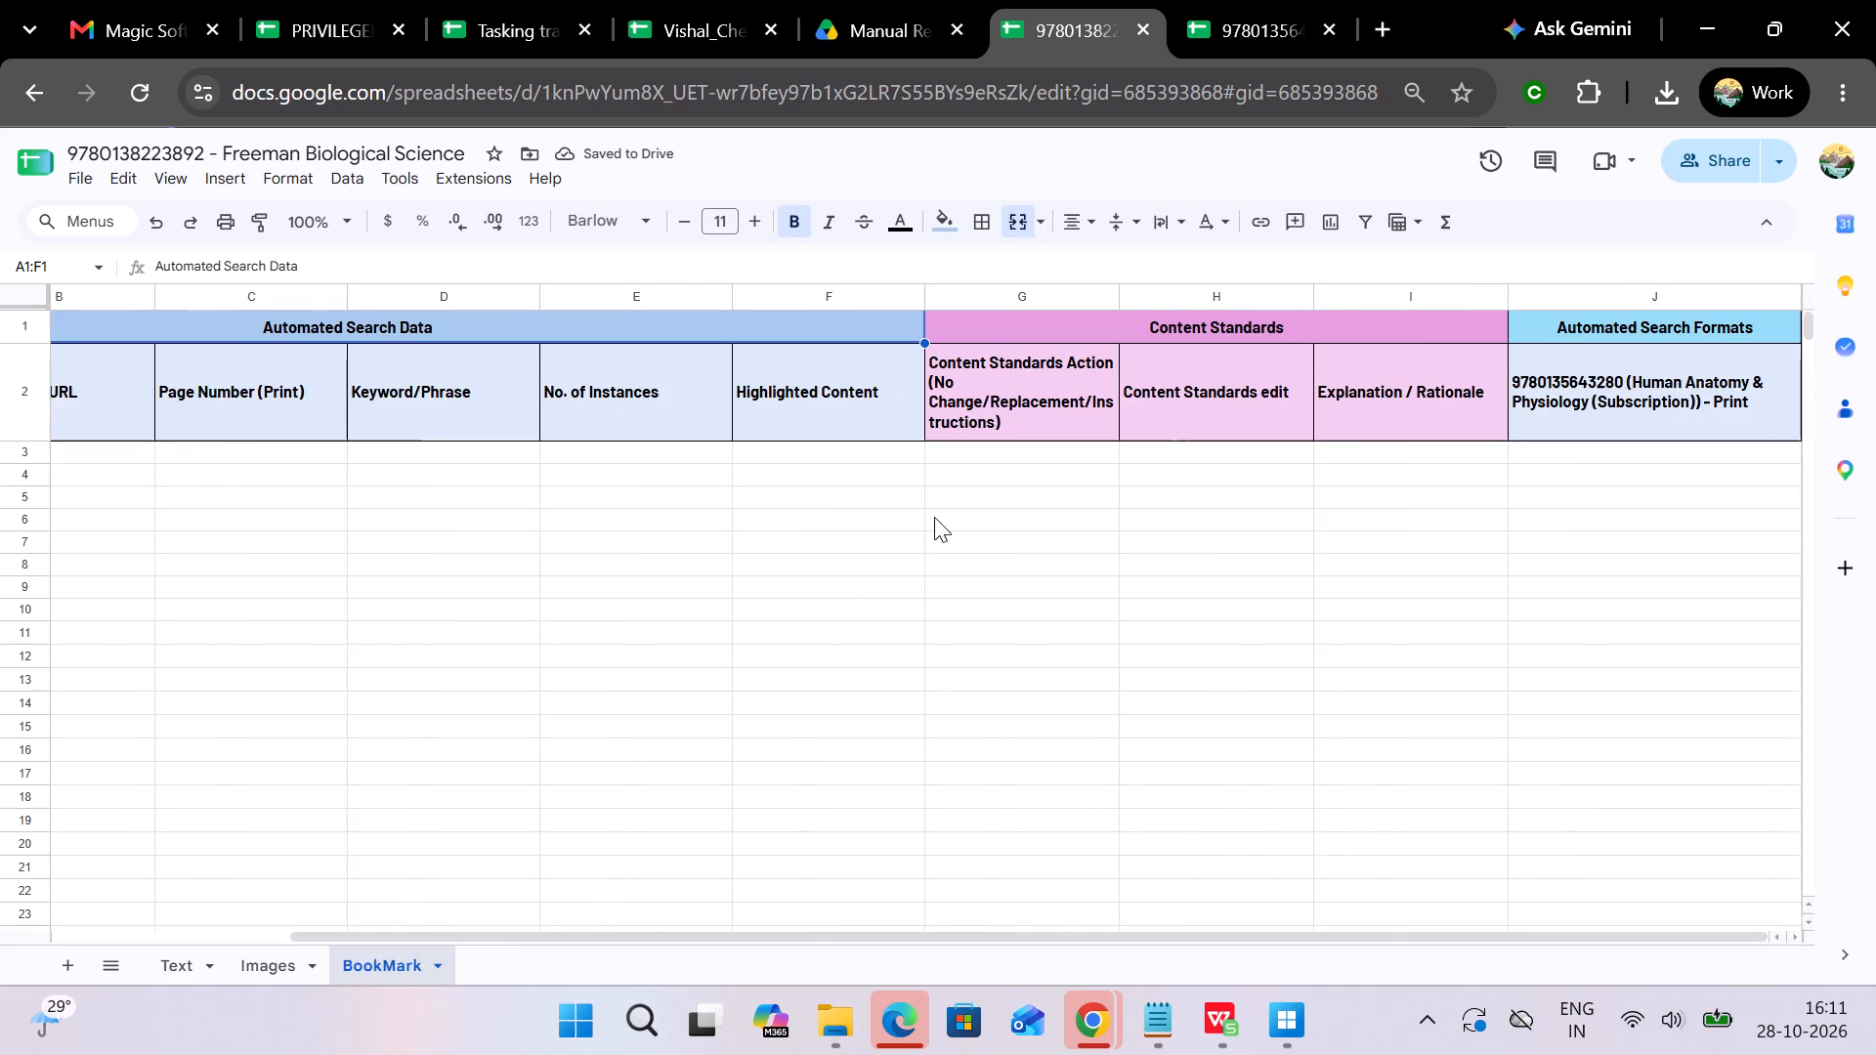
pyautogui.click(1617, 385)
pyautogui.press('BackSpace')
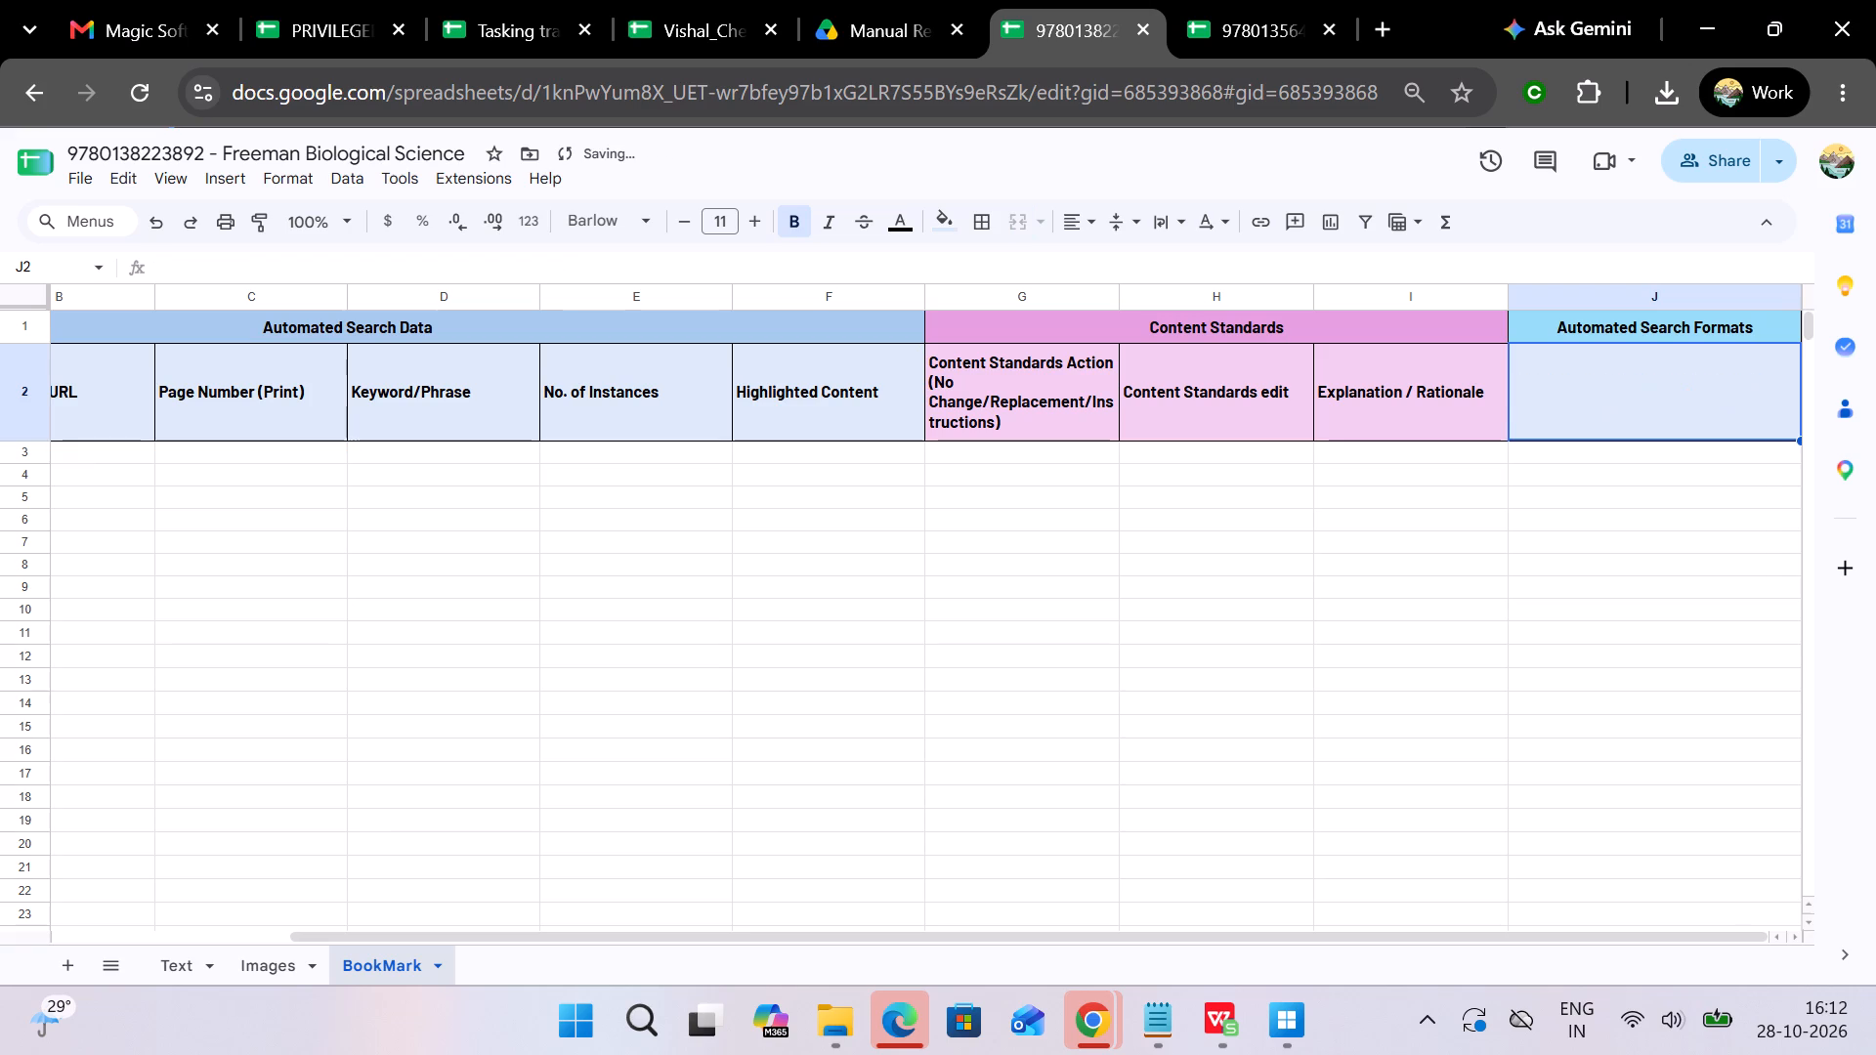
pyautogui.hotkey('ctrl', 'v')
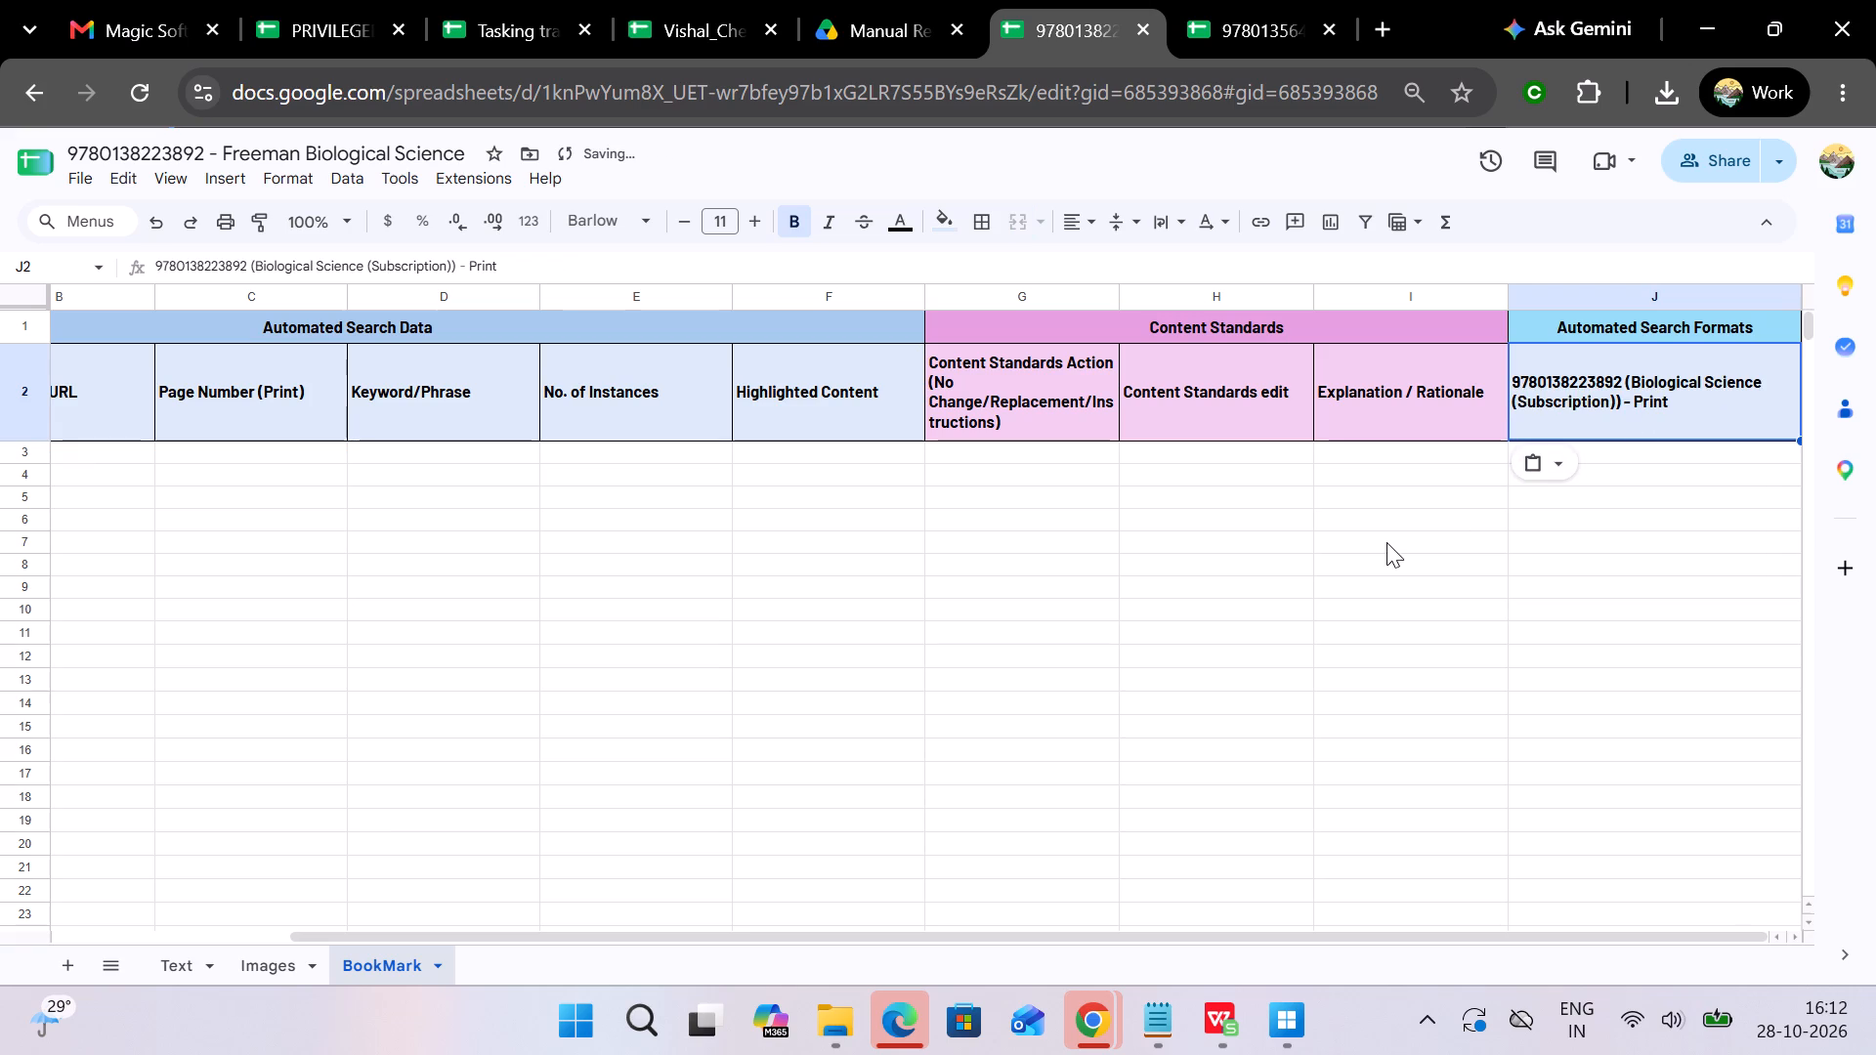
pyautogui.click(1386, 542)
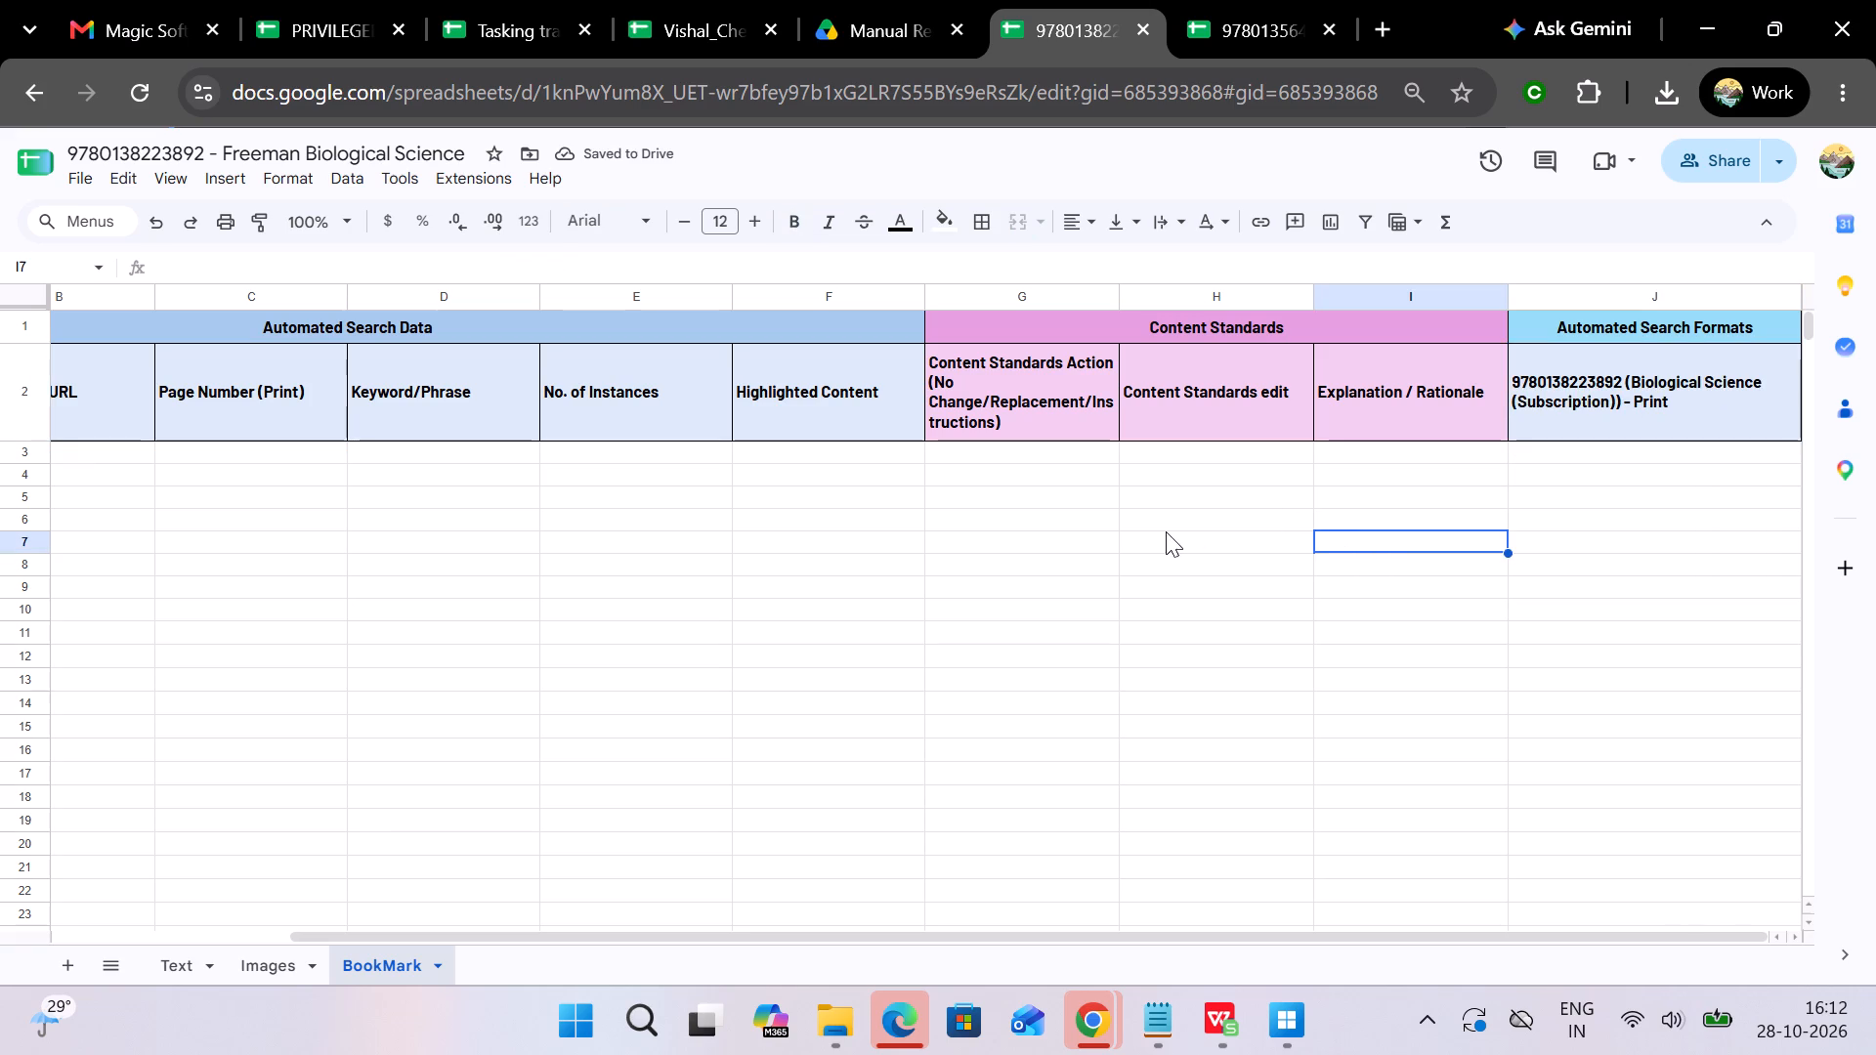
# Copy the four "Inclusion" keyword rows, 11 to 14, from the WPS Office workbook into the online Text sheet starting at A3, and check the columns.
pyautogui.click(257, 966)
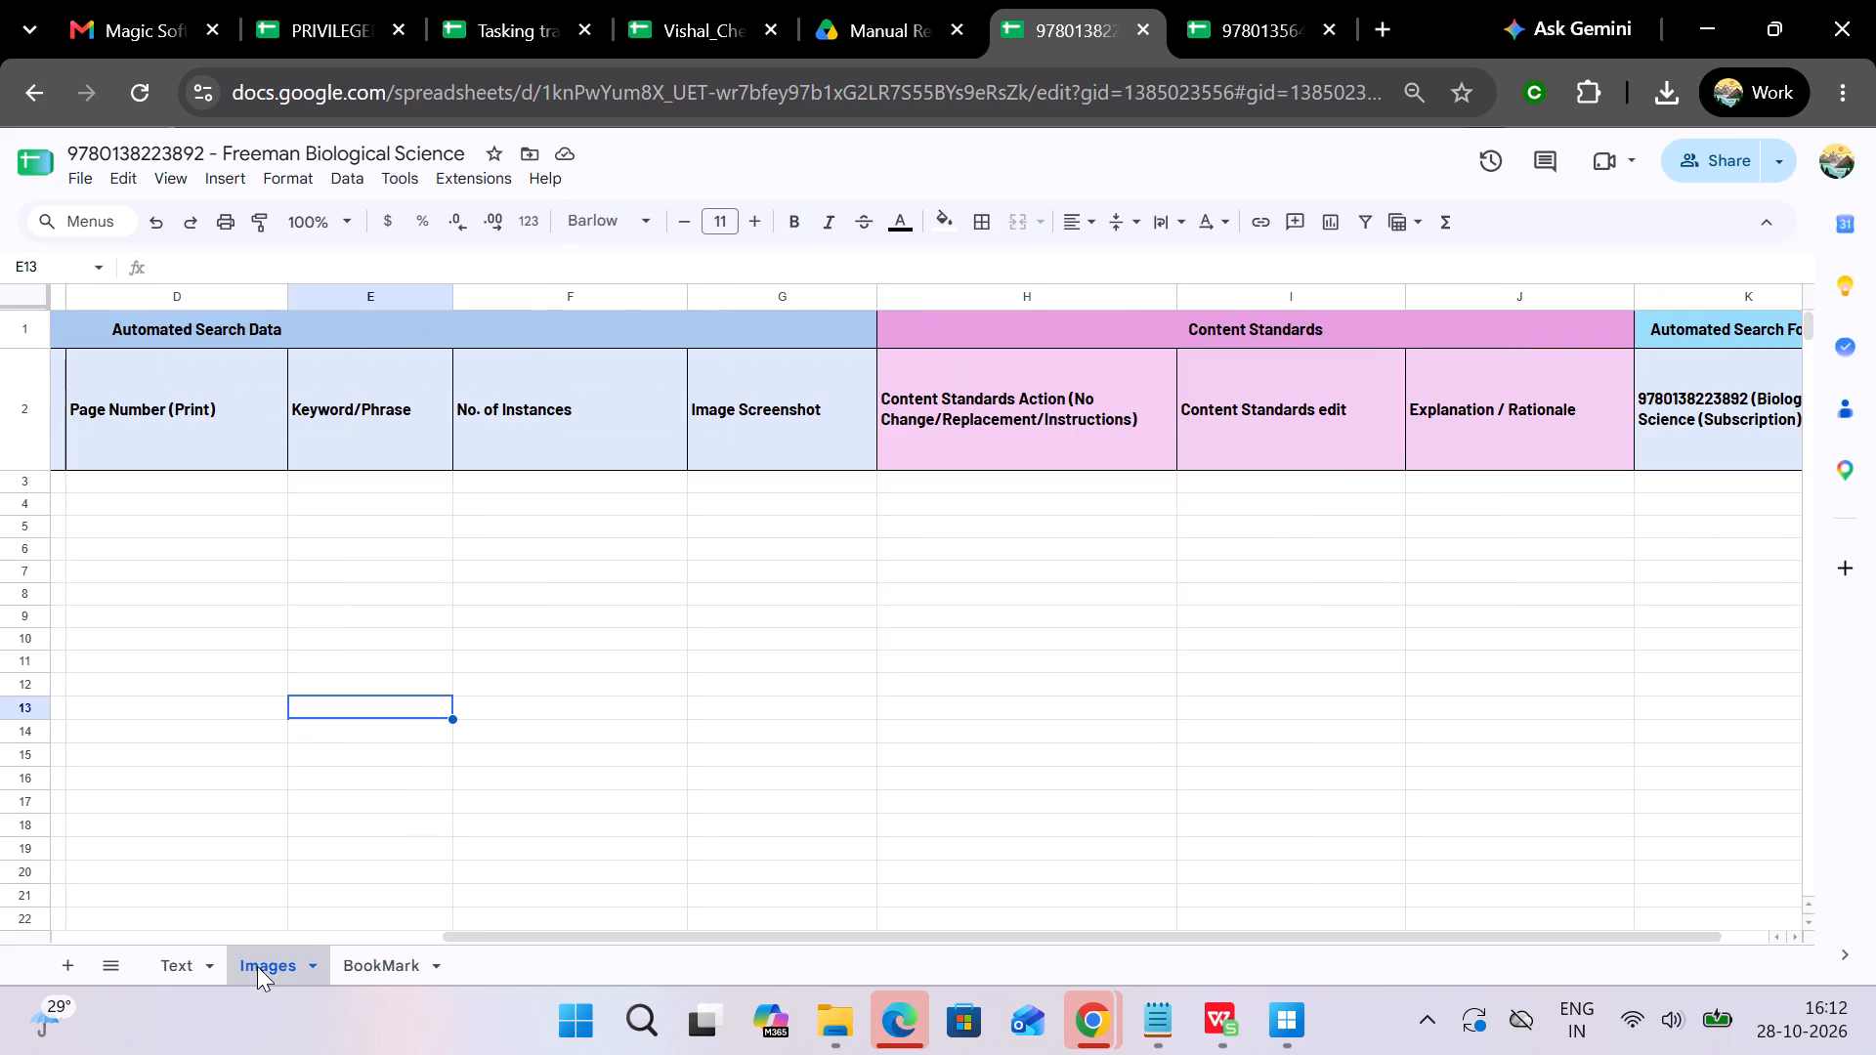
pyautogui.hscroll(-5, 546, 814)
pyautogui.hscroll(5, 546, 814)
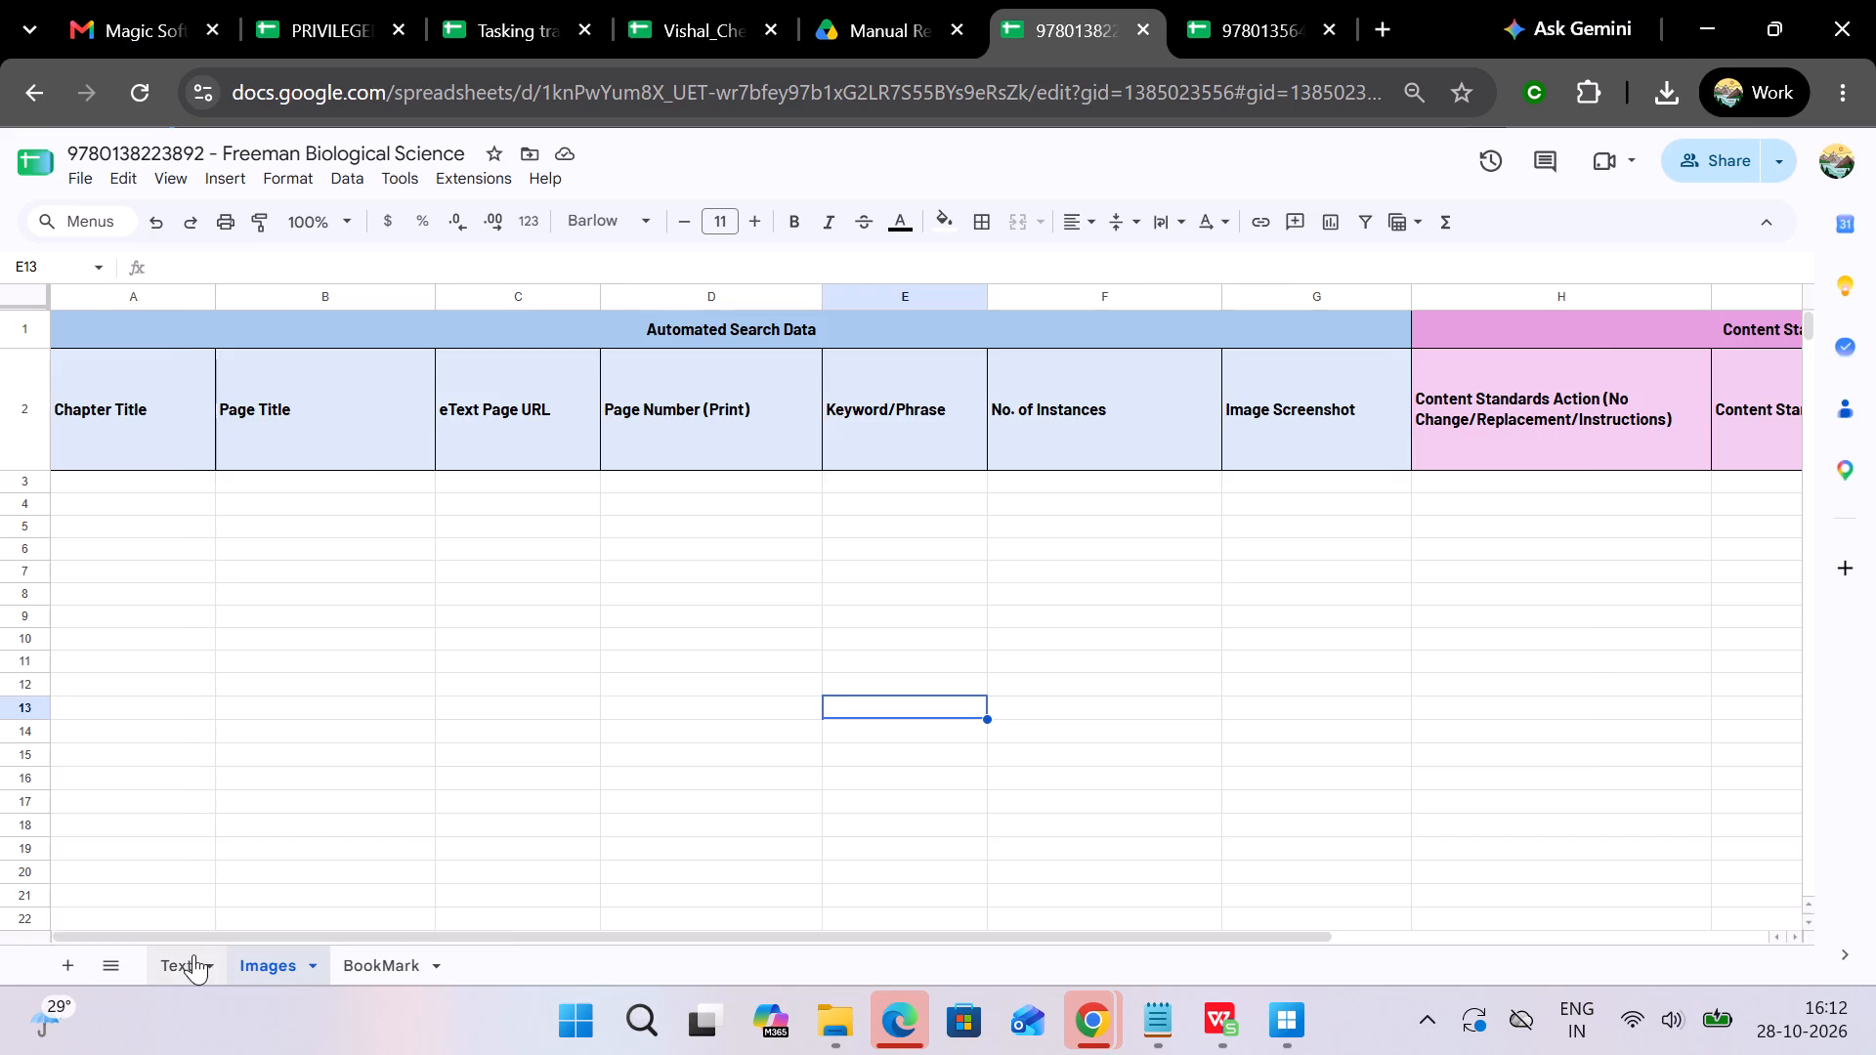
pyautogui.click(193, 954)
pyautogui.hscroll(8, 184, 801)
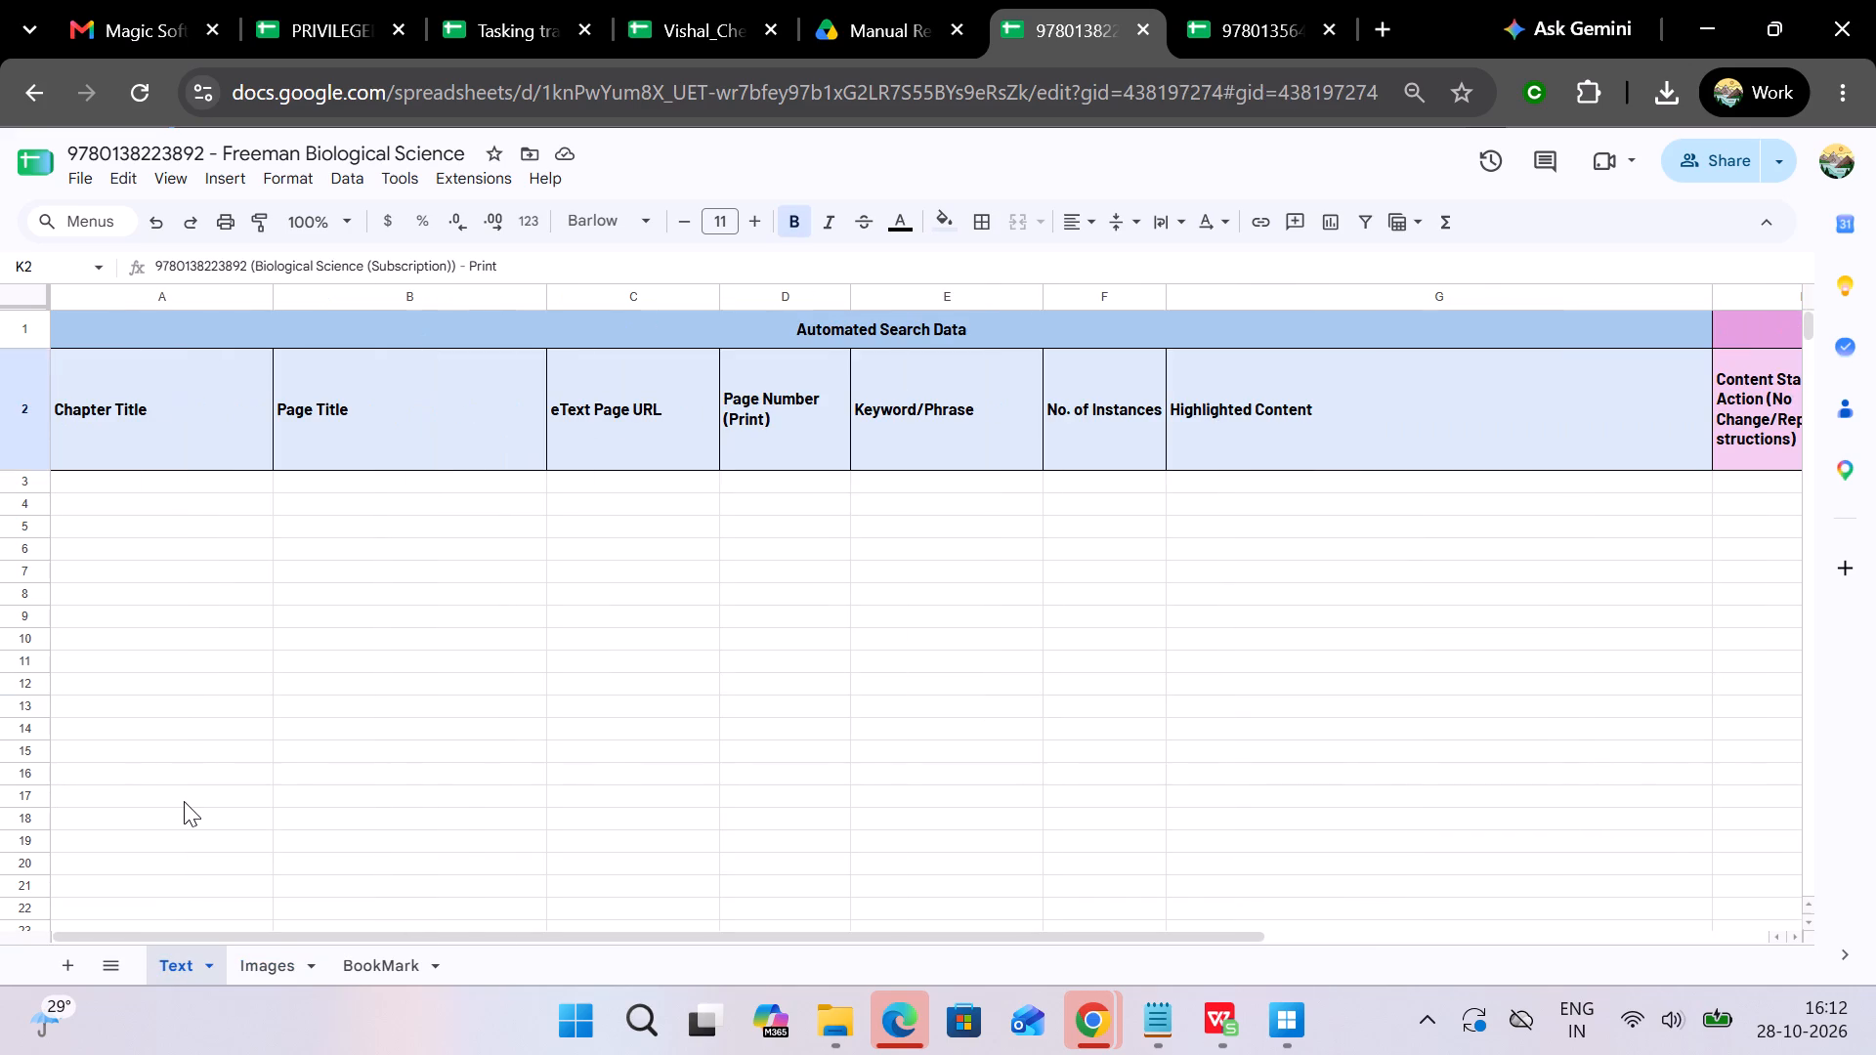
pyautogui.hotkey('alt', 'Tab')
pyautogui.hotkey('ctrl', 'c')
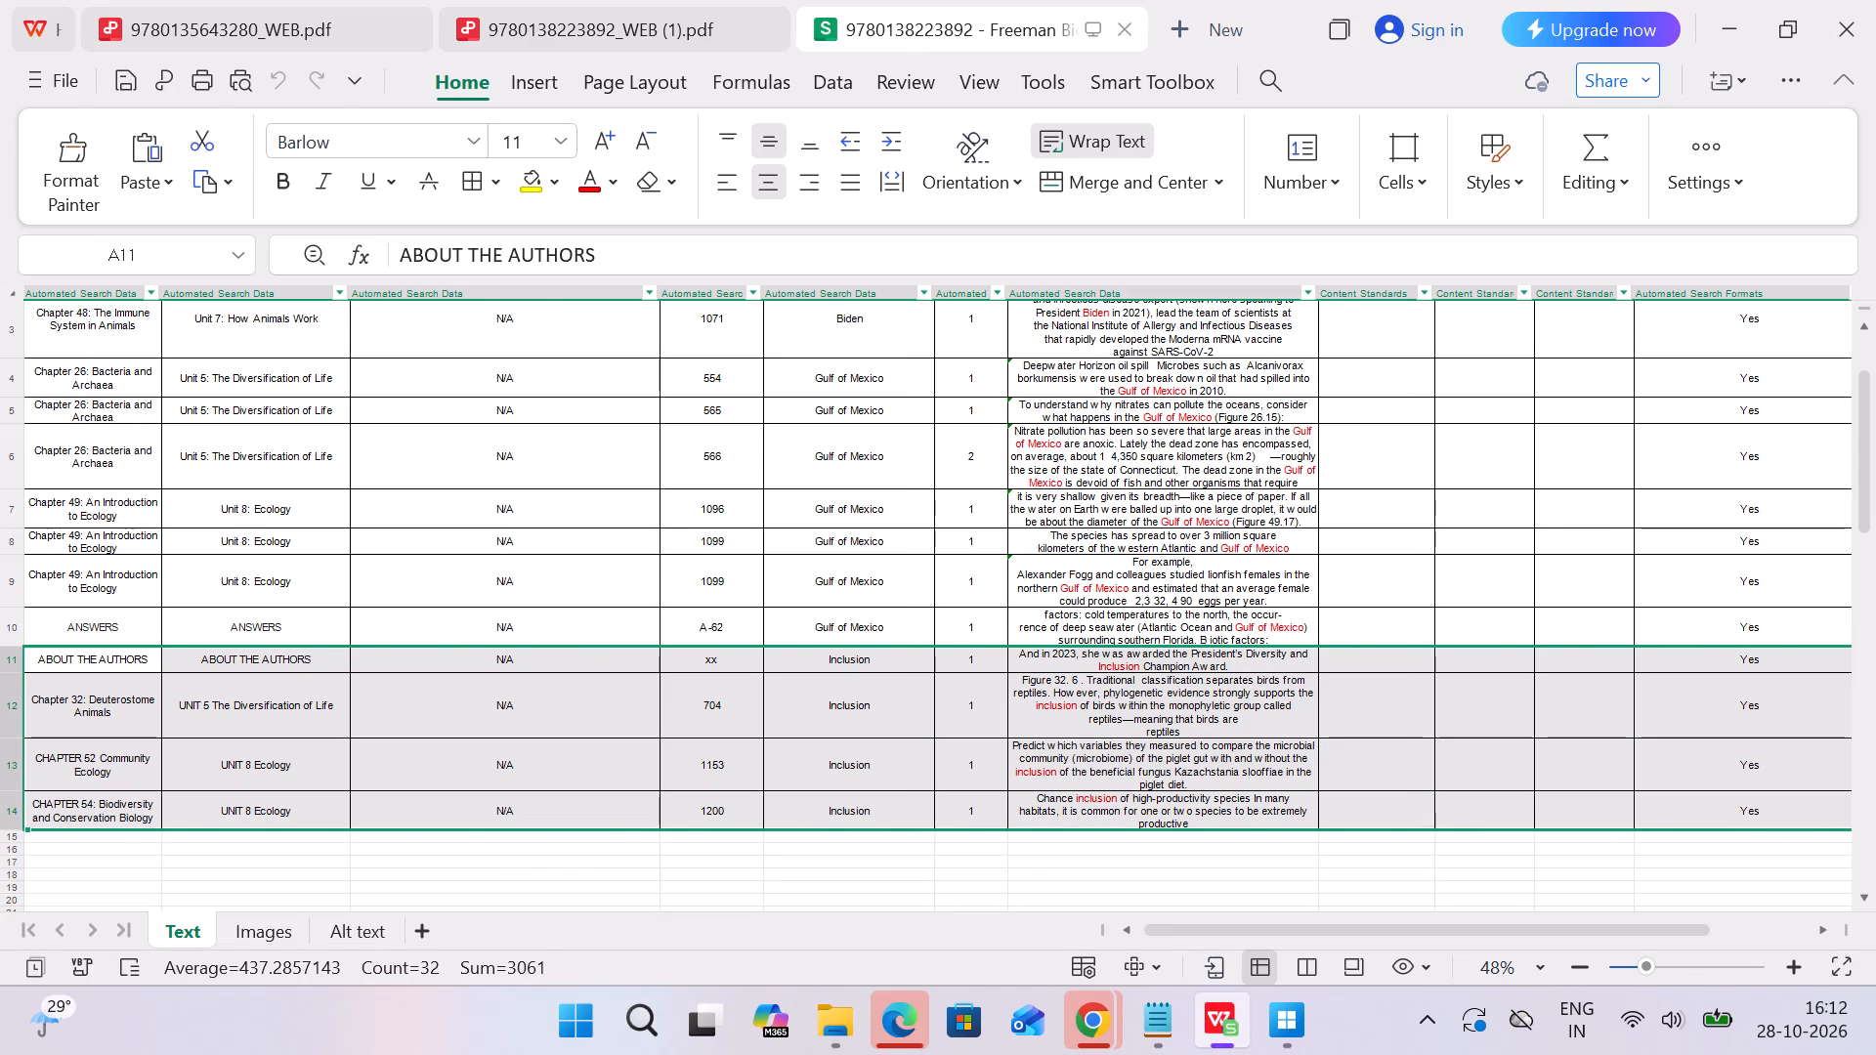
pyautogui.hotkey('alt', 'Tab')
pyautogui.click(83, 476)
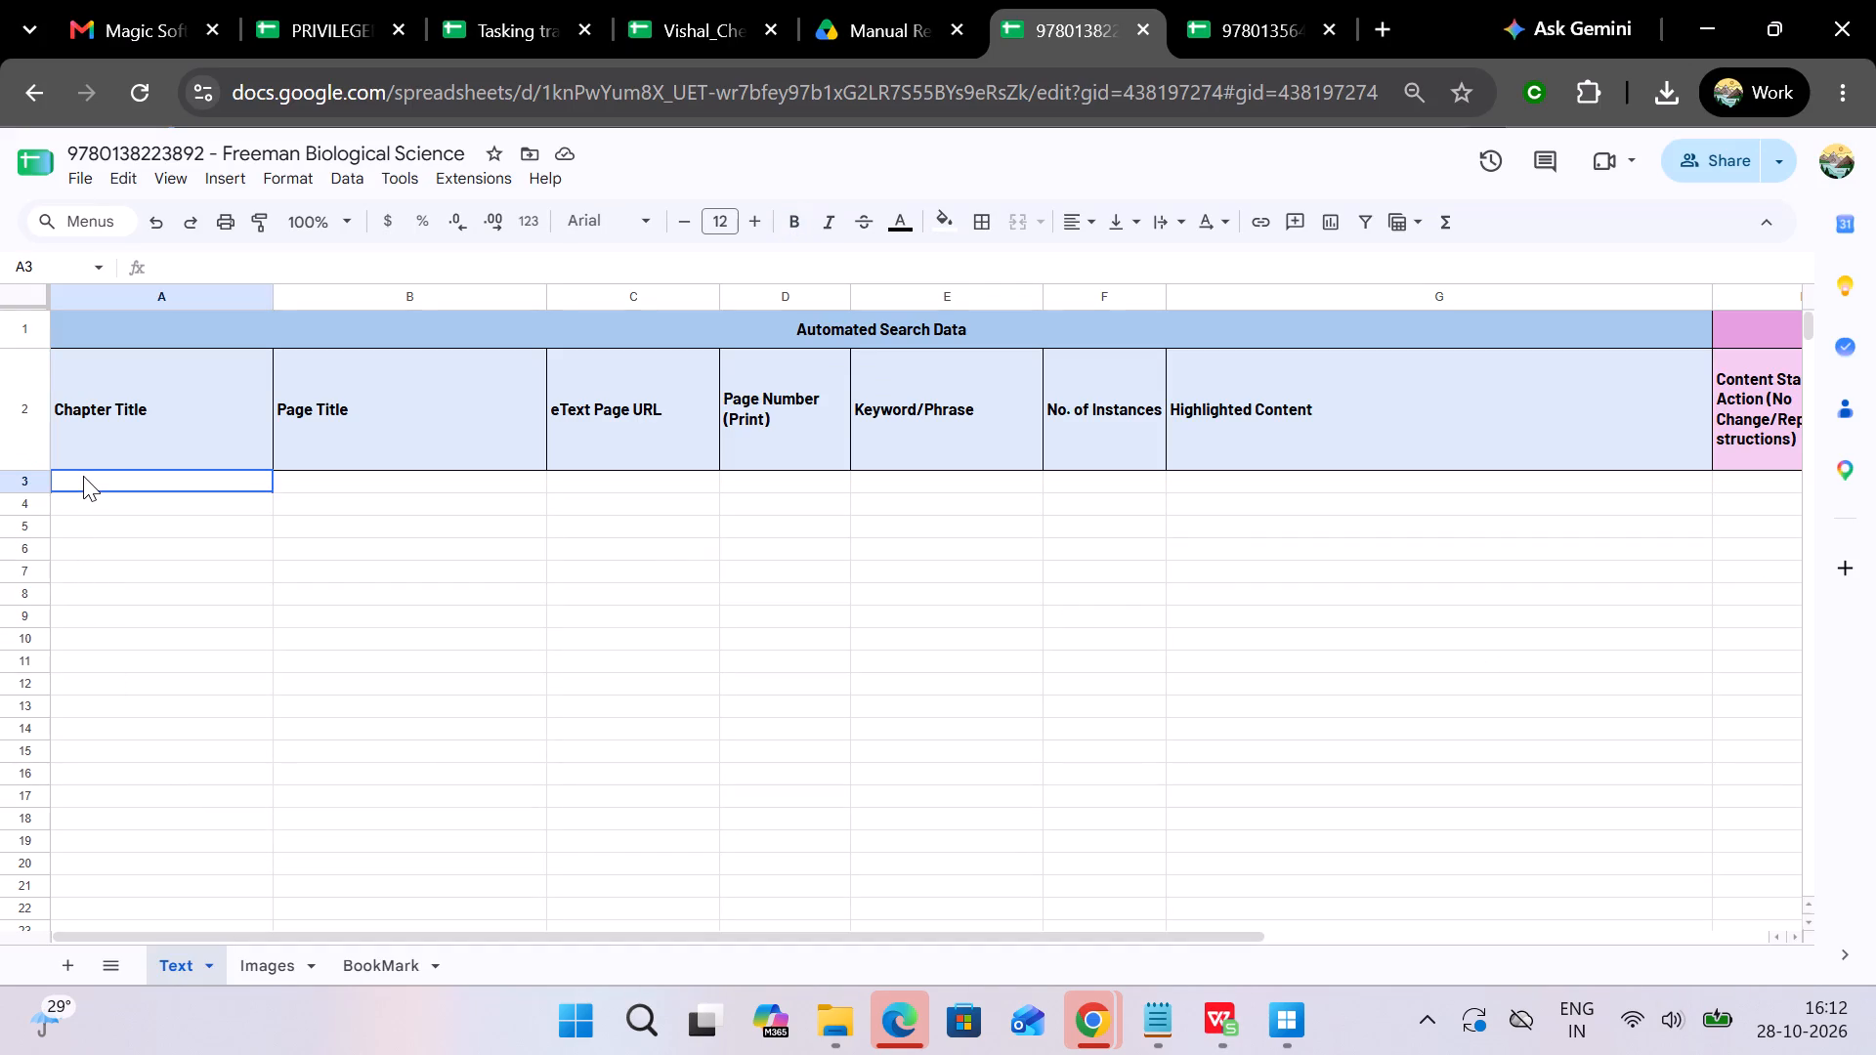
pyautogui.scroll(4, 83, 476)
pyautogui.hotkey('ctrl', 'v')
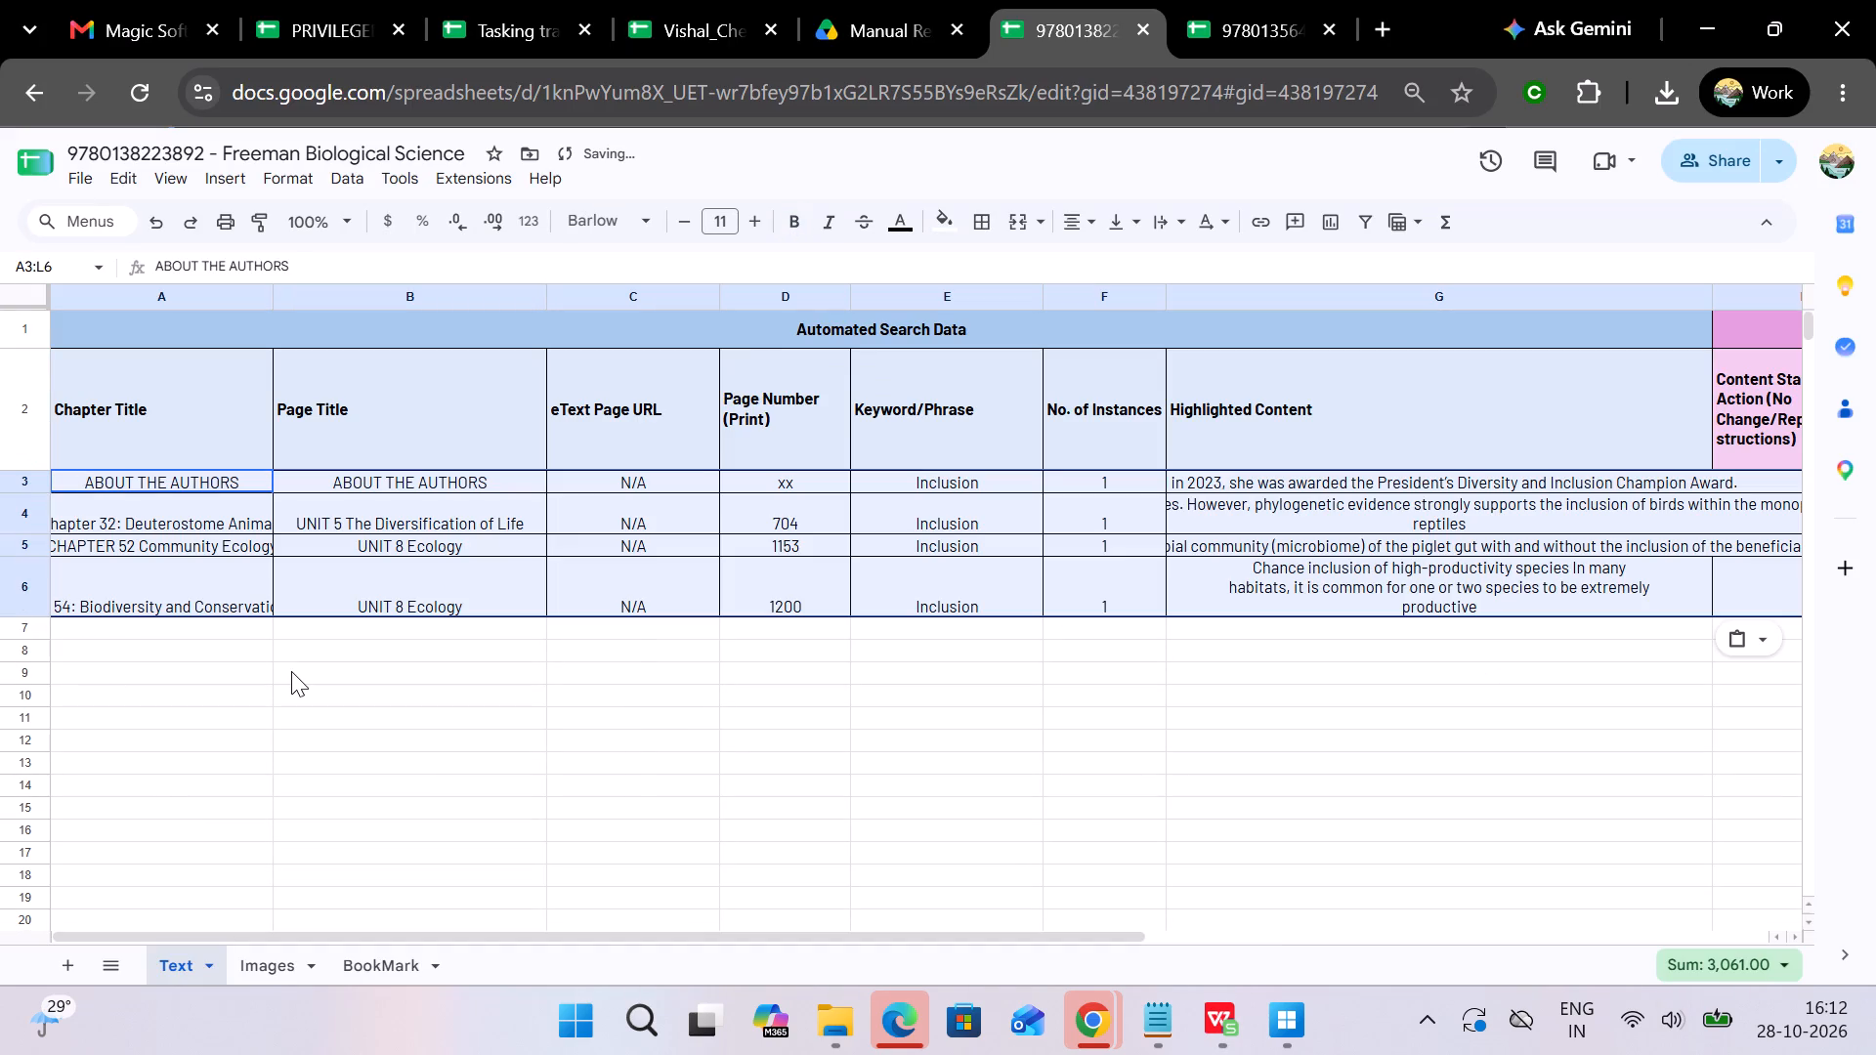
pyautogui.click(291, 671)
pyautogui.hscroll(4, 291, 671)
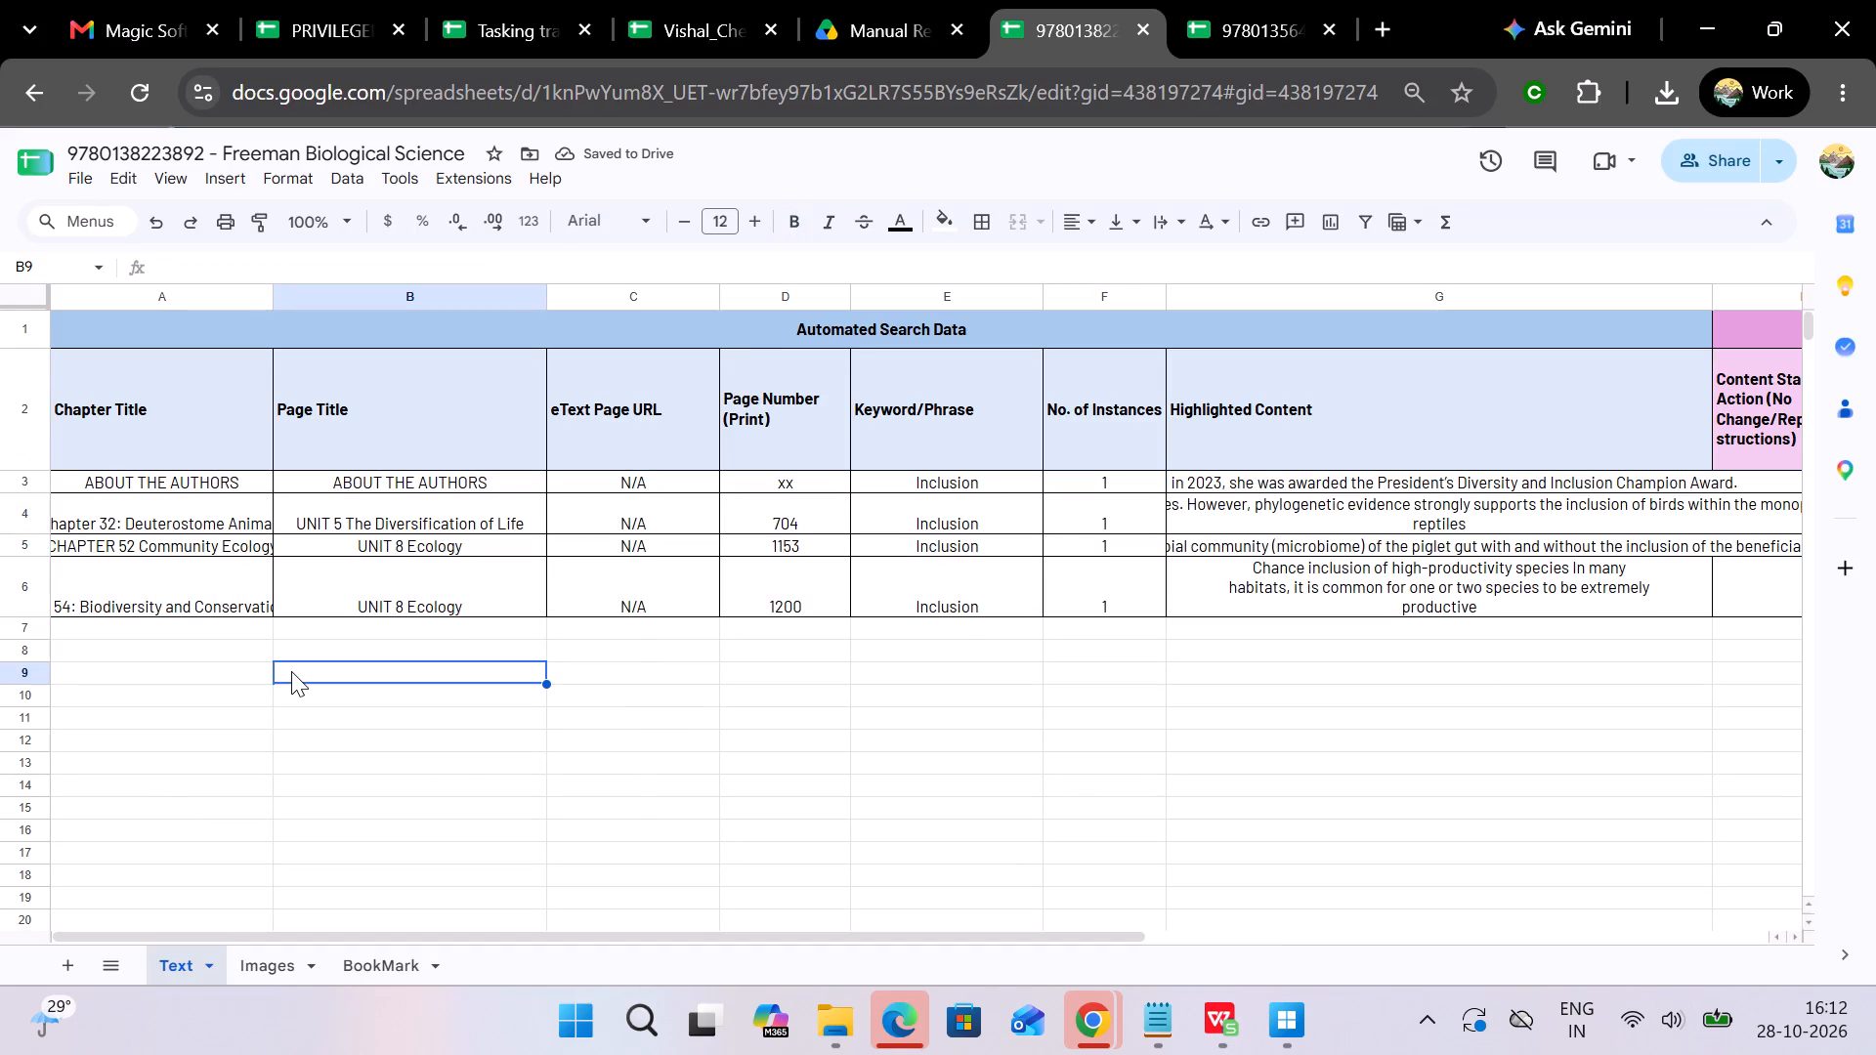
pyautogui.hscroll(-5, 455, 747)
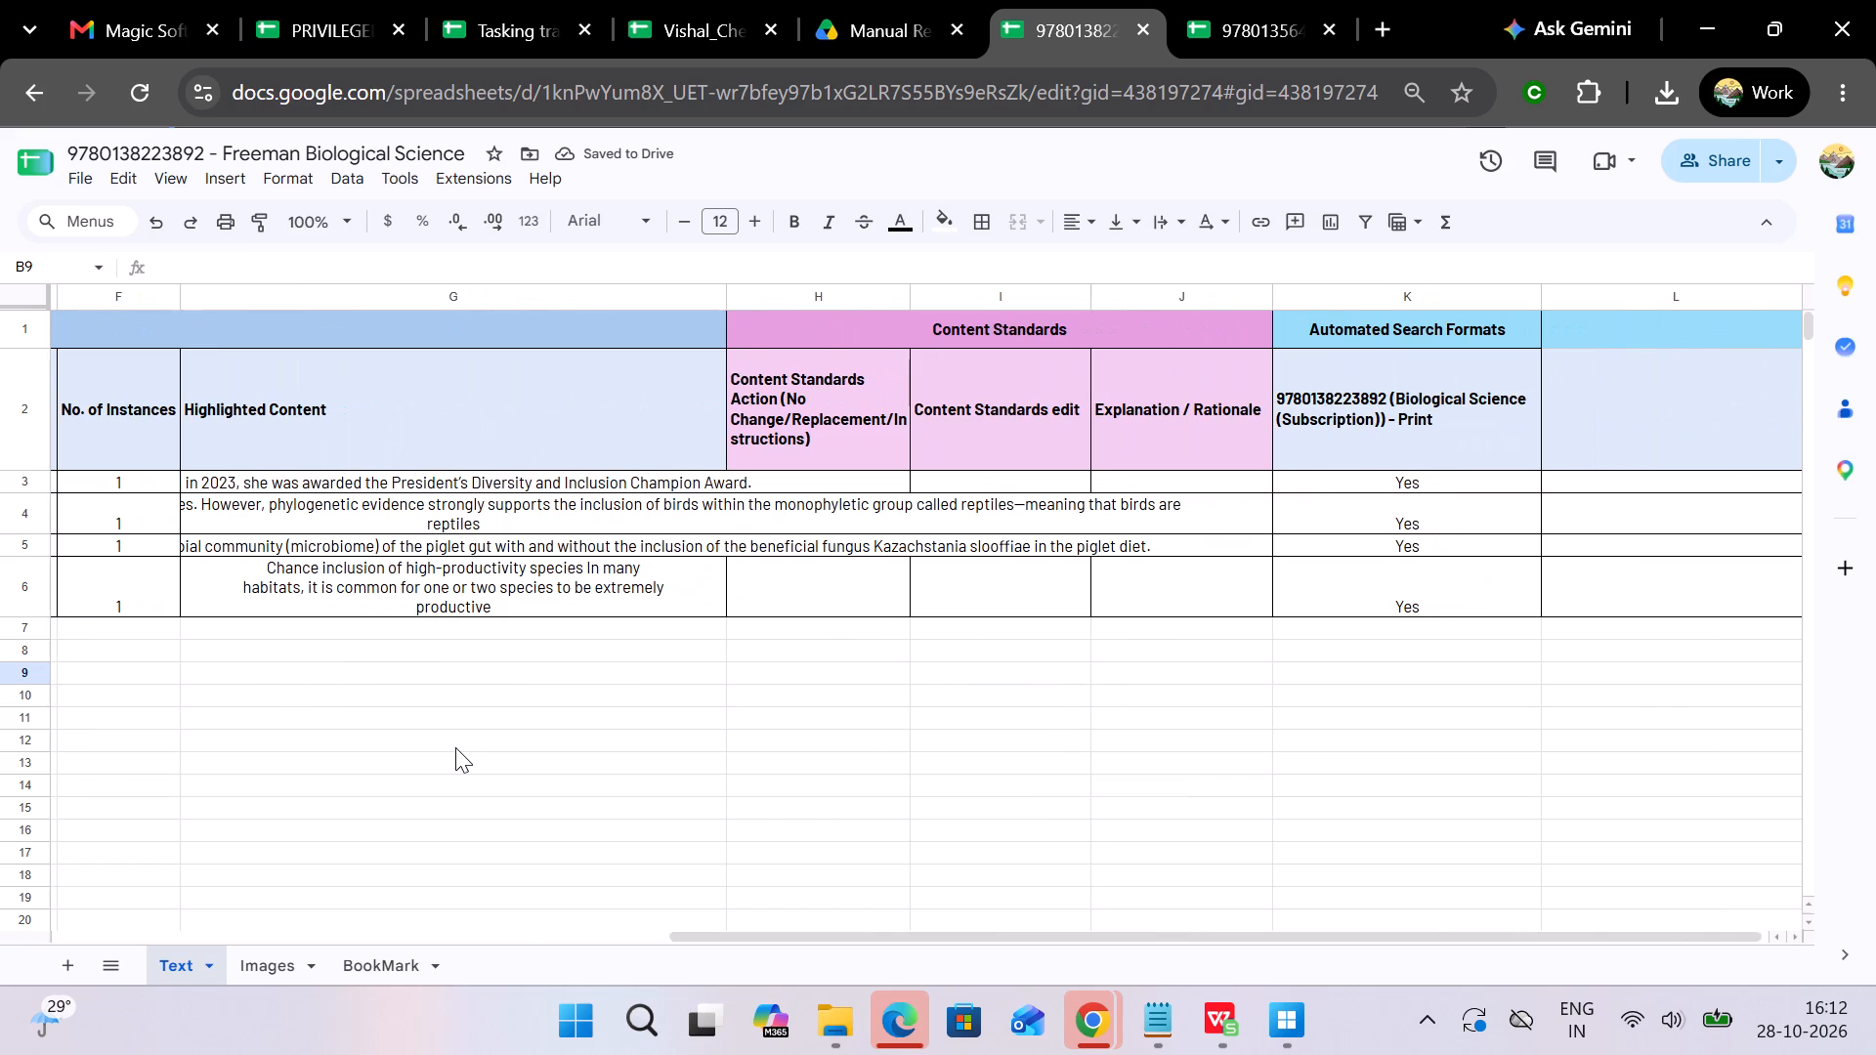
pyautogui.hscroll(4, 455, 747)
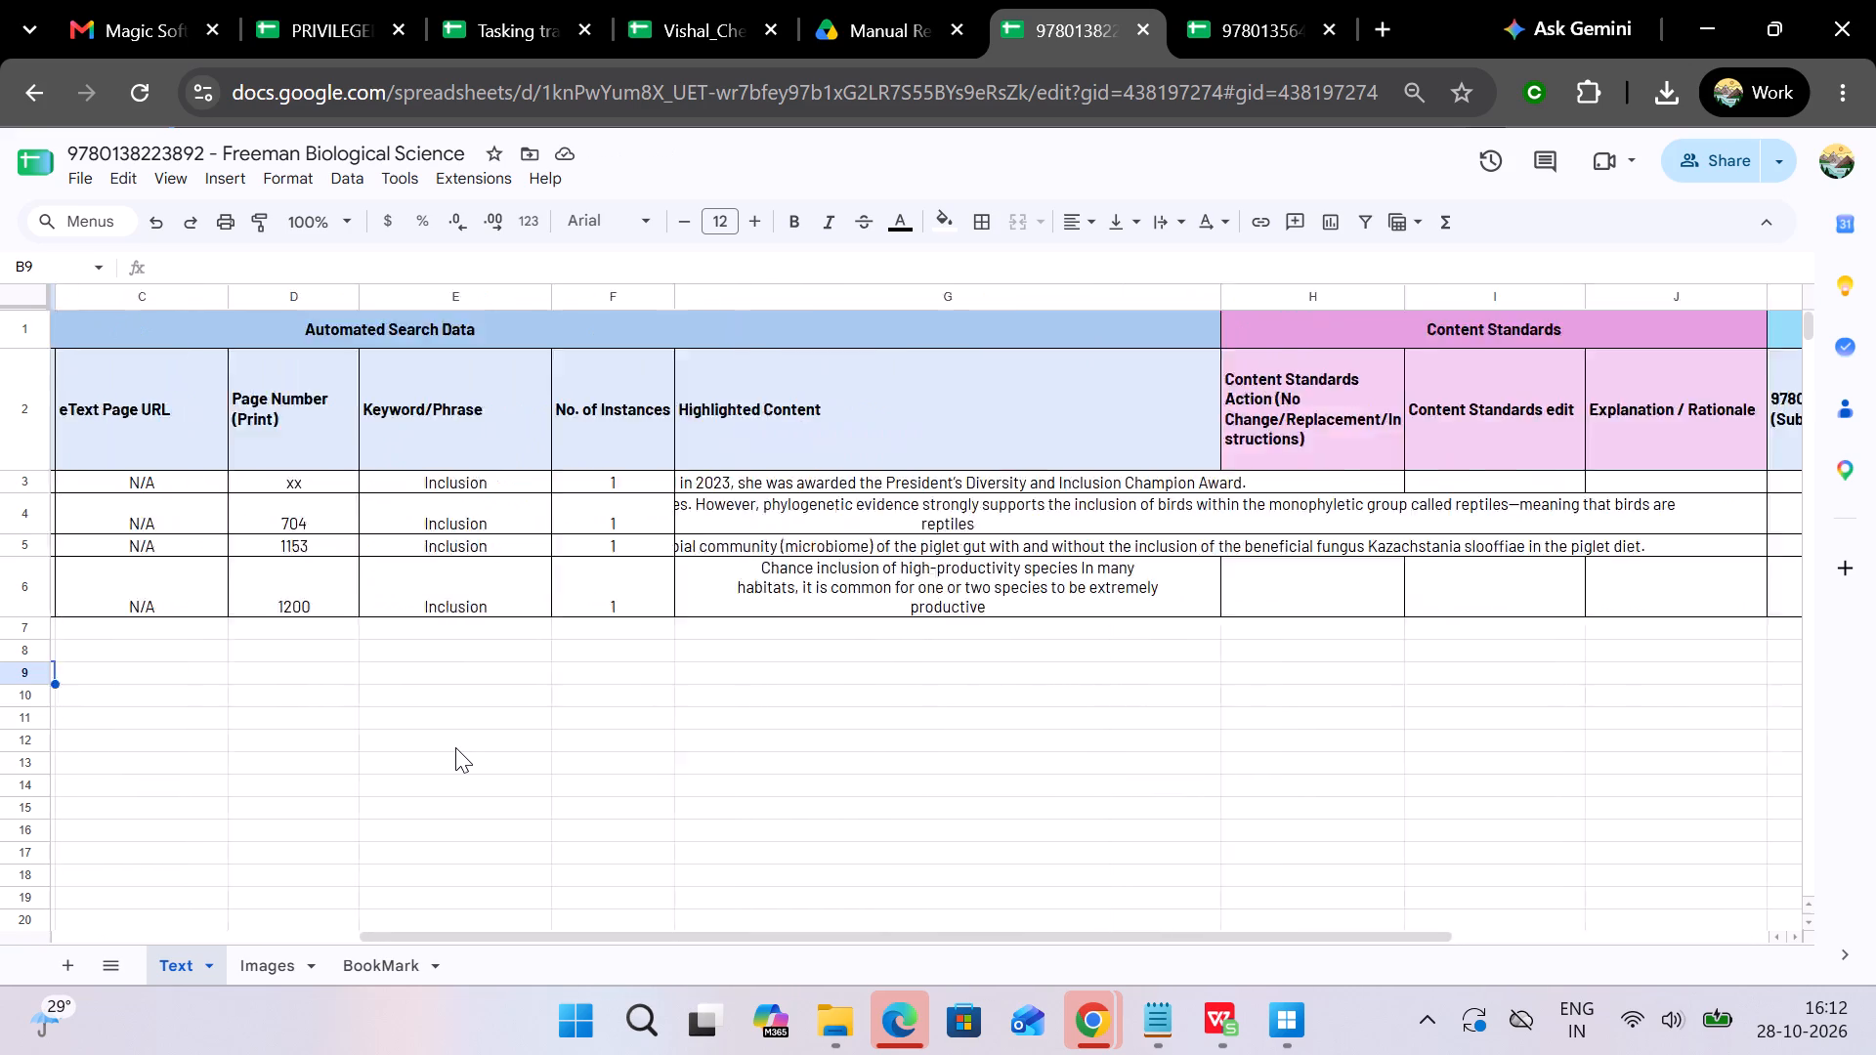
pyautogui.hscroll(-3, 455, 747)
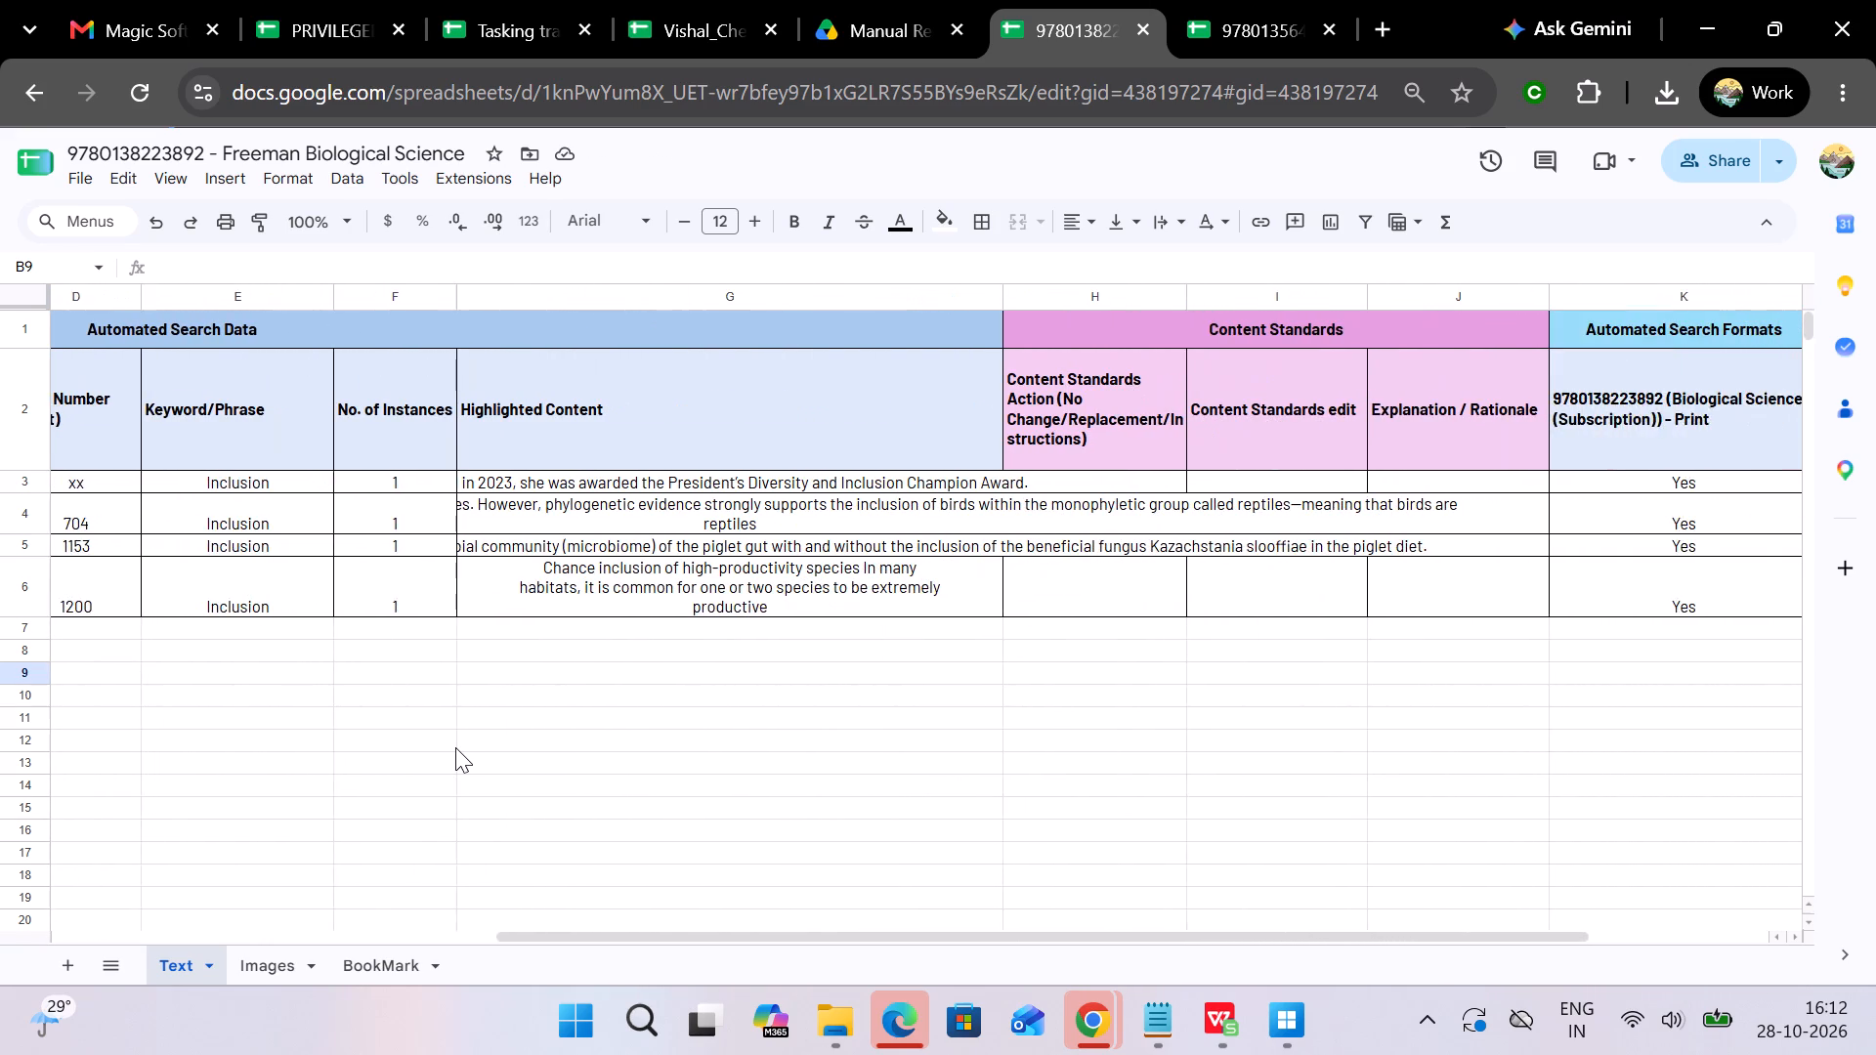
# Delete the empty column L beside the Automated Search Formats column on the Text sheet.
pyautogui.hscroll(-2, 455, 747)
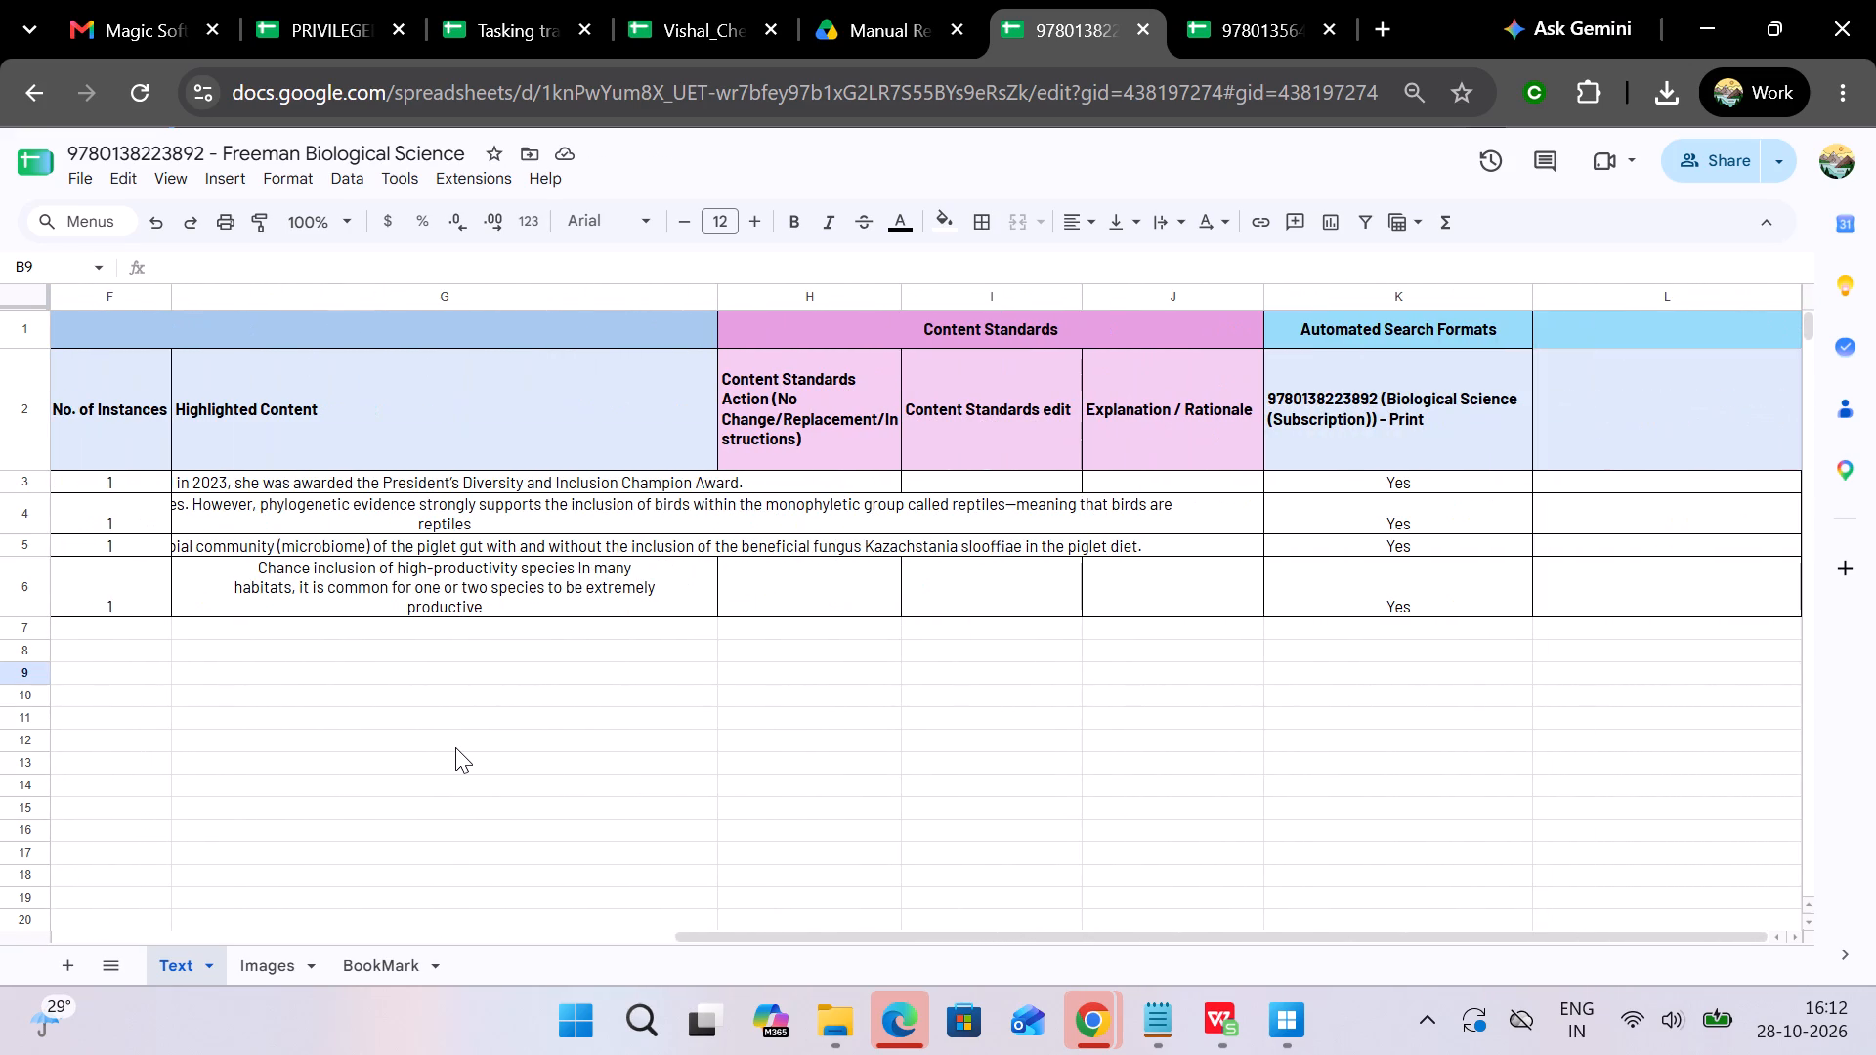
pyautogui.hscroll(-2, 455, 747)
pyautogui.click(1630, 296)
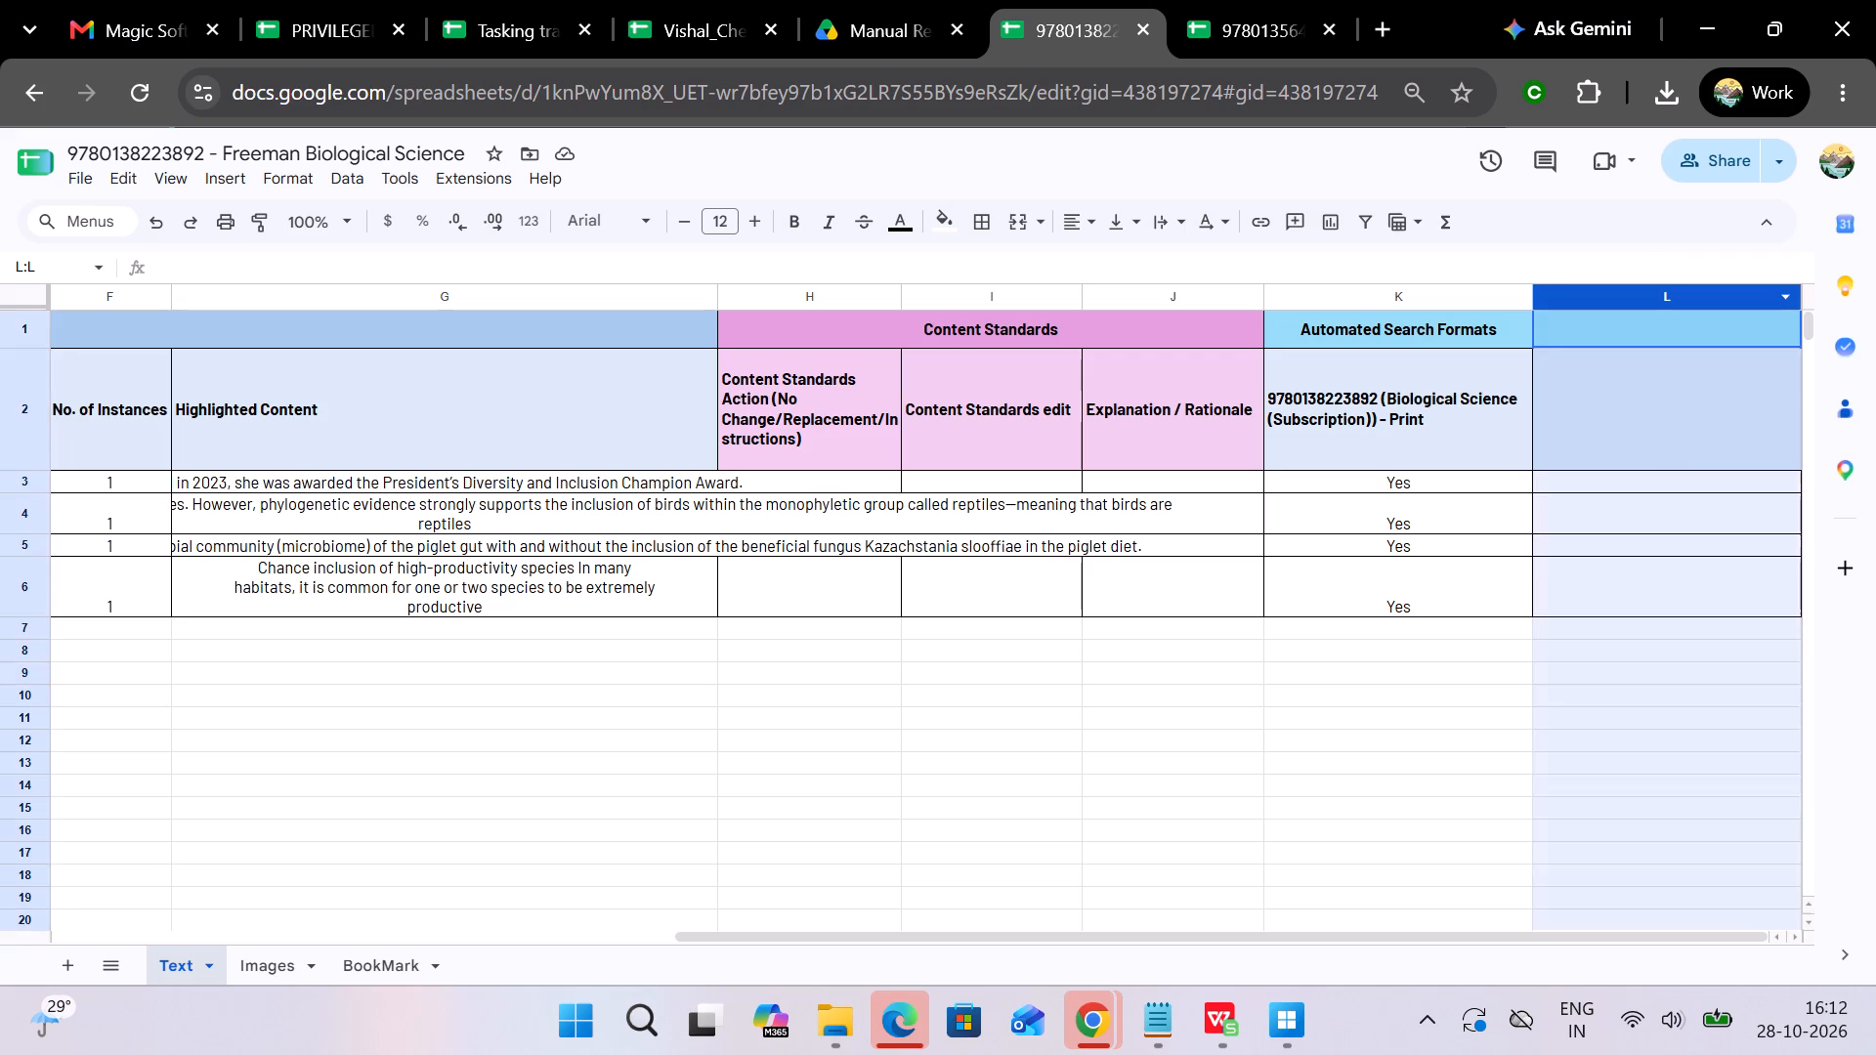
pyautogui.rightClick(1630, 296)
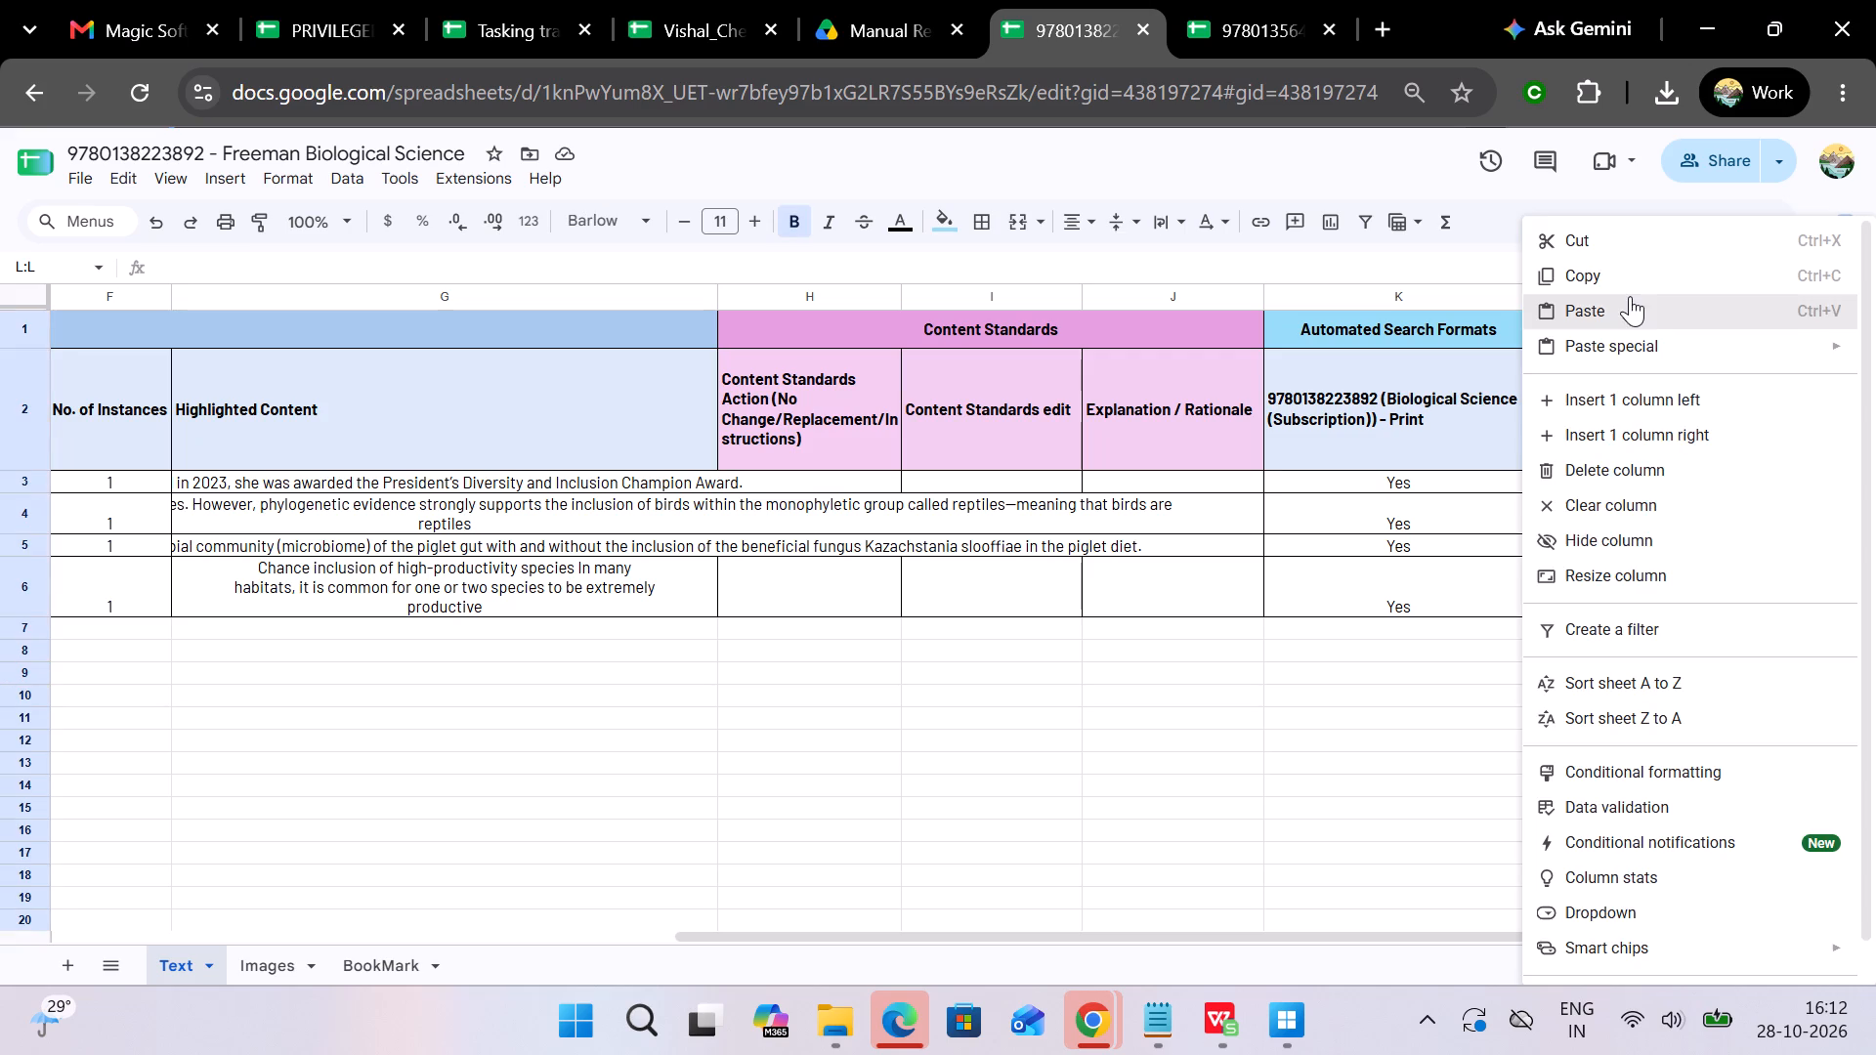
pyautogui.click(1609, 455)
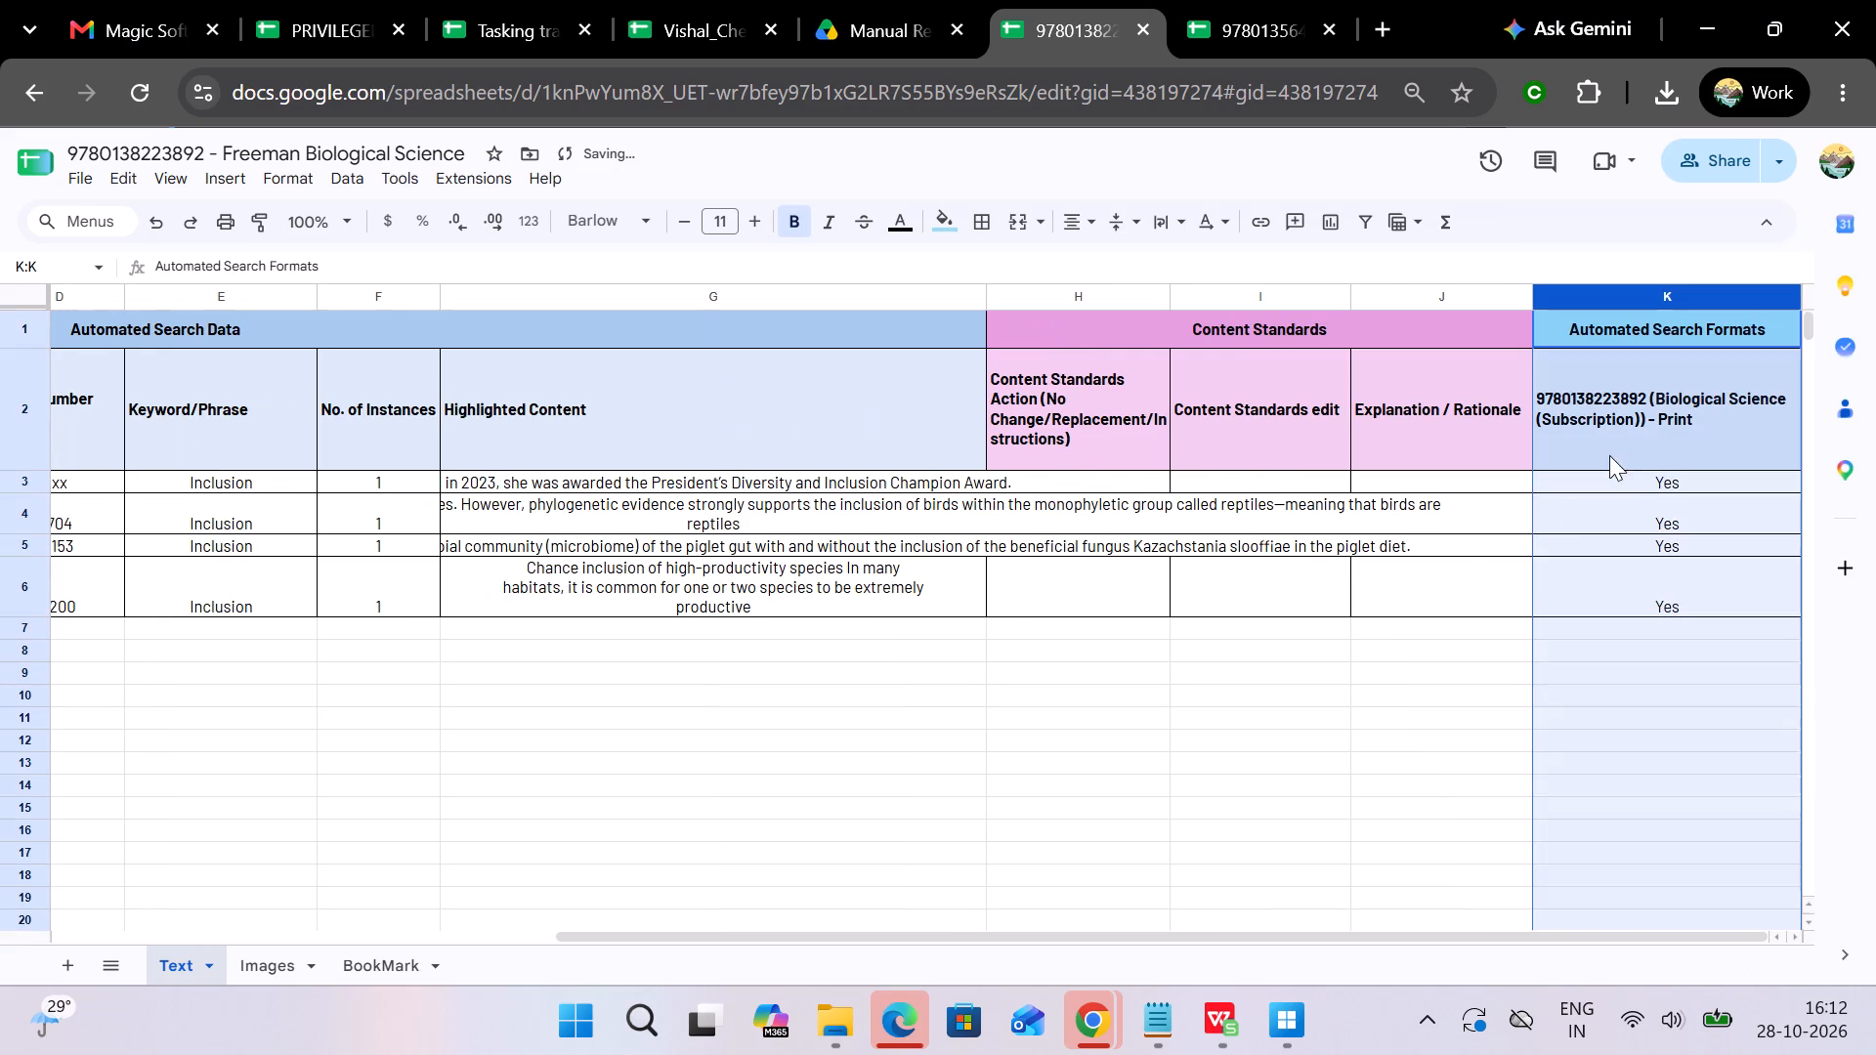
pyautogui.click(1400, 628)
# Set the font of the pasted rows 3 to 6 on the Text sheet to Barlow, size 11.
pyautogui.hscroll(-3, 1400, 628)
pyautogui.hscroll(5, 750, 688)
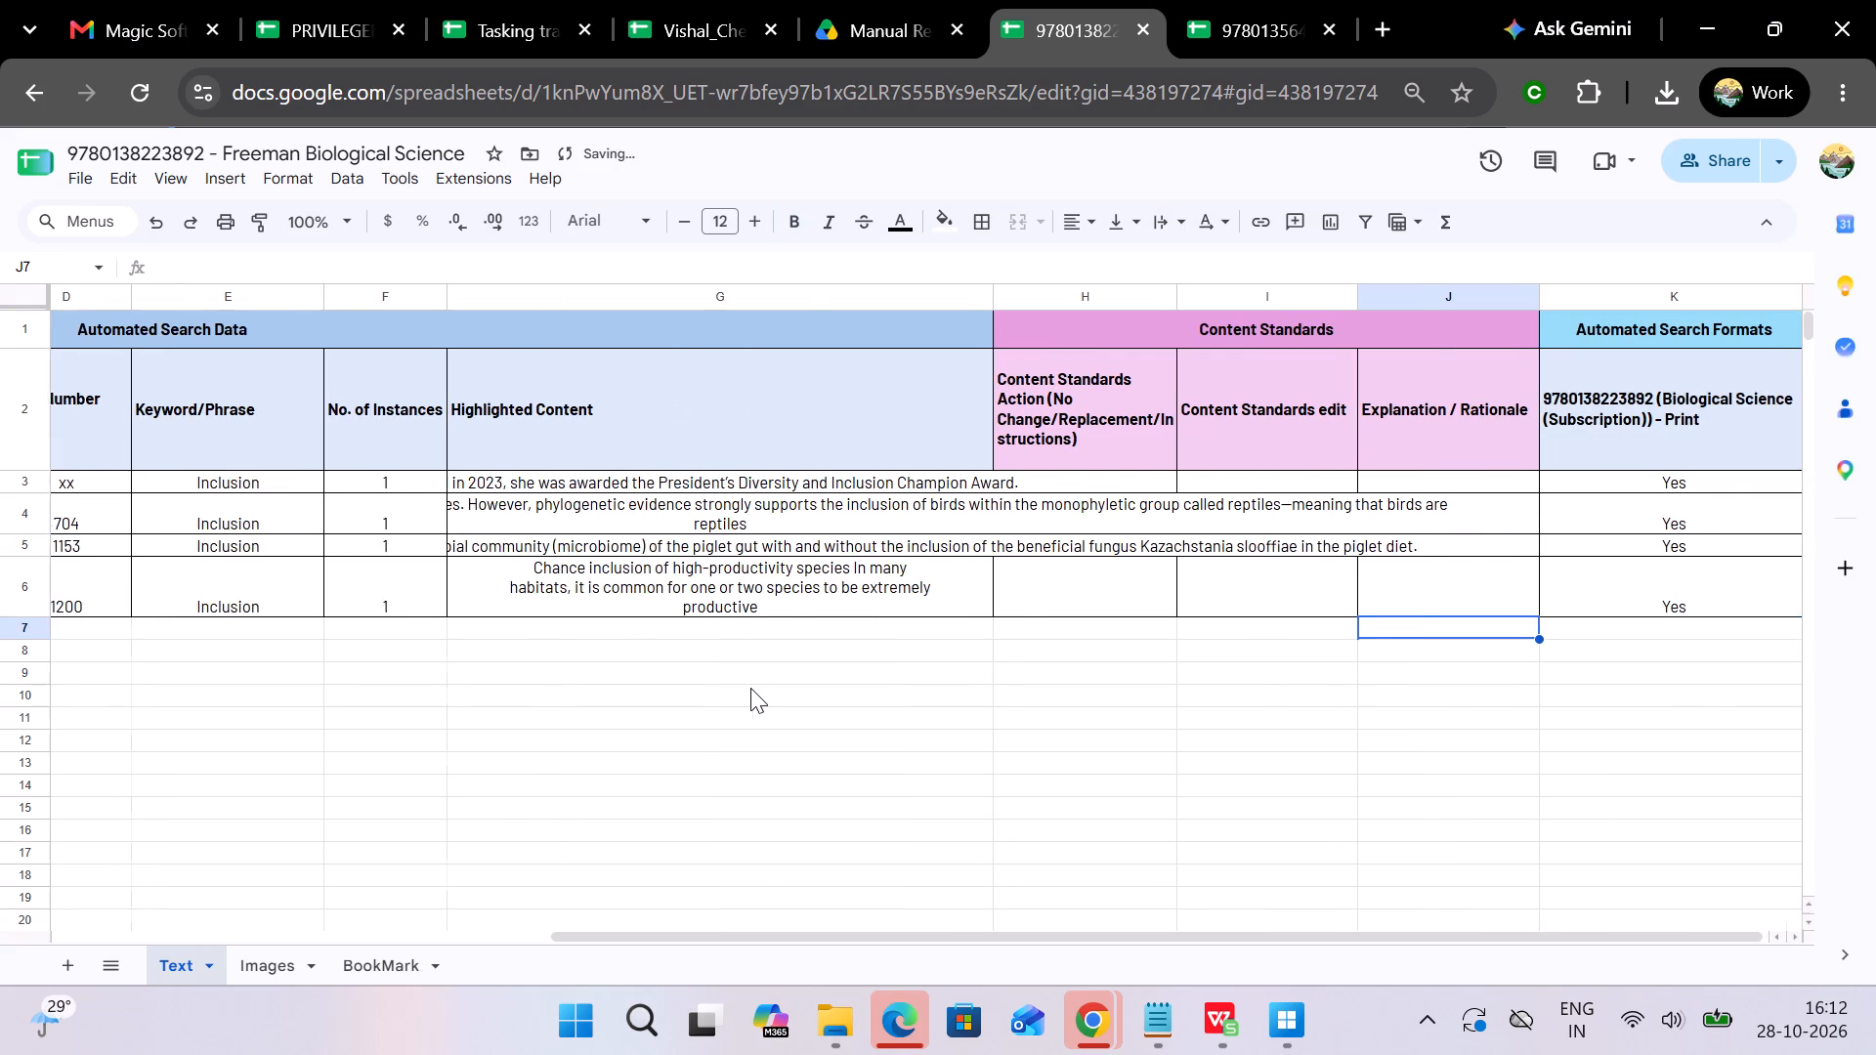
pyautogui.hscroll(2, 750, 688)
pyautogui.moveTo(19, 482); pyautogui.dragTo(5, 662)
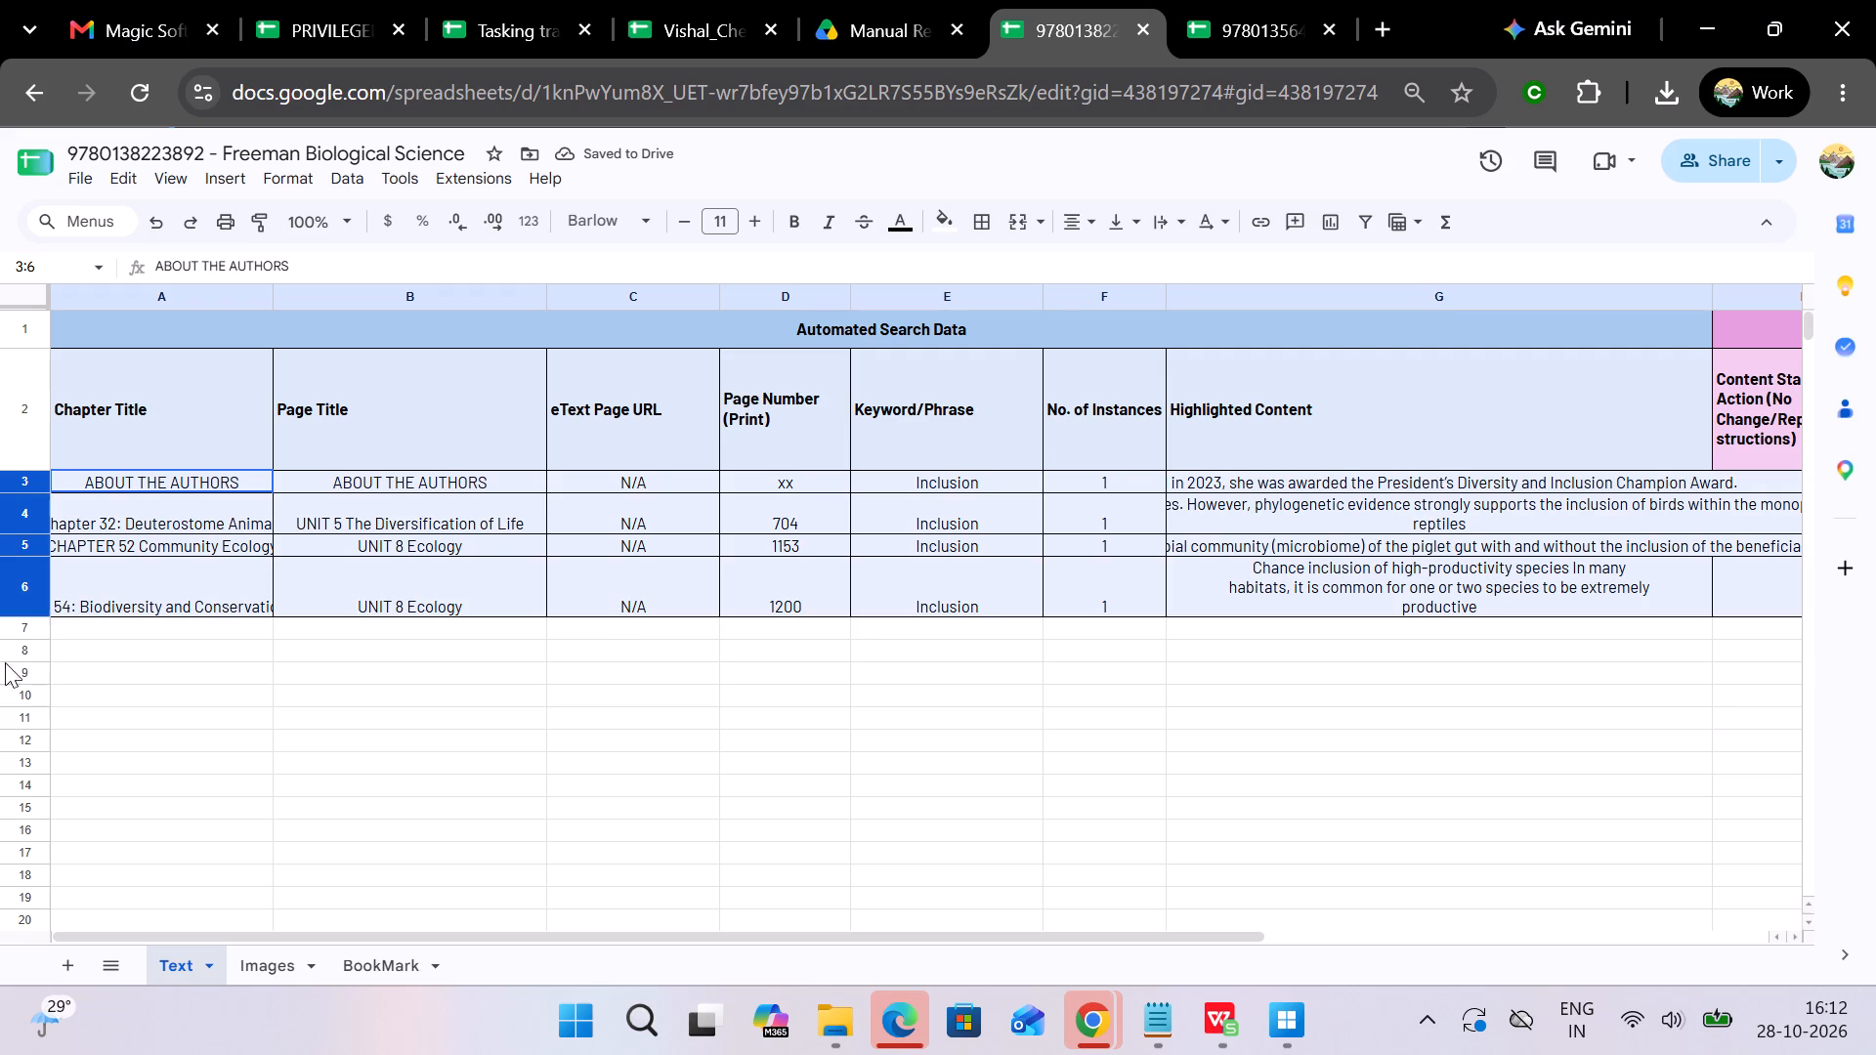
pyautogui.moveTo(5, 662); pyautogui.dragTo(3, 613)
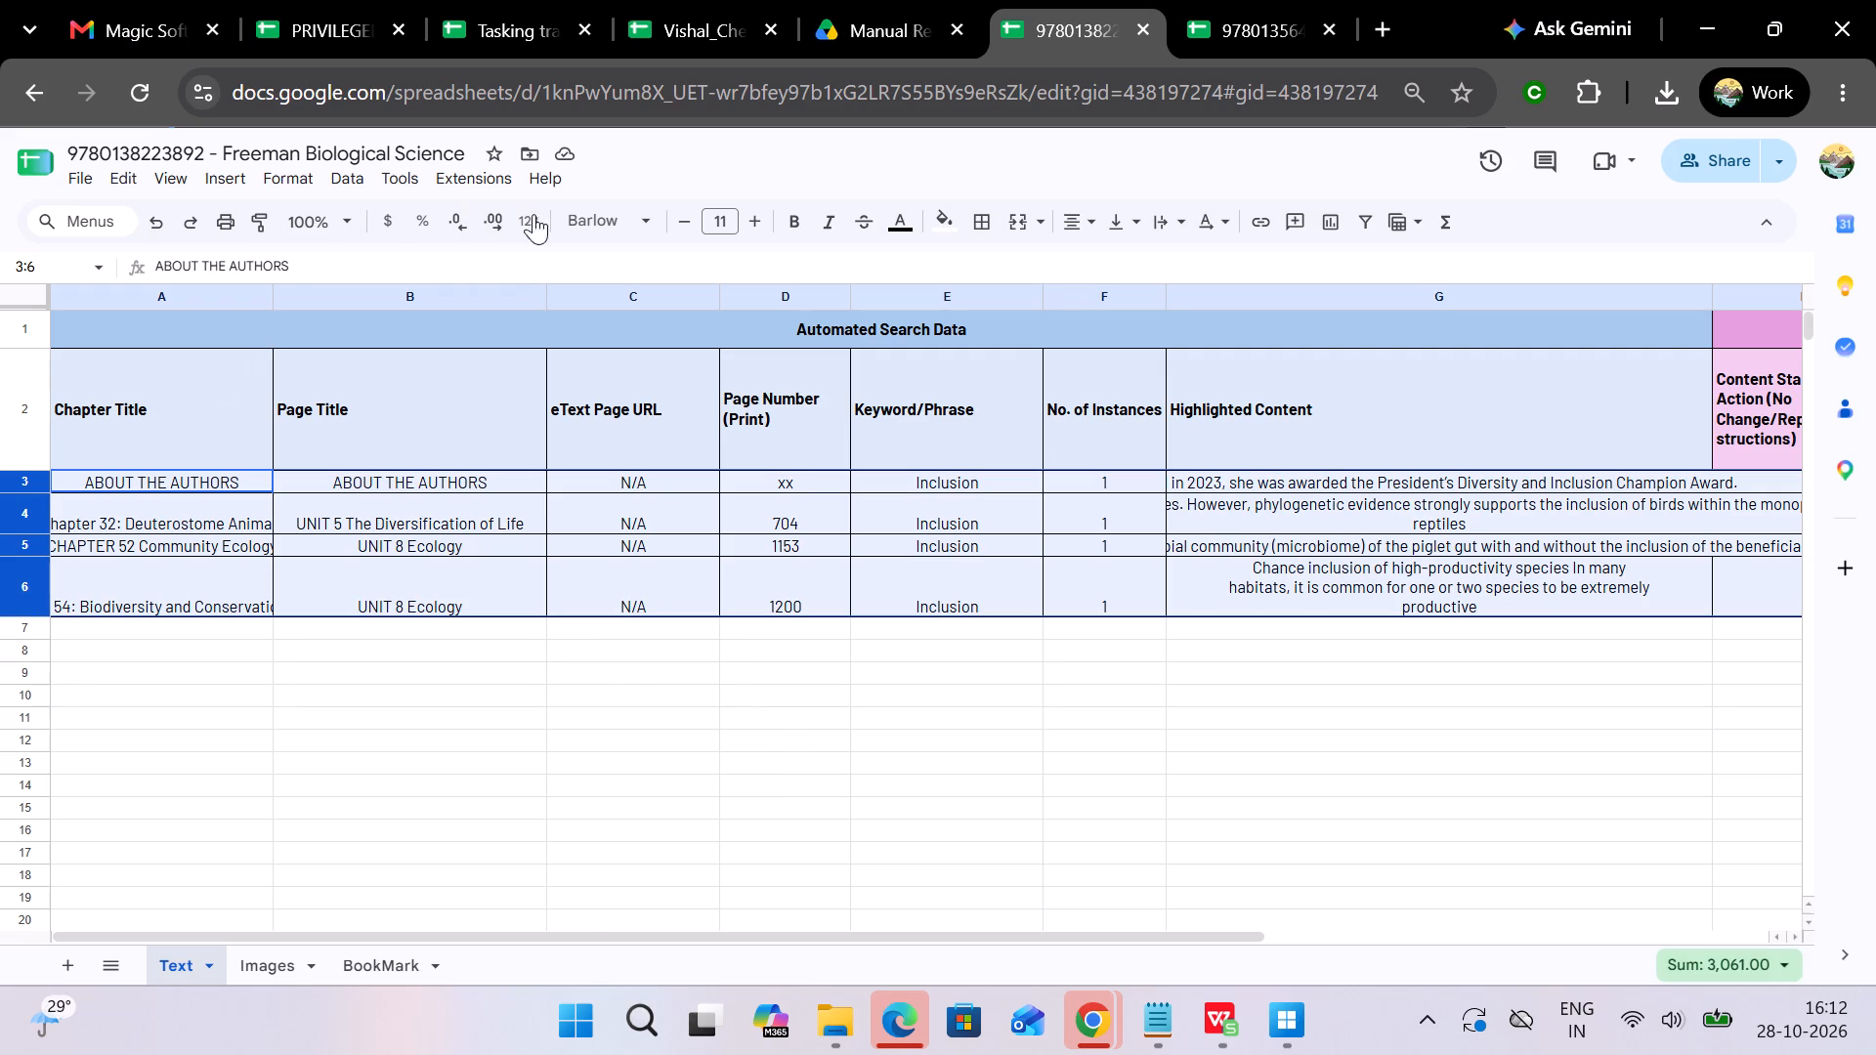
pyautogui.moveTo(603, 216); pyautogui.dragTo(618, 335)
pyautogui.click(696, 217)
pyautogui.click(753, 220)
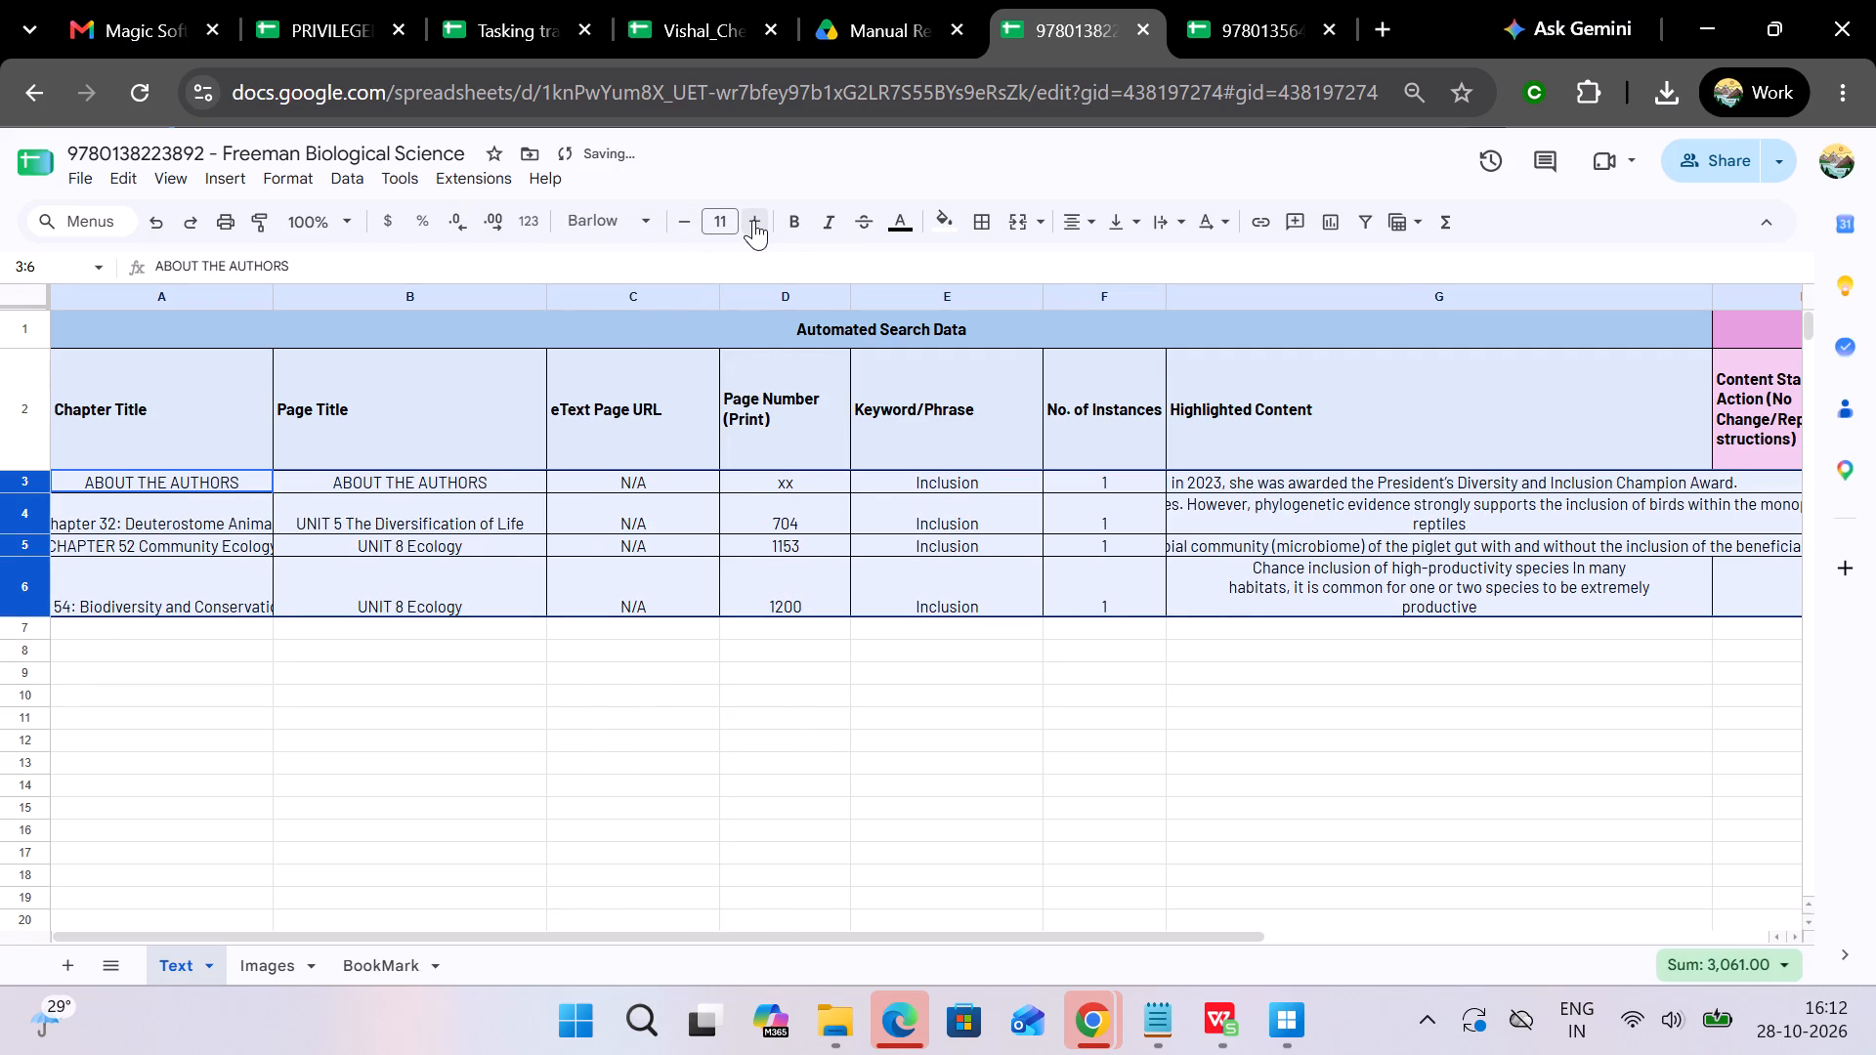
# Left-align the contents of rows 3 to 6, align them vertically to the middle and turn on text wrapping.
pyautogui.click(1081, 221)
pyautogui.click(1081, 251)
pyautogui.moveTo(1123, 219); pyautogui.dragTo(1158, 251)
pyautogui.click(1158, 251)
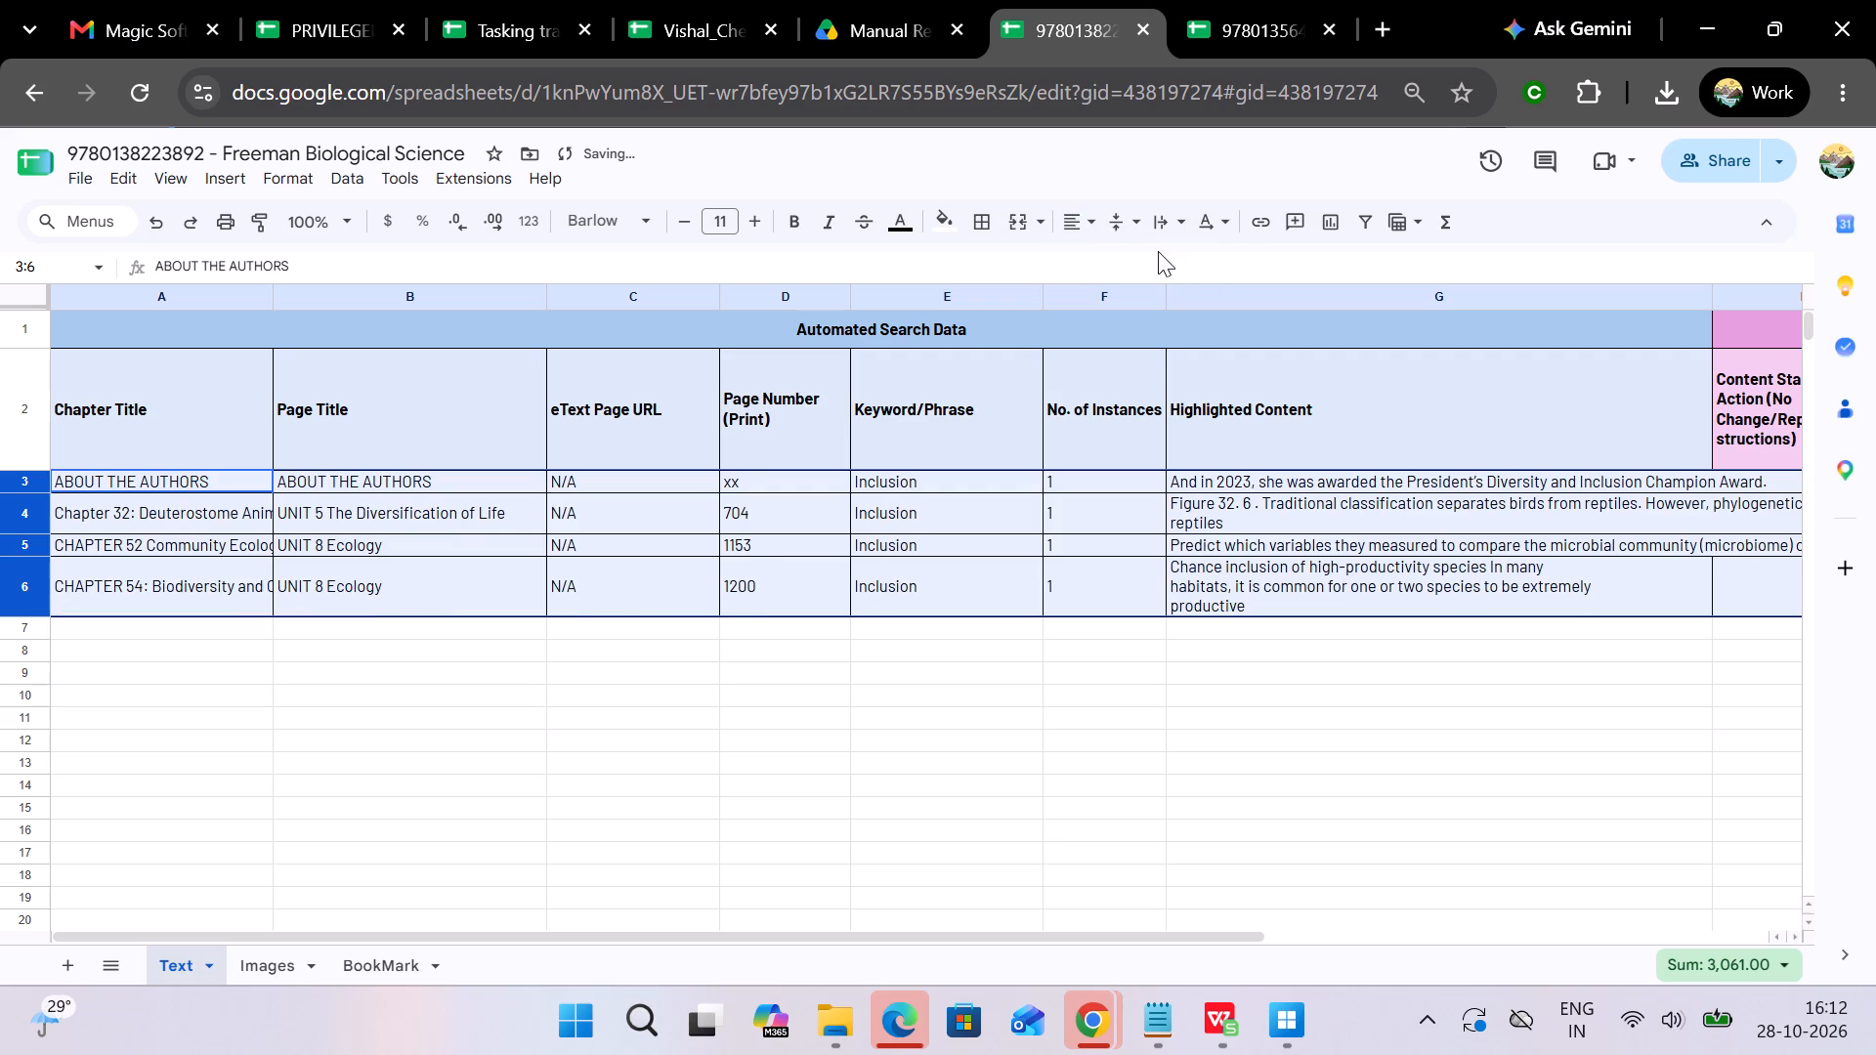
pyautogui.moveTo(1164, 220); pyautogui.dragTo(1208, 259)
pyautogui.click(1208, 259)
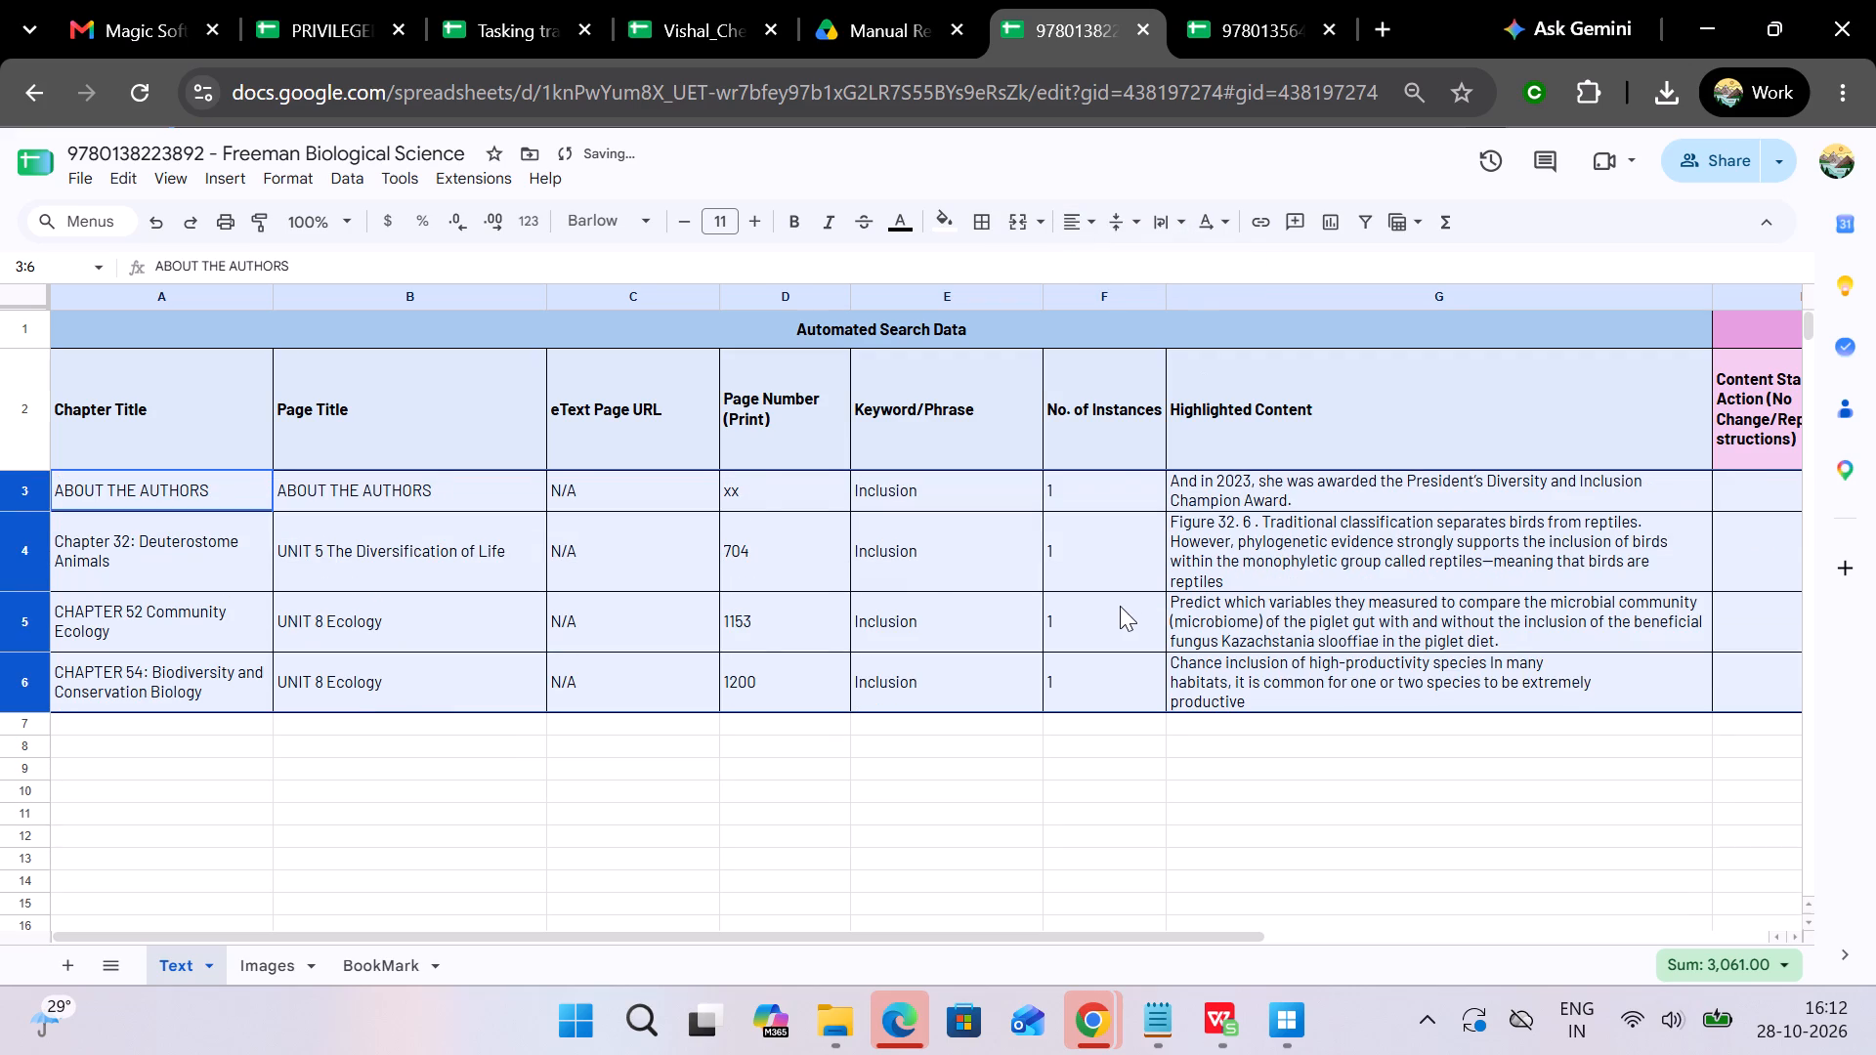
# Narrow the three Content Standards columns, H to J, together to one slightly smaller equal width.
pyautogui.hscroll(-6, 1120, 606)
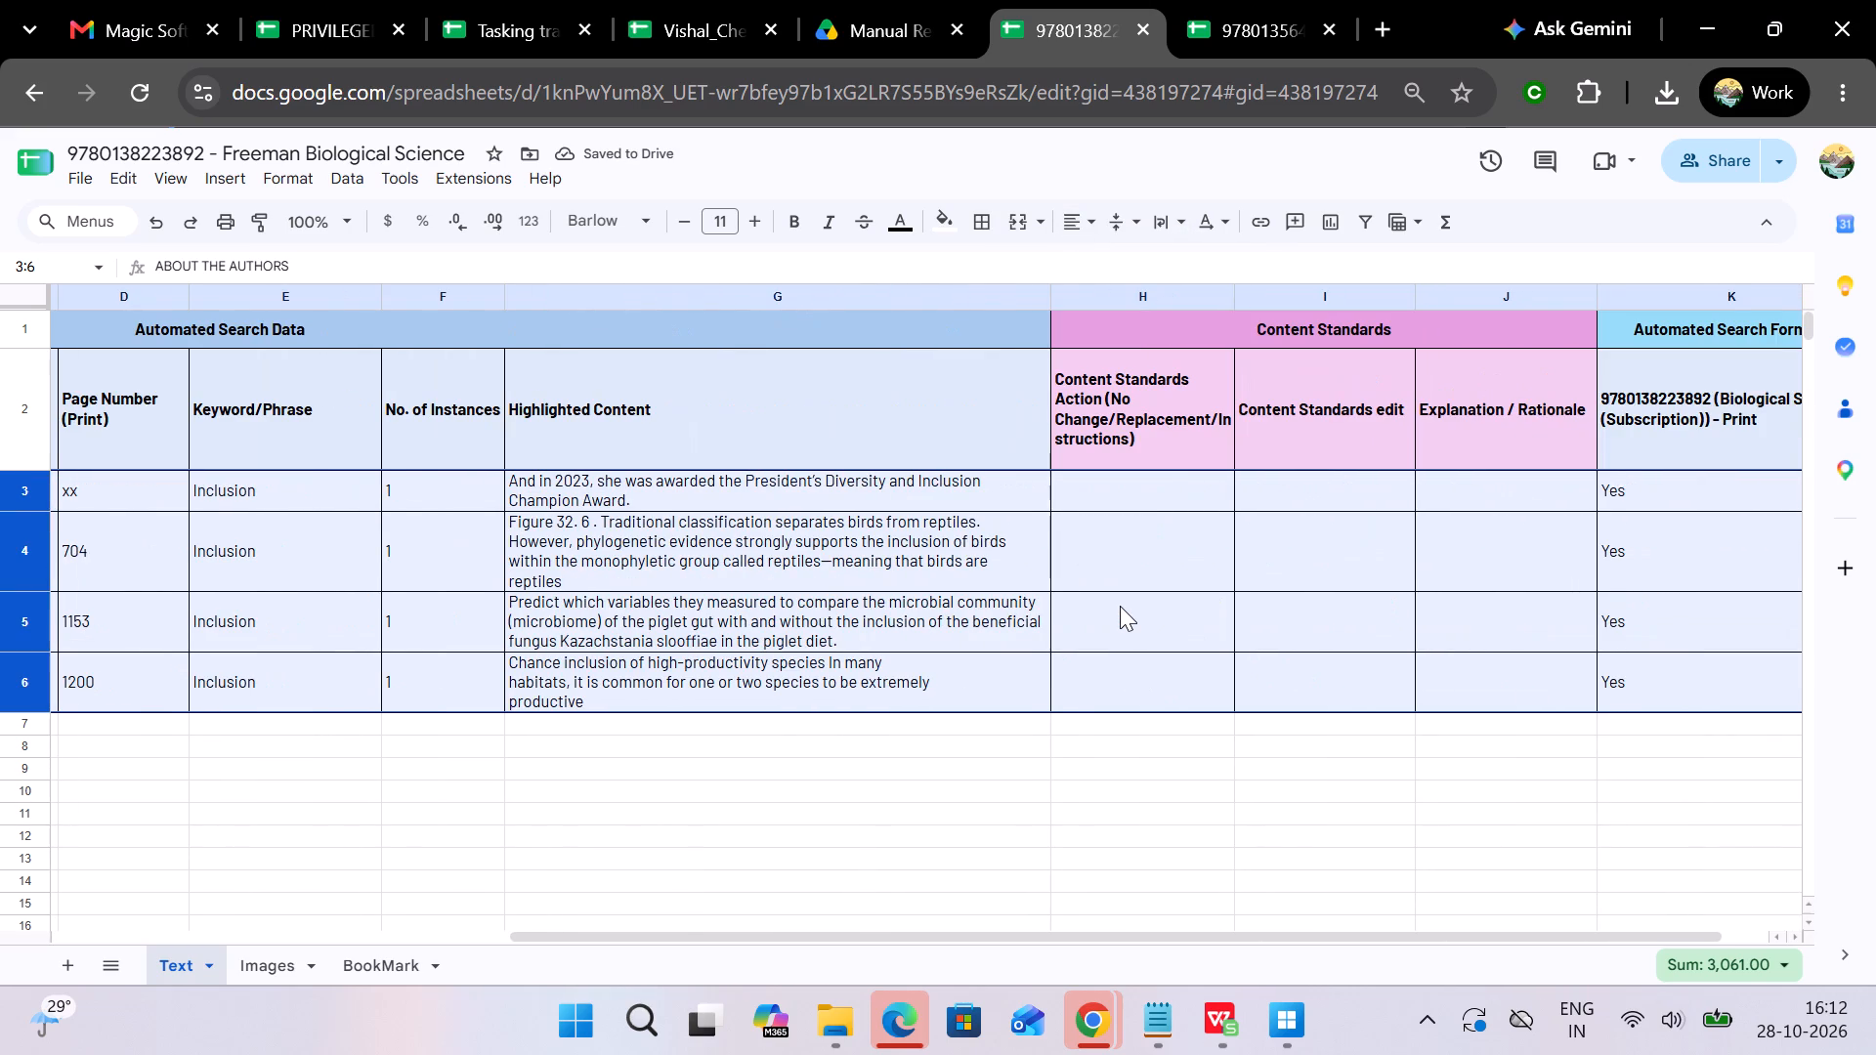
pyautogui.click(1120, 606)
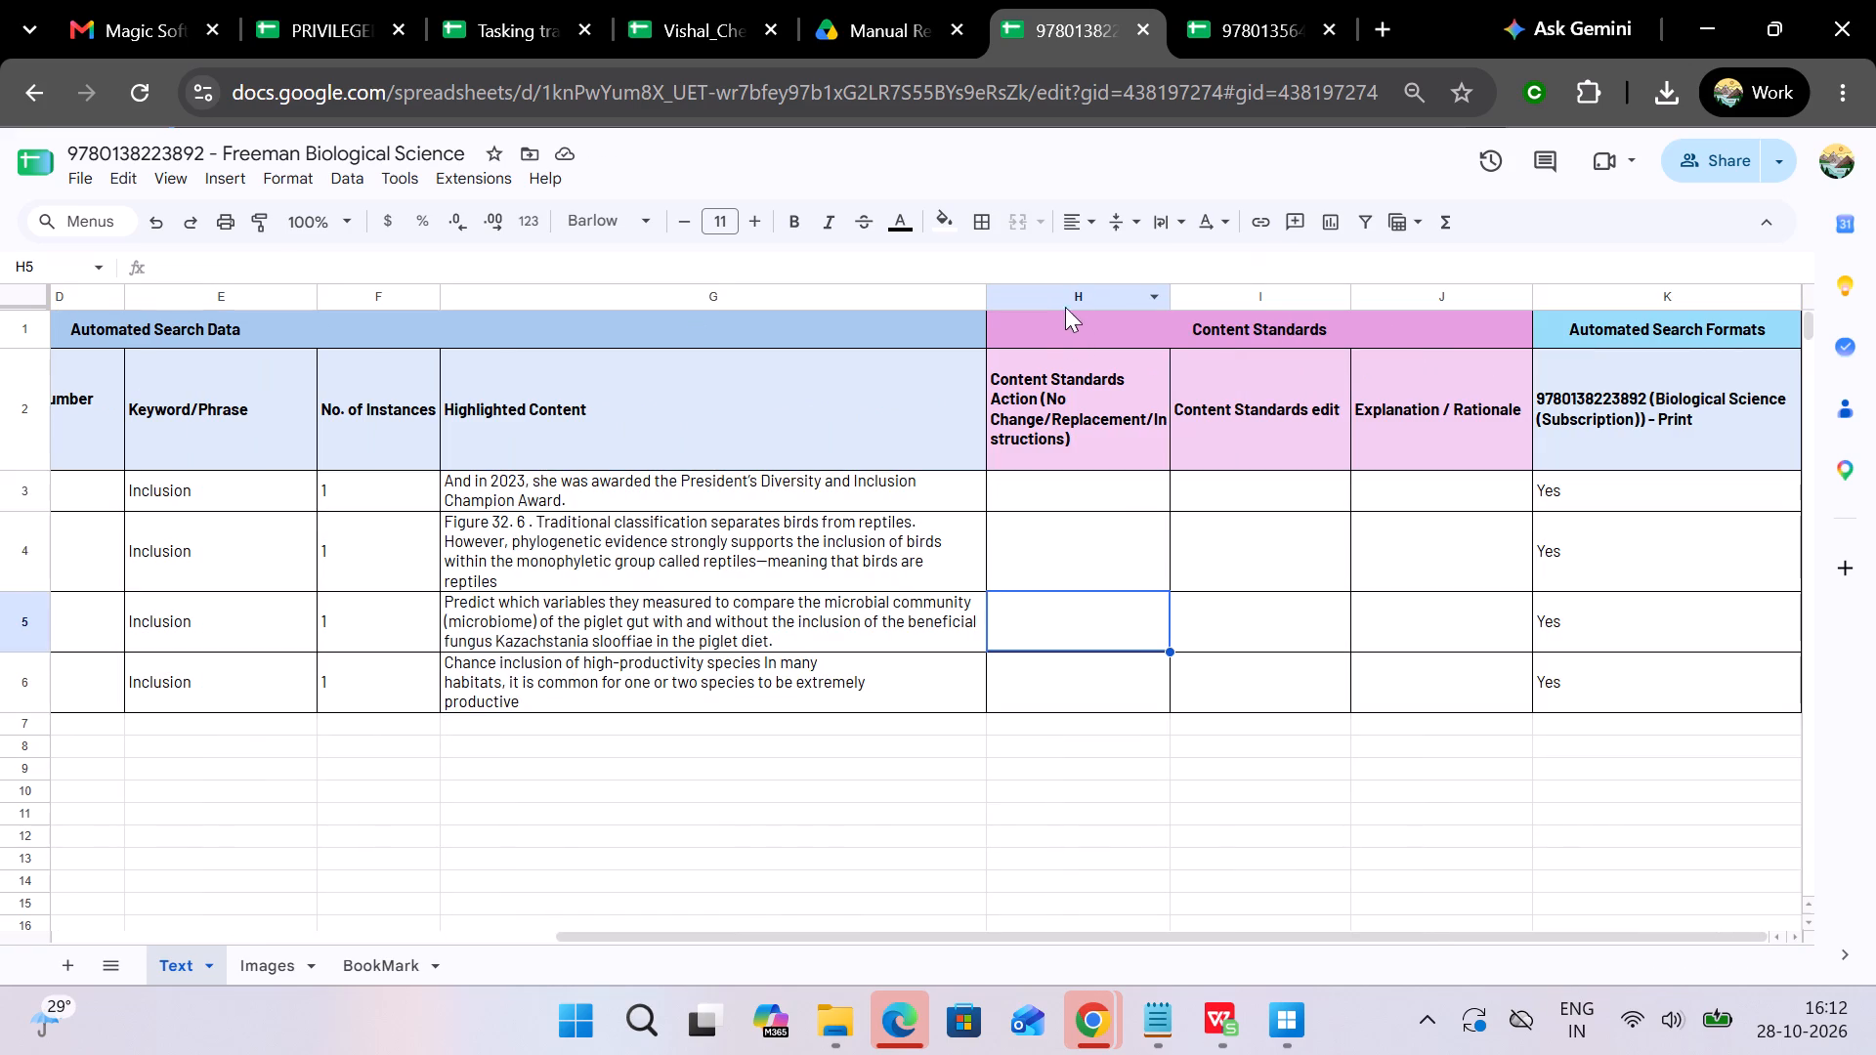
pyautogui.moveTo(1061, 296); pyautogui.dragTo(1386, 304)
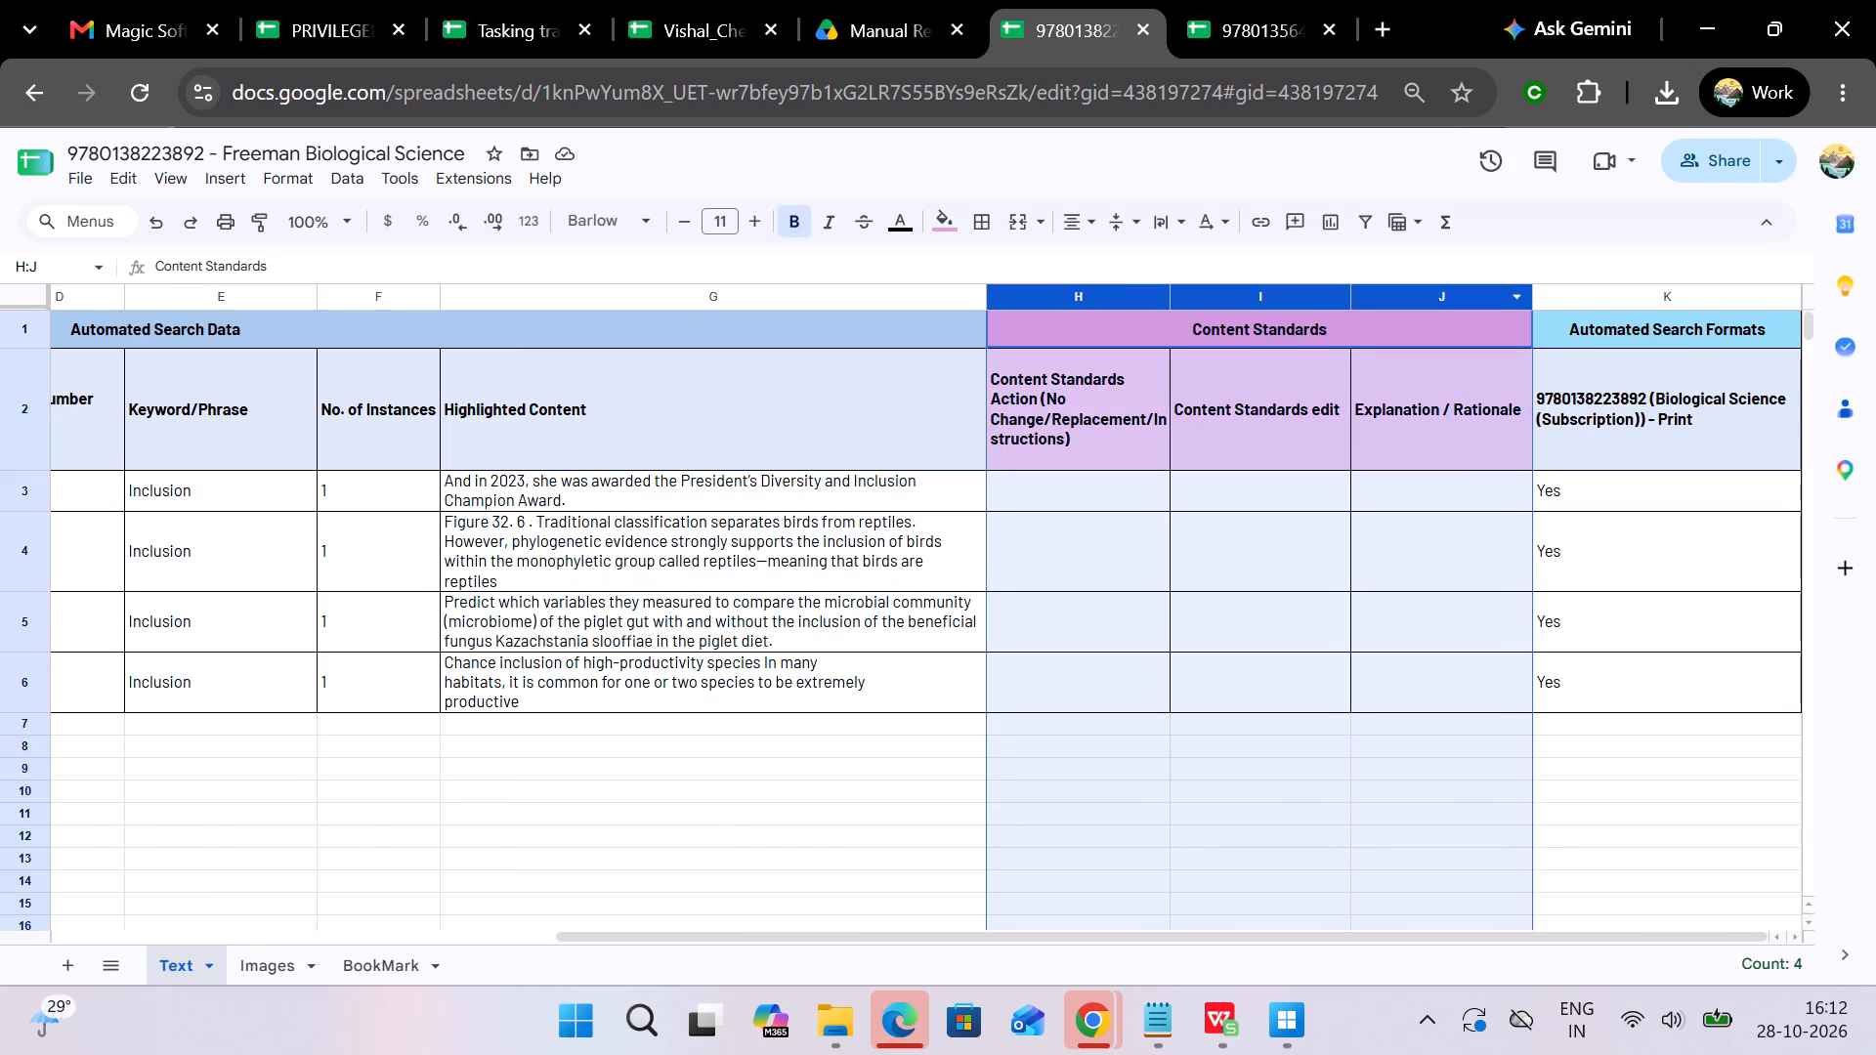
pyautogui.moveTo(1356, 295); pyautogui.dragTo(1341, 295)
pyautogui.click(1118, 532)
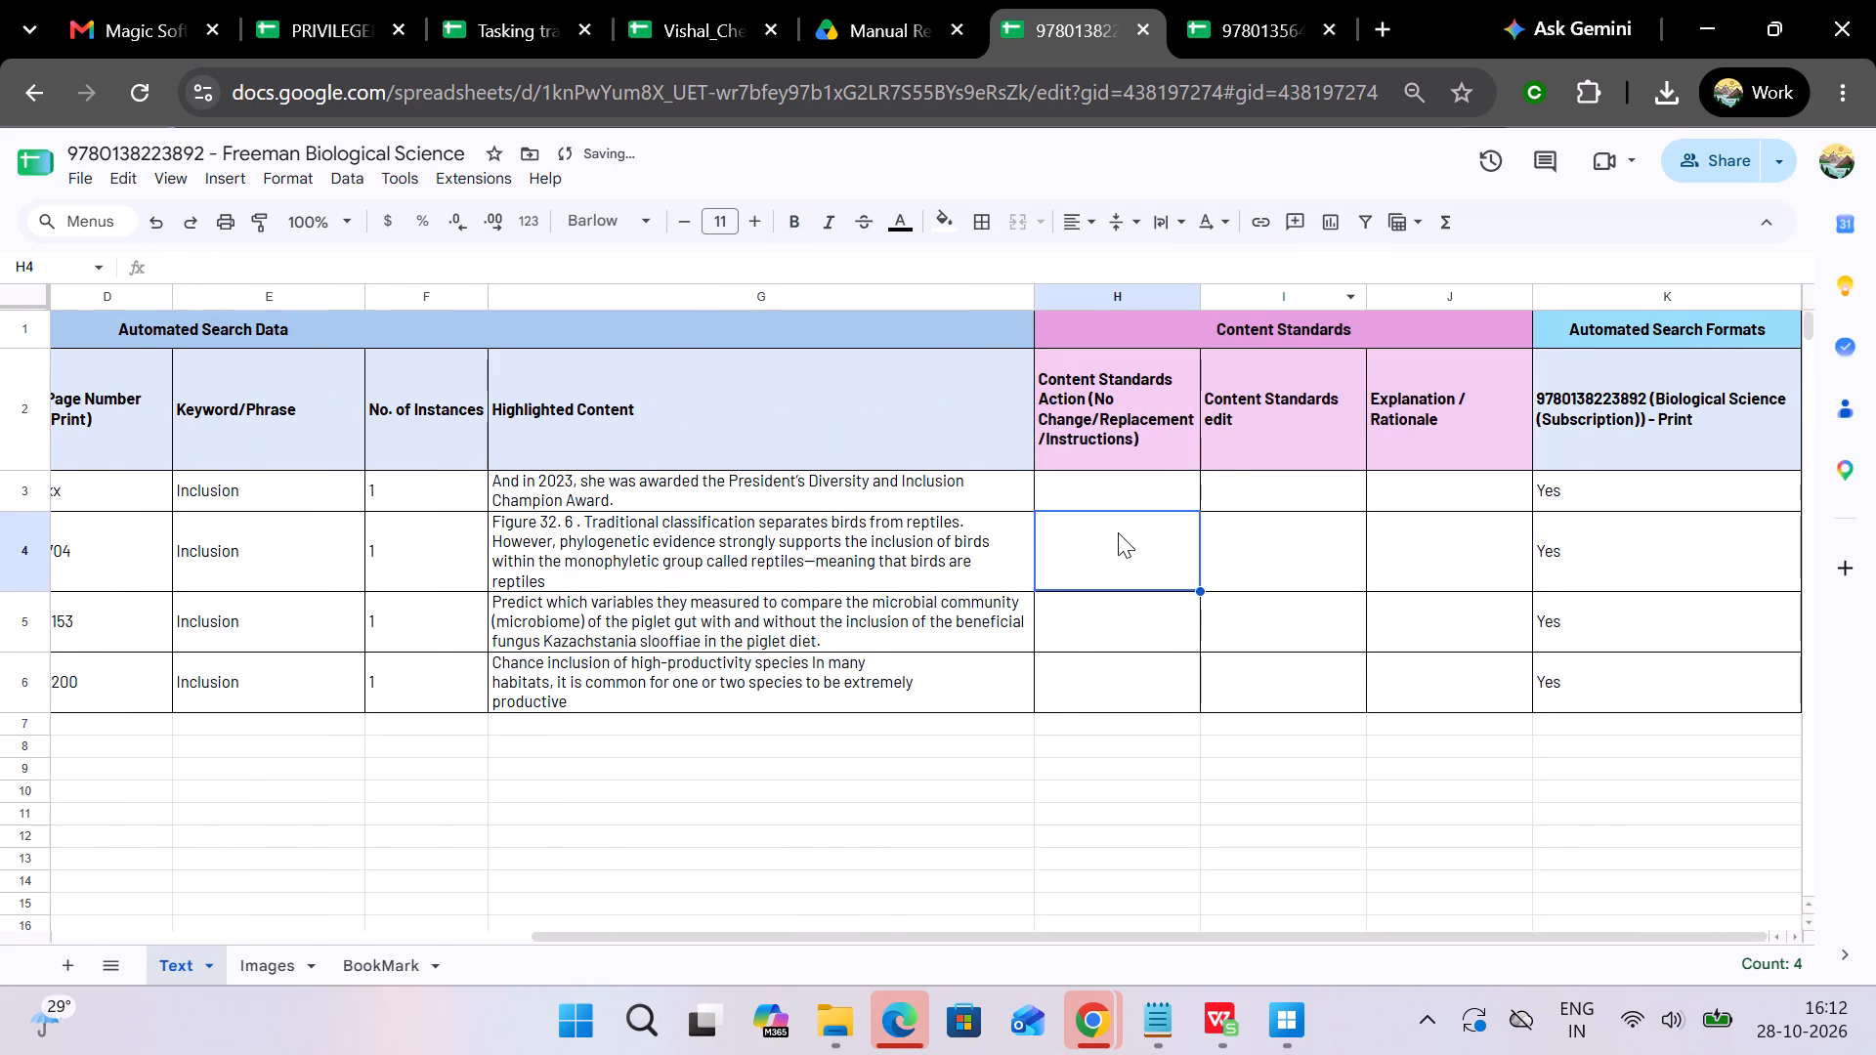
# Clear the N/A entries from the eText Page URL column in cells C3 to C6.
pyautogui.hscroll(4, 1118, 532)
pyautogui.scroll(1, 1118, 532)
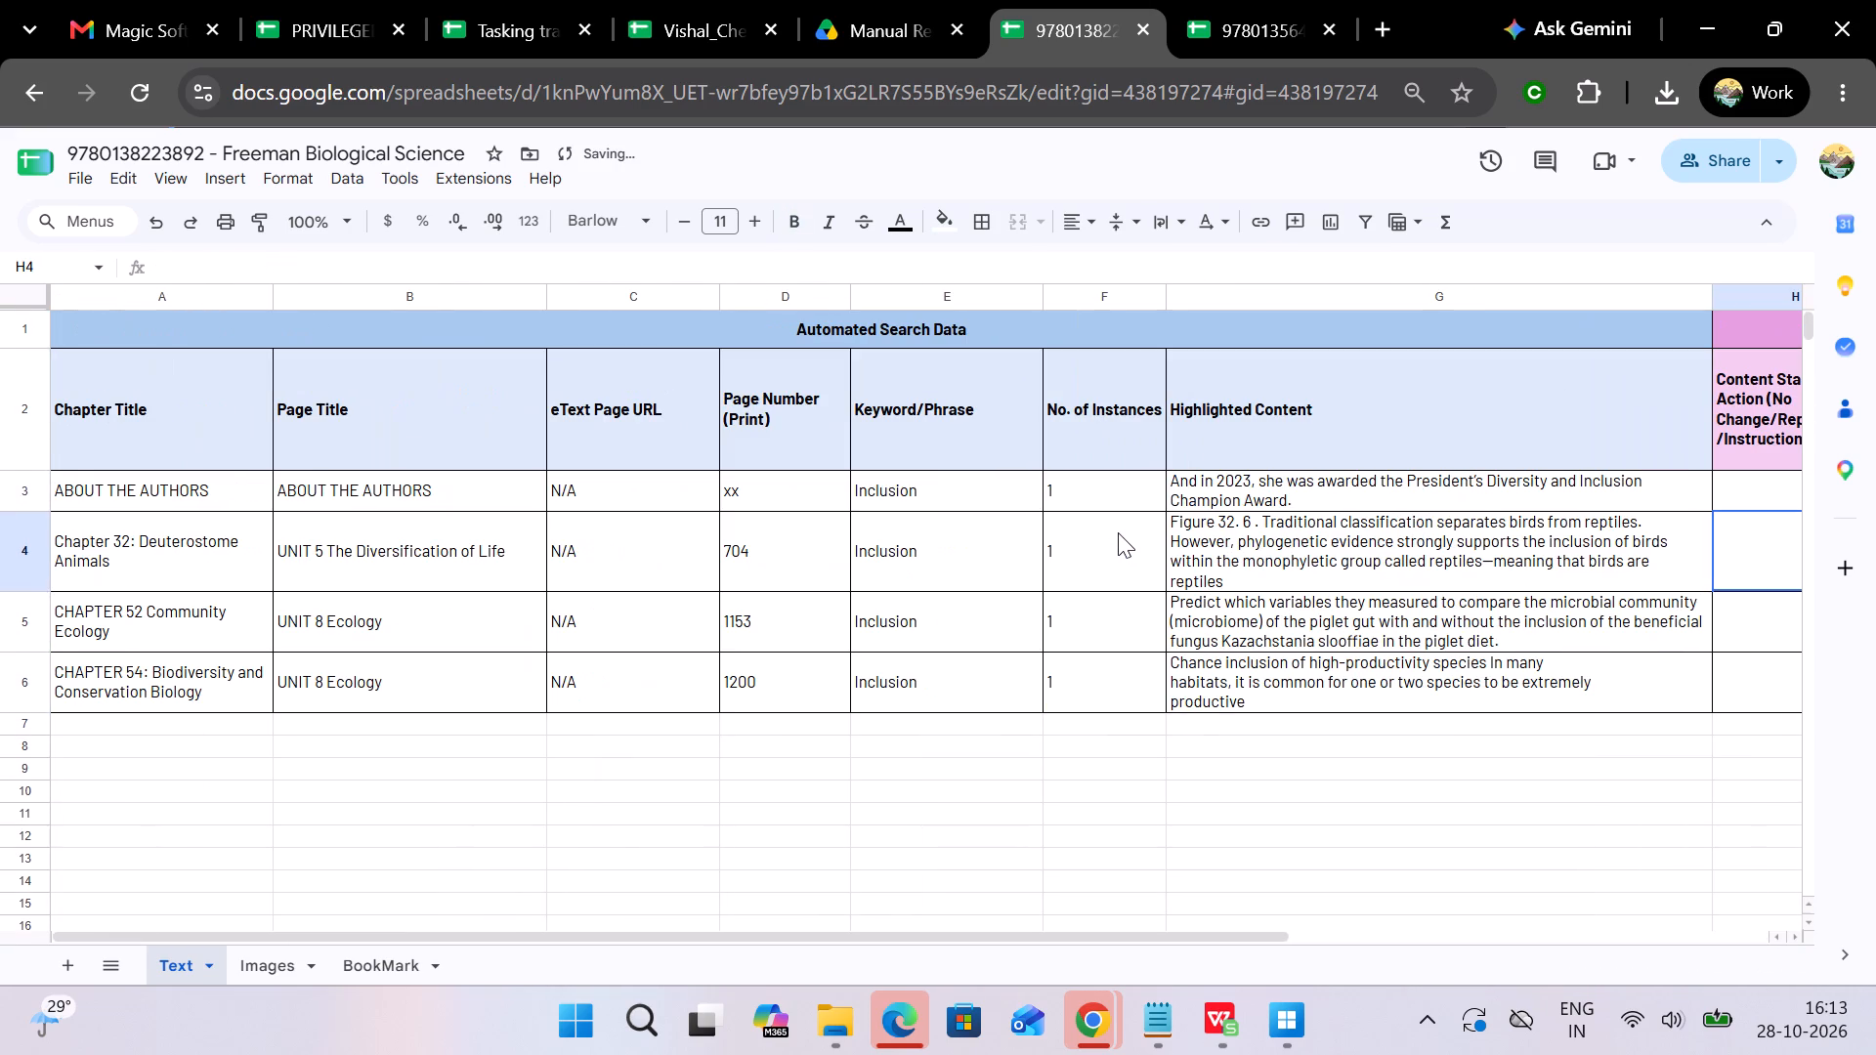
pyautogui.moveTo(655, 503); pyautogui.dragTo(646, 689)
pyautogui.press('BackSpace')
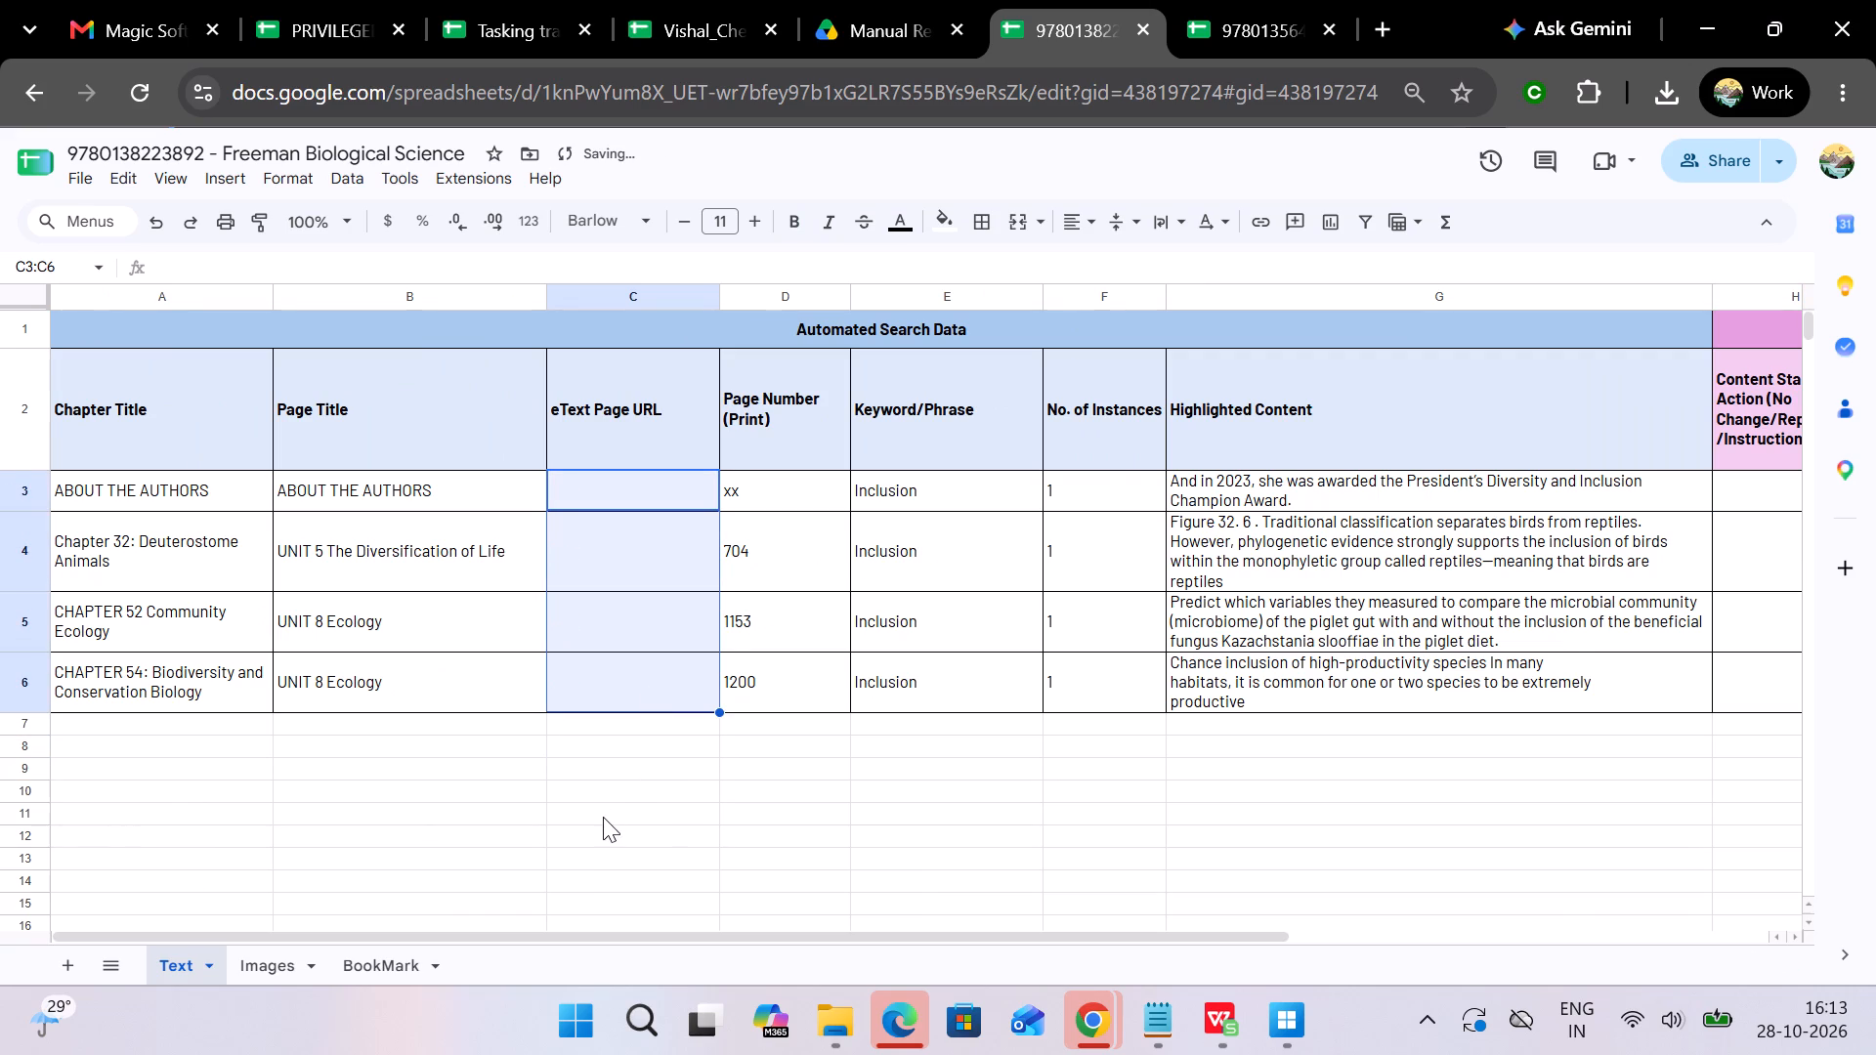
pyautogui.click(603, 817)
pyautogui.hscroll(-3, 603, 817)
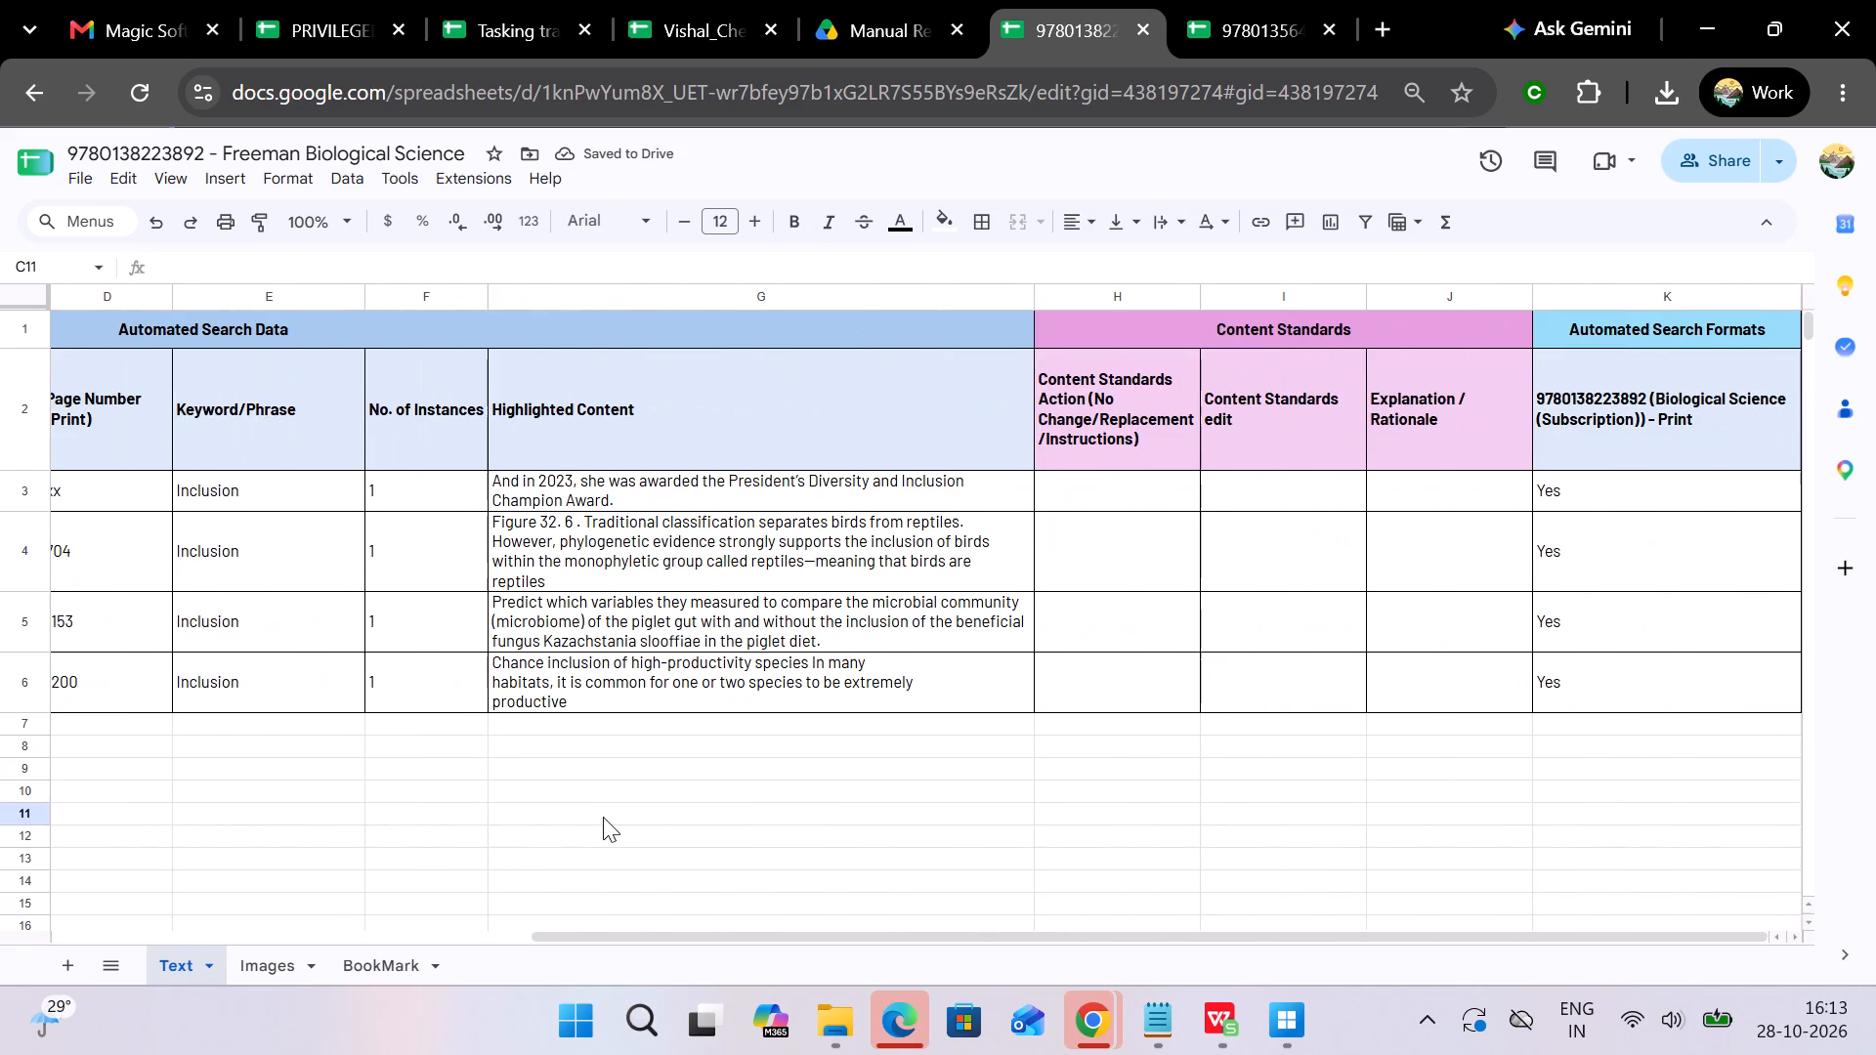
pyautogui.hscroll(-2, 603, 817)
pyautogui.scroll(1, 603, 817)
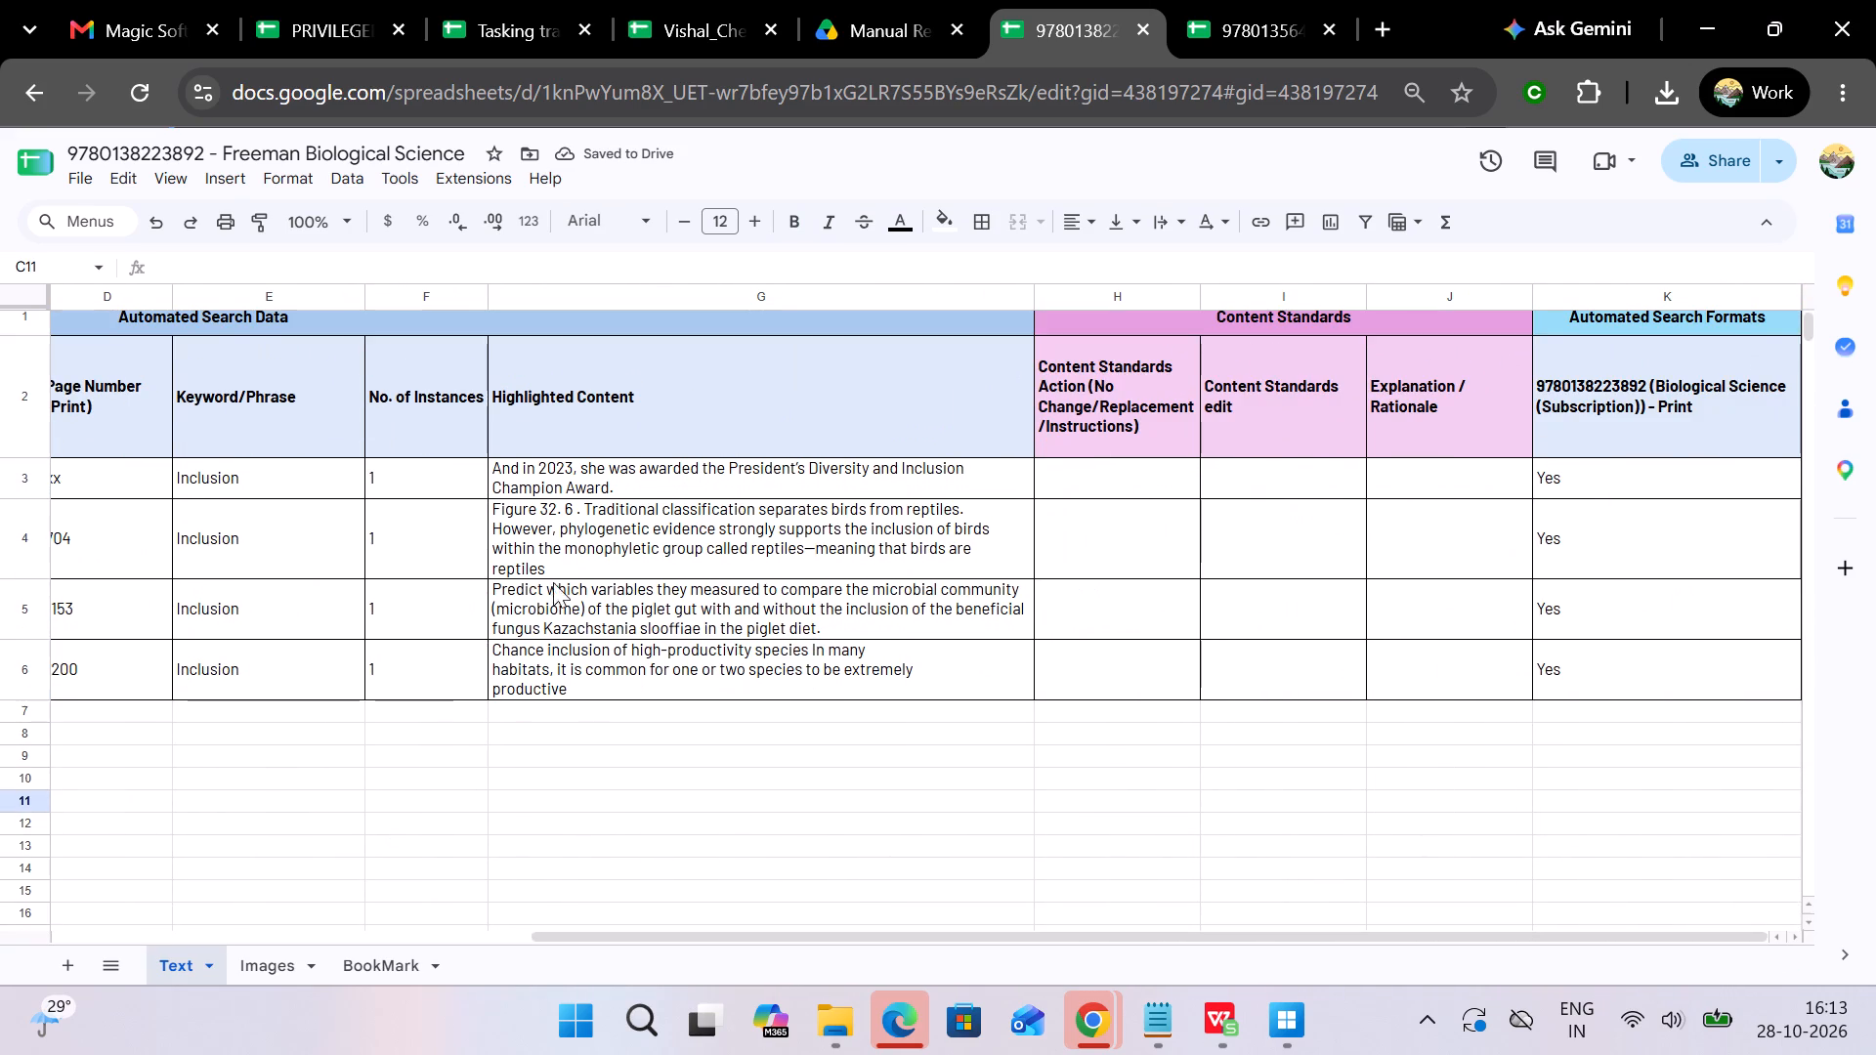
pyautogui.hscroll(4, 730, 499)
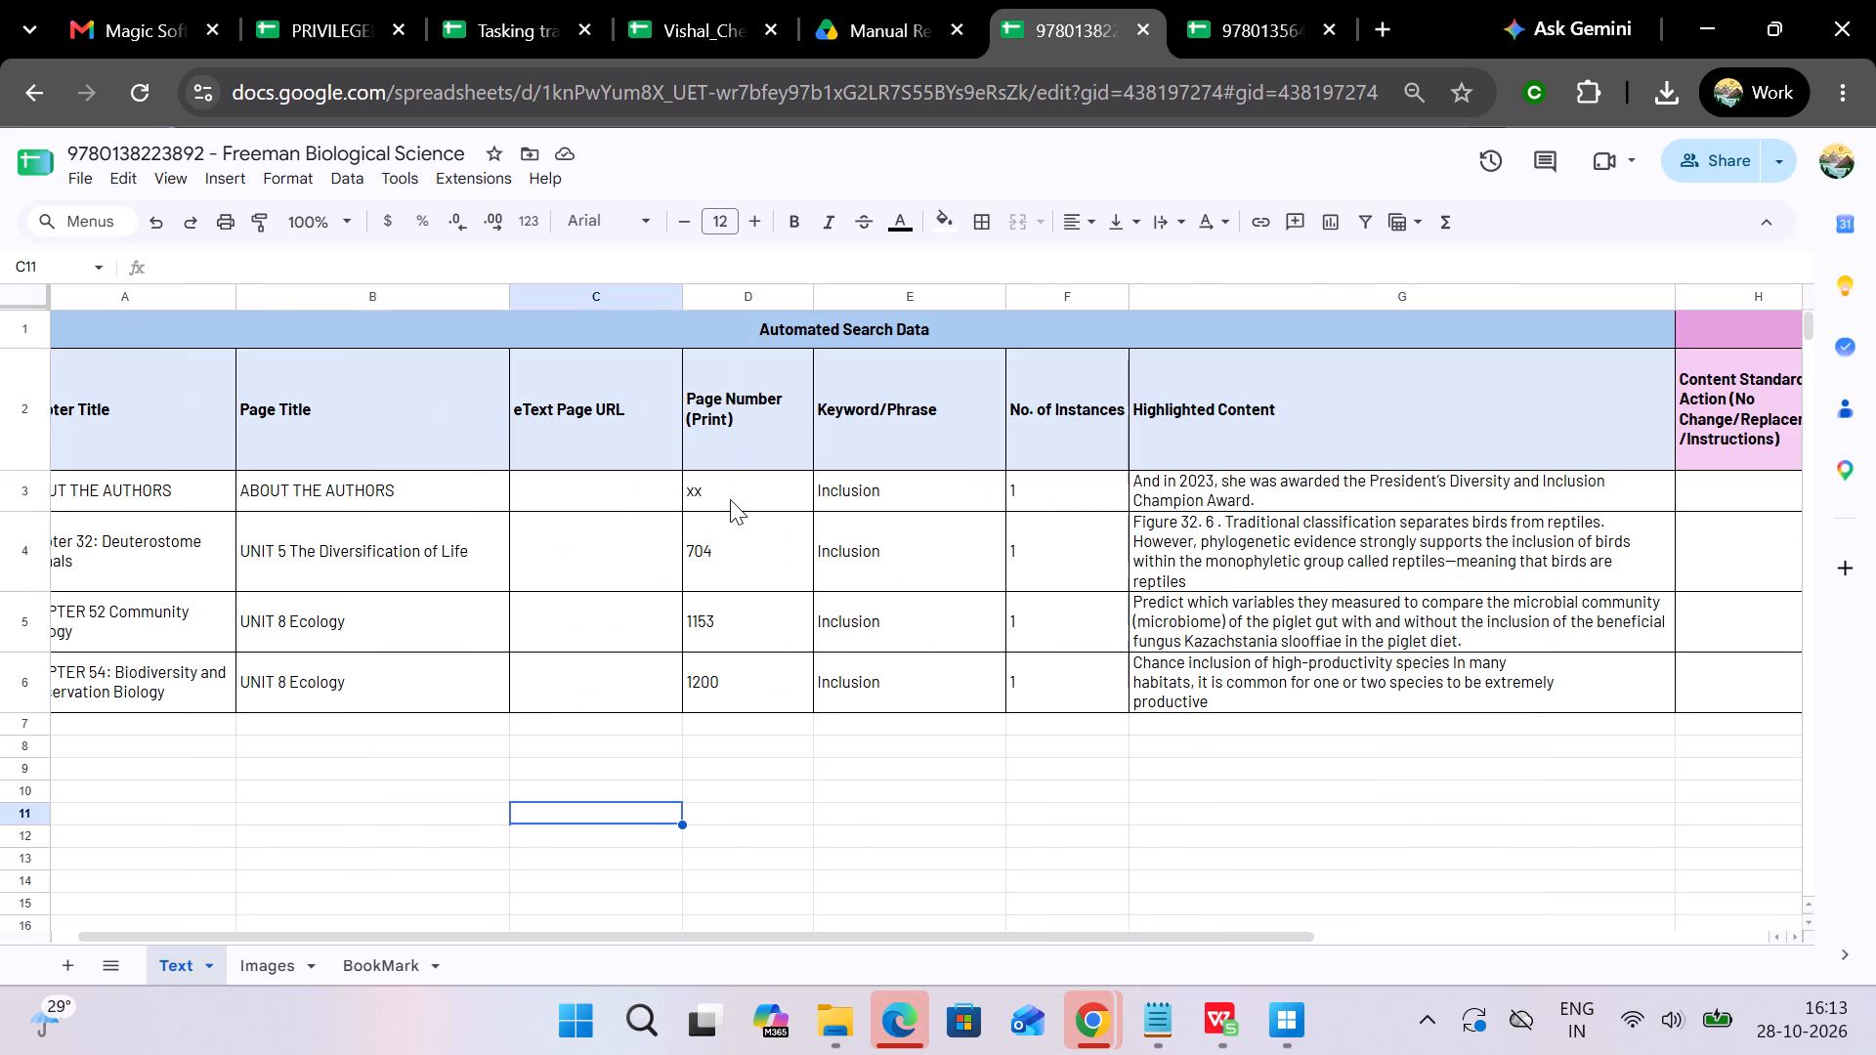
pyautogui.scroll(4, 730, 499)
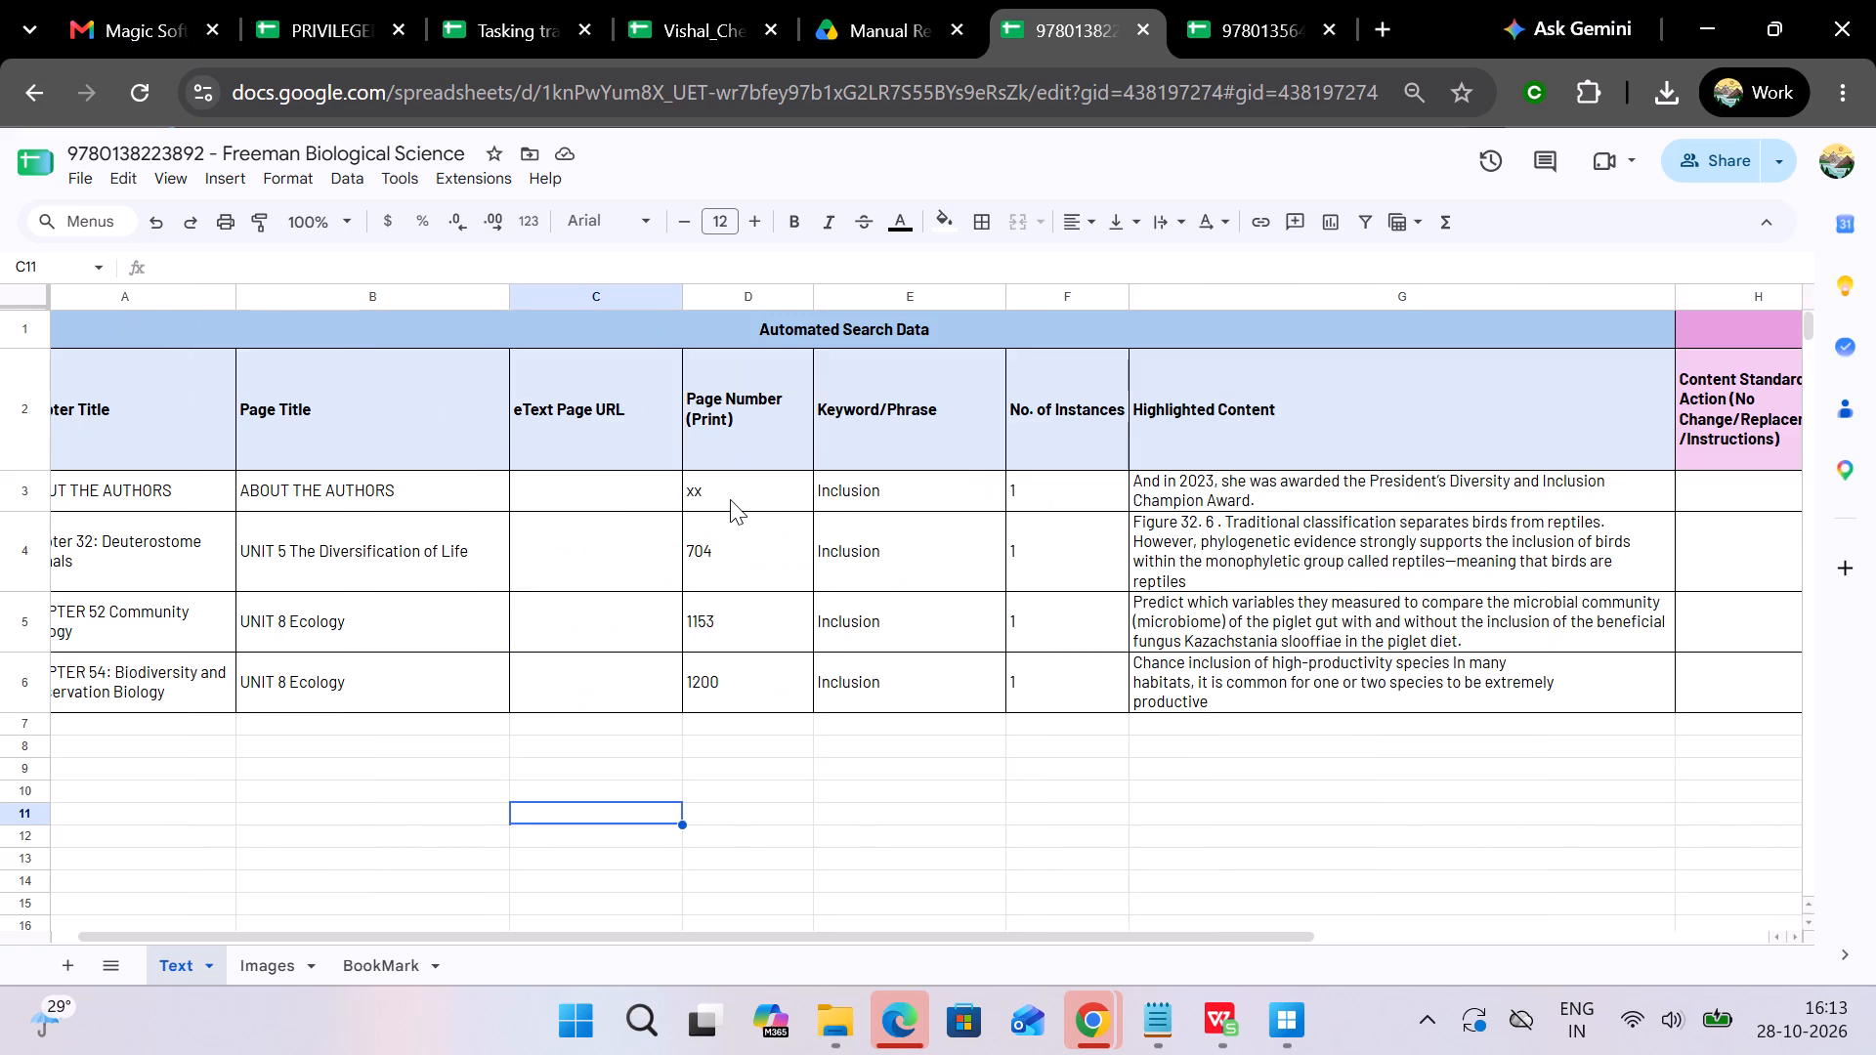
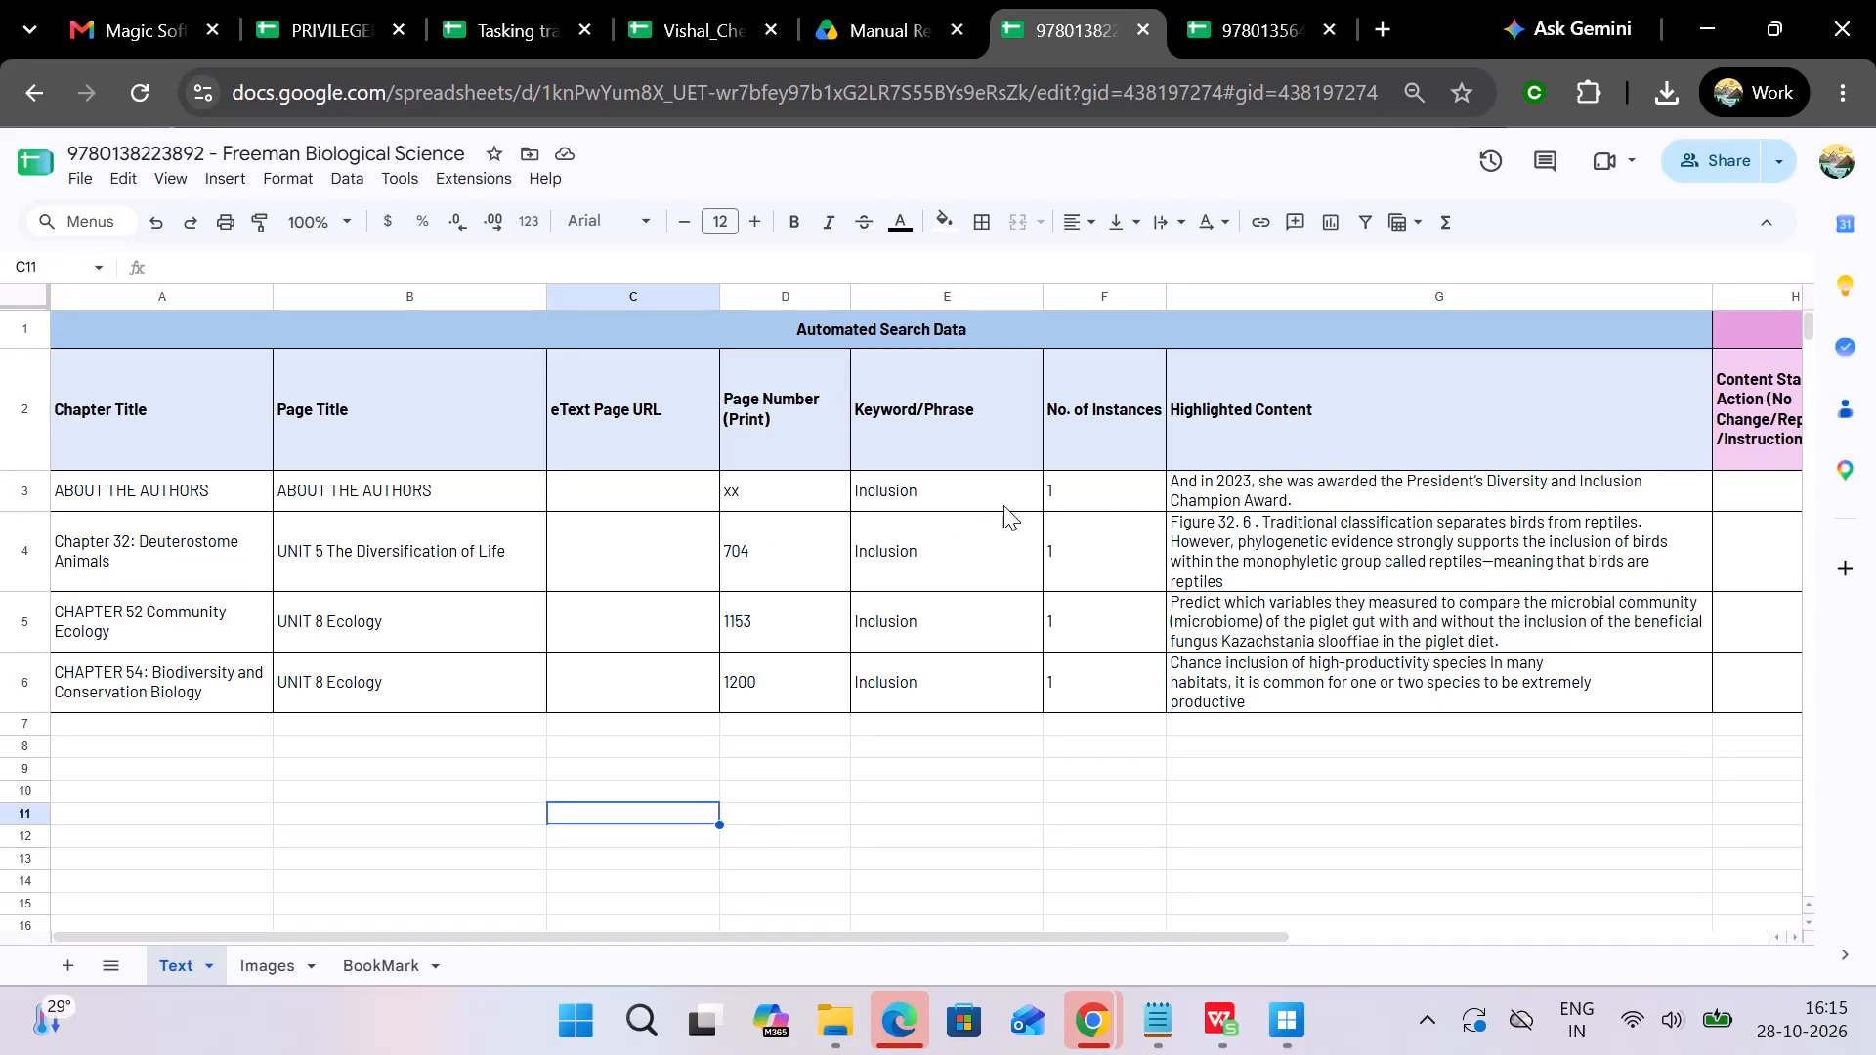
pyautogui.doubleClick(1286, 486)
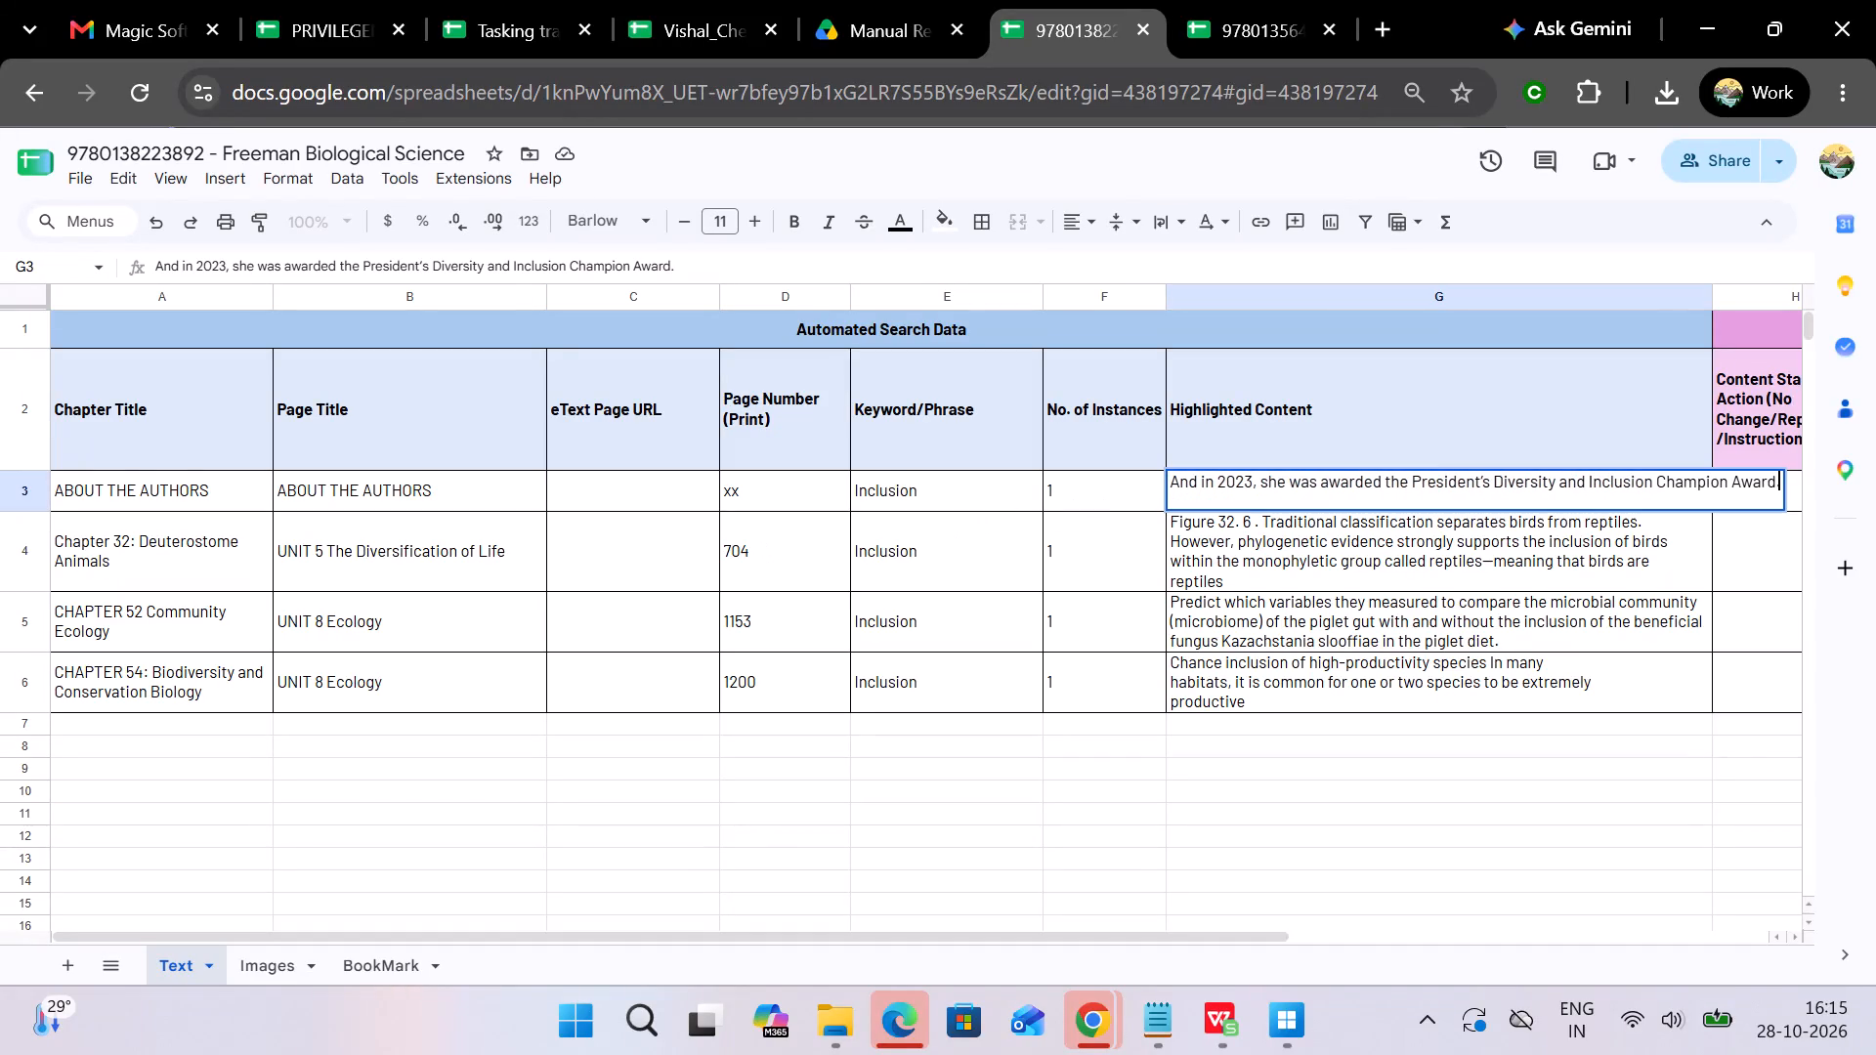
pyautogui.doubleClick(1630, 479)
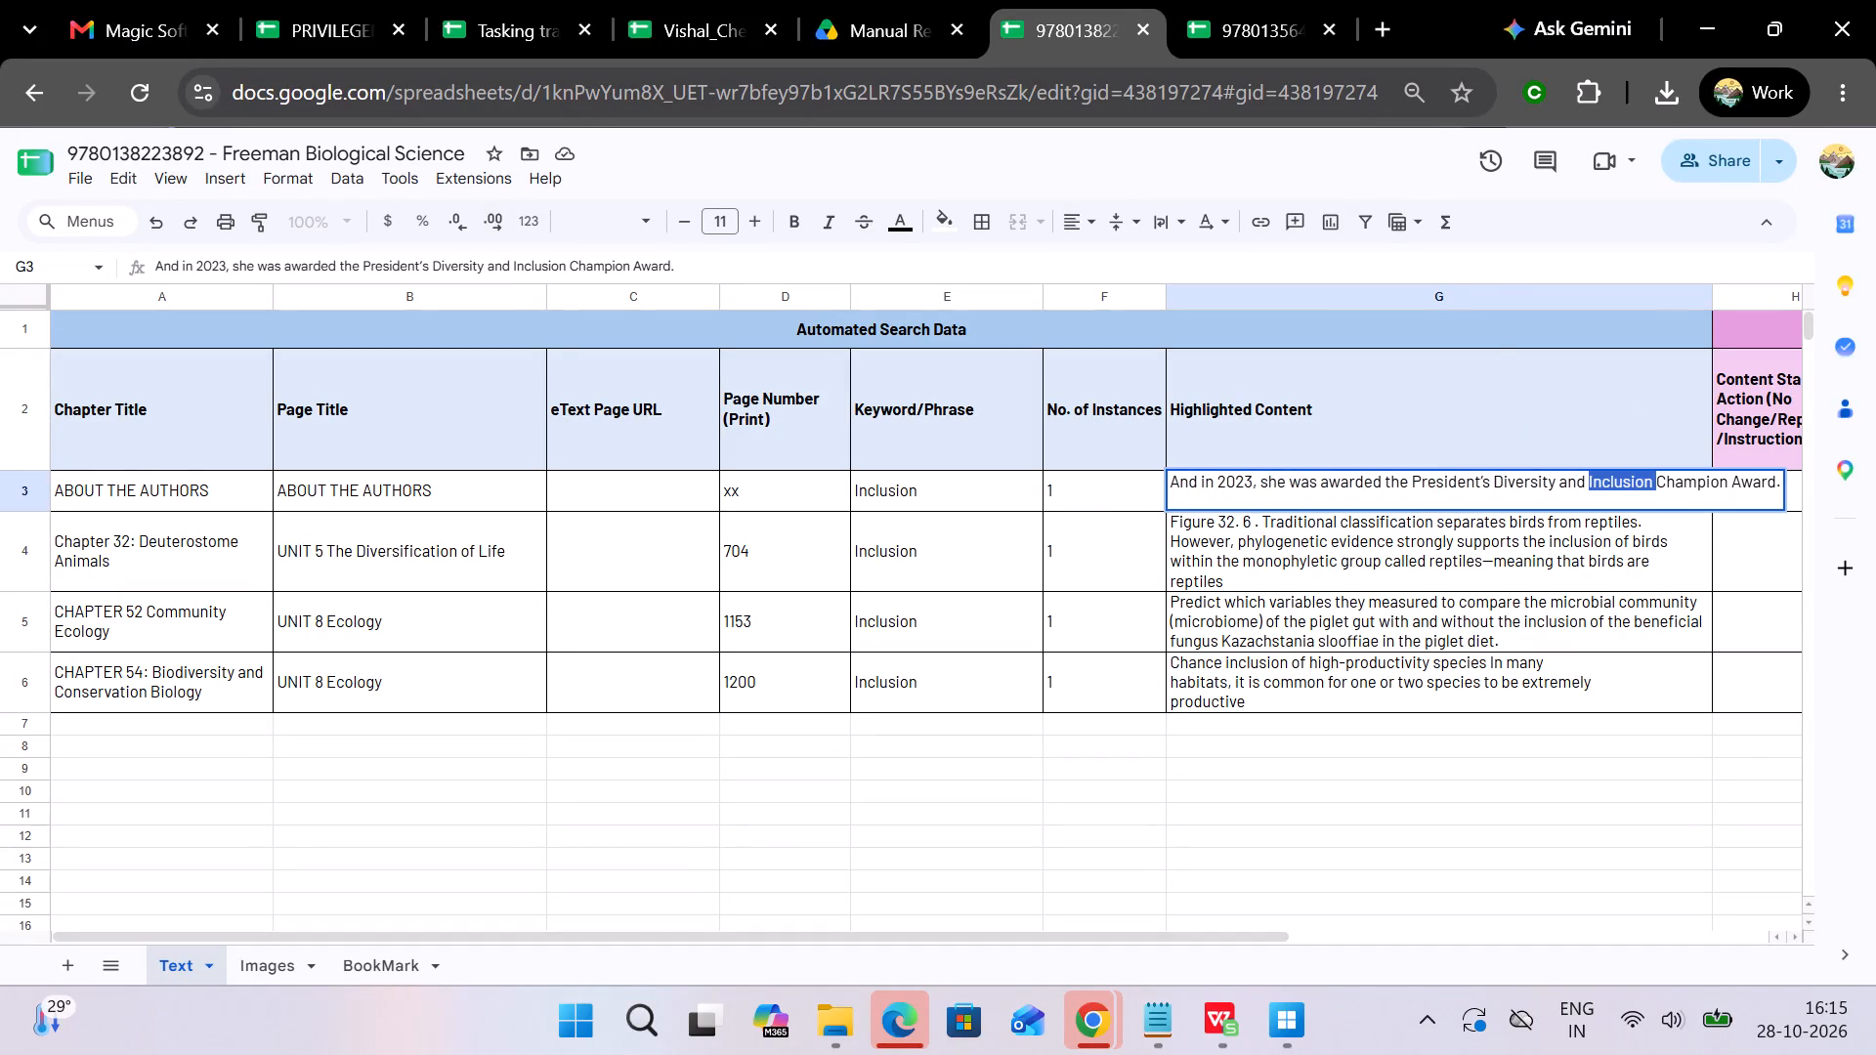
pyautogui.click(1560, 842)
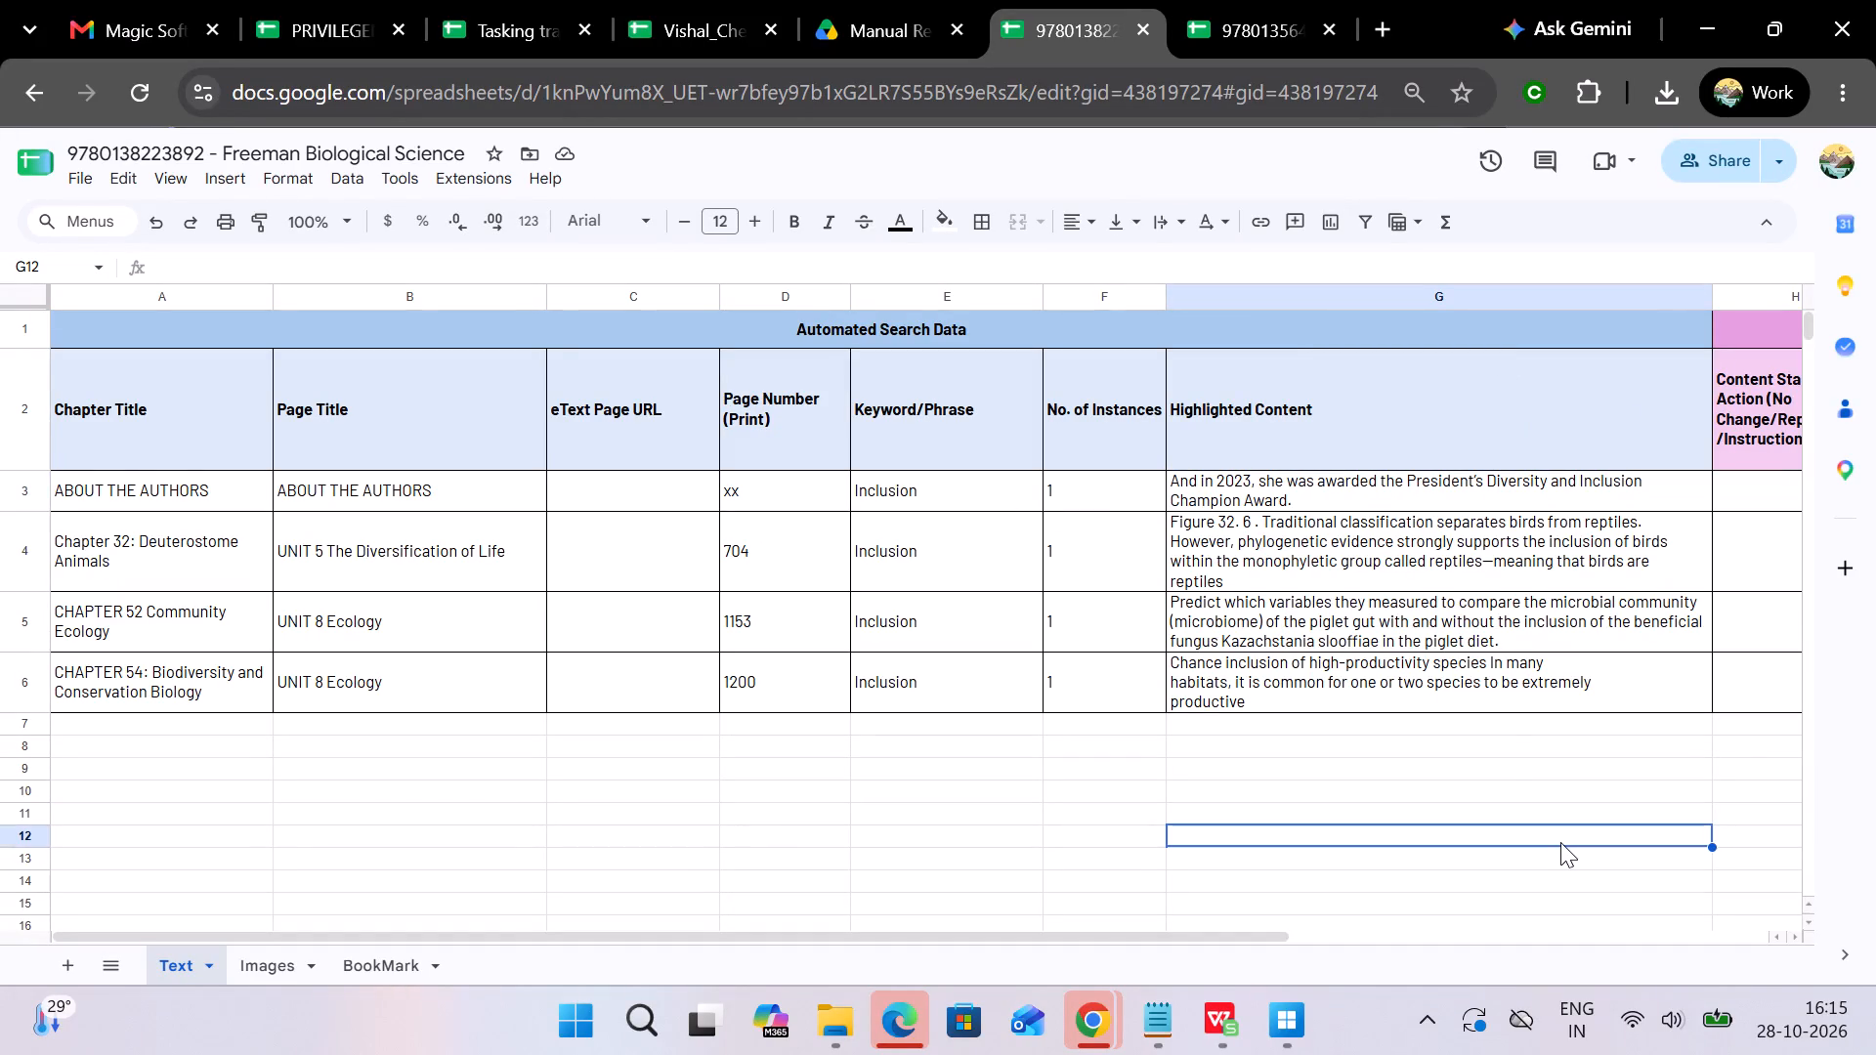
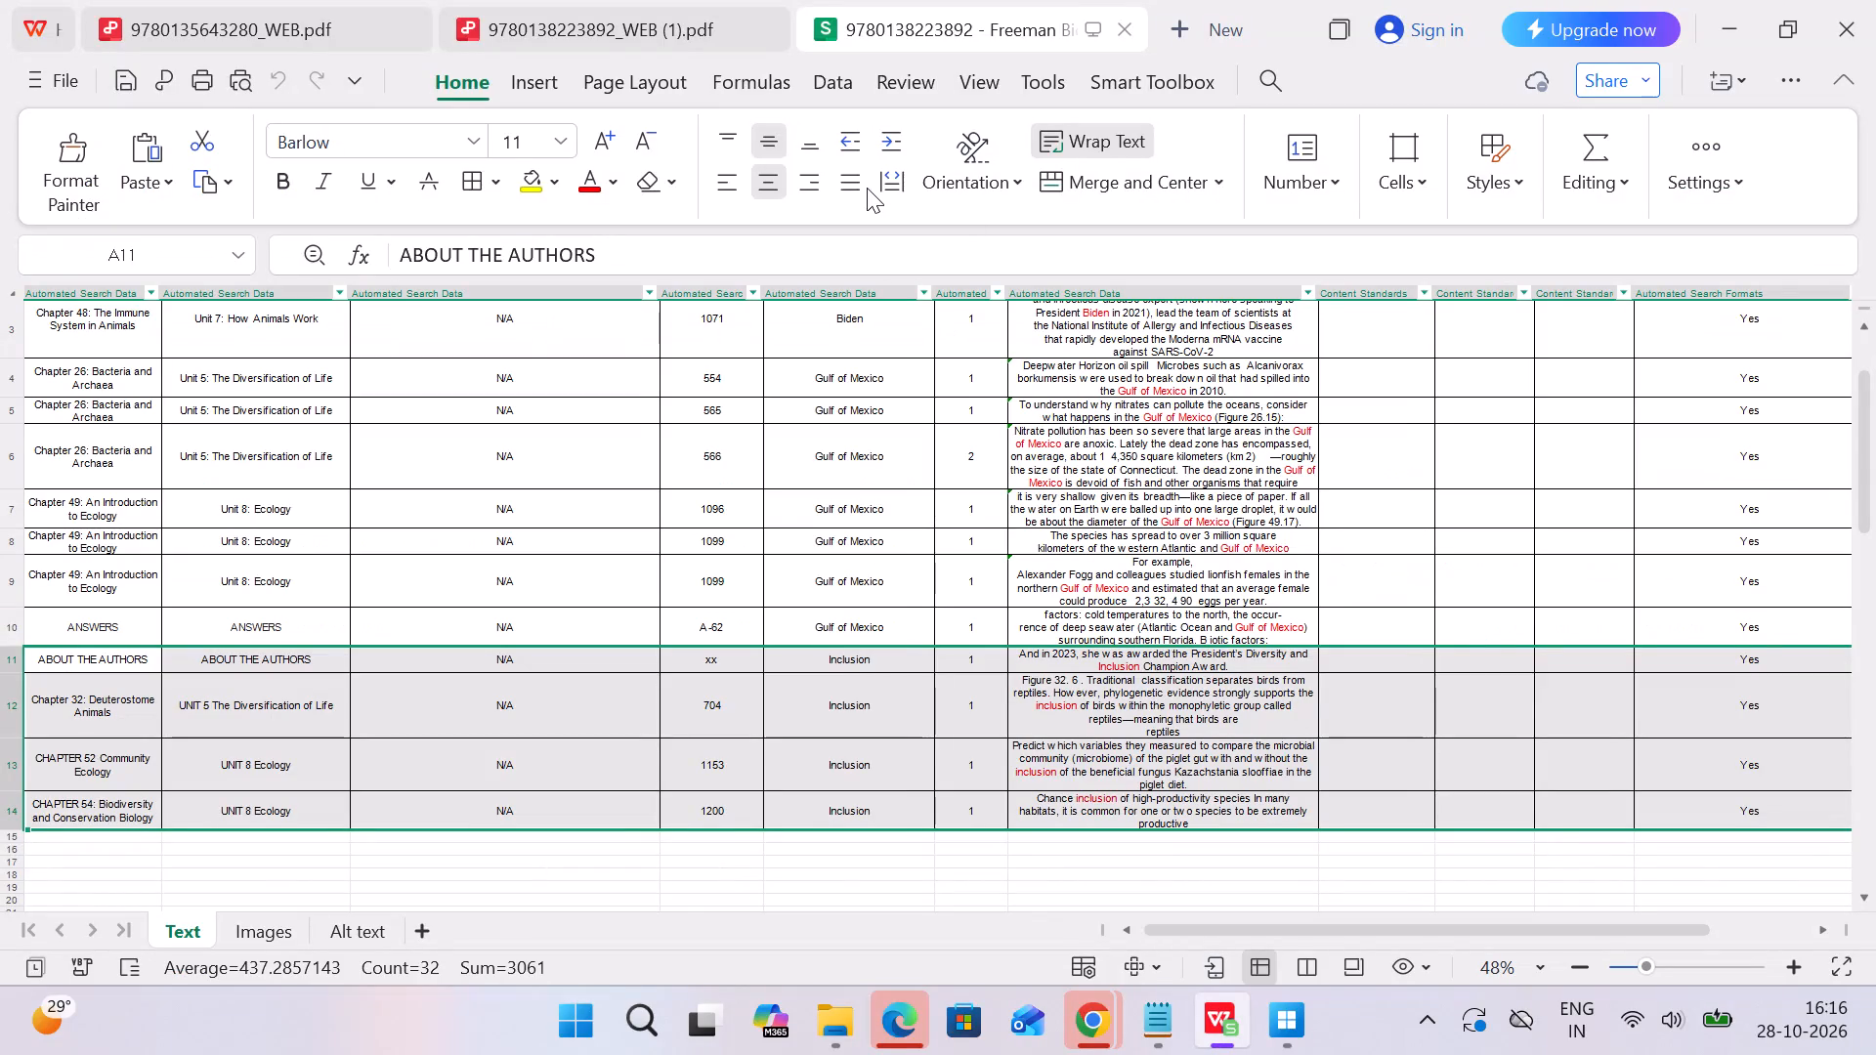
pyautogui.click(623, 9)
pyautogui.scroll(1, 741, 492)
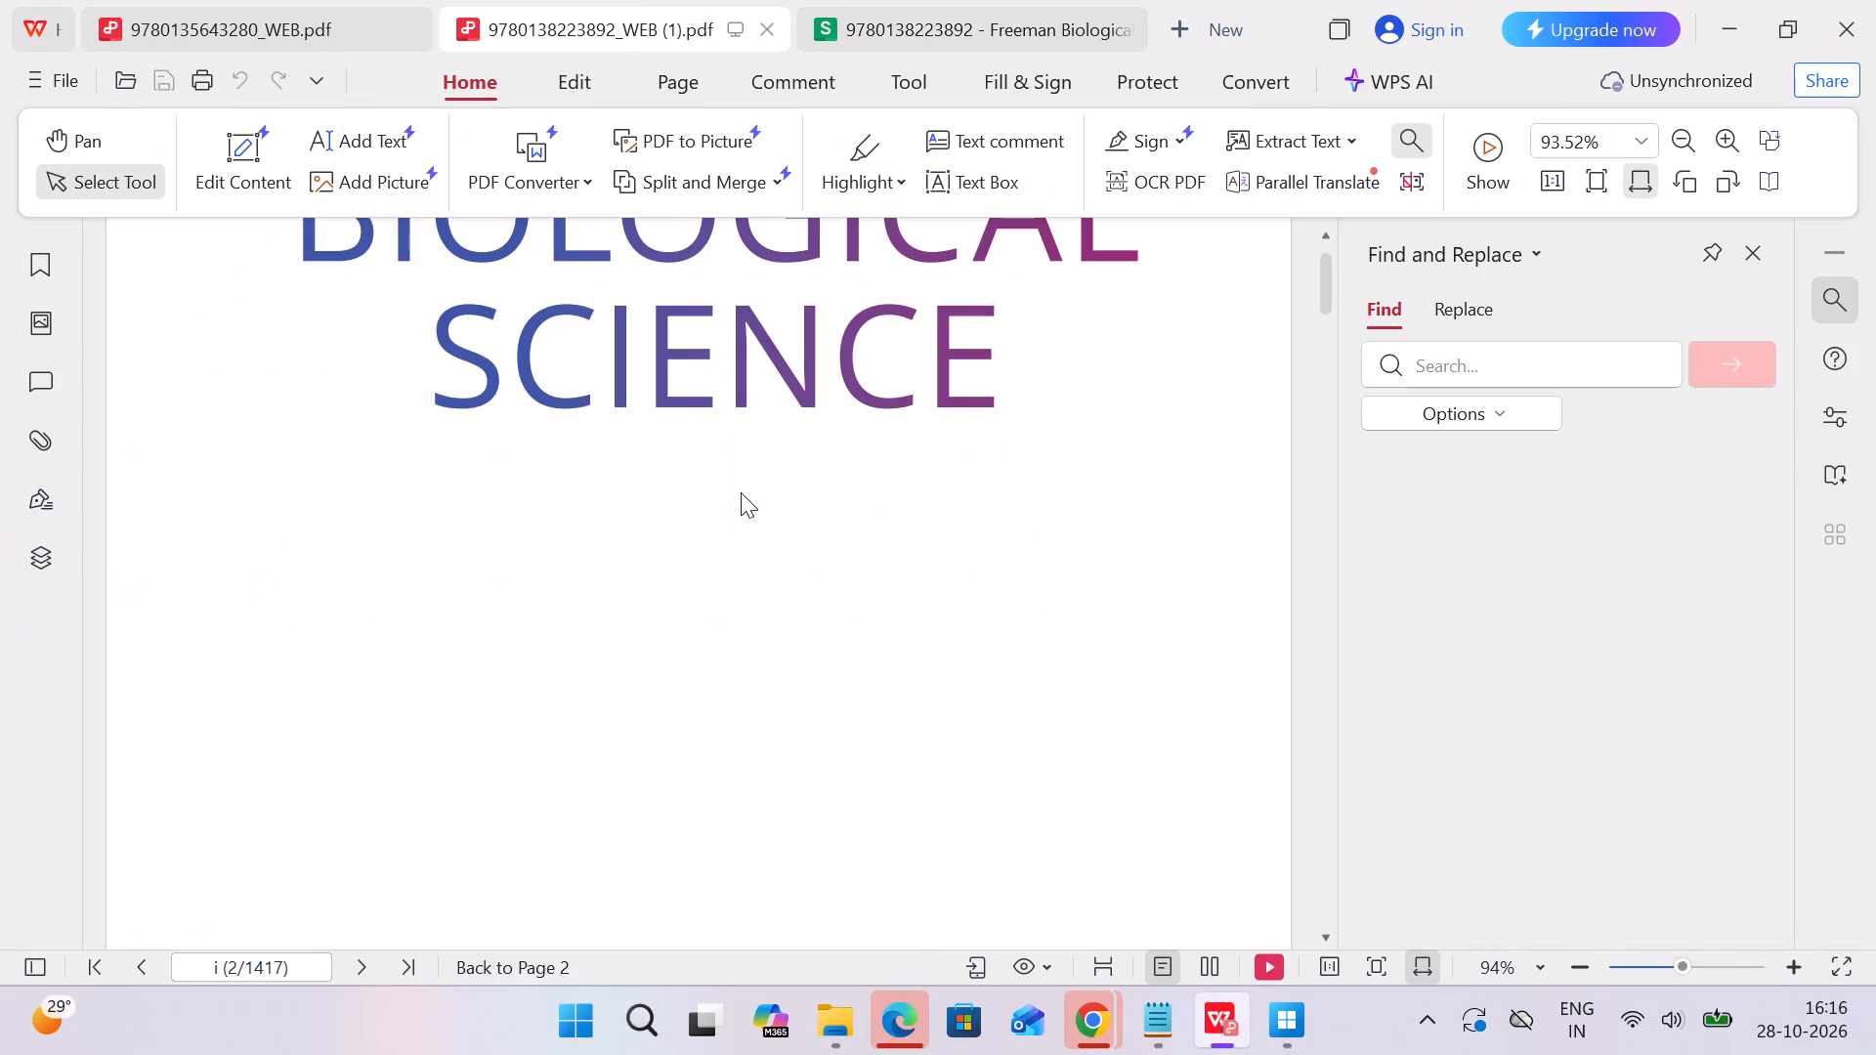
pyautogui.scroll(1, 741, 492)
pyautogui.click(1445, 355)
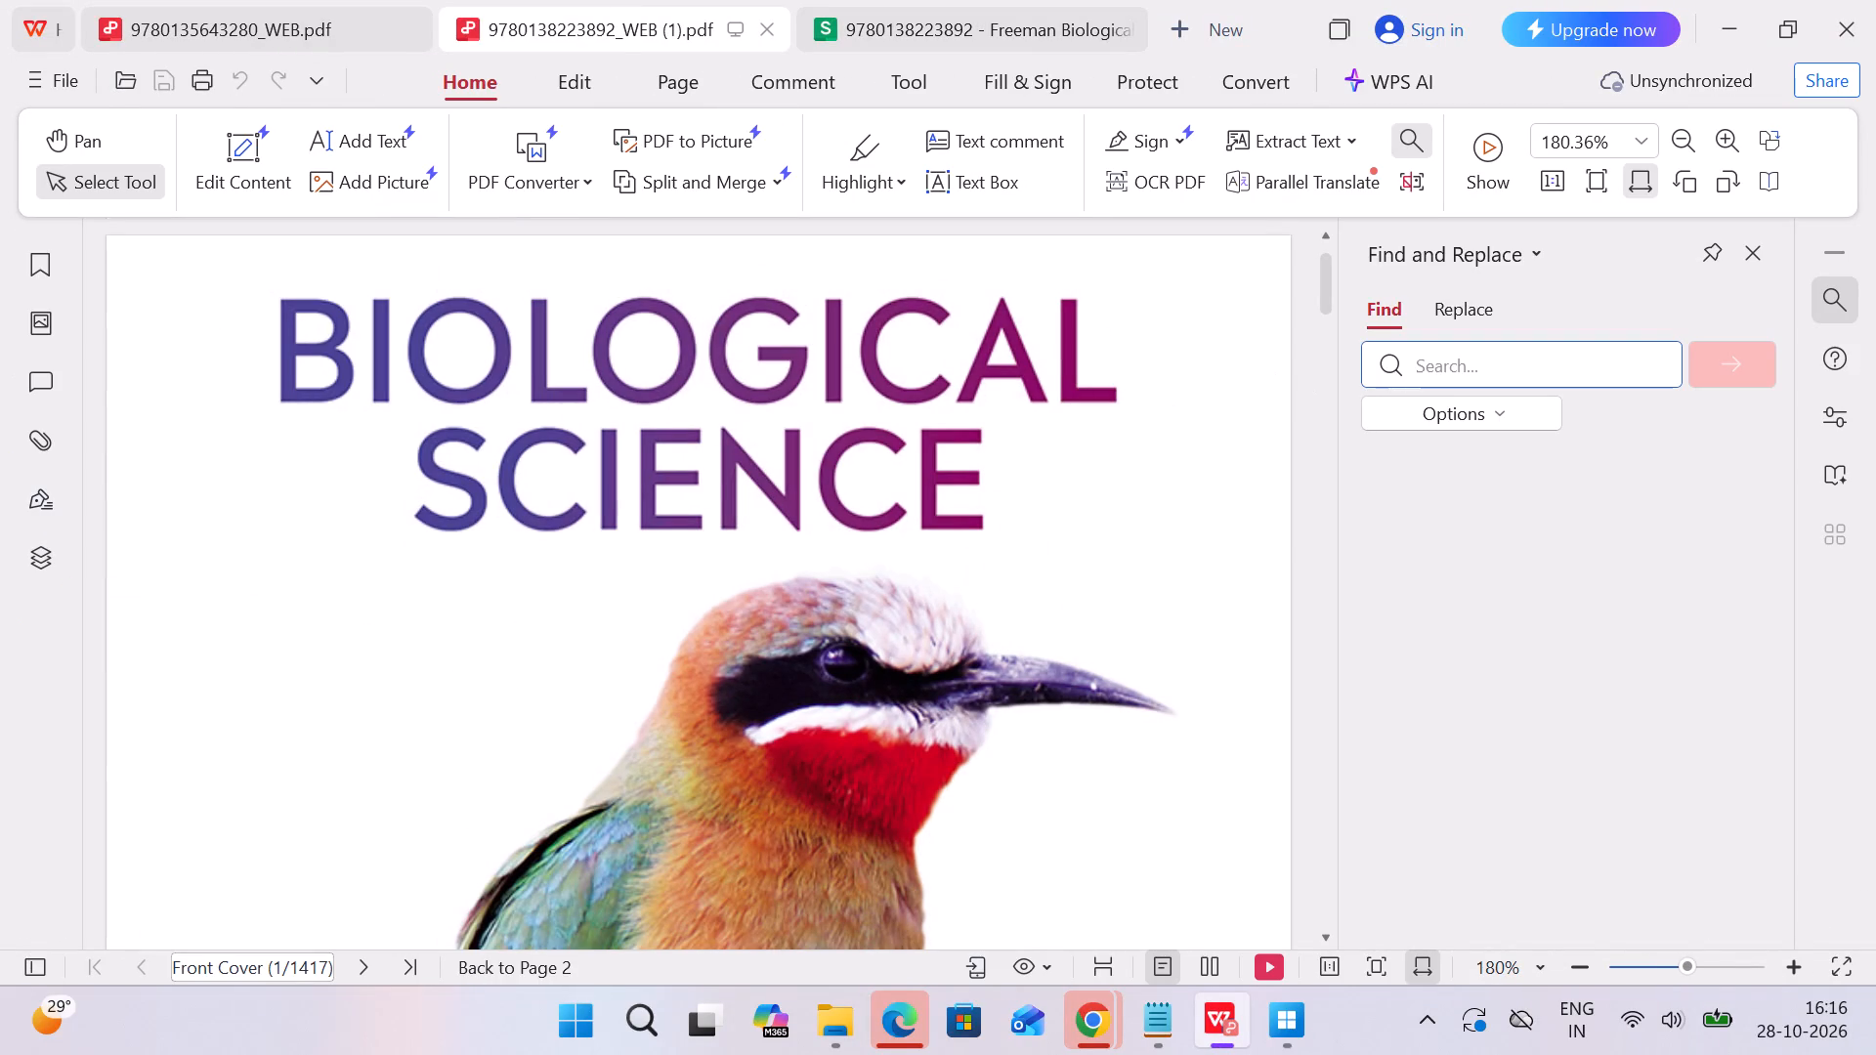
pyautogui.write('inclus')
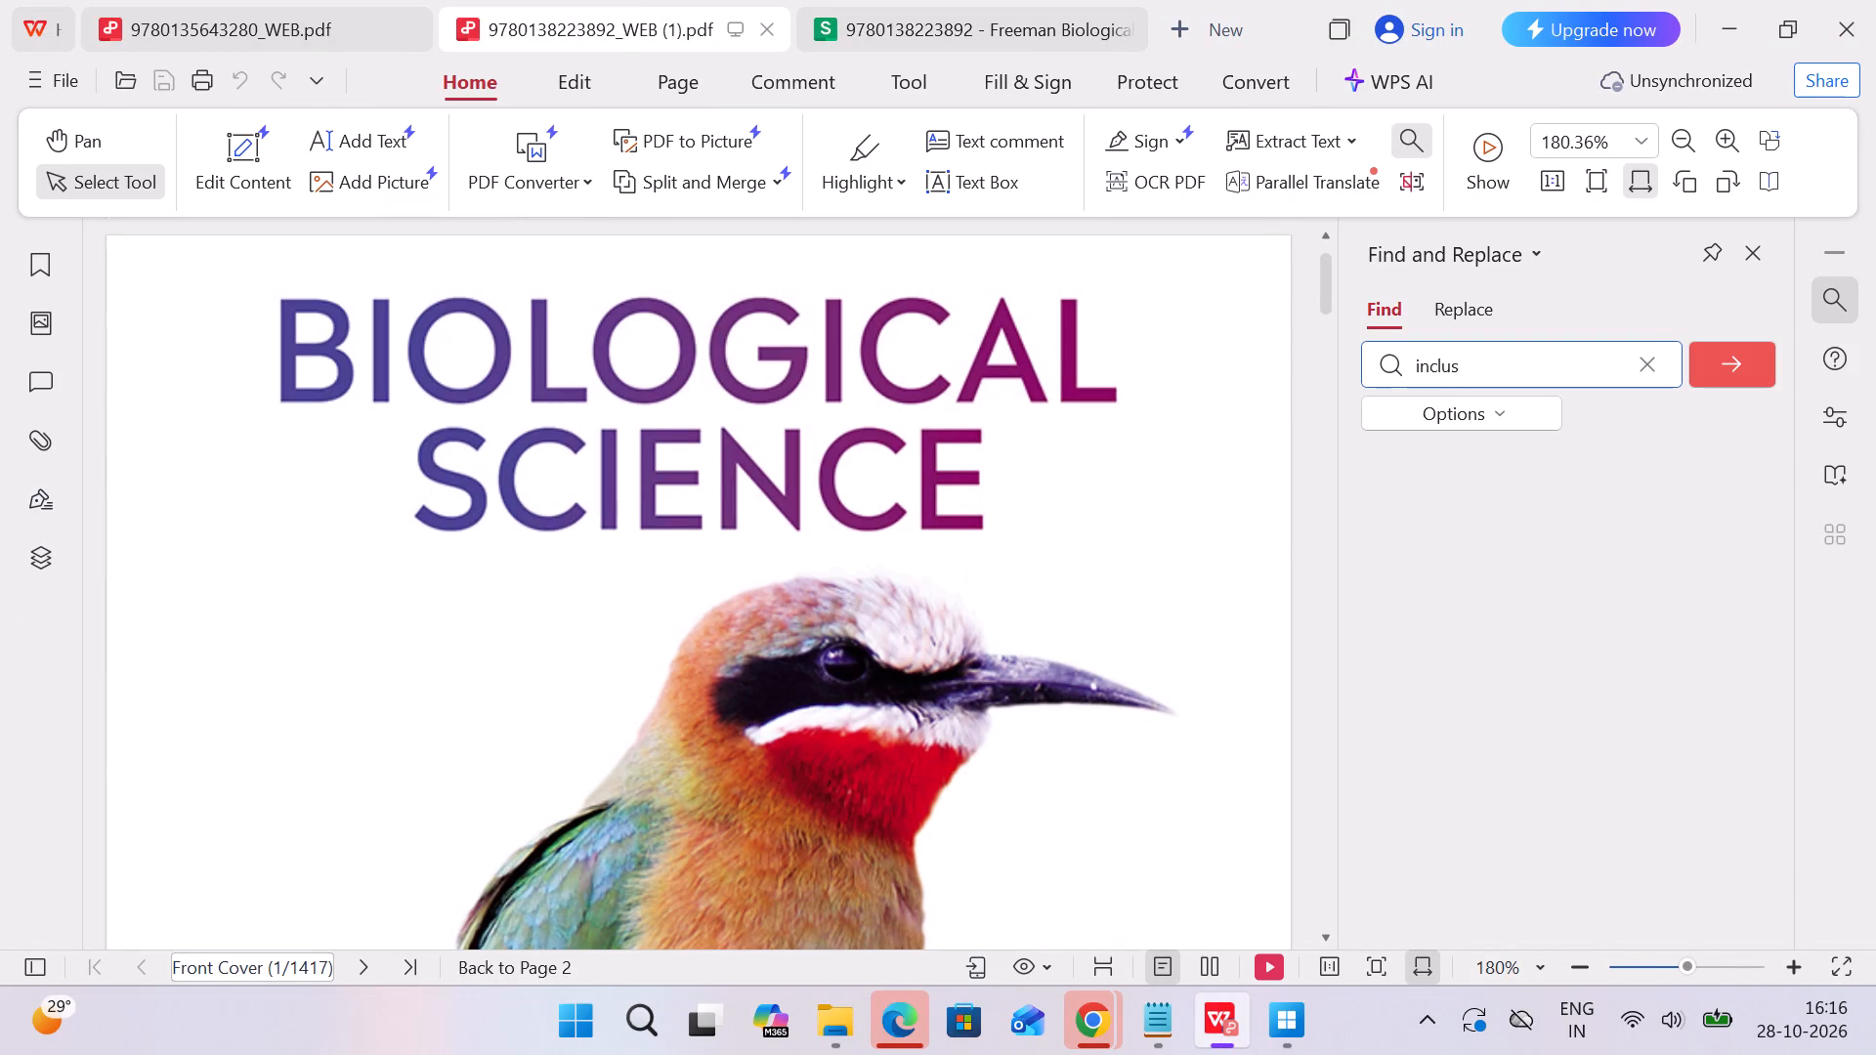
pyautogui.write('in')
pyautogui.press('BackSpace')
pyautogui.write('on')
pyautogui.press('Return')
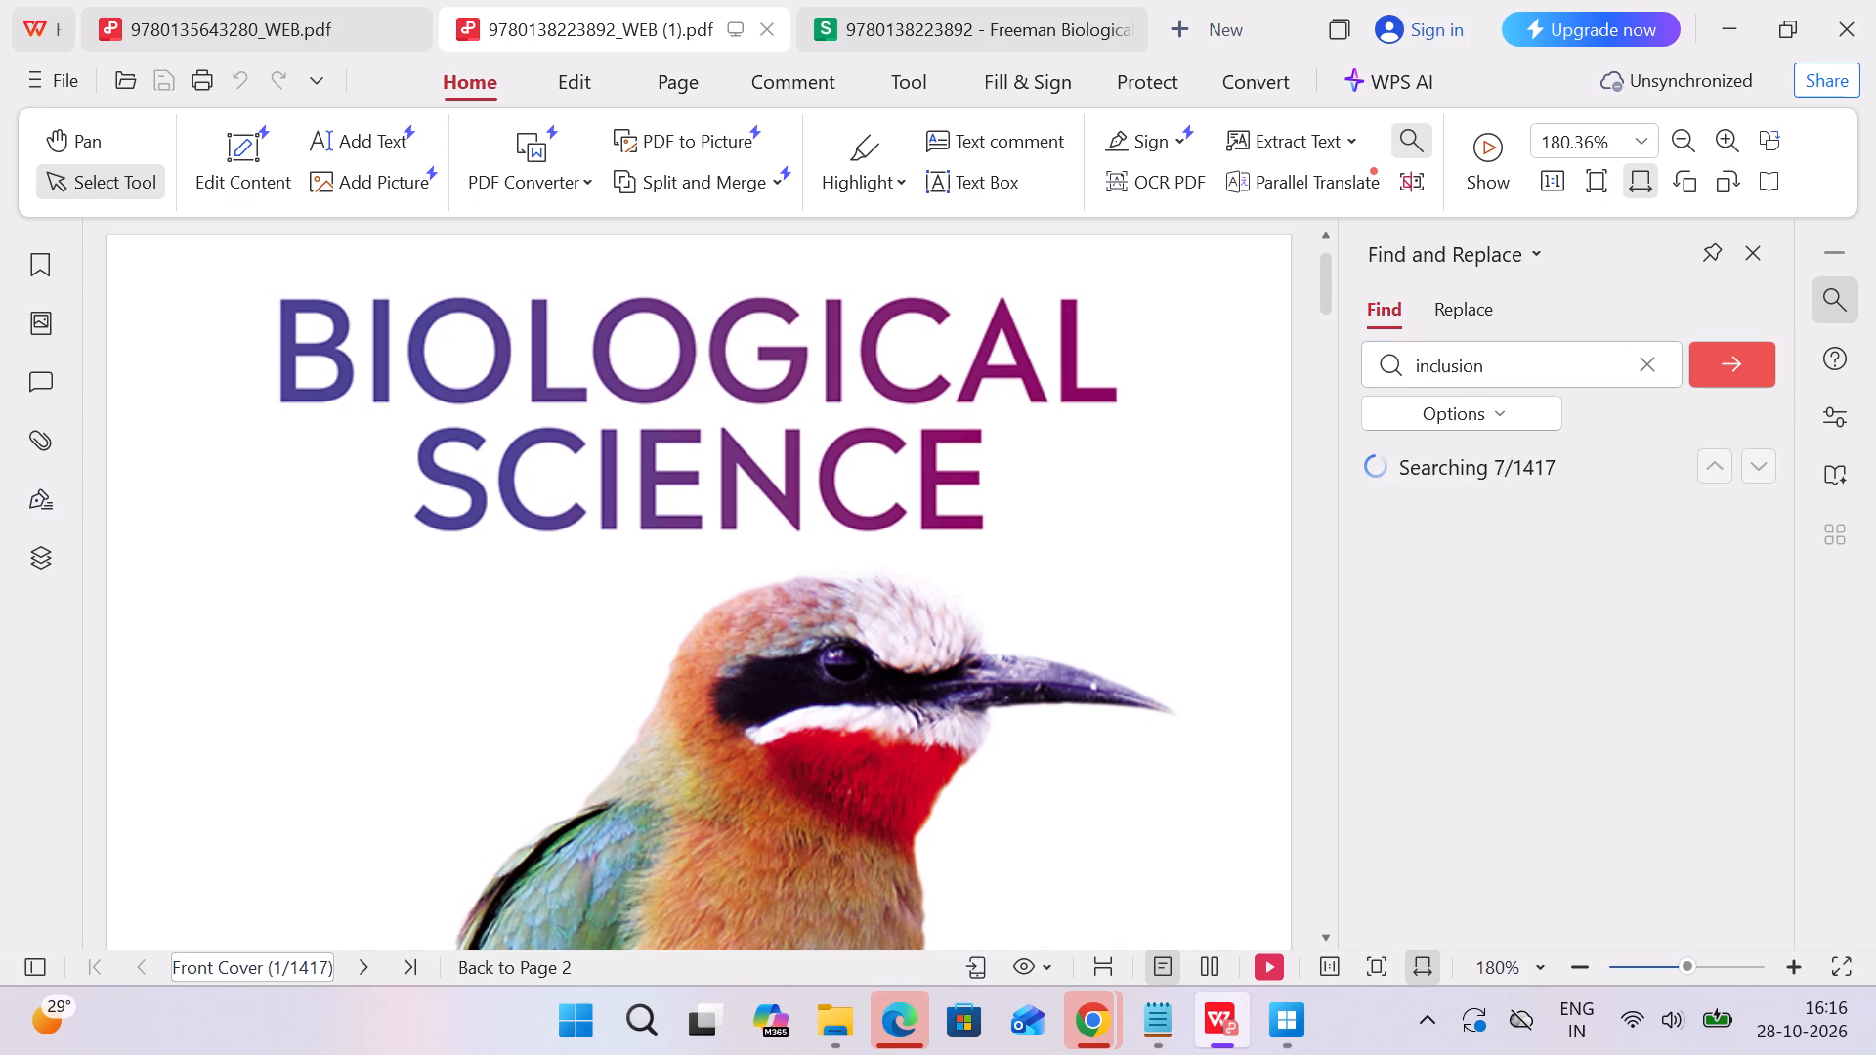
pyautogui.click(1506, 527)
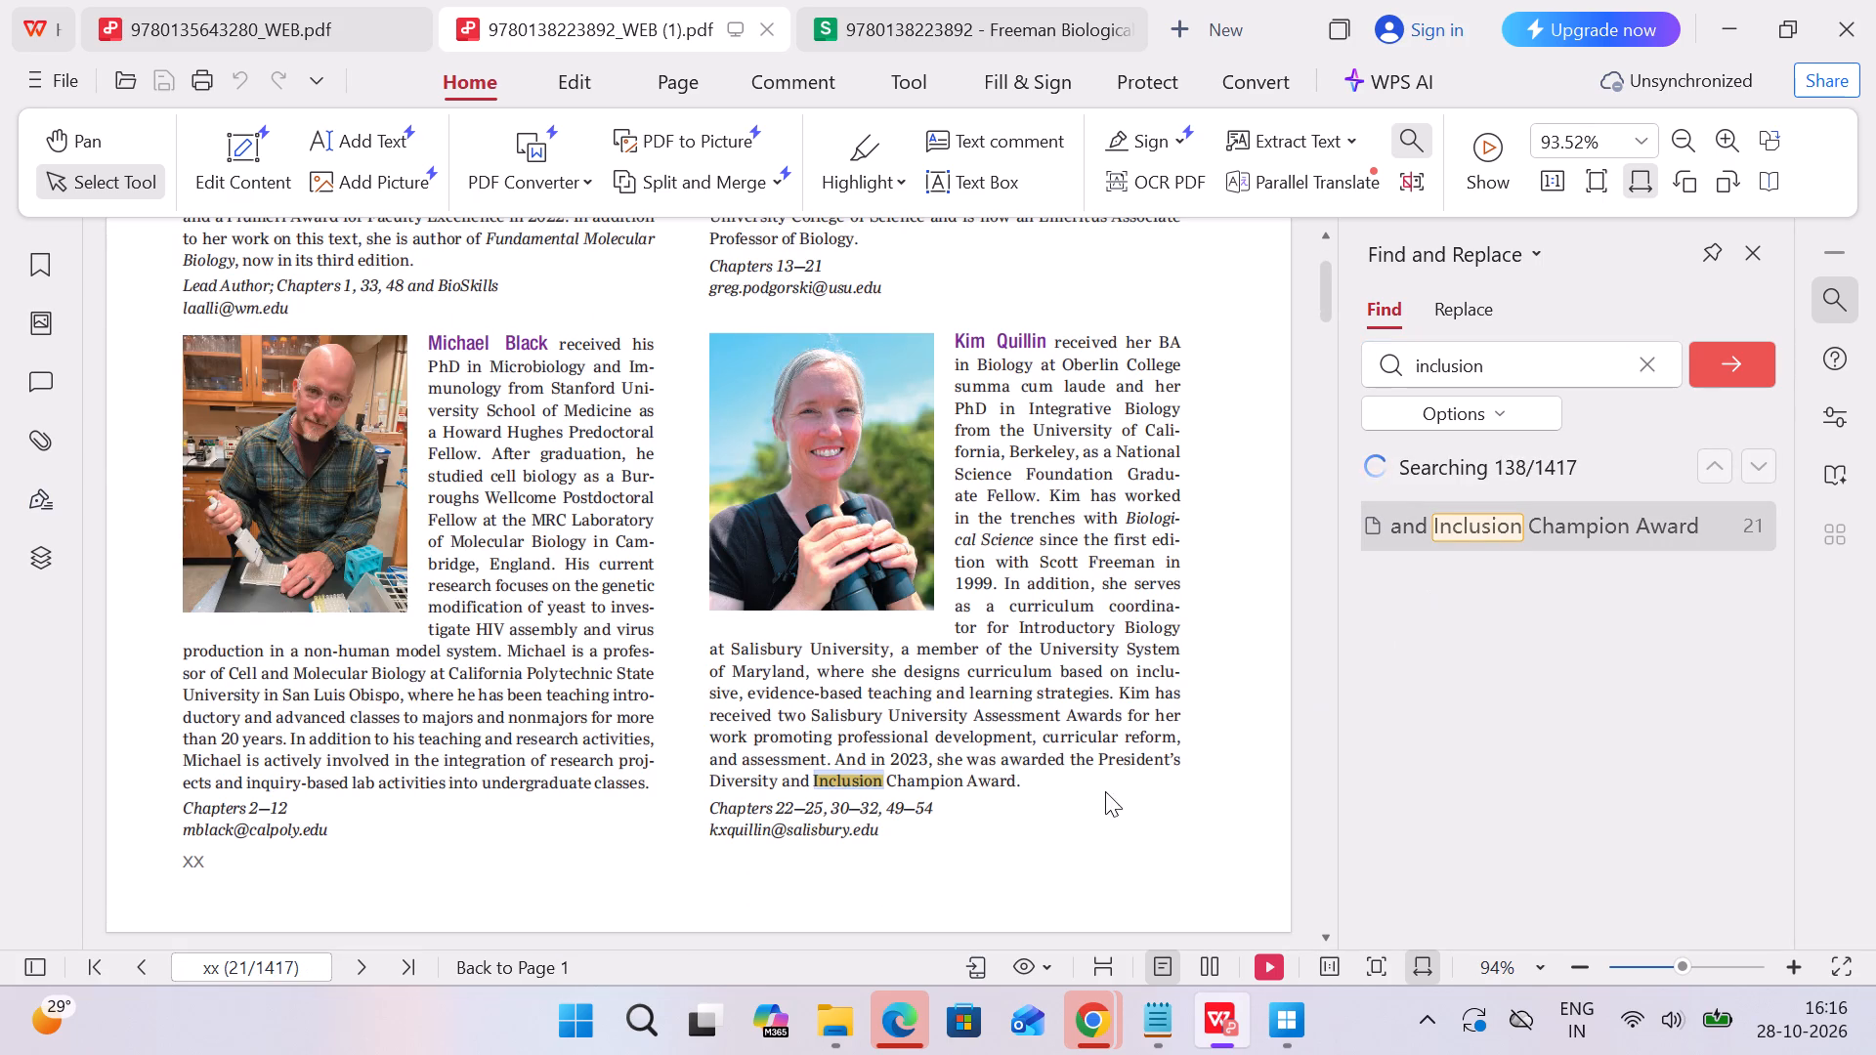
# Copy the sentence "And in 2023, she was awarded the President's Diversity and Inclusion Champion Award." from the PDF.
pyautogui.hotkey('alt', 'Tab')
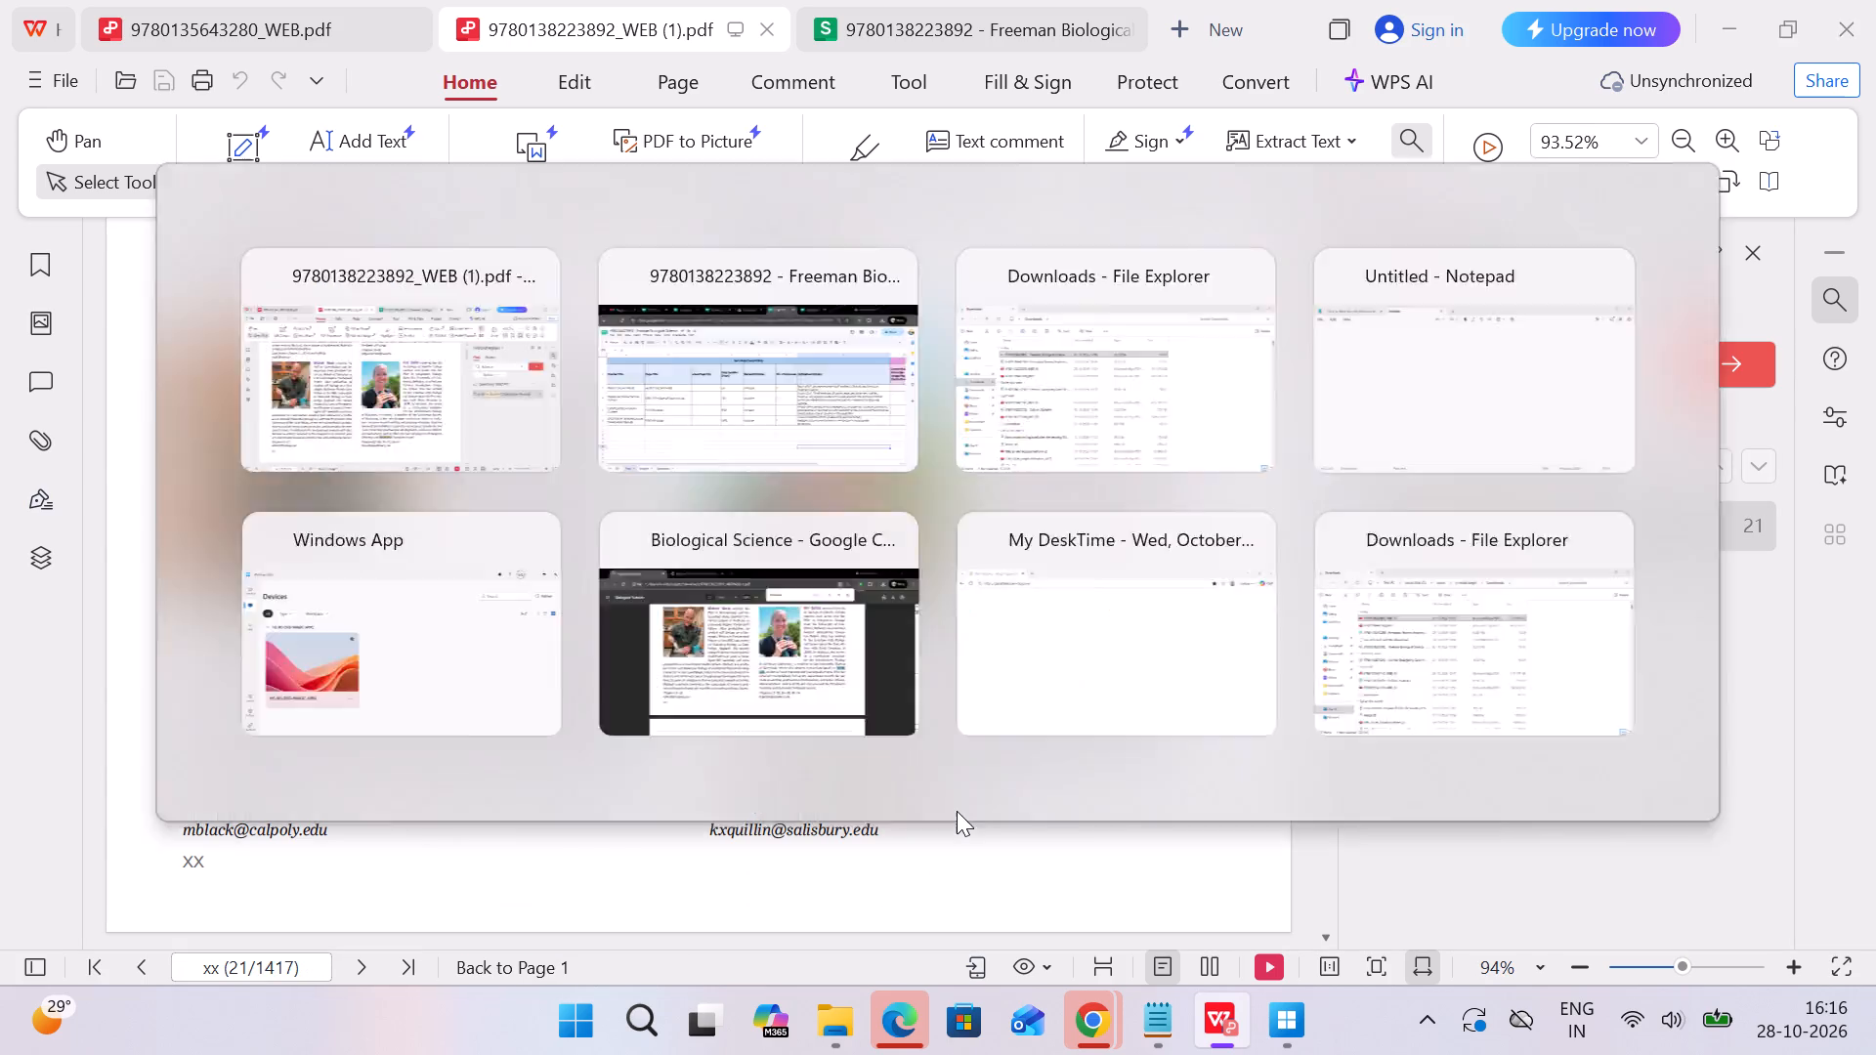
pyautogui.hotkey('alt', 'Tab')
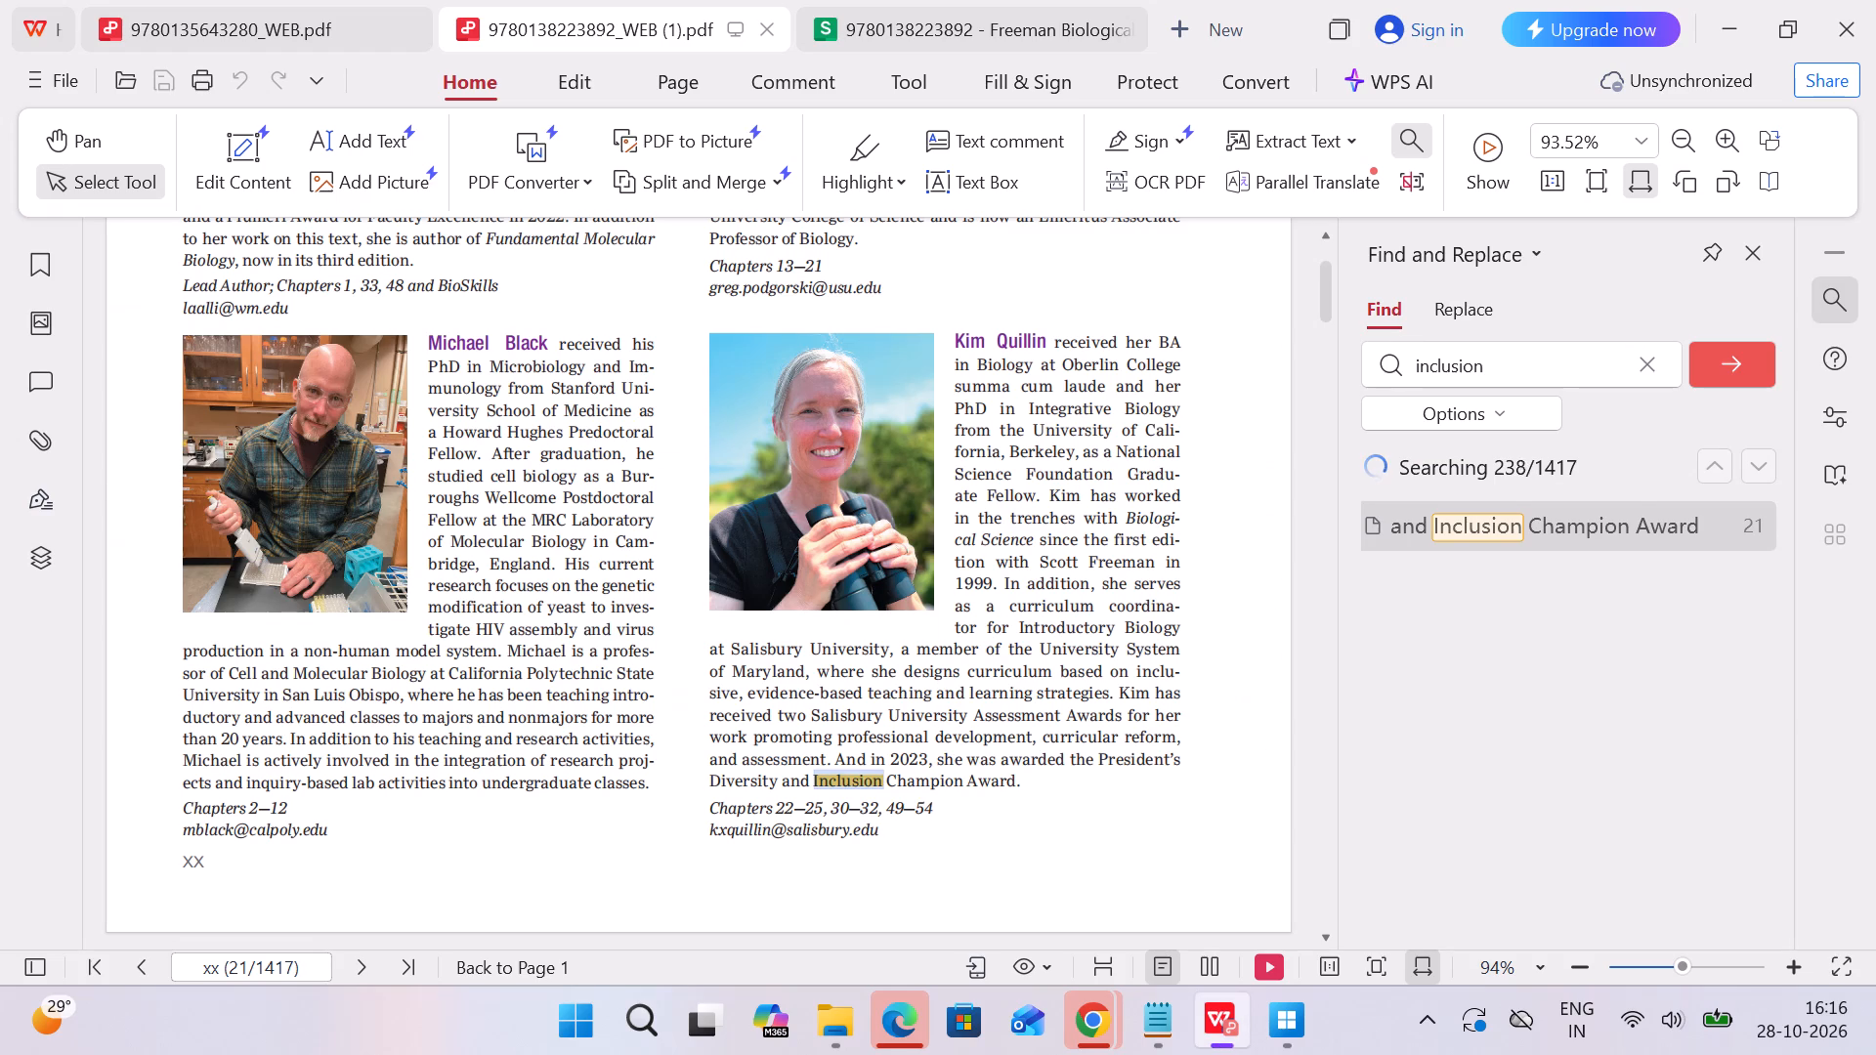
pyautogui.moveTo(839, 759); pyautogui.dragTo(896, 778)
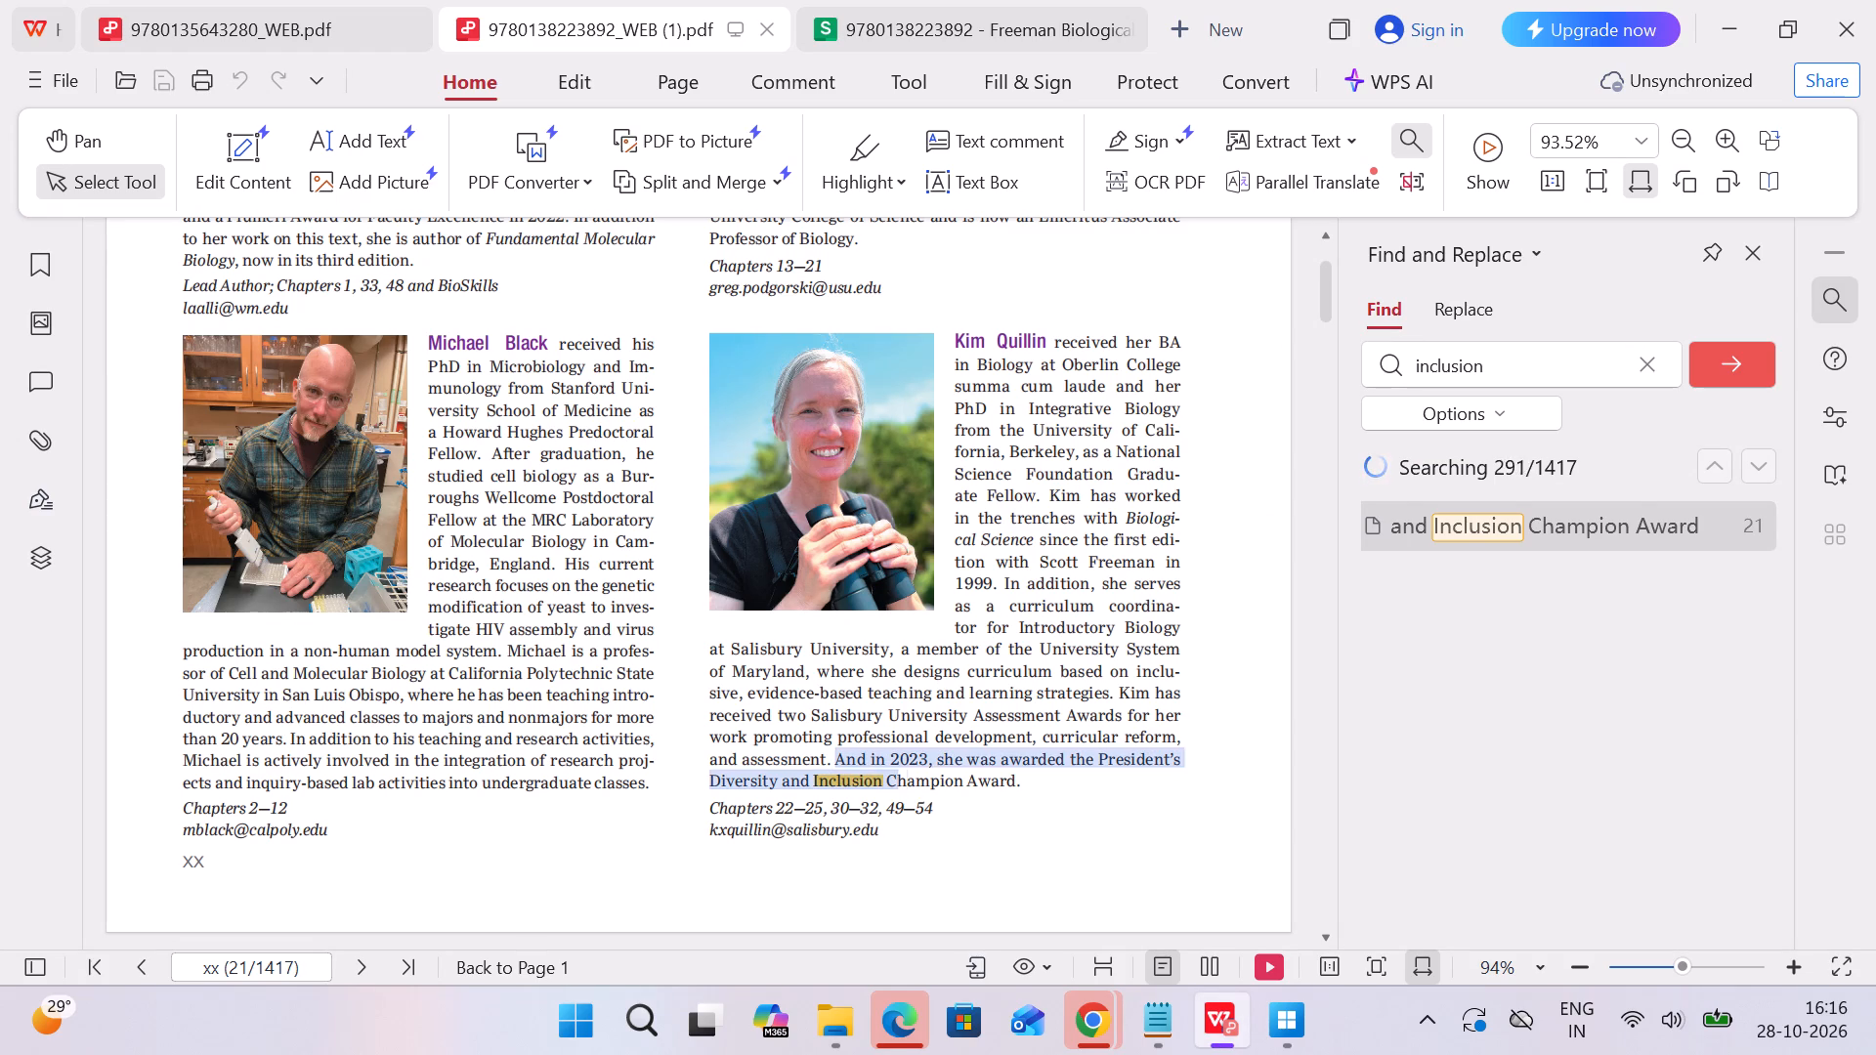
pyautogui.moveTo(896, 778); pyautogui.dragTo(1024, 790)
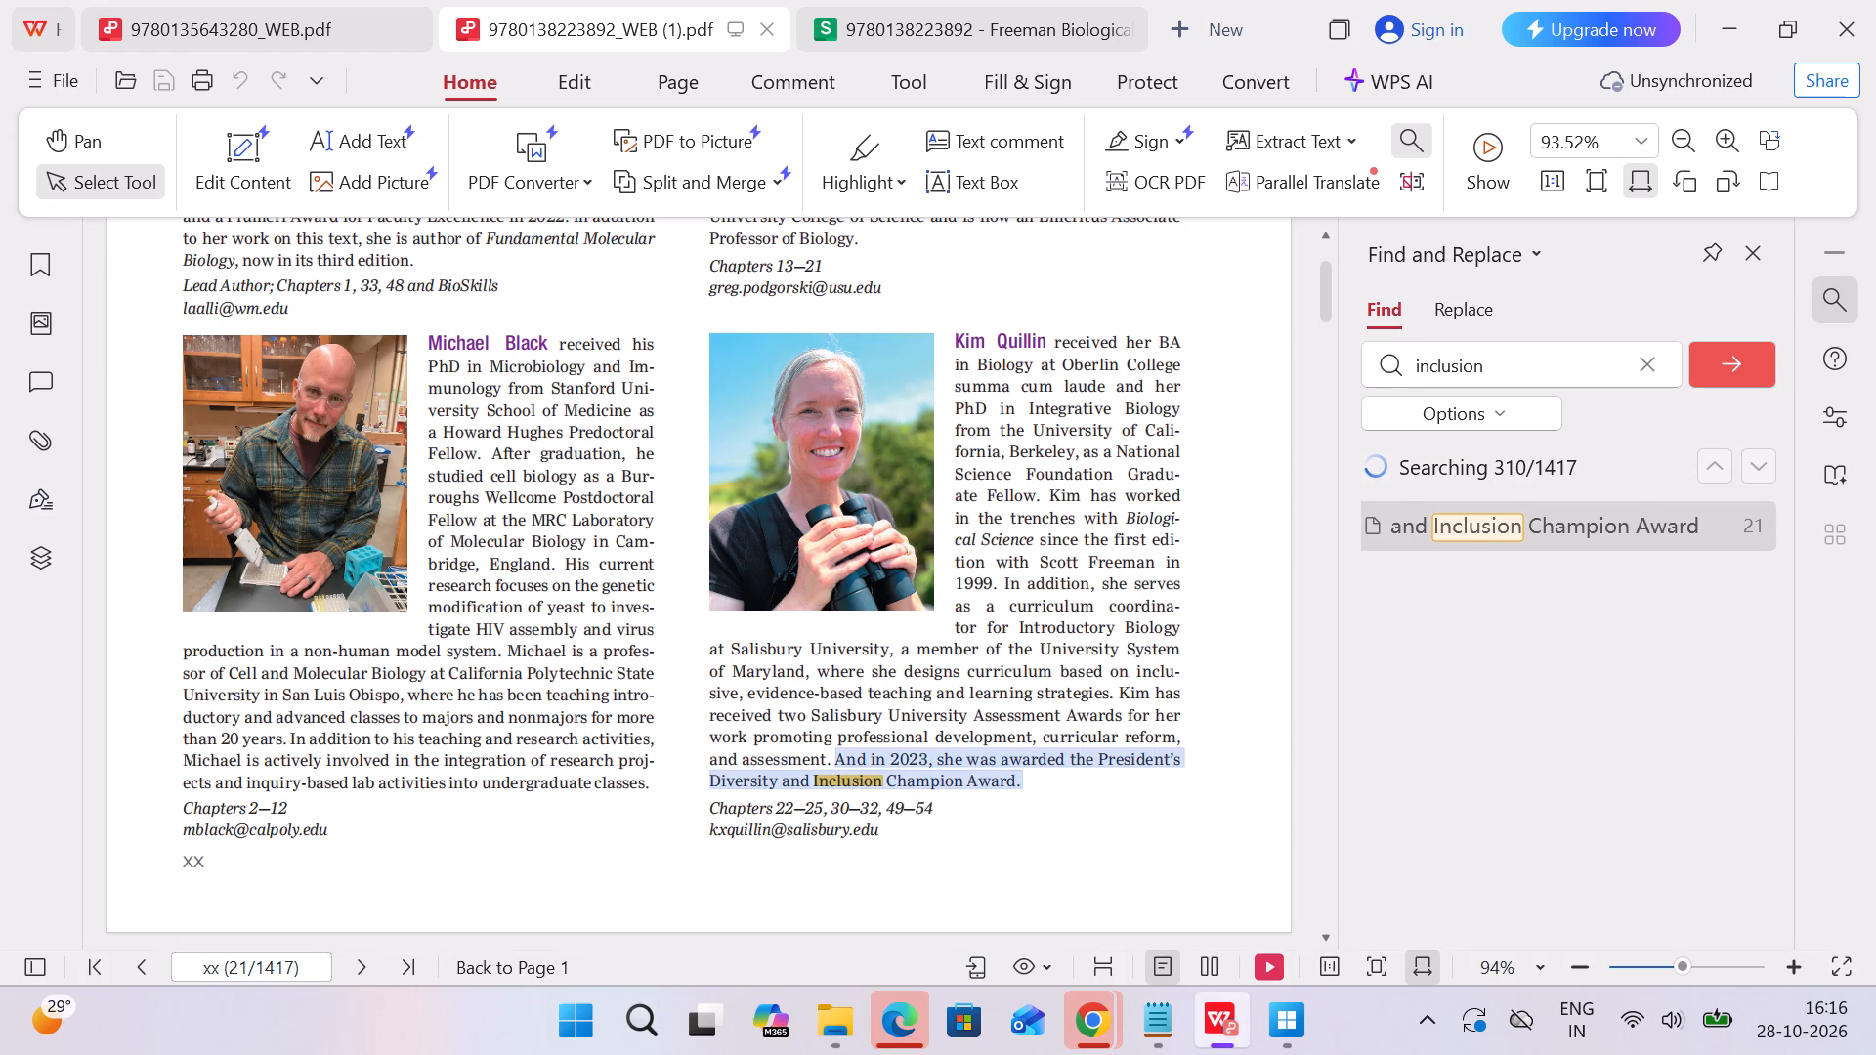
pyautogui.hotkey('ctrl', 'c')
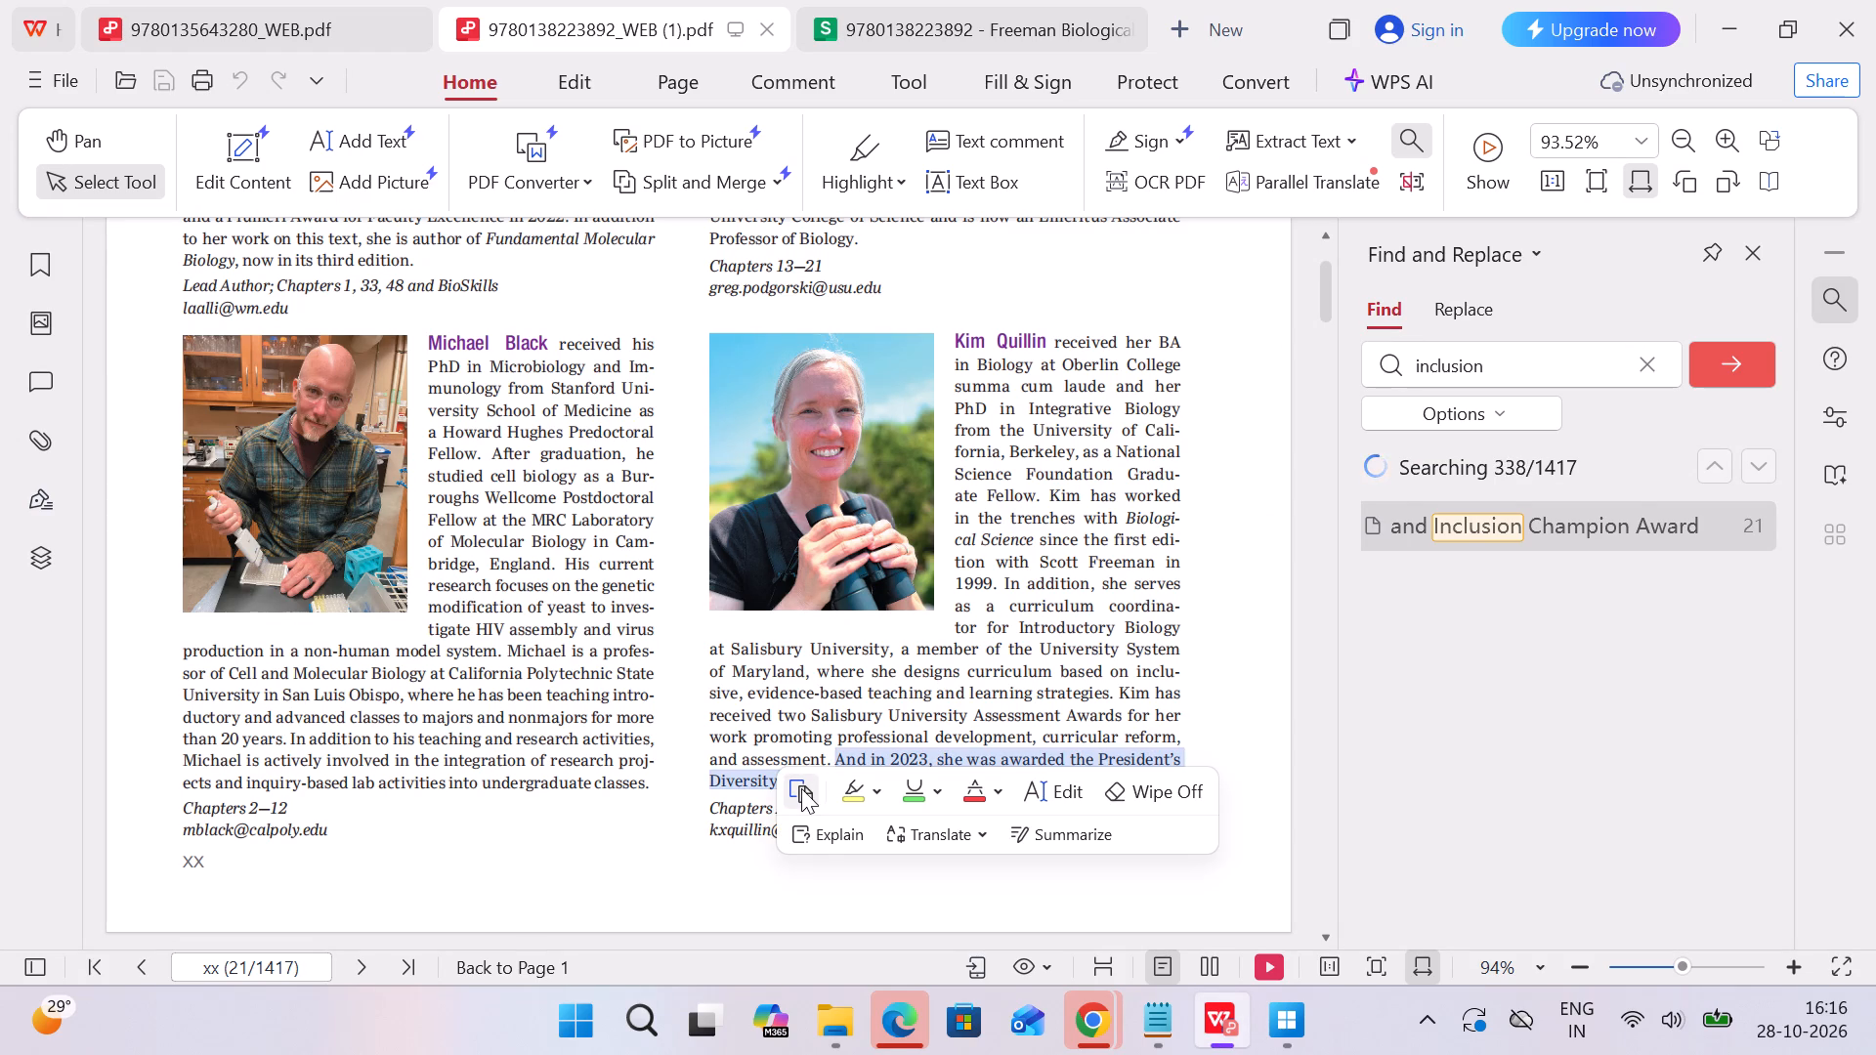
pyautogui.click(801, 786)
# Switch to the Freeman Biological Science sheet in Google Sheets and search it for the copied sentence.
pyautogui.hotkey('alt', 'Tab')
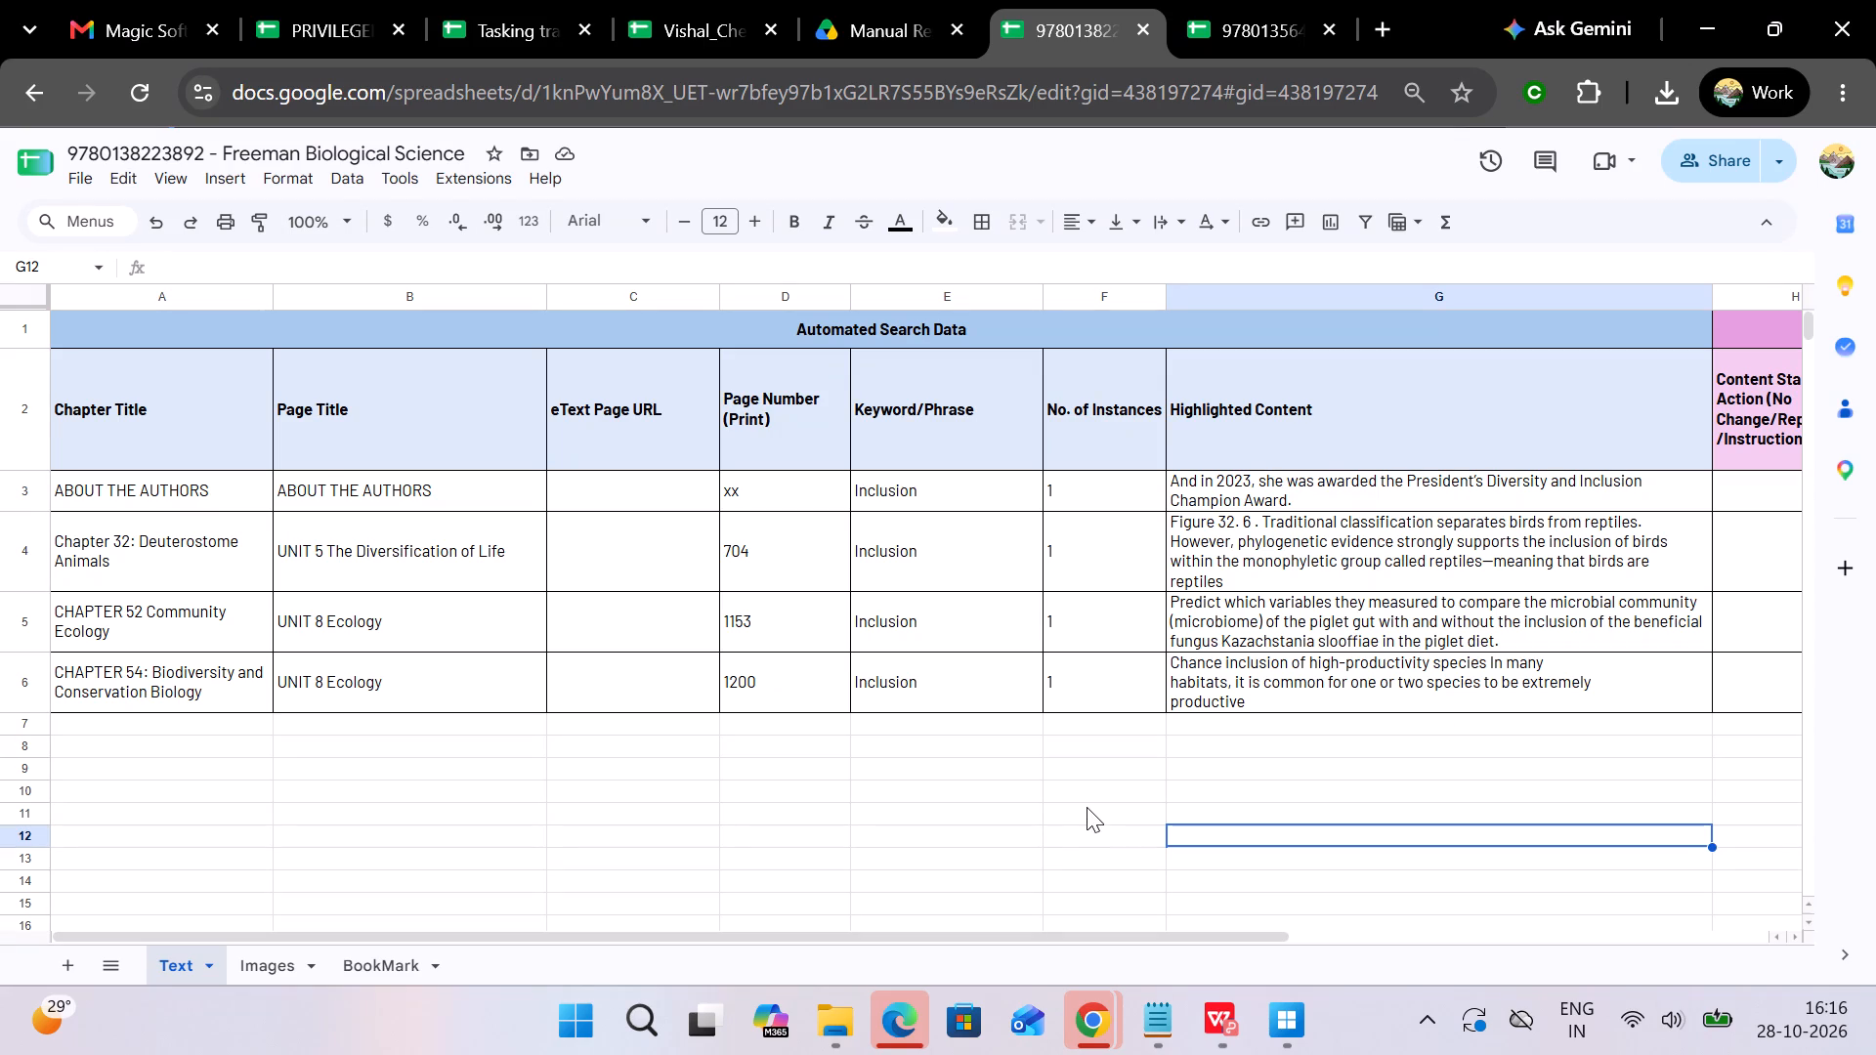
pyautogui.hotkey('ctrl', 'f')
pyautogui.hotkey('ctrl', 'v')
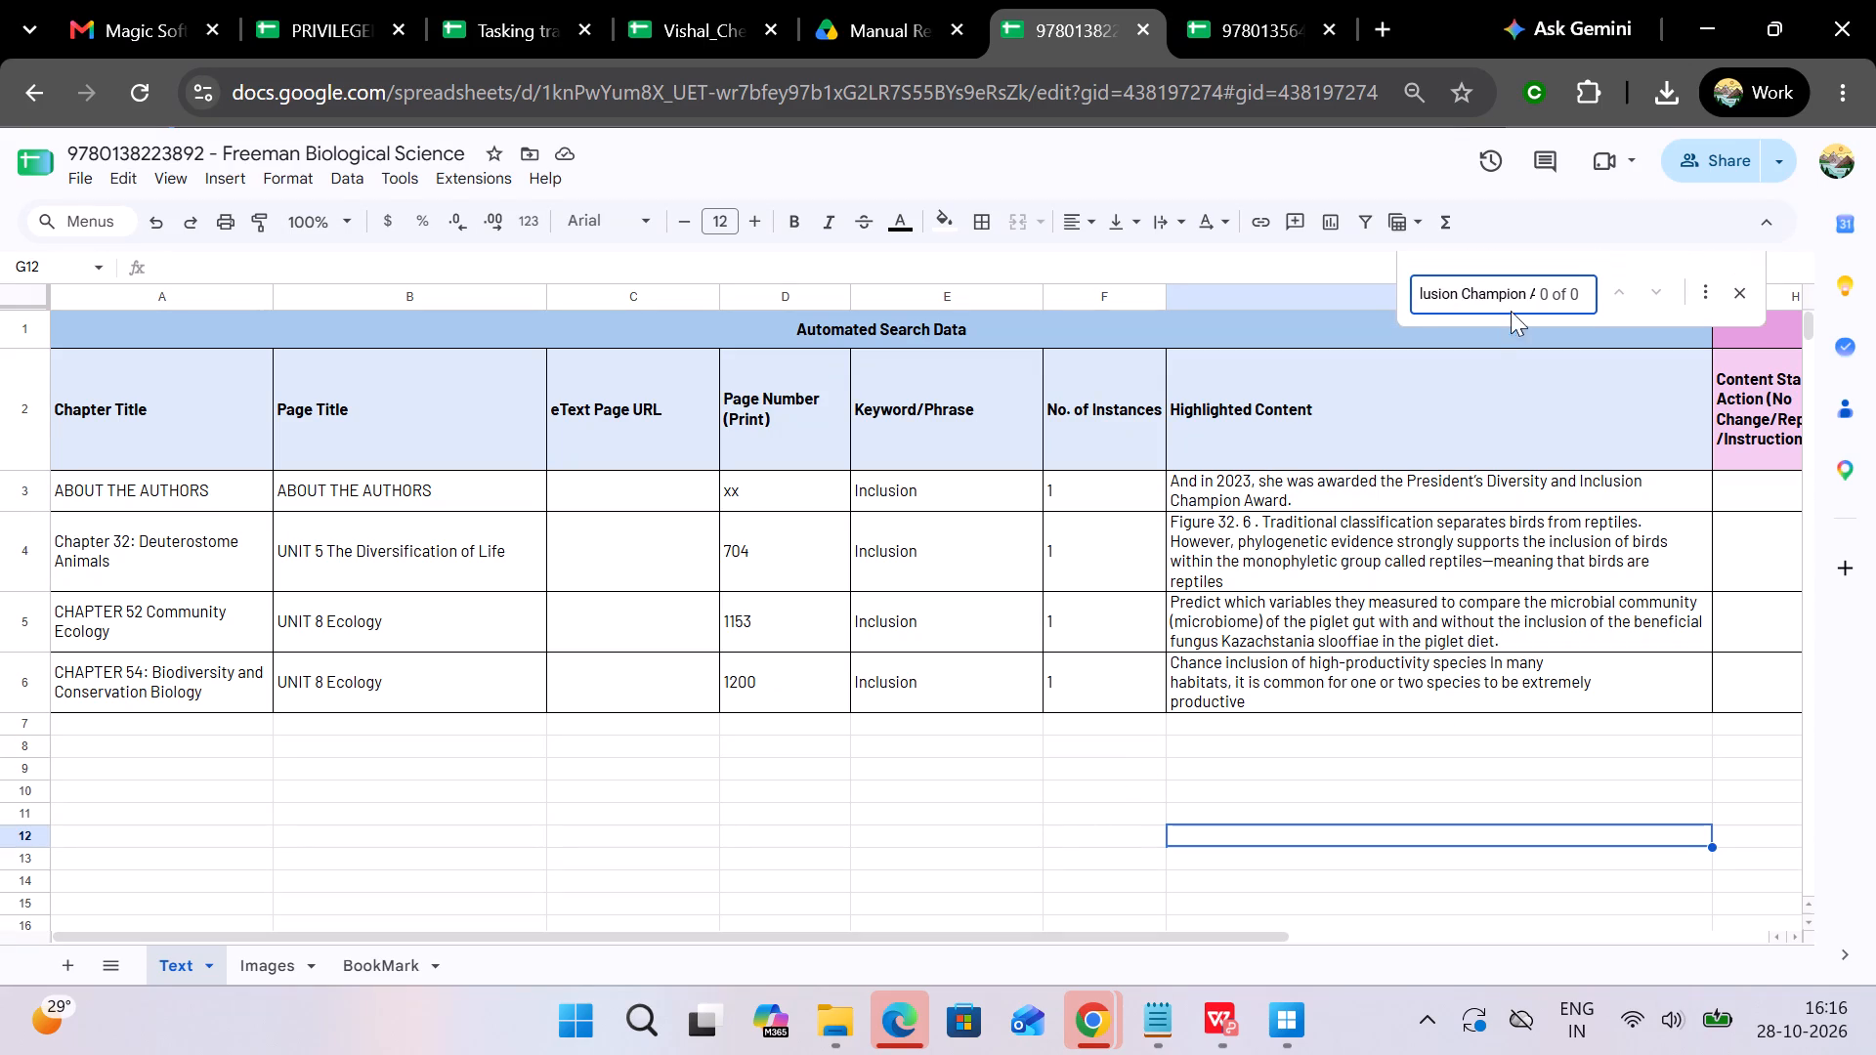
# Check the search phrase from beginning to end for stray characters and compare it with the sentence in cell G3.
pyautogui.doubleClick(1469, 294)
pyautogui.moveTo(1469, 294); pyautogui.dragTo(1607, 292)
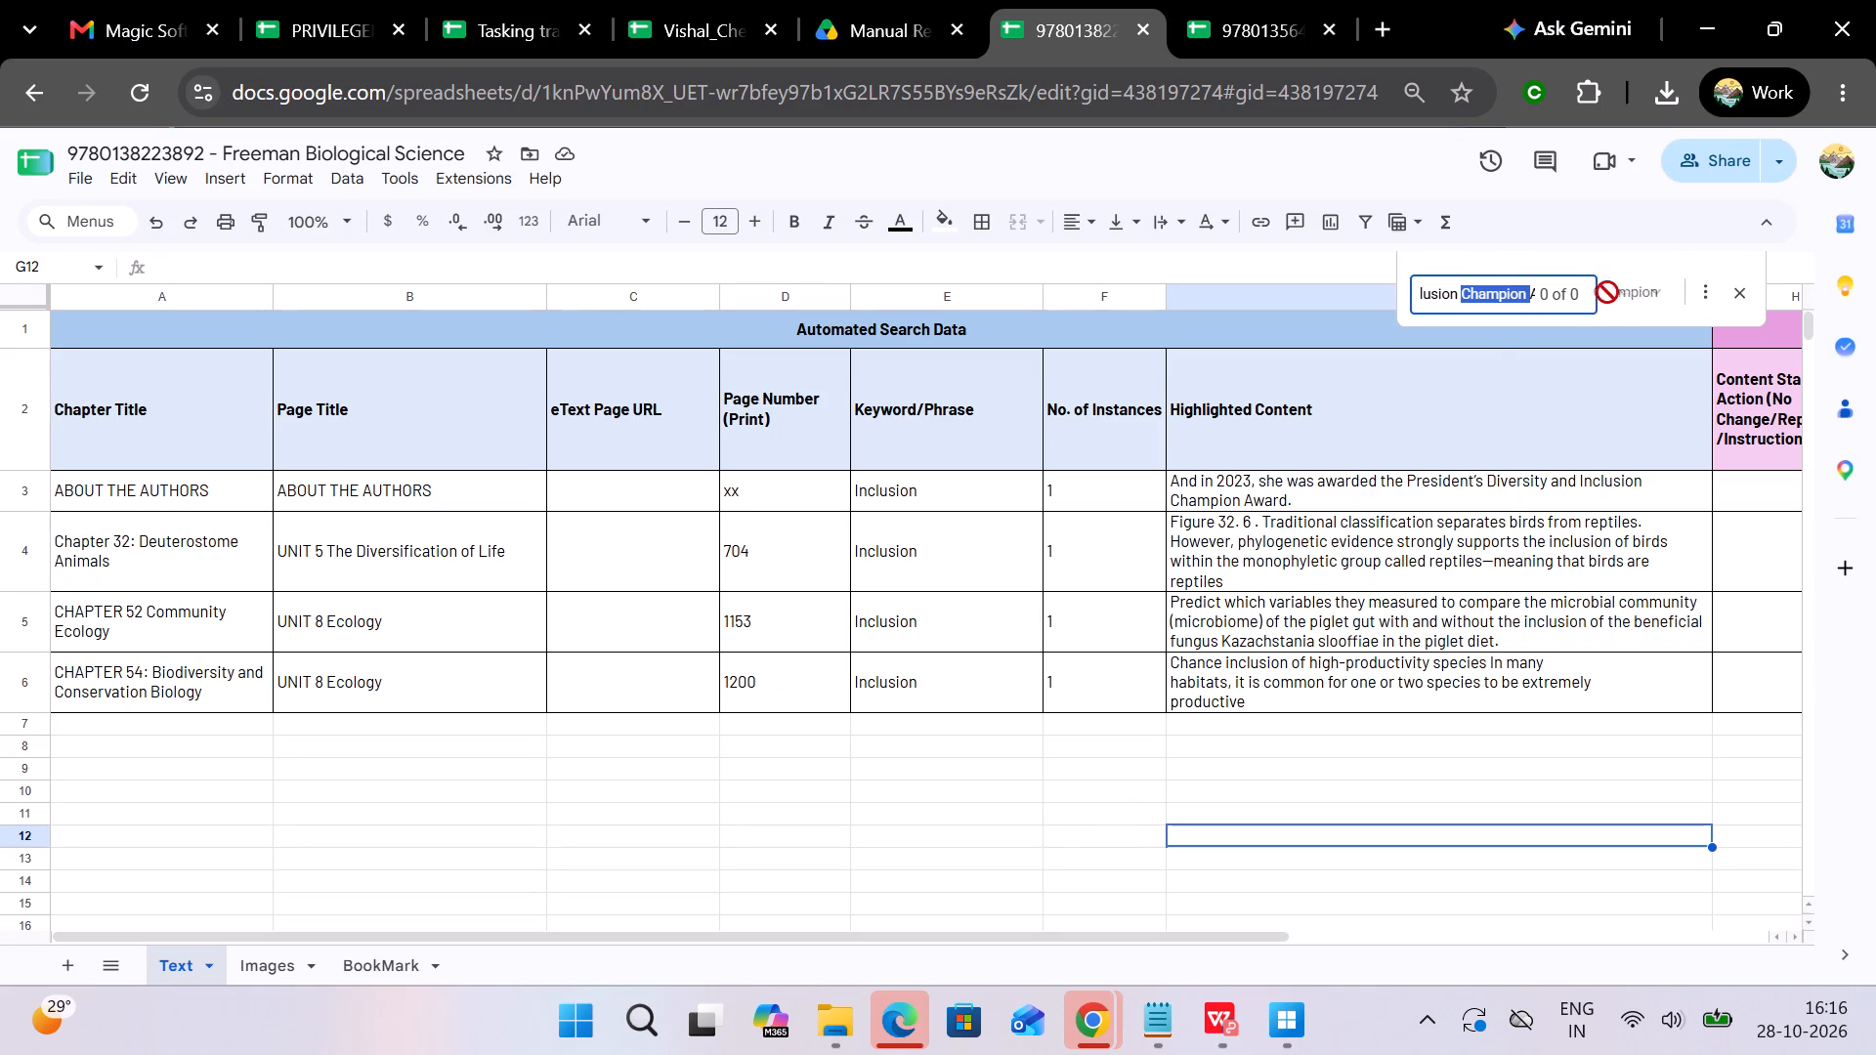
pyautogui.moveTo(1607, 292); pyautogui.dragTo(1512, 281)
pyautogui.click(1497, 290)
pyautogui.moveTo(1497, 290); pyautogui.dragTo(1592, 315)
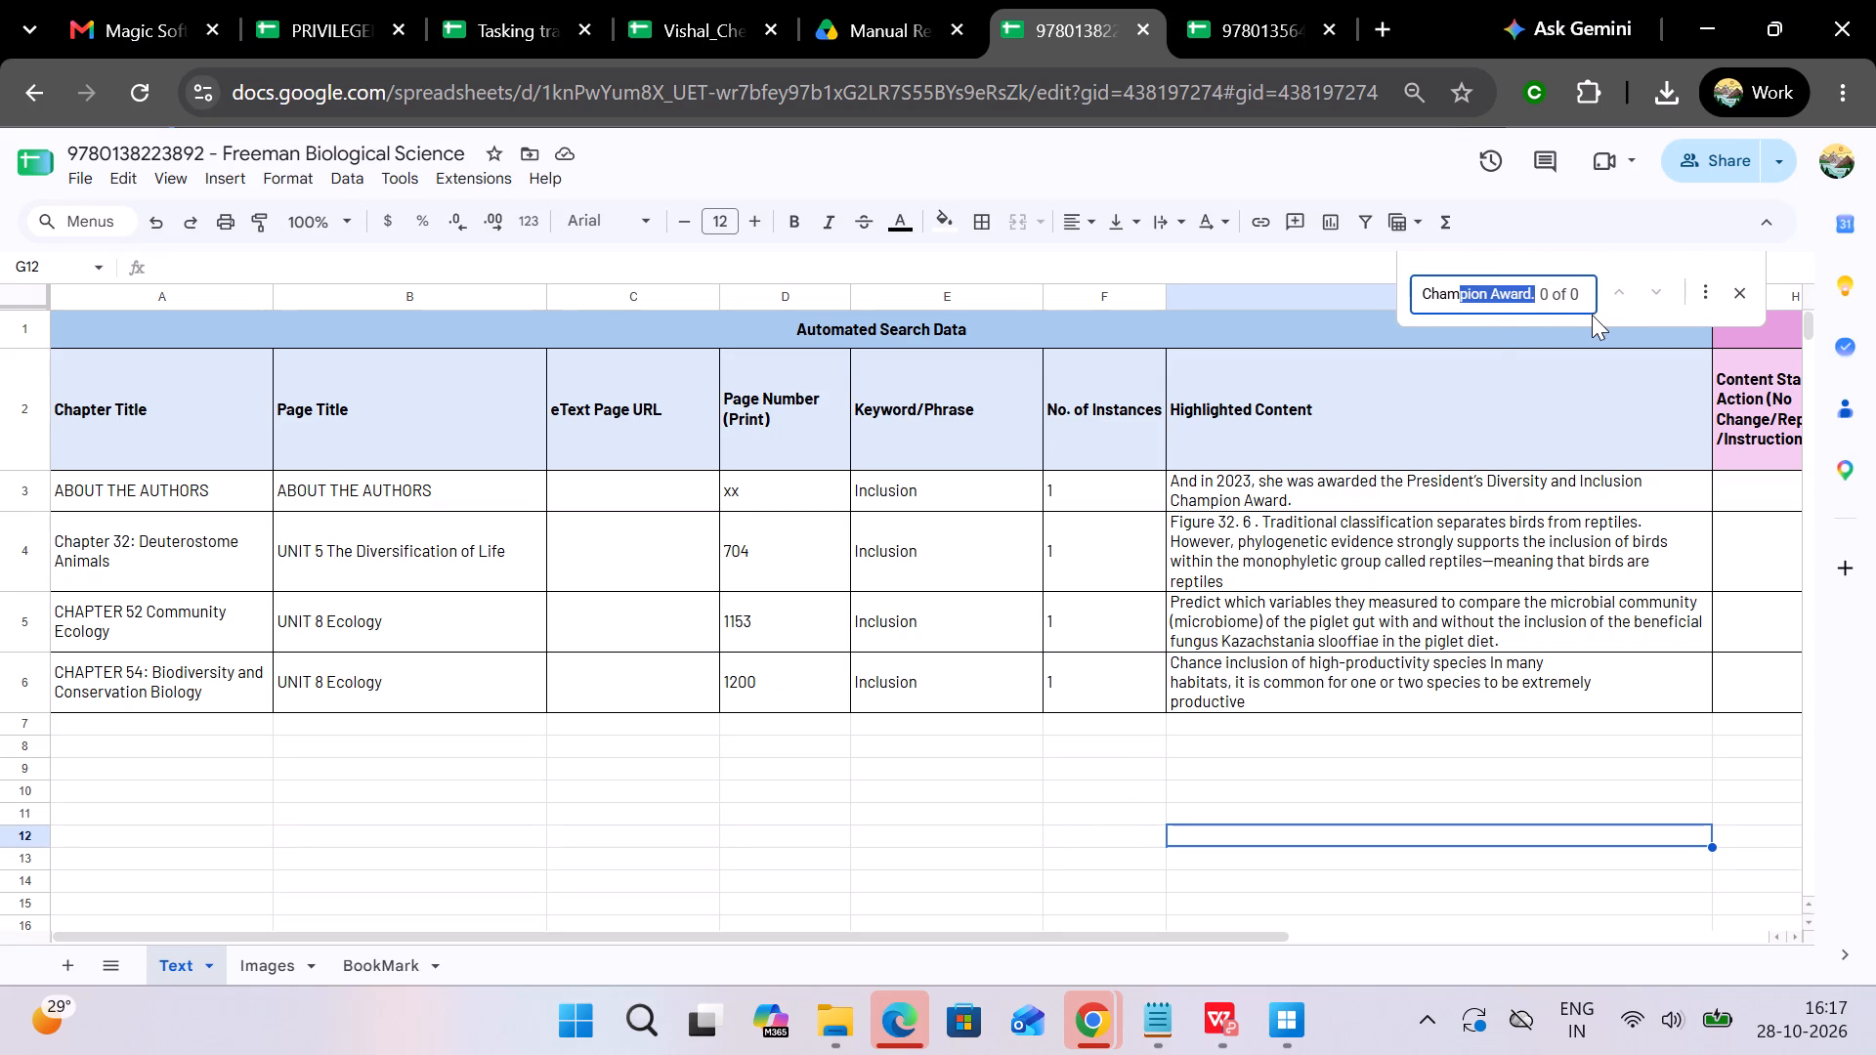
pyautogui.moveTo(1592, 315); pyautogui.dragTo(1599, 315)
pyautogui.click(1479, 285)
pyautogui.moveTo(1479, 285); pyautogui.dragTo(1229, 310)
pyautogui.click(1442, 305)
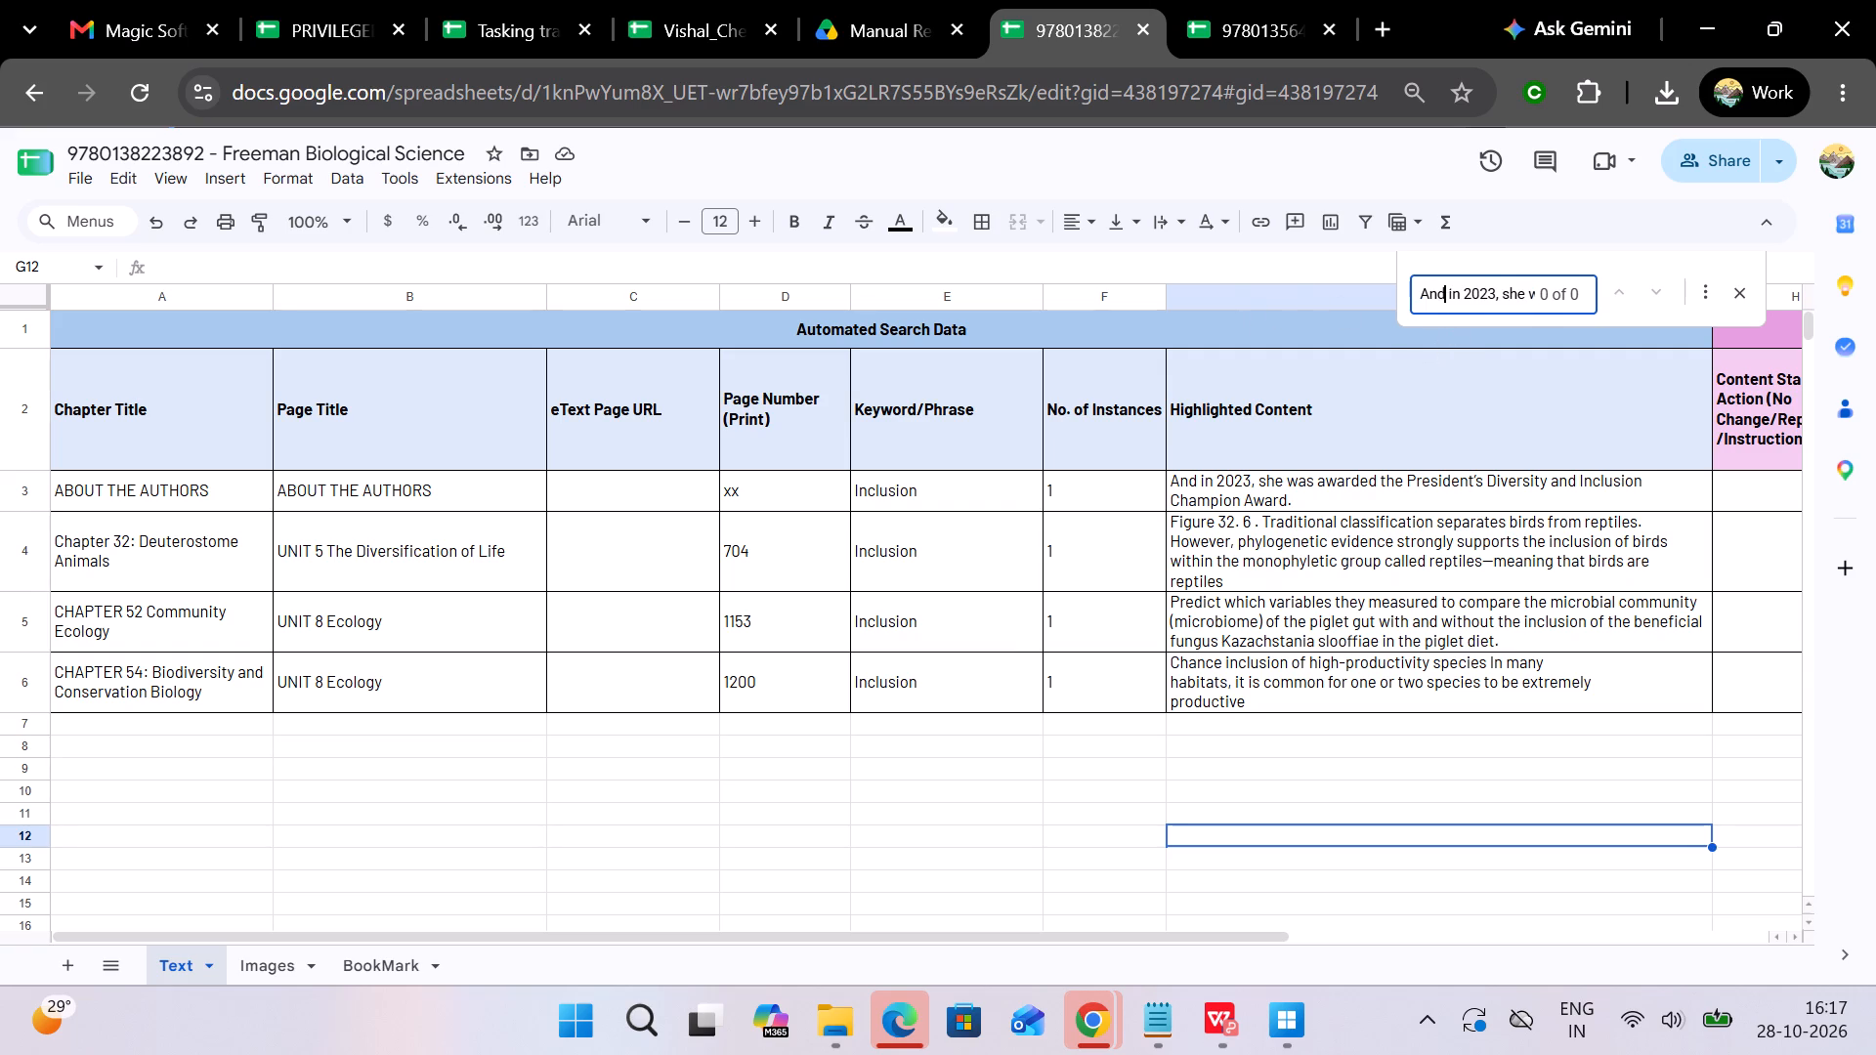
pyautogui.click(1442, 305)
pyautogui.click(1424, 293)
pyautogui.press('BackSpace')
pyautogui.press('BackSpace')
pyautogui.doubleClick(1221, 494)
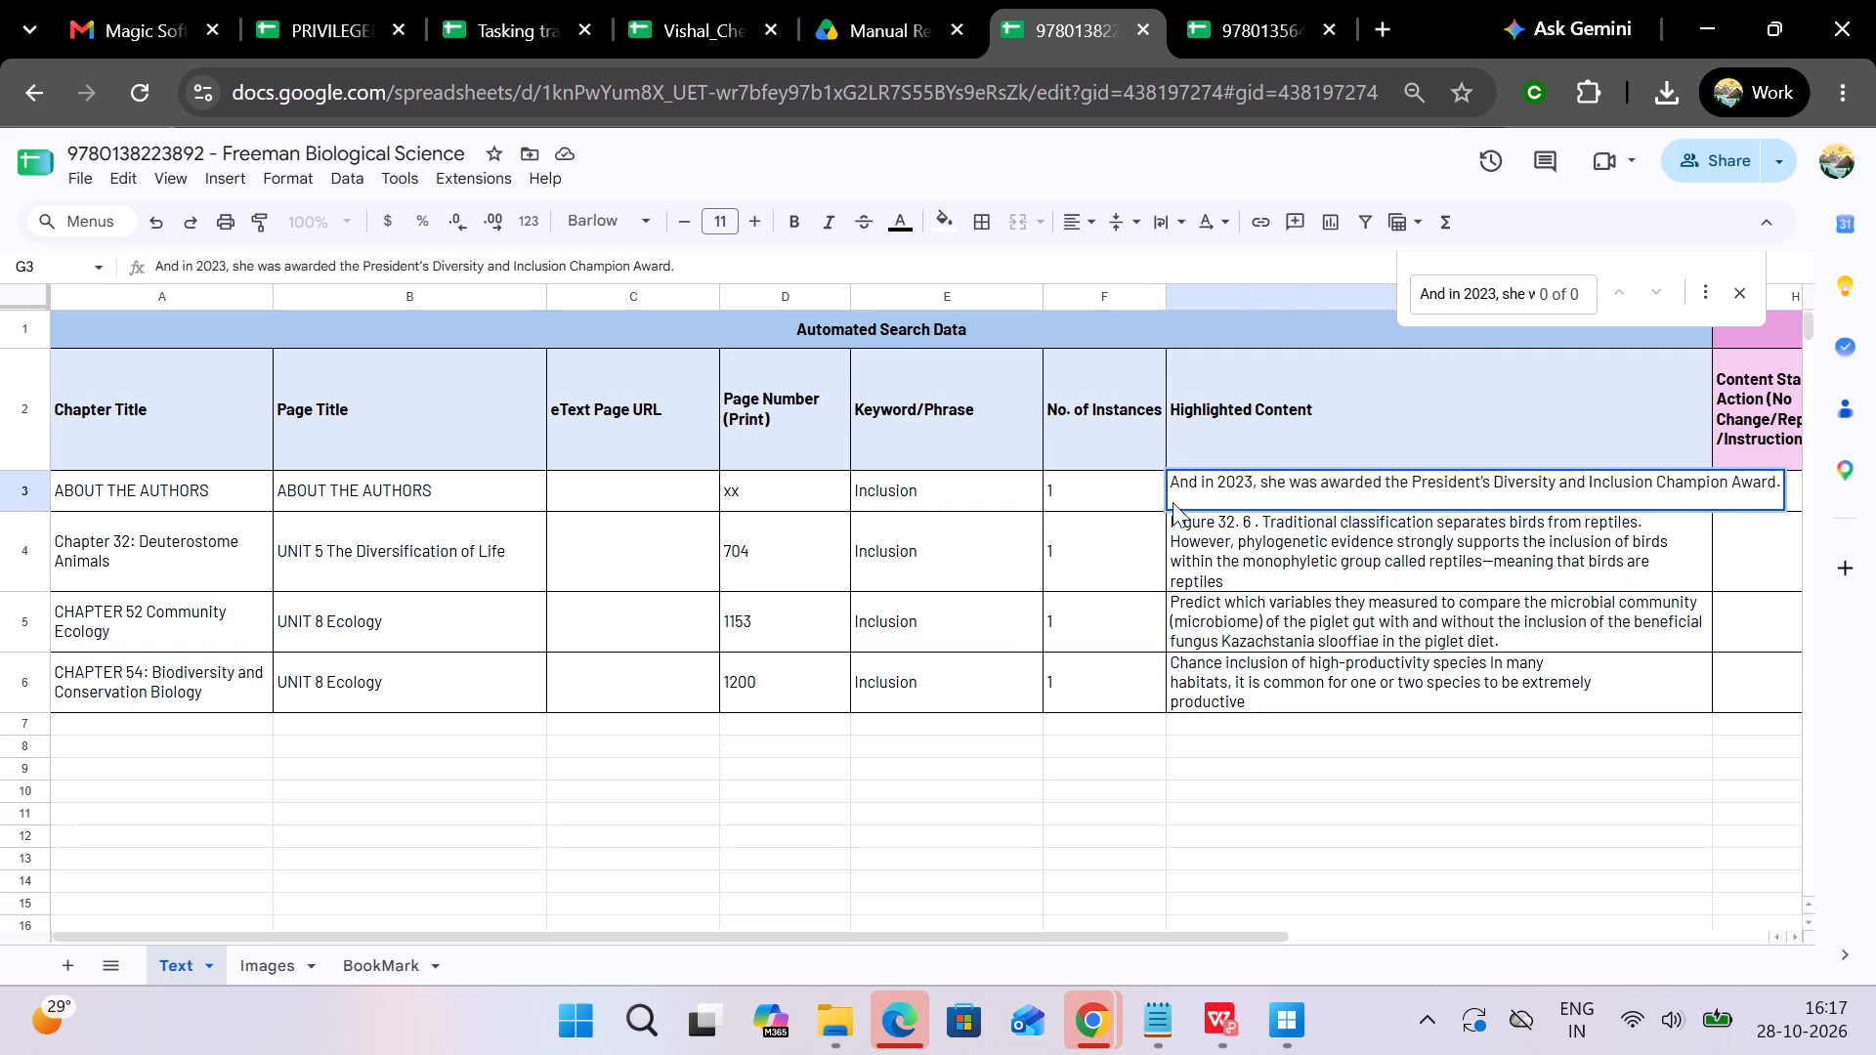
pyautogui.click(1172, 485)
pyautogui.click(1081, 538)
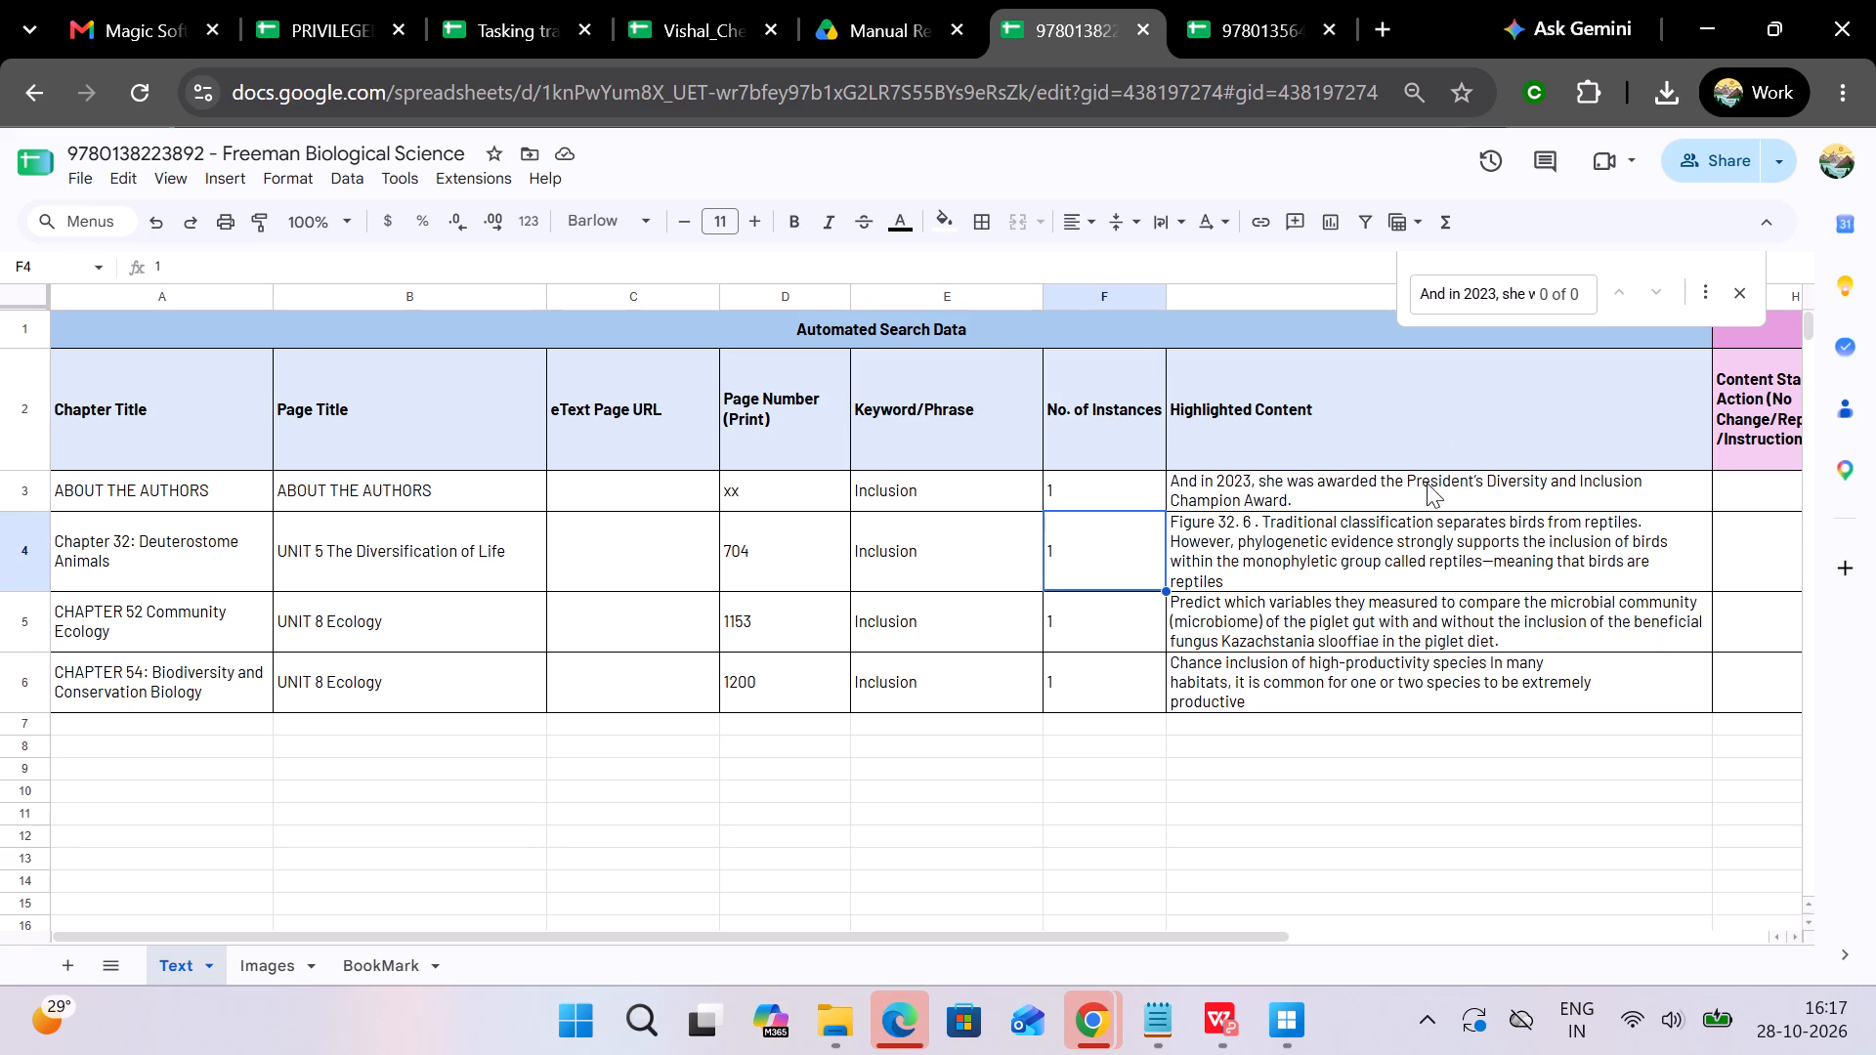
# Copy the search phrase from "n 2023" through "Champion Award.".
pyautogui.moveTo(1453, 292); pyautogui.dragTo(1551, 286)
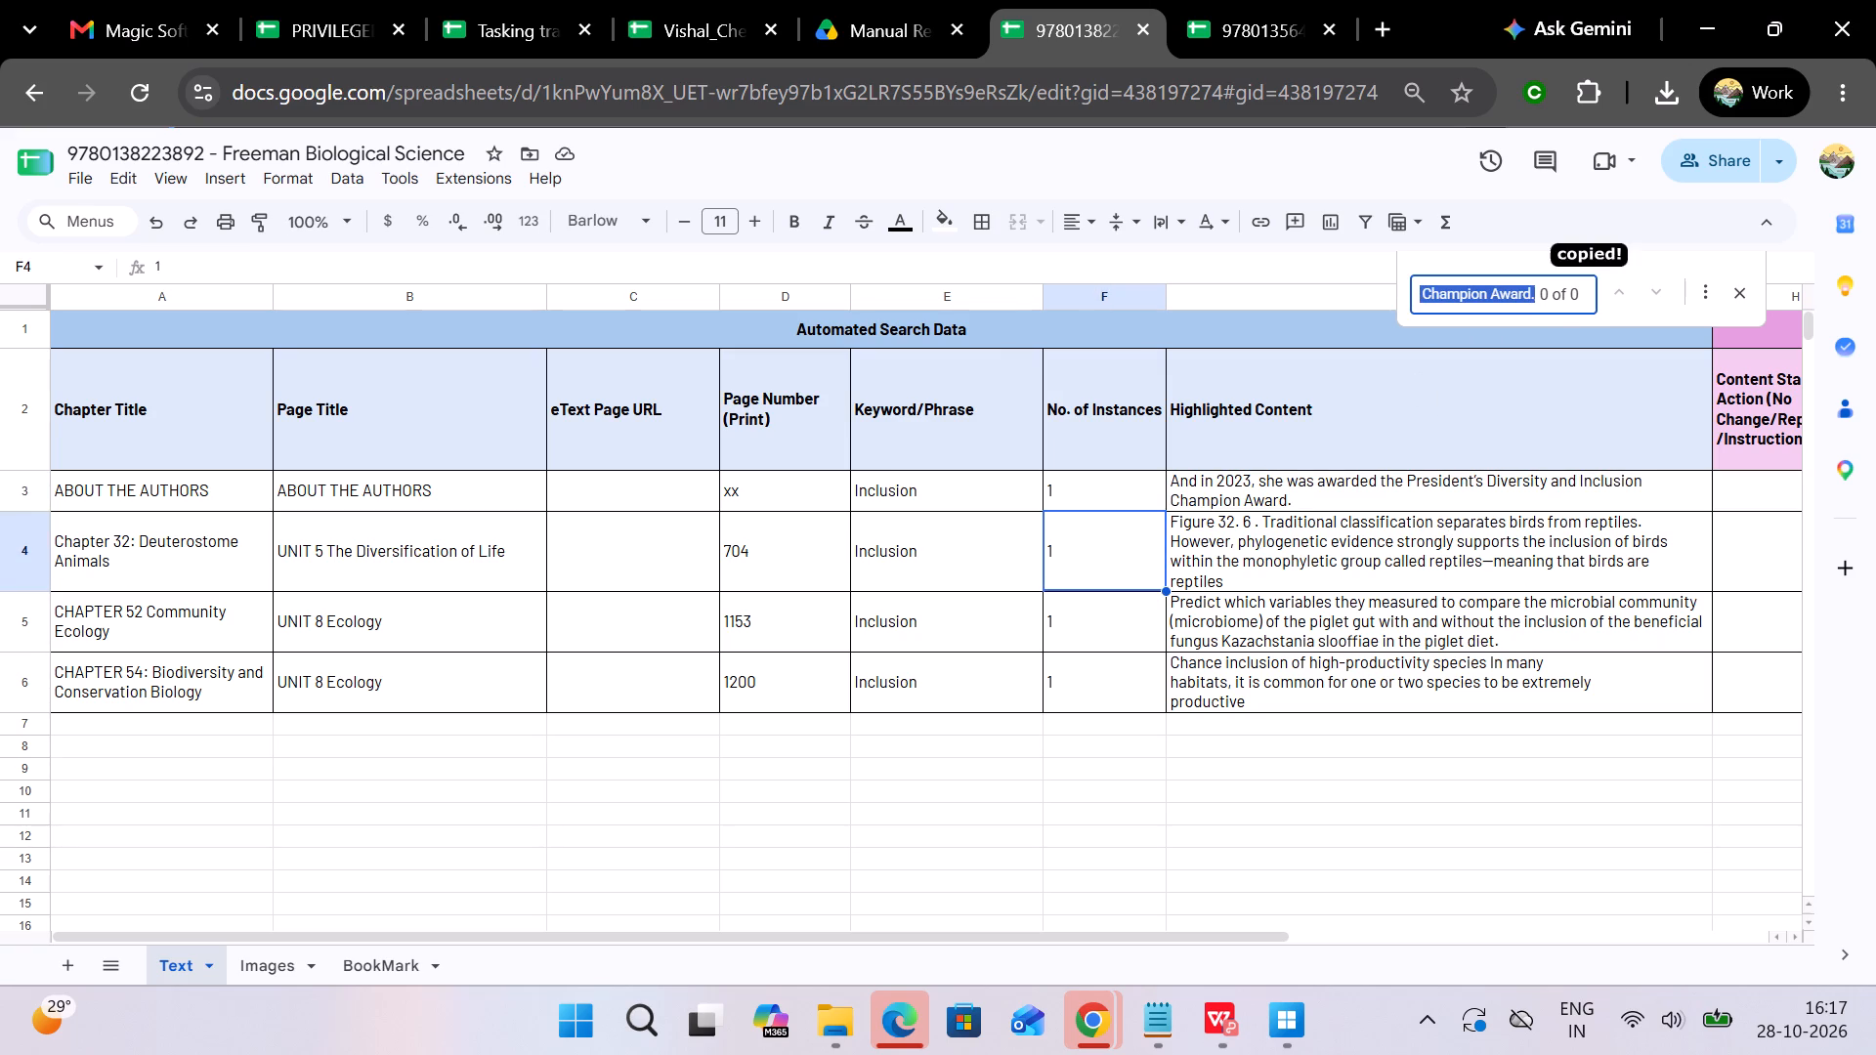
pyautogui.click(1414, 606)
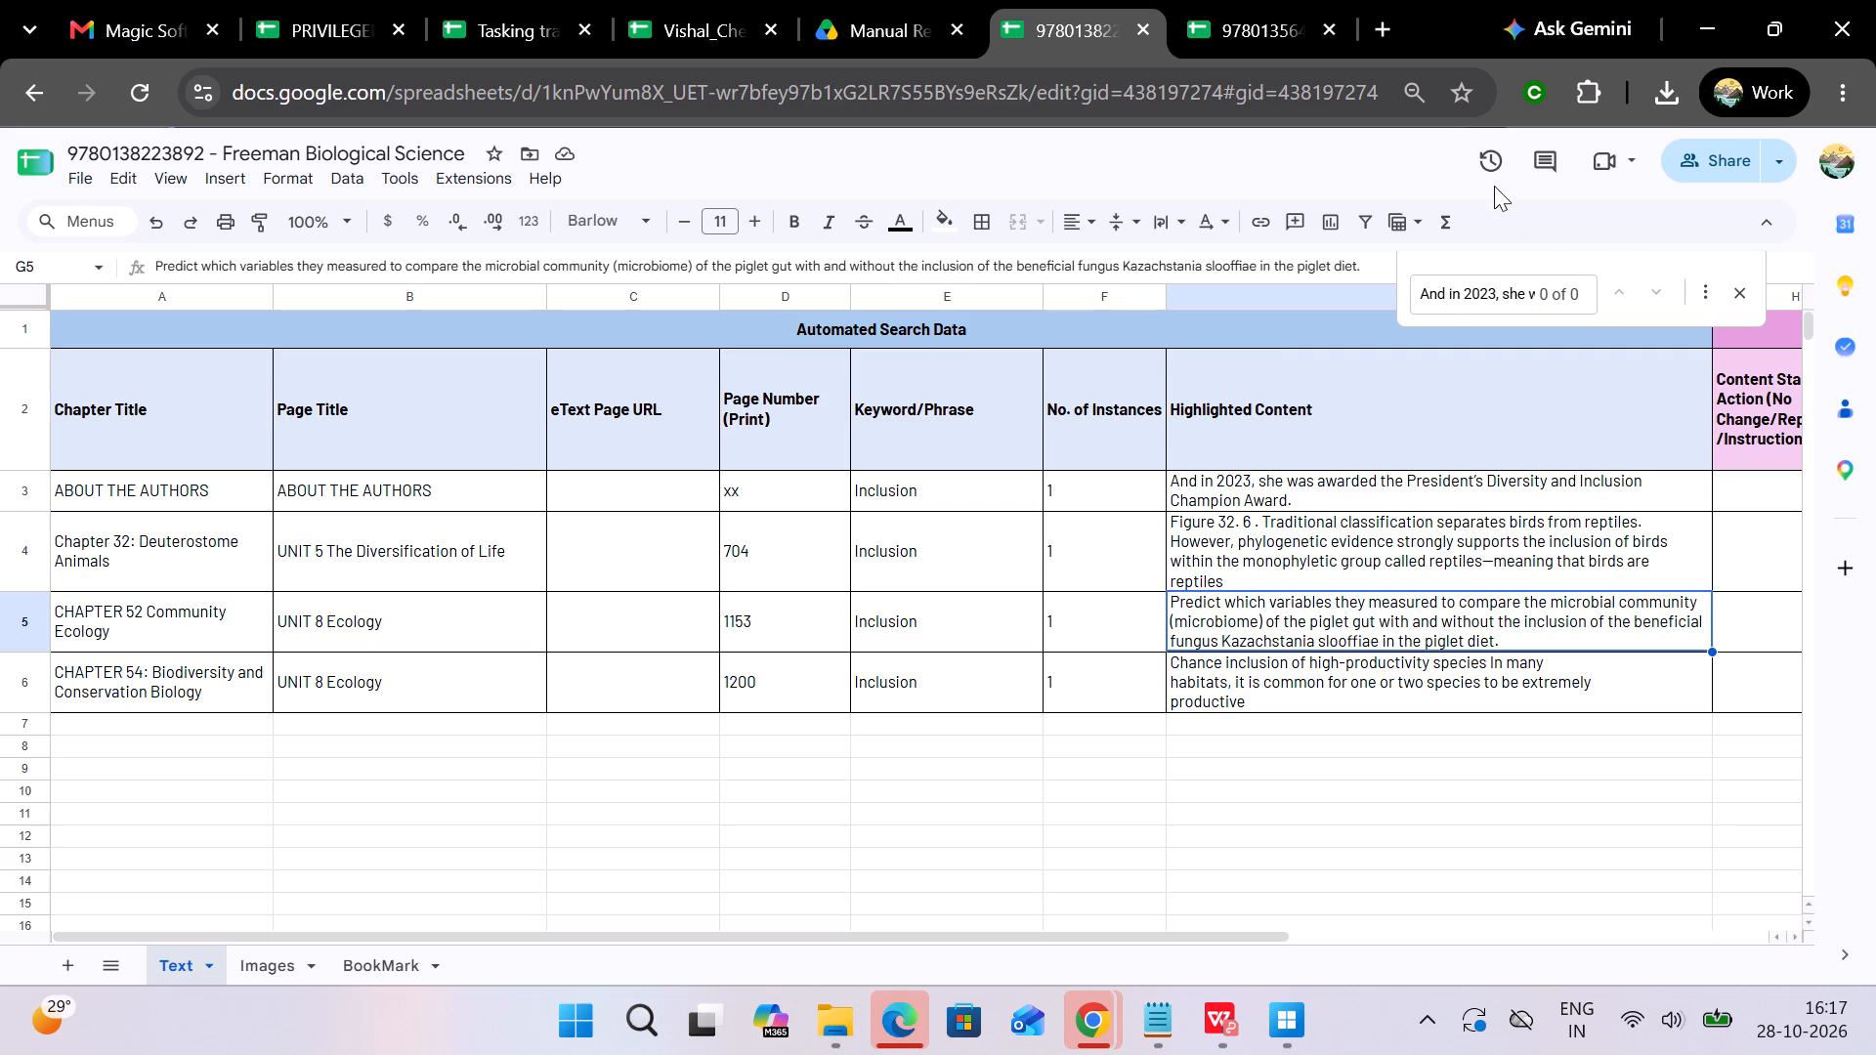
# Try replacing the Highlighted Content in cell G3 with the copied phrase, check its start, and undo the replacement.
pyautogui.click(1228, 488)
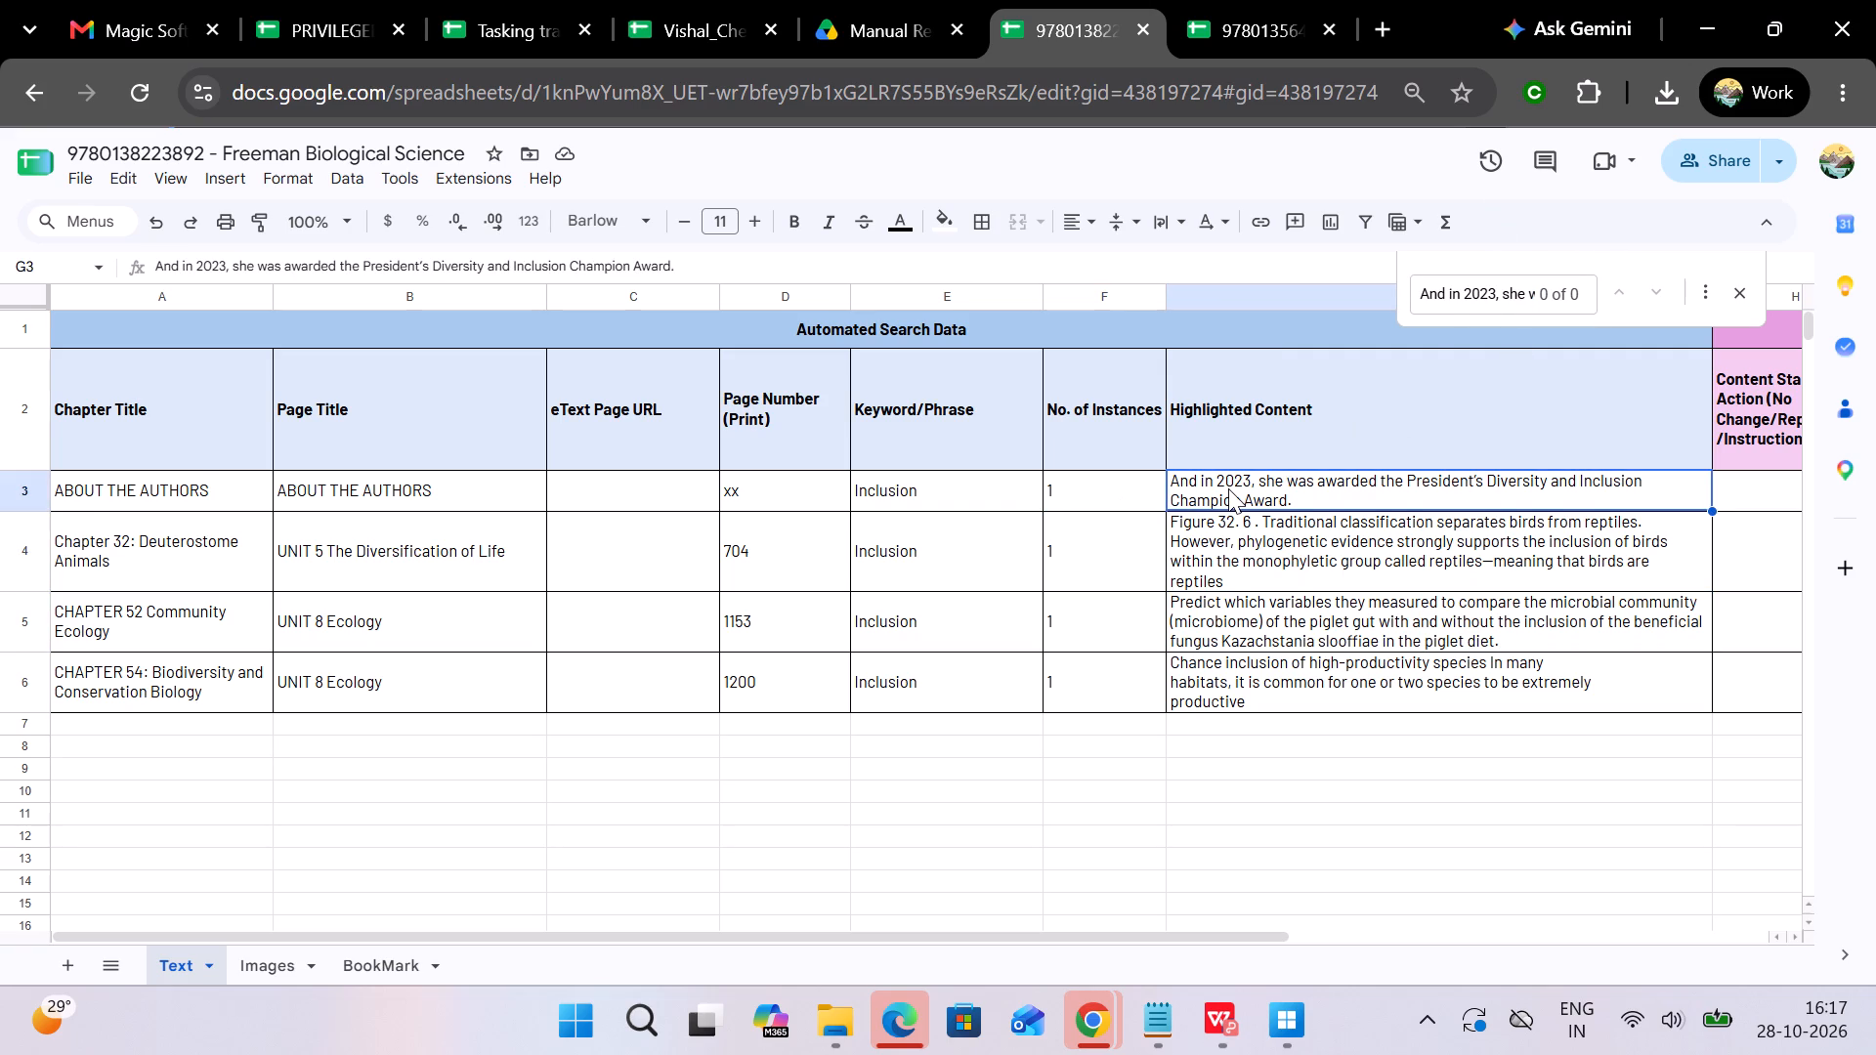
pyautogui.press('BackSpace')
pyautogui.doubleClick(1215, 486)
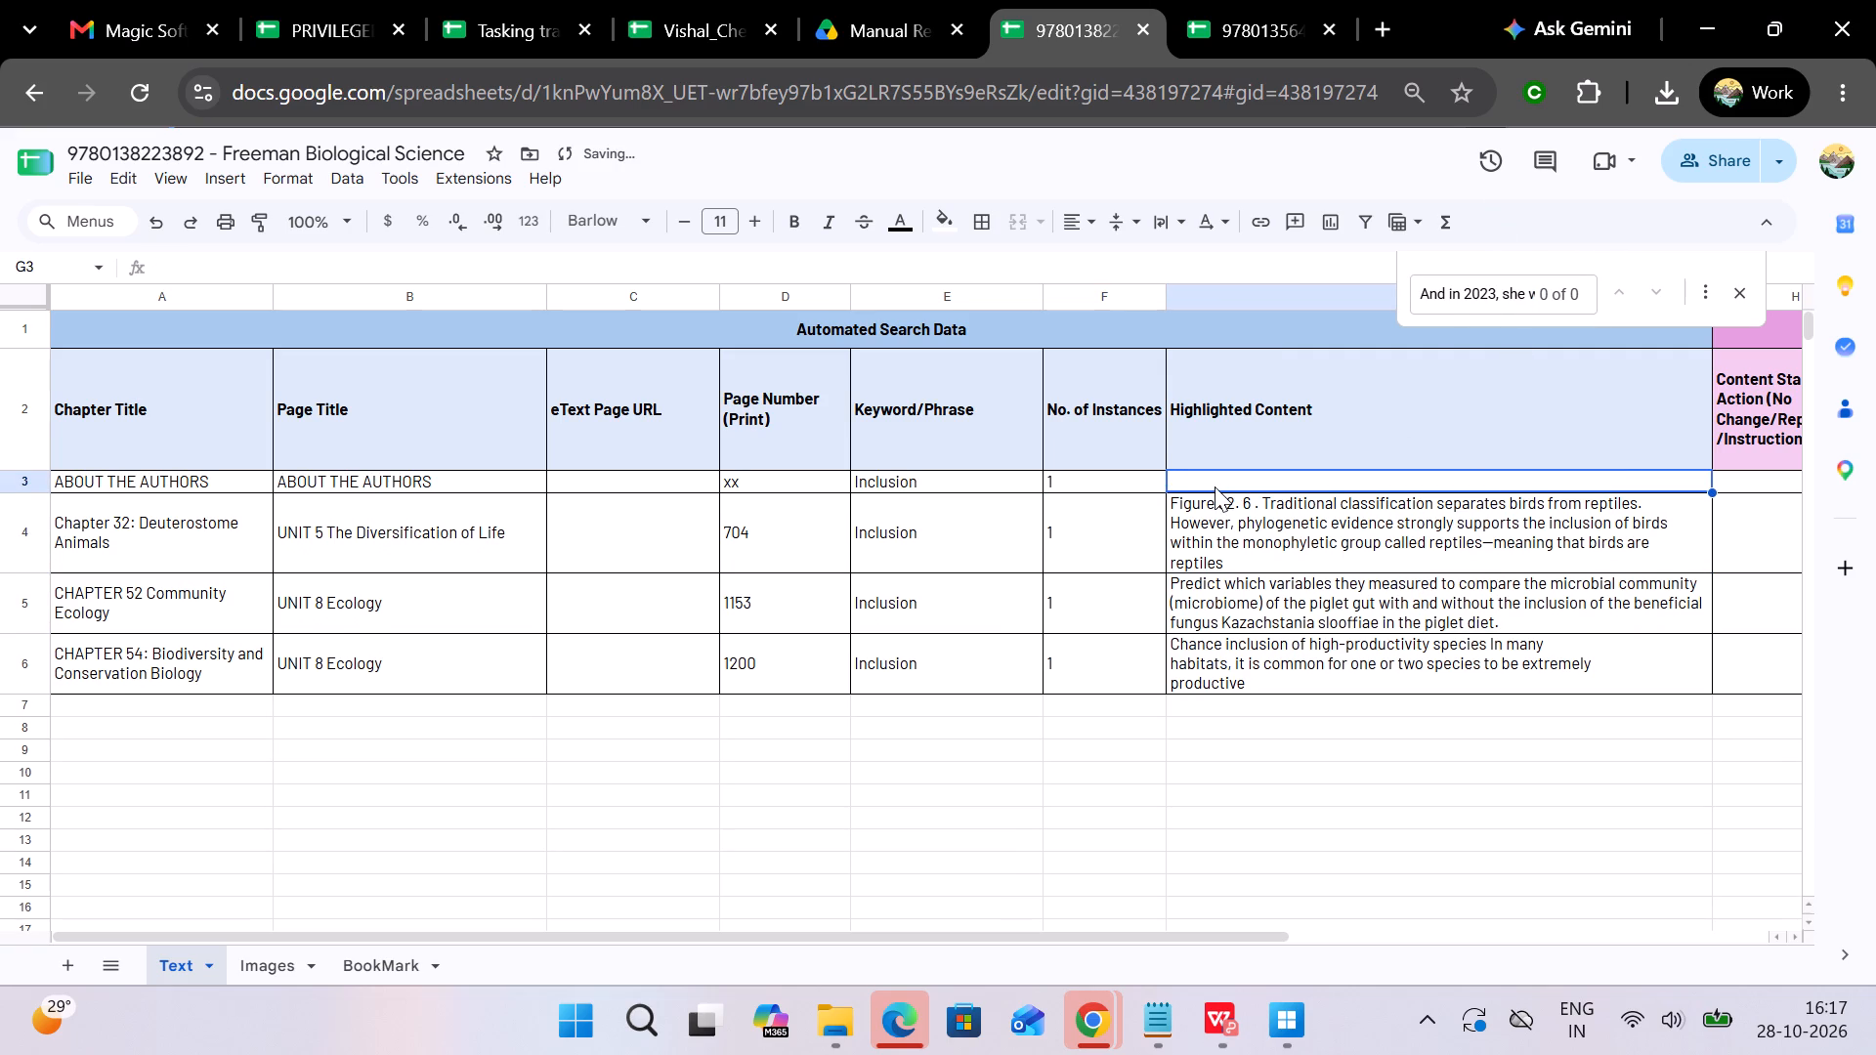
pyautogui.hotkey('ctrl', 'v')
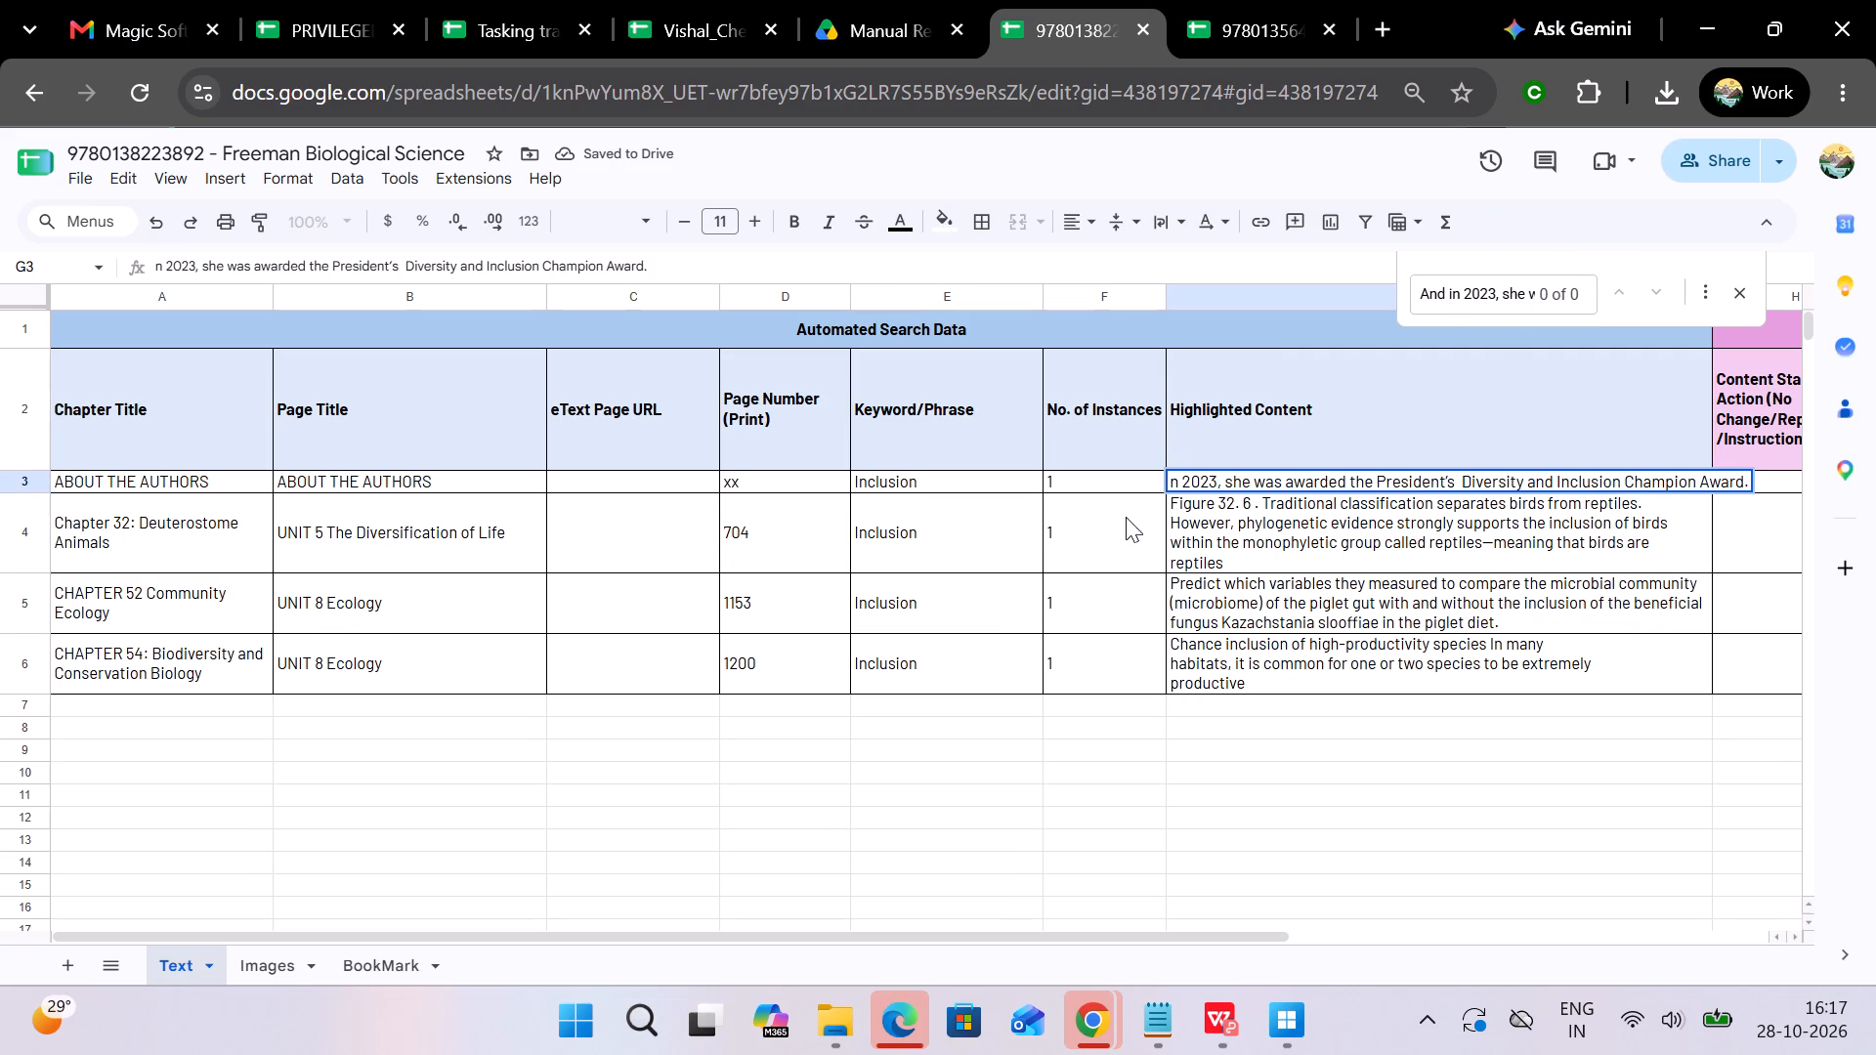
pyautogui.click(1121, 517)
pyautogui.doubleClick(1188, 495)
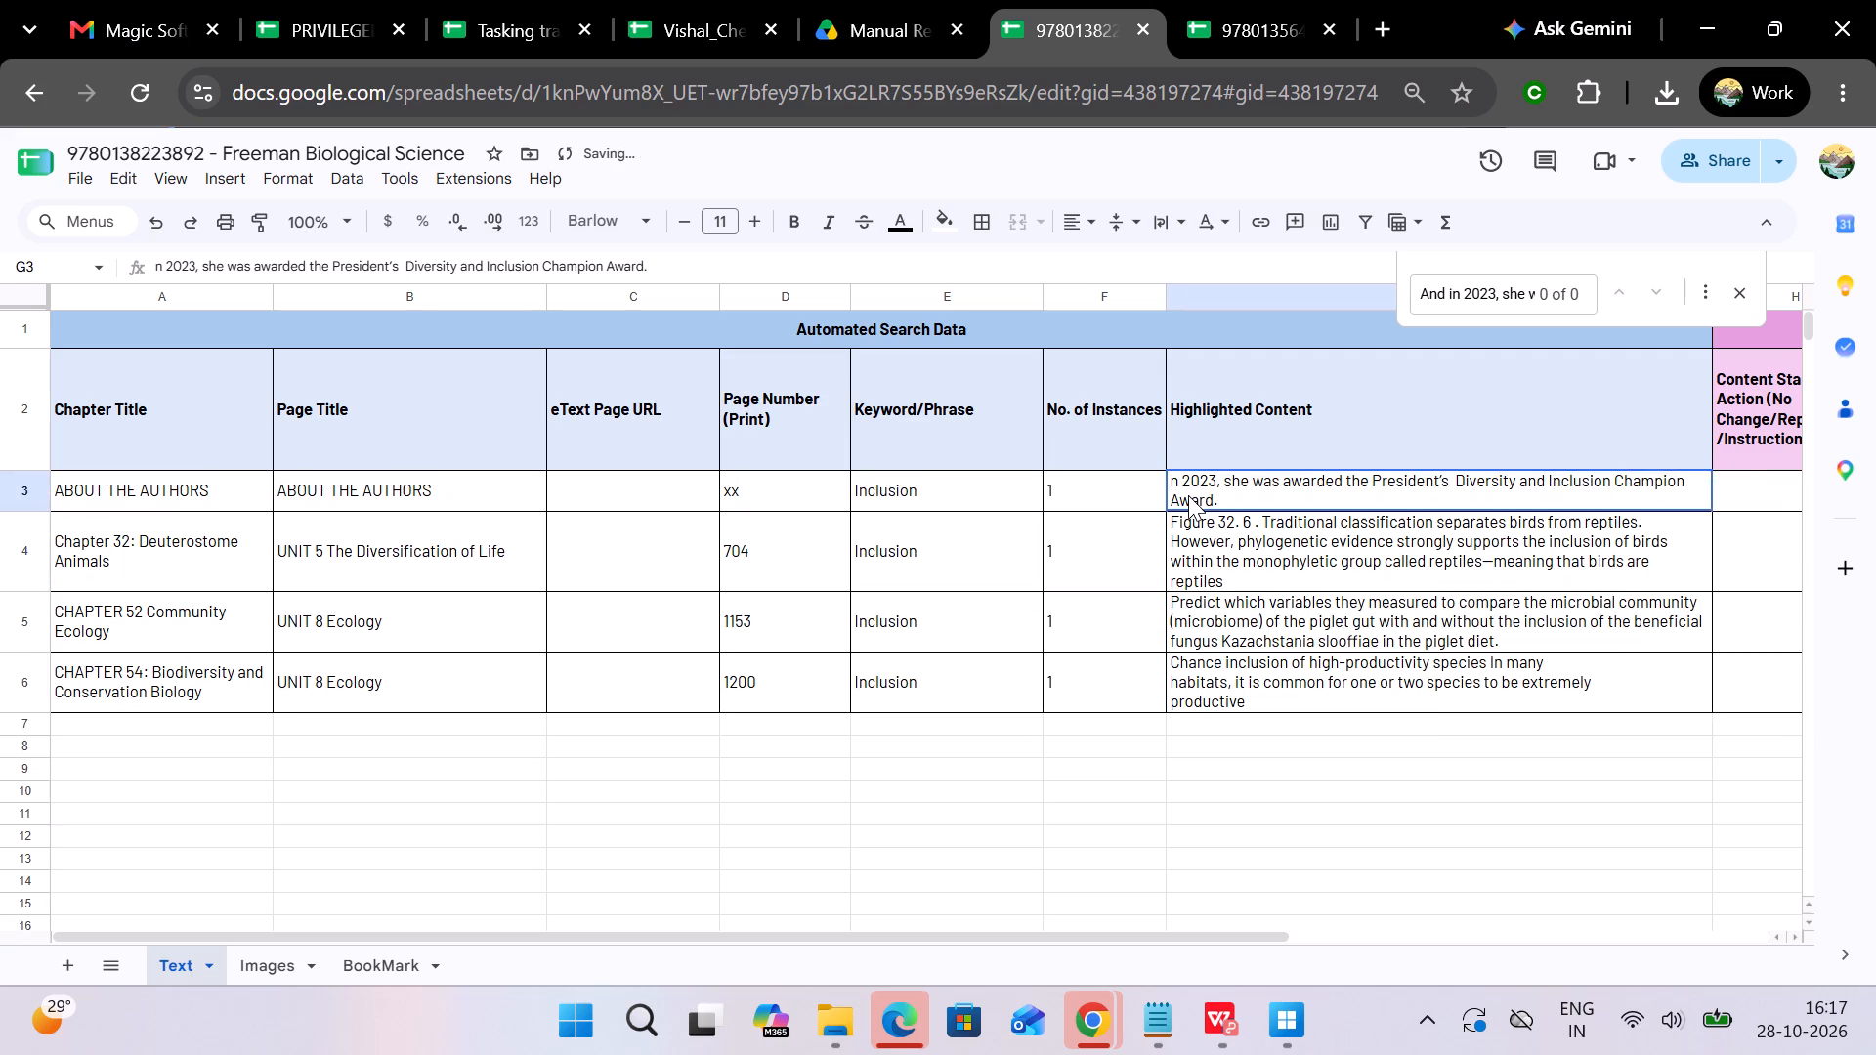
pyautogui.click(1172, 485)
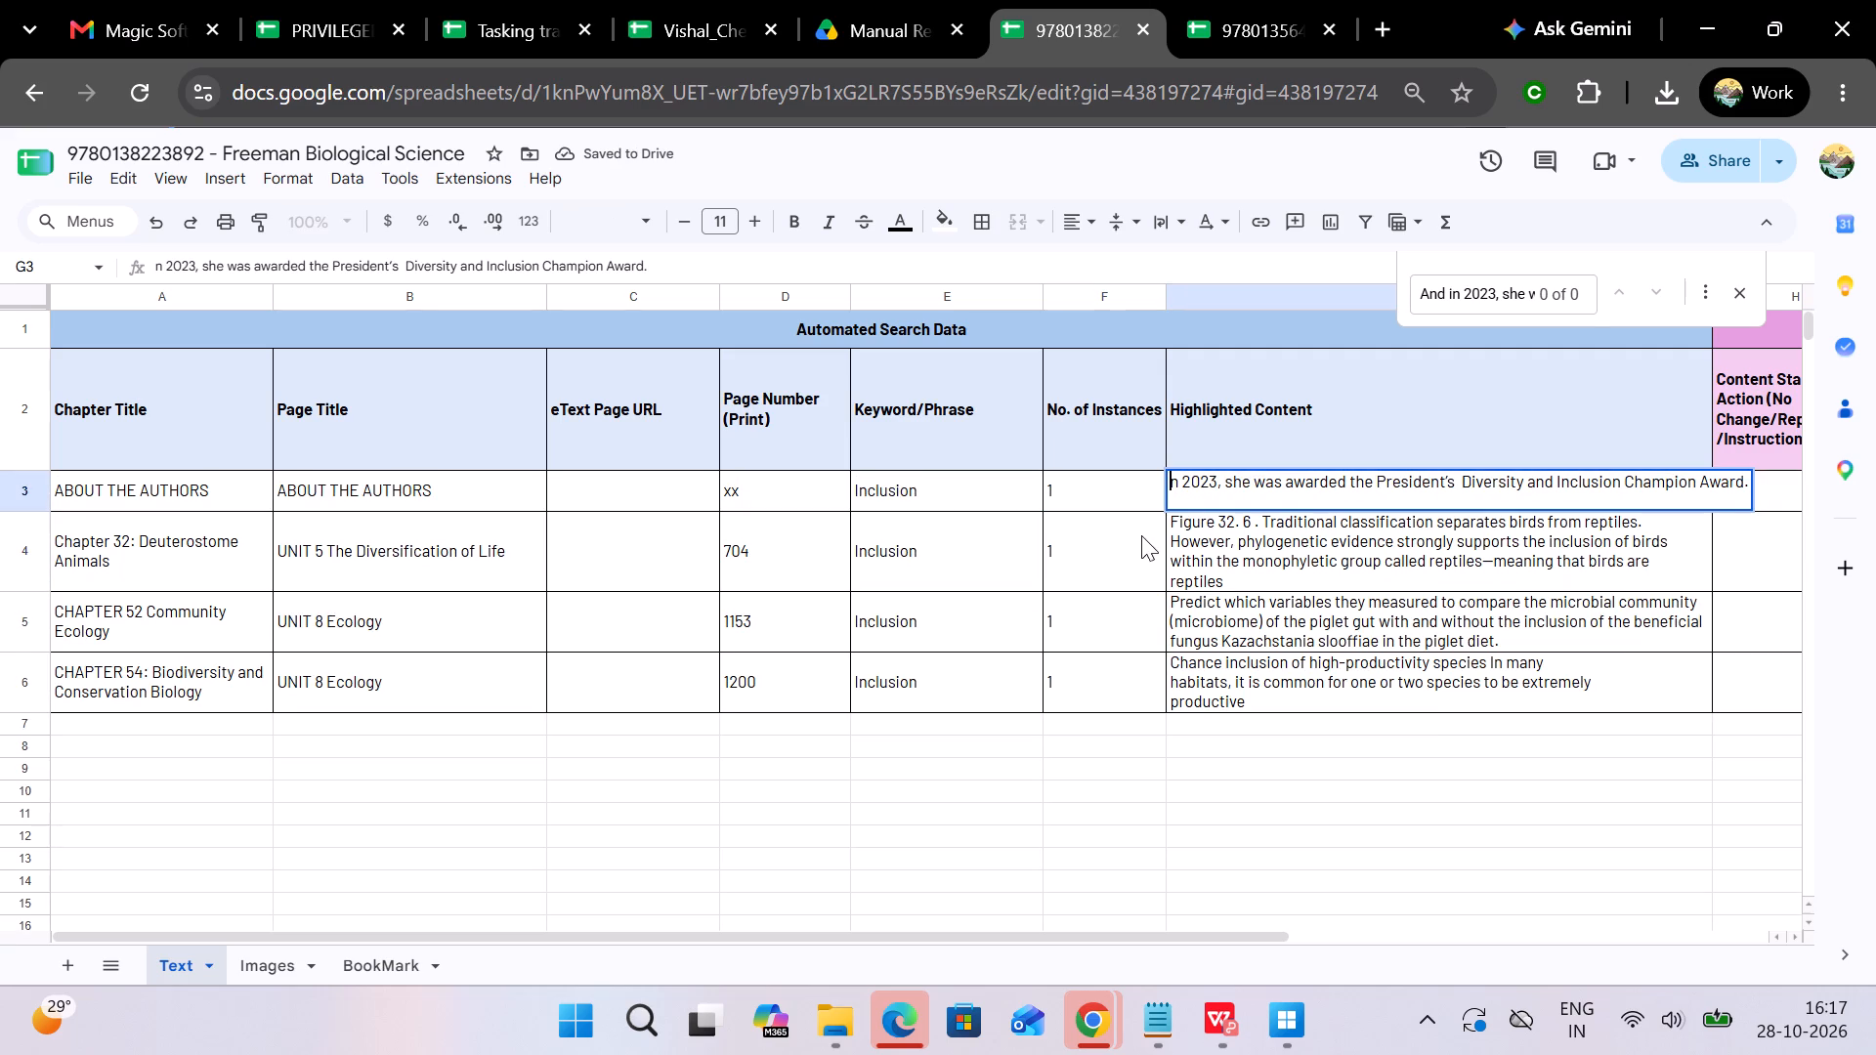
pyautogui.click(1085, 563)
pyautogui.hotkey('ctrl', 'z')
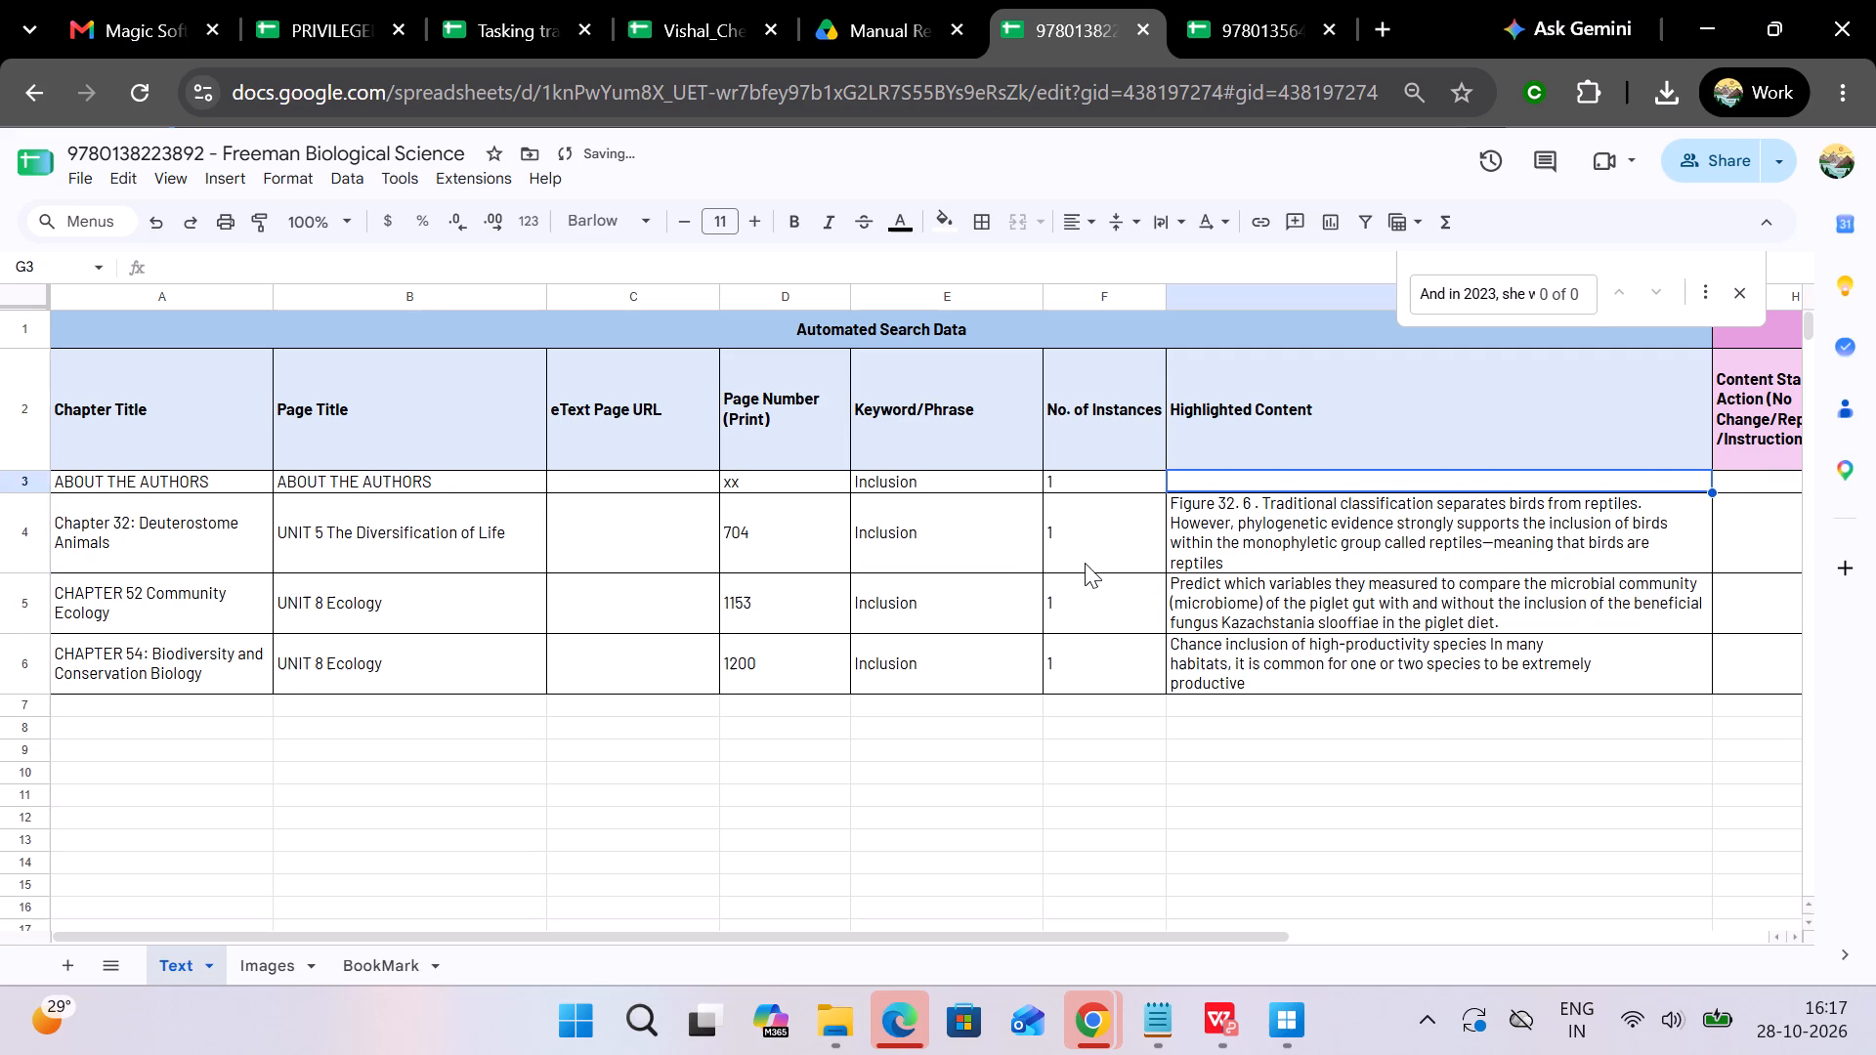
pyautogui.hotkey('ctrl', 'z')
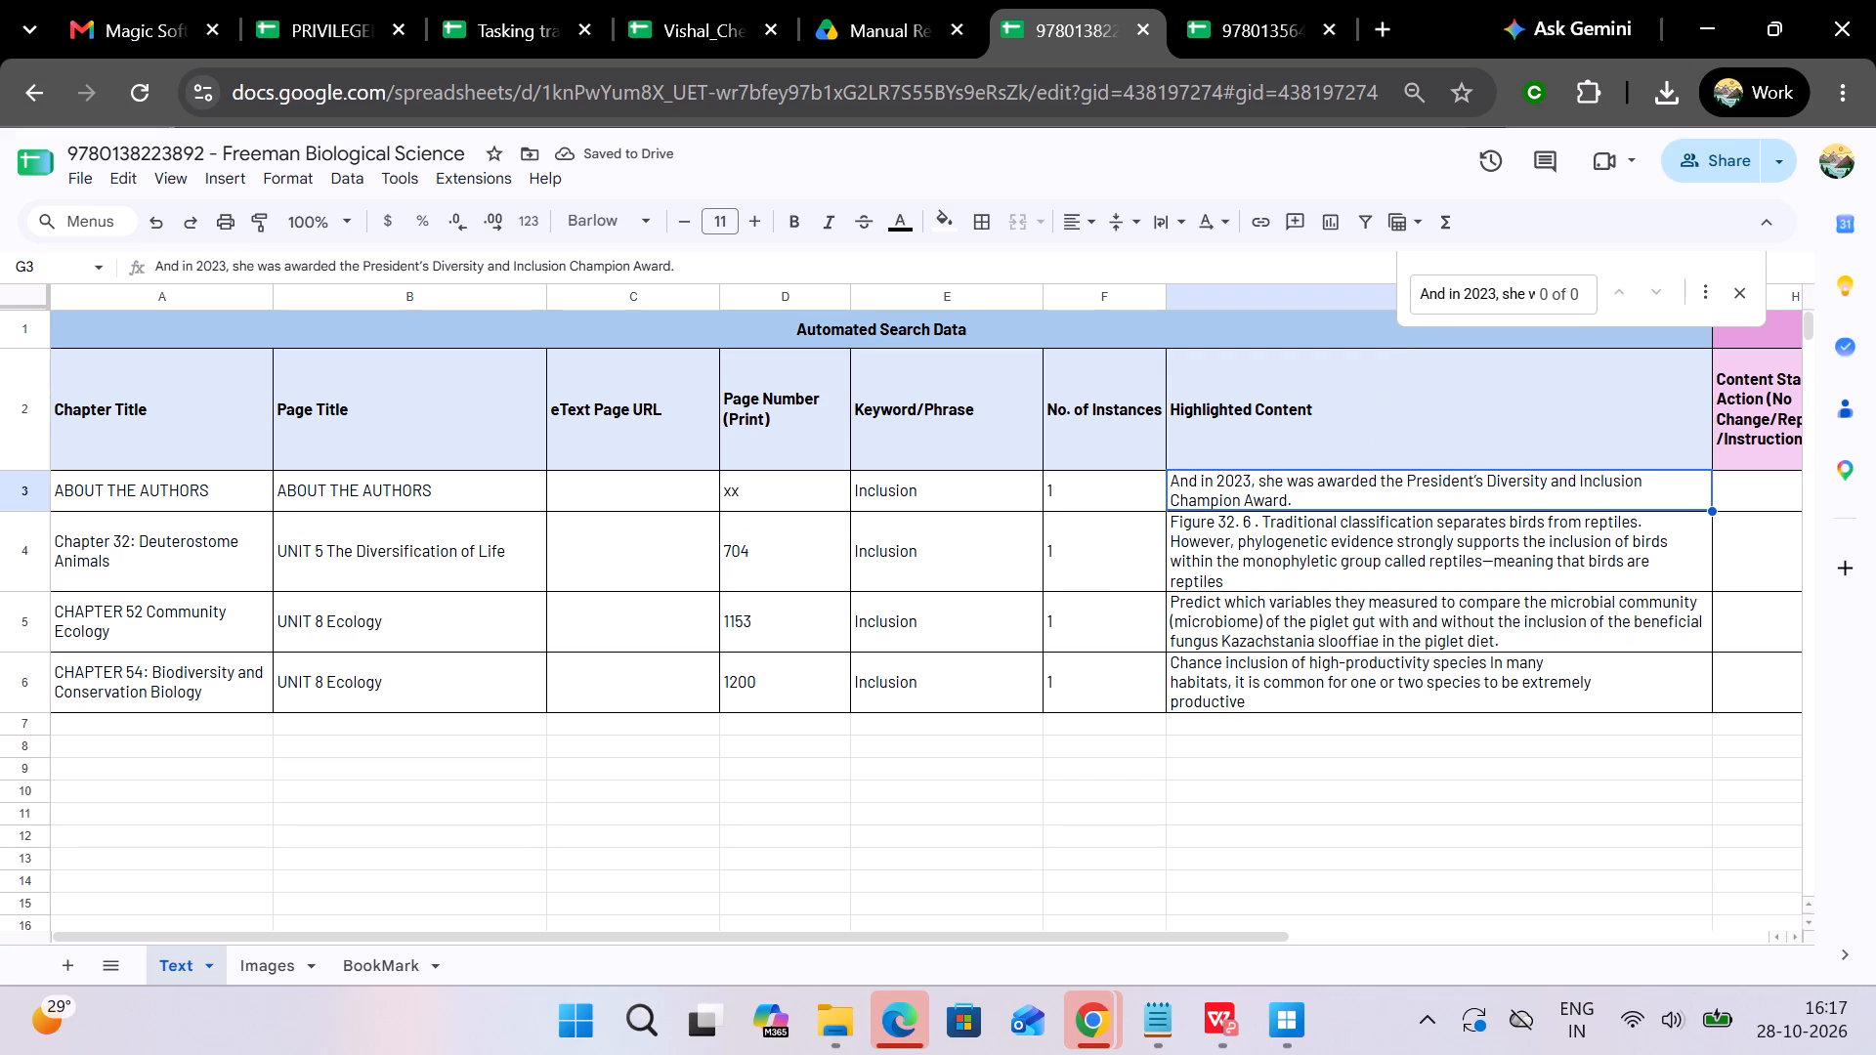
# Remove the leading "And" from the sheet's search phrase so it starts with "in 2023".
pyautogui.click(1450, 296)
pyautogui.press('BackSpace')
pyautogui.press('BackSpace')
pyautogui.press('BackSpace')
pyautogui.press('BackSpace')
pyautogui.press('BackSpace')
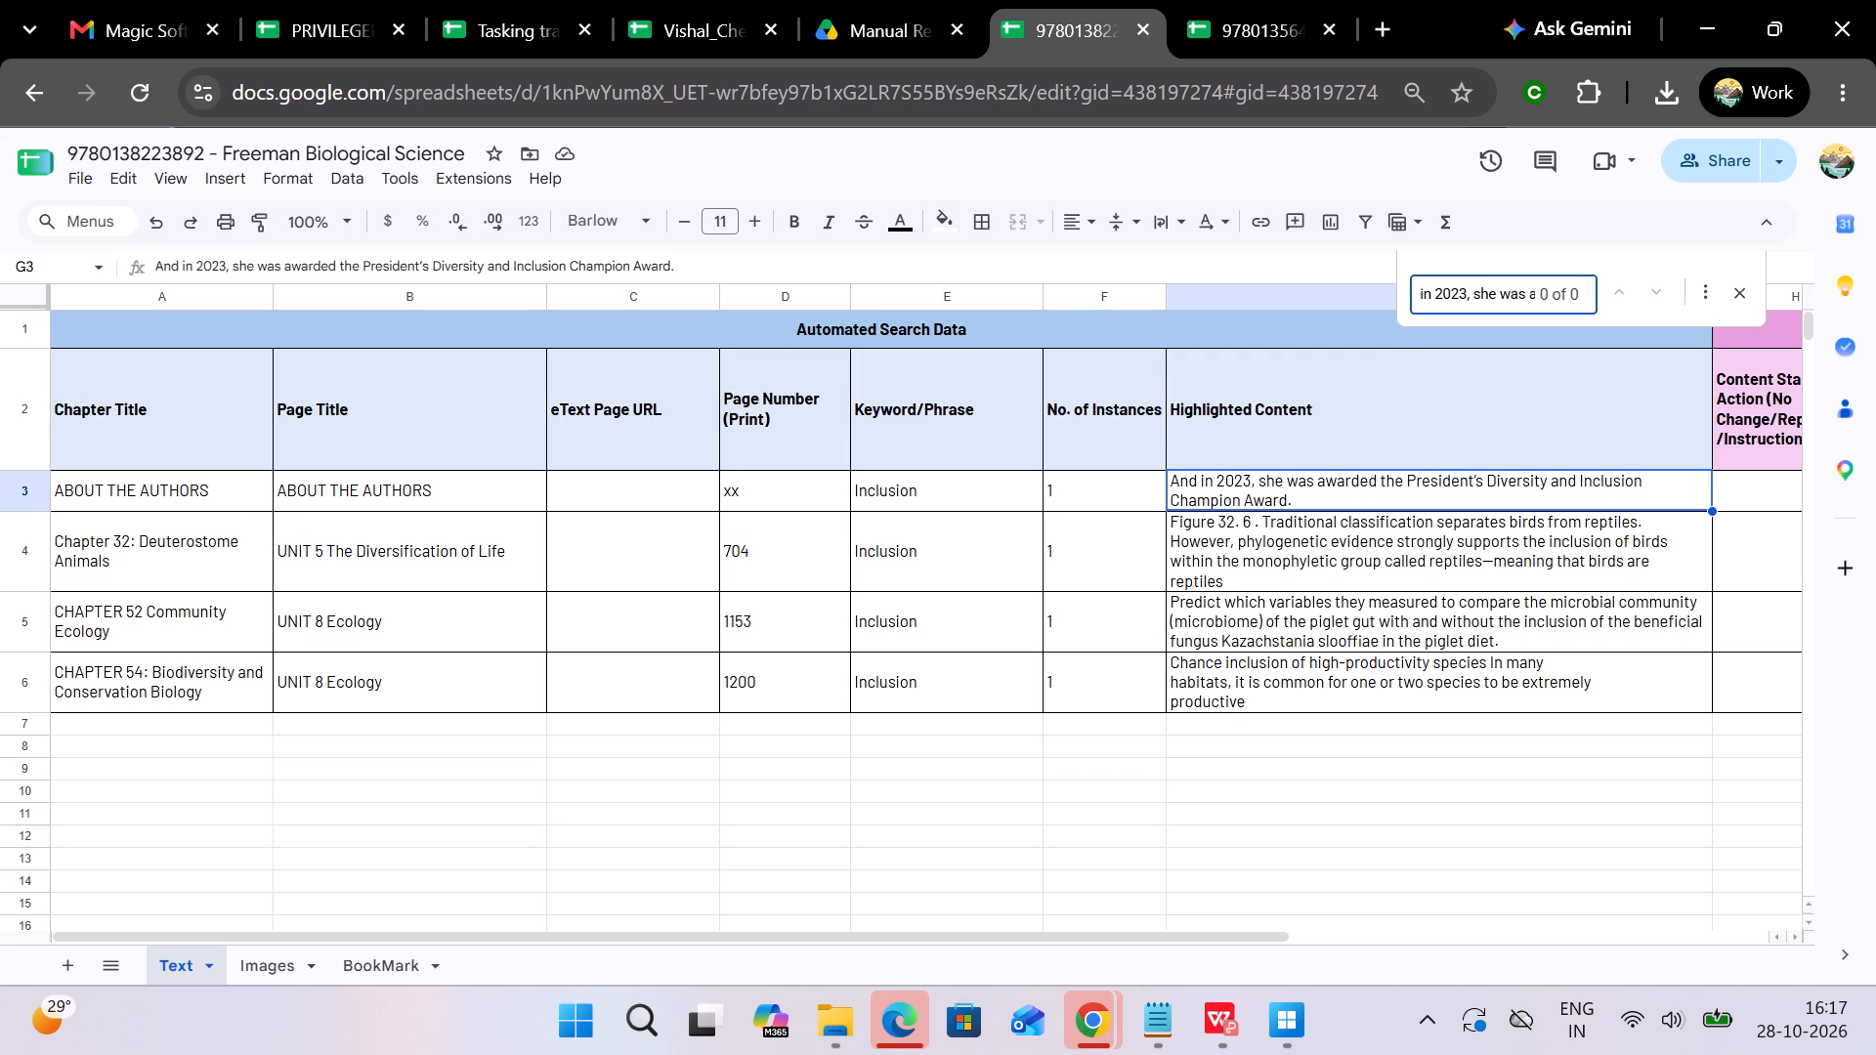
pyautogui.press('BackSpace')
# Replace the Highlighted Content in cell G3 with the copied phrase running from "n 2023" to "Champion Award.".
pyautogui.click(1263, 480)
pyautogui.press('BackSpace')
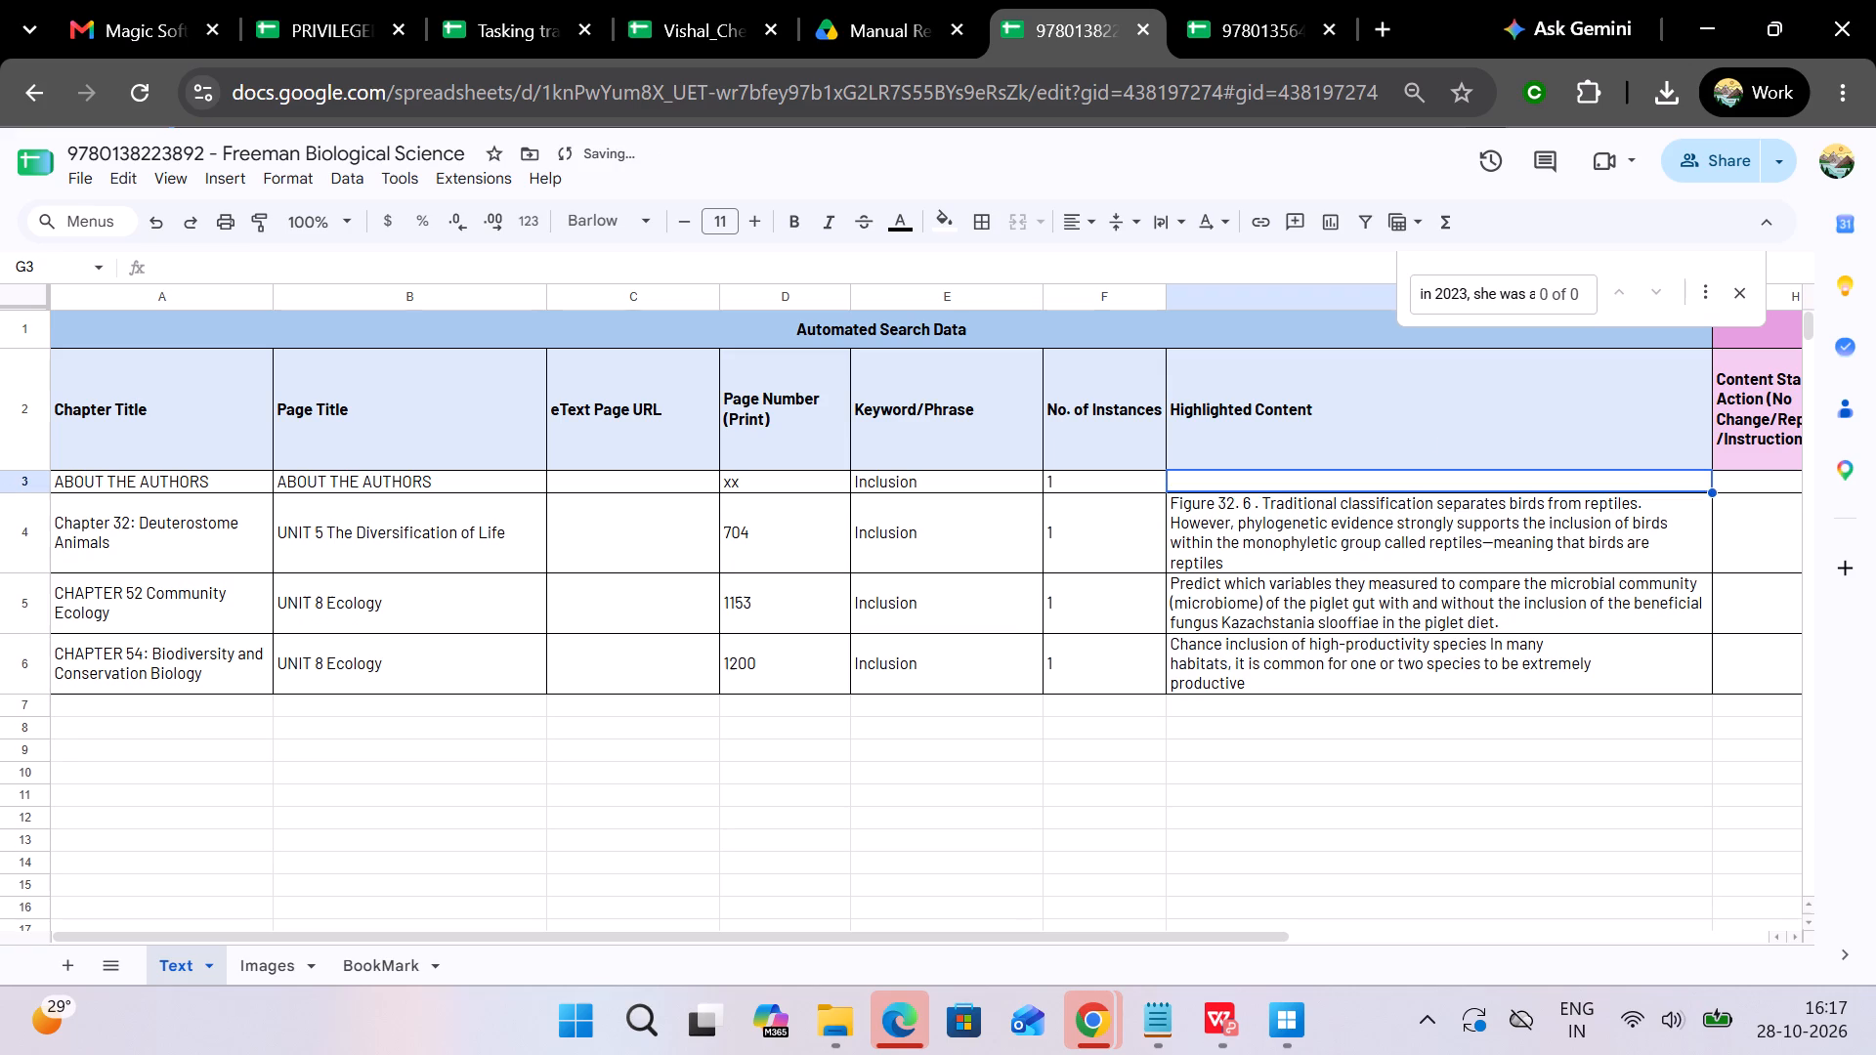
pyautogui.doubleClick(1198, 483)
pyautogui.hotkey('ctrl', 'v')
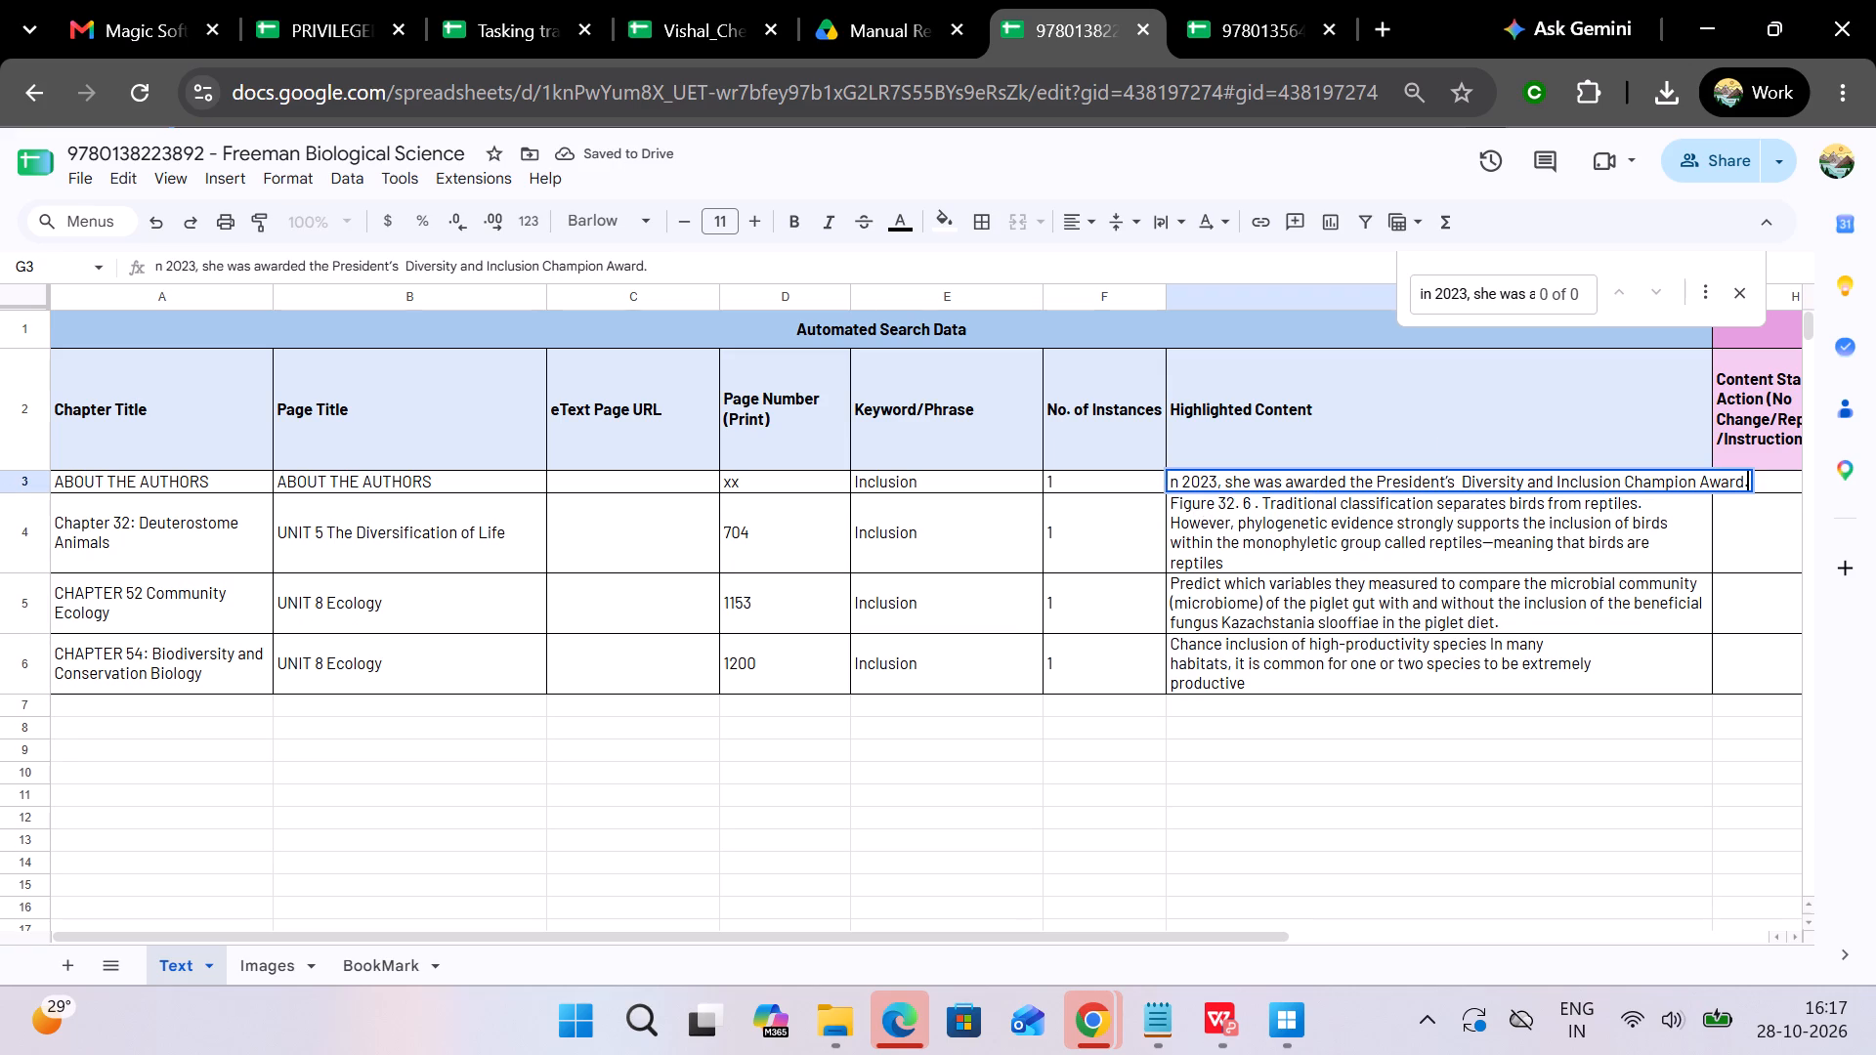
# Complete the opening of the sentence in cell G3 so it reads "And in 2023", and close the sheet search.
pyautogui.click(1175, 477)
pyautogui.press('Left')
pyautogui.press('Left')
pyautogui.press('Left')
pyautogui.write('An')
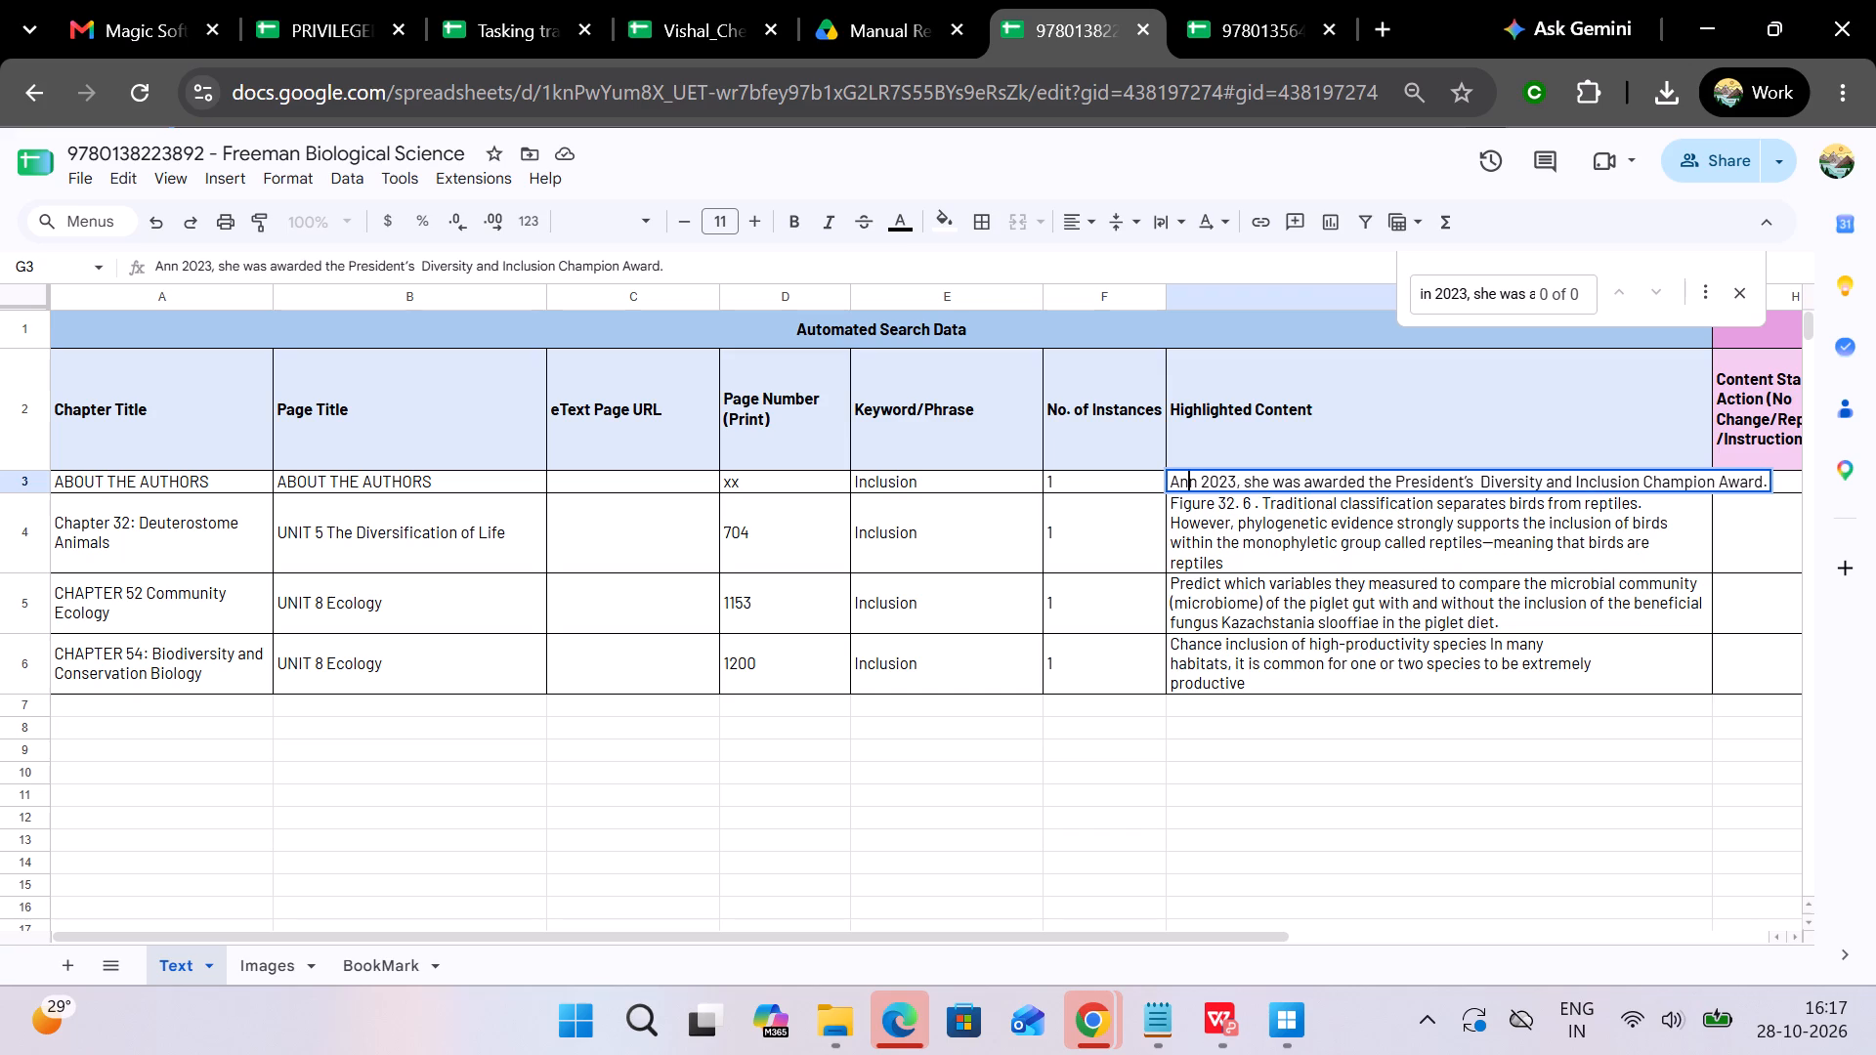
pyautogui.press('BackSpace')
pyautogui.press('Right')
pyautogui.press('d')
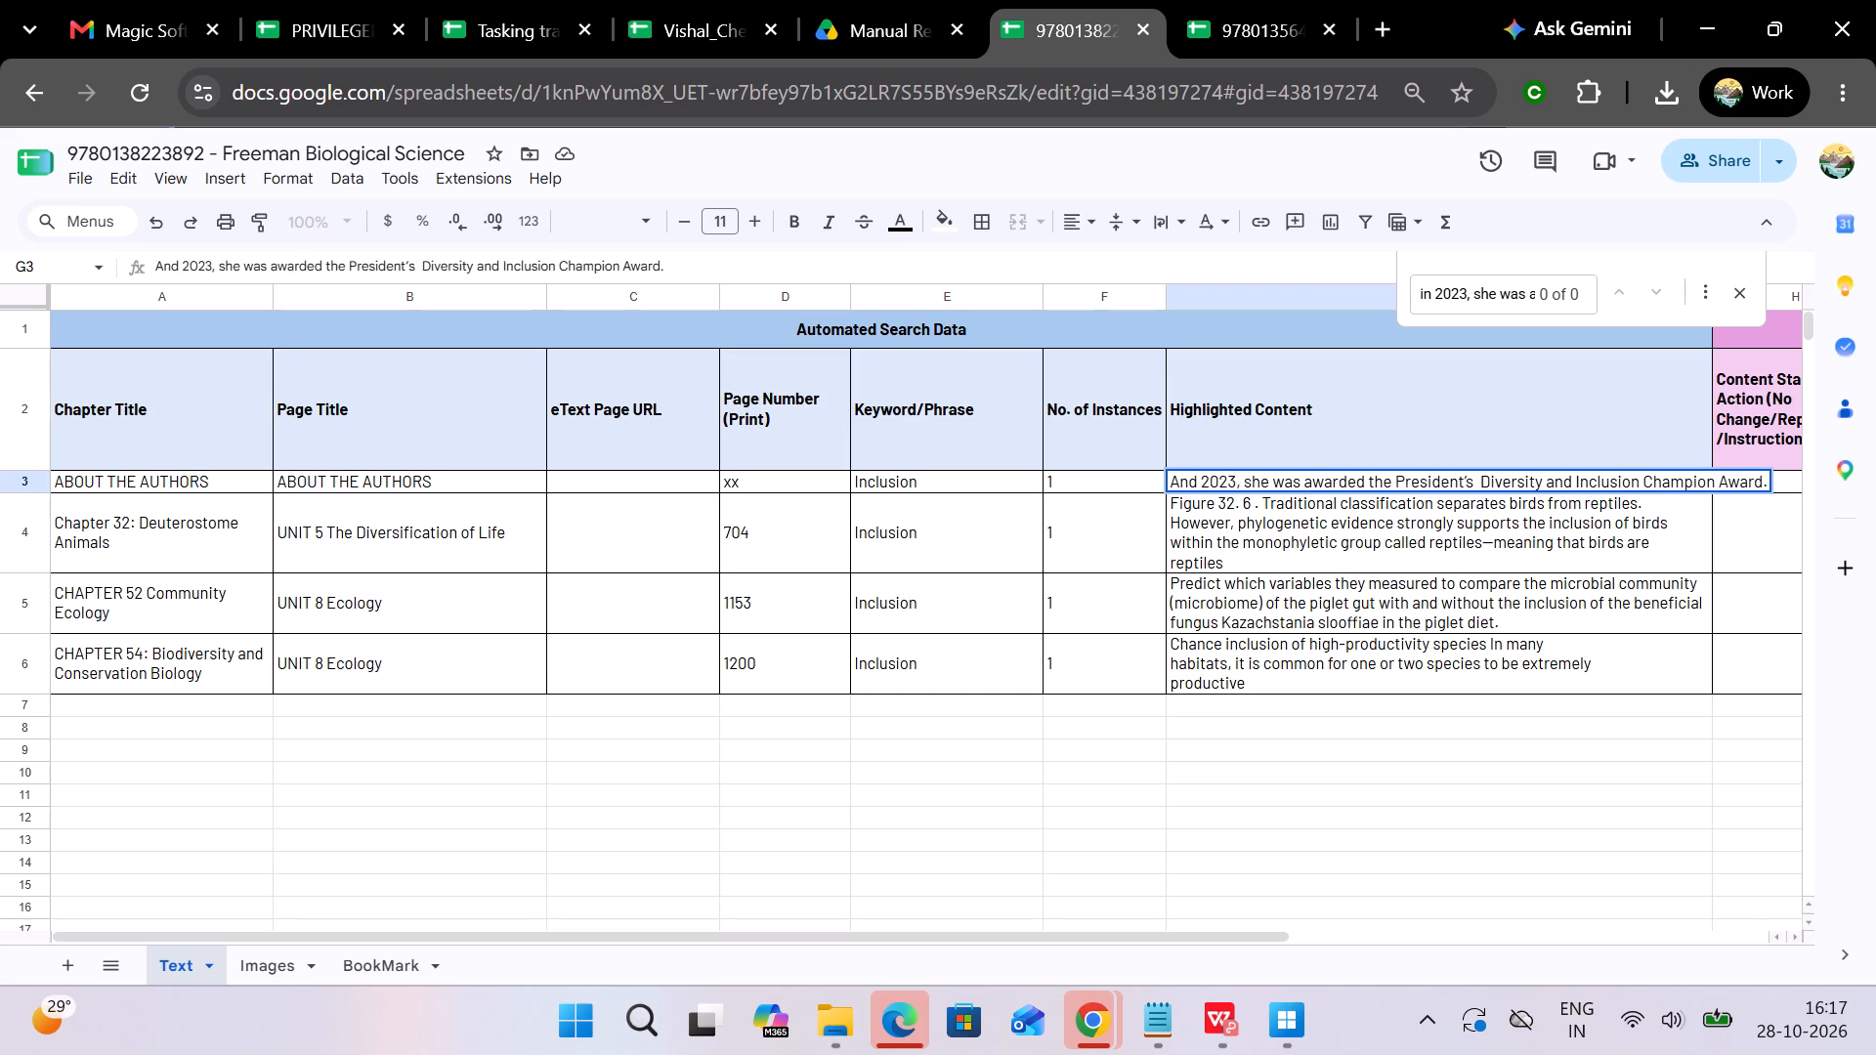
pyautogui.press('space')
pyautogui.write('in')
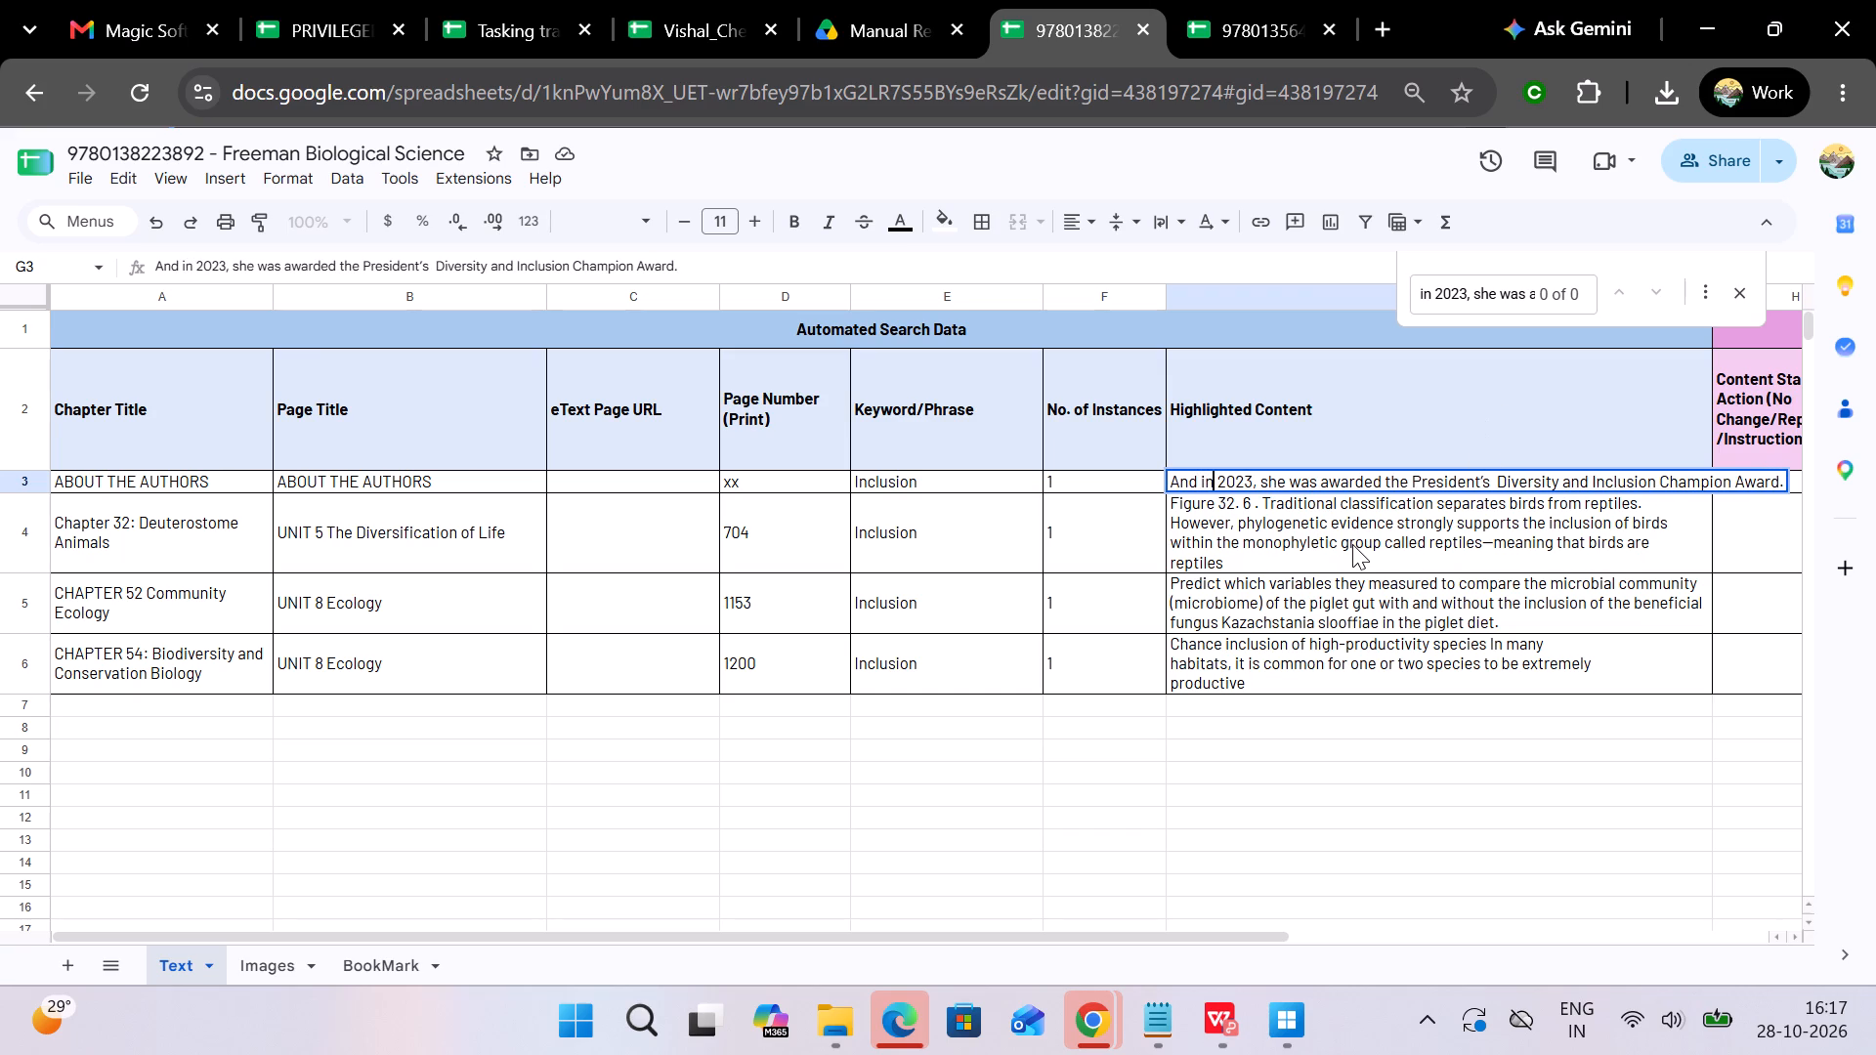
pyautogui.hscroll(-1, 1352, 544)
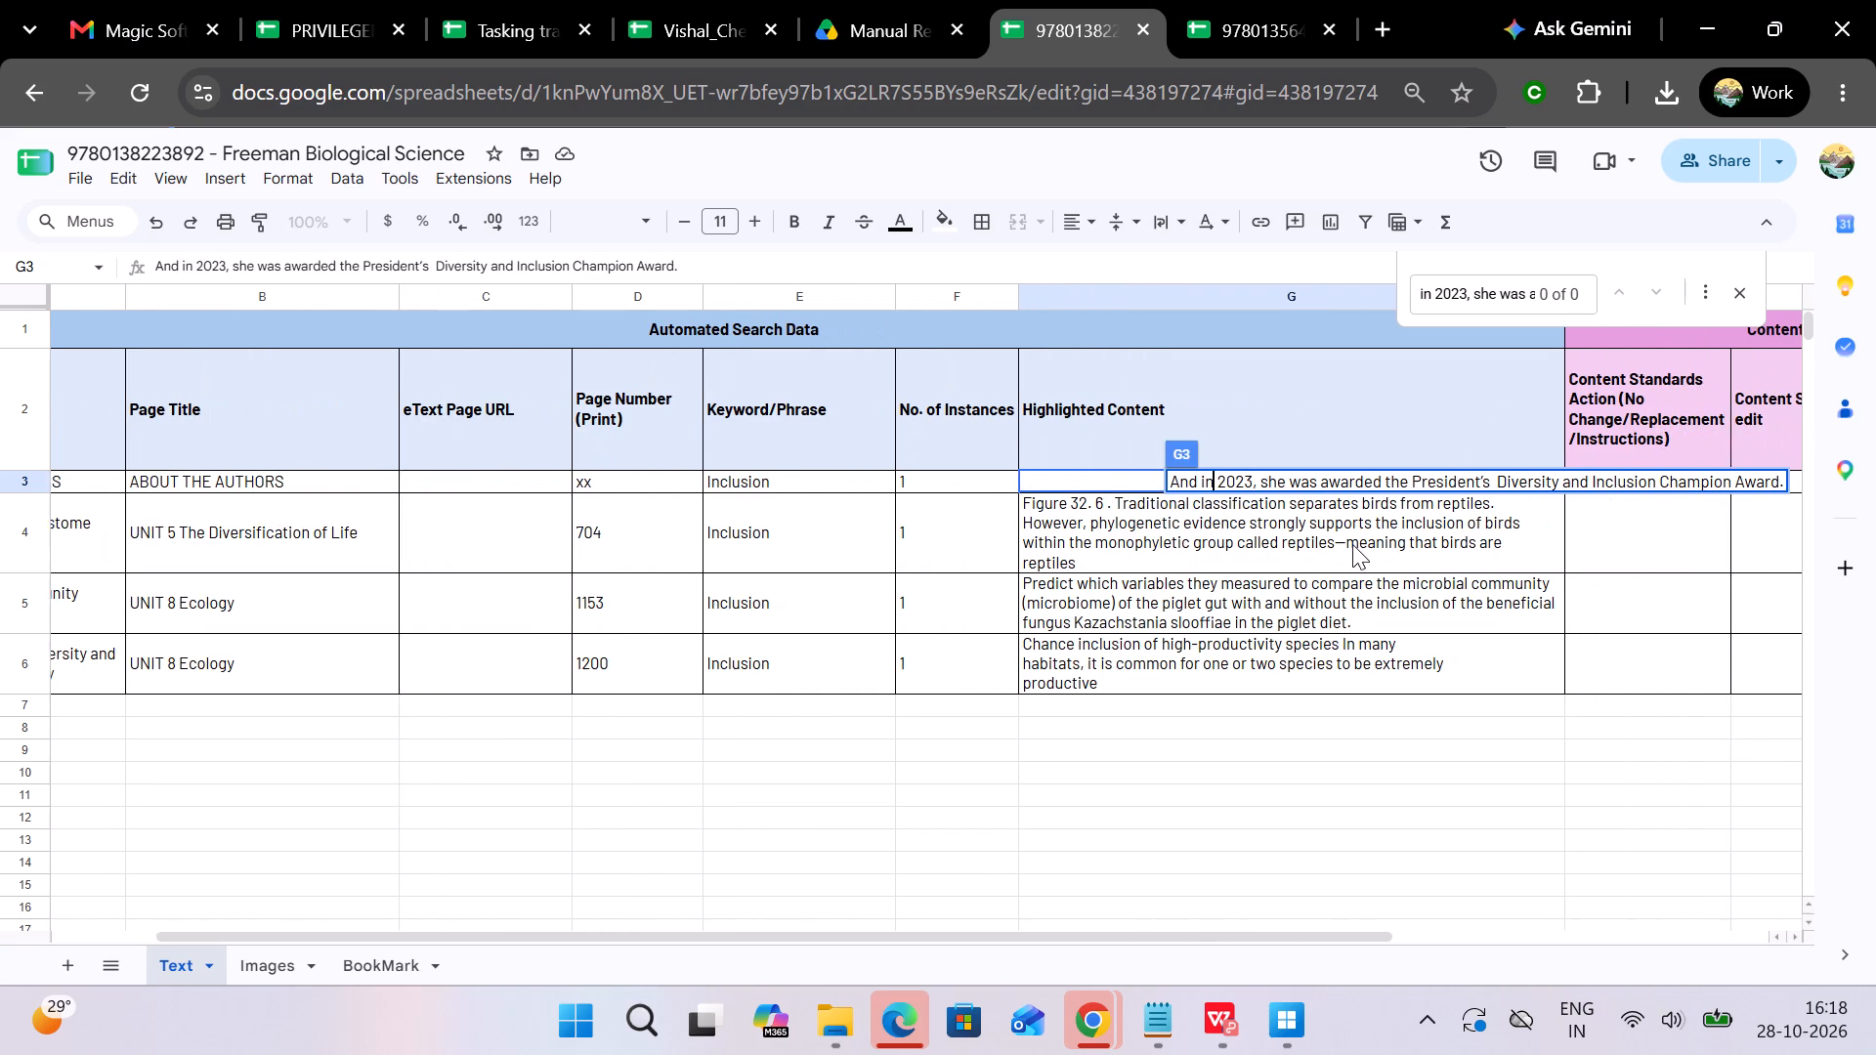
pyautogui.click(1352, 544)
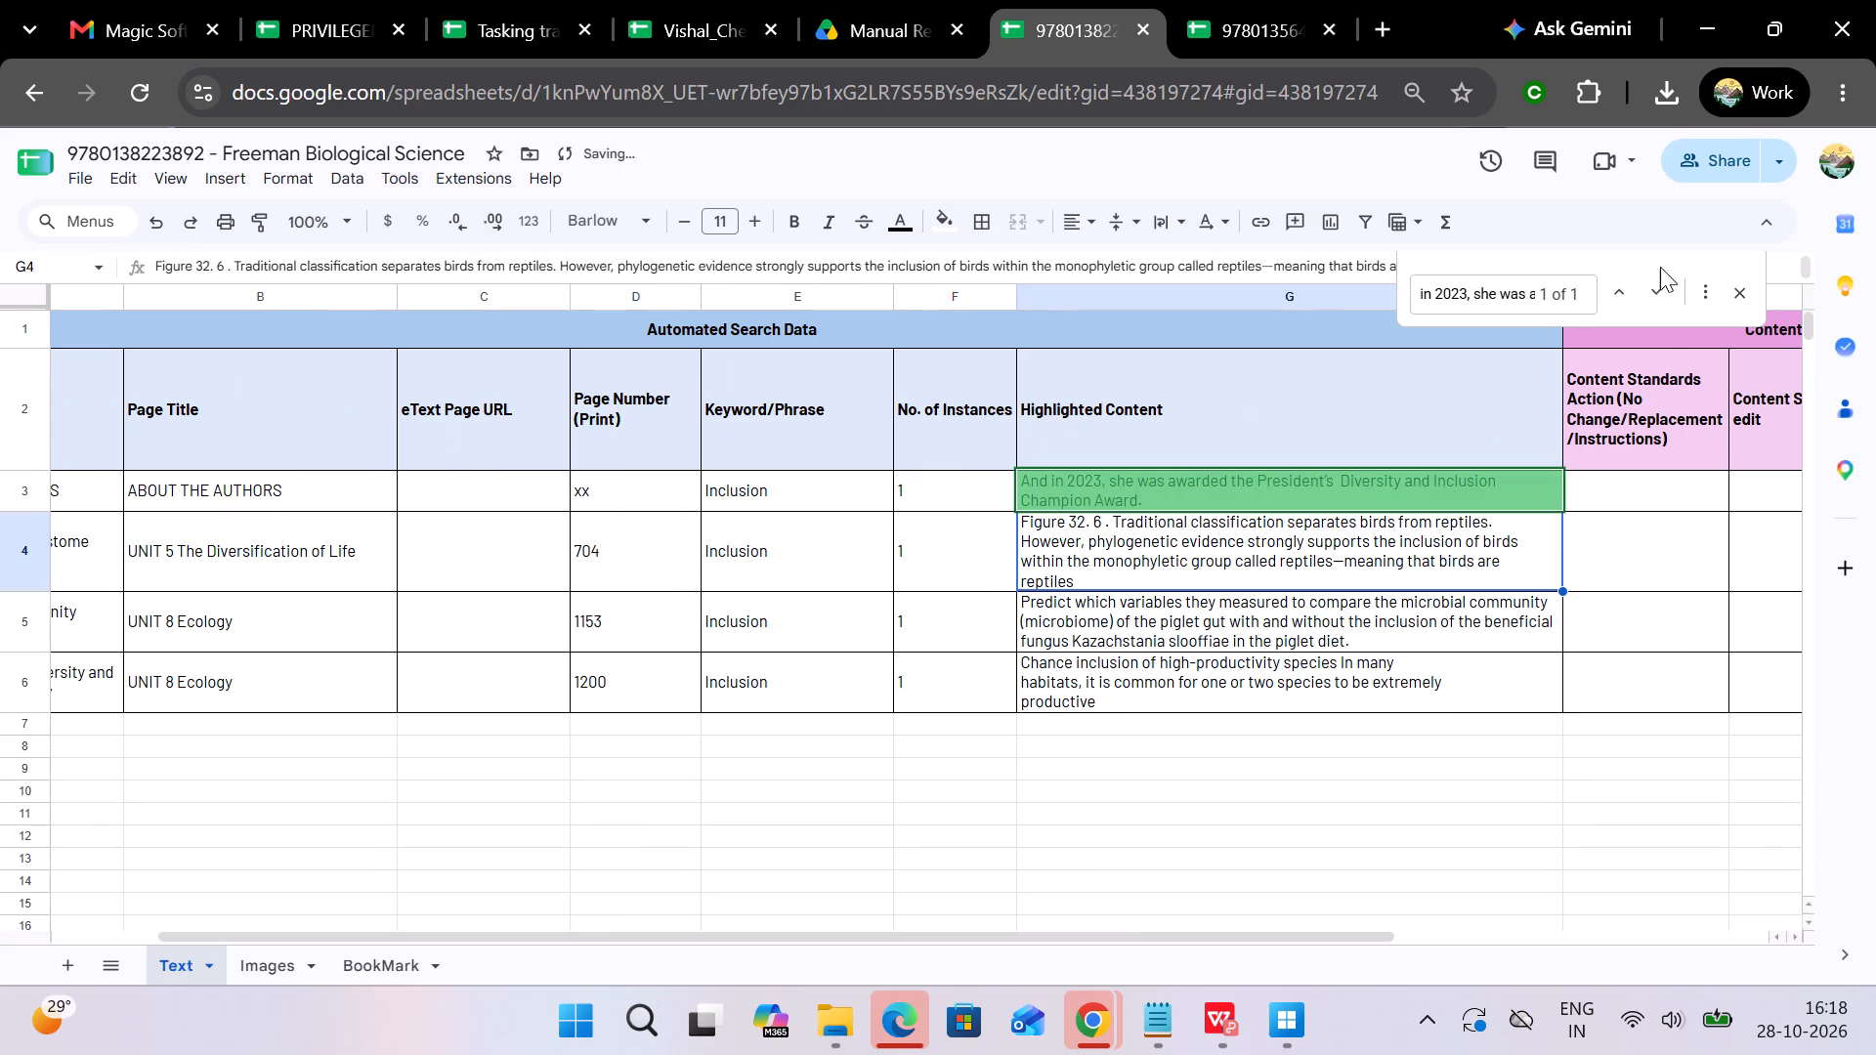
pyautogui.click(1731, 293)
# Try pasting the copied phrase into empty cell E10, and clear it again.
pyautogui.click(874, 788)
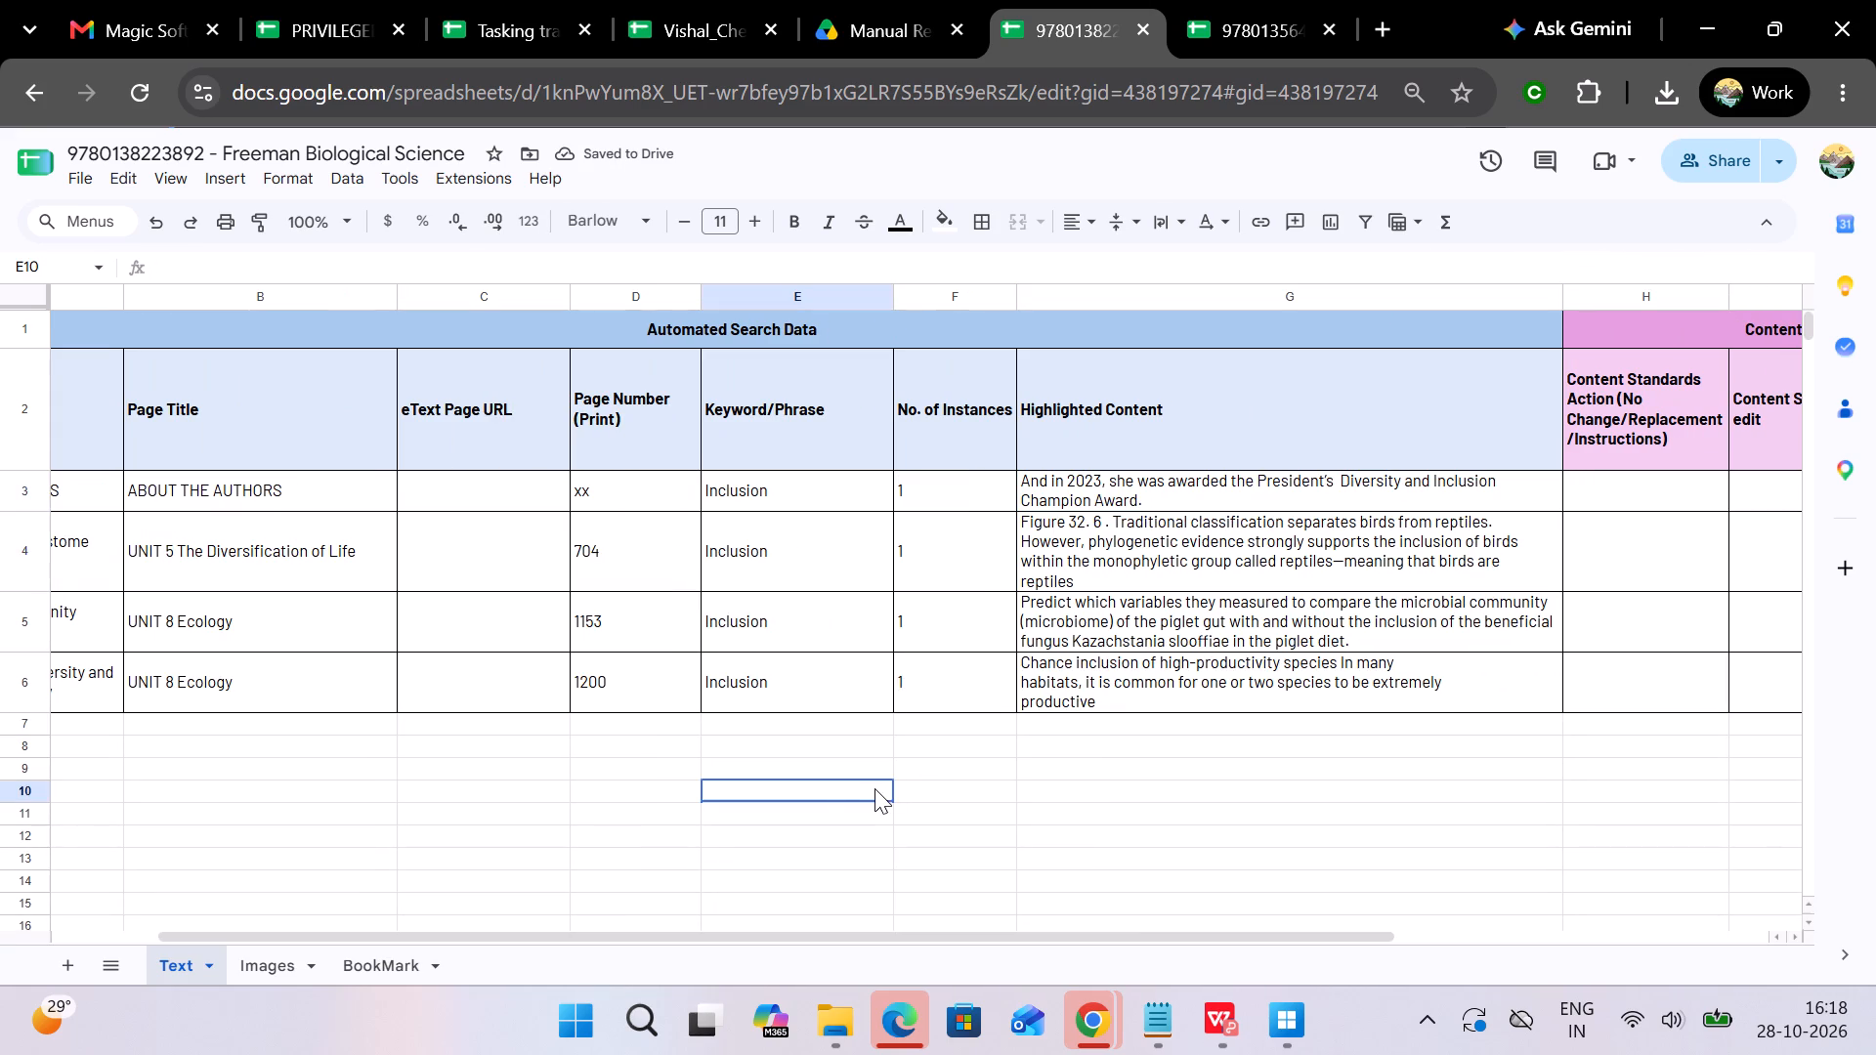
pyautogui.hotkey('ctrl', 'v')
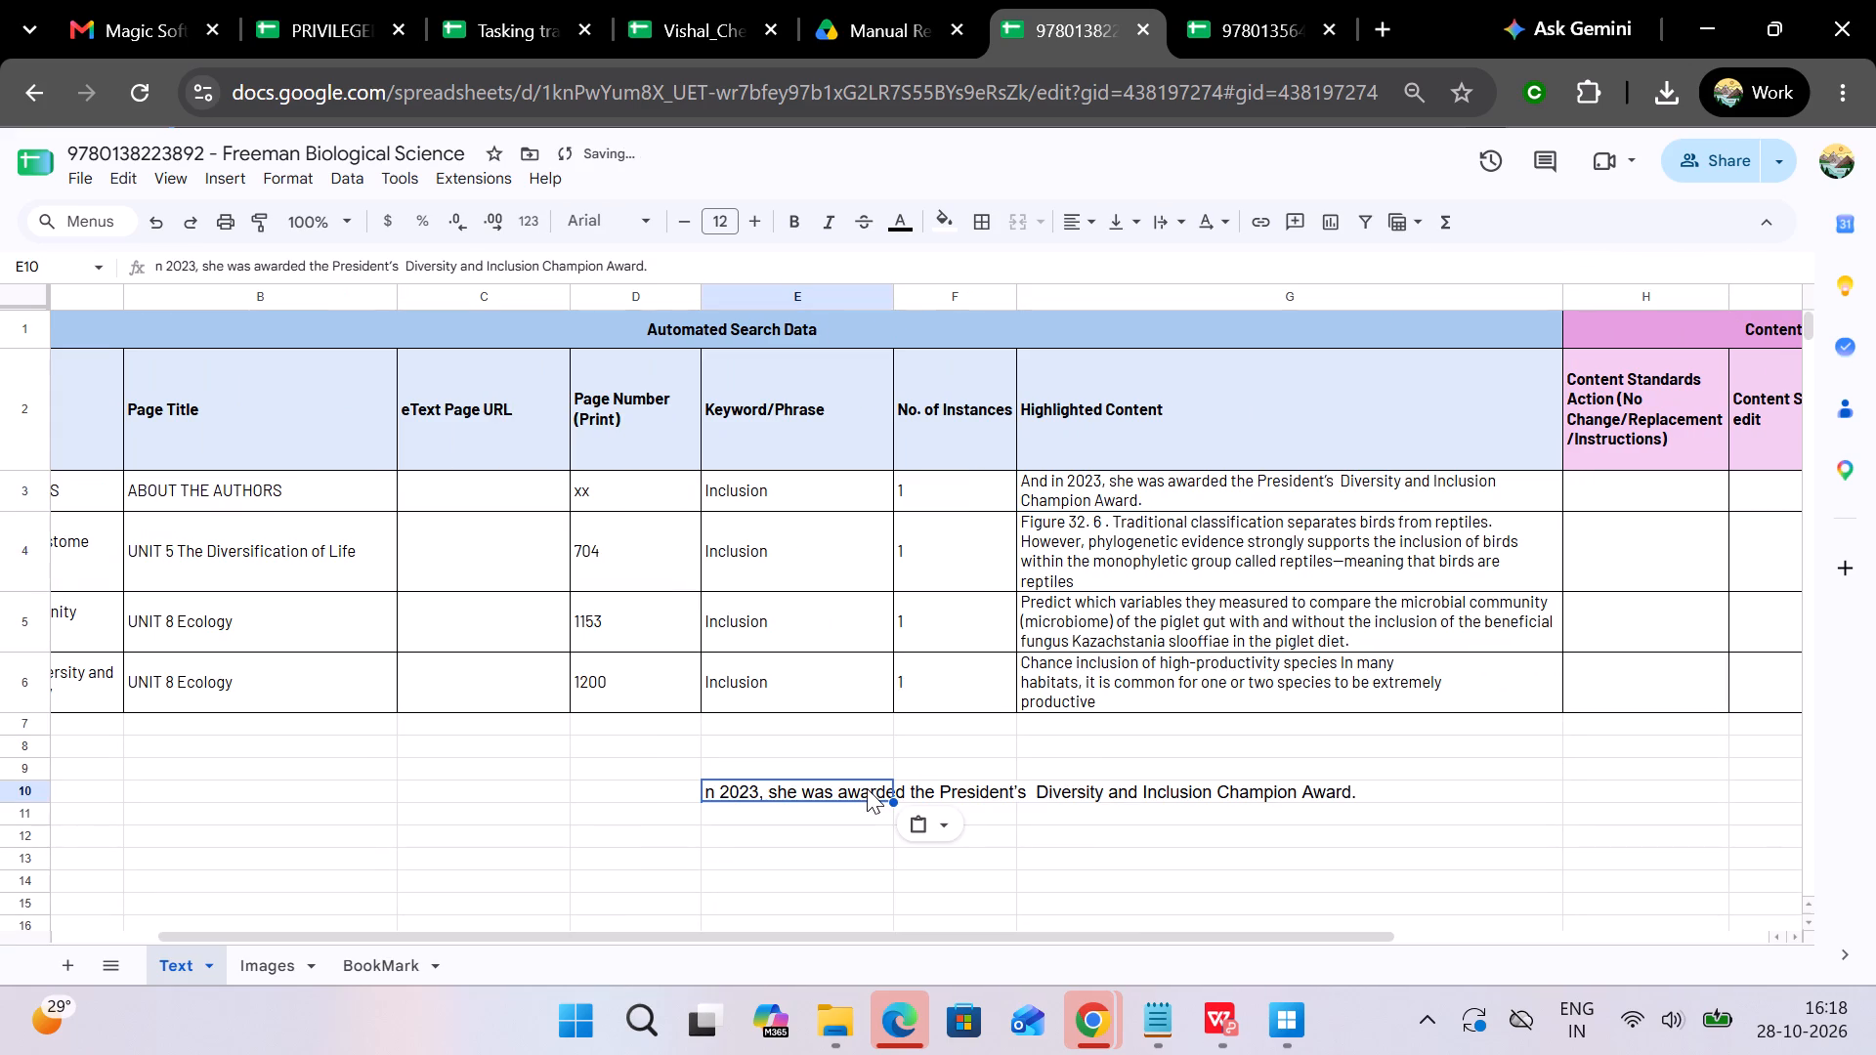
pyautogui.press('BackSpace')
# In the PDF, copy "However, phylogenetic evidence strongly supports the inclusion of birds within" from page 704.
pyautogui.hotkey('alt', 'Tab')
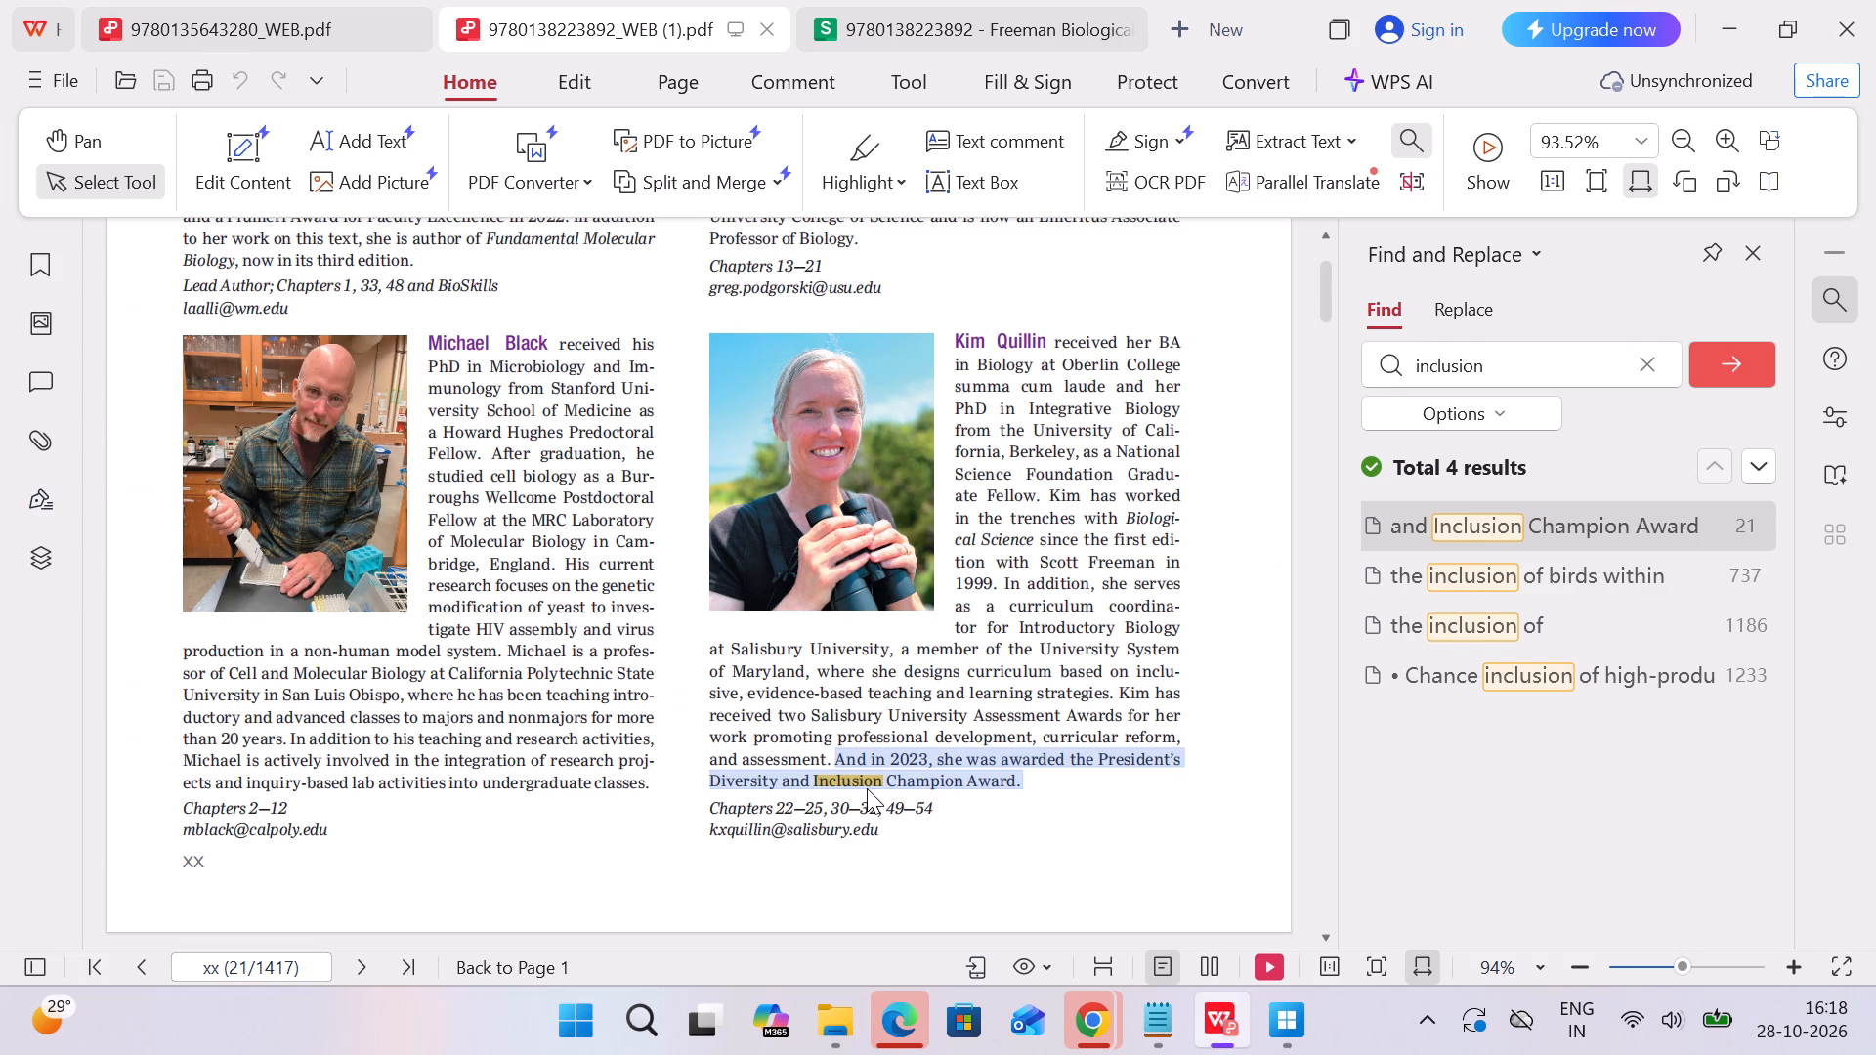
pyautogui.hotkey('alt', 'Tab')
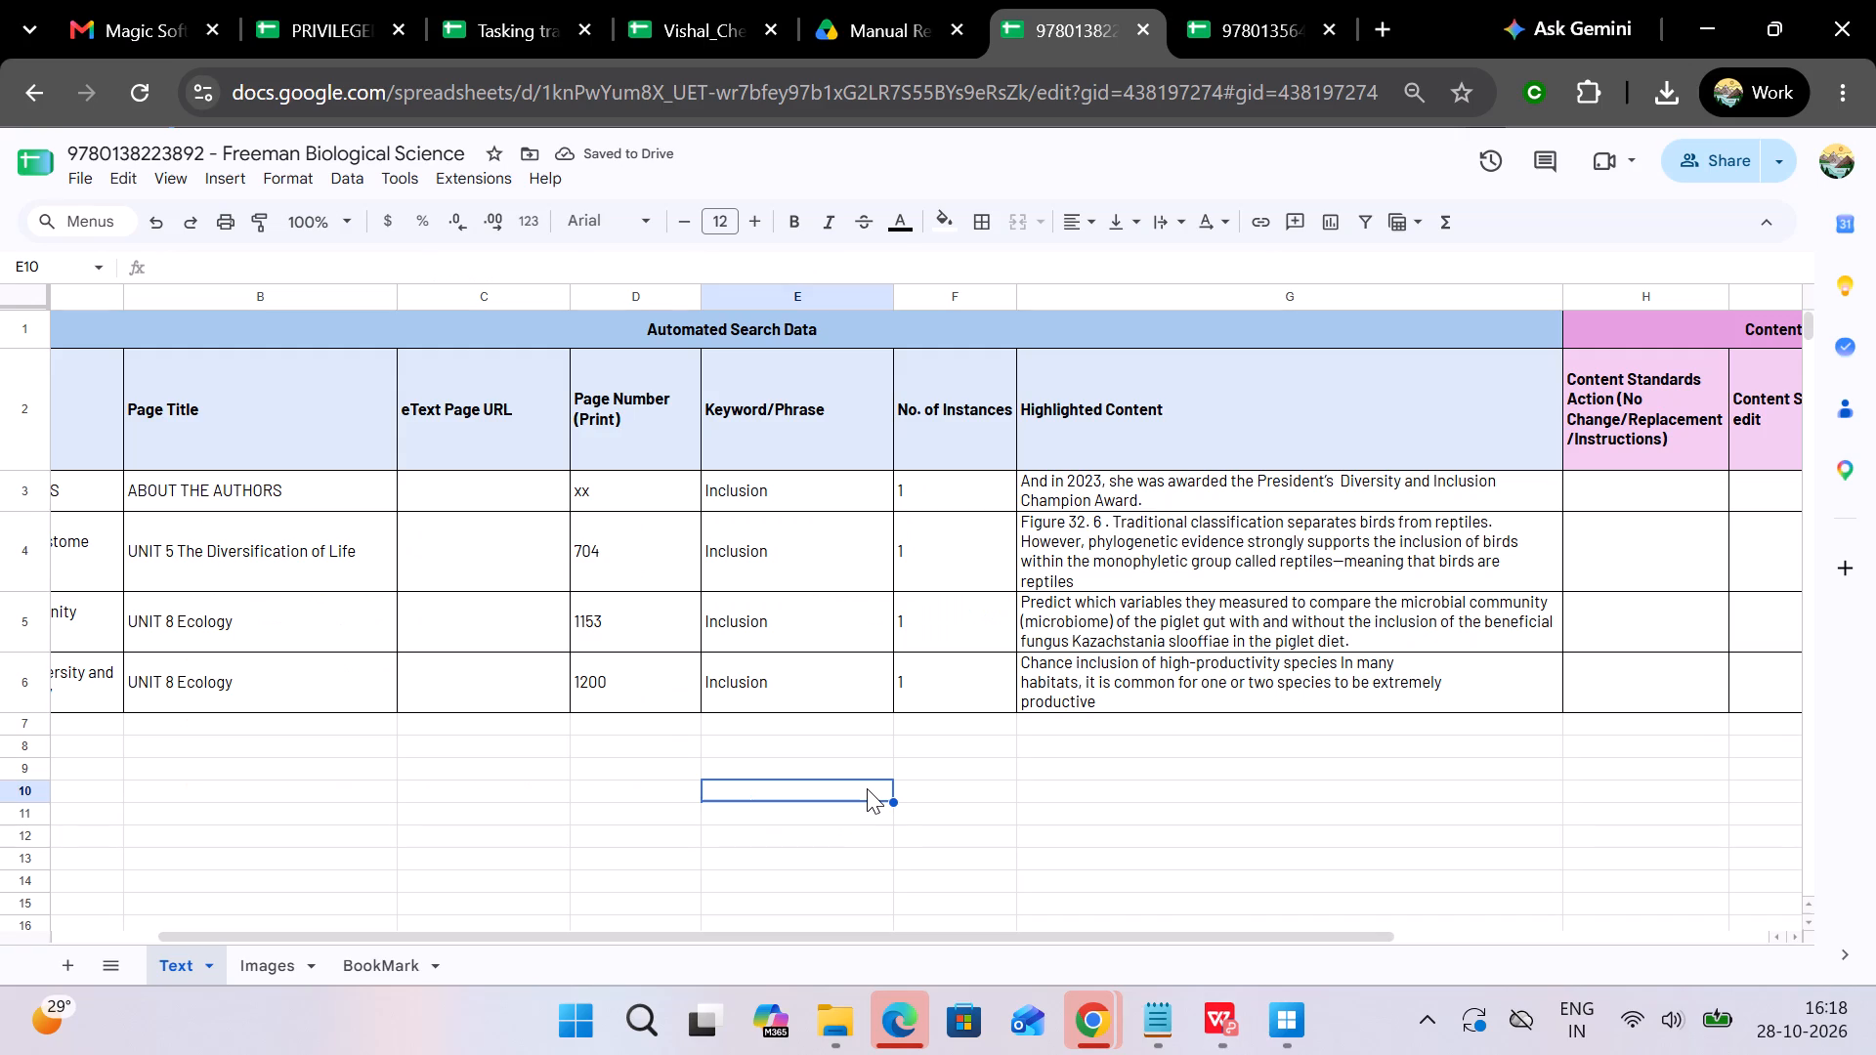
pyautogui.hotkey('alt', 'Tab')
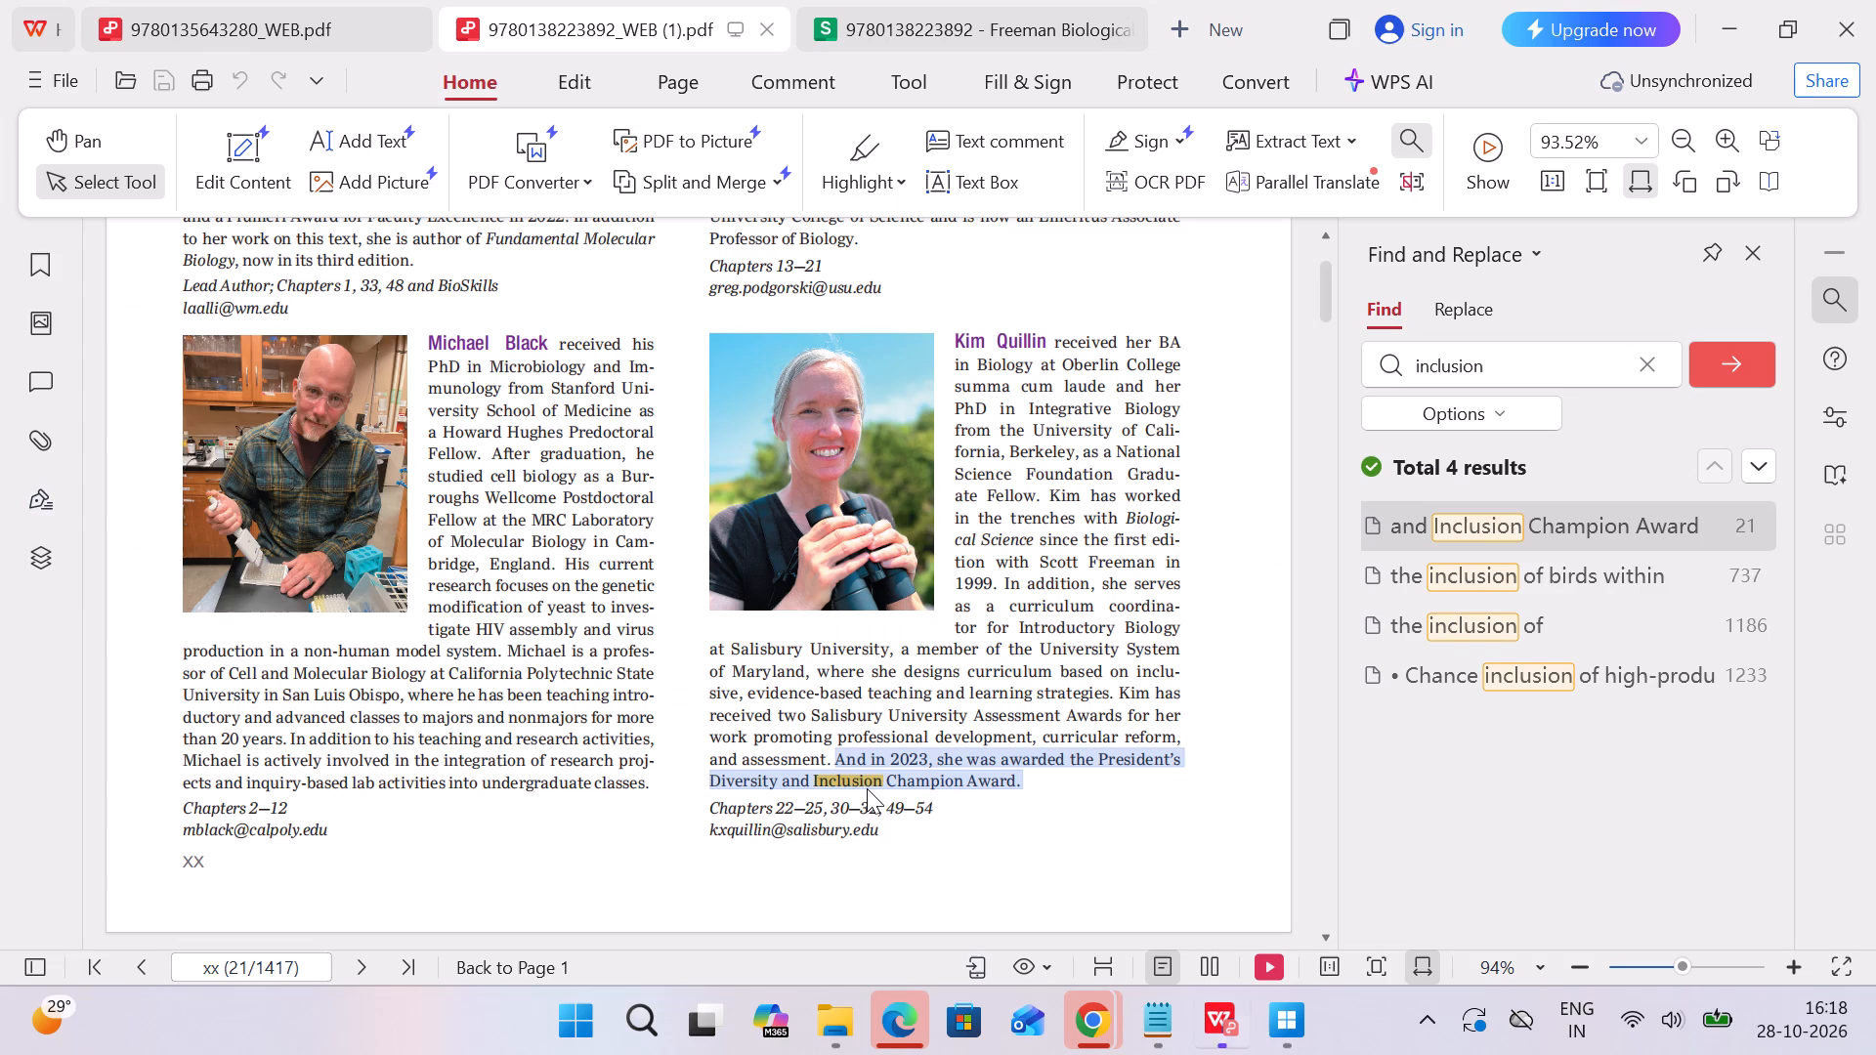
pyautogui.hotkey('alt', 'Tab')
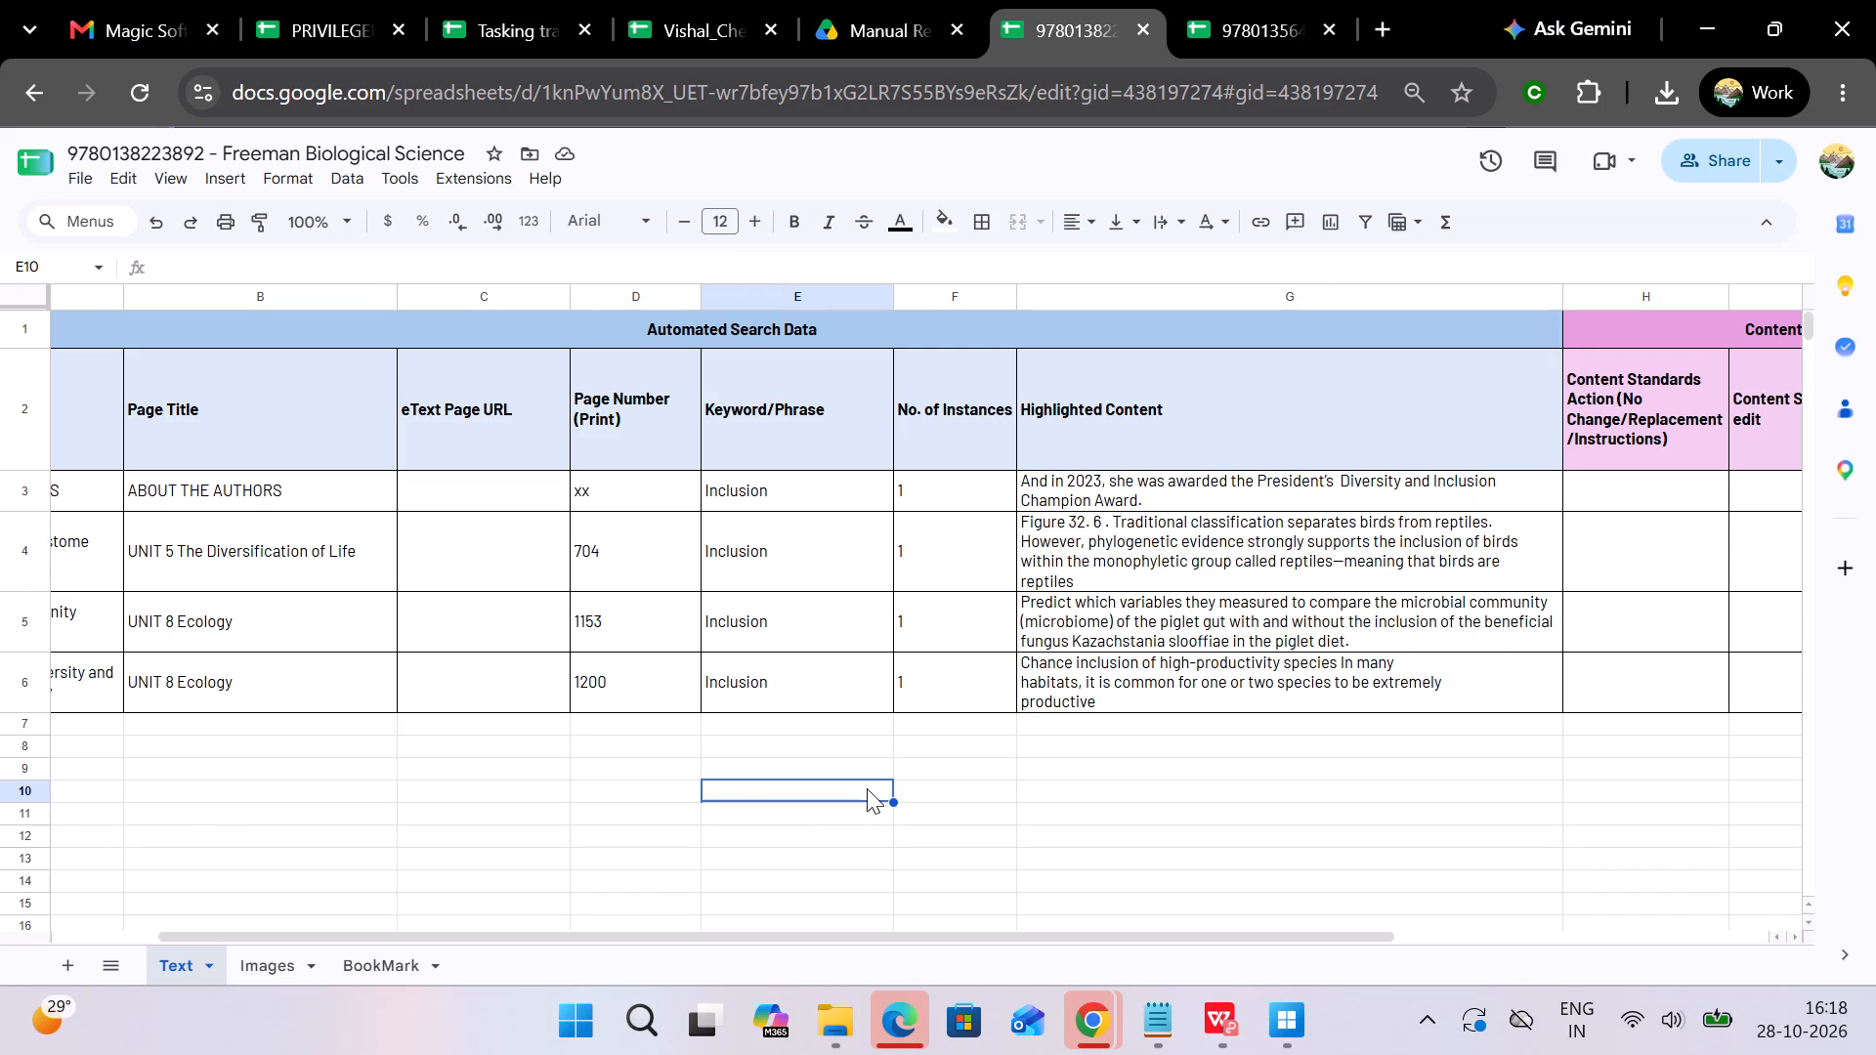
pyautogui.hotkey('alt', 'Tab')
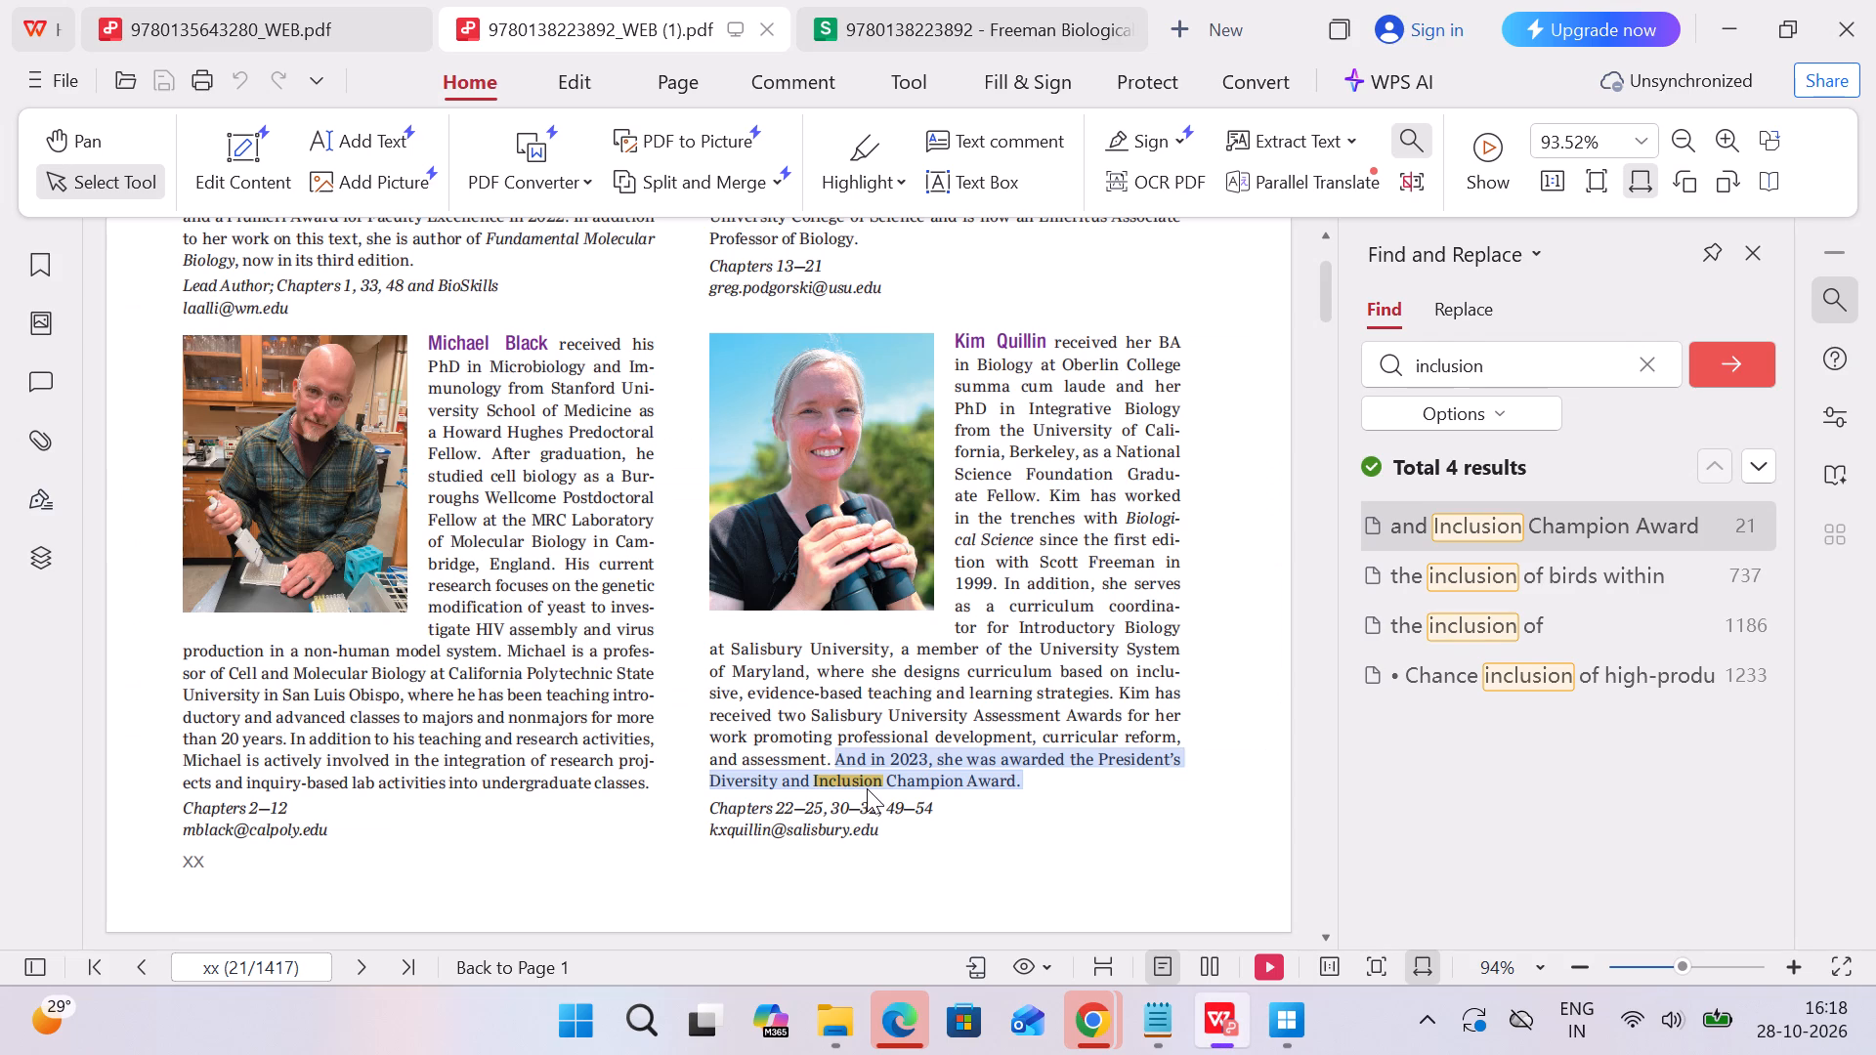
pyautogui.click(1516, 574)
pyautogui.scroll(-1, 835, 837)
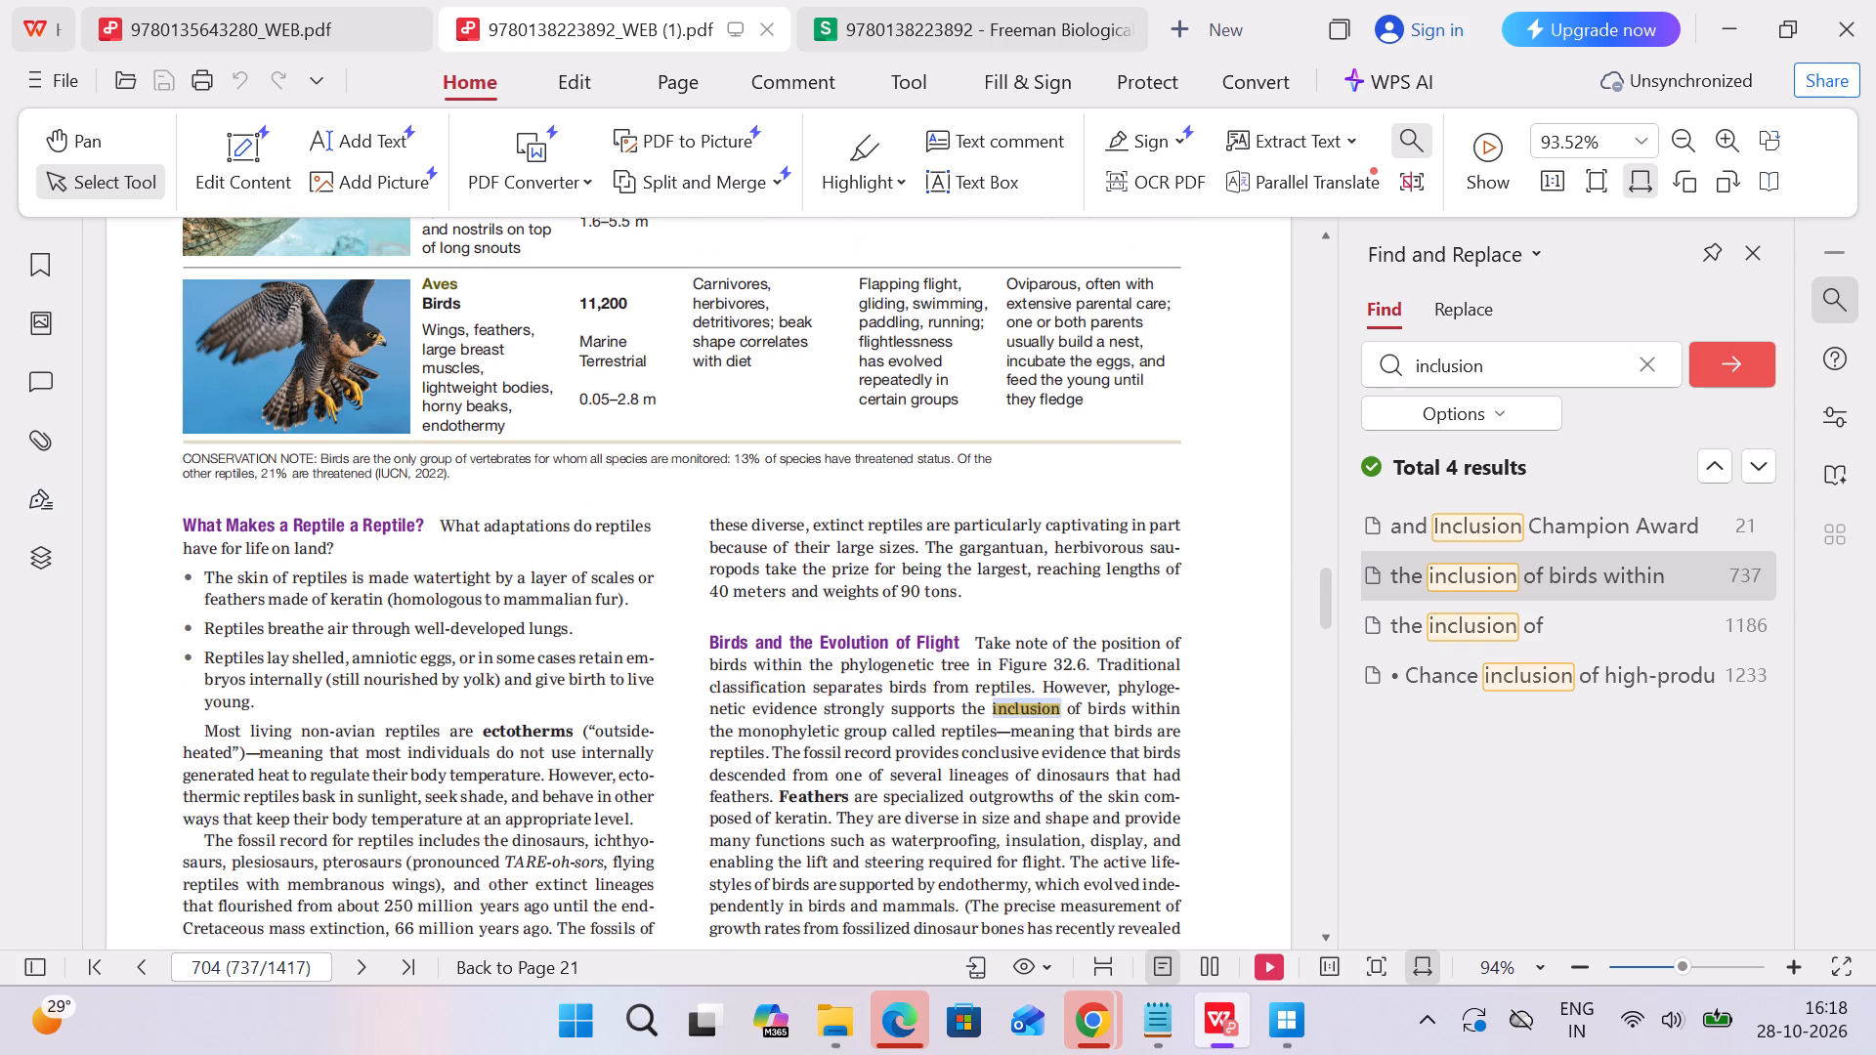
pyautogui.moveTo(1046, 676); pyautogui.dragTo(1056, 685)
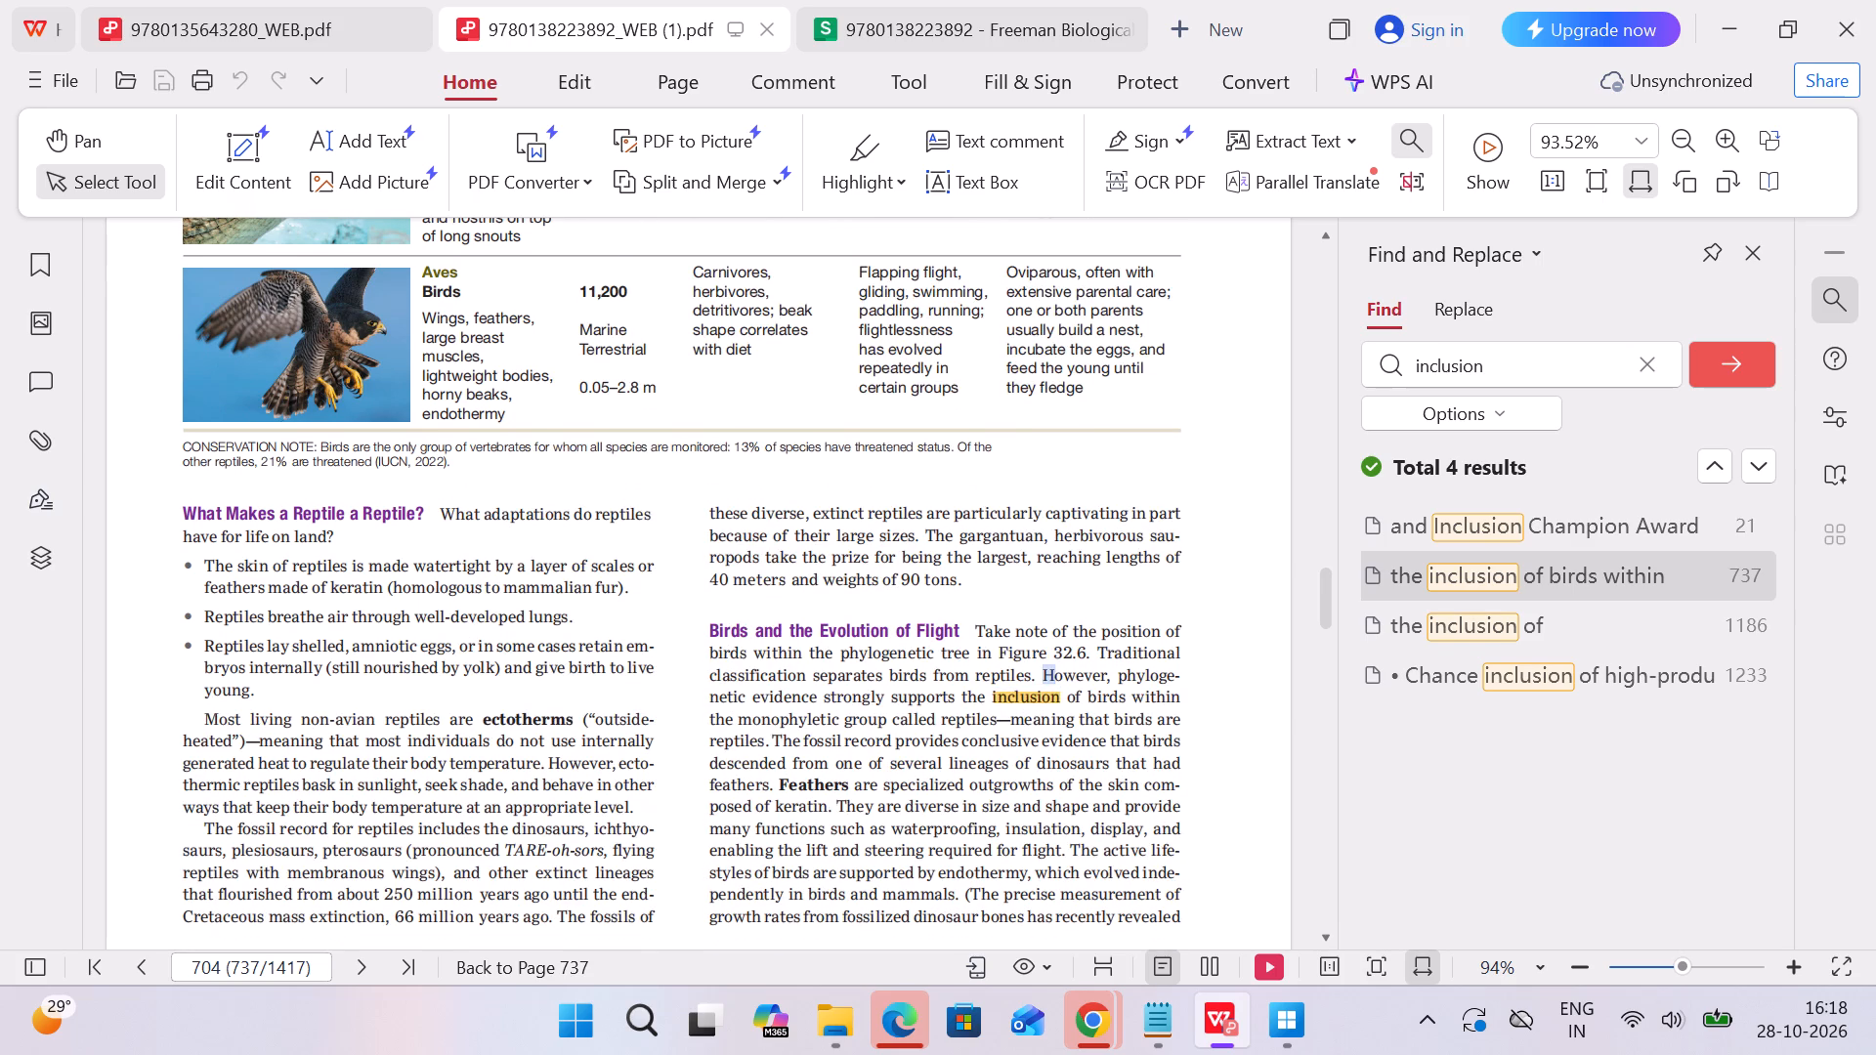
pyautogui.moveTo(1056, 685); pyautogui.dragTo(1069, 696)
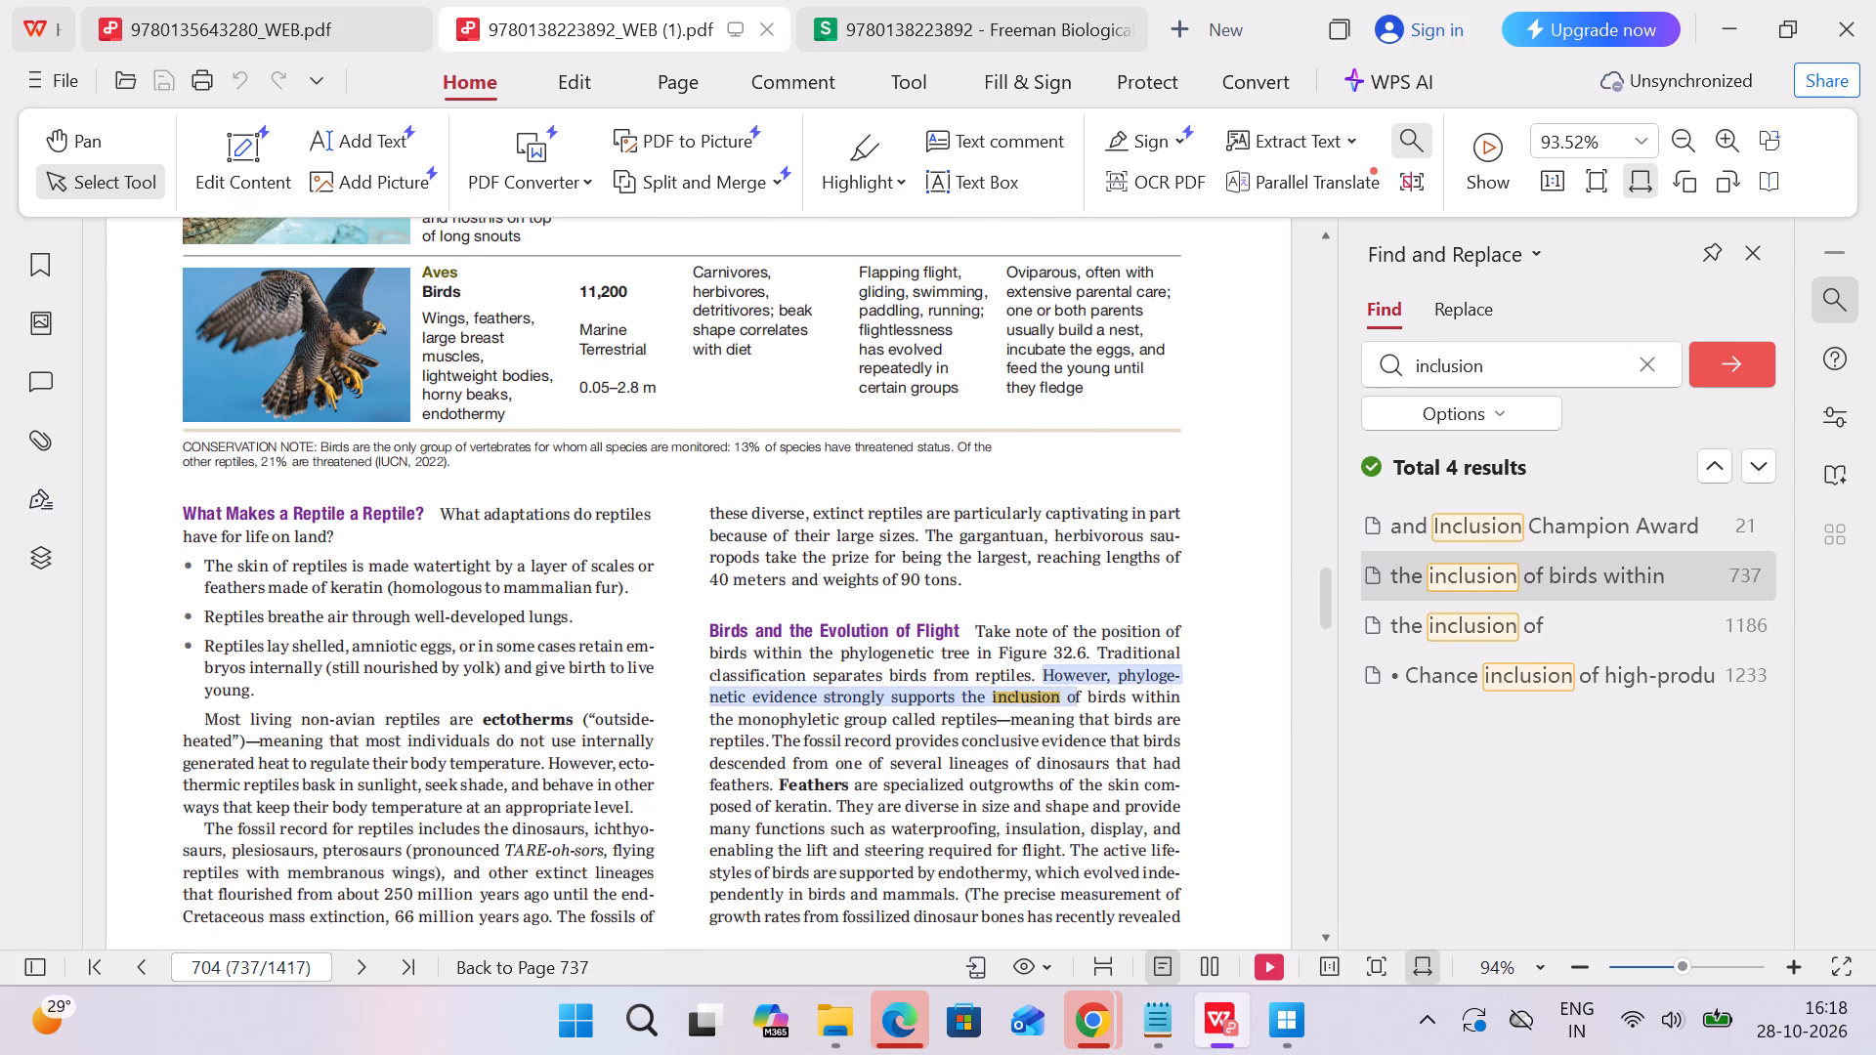
pyautogui.moveTo(1069, 696); pyautogui.dragTo(1184, 700)
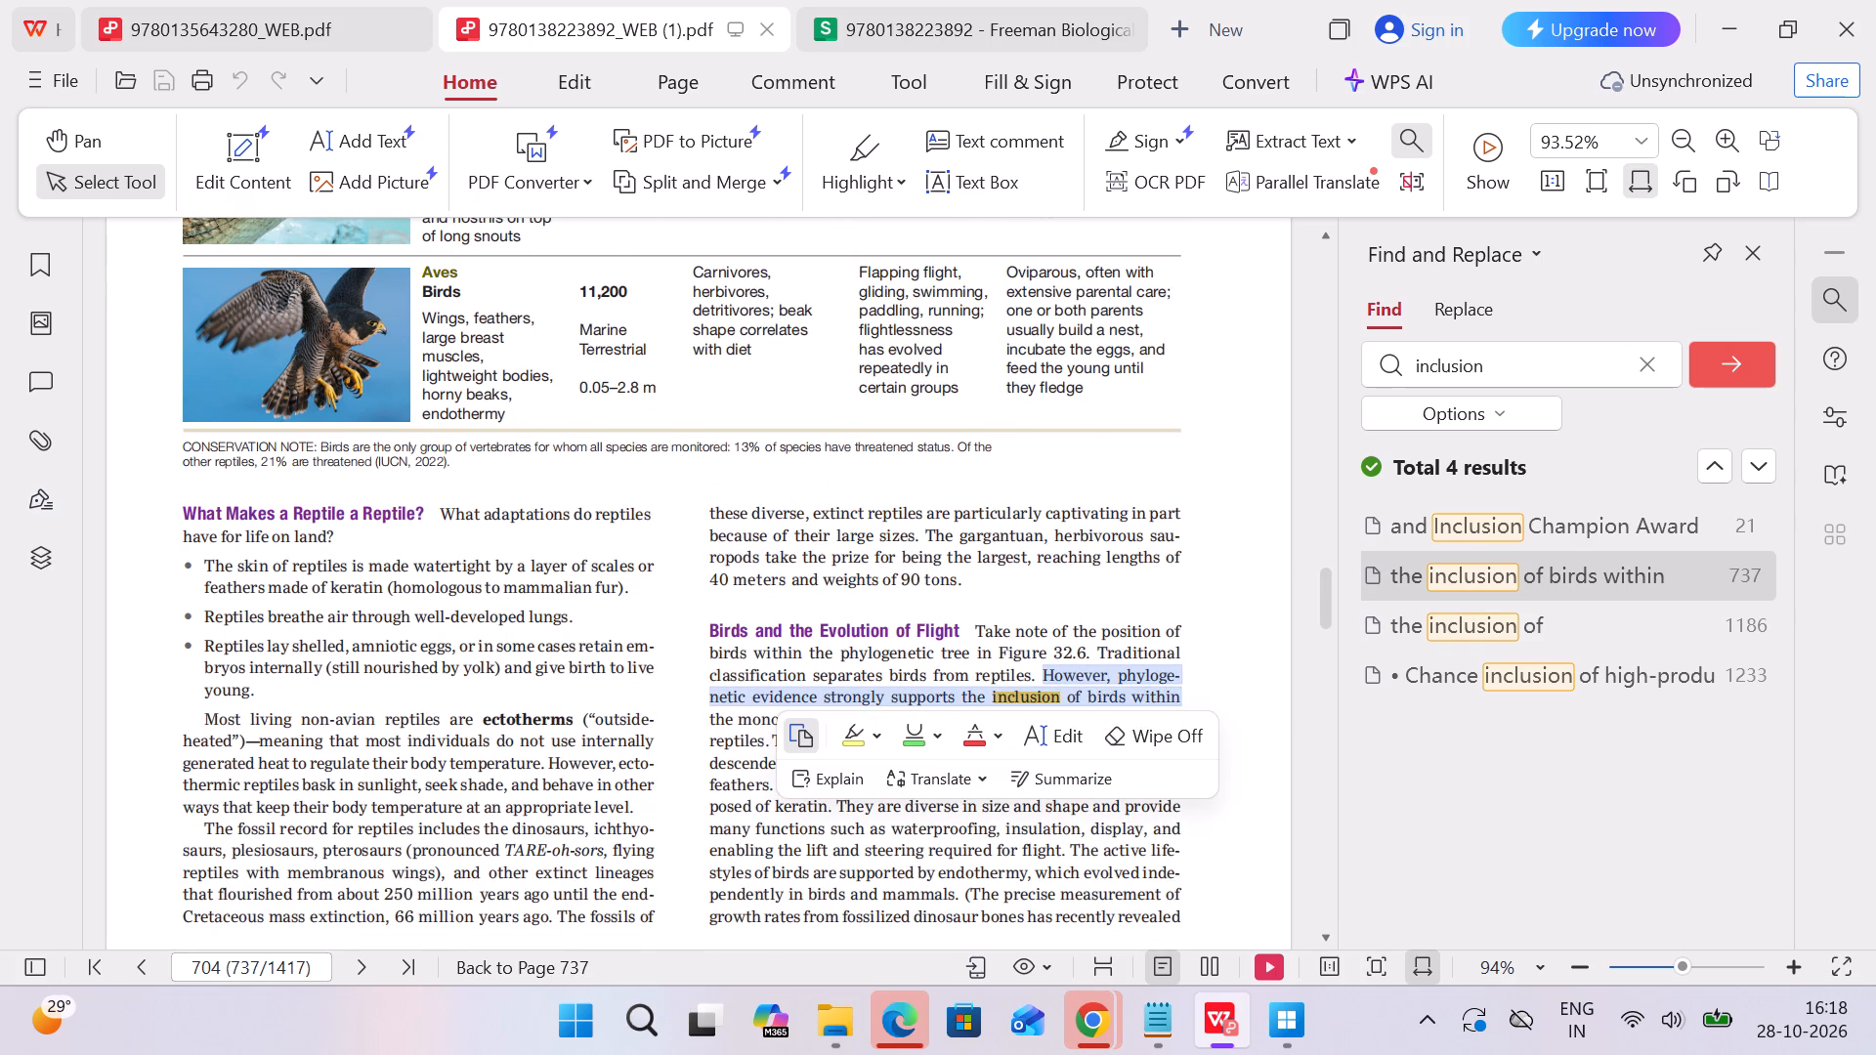
pyautogui.click(795, 732)
# Compare the page 704 passage with the sheet's entries, and look through the PDF's About the Authors pages around the Inclusion match.
pyautogui.hotkey('alt', 'Tab')
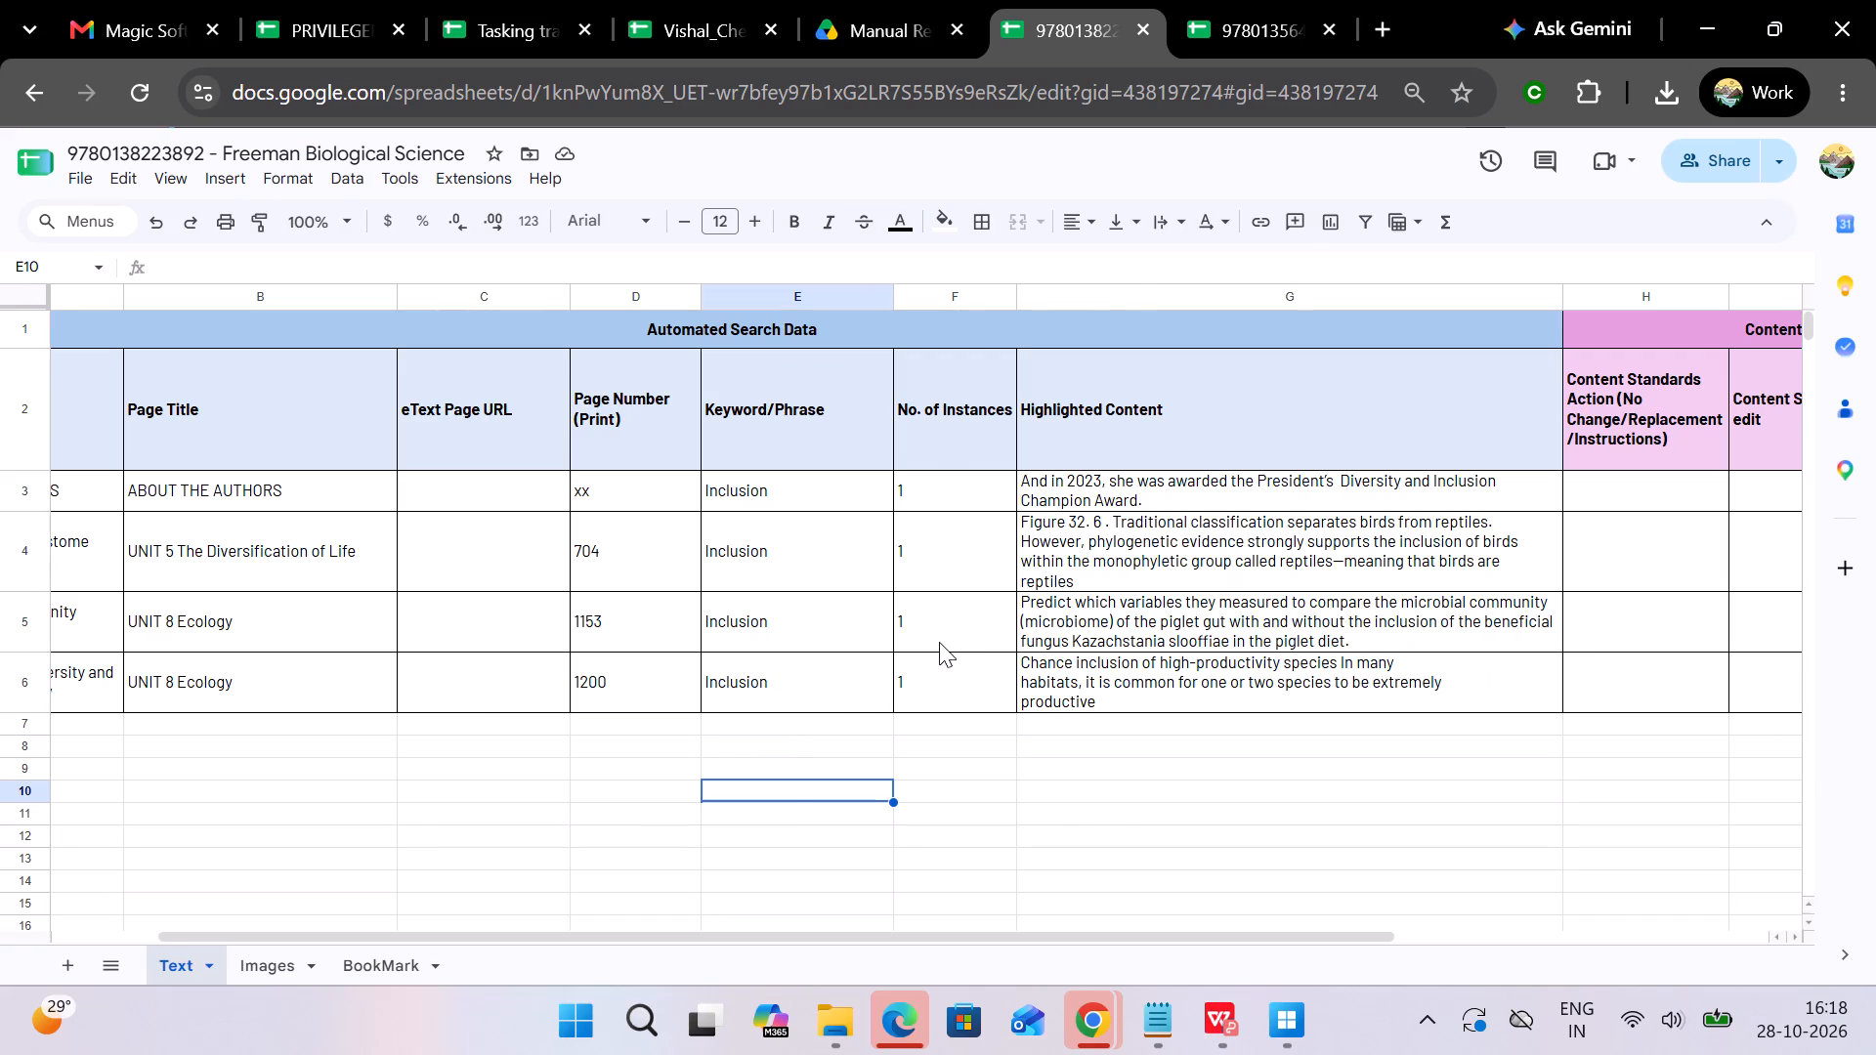
pyautogui.hotkey('alt', 'Tab')
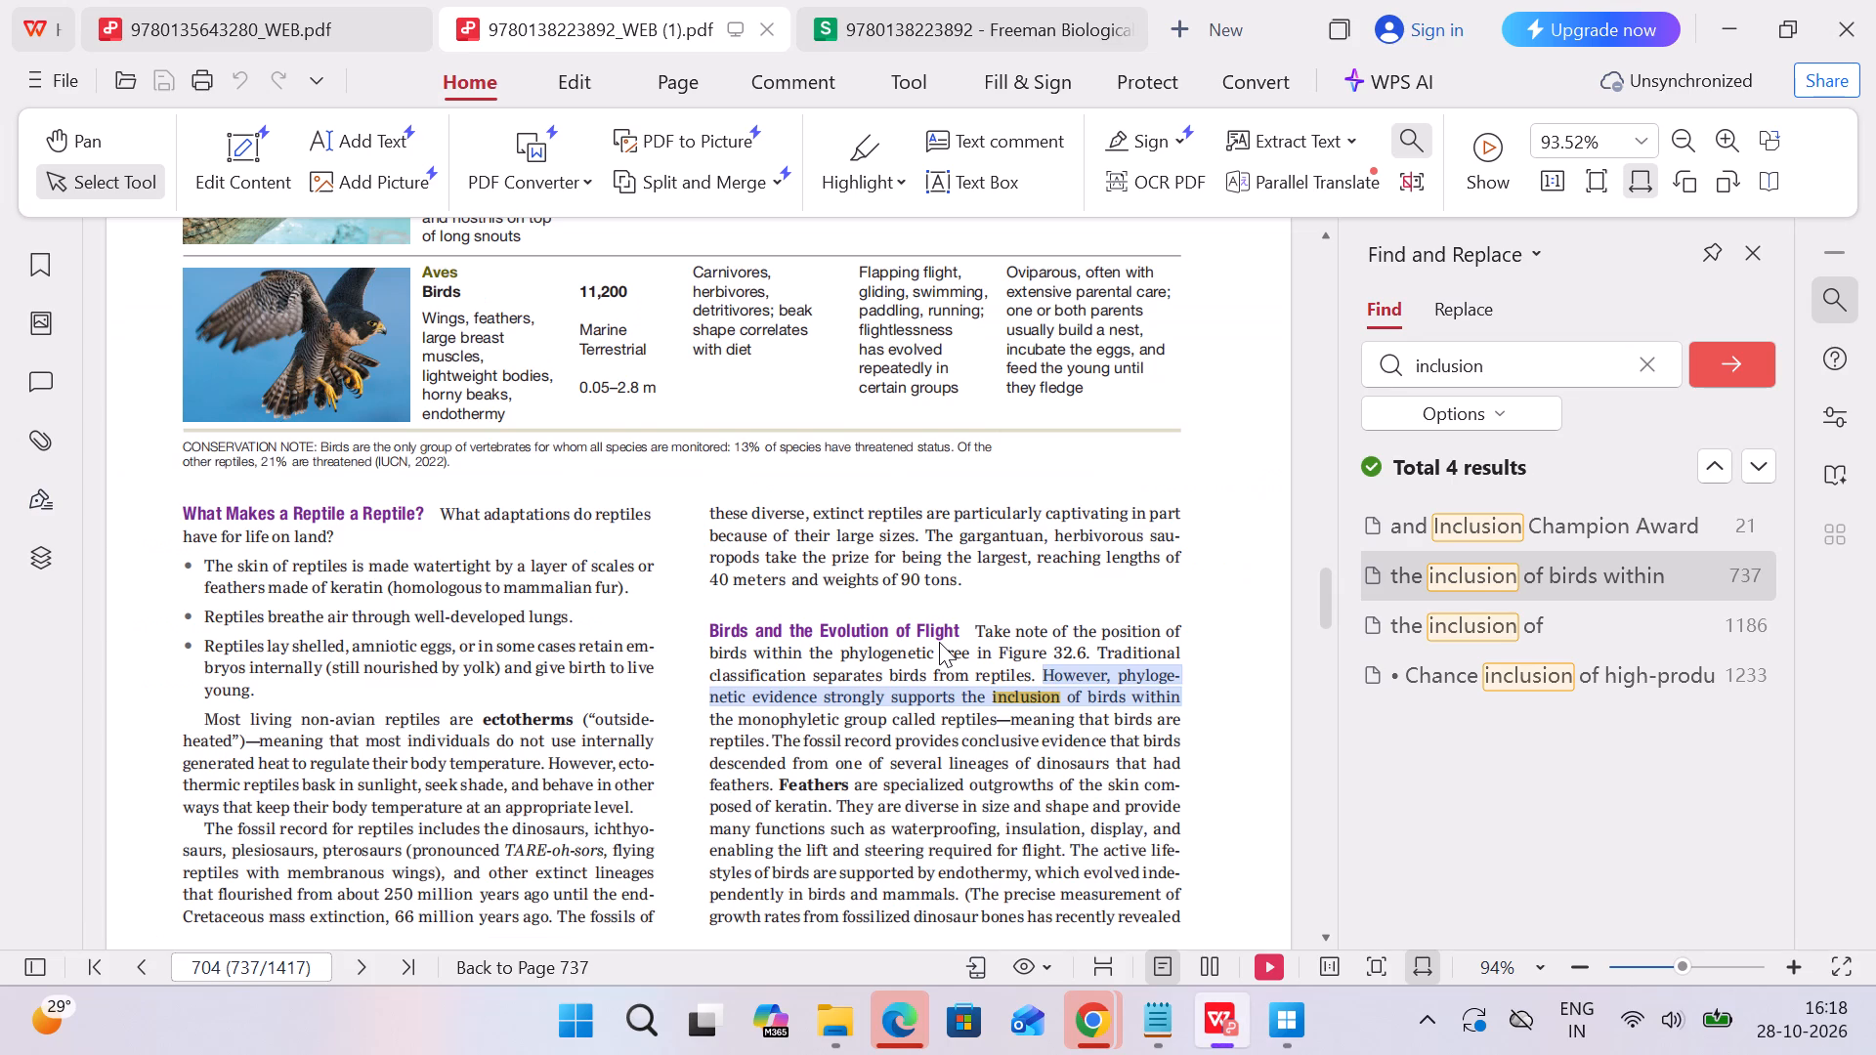
pyautogui.hotkey('alt', 'Tab')
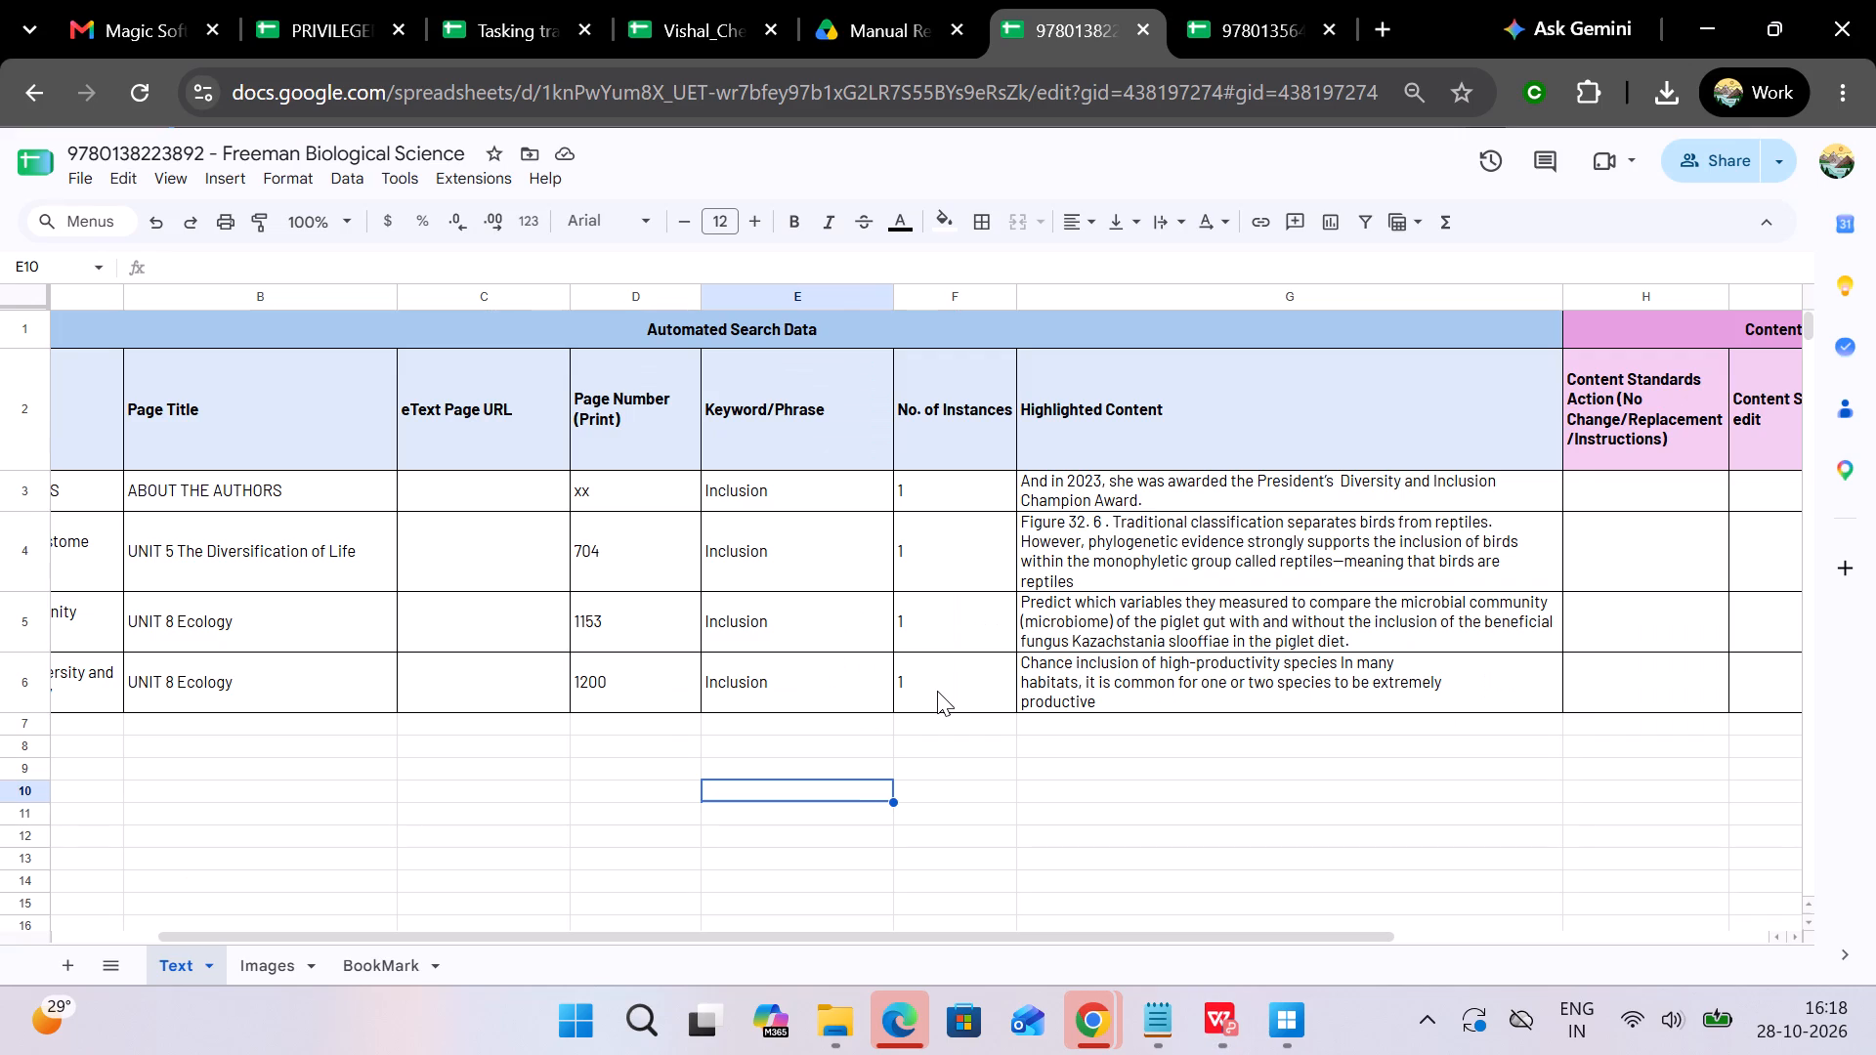
pyautogui.hotkey('alt', 'Tab')
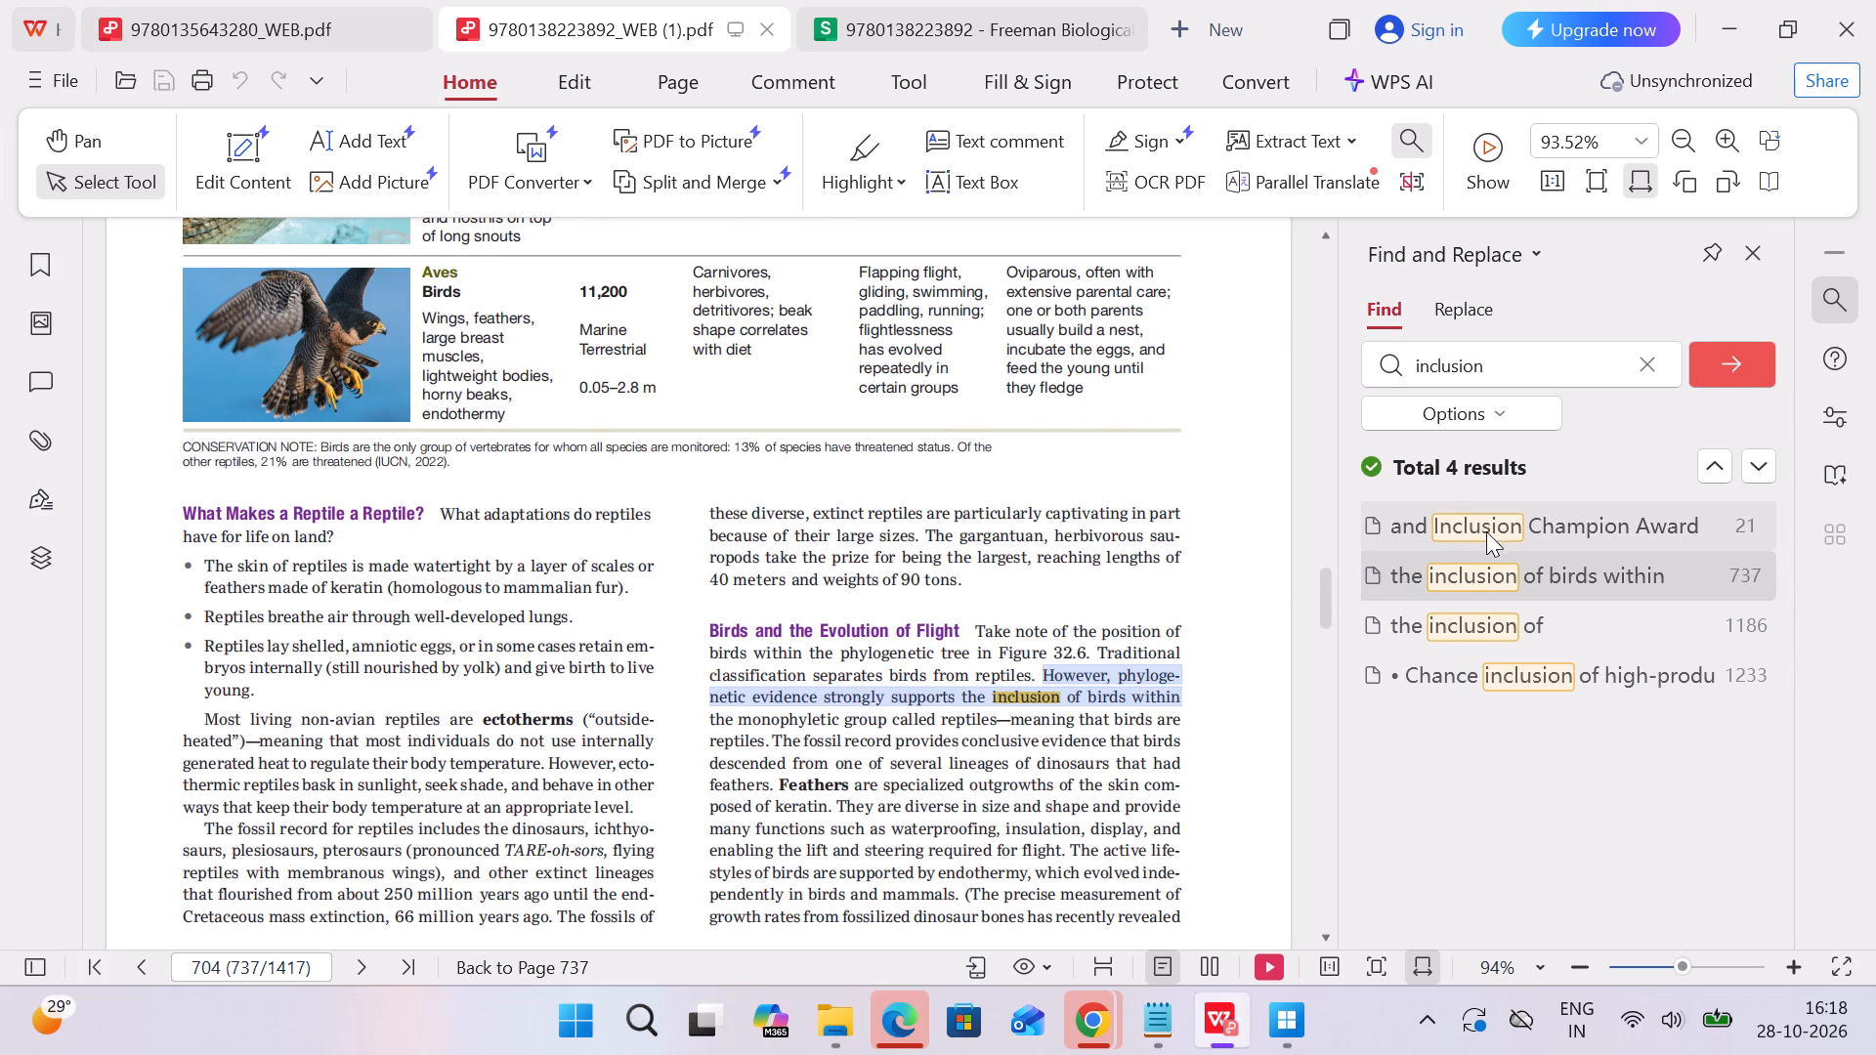
pyautogui.click(1486, 528)
pyautogui.scroll(-1, 1001, 530)
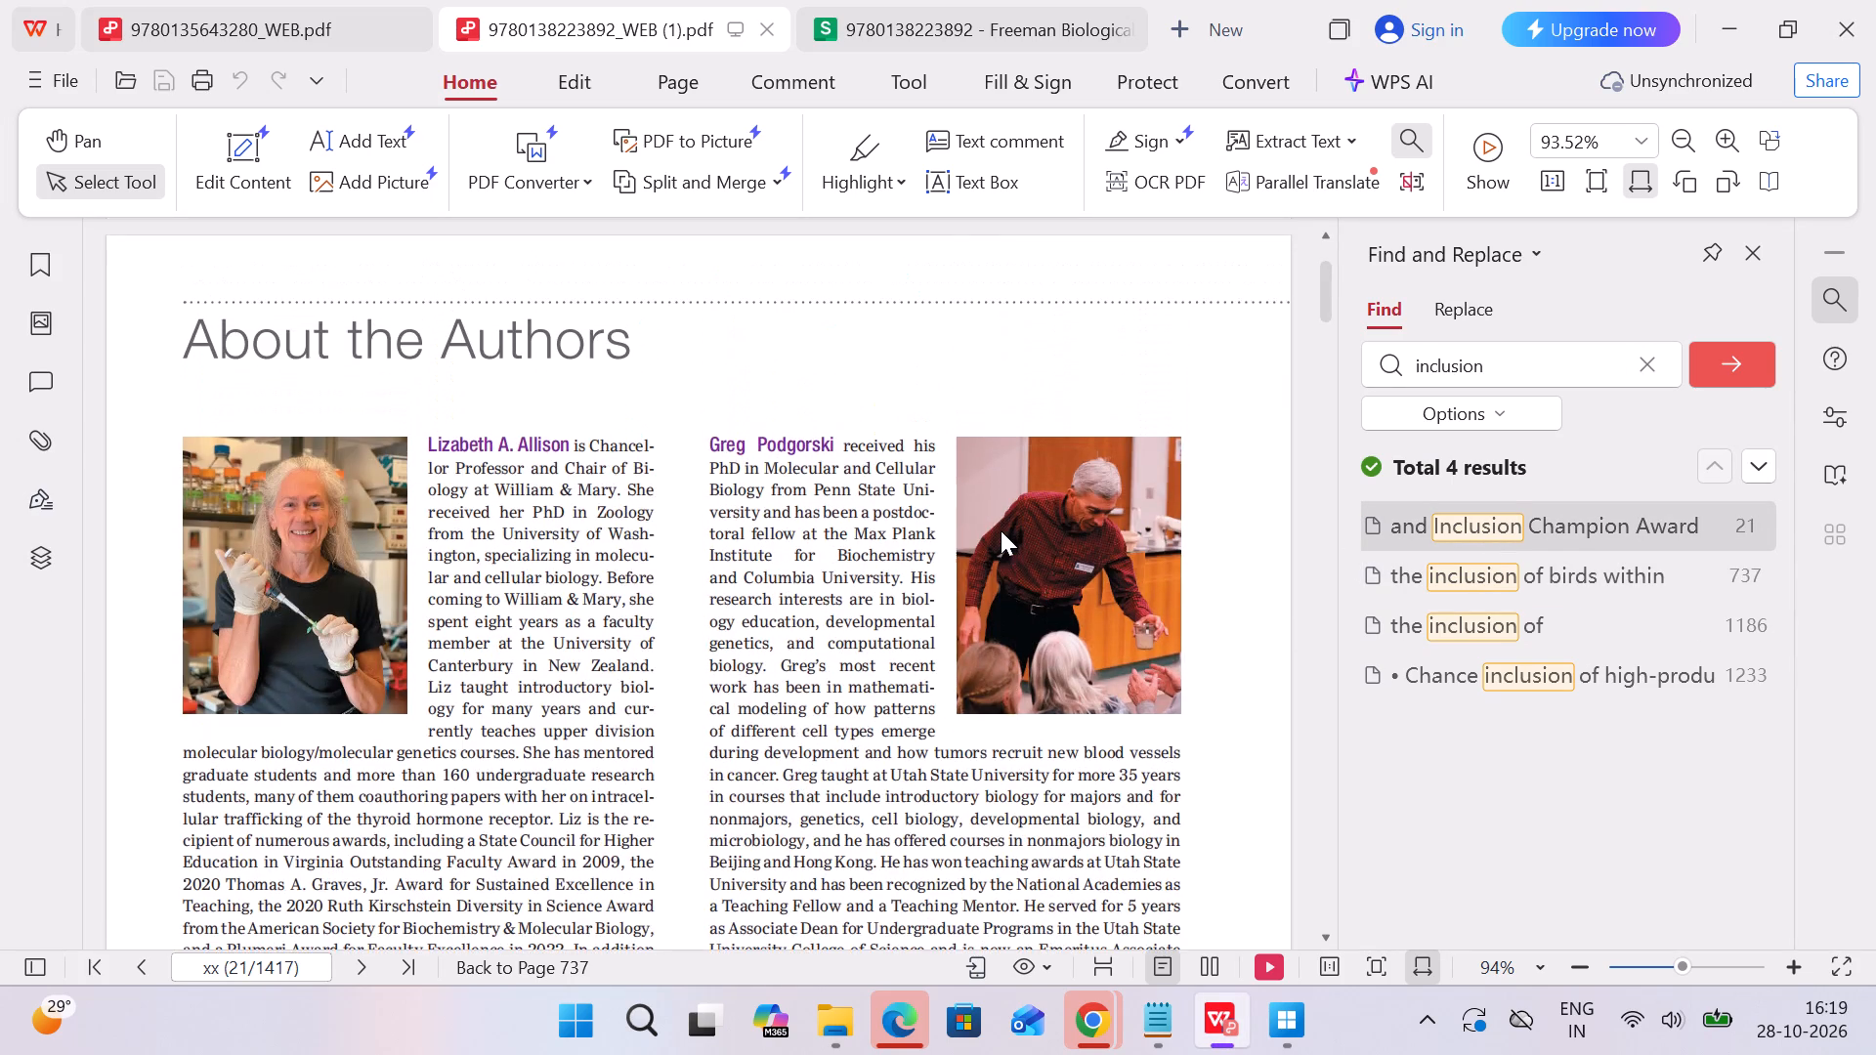
pyautogui.scroll(-1, 1001, 530)
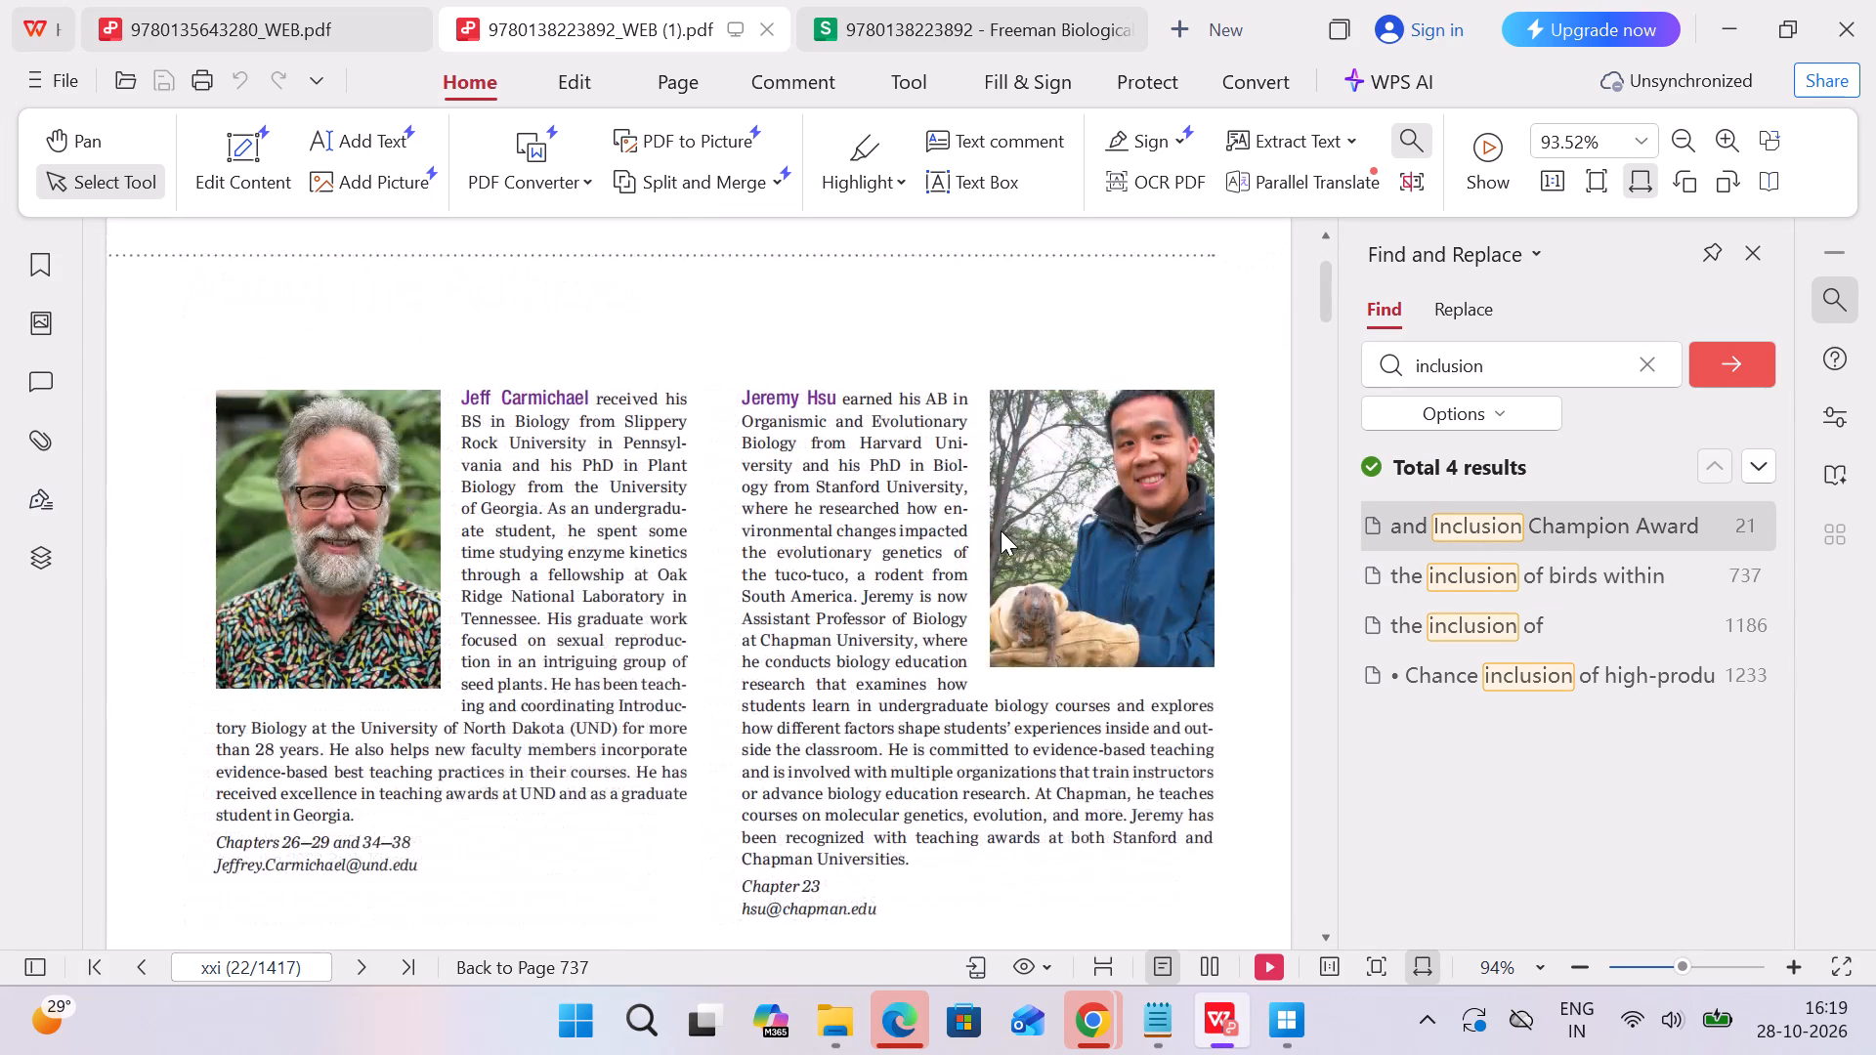
pyautogui.scroll(-1, 1001, 530)
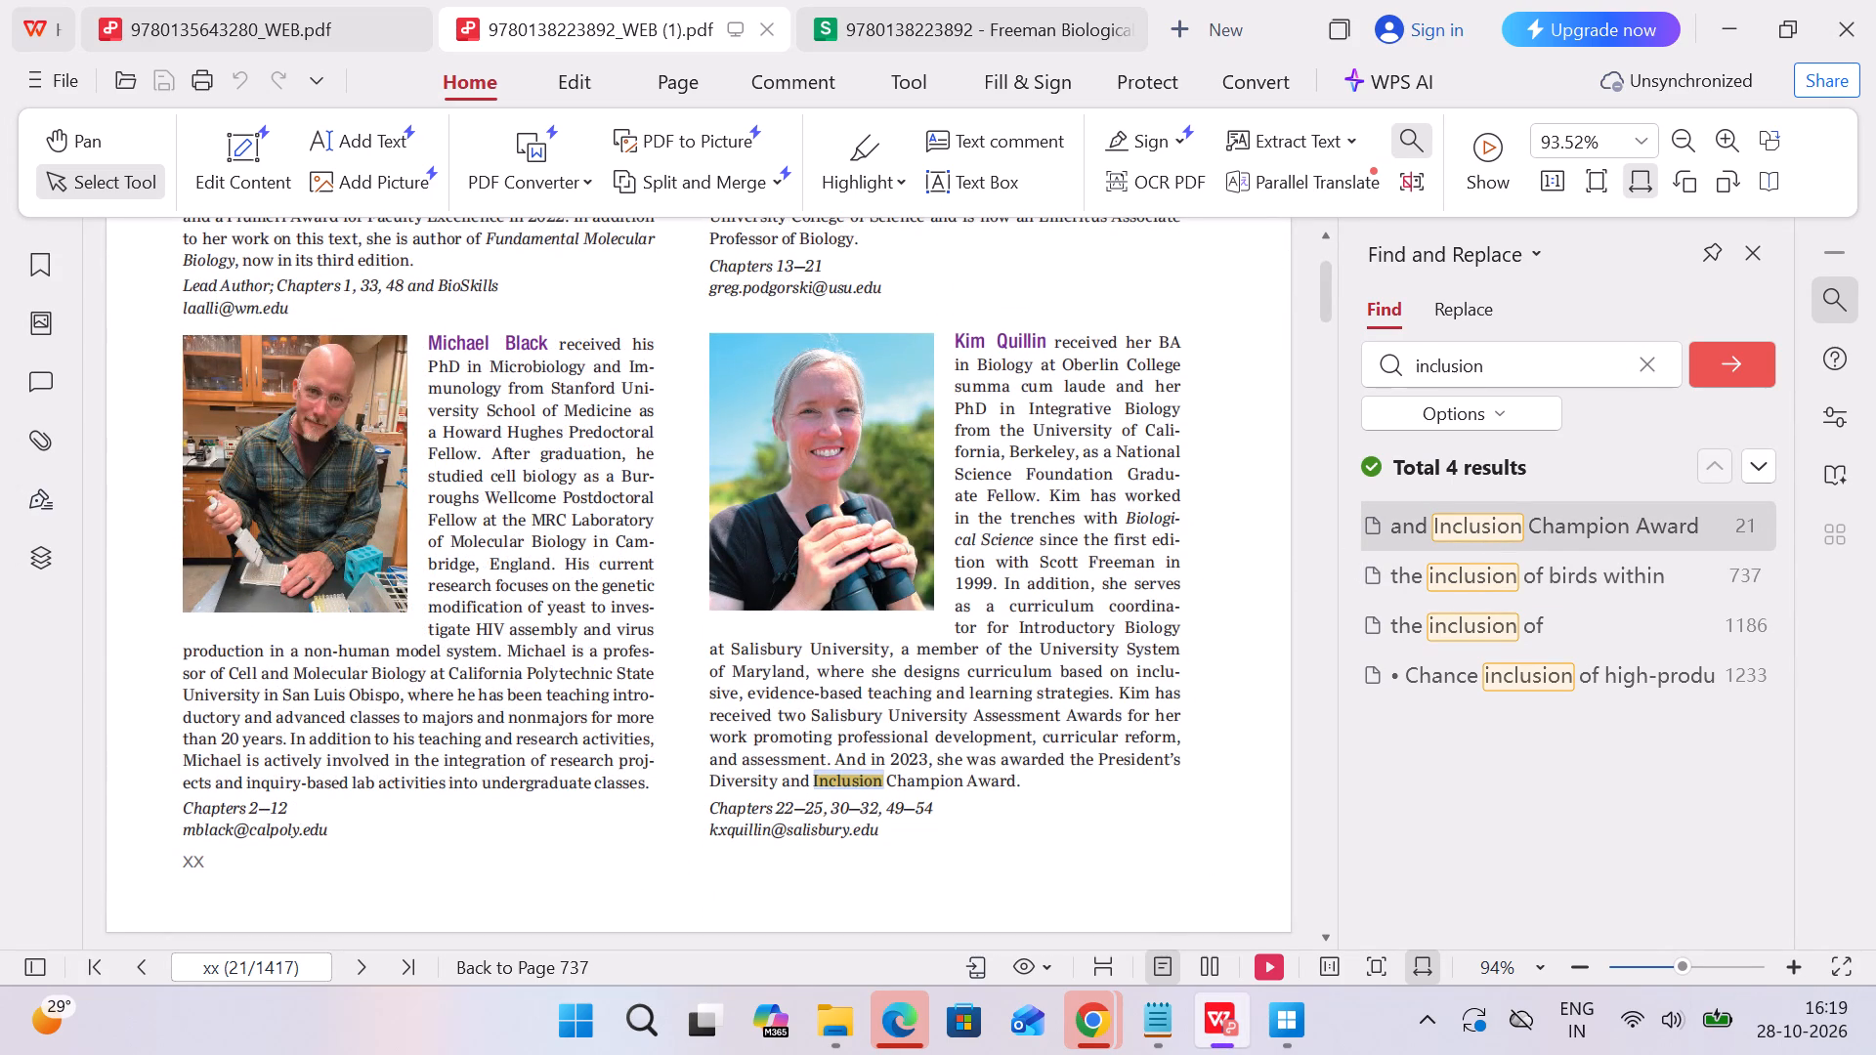
pyautogui.scroll(-1, 1001, 530)
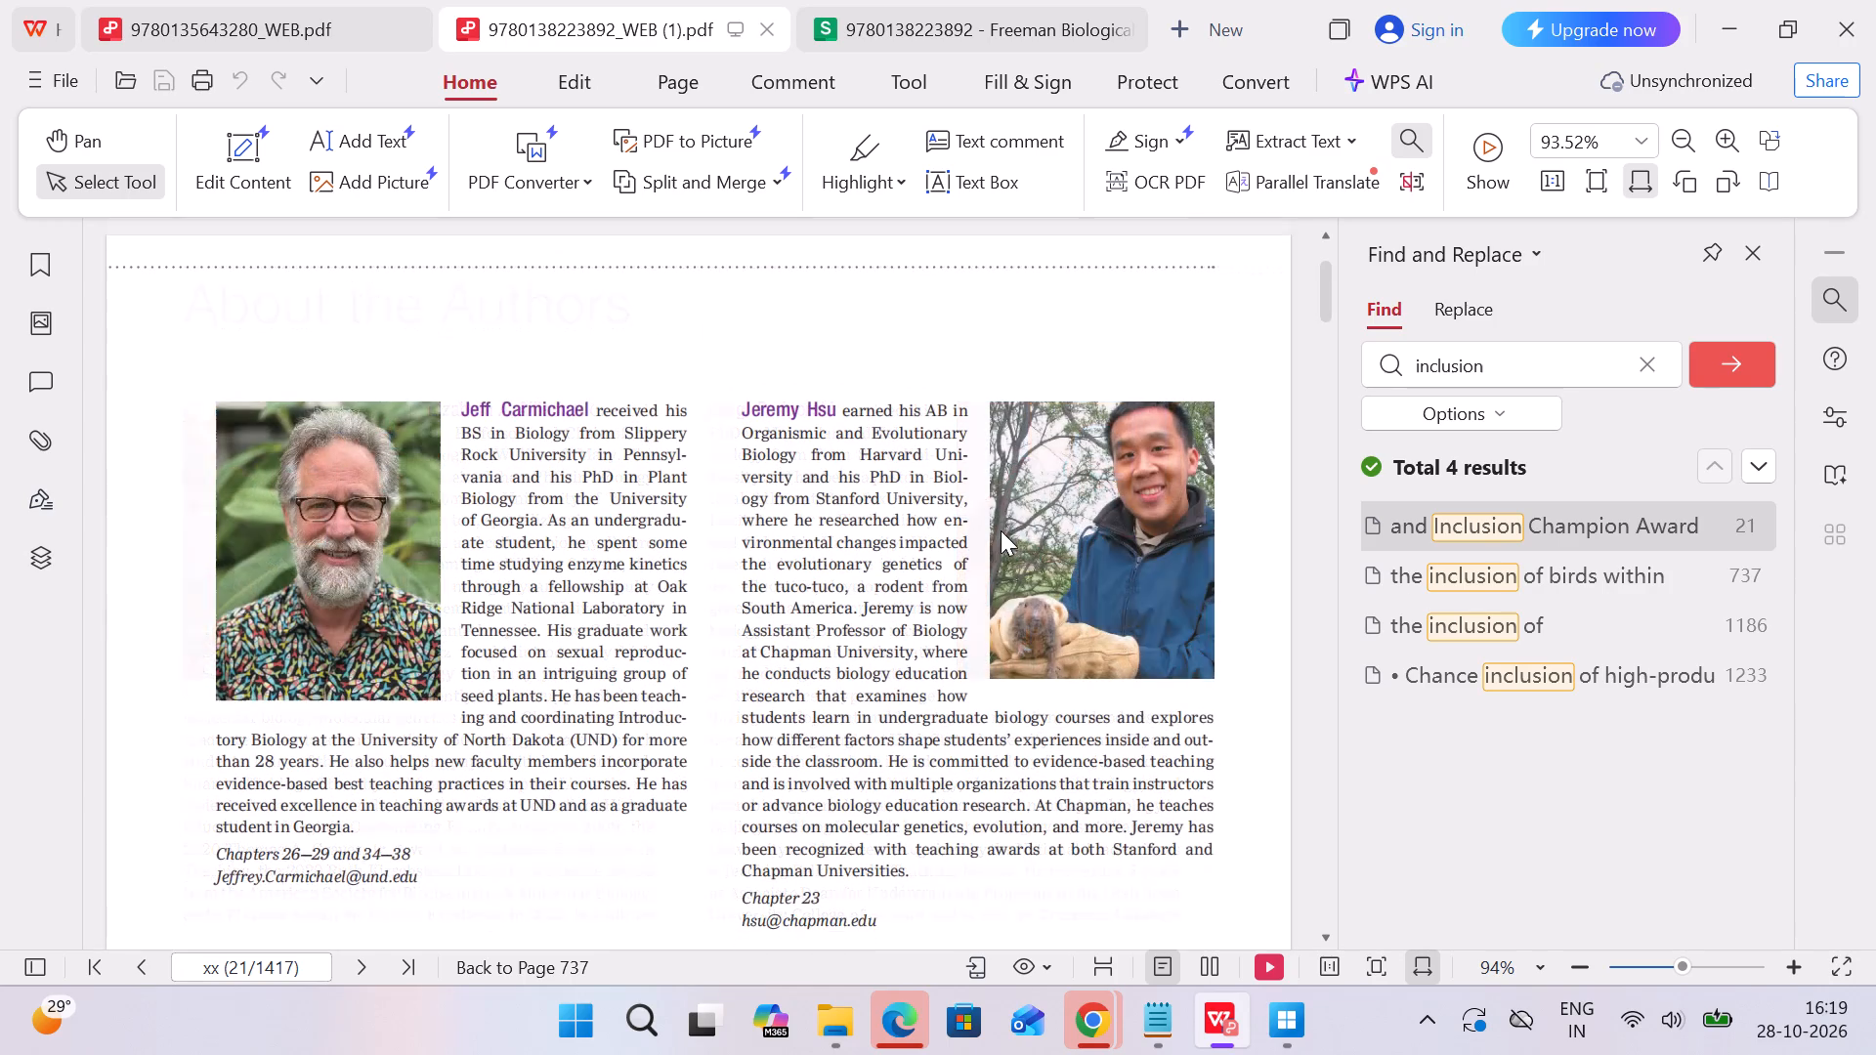
pyautogui.scroll(-1, 1001, 530)
pyautogui.scroll(1, 1001, 530)
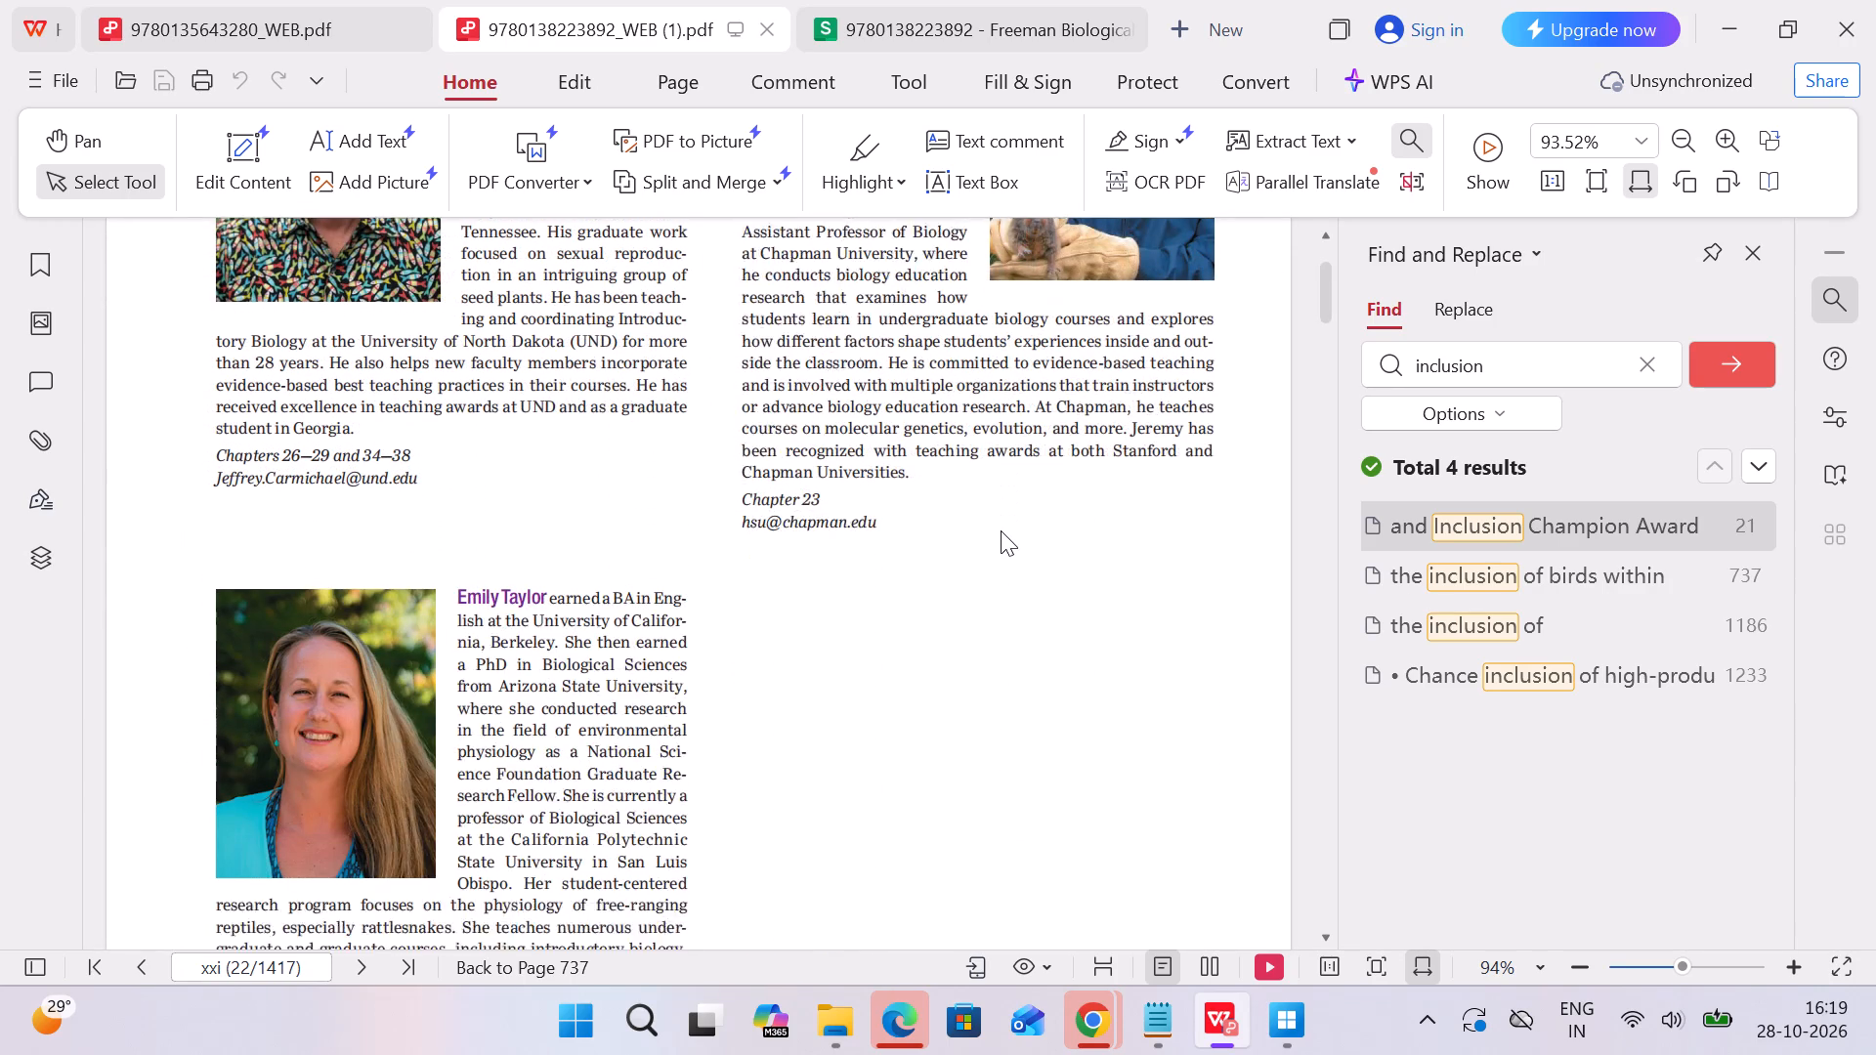
pyautogui.scroll(1, 1001, 530)
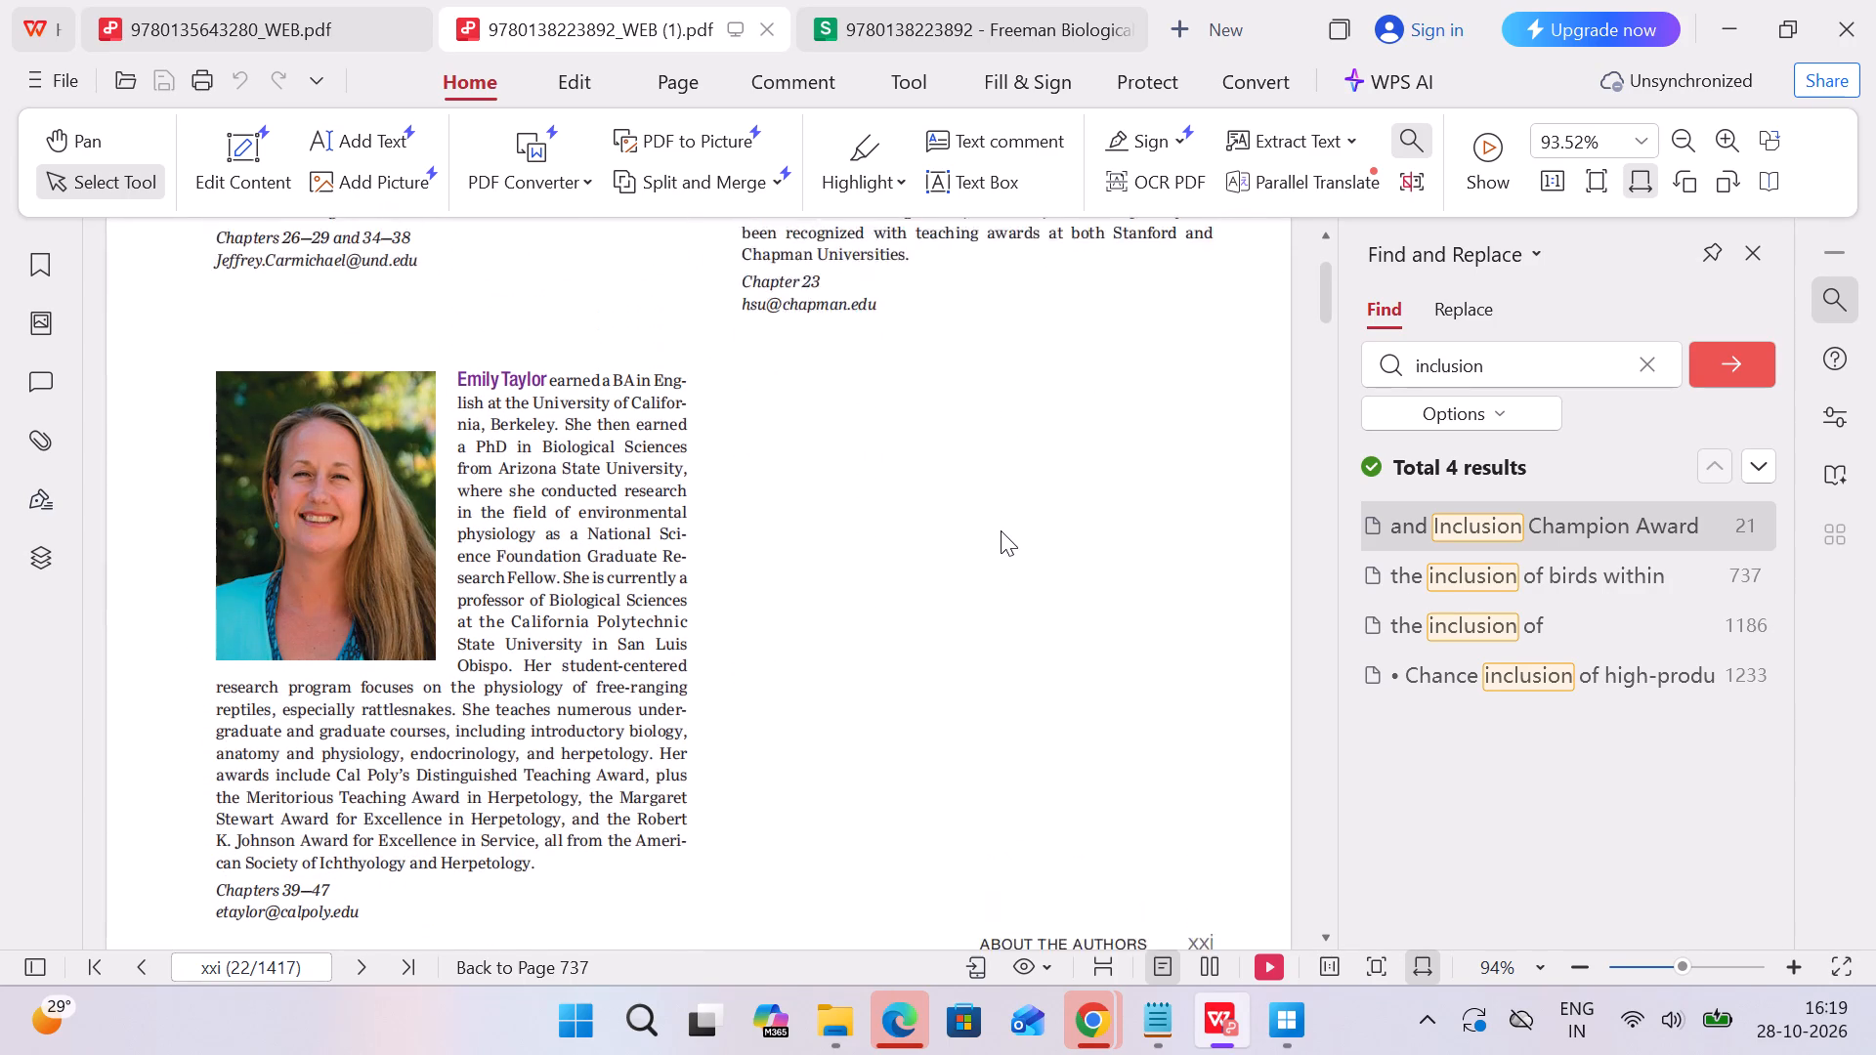
pyautogui.scroll(1, 1001, 530)
pyautogui.scroll(-1, 1001, 530)
# Check the row 4 entry against PDF page 704, and search the sheet for the copied phrase about the inclusion of birds.
pyautogui.hotkey('alt', 'Tab')
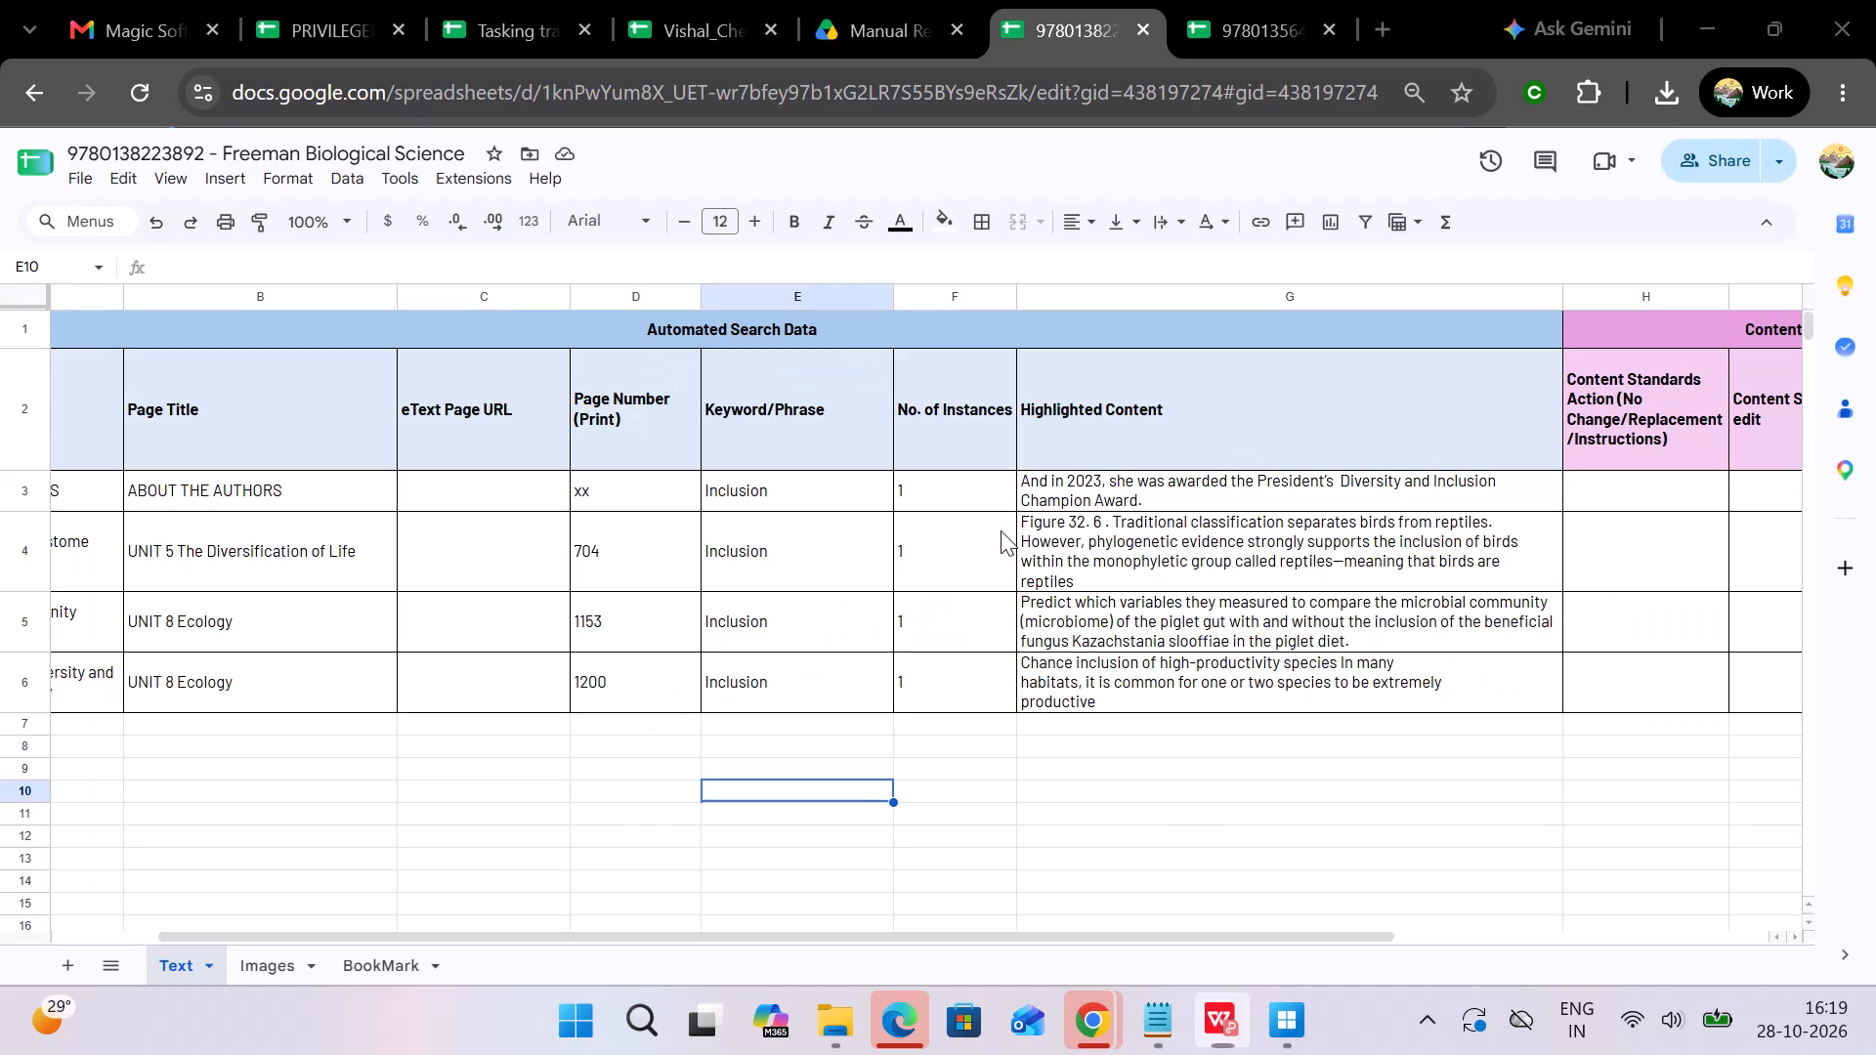
pyautogui.click(667, 541)
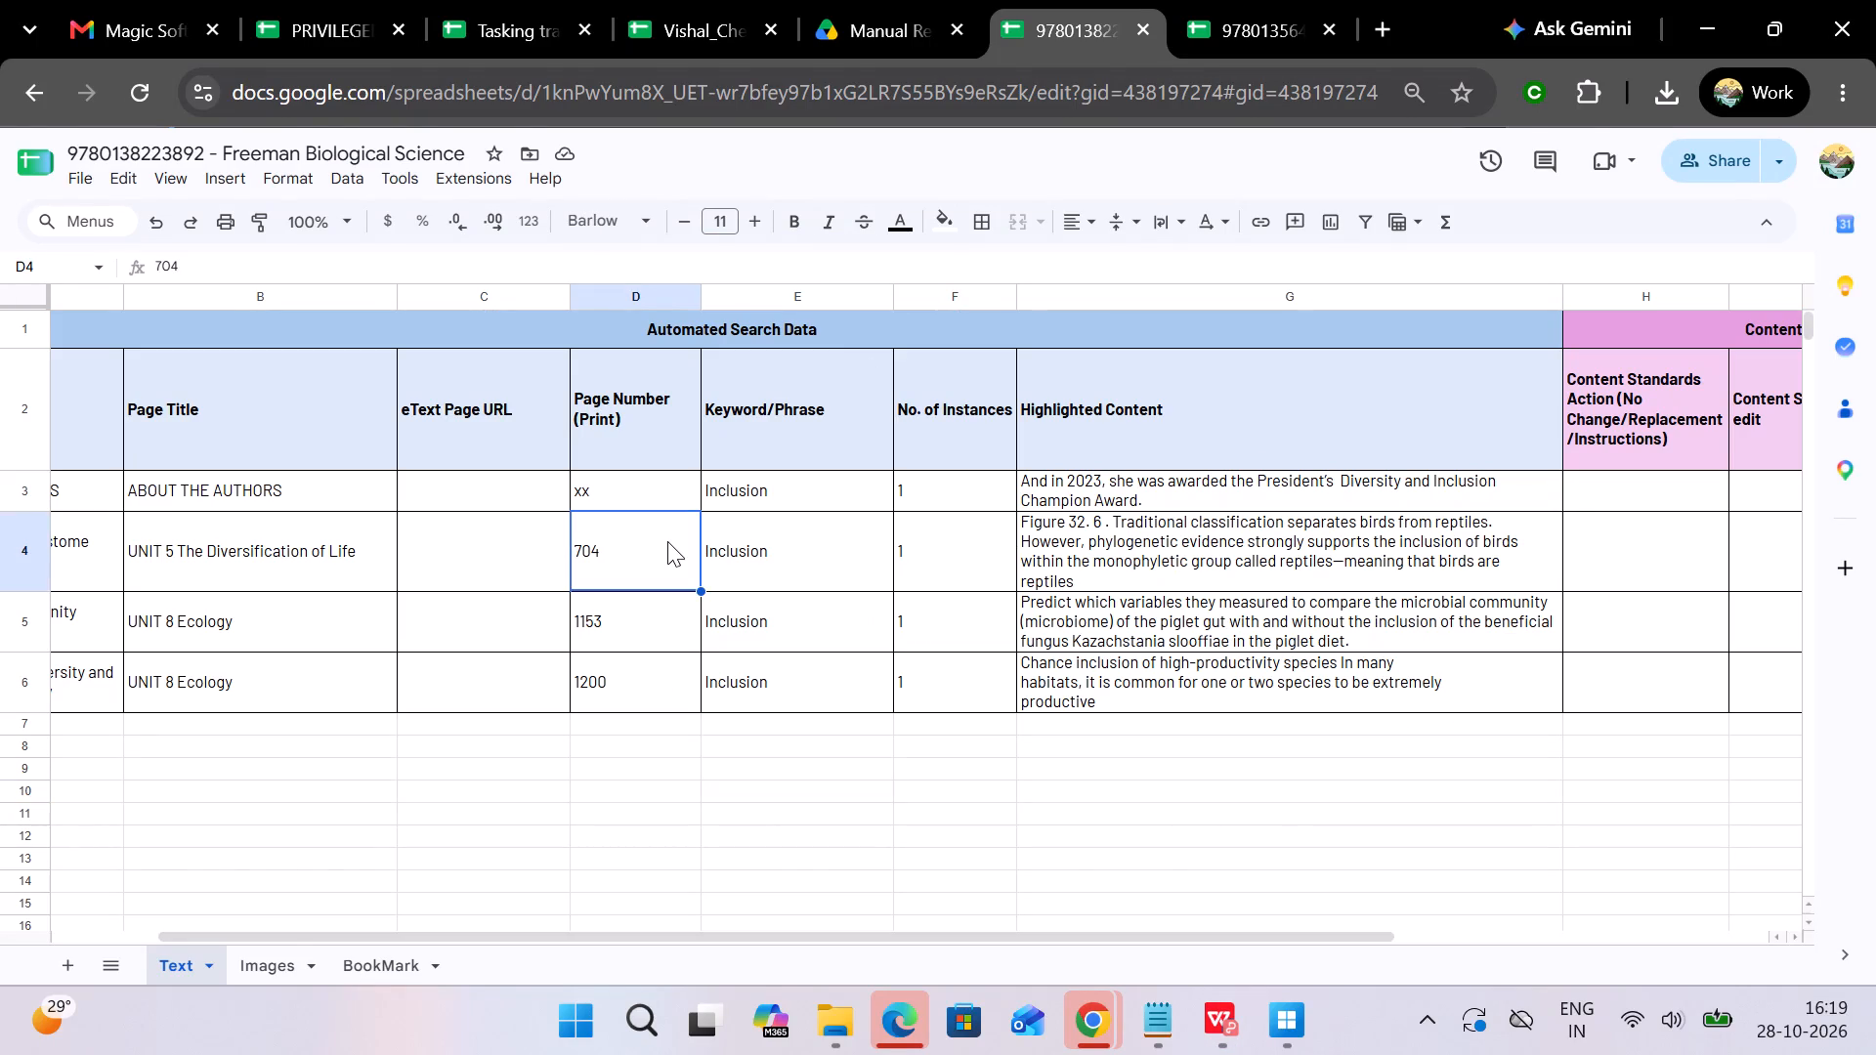
pyautogui.hotkey('alt', 'Tab')
pyautogui.click(1400, 590)
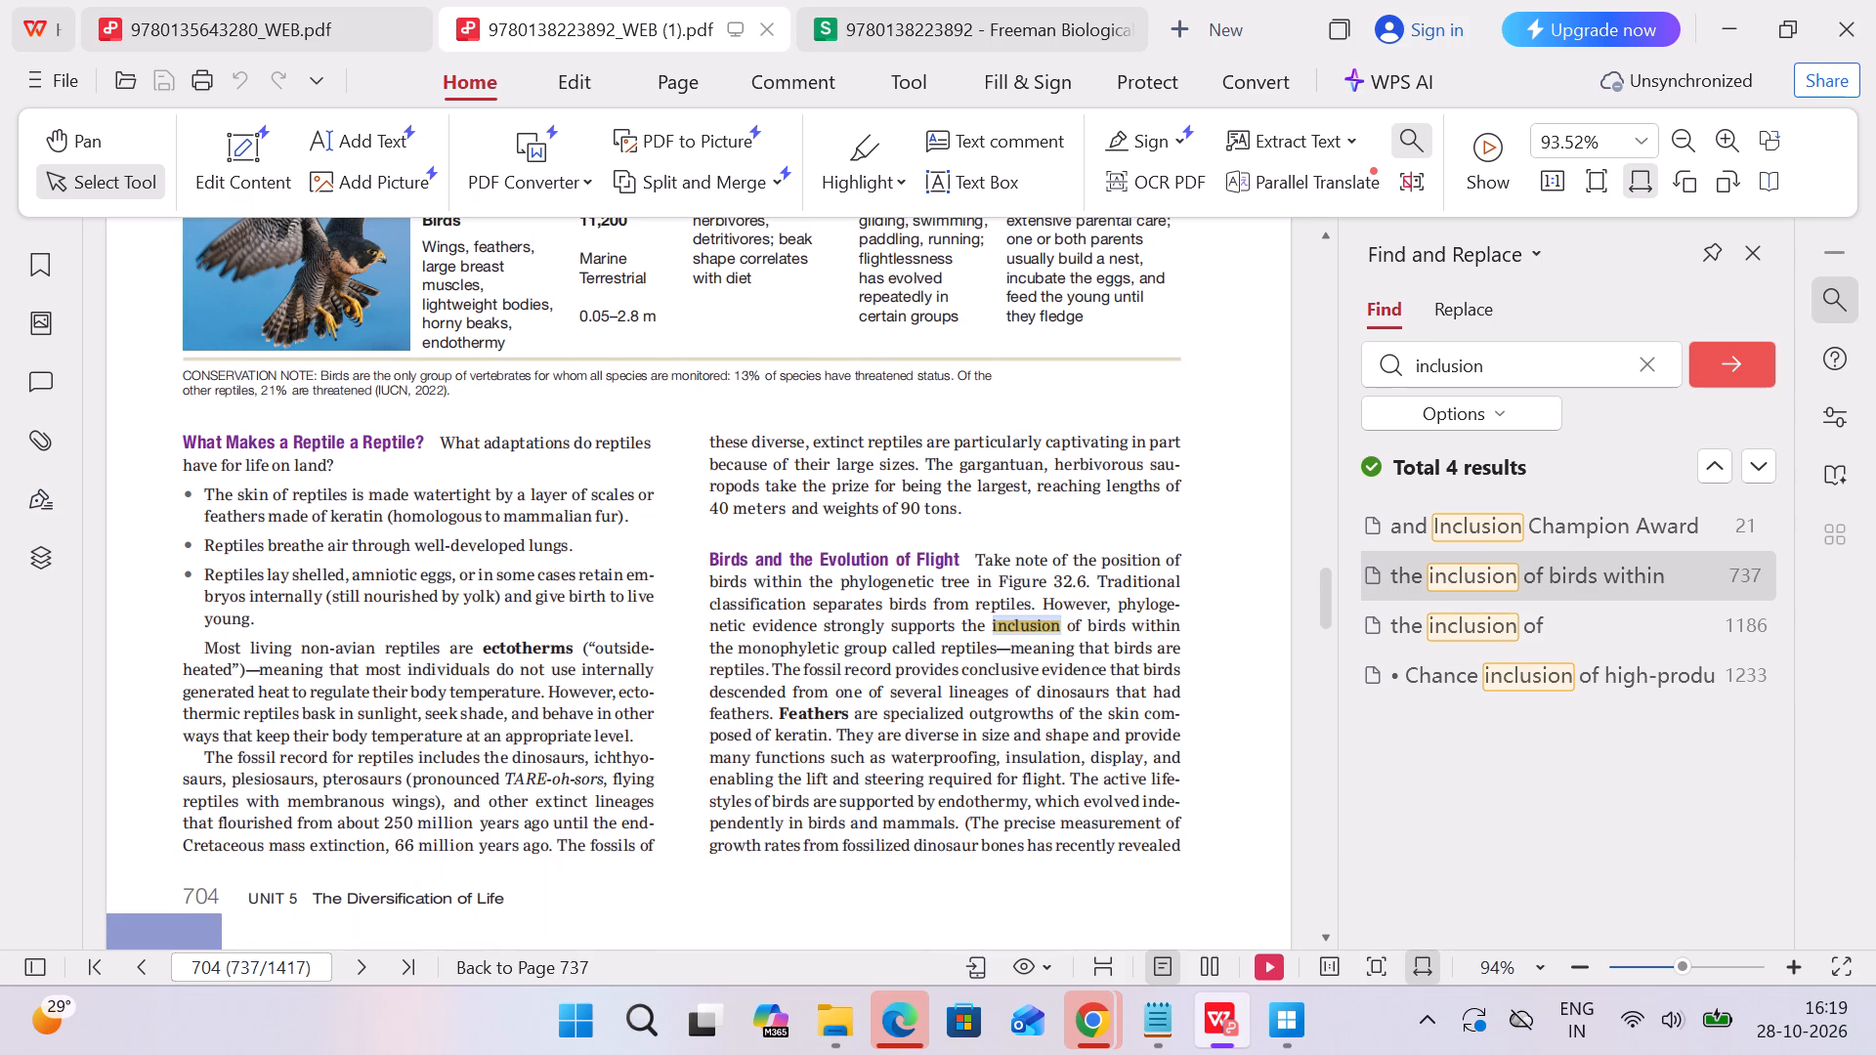
pyautogui.hotkey('alt', 'Tab')
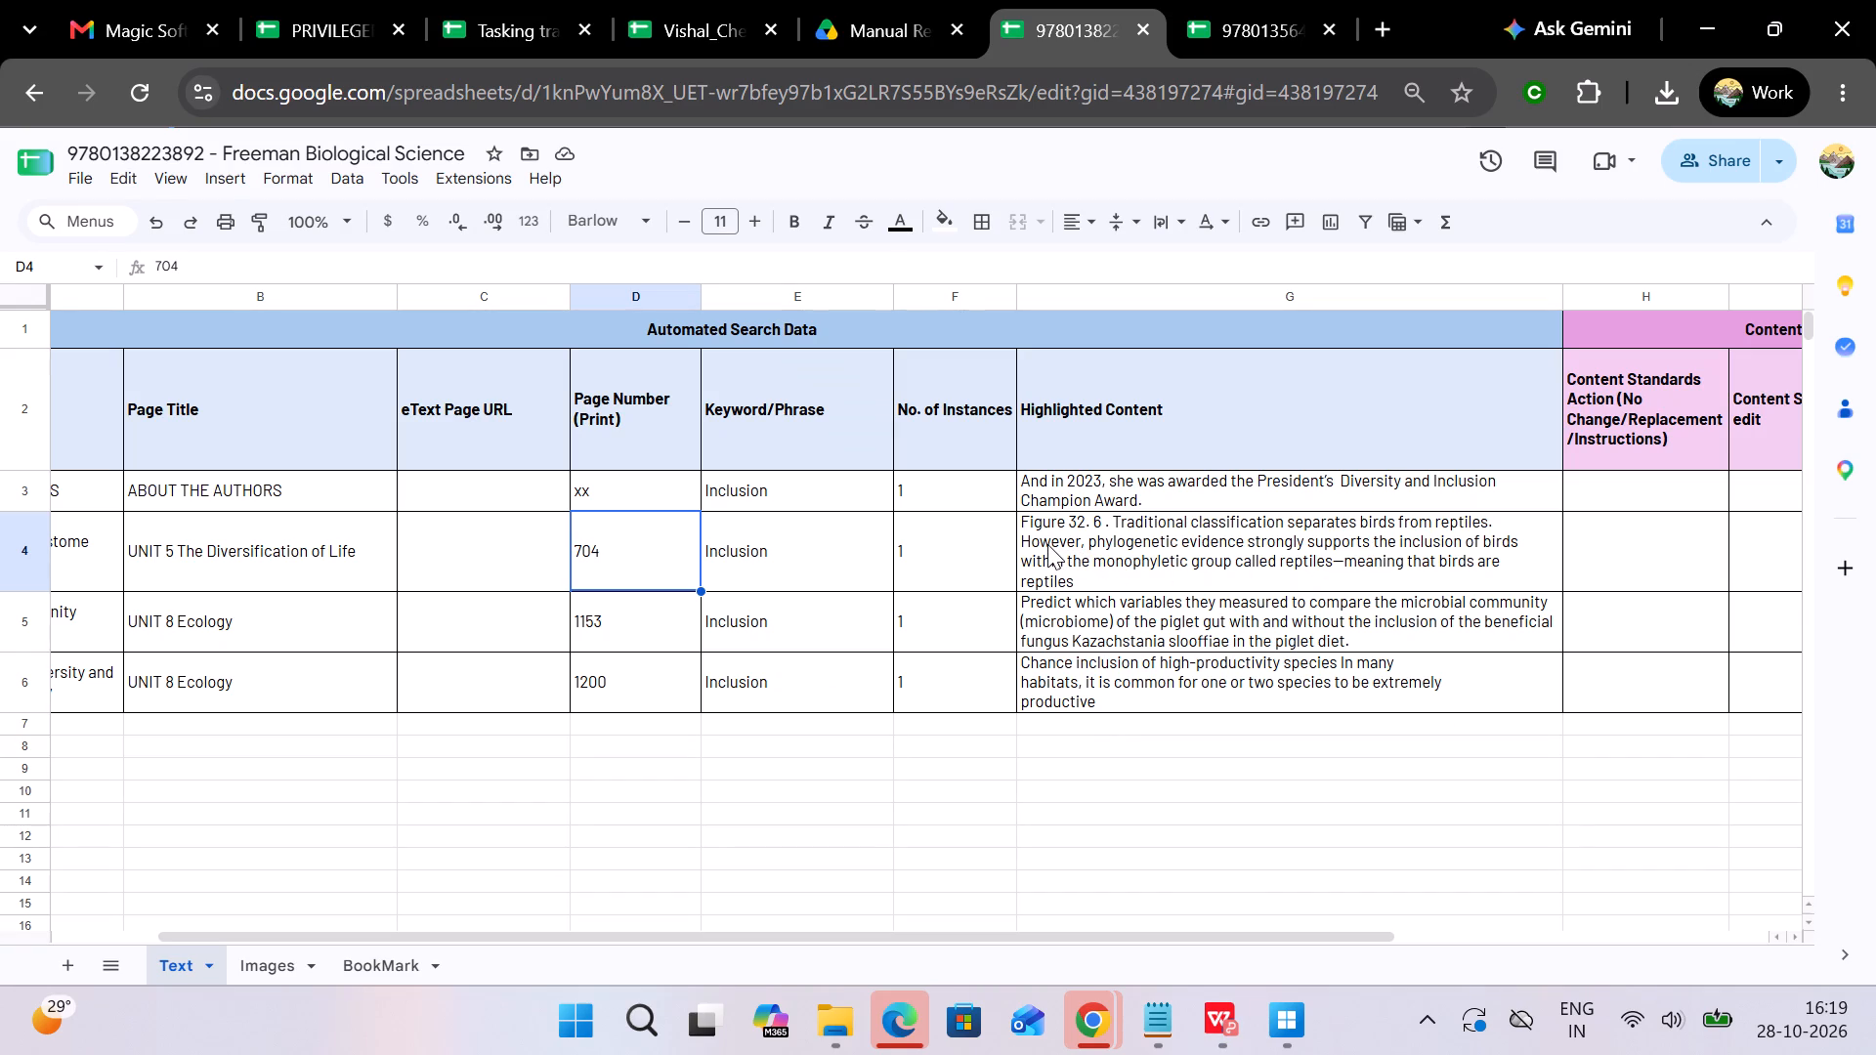
pyautogui.hotkey('alt', 'Tab')
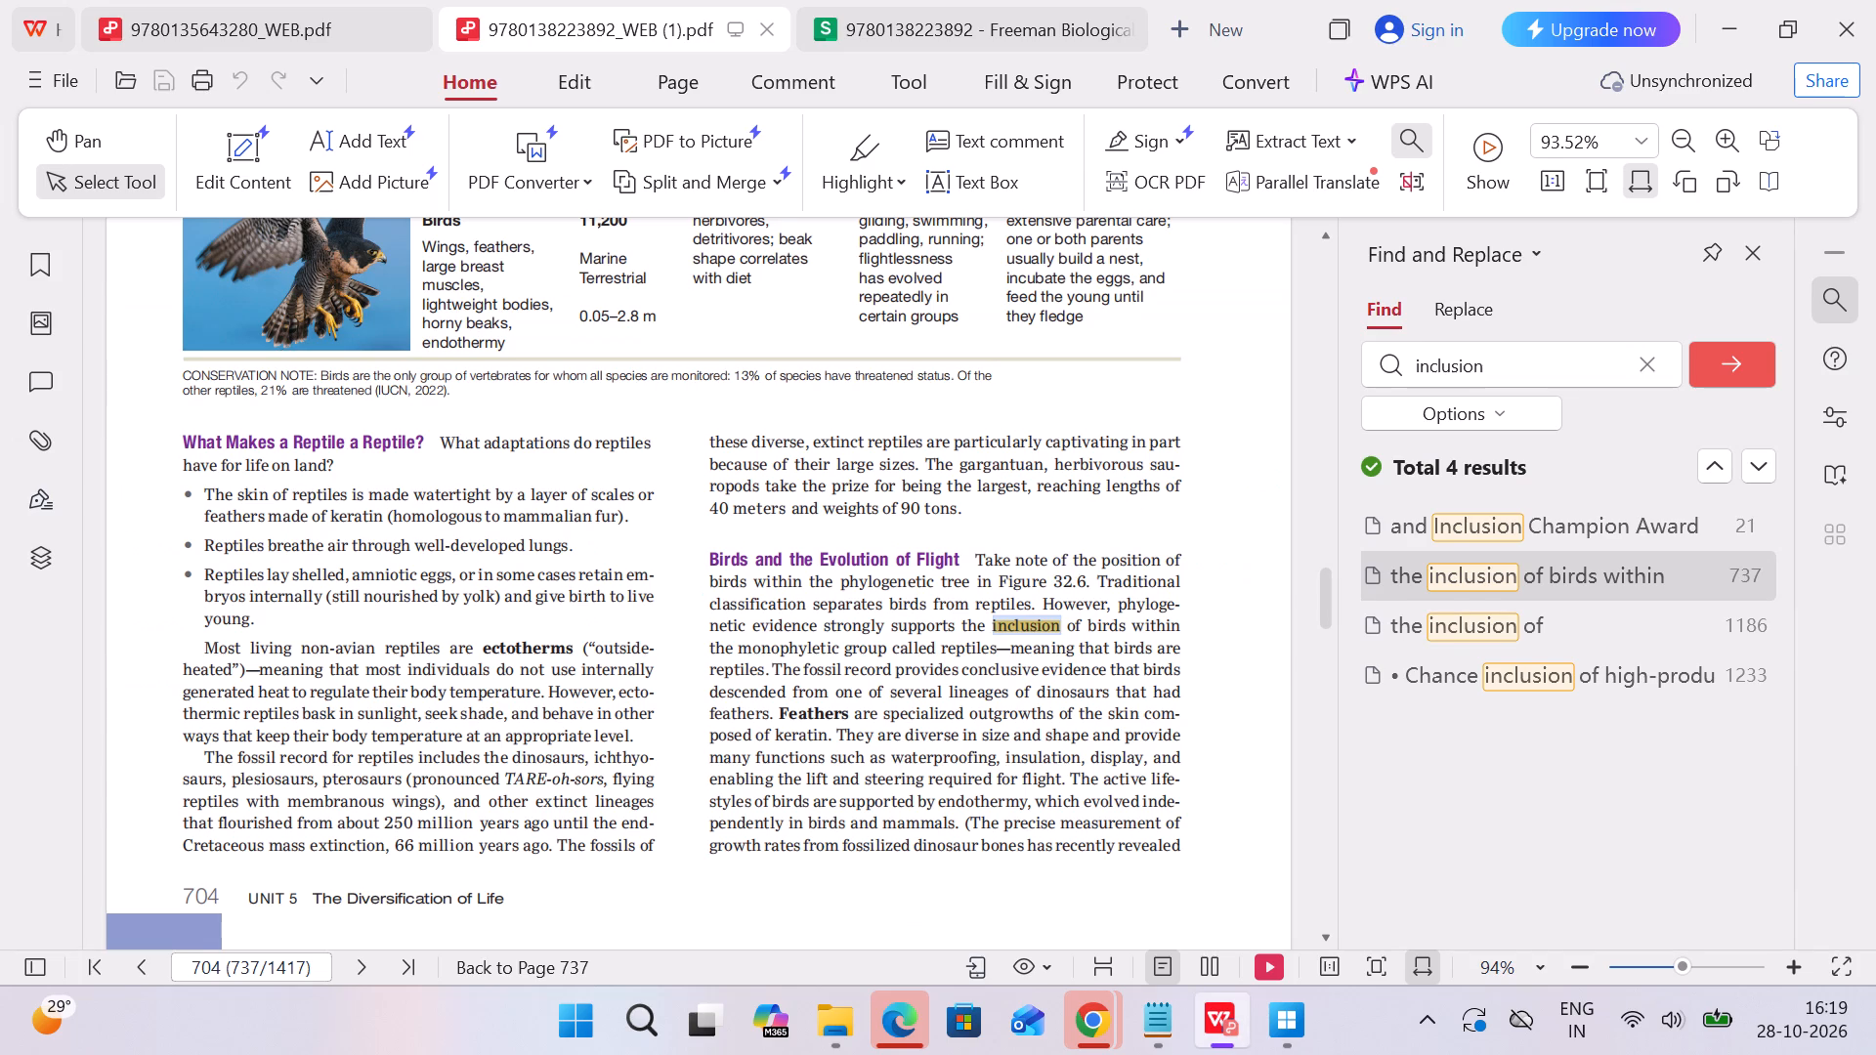
pyautogui.hotkey('alt', 'Tab')
pyautogui.hotkey('ctrl', 'f')
pyautogui.hotkey('ctrl', 'v')
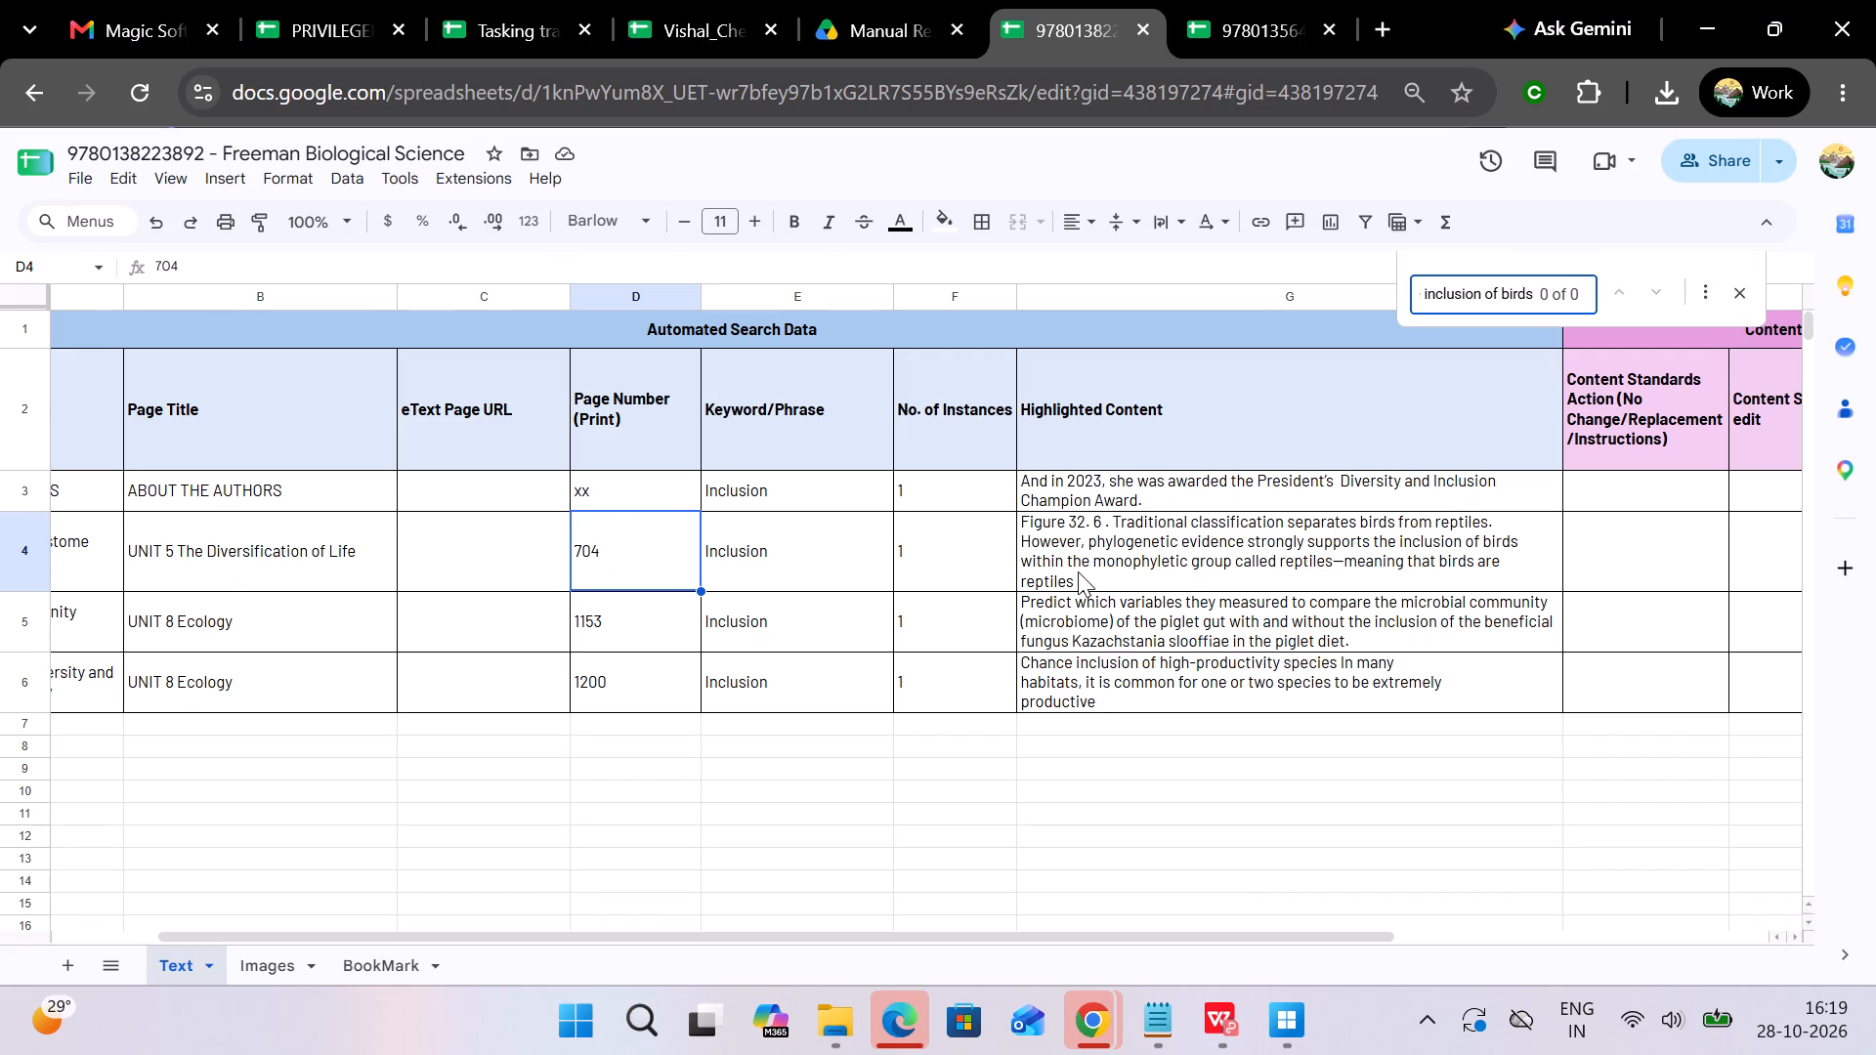
# Replace row 4's Highlighted Content with the PDF page 704 sentence from "However" to "birds are reptiles.", trimming the stray "T" after it.
pyautogui.click(1091, 568)
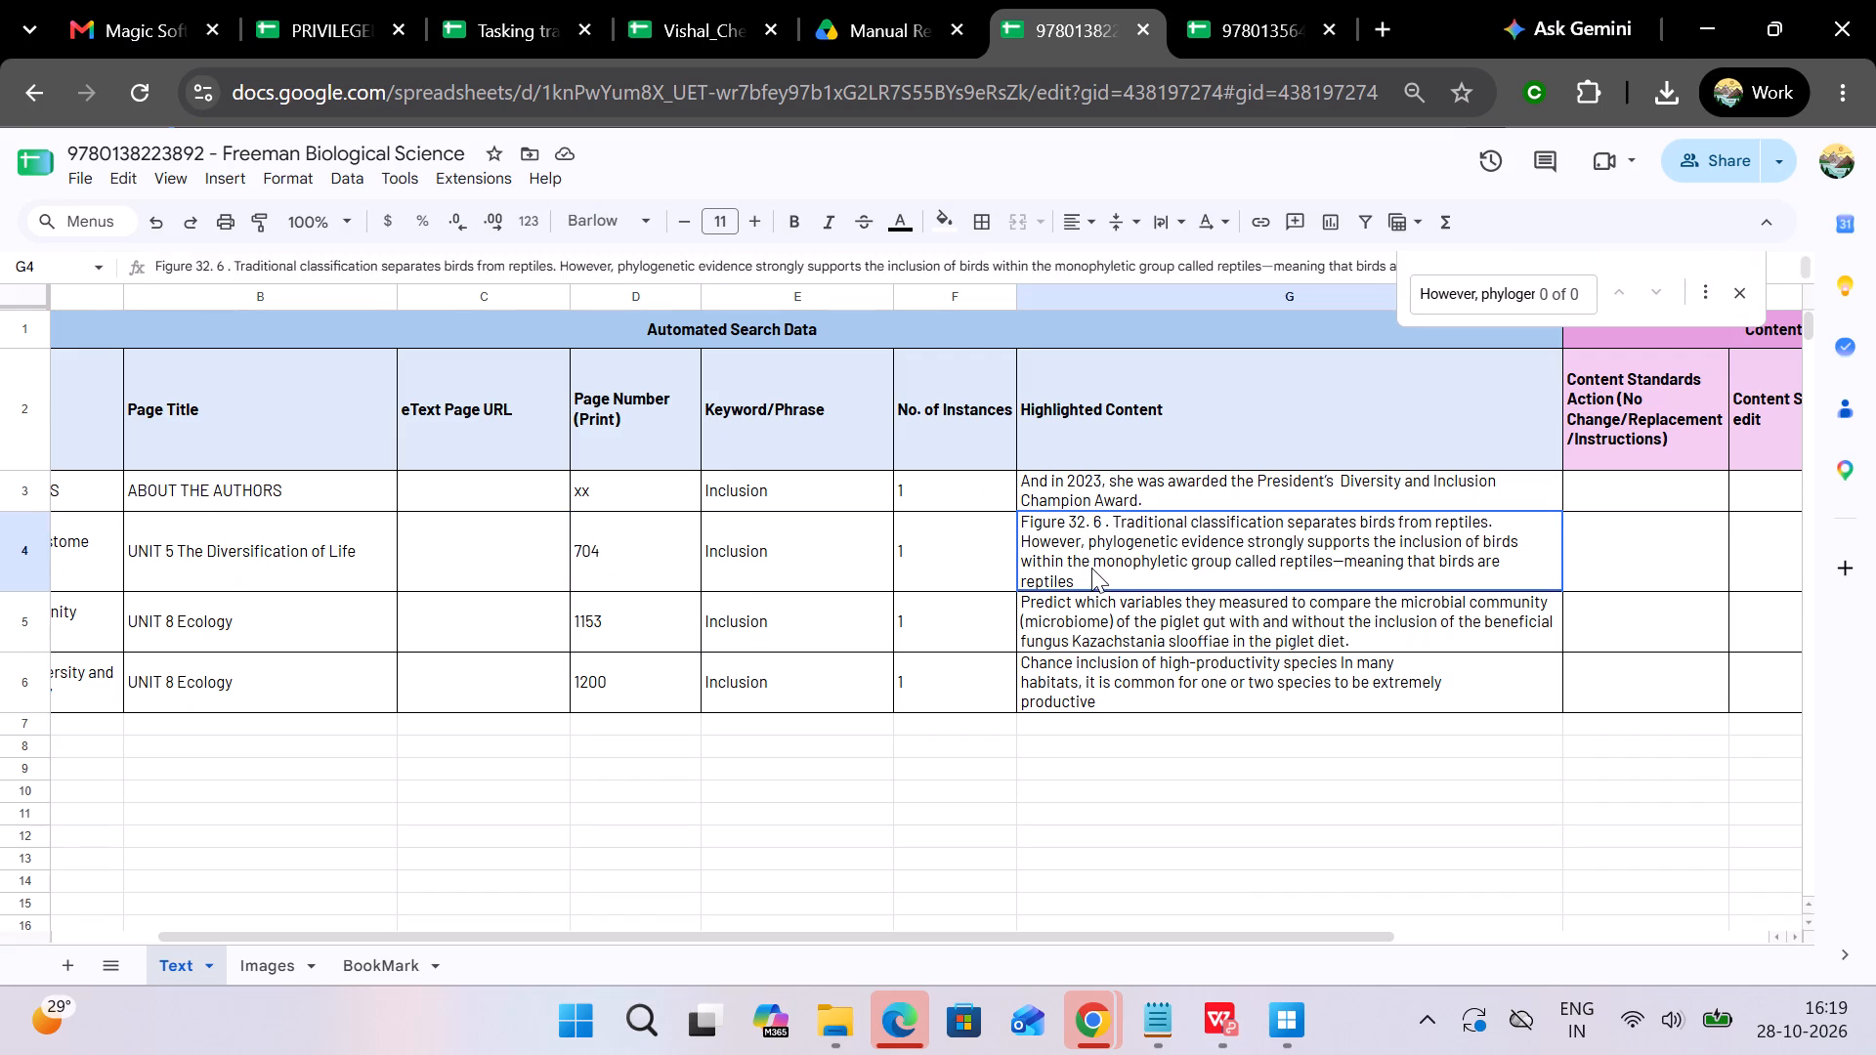
pyautogui.press('BackSpace')
pyautogui.hotkey('alt', 'Tab')
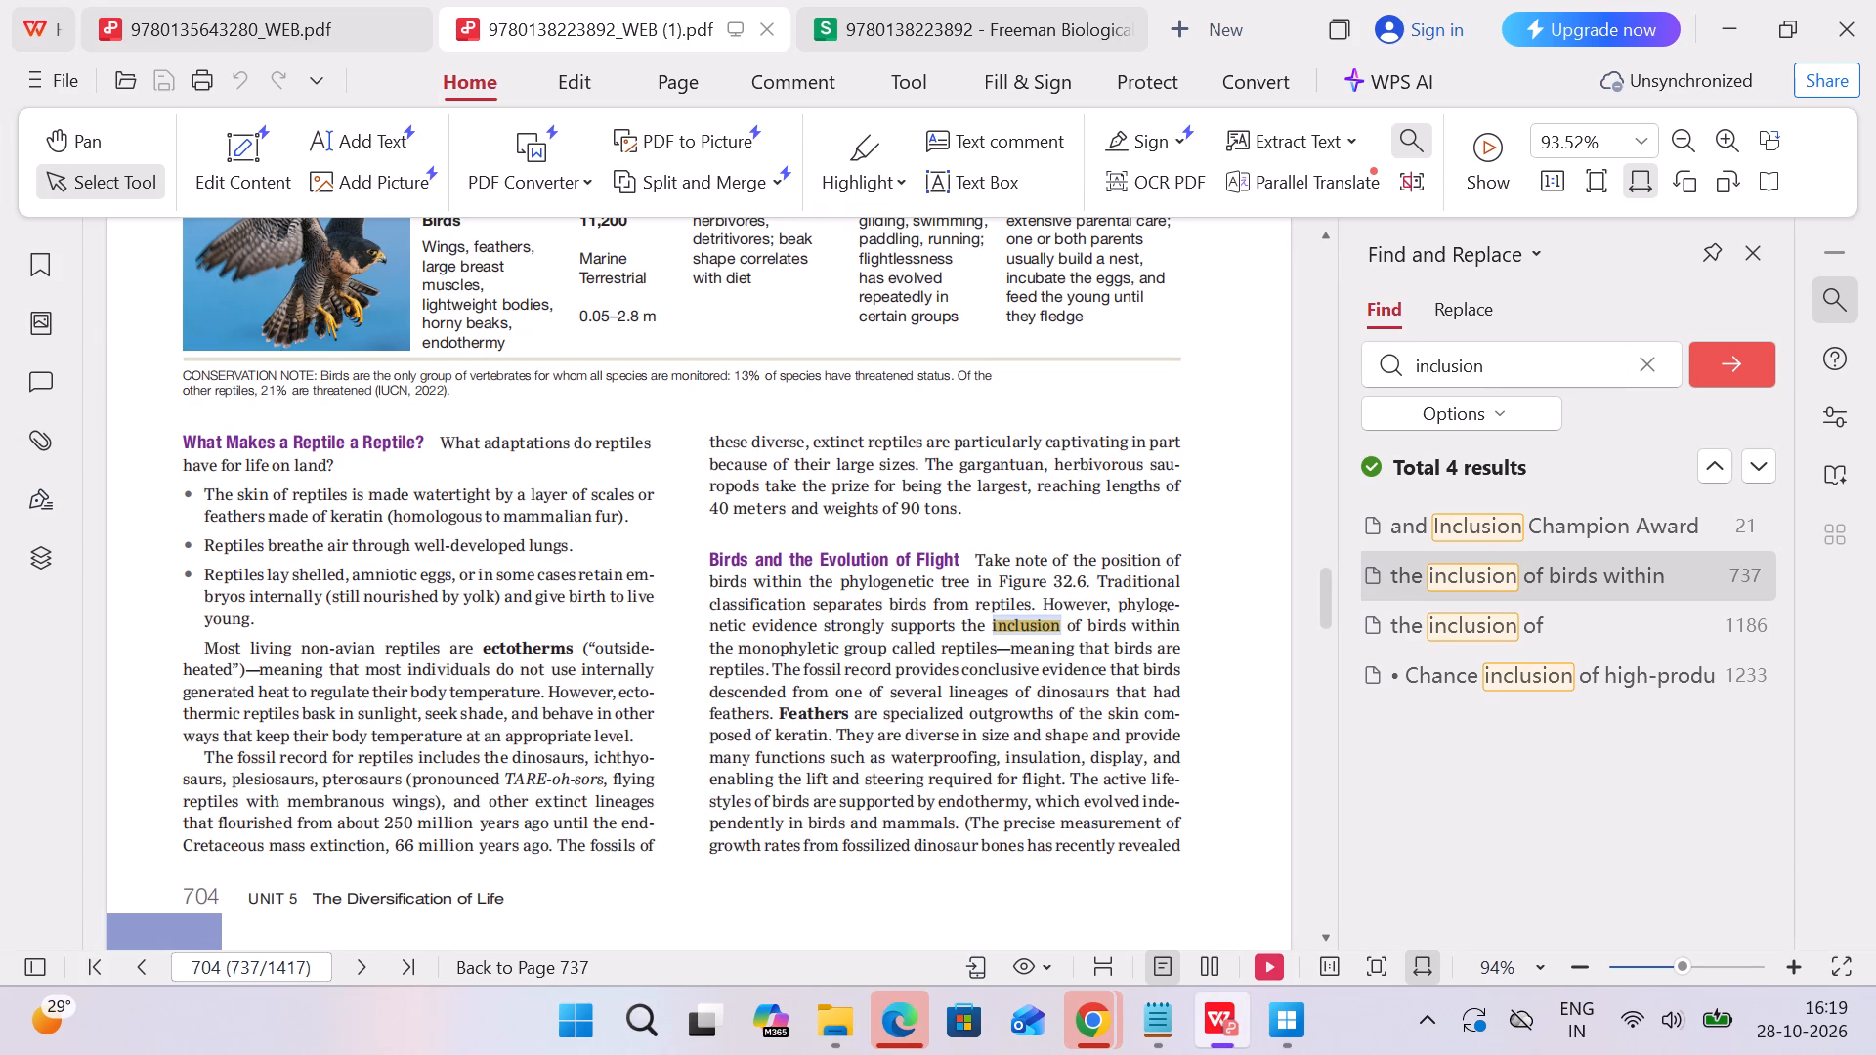
pyautogui.moveTo(1045, 606); pyautogui.dragTo(1087, 628)
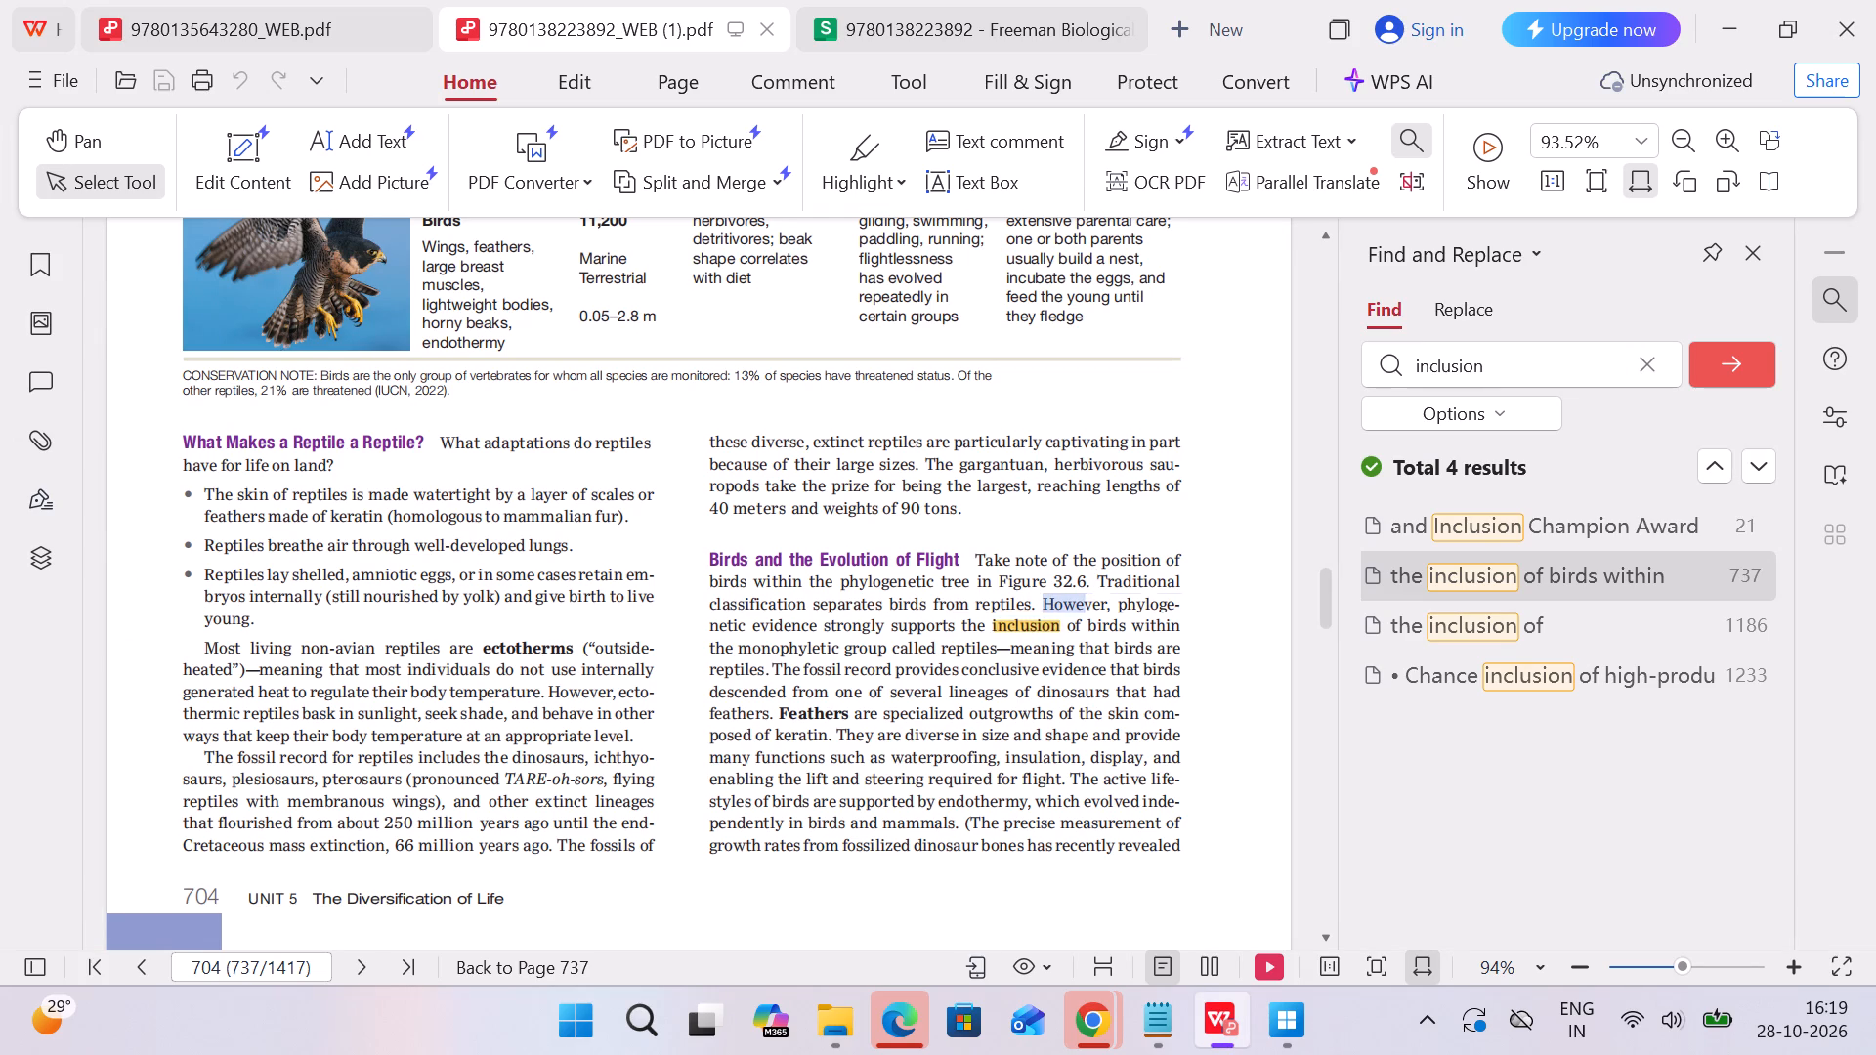
pyautogui.moveTo(1087, 628); pyautogui.dragTo(751, 686)
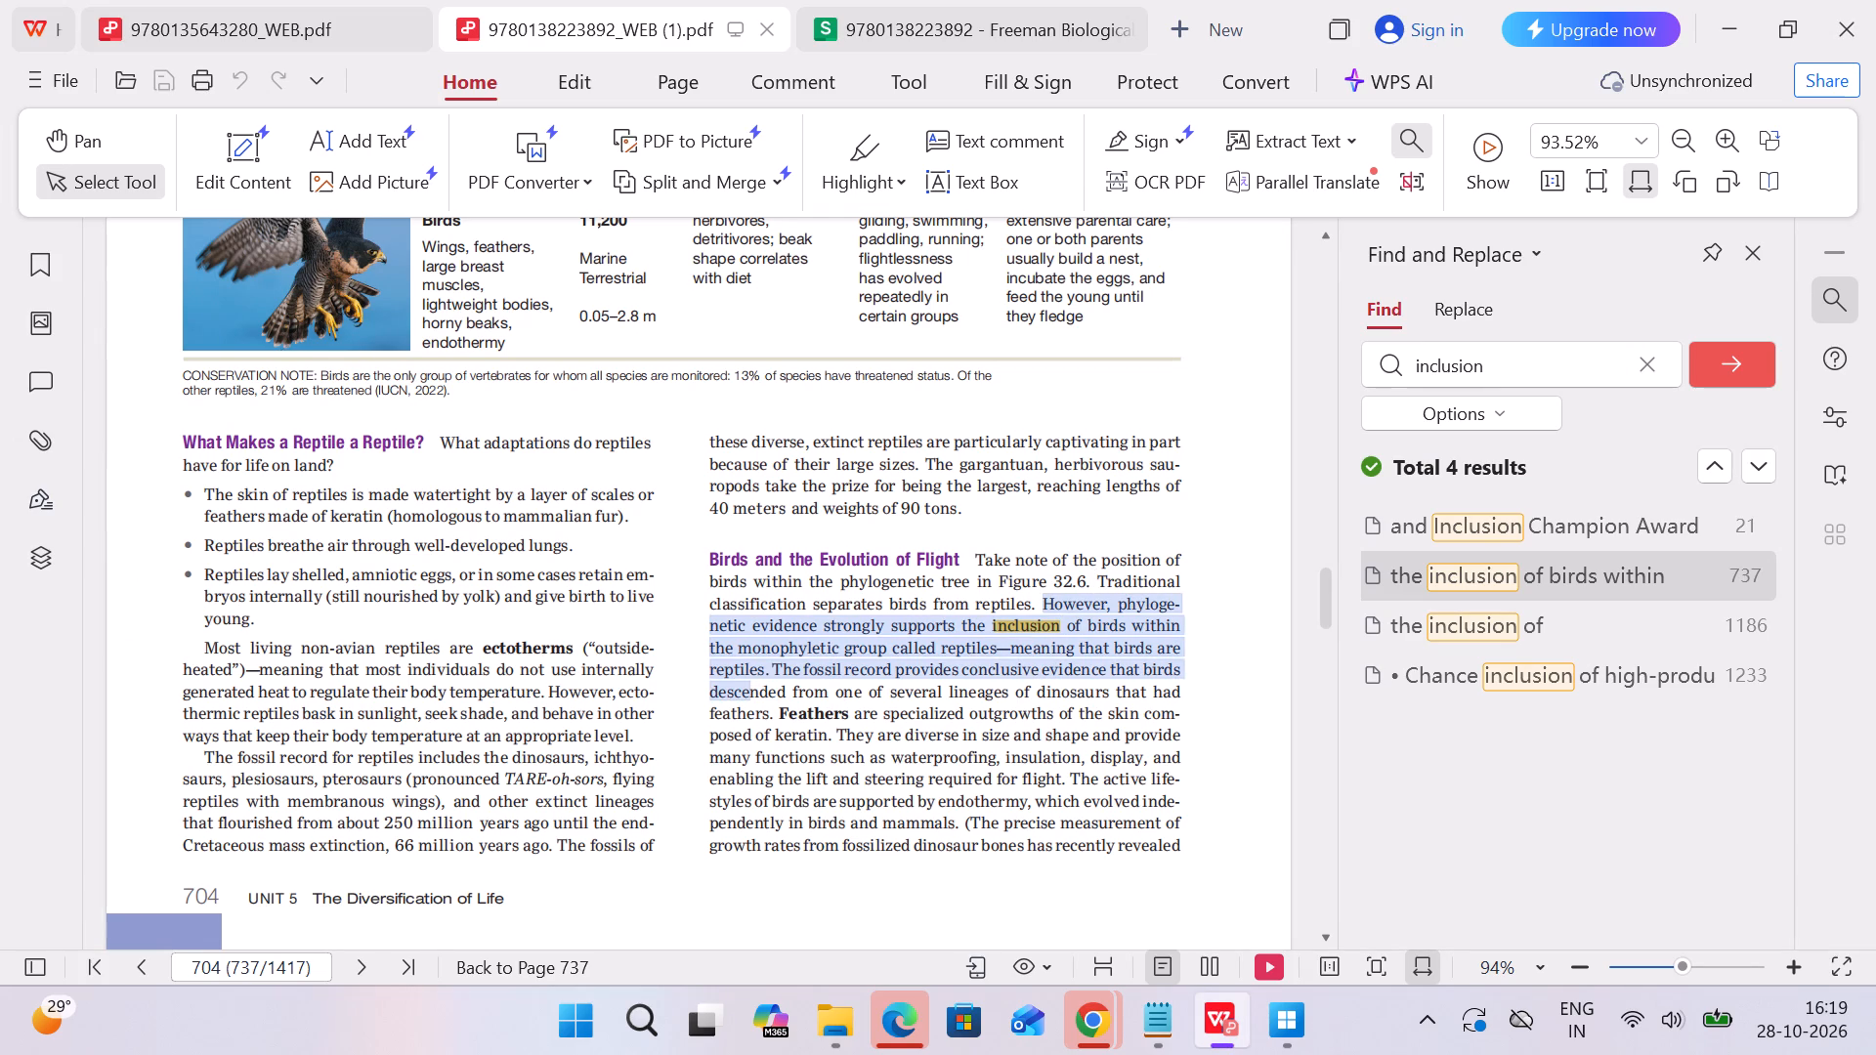
pyautogui.moveTo(751, 686); pyautogui.dragTo(772, 677)
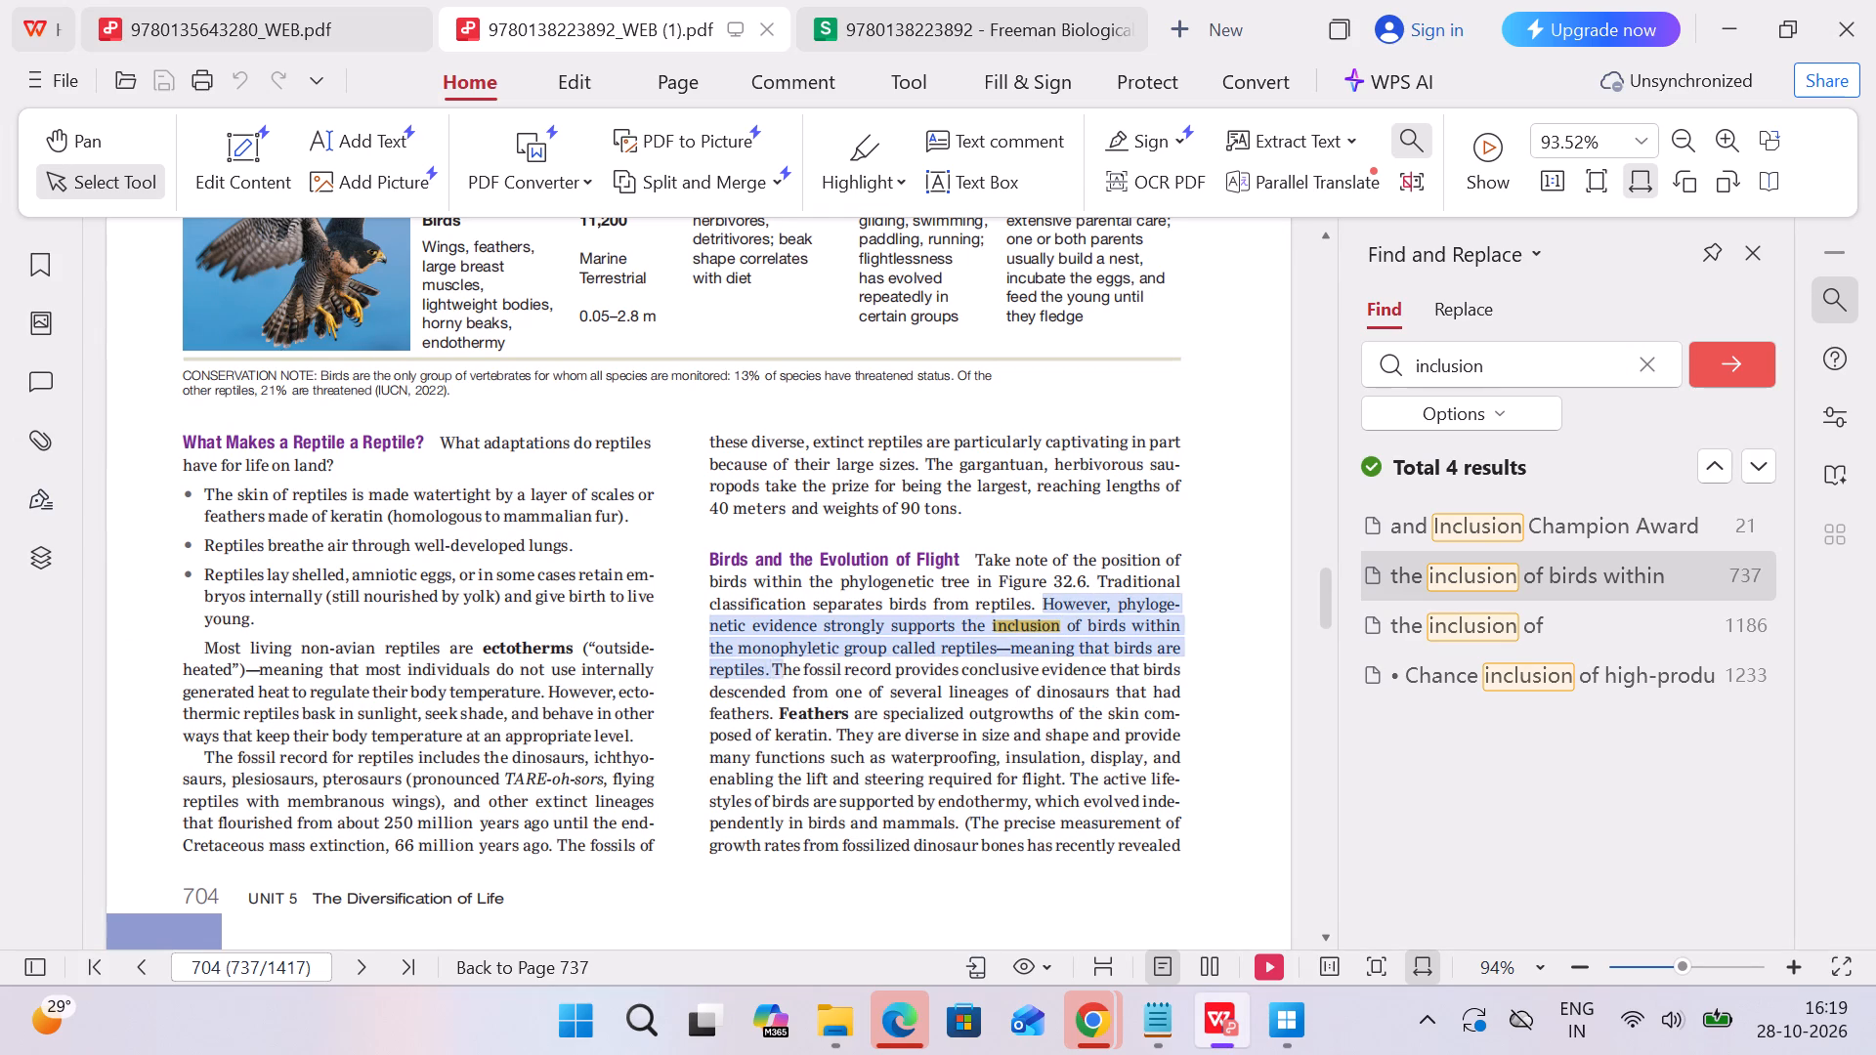
pyautogui.moveTo(772, 677); pyautogui.dragTo(772, 675)
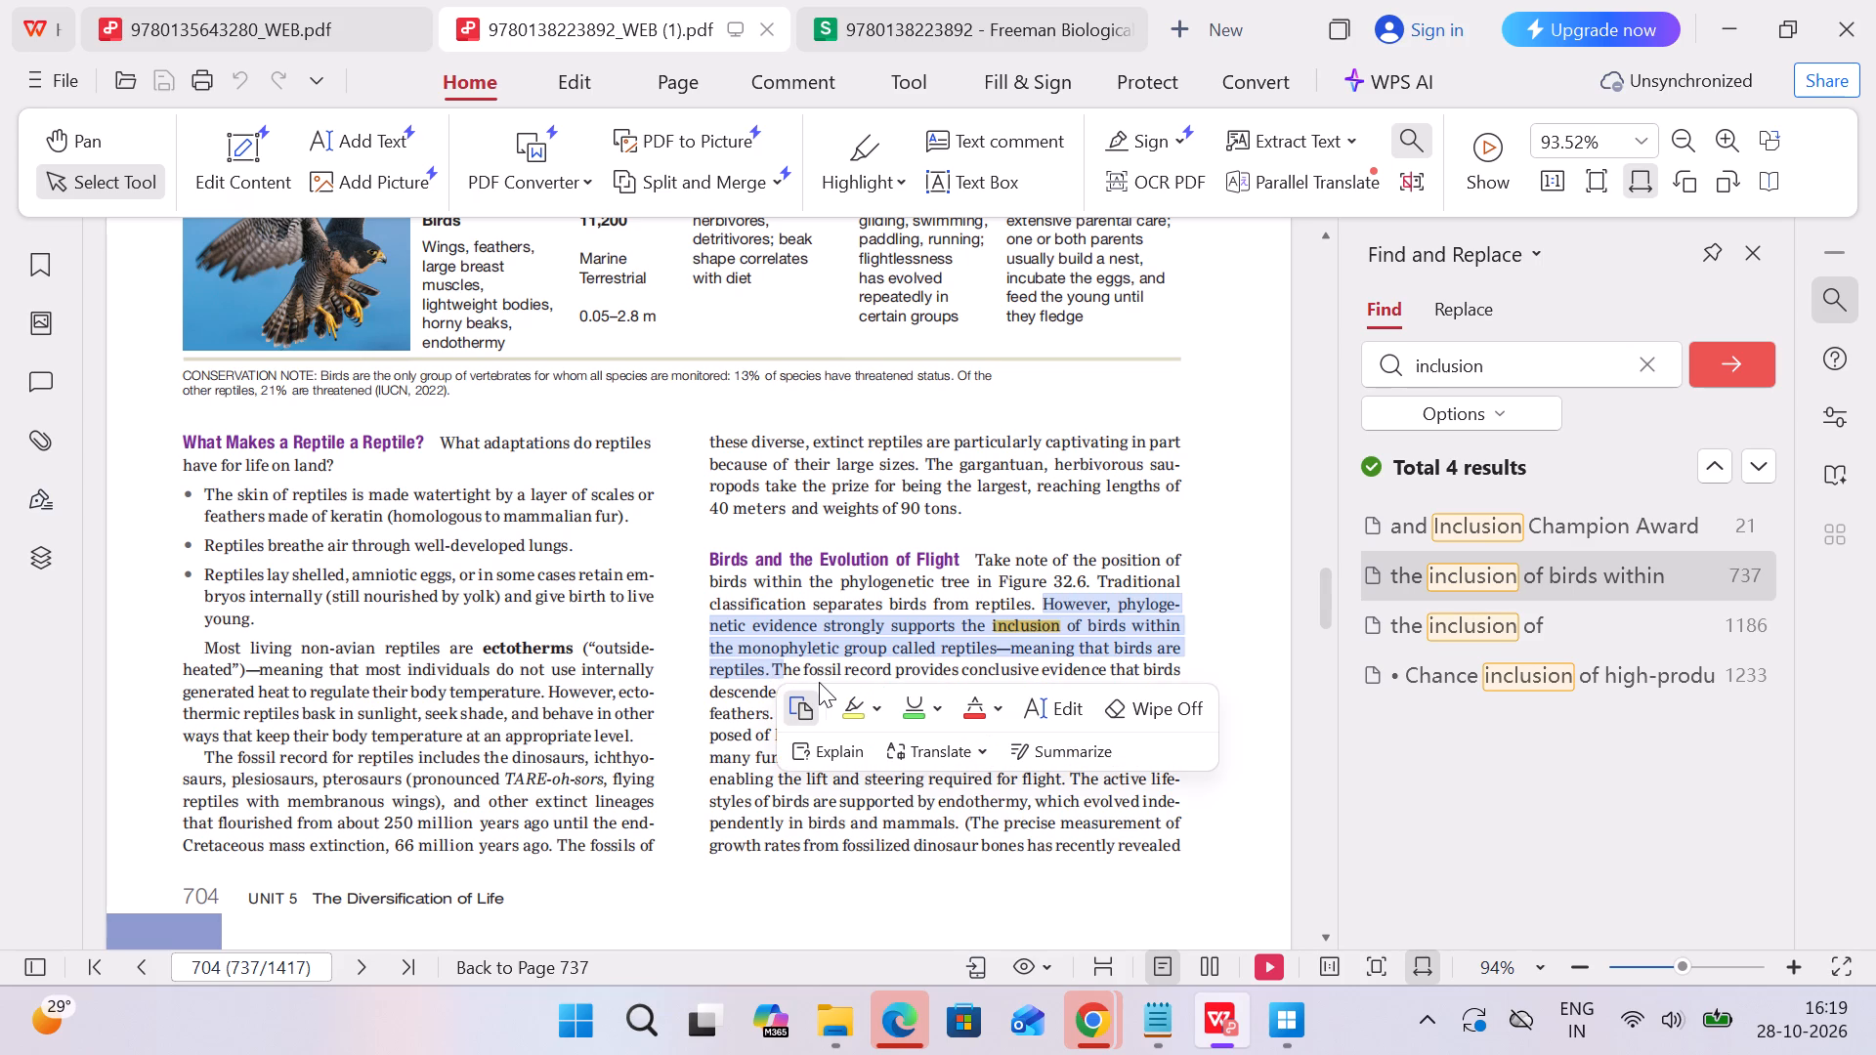
pyautogui.hotkey('ctrl', 'c')
pyautogui.click(796, 705)
pyautogui.hotkey('alt', 'Tab')
pyautogui.doubleClick(1173, 517)
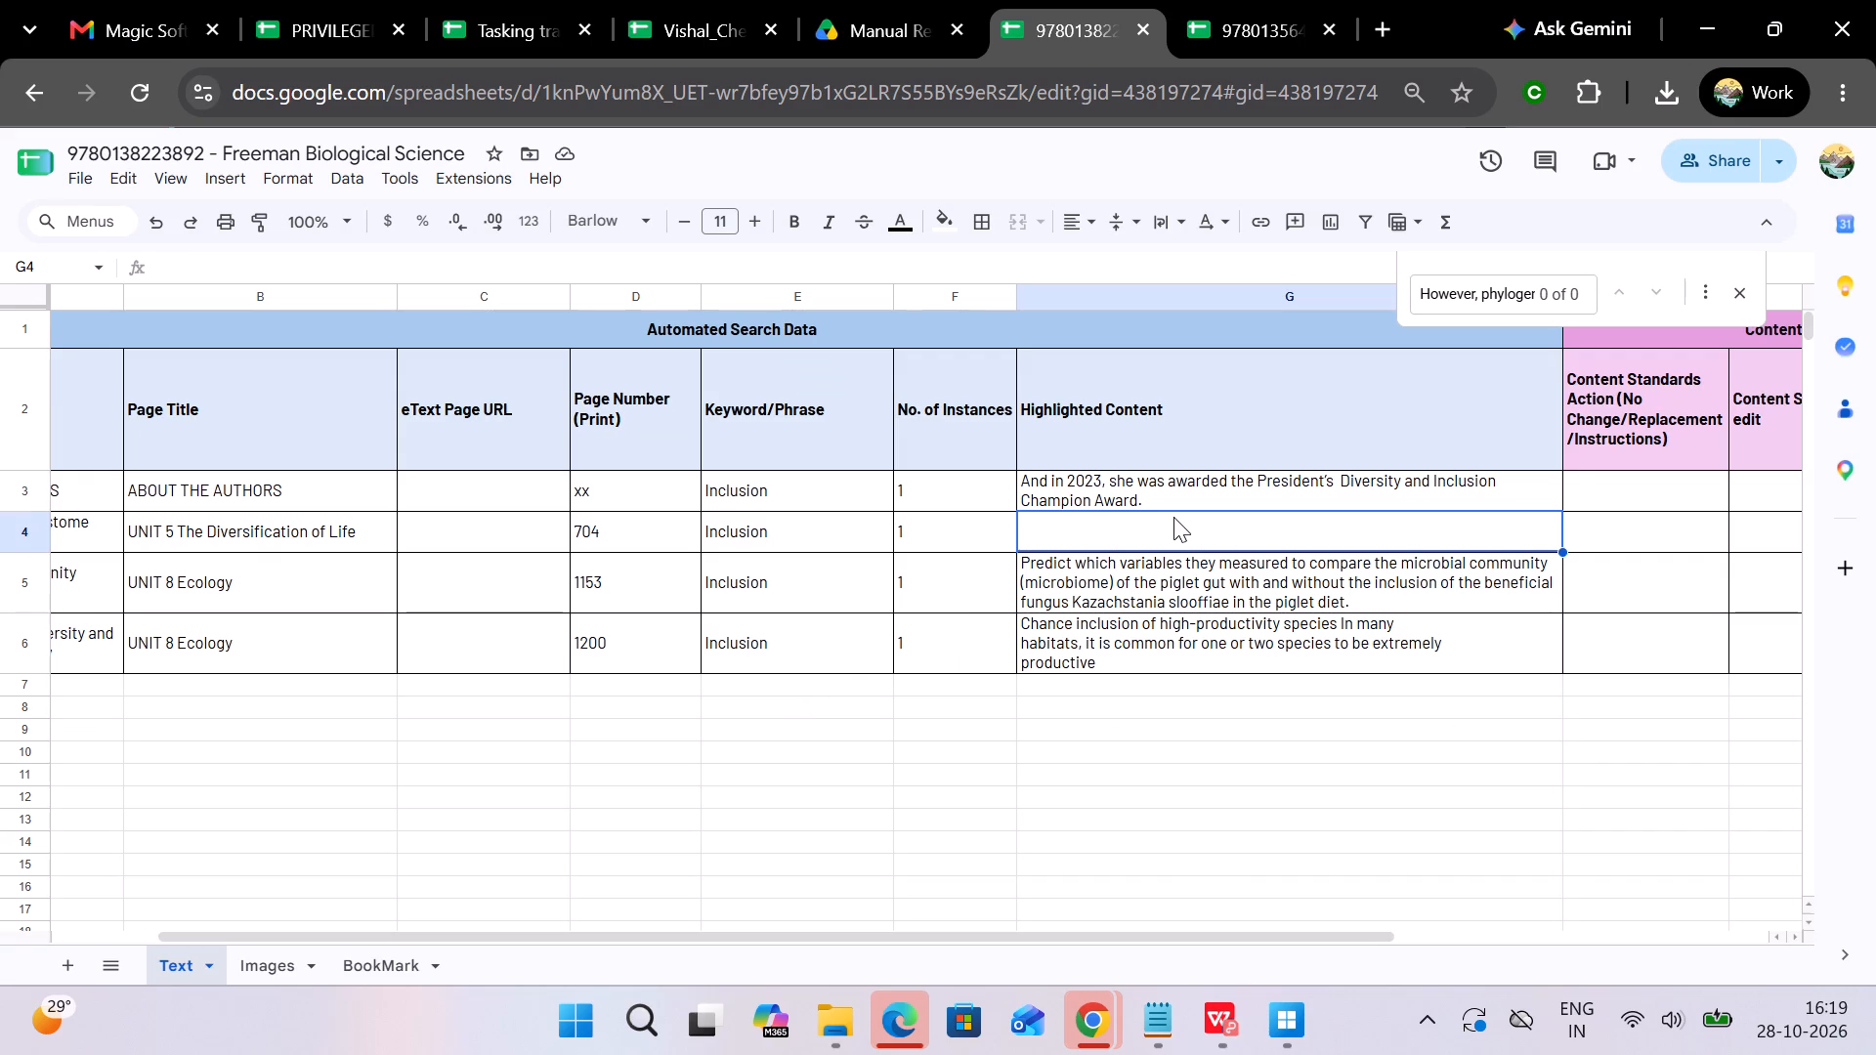
pyautogui.hotkey('ctrl', 'v')
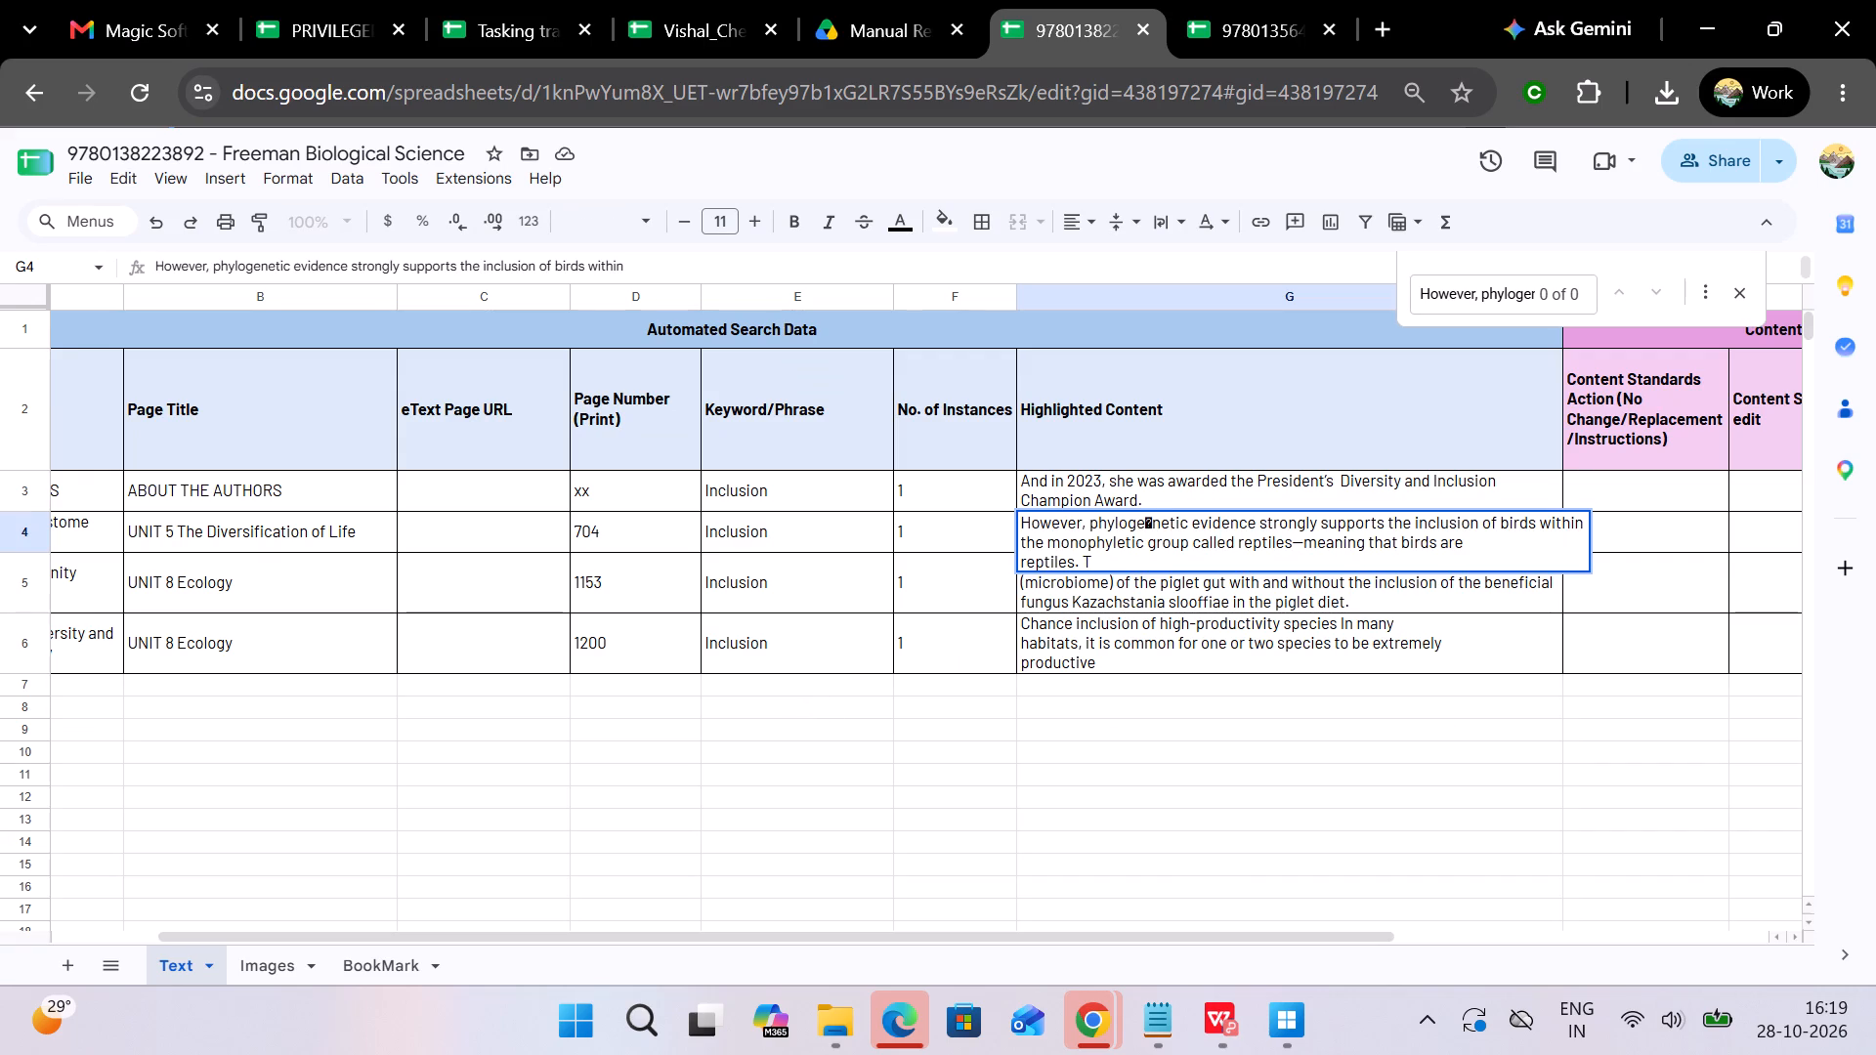
pyautogui.press('BackSpace')
pyautogui.press('BackSpace')
# In cell G4, replace the odd character with a hyphen to read "phyloge-netic", and remove the line breaks before "the monophyletic" and "reptiles.".
pyautogui.click(1153, 526)
pyautogui.press('BackSpace')
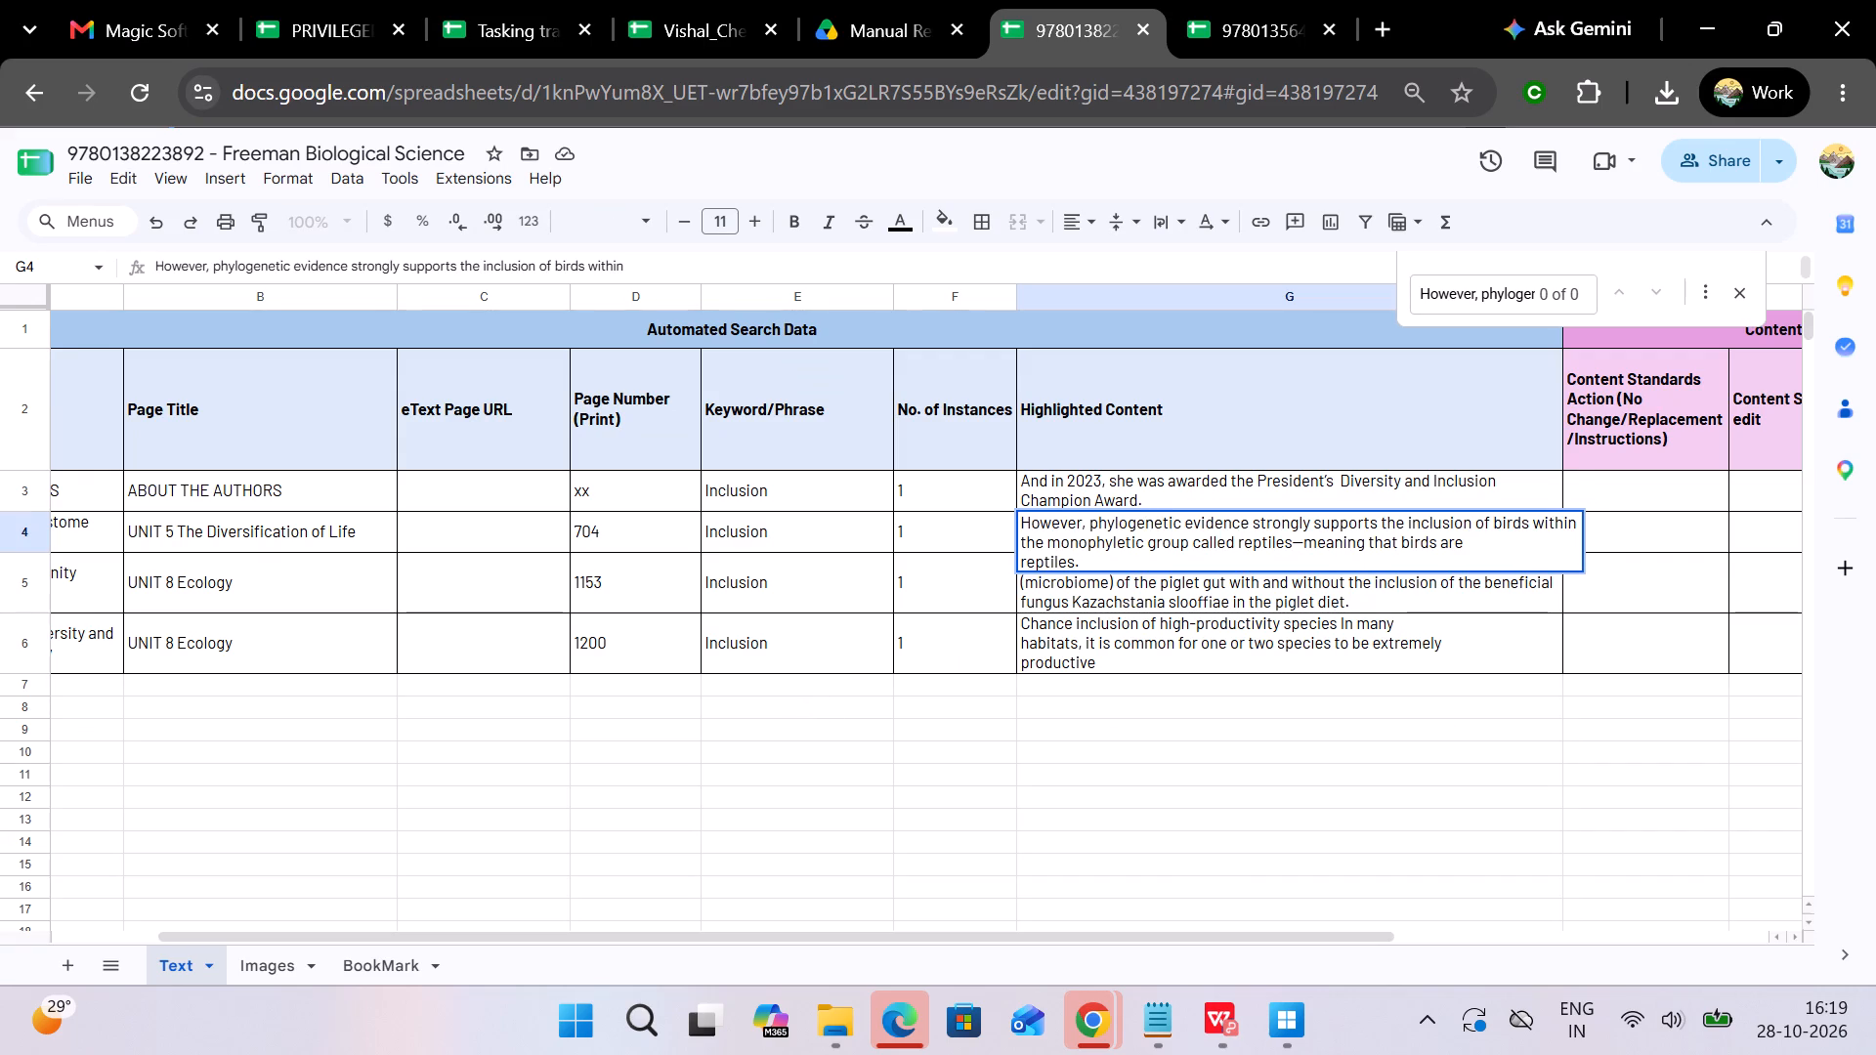
pyautogui.press('-')
pyautogui.click(997, 532)
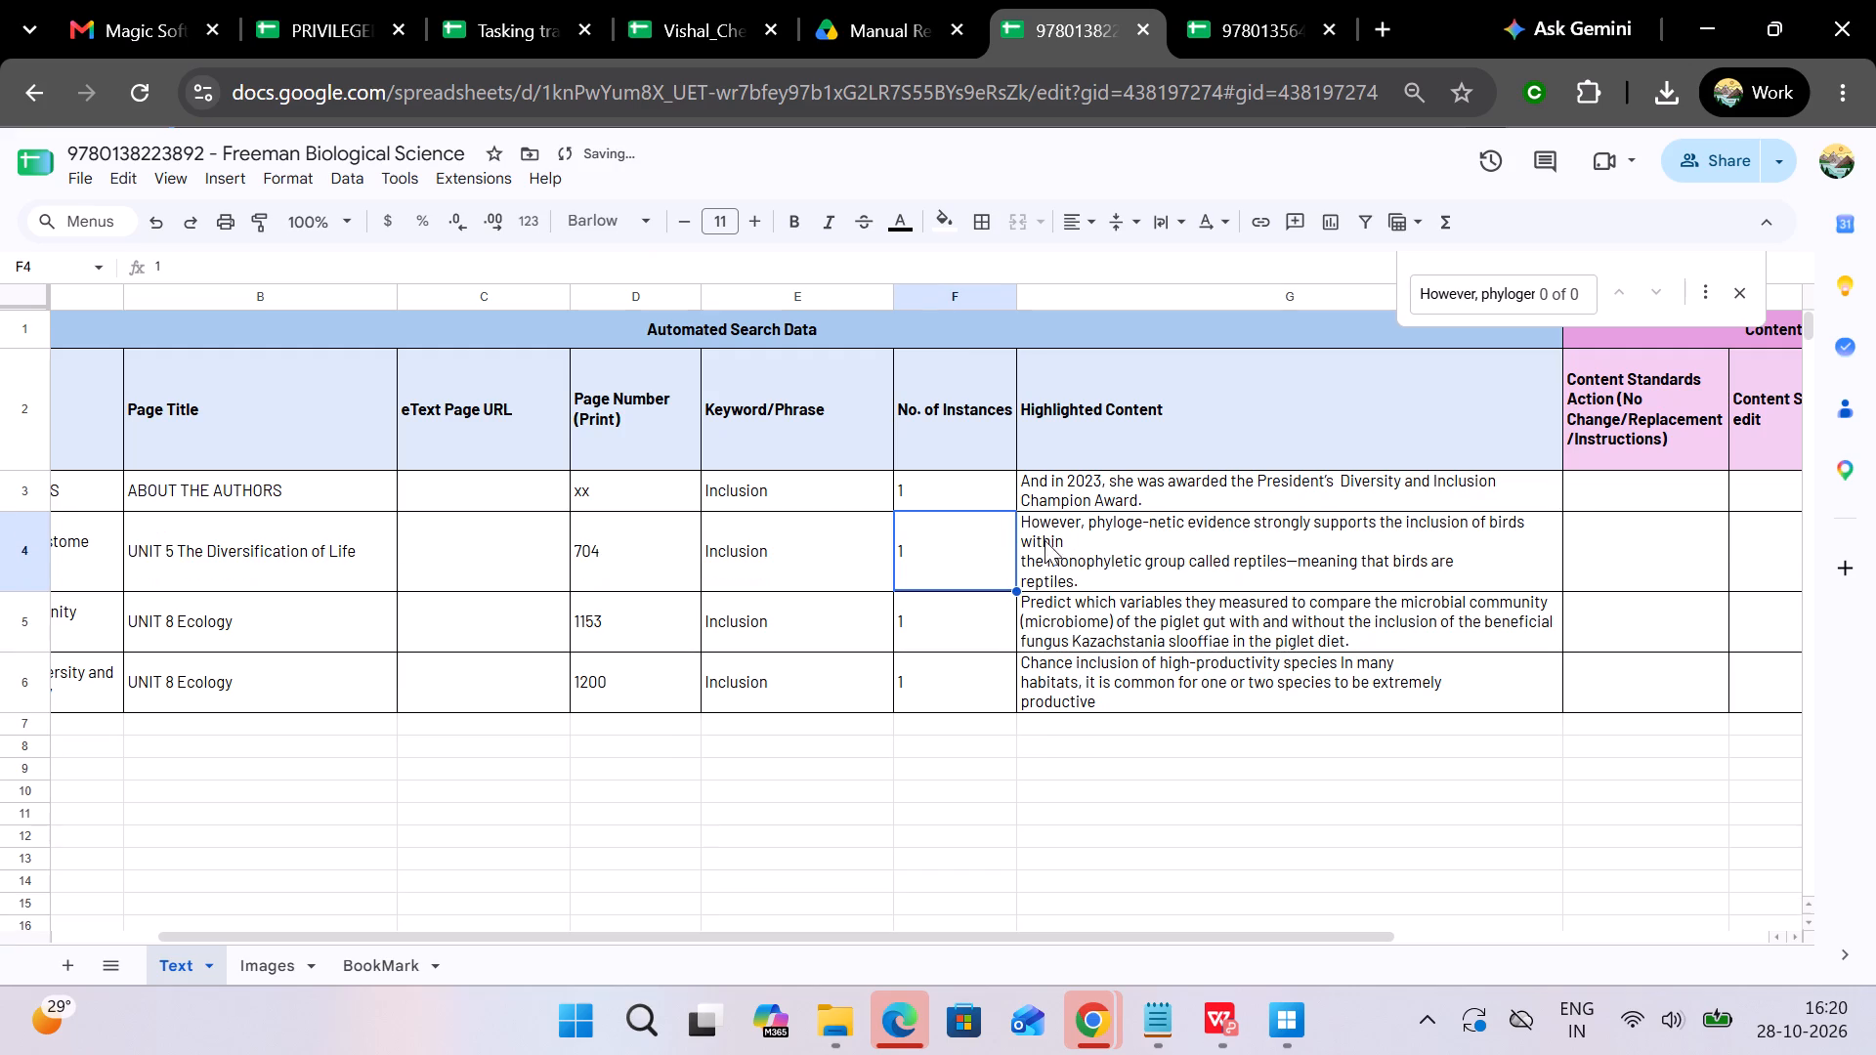
pyautogui.doubleClick(1065, 552)
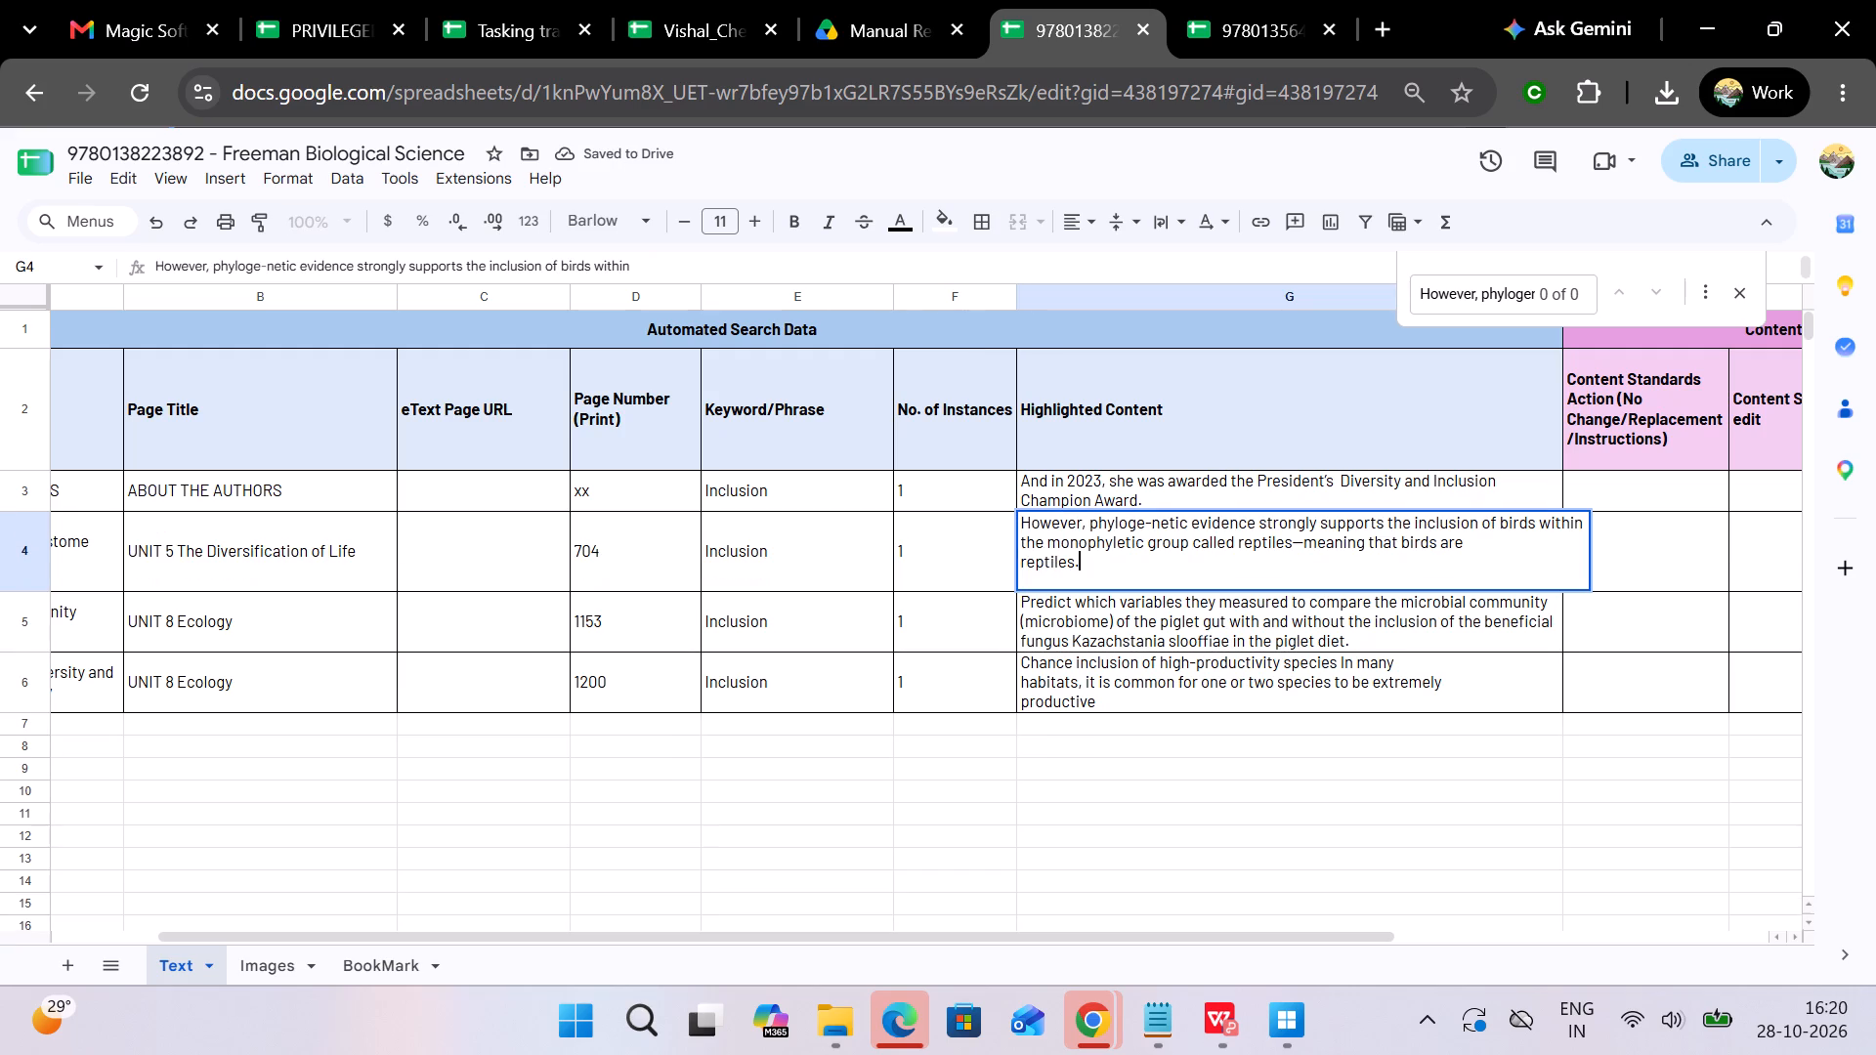
pyautogui.click(1027, 545)
pyautogui.press('Left')
pyautogui.press('BackSpace')
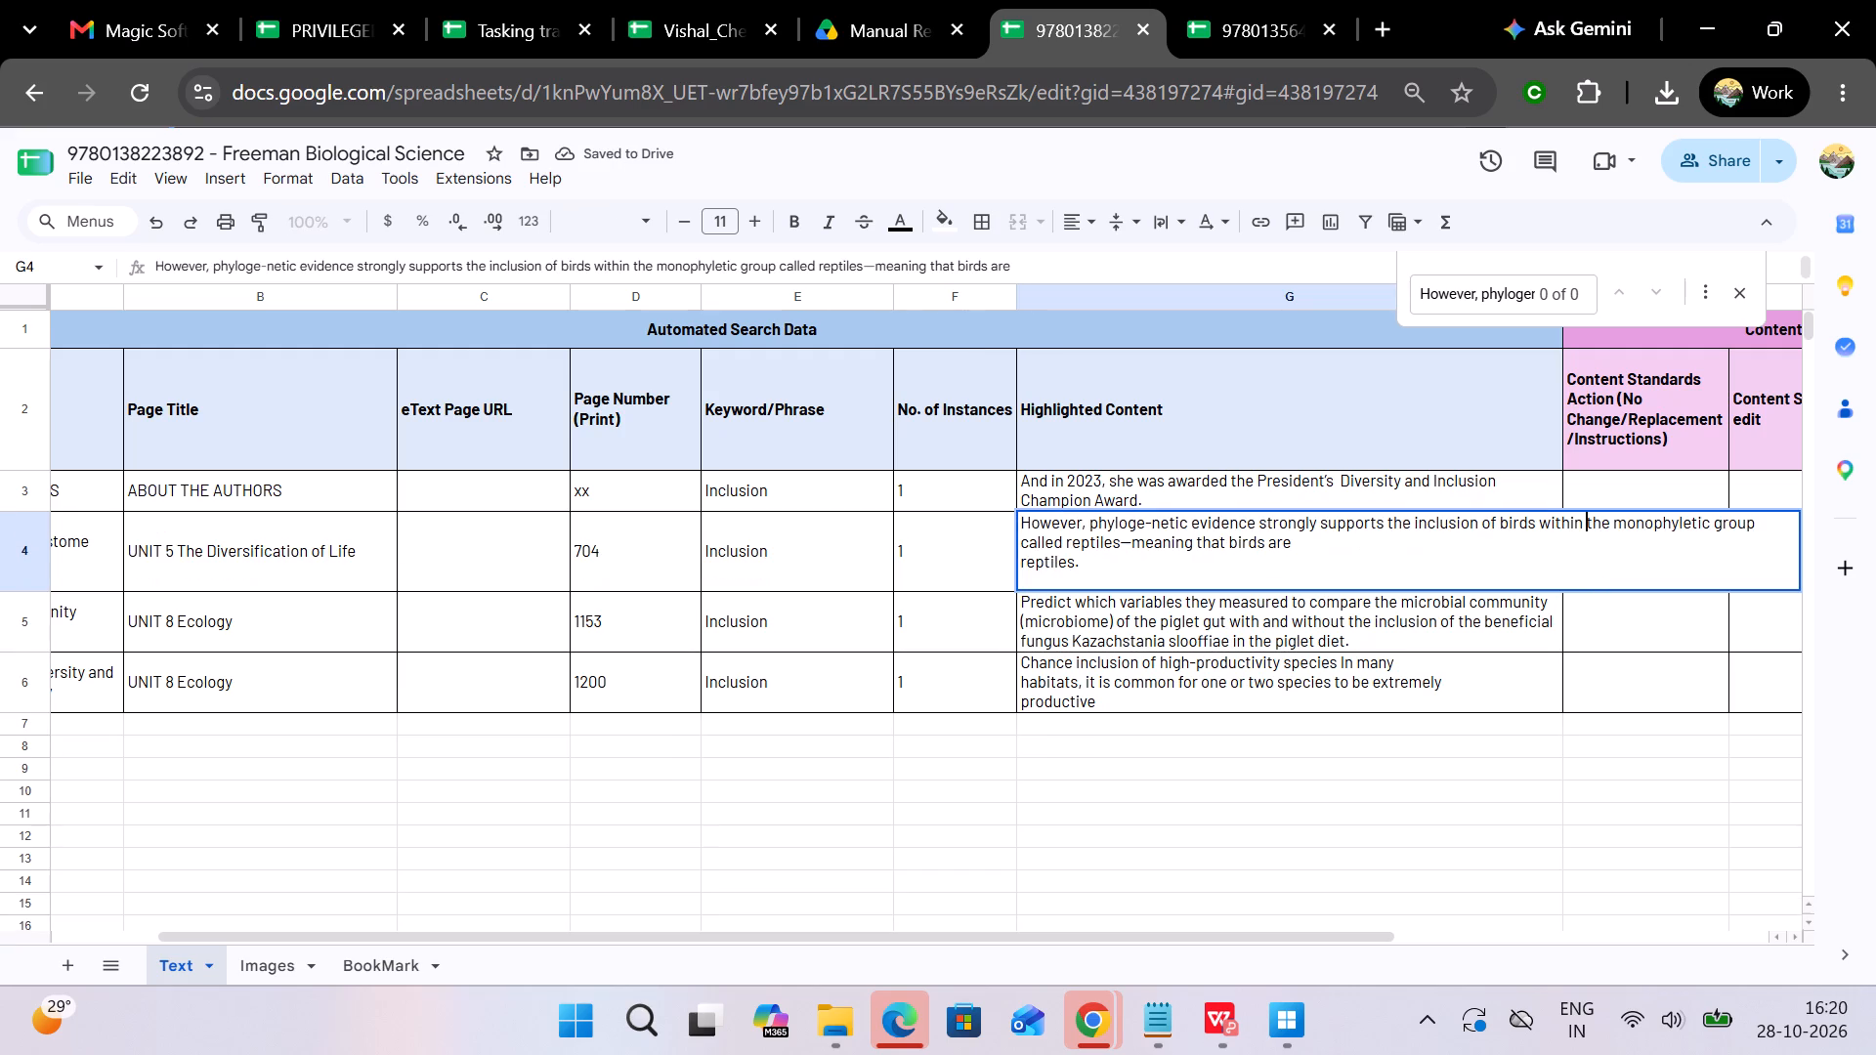
pyautogui.click(1024, 567)
pyautogui.press('Left')
pyautogui.press('BackSpace')
pyautogui.click(929, 562)
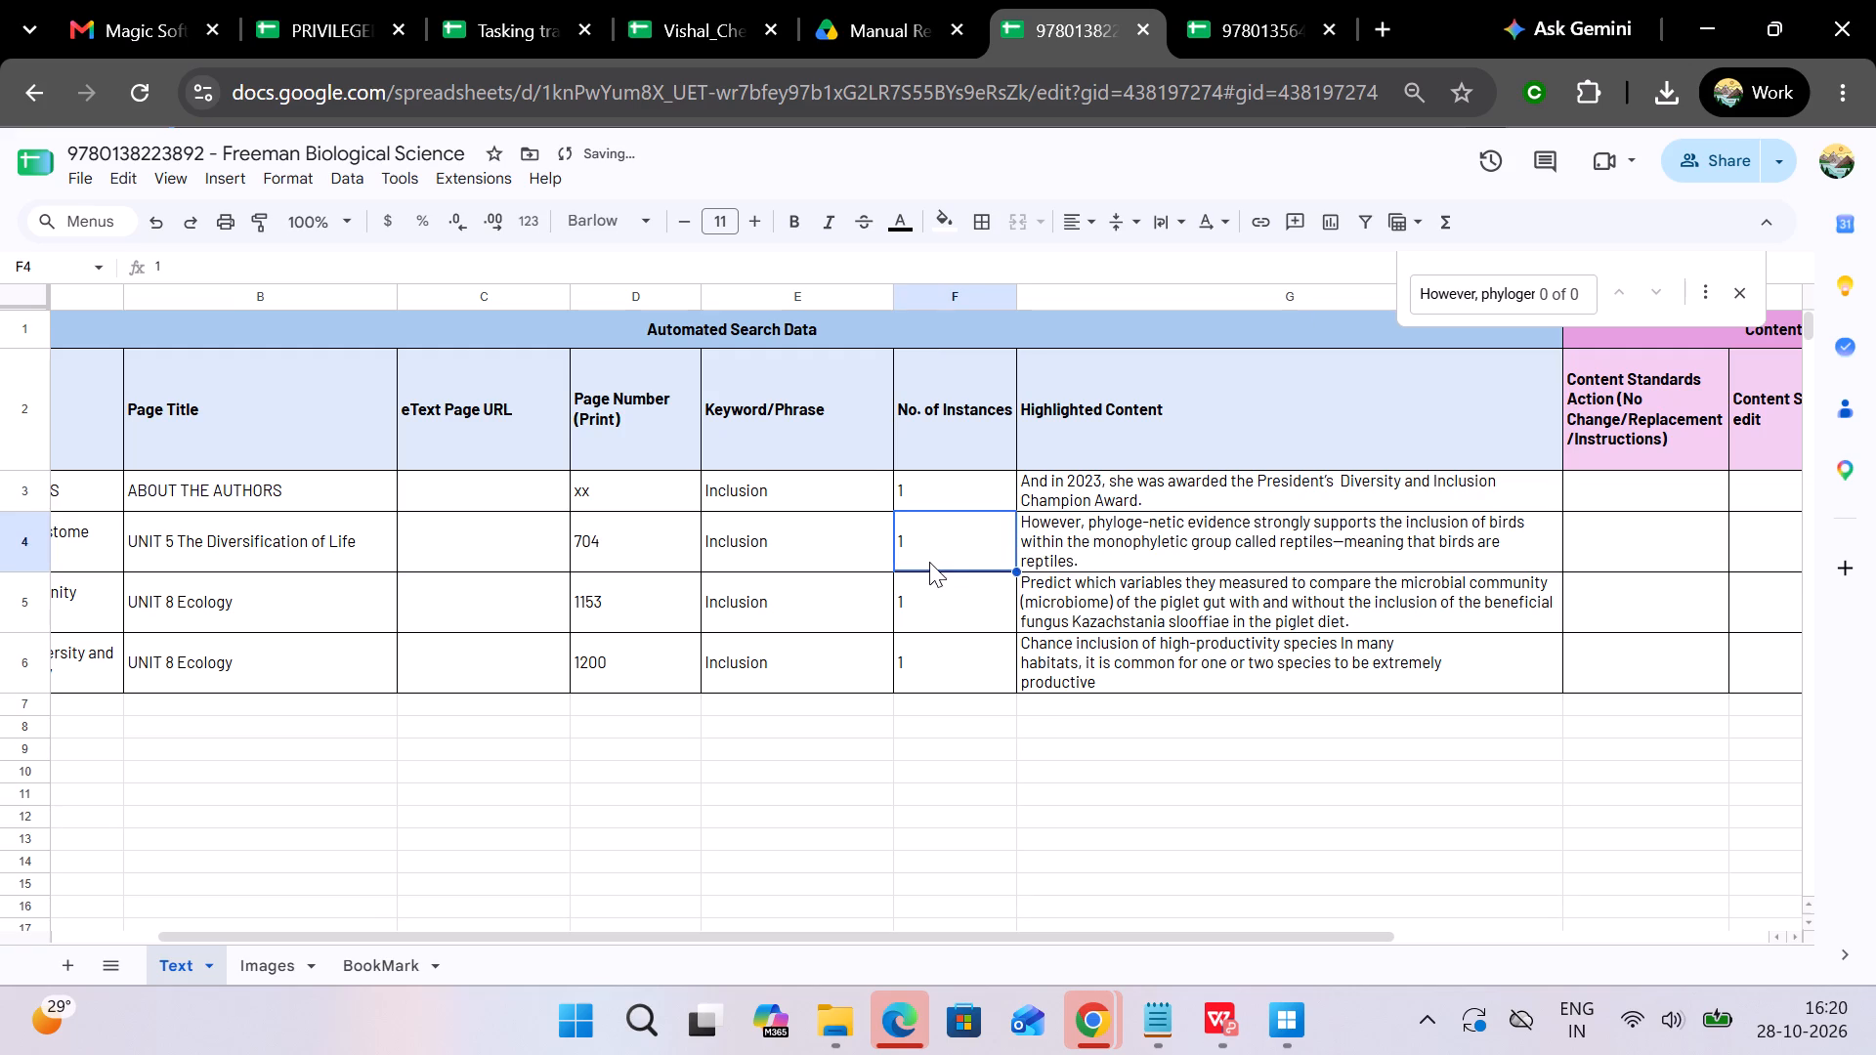
# Colour the word "inclusion" red in the Highlighted Content sentences of rows 3 and 4.
pyautogui.doubleClick(1144, 502)
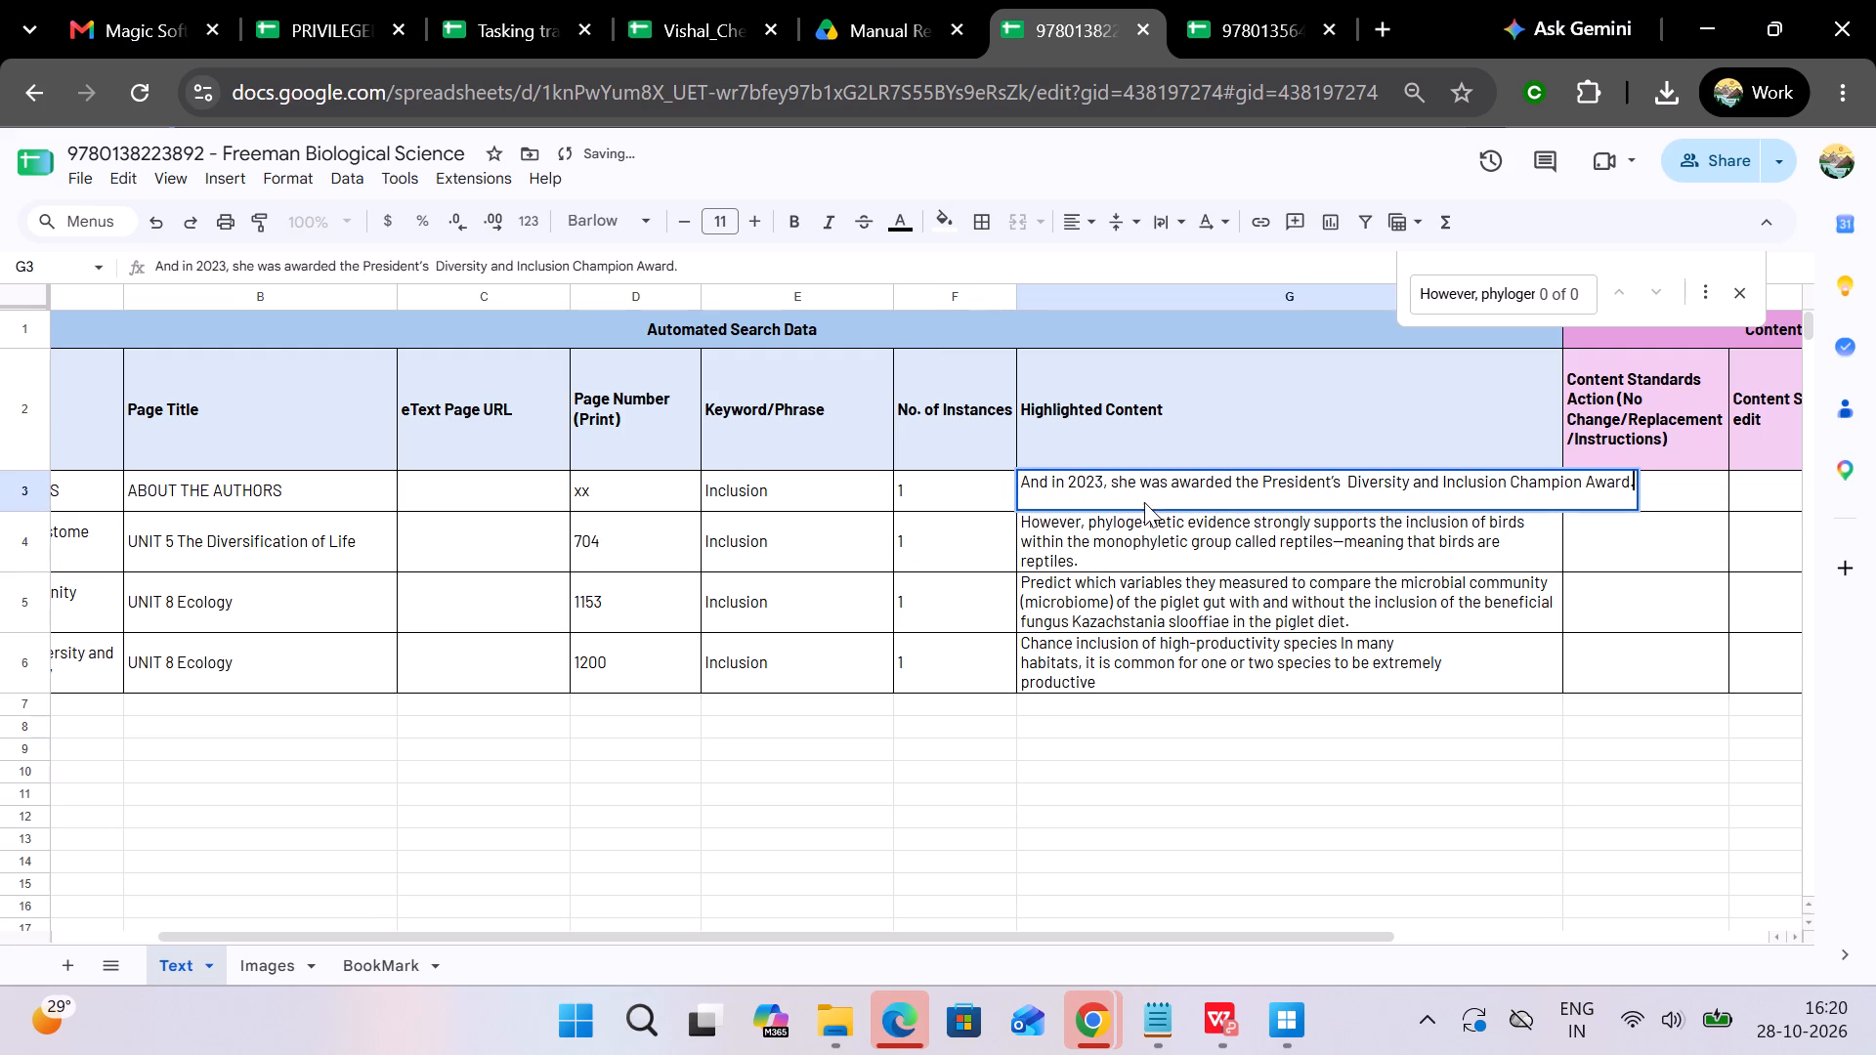
pyautogui.doubleClick(1469, 483)
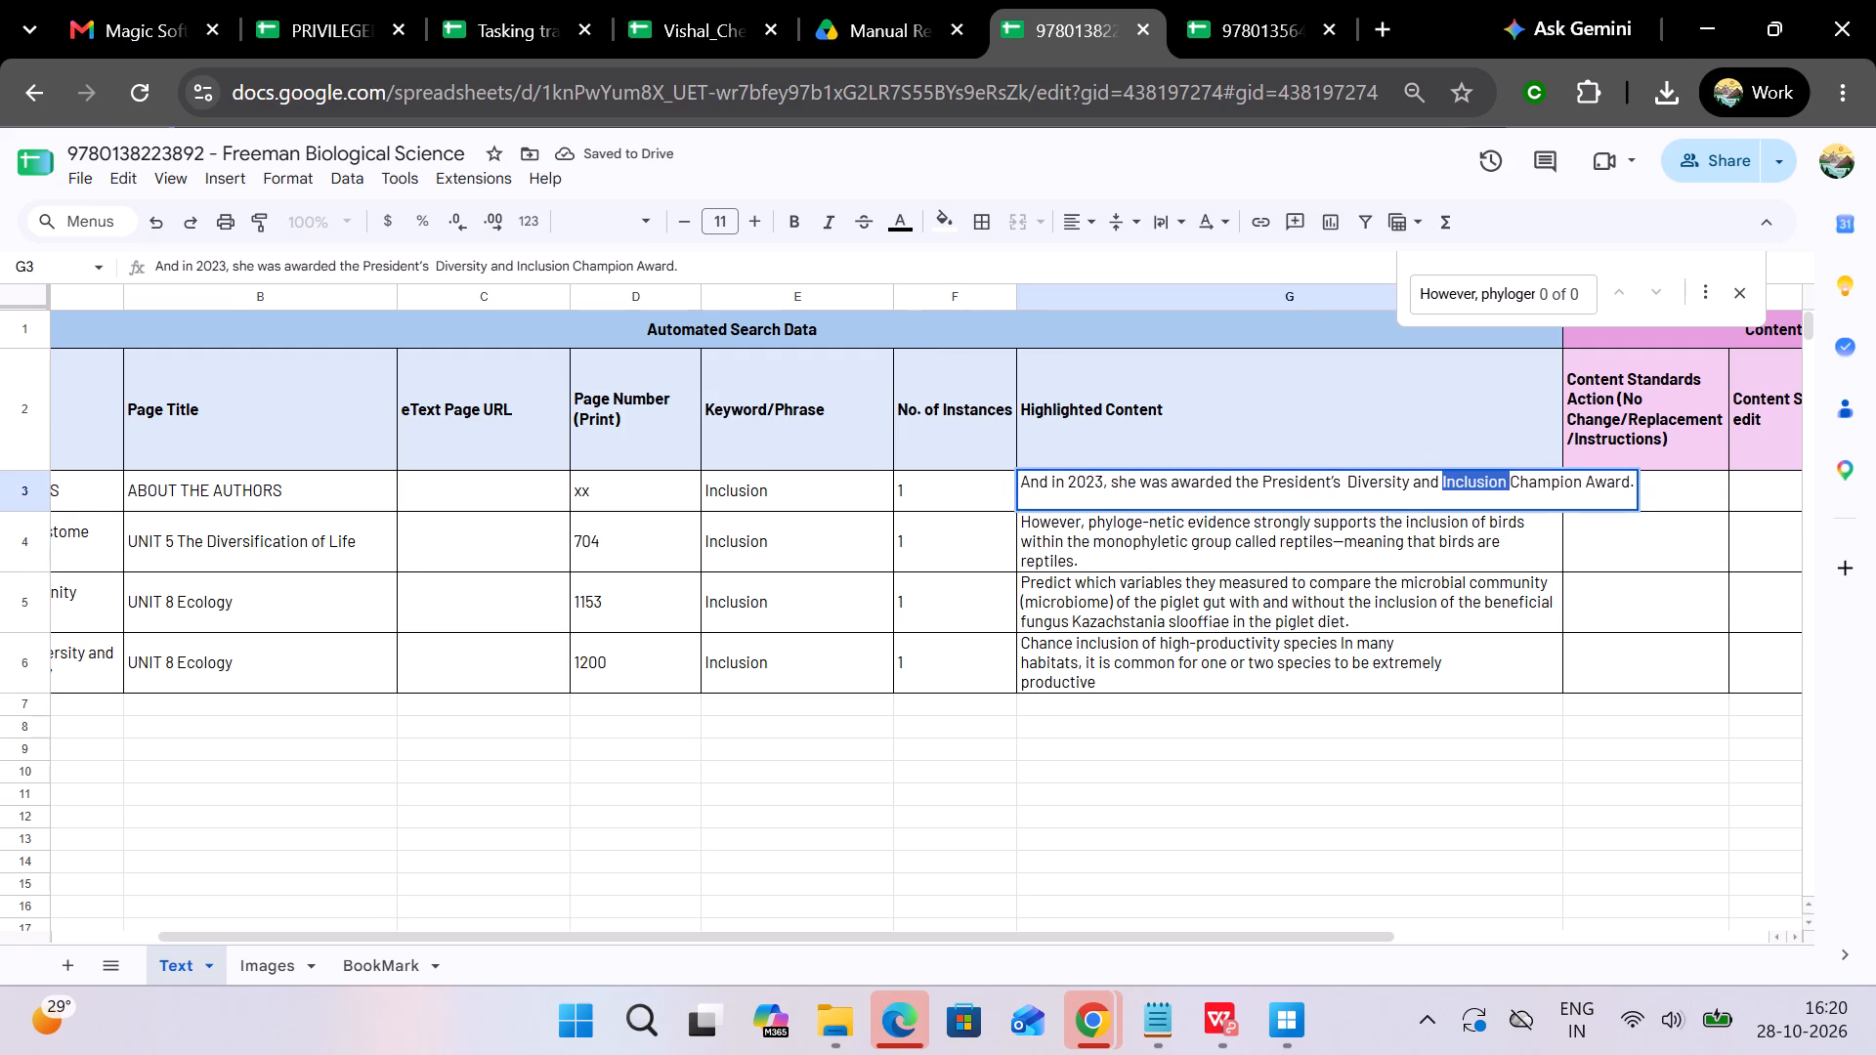
pyautogui.click(899, 221)
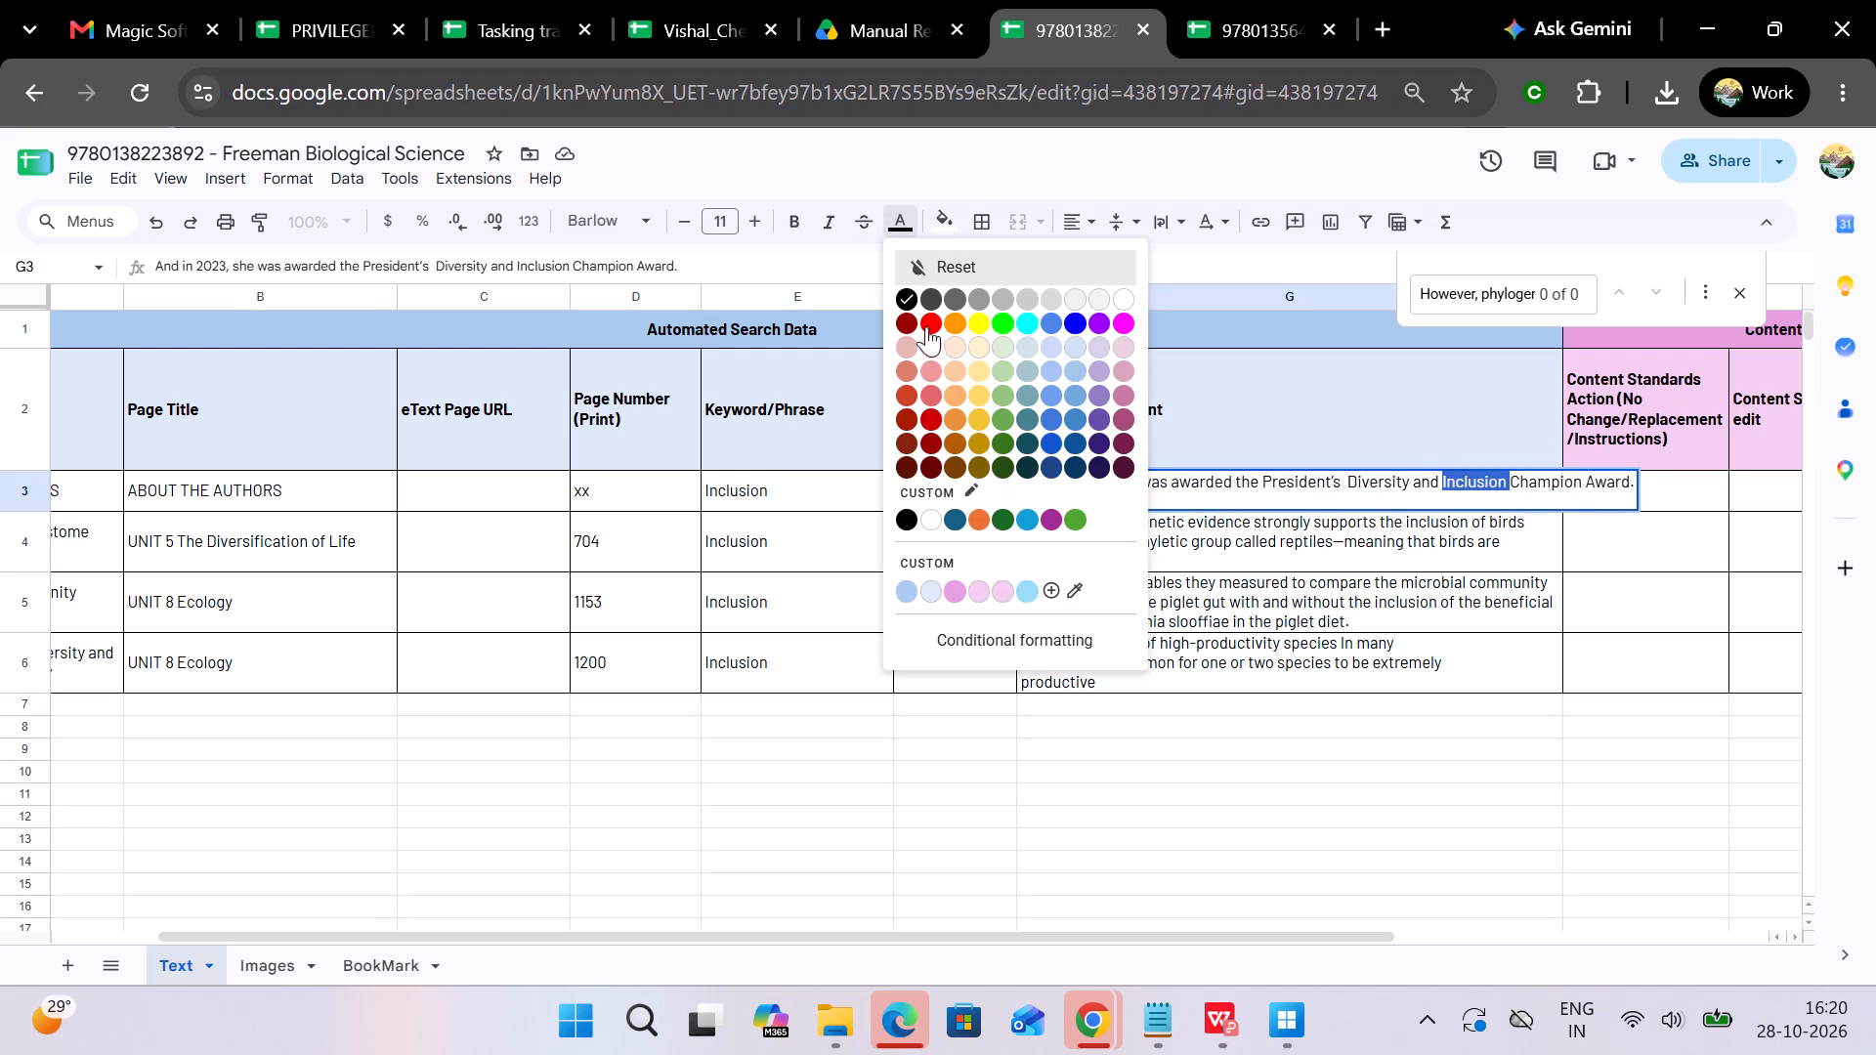
pyautogui.click(928, 324)
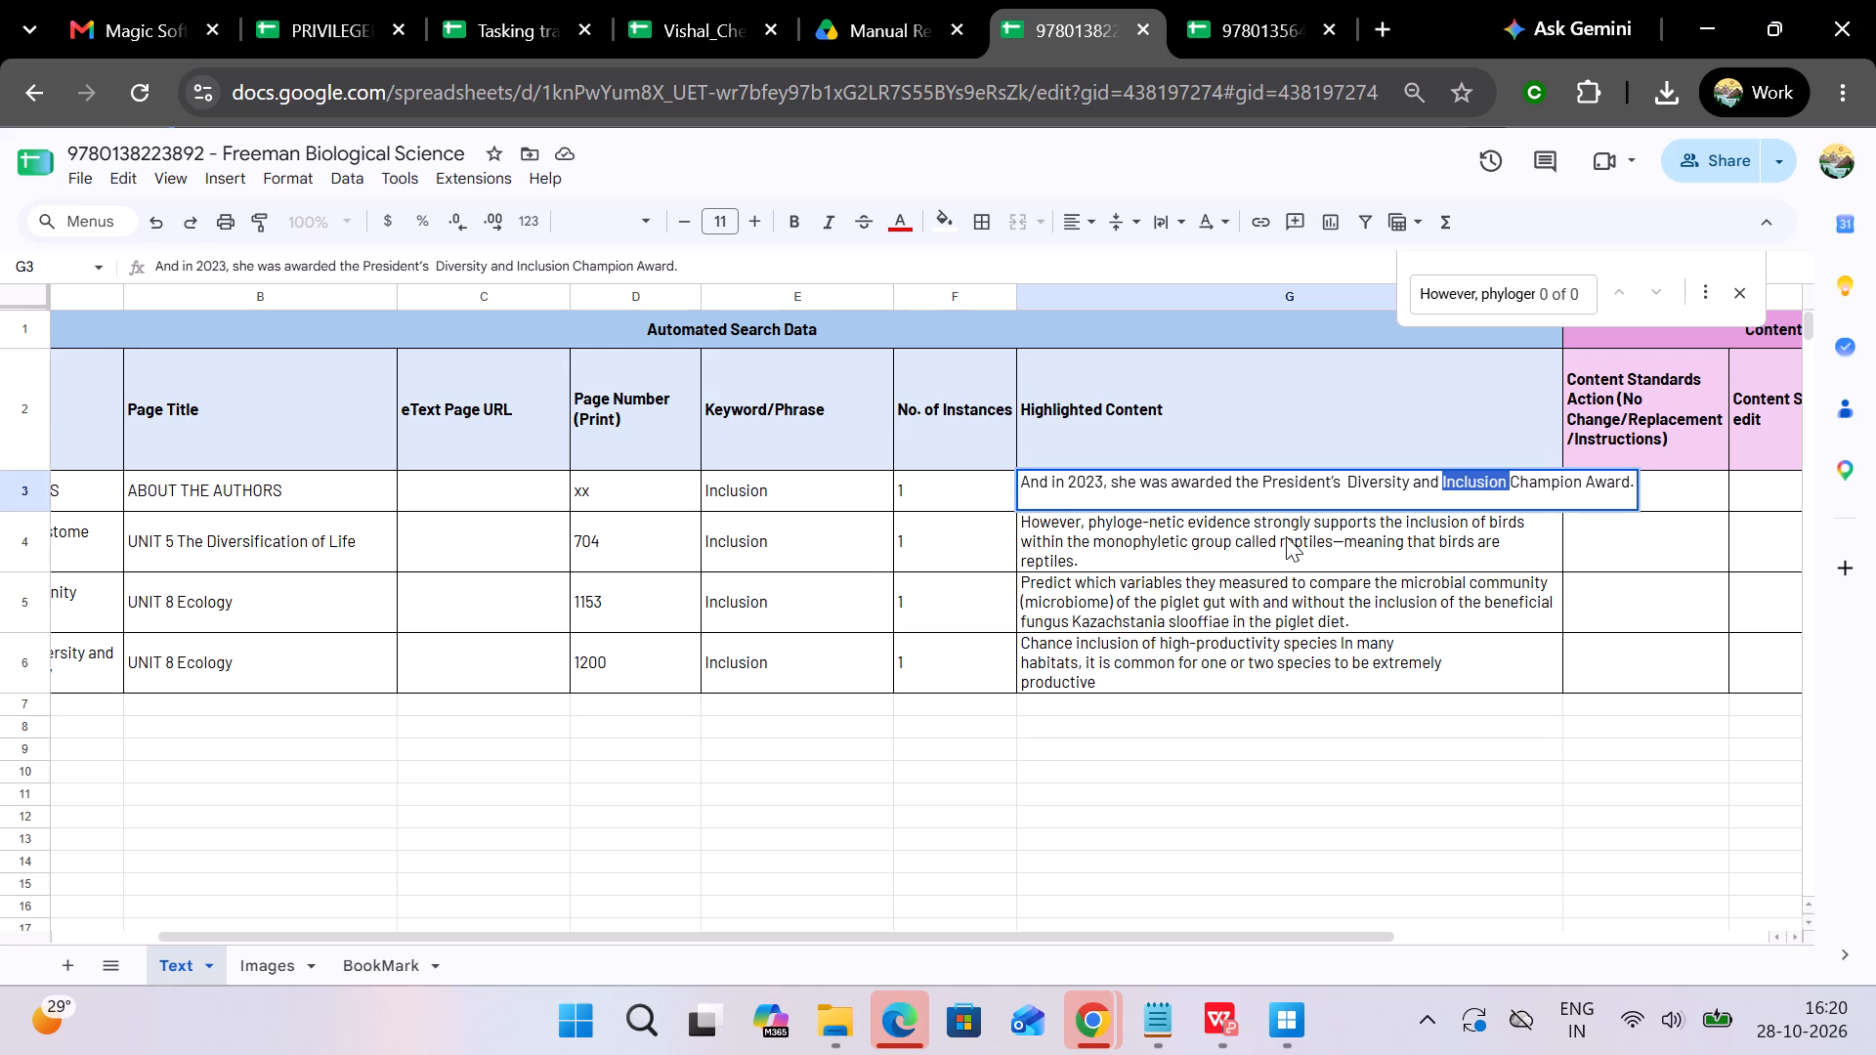
pyautogui.doubleClick(1286, 536)
pyautogui.doubleClick(1441, 527)
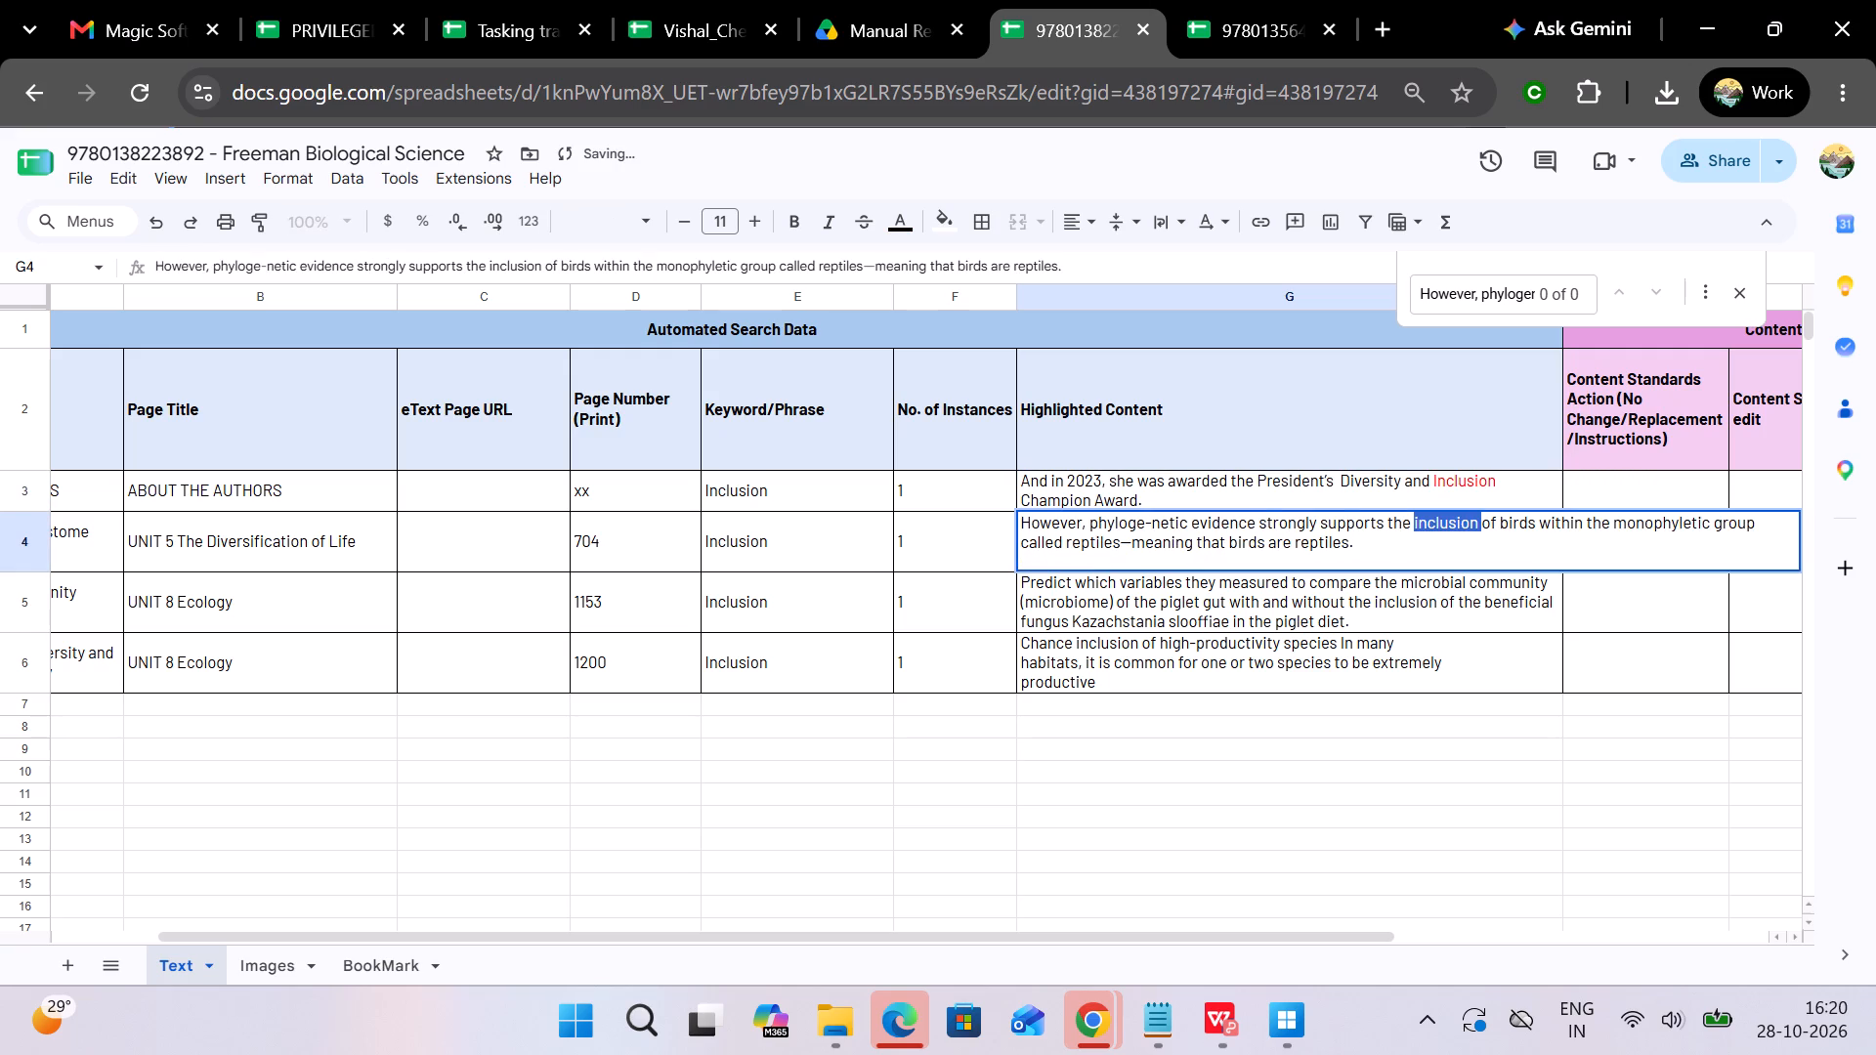
pyautogui.moveTo(894, 222); pyautogui.dragTo(933, 321)
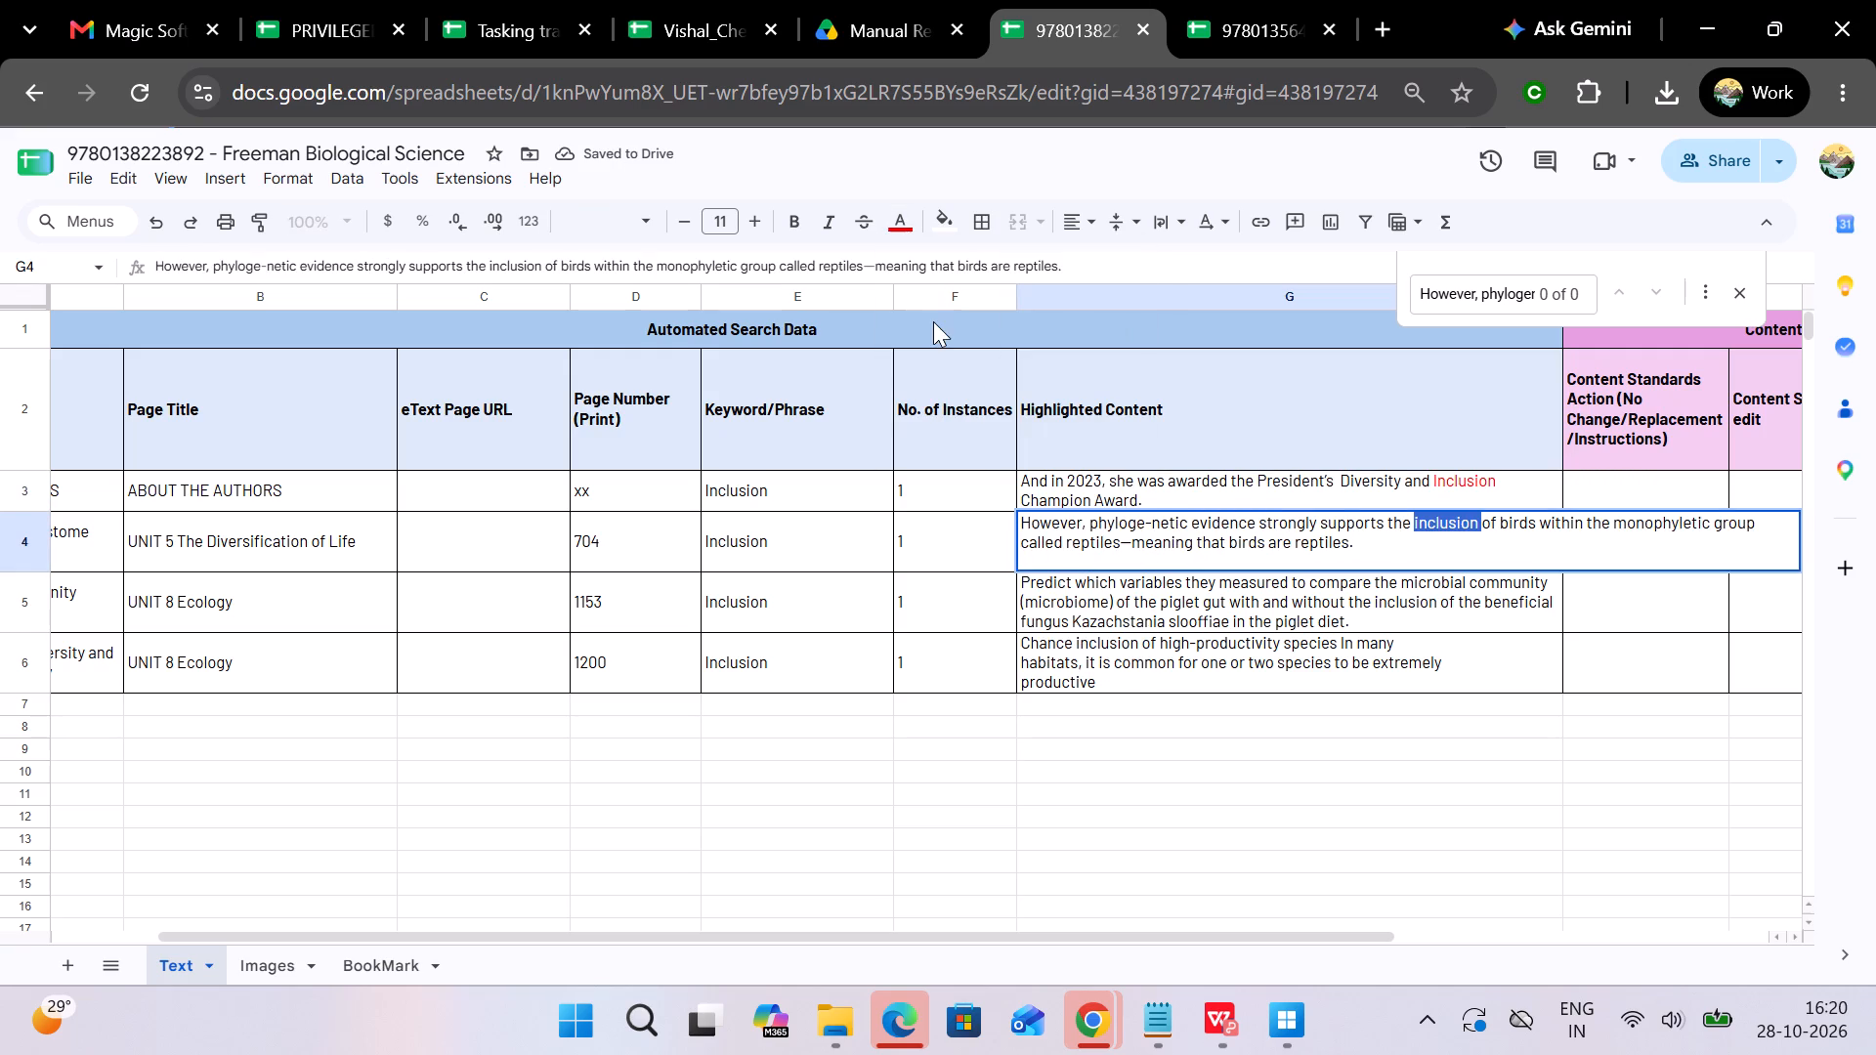
pyautogui.click(1152, 596)
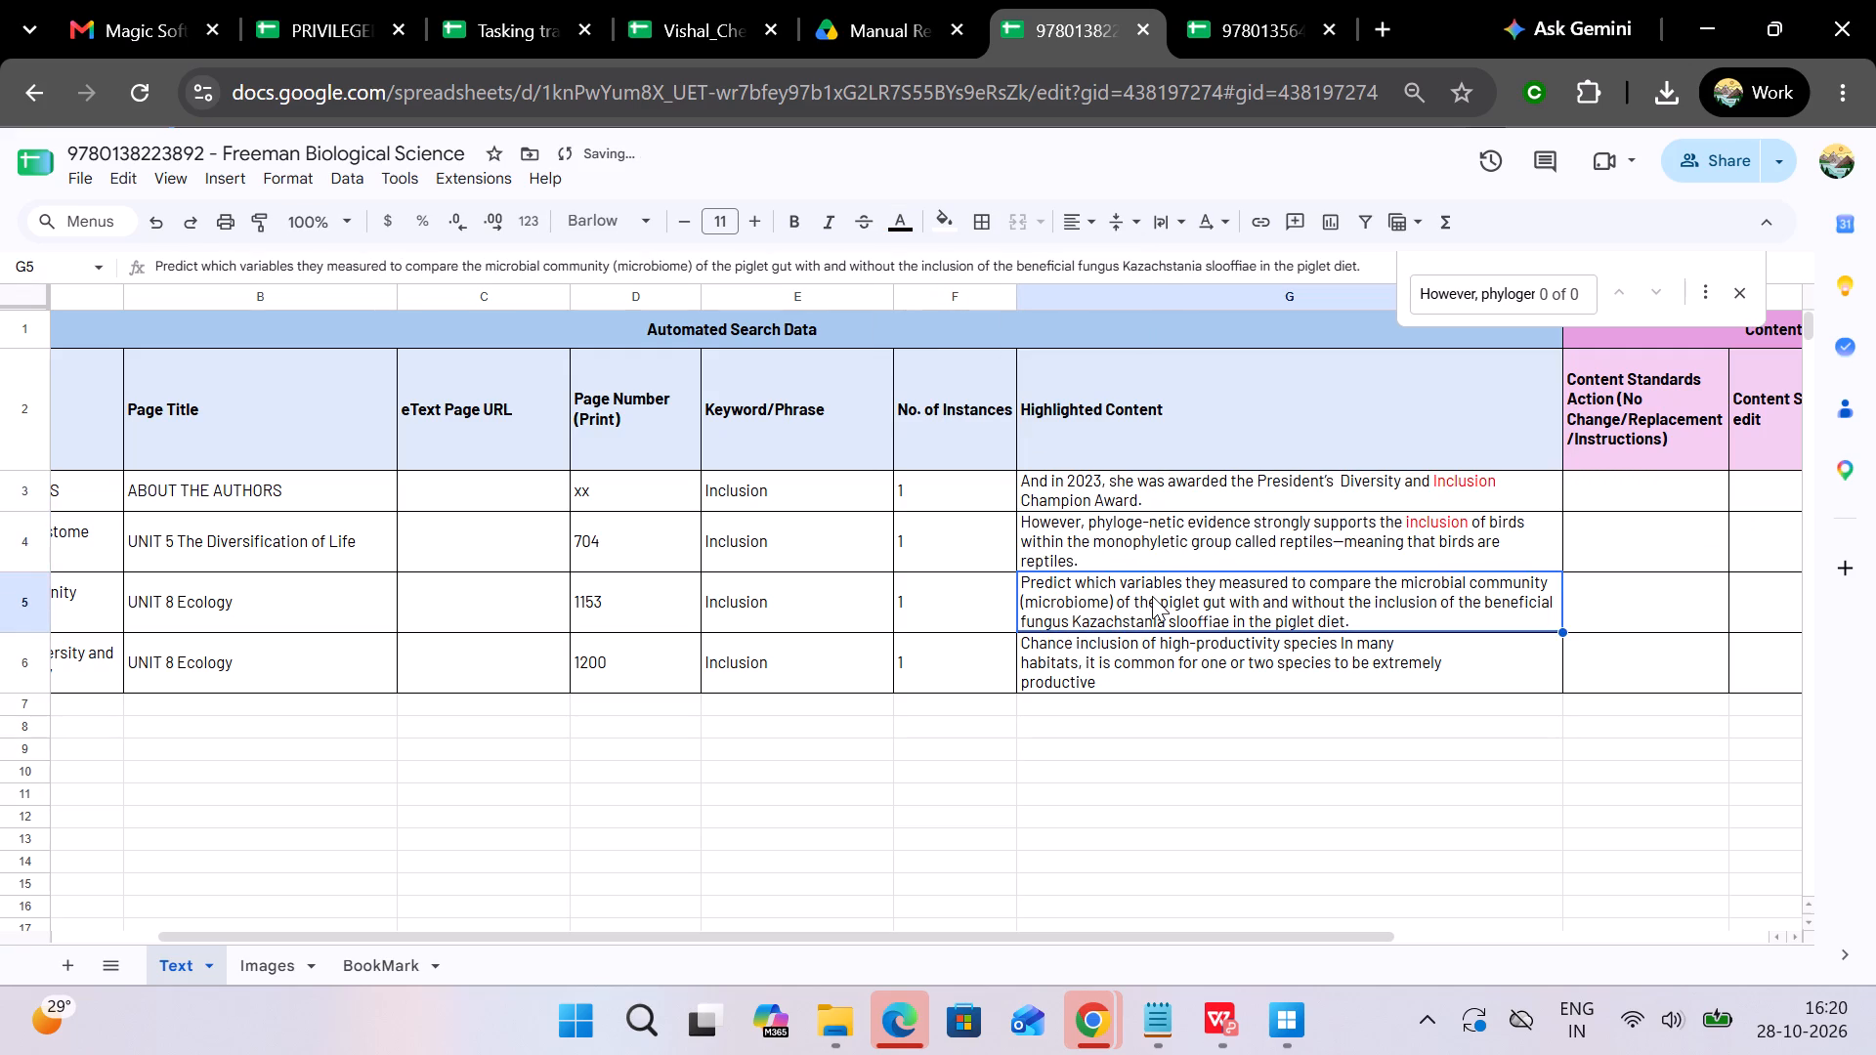
# Compare row 5's Highlighted Content with the "inclusion" match in the Check Your Learning box on PDF page 1153.
pyautogui.hscroll(-1, 1152, 596)
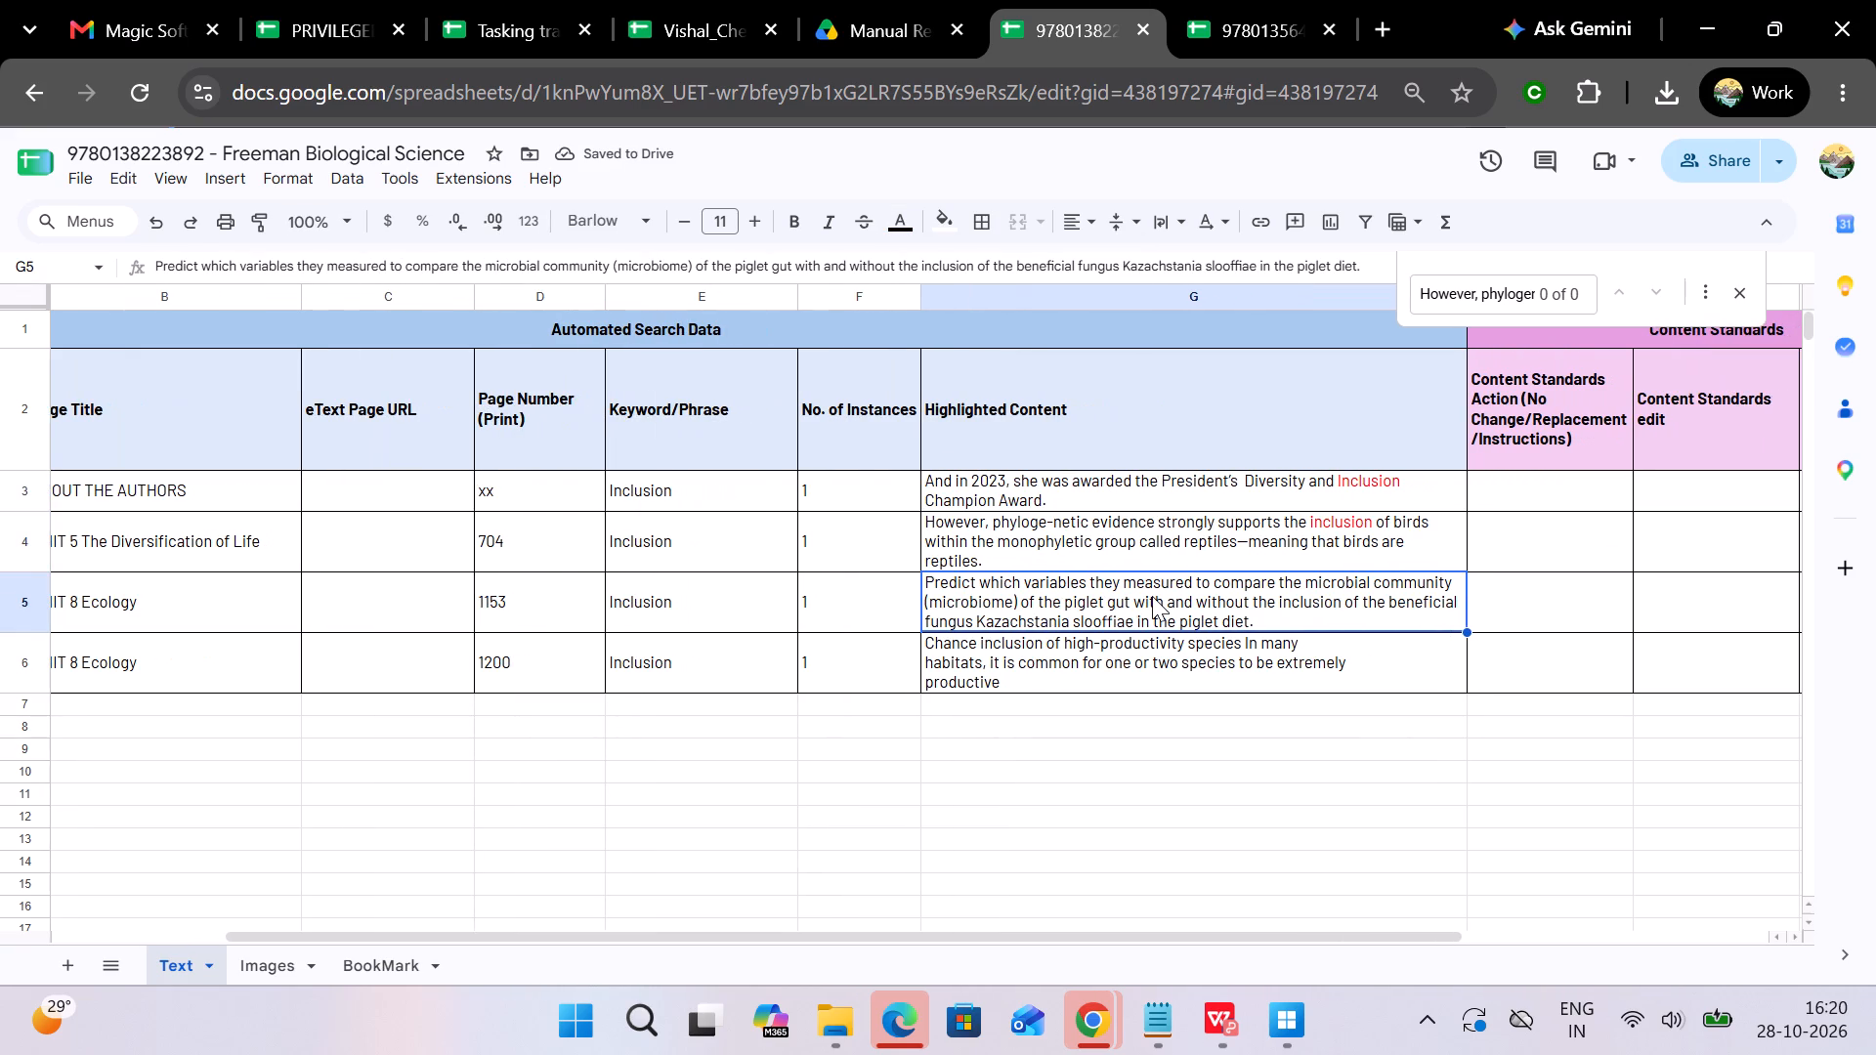
pyautogui.hotkey('alt', 'Tab')
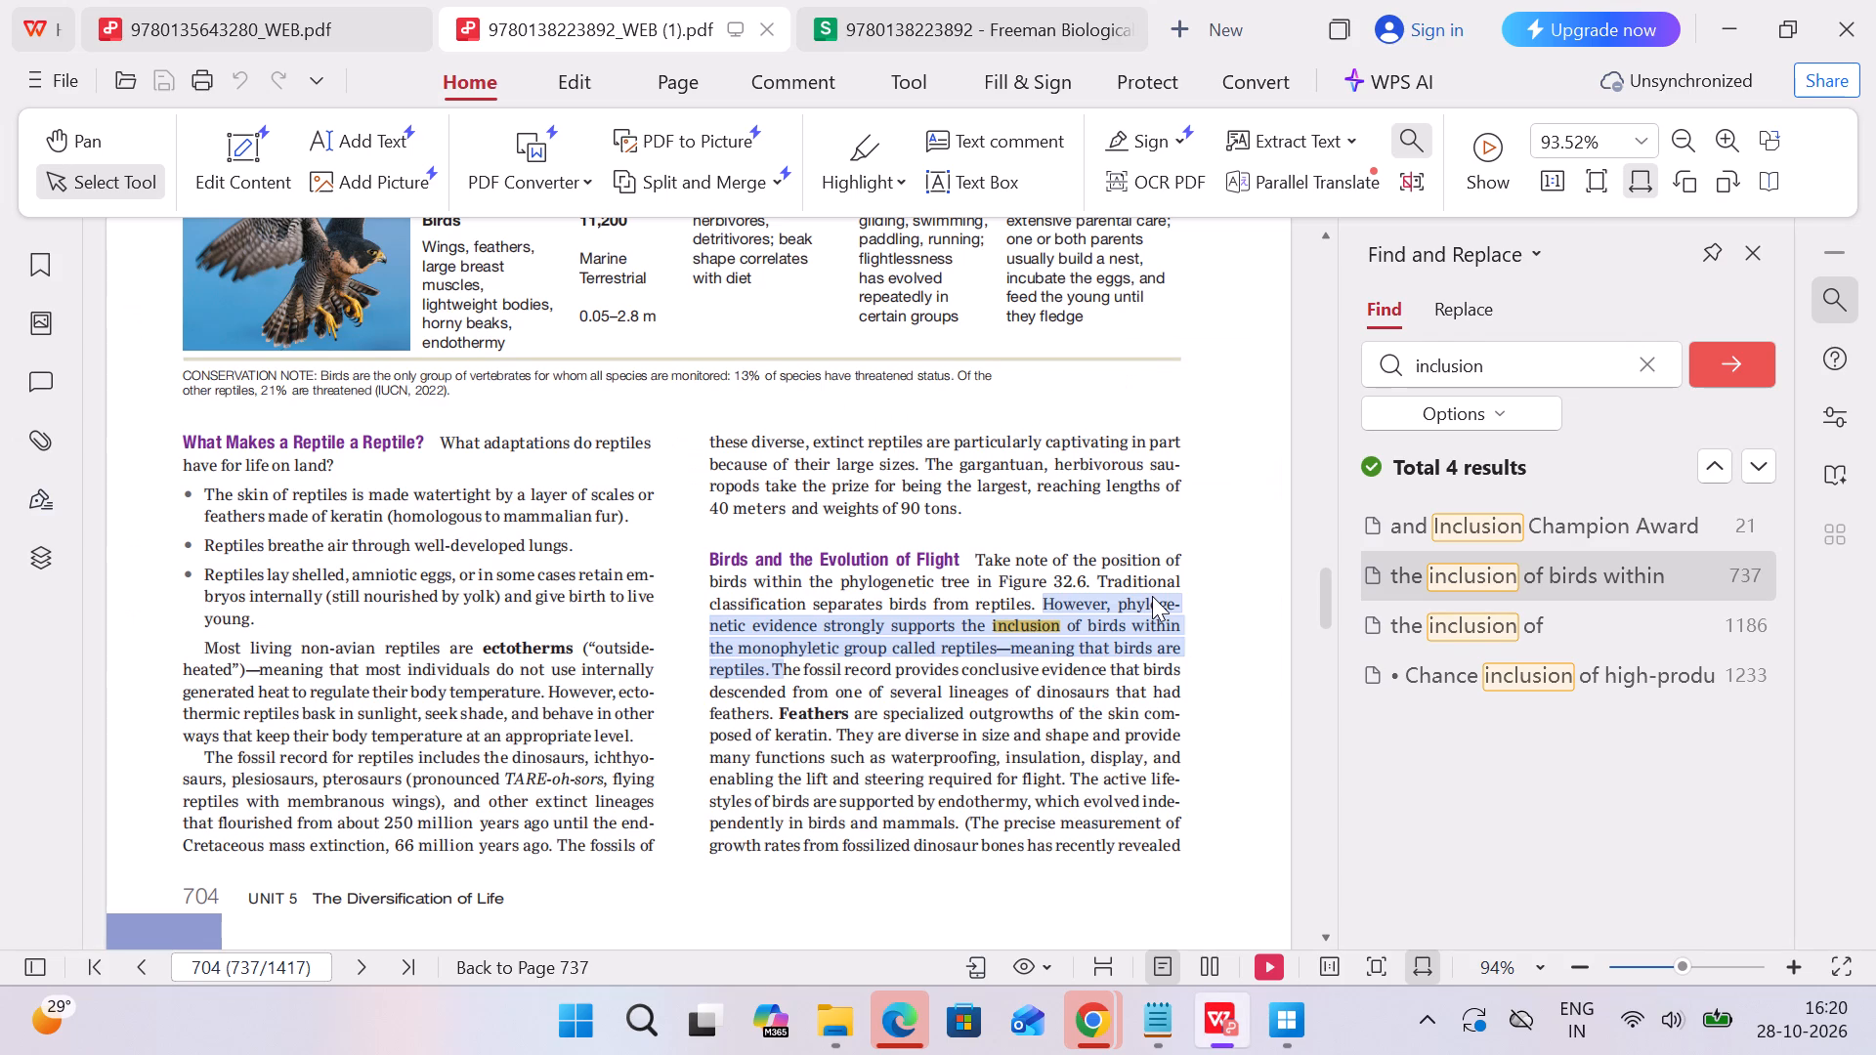
pyautogui.click(1515, 612)
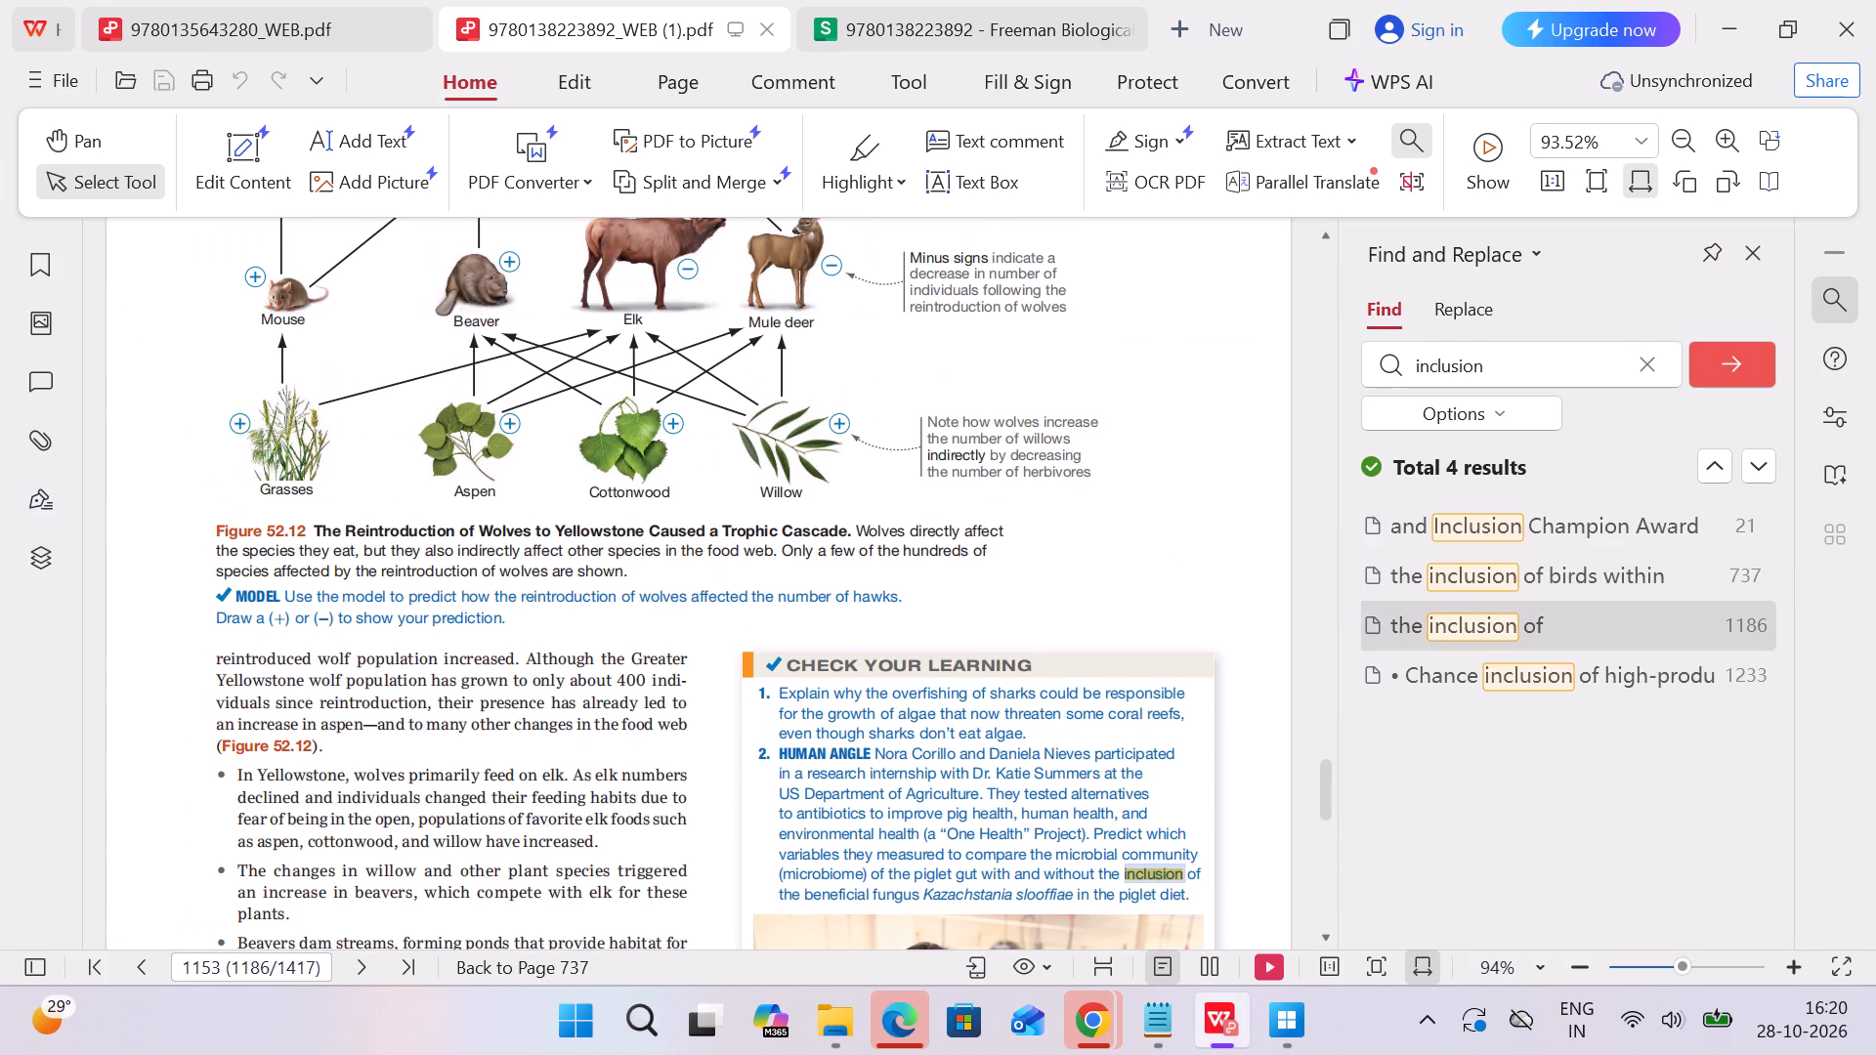
pyautogui.scroll(-2, 1006, 692)
pyautogui.hotkey('alt', 'Tab')
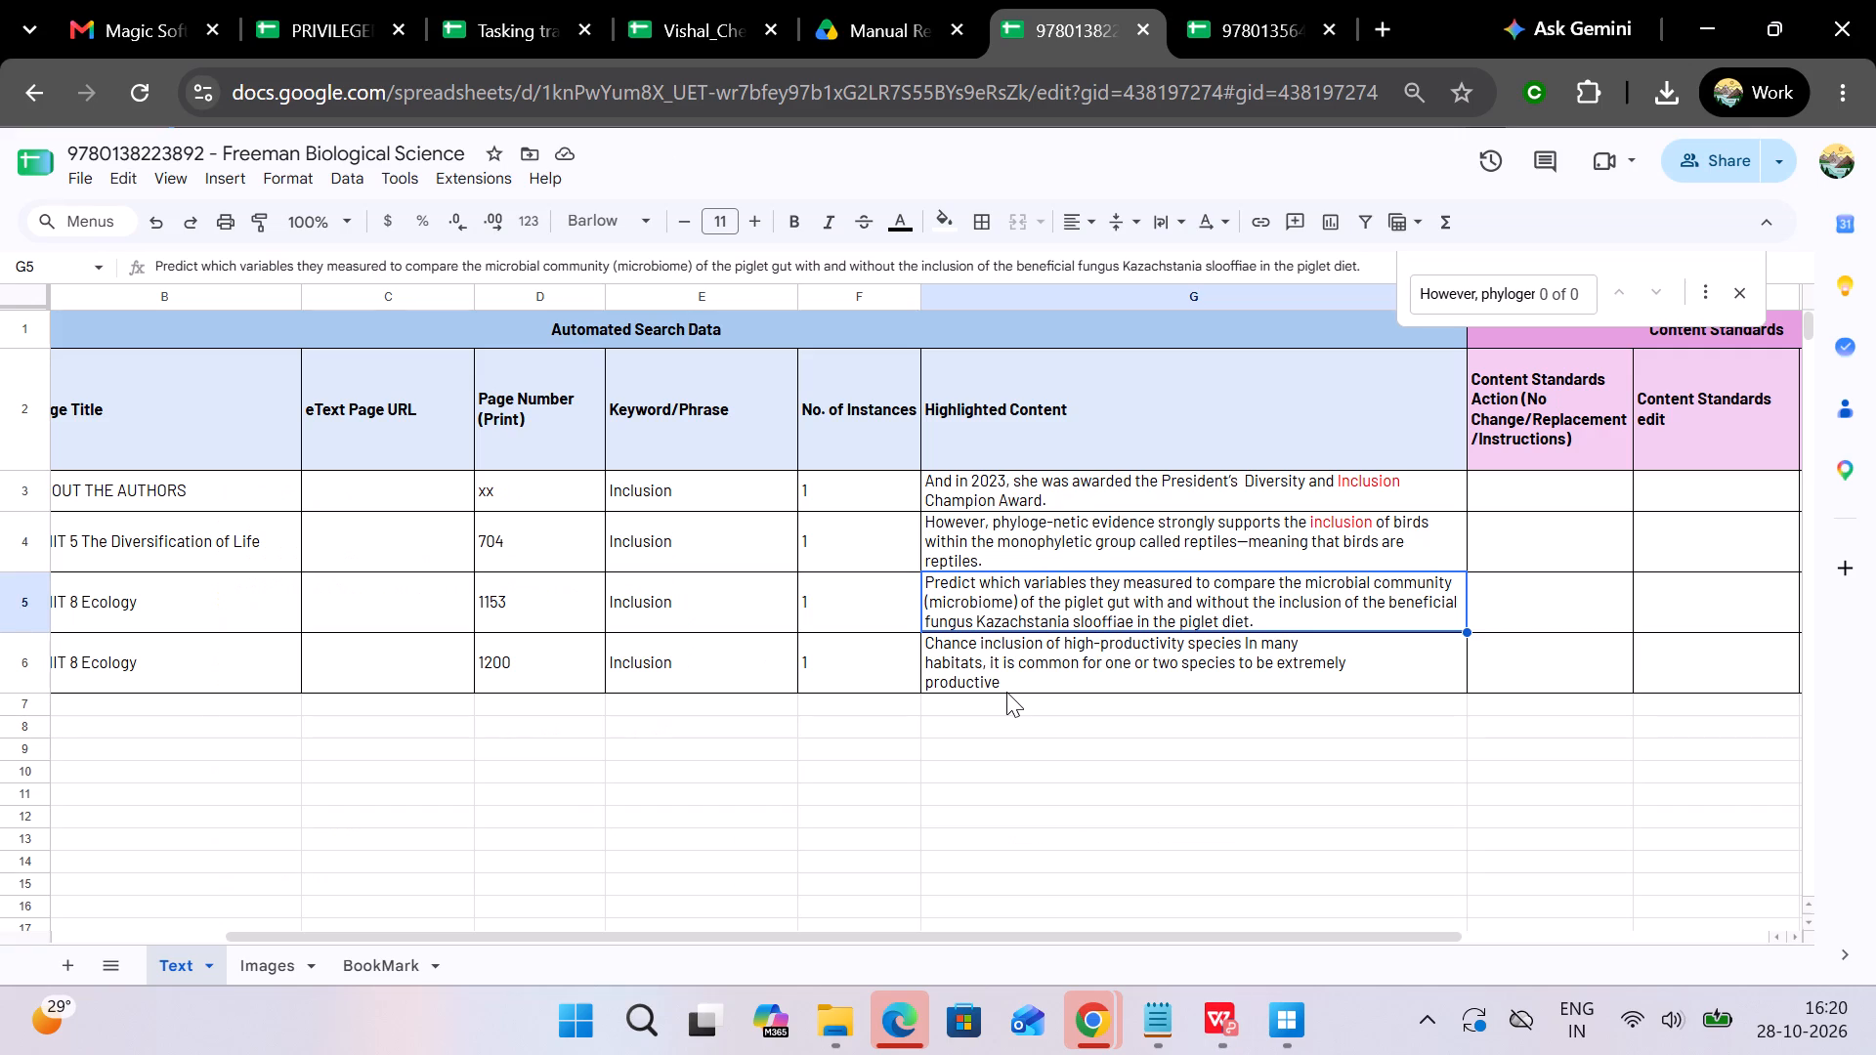
pyautogui.hotkey('alt', 'Tab')
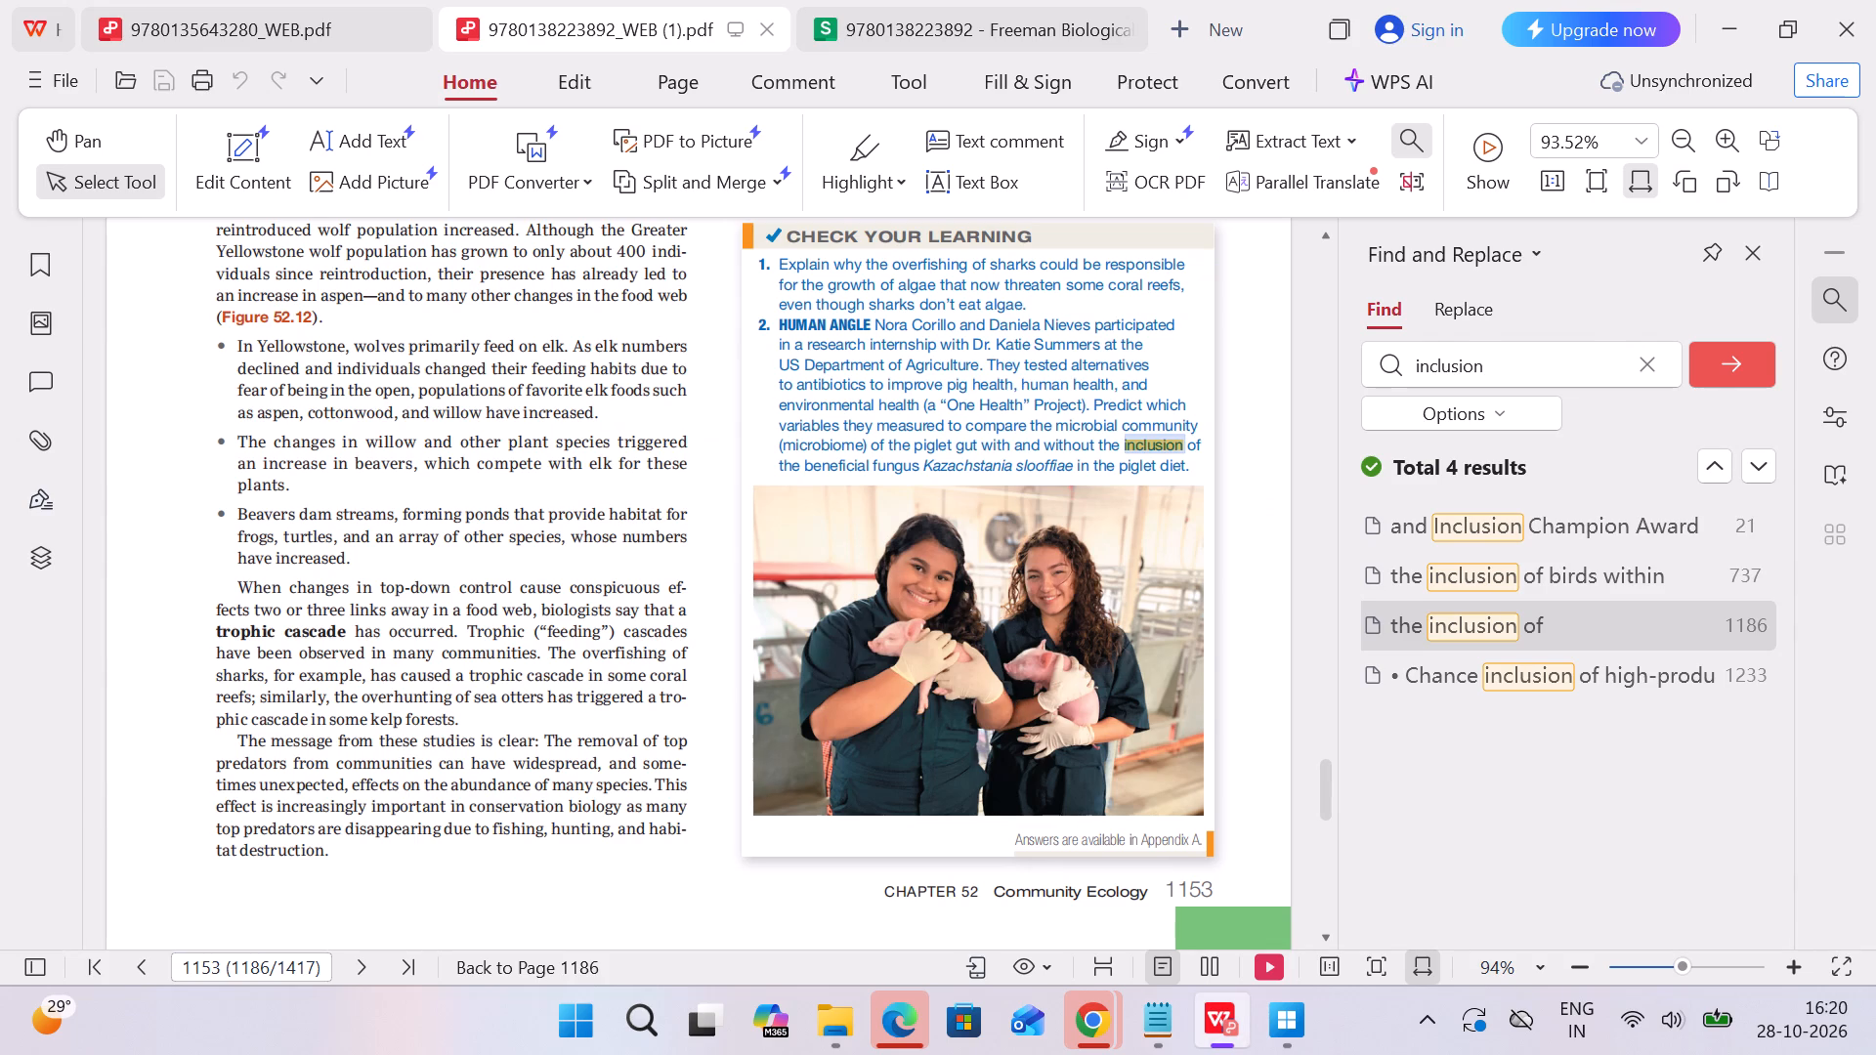
pyautogui.hotkey('alt', 'Tab')
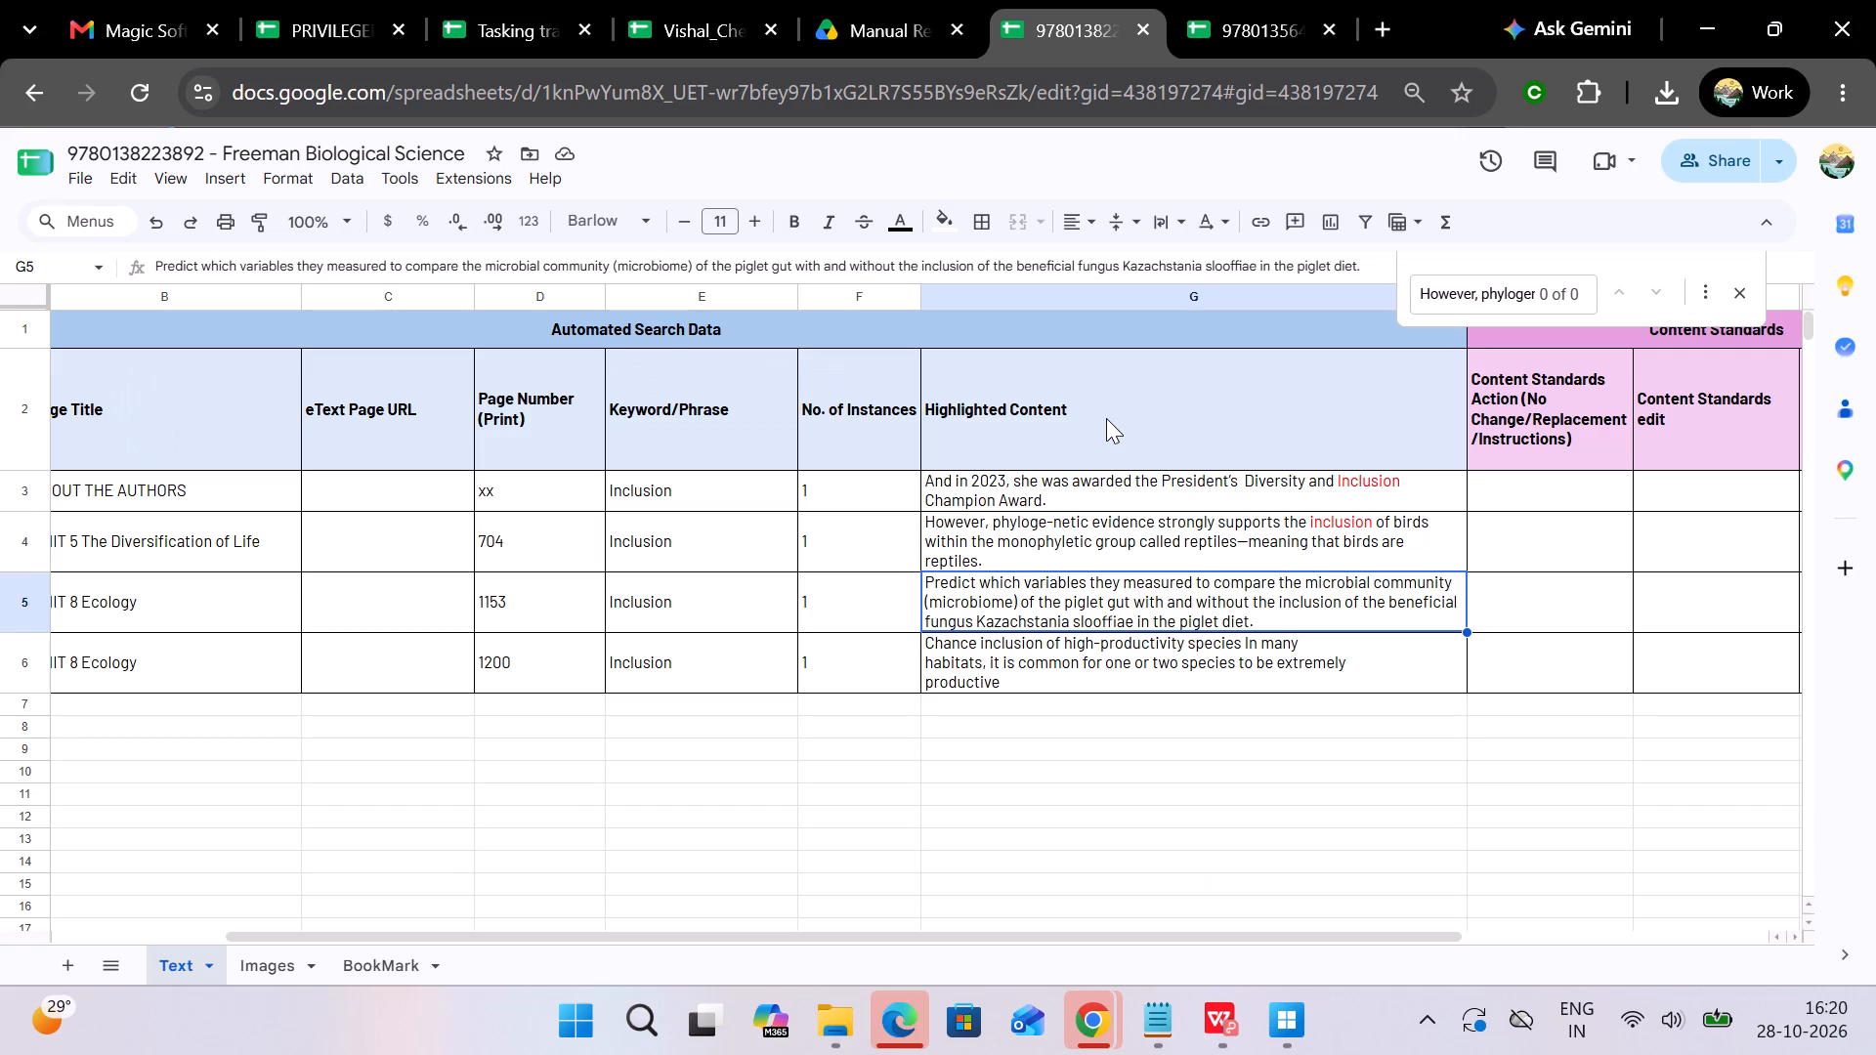
pyautogui.hotkey('alt', 'Tab')
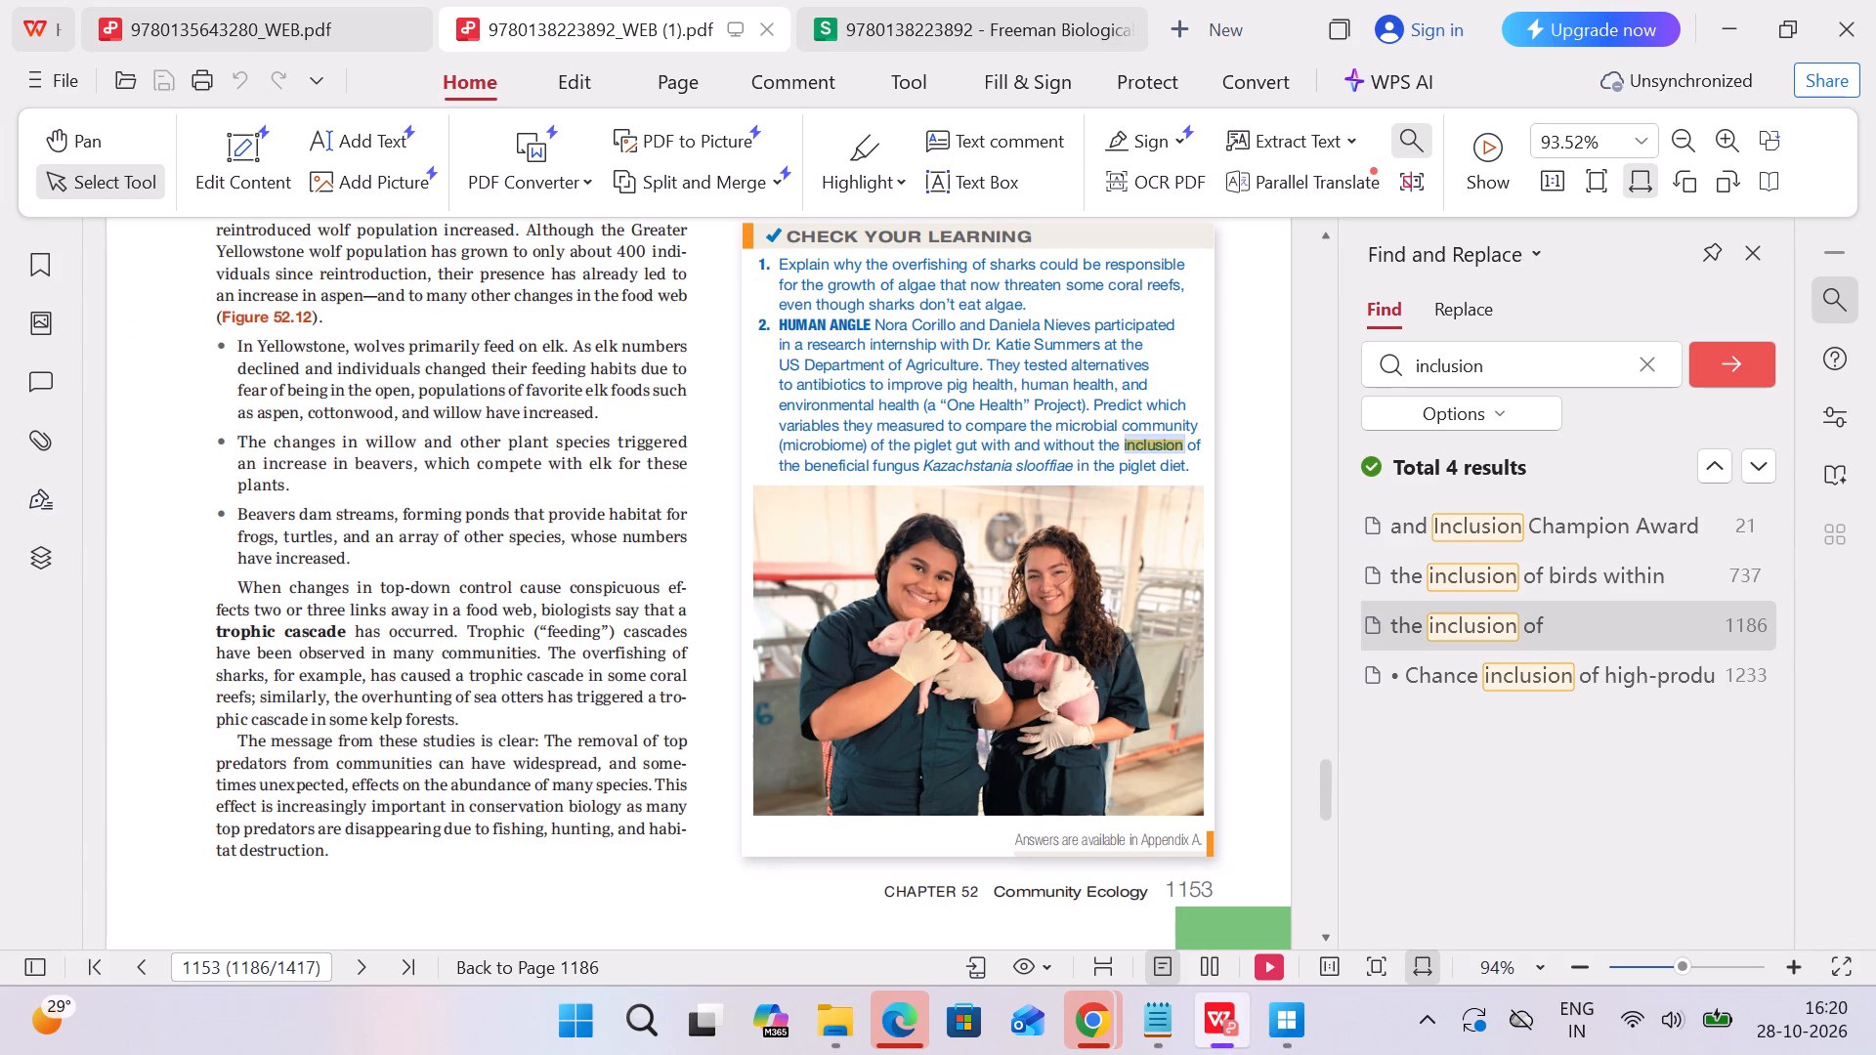
# Replace row 5's Highlighted Content with the PDF page 1153 sentence from "Predict which variables" to "in the piglet diet.".
pyautogui.moveTo(1095, 413); pyautogui.dragTo(1191, 465)
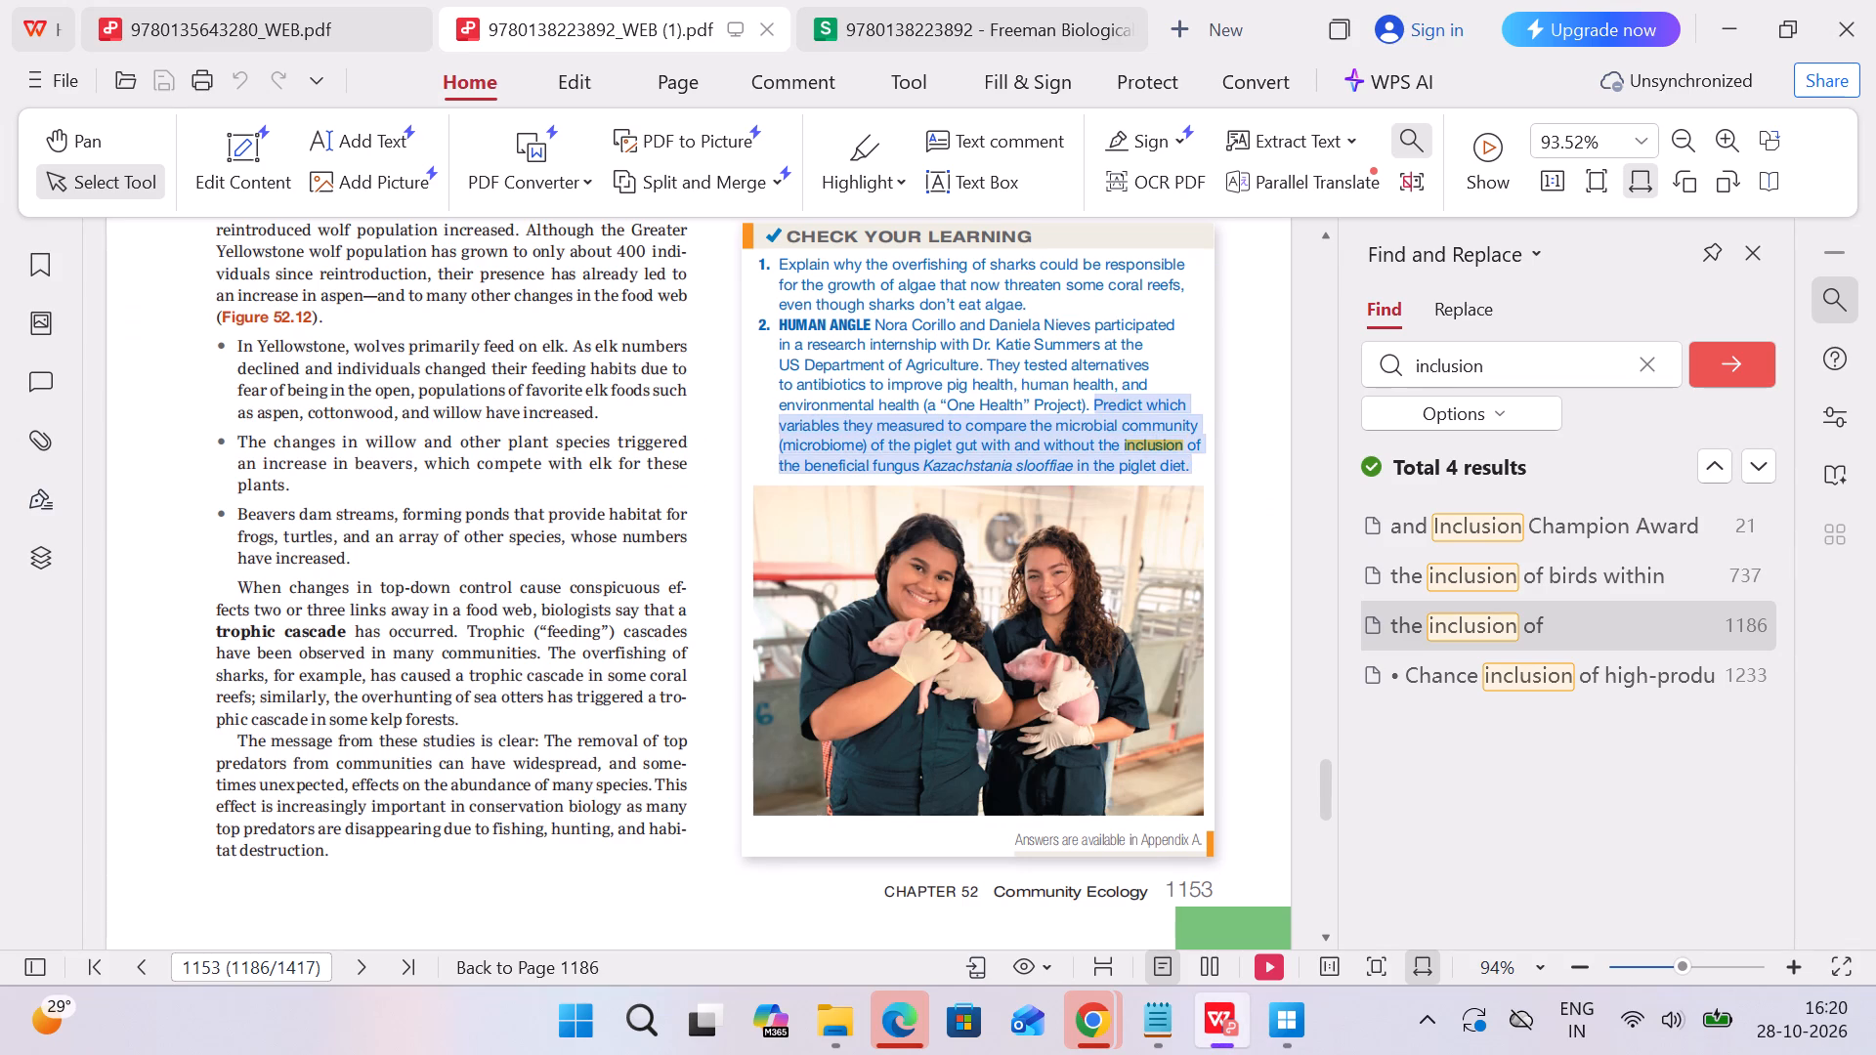
pyautogui.moveTo(1191, 465); pyautogui.dragTo(1190, 480)
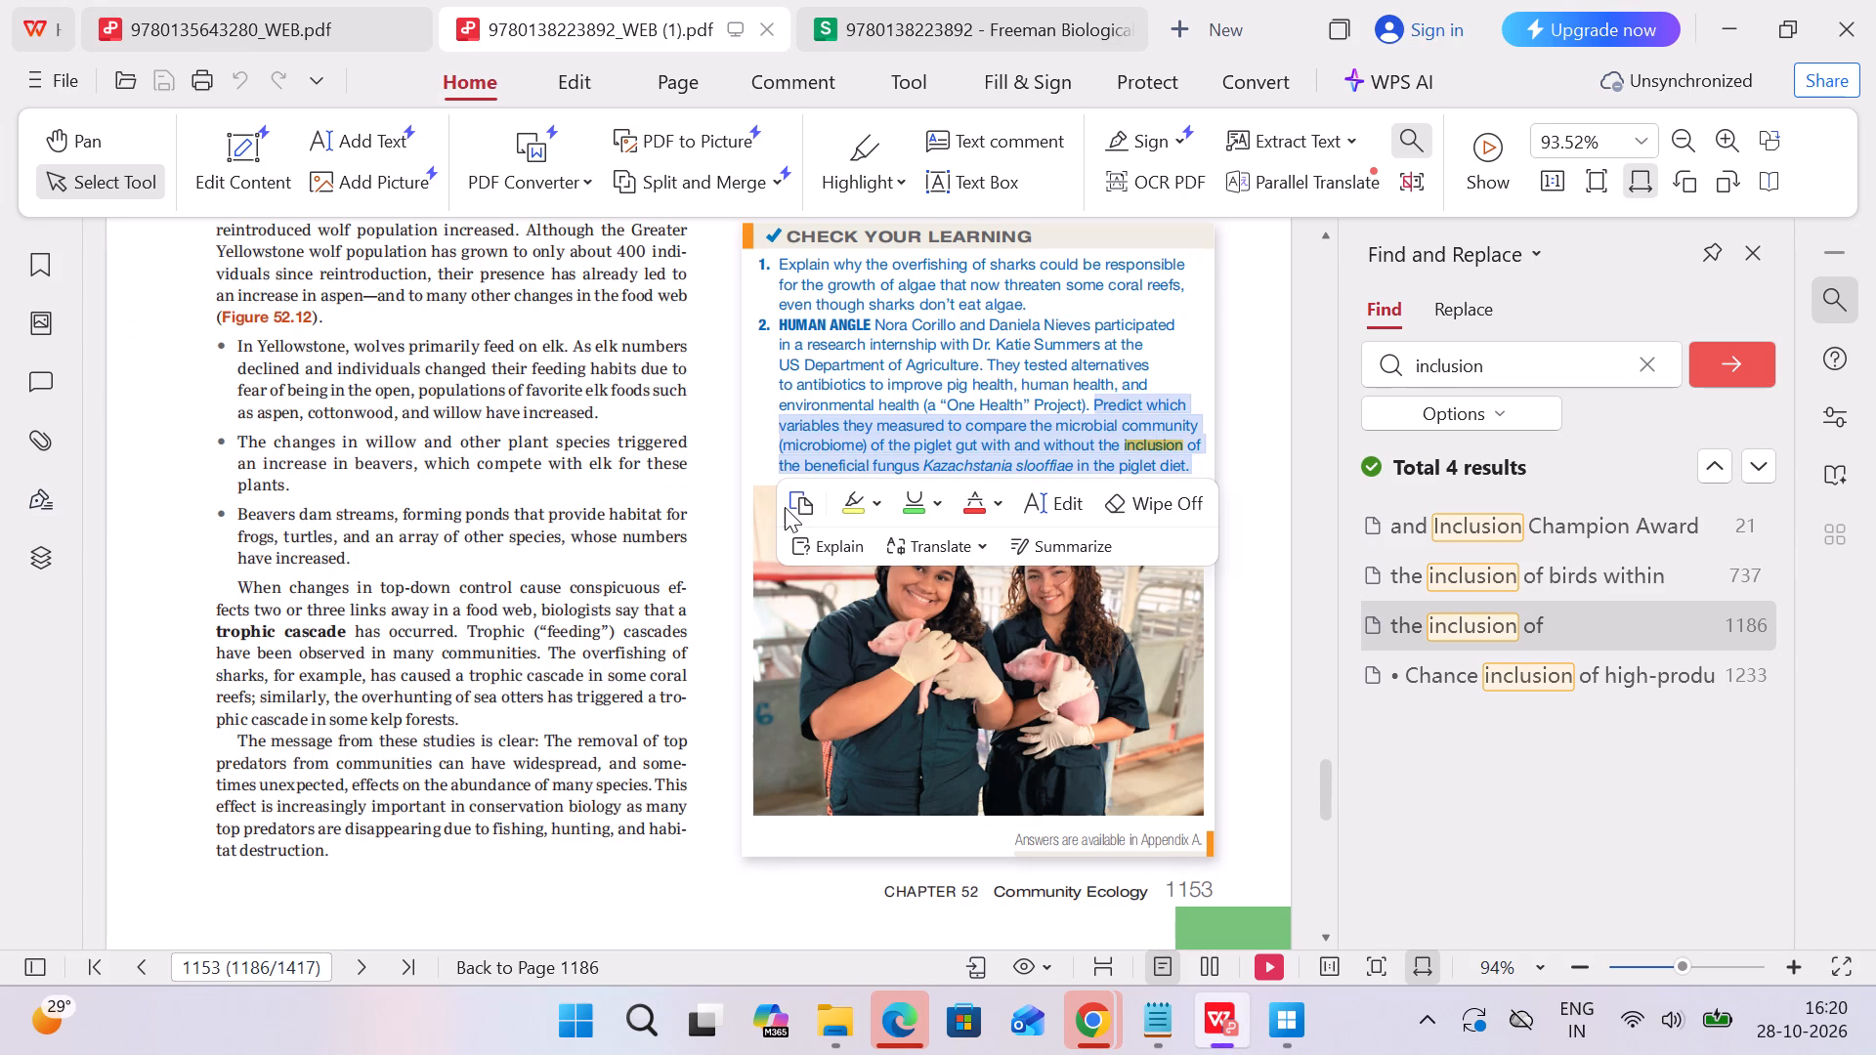
pyautogui.click(795, 507)
pyautogui.hotkey('alt', 'Tab')
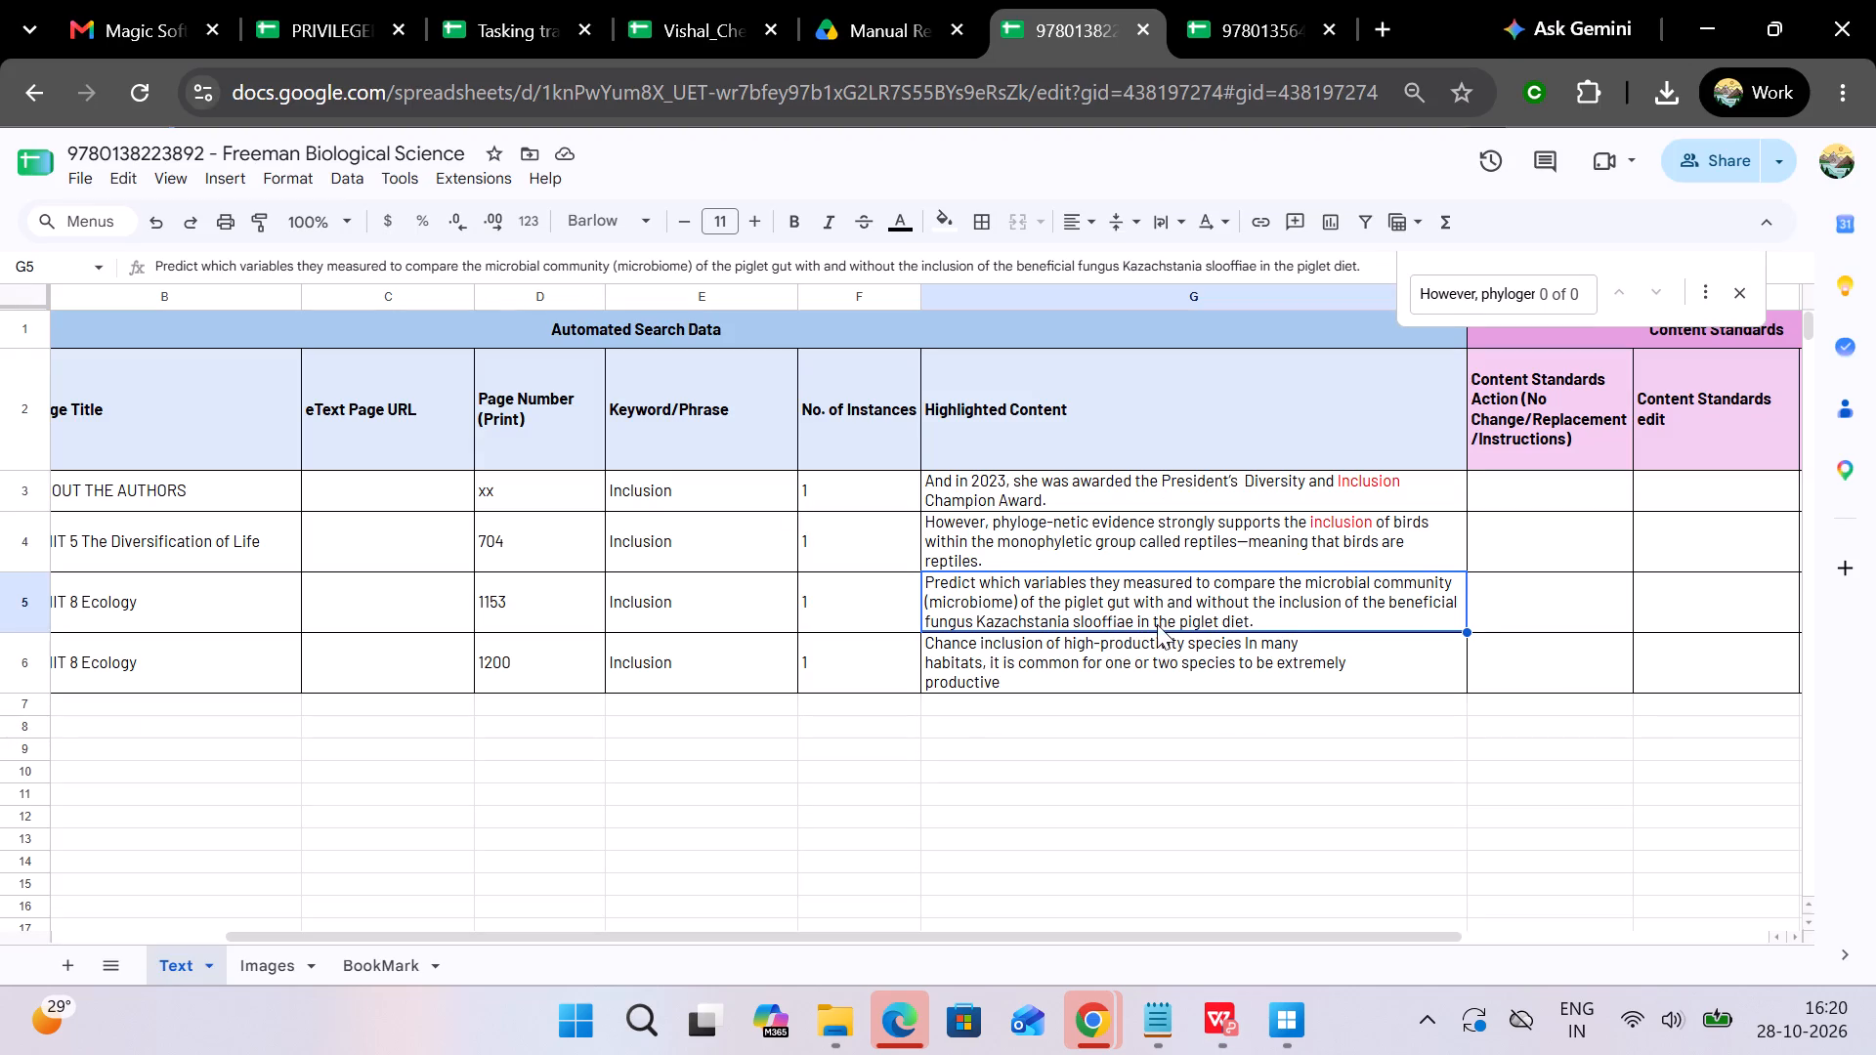
pyautogui.press('BackSpace')
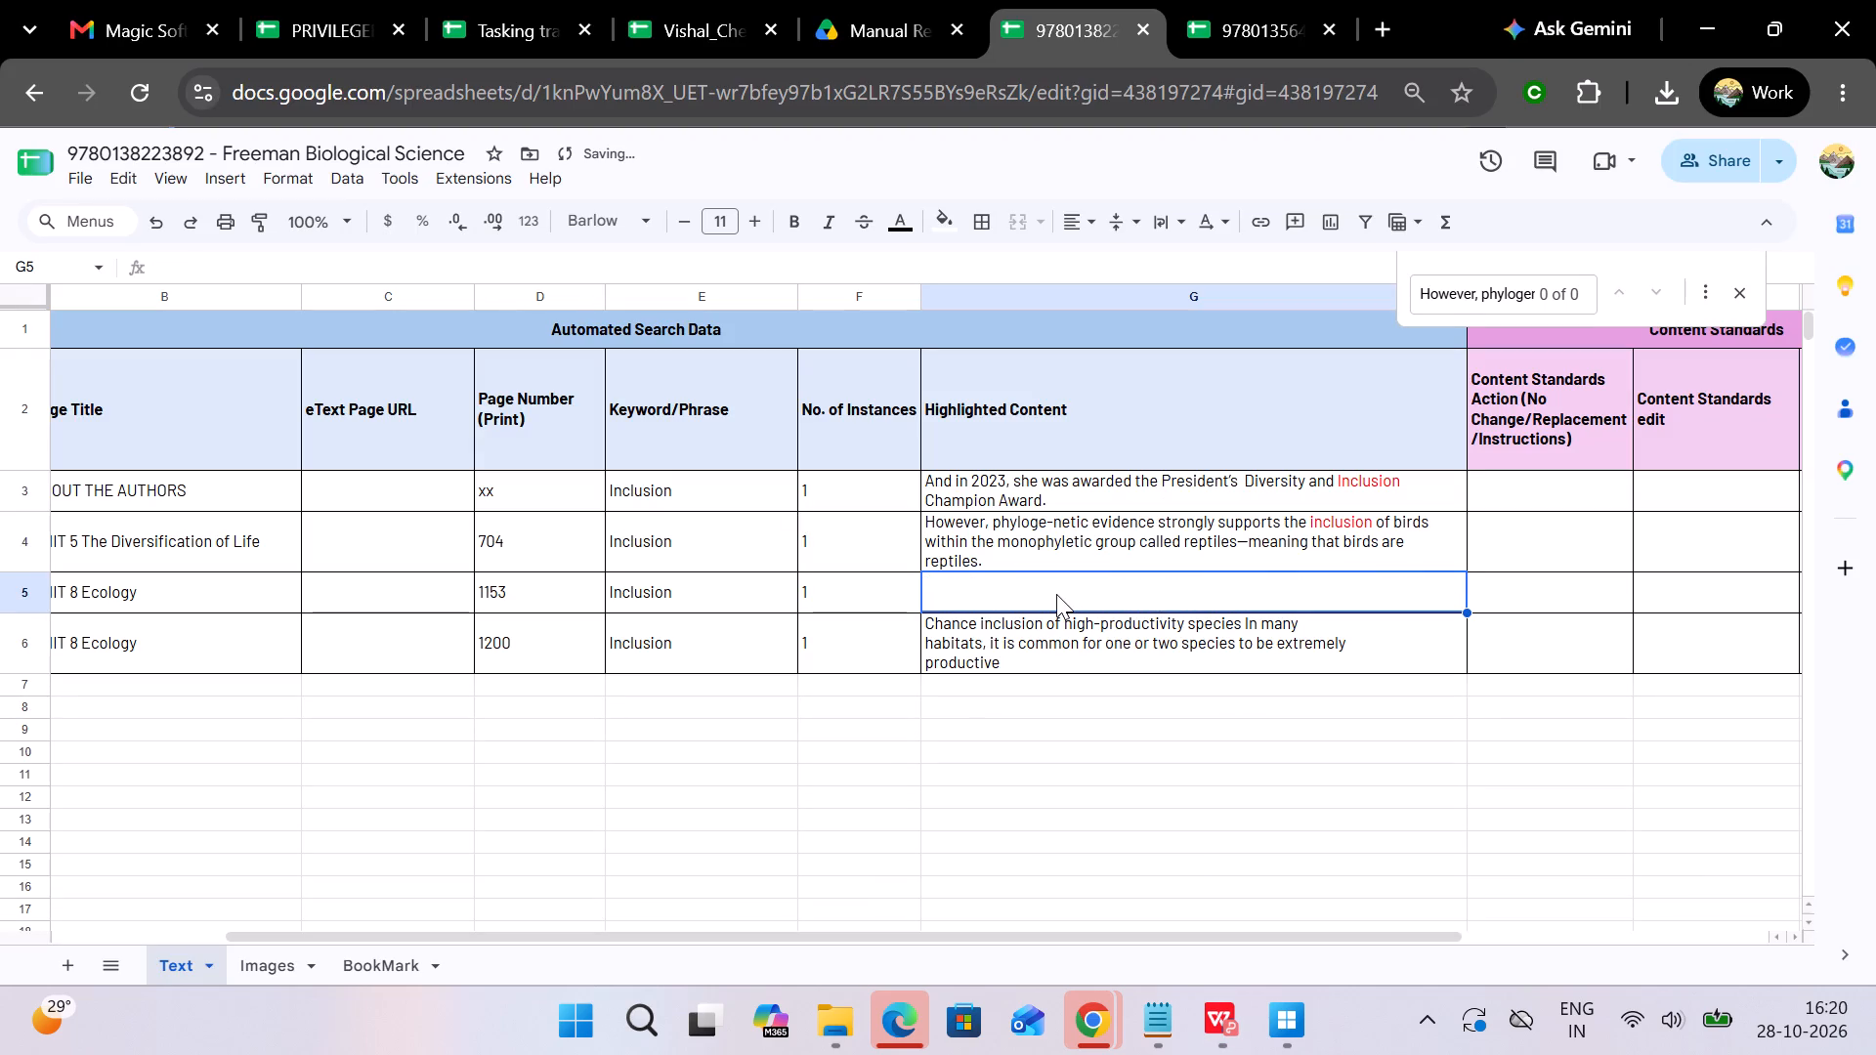
pyautogui.doubleClick(1056, 594)
pyautogui.hotkey('ctrl', 'v')
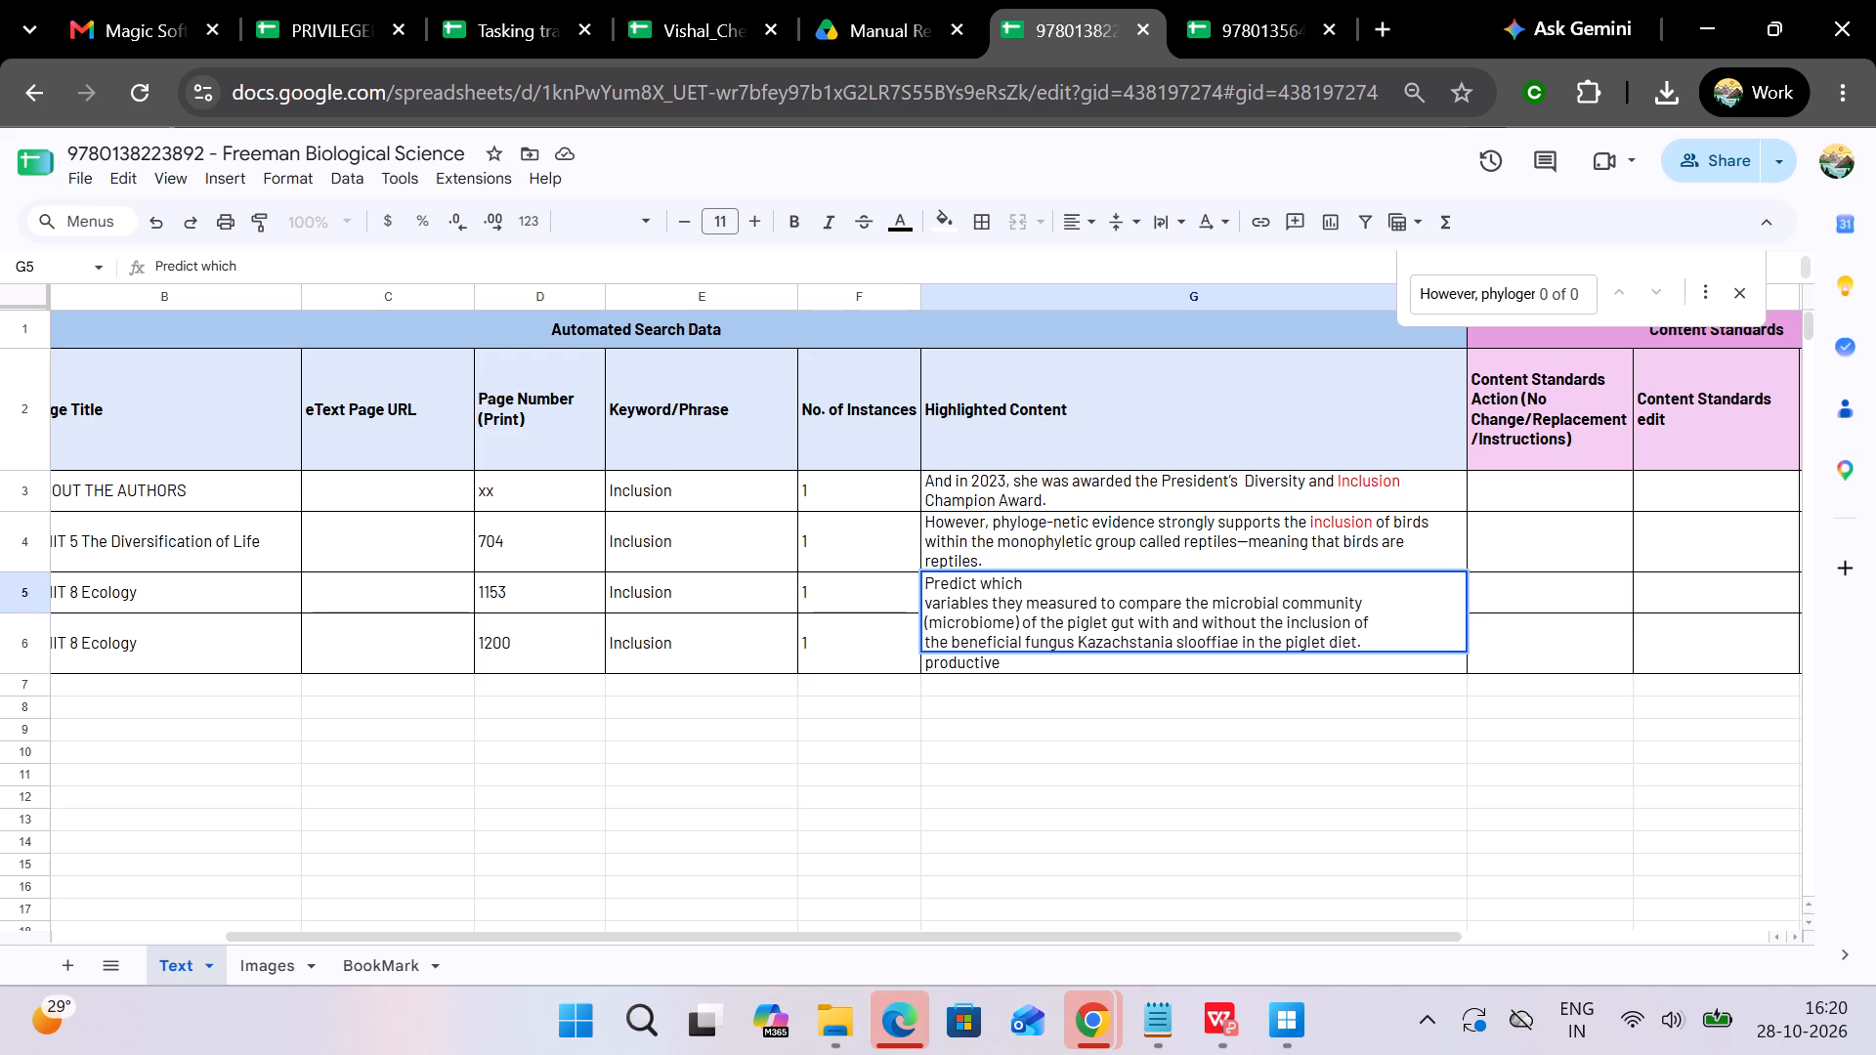
# Remove the pasted line breaks in cell G5 before "variables" and "(microbiome)" so the sentence runs on.
pyautogui.click(925, 607)
pyautogui.press('BackSpace')
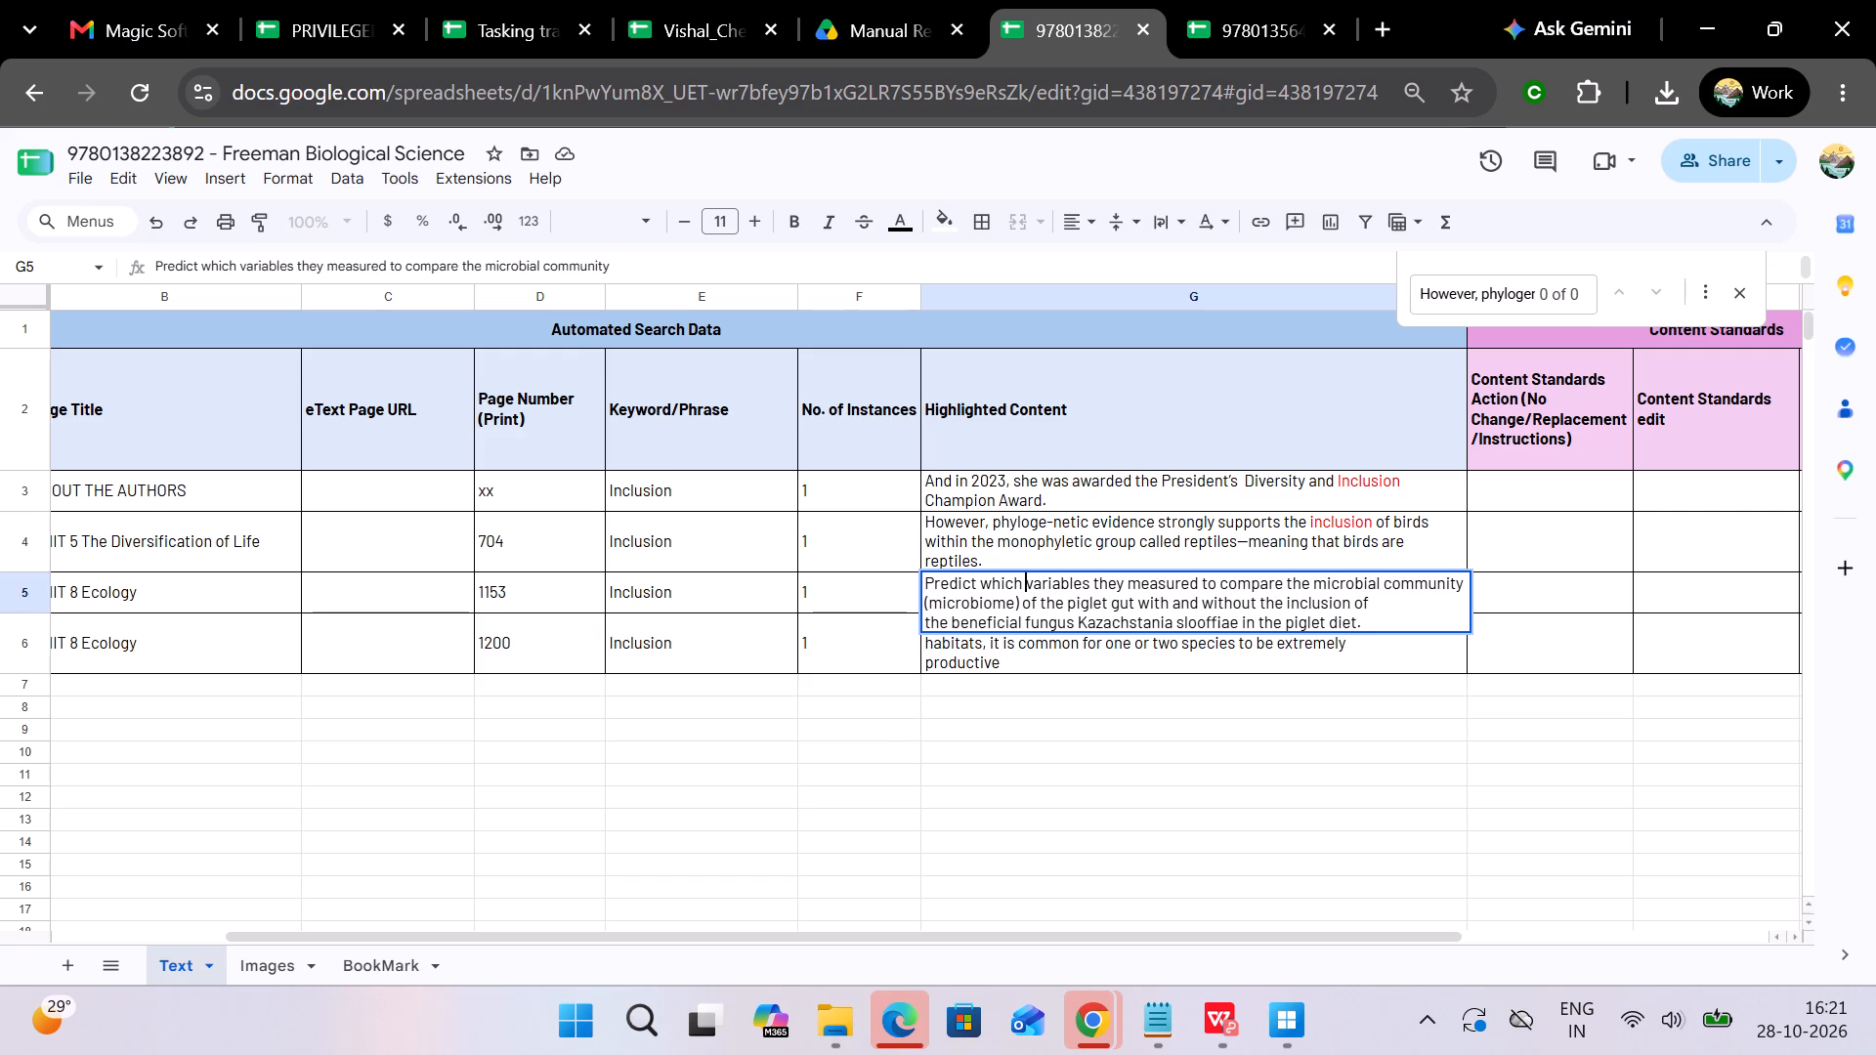
pyautogui.click(924, 606)
pyautogui.press('BackSpace')
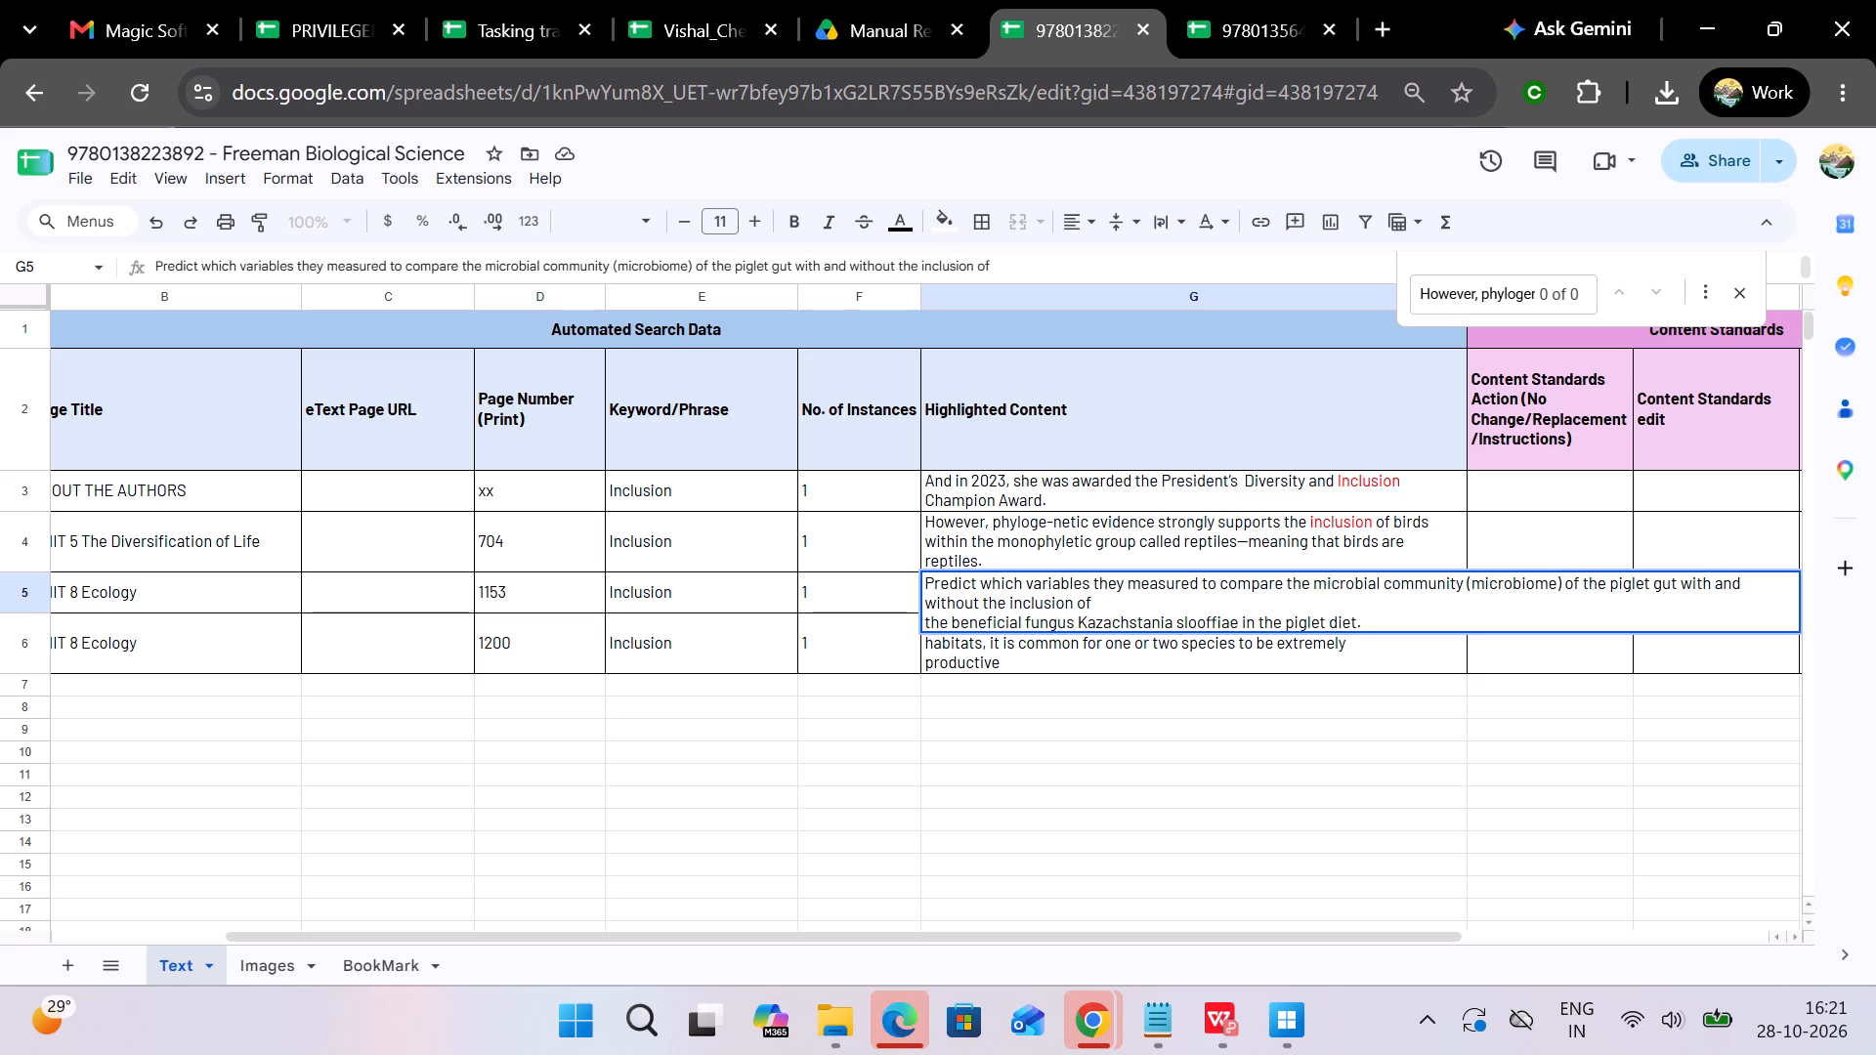
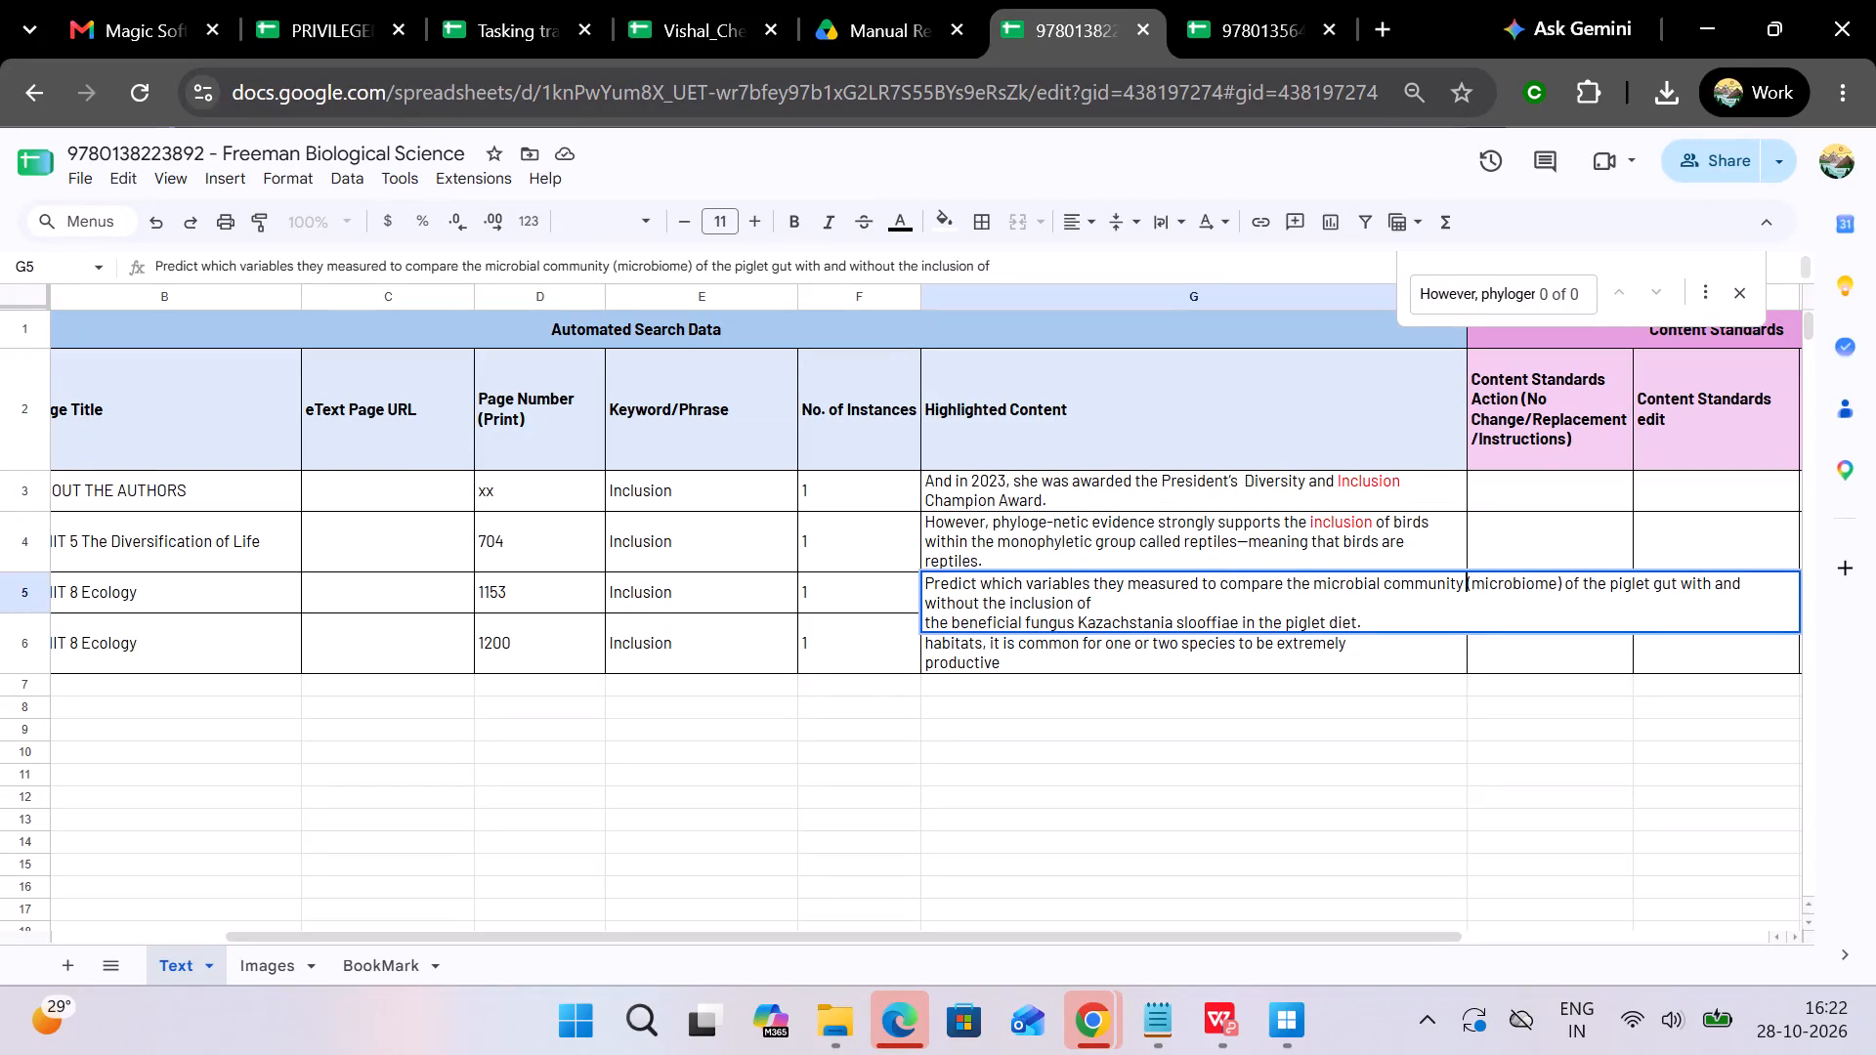
# Remove the remaining line break before "the beneficial fungus" in row 5's Highlighted Content.
pyautogui.click(925, 620)
pyautogui.press('BackSpace')
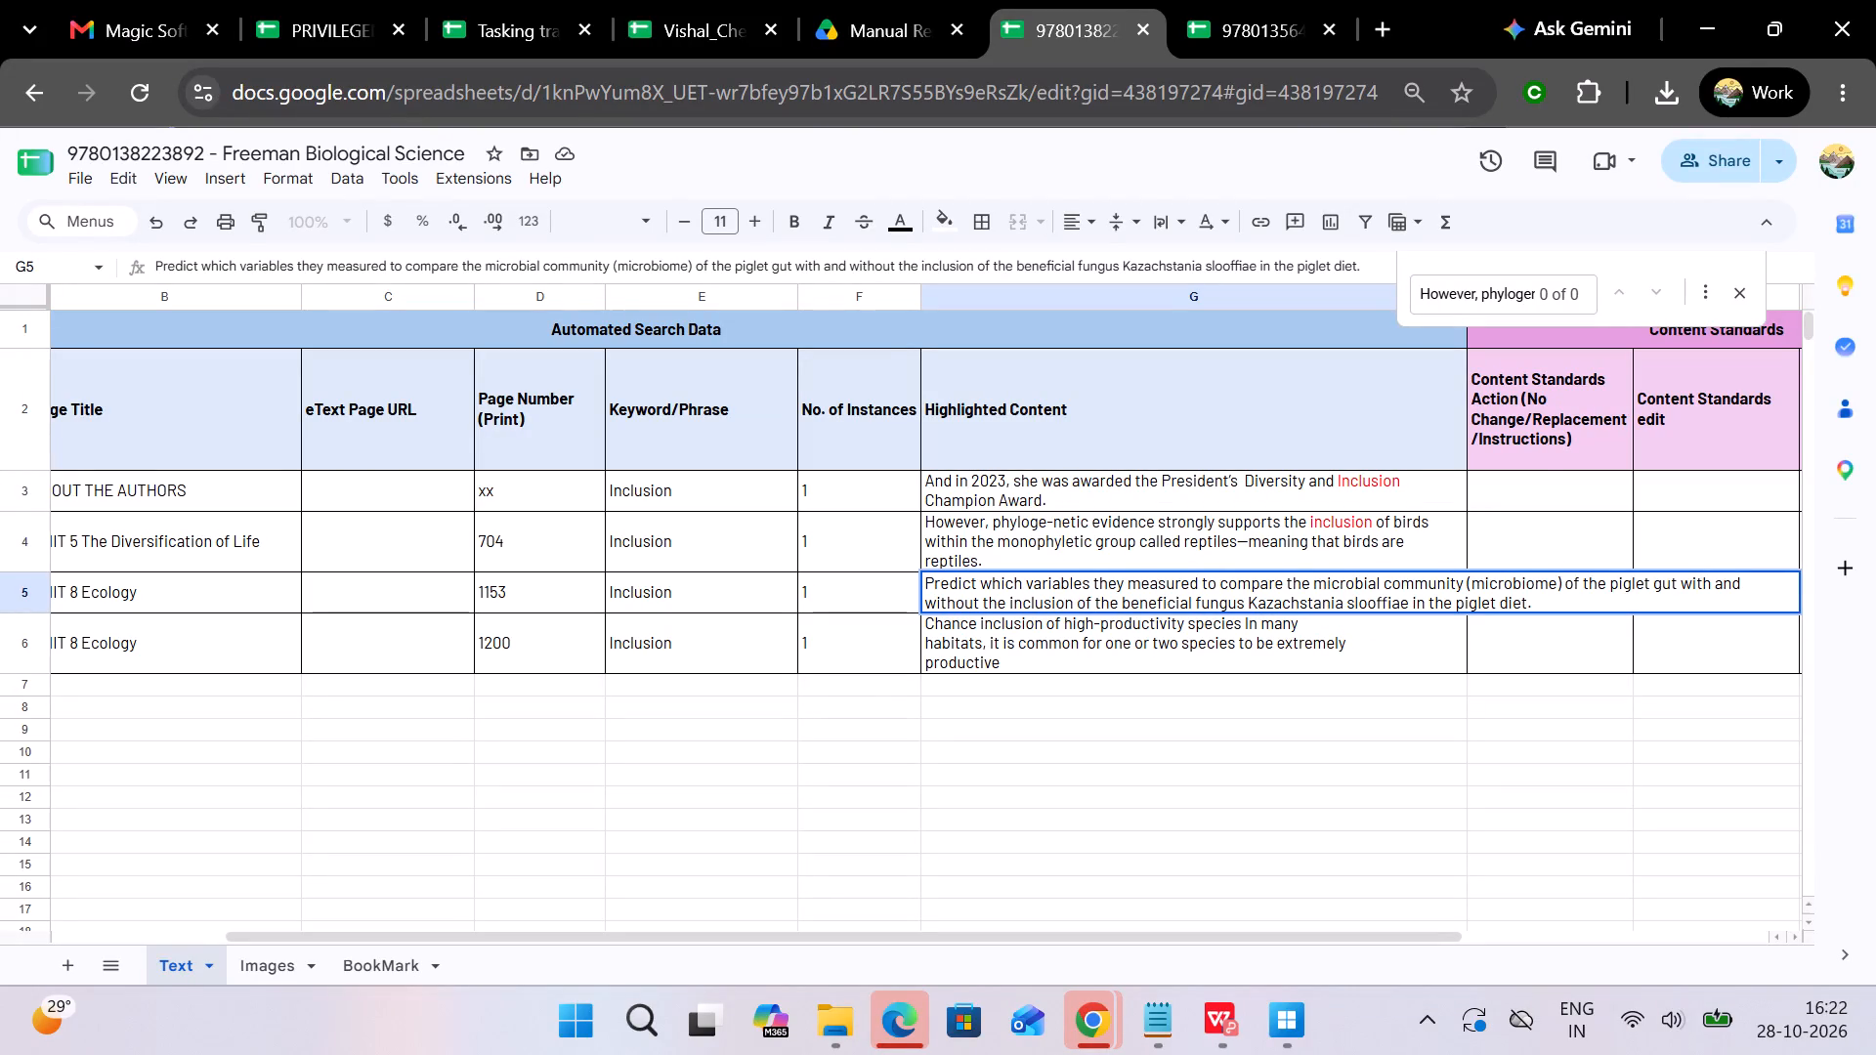
# Colour the word "inclusion" red in row 5's Highlighted Content sentence.
pyautogui.doubleClick(1043, 602)
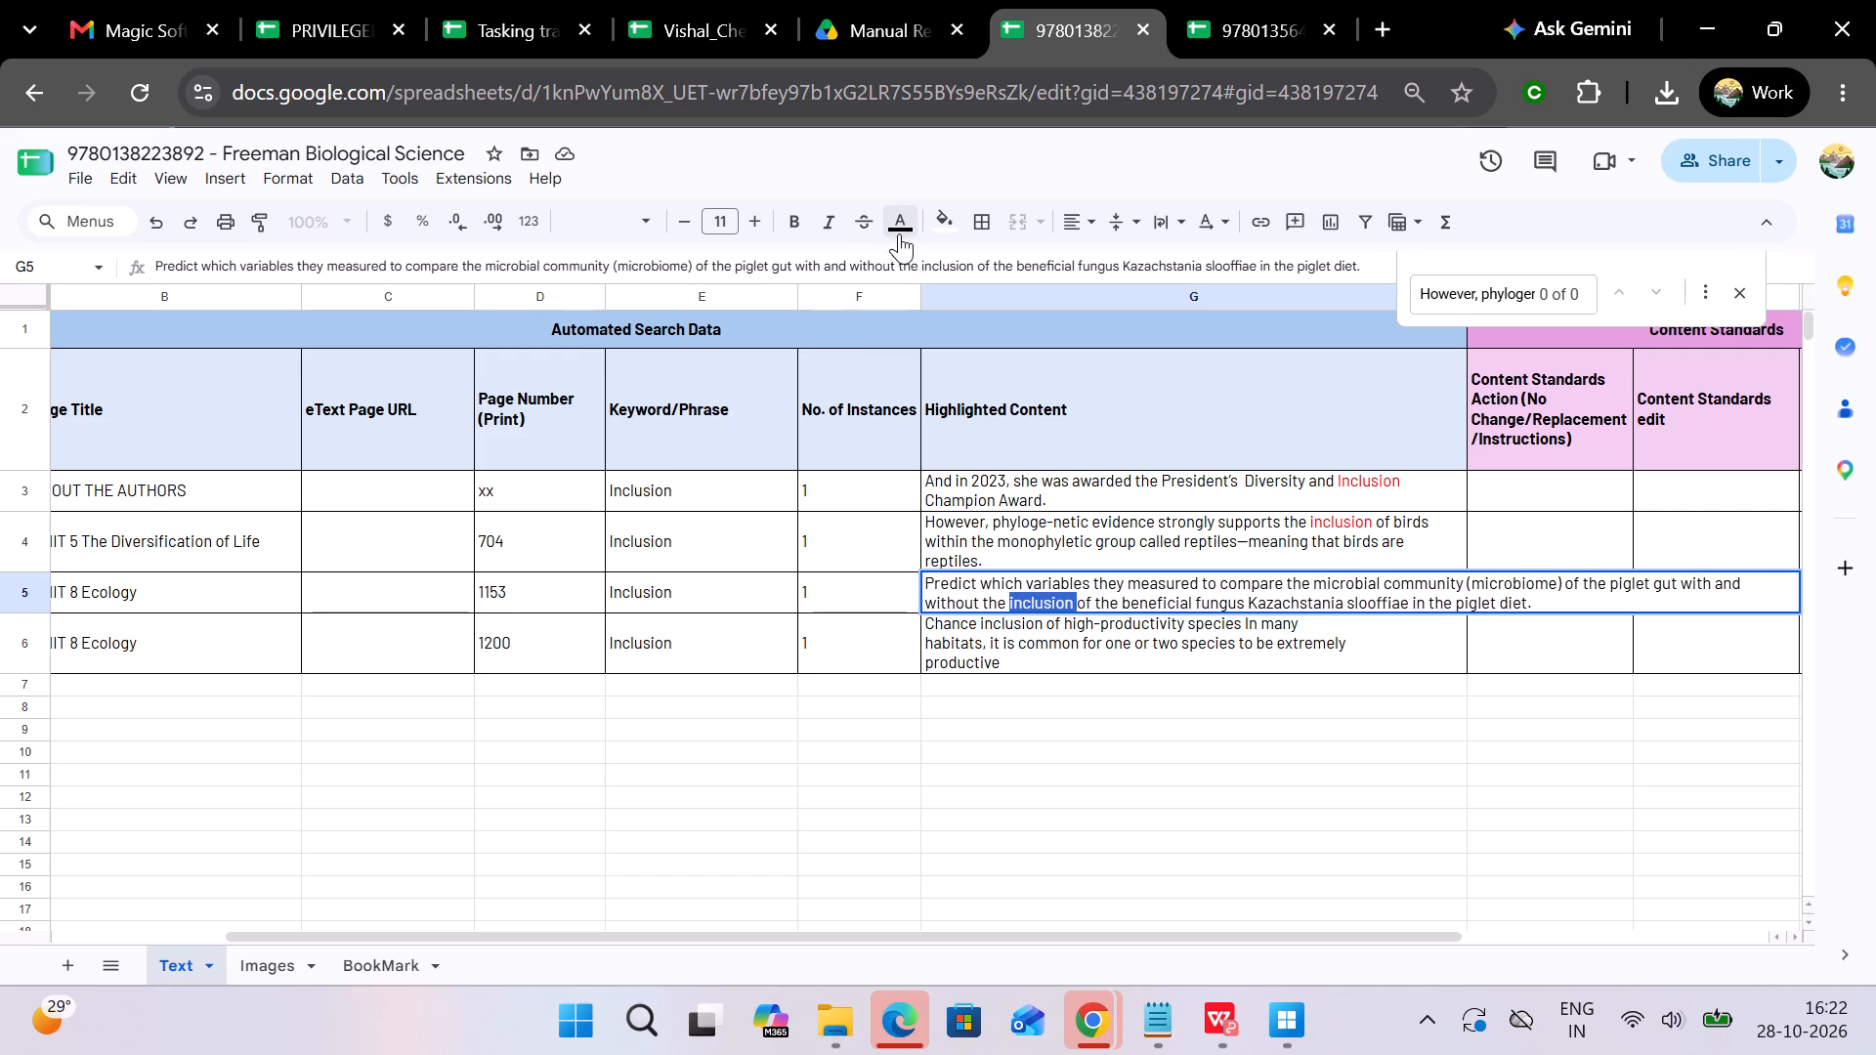
pyautogui.click(899, 233)
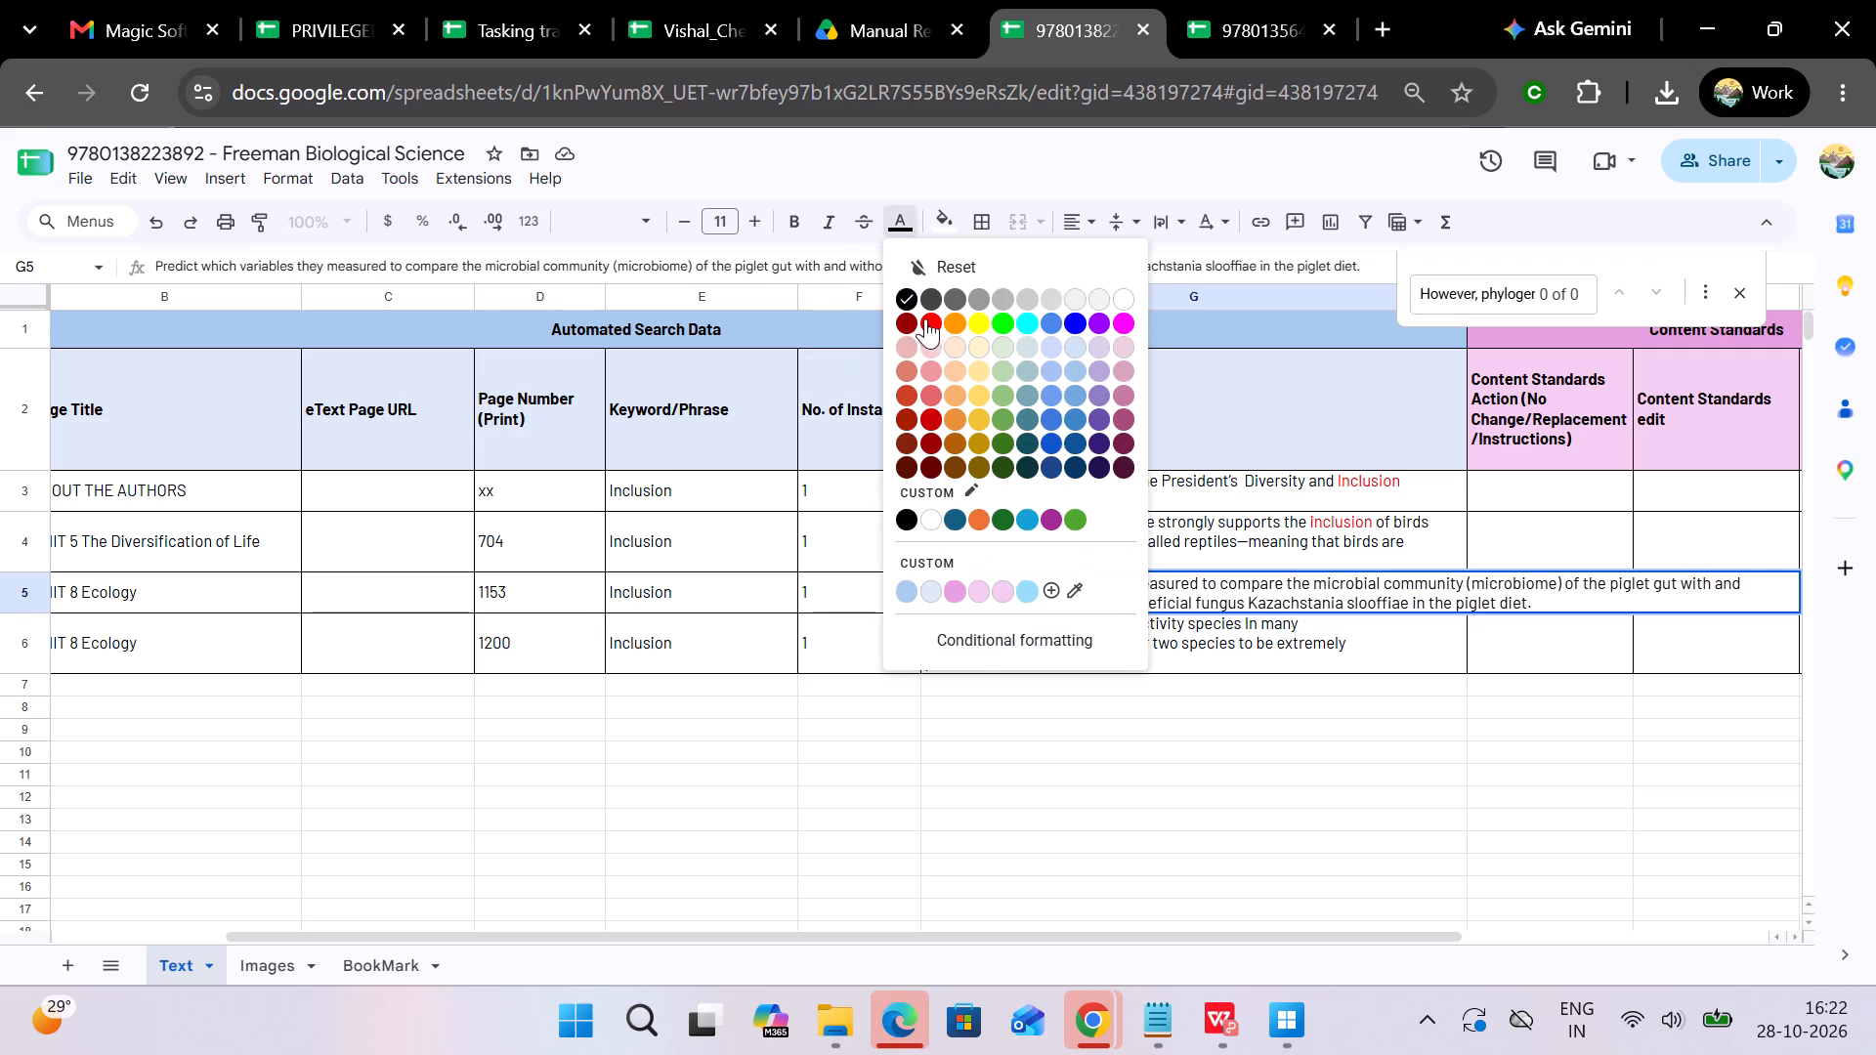
pyautogui.click(930, 324)
# Replace row 6's Highlighted Content with the PDF page 1200 text from "Chance inclusion of high-productivity species" to "extremely productive.".
pyautogui.click(944, 643)
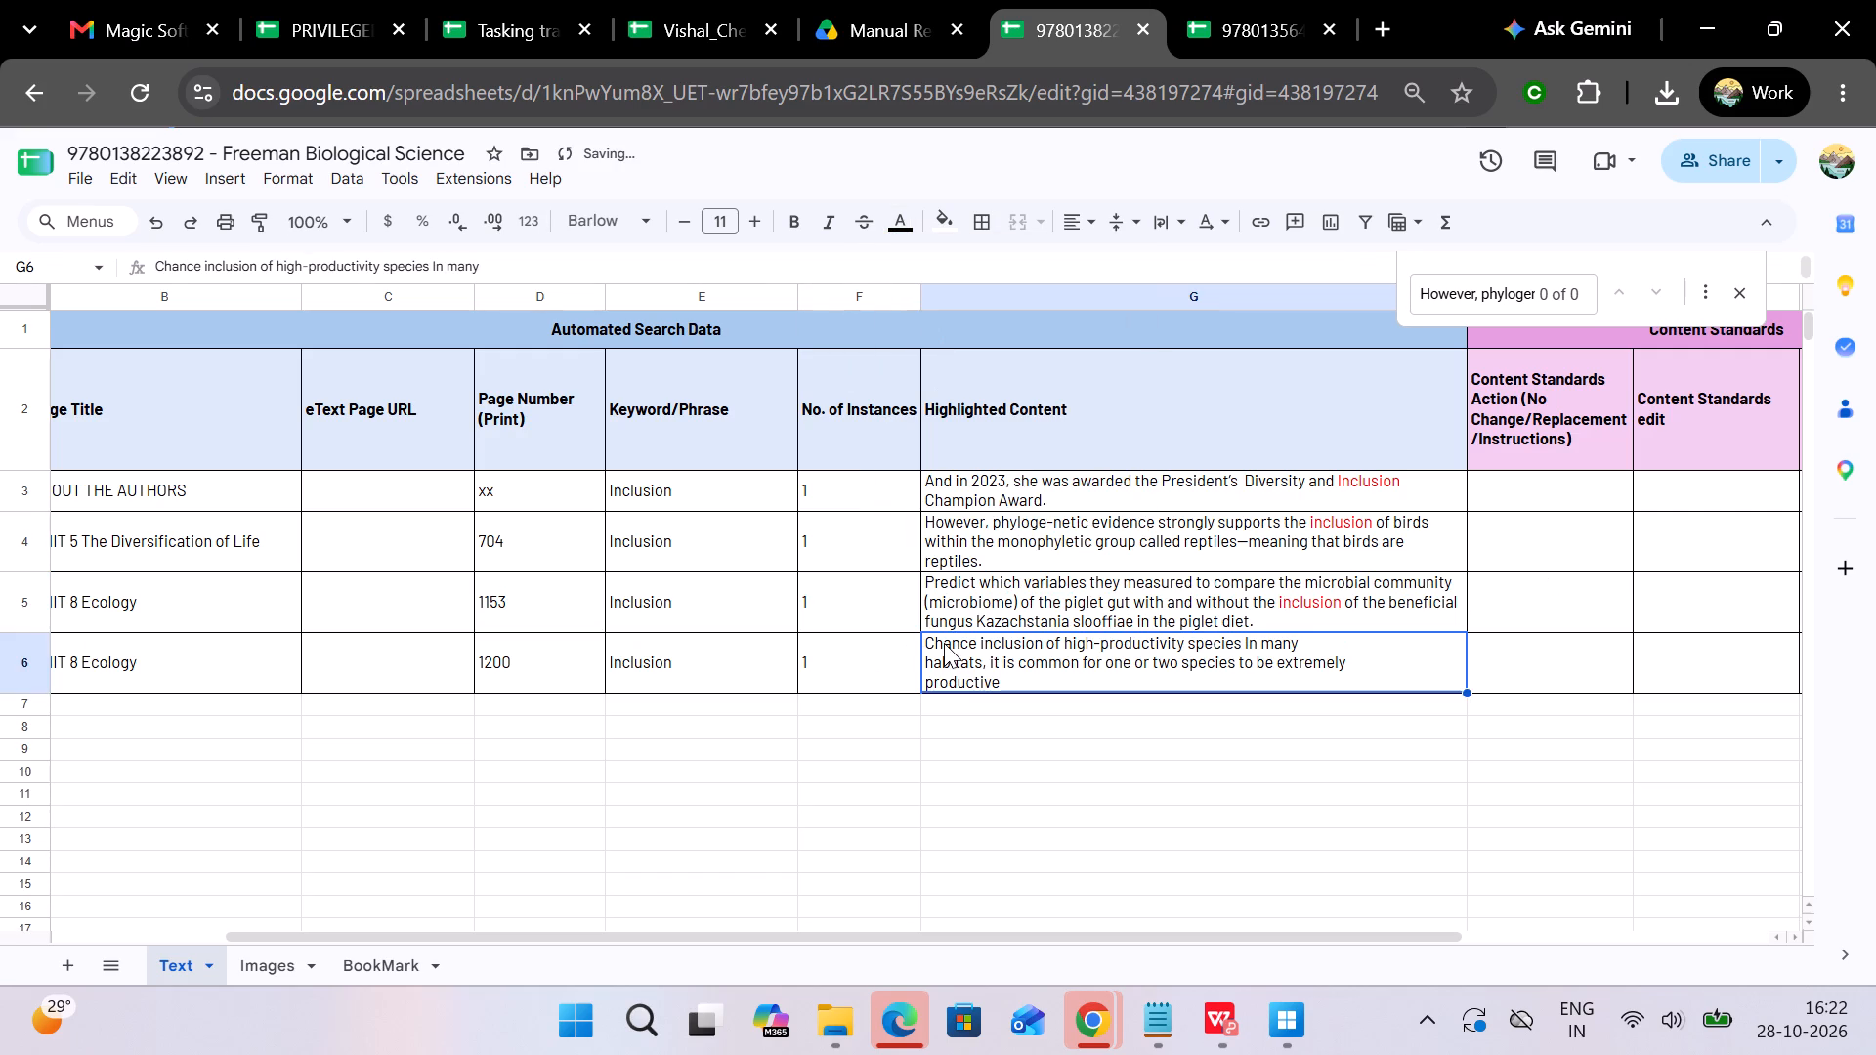
pyautogui.click(944, 643)
pyautogui.press('BackSpace')
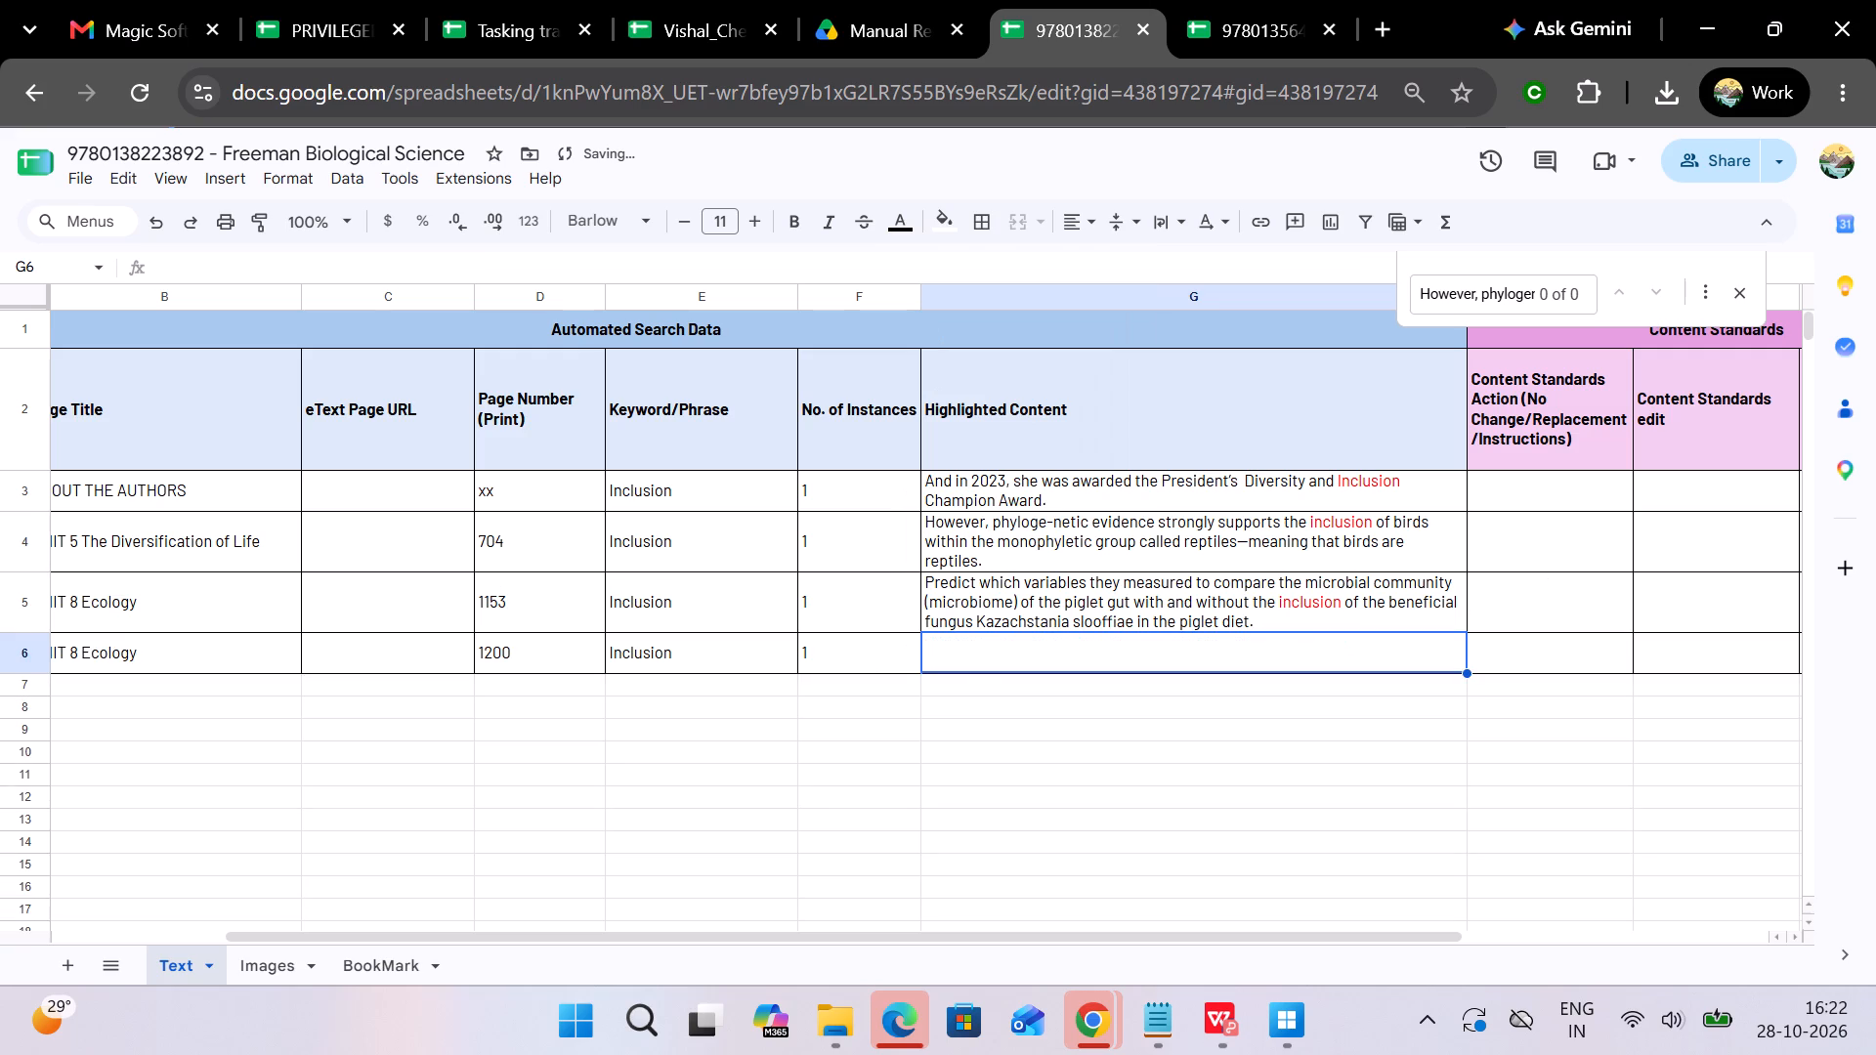
pyautogui.hotkey('alt', 'Tab')
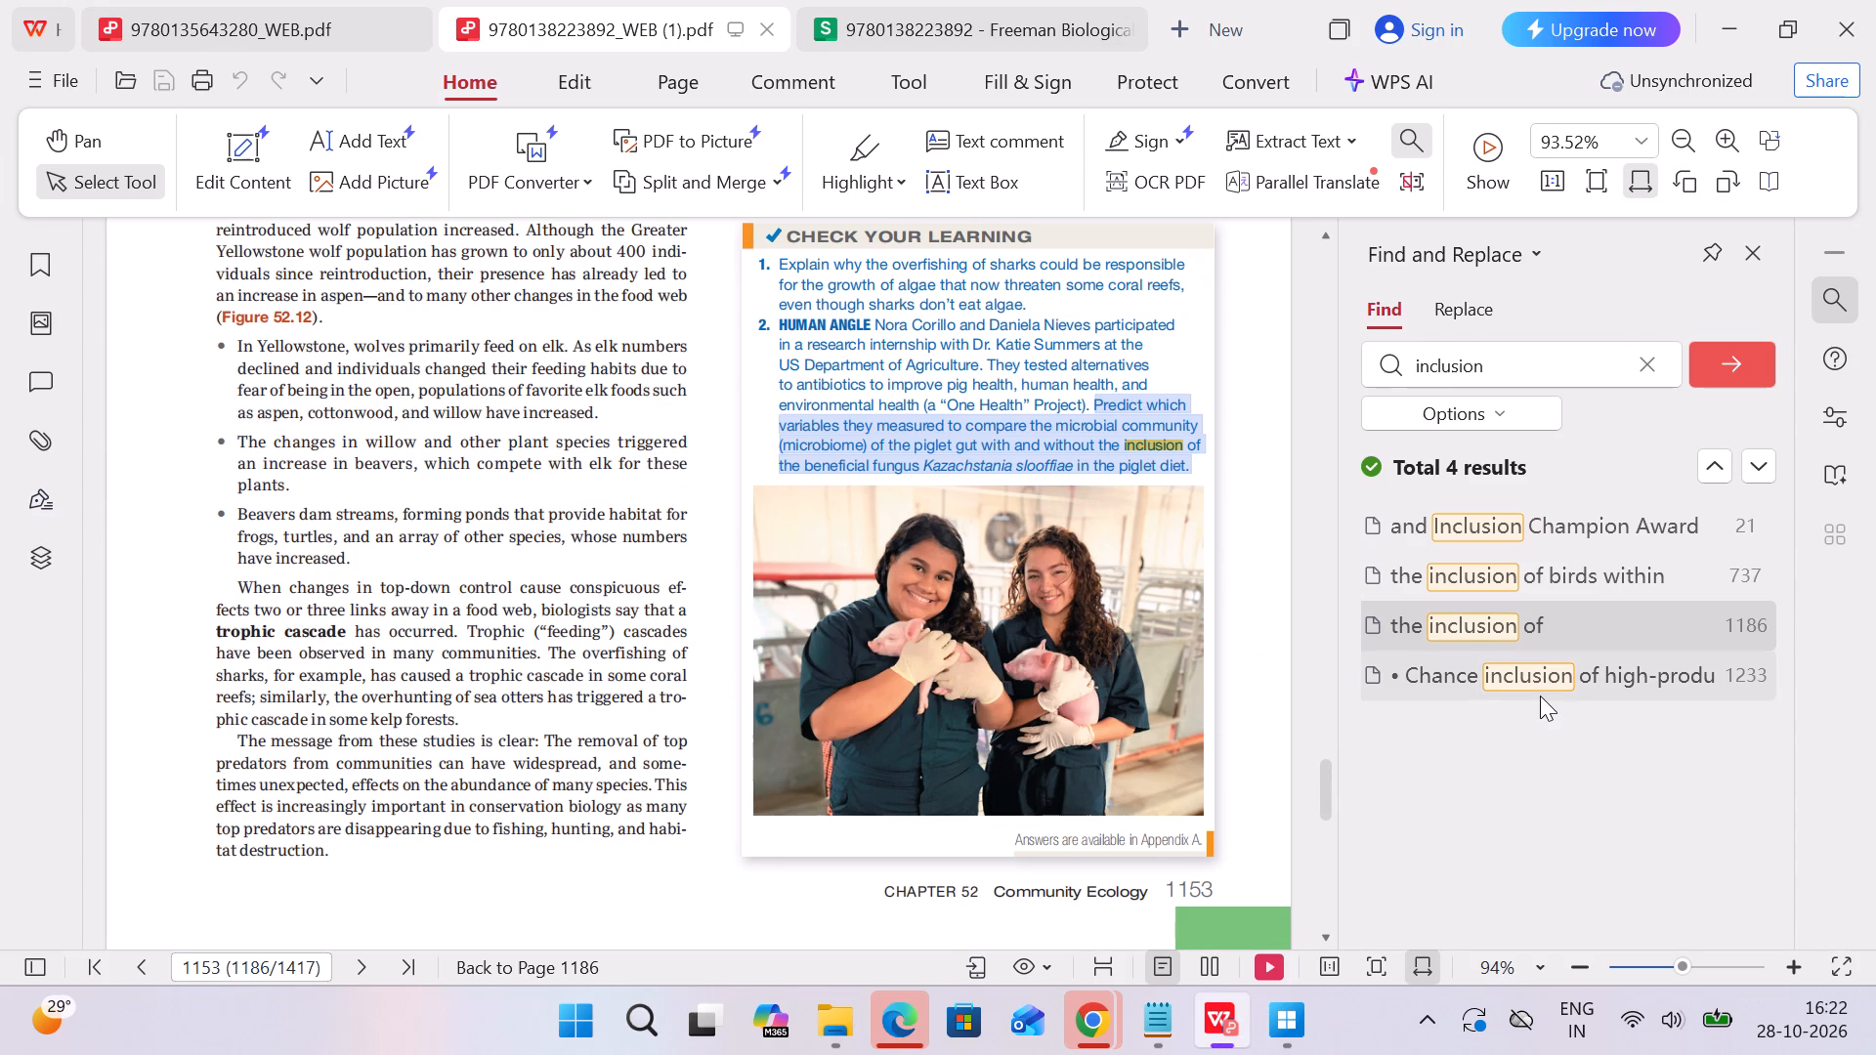
pyautogui.click(1540, 696)
pyautogui.hscroll(1, 900, 753)
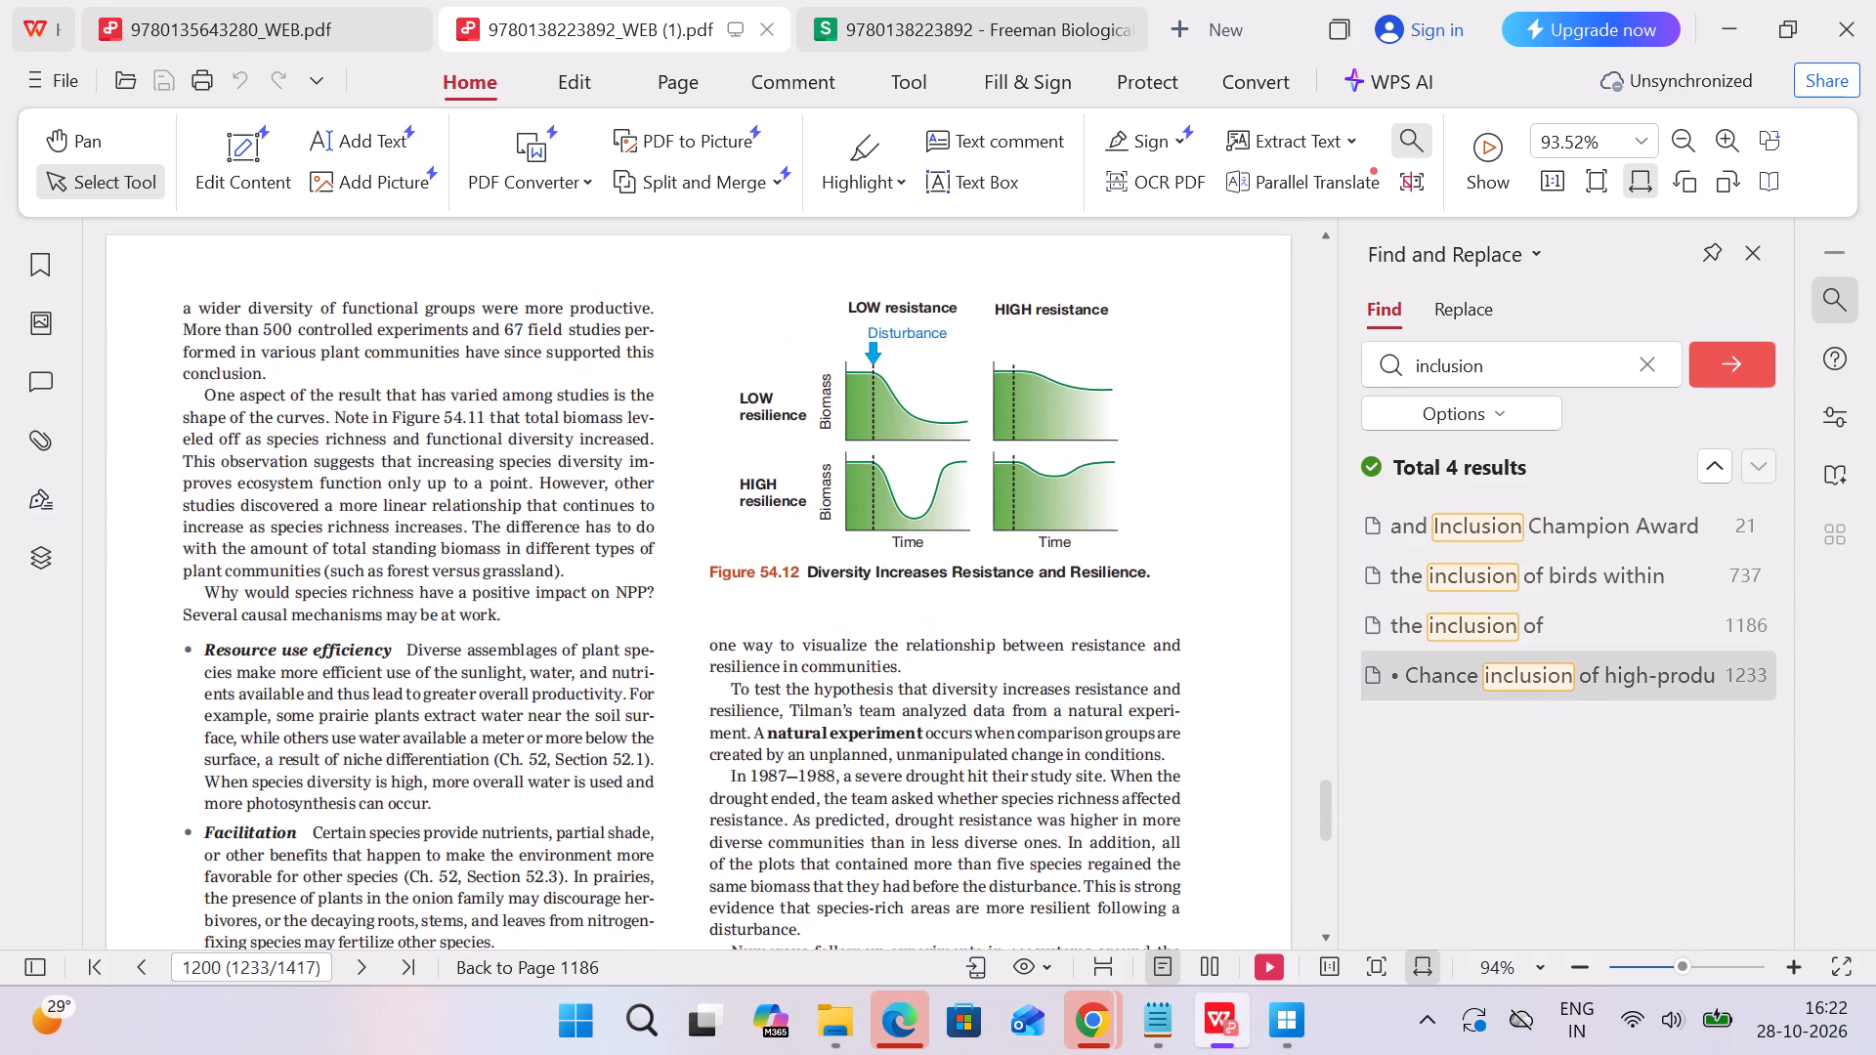
pyautogui.hscroll(1, 900, 753)
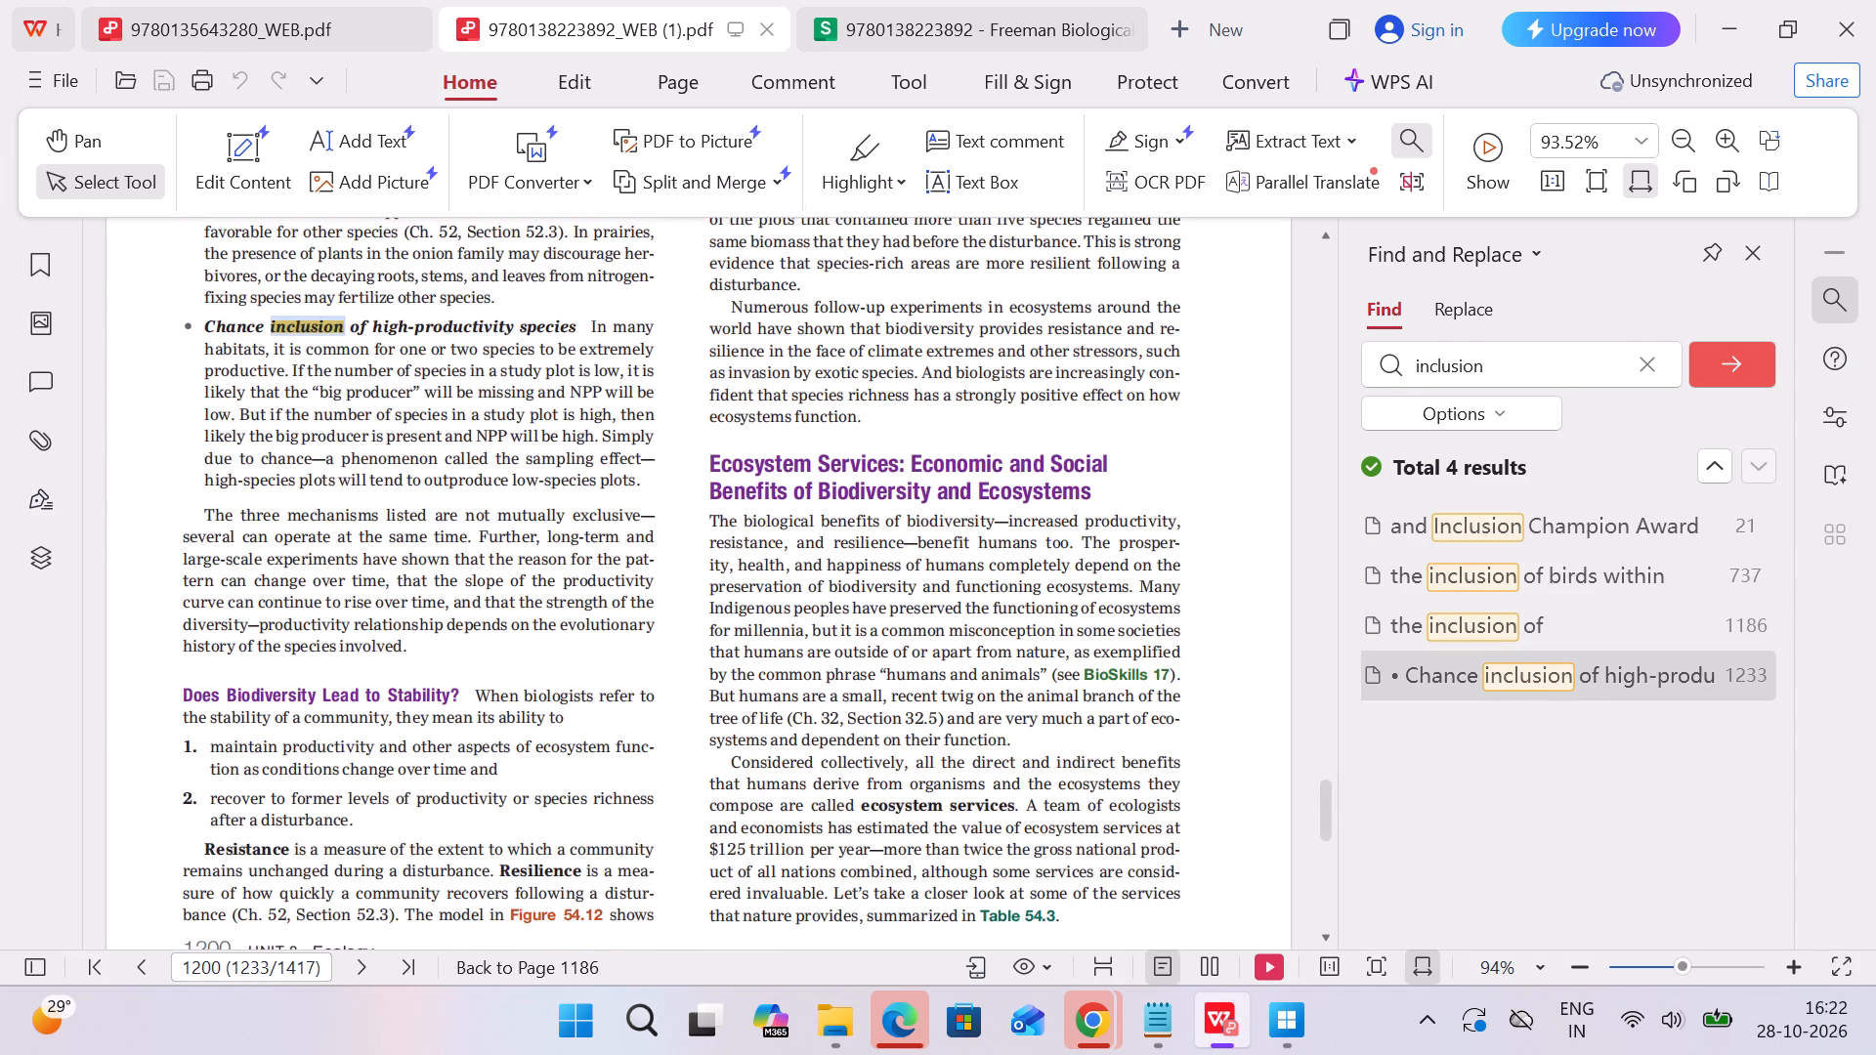
pyautogui.hscroll(1, 900, 753)
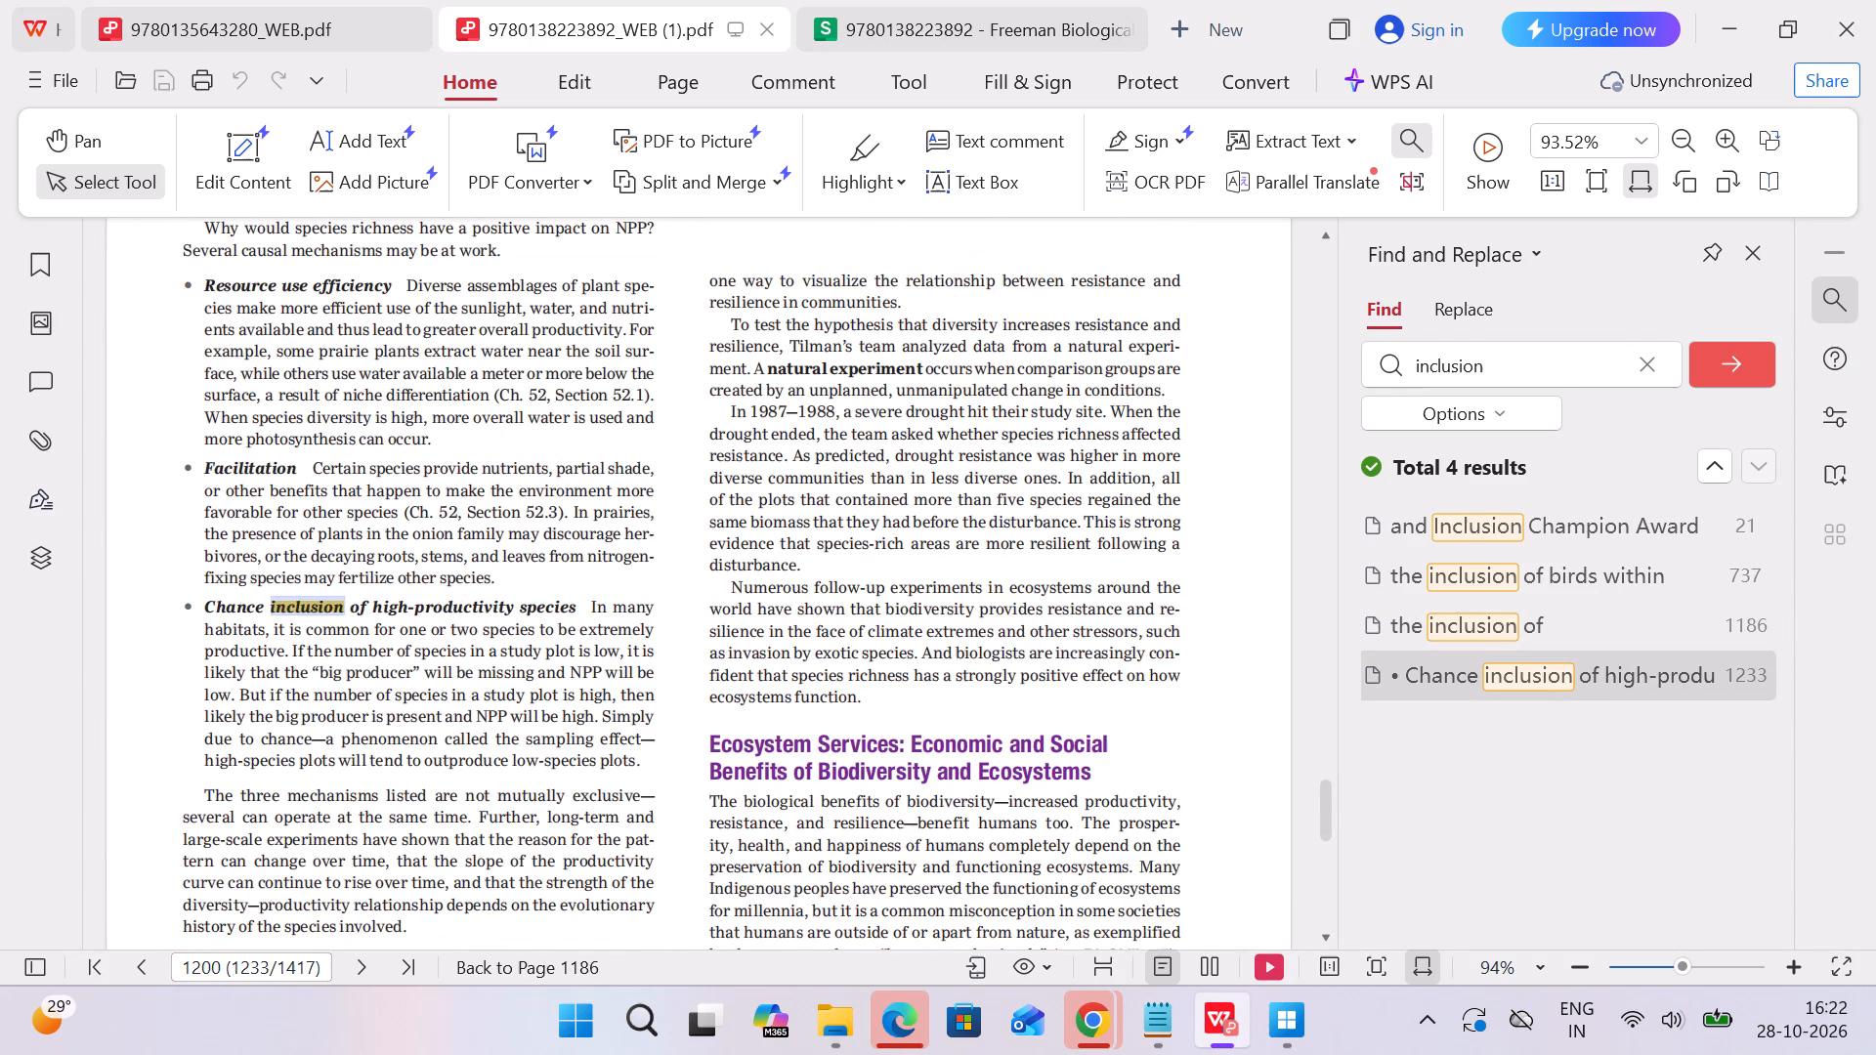
pyautogui.moveTo(208, 613); pyautogui.dragTo(262, 631)
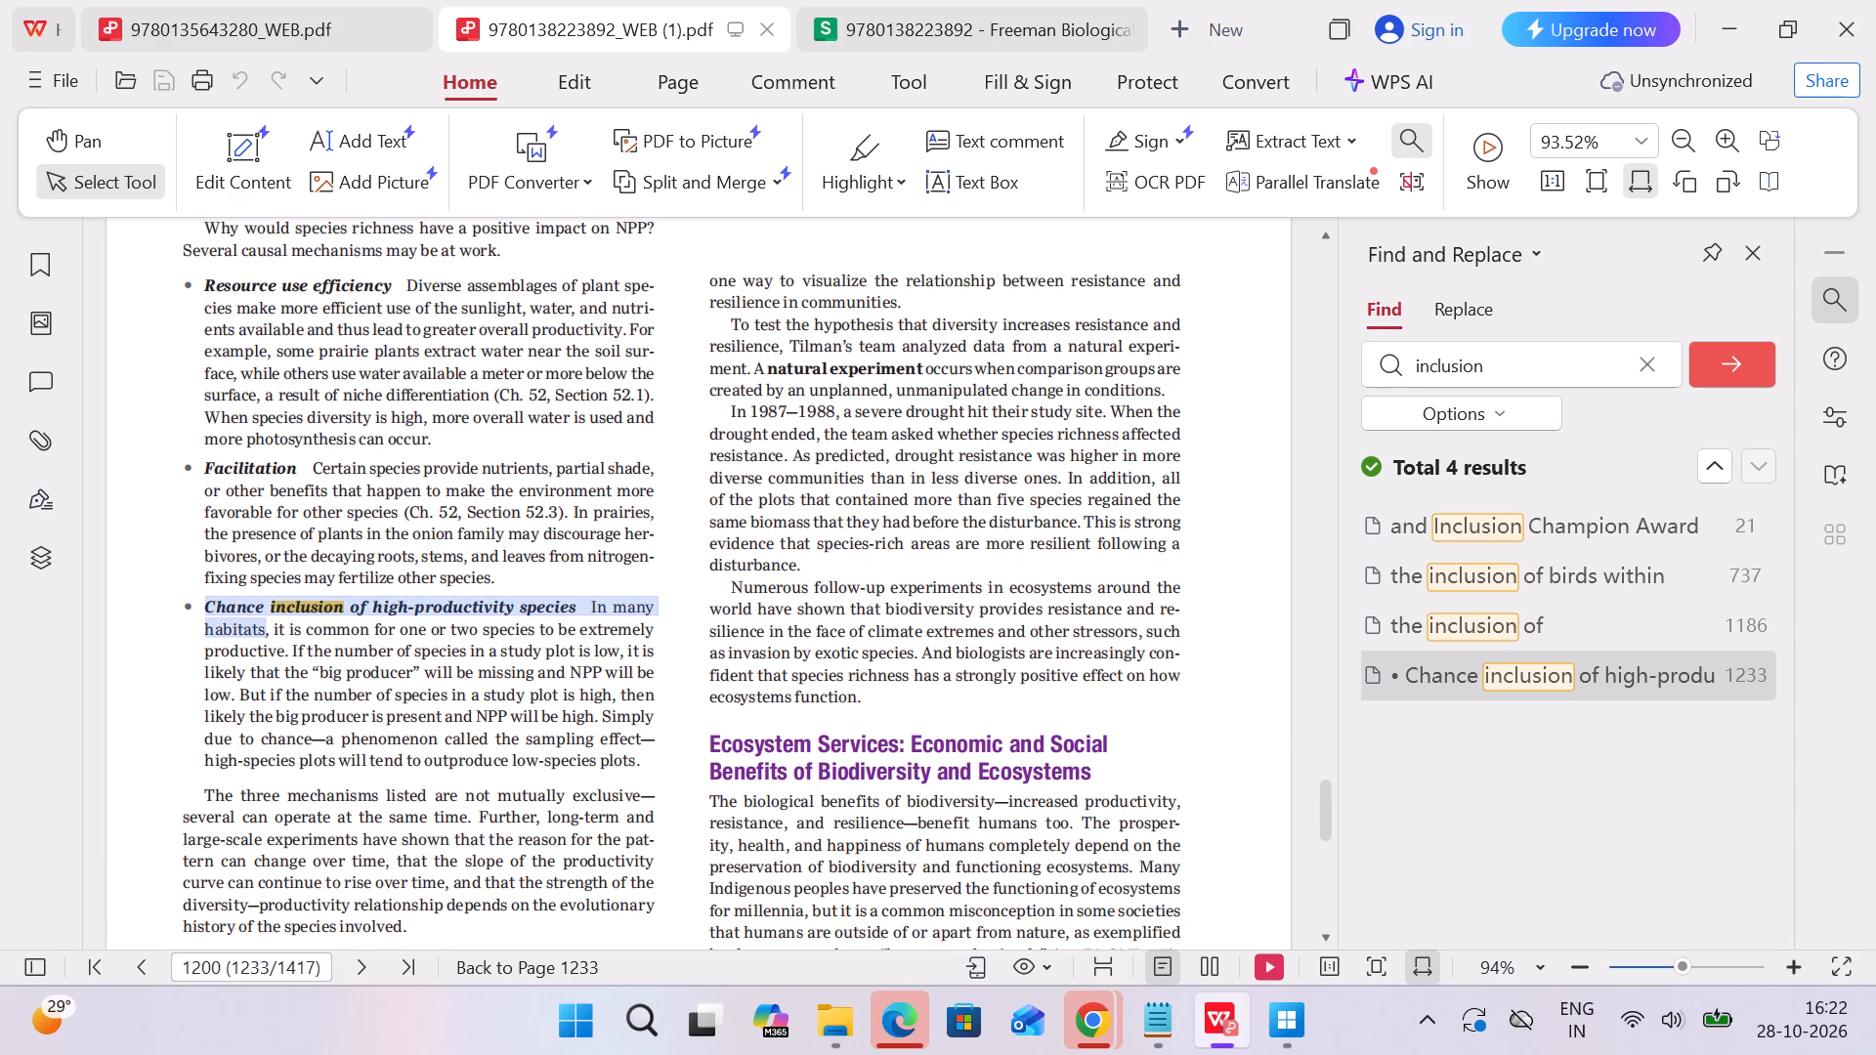
pyautogui.moveTo(262, 631); pyautogui.dragTo(289, 654)
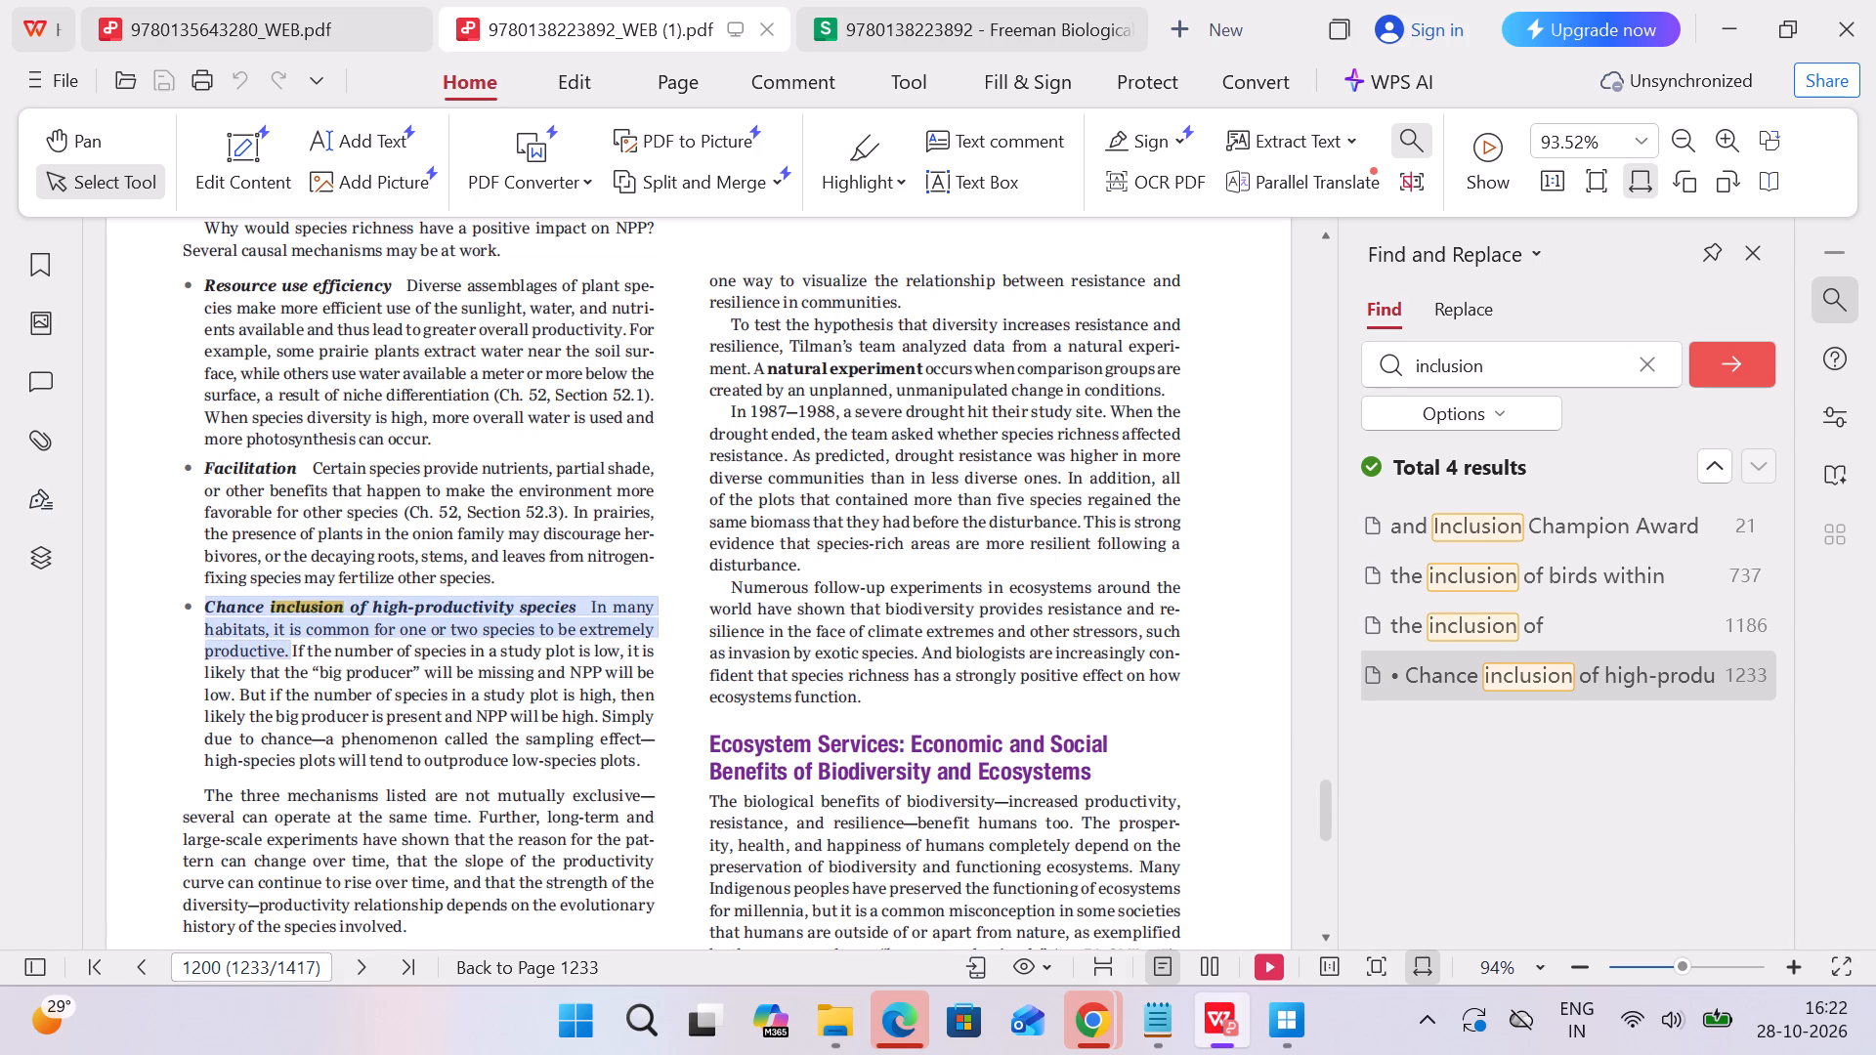
pyautogui.moveTo(289, 654); pyautogui.dragTo(290, 656)
pyautogui.click(309, 678)
pyautogui.hotkey('alt', 'Tab')
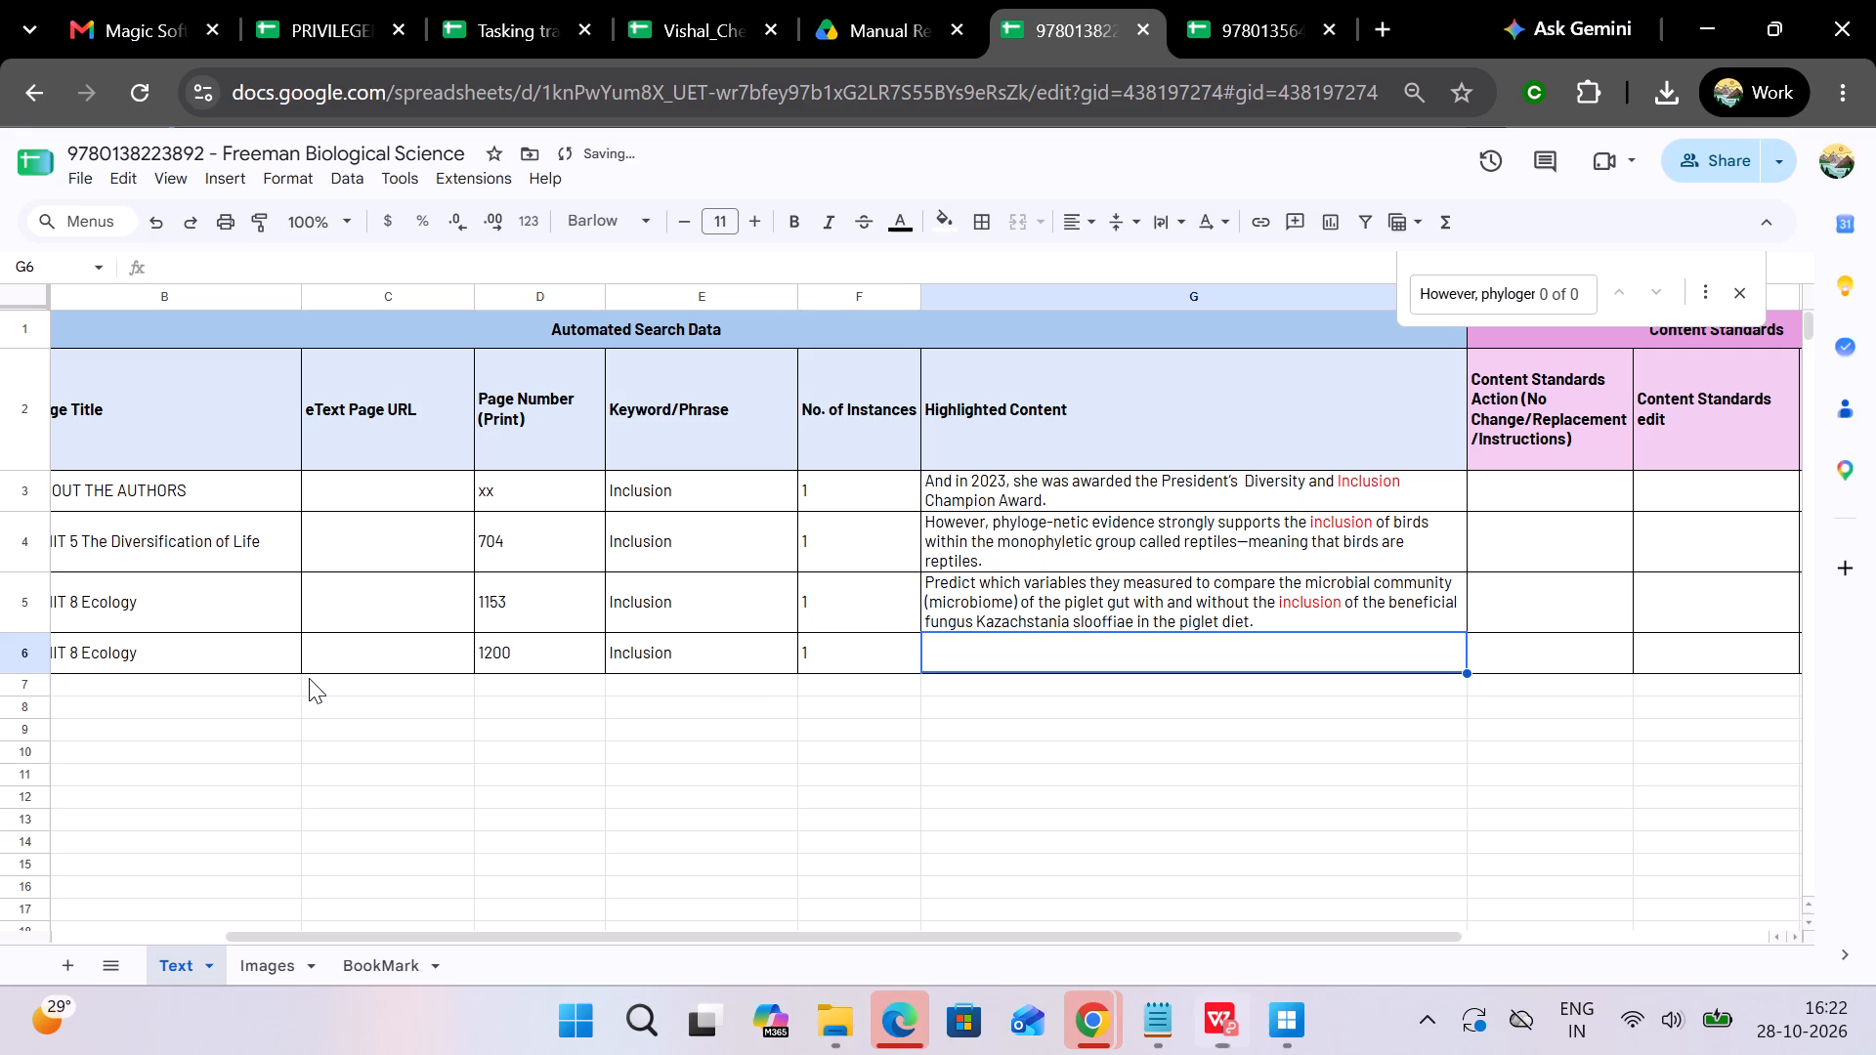
pyautogui.doubleClick(1049, 652)
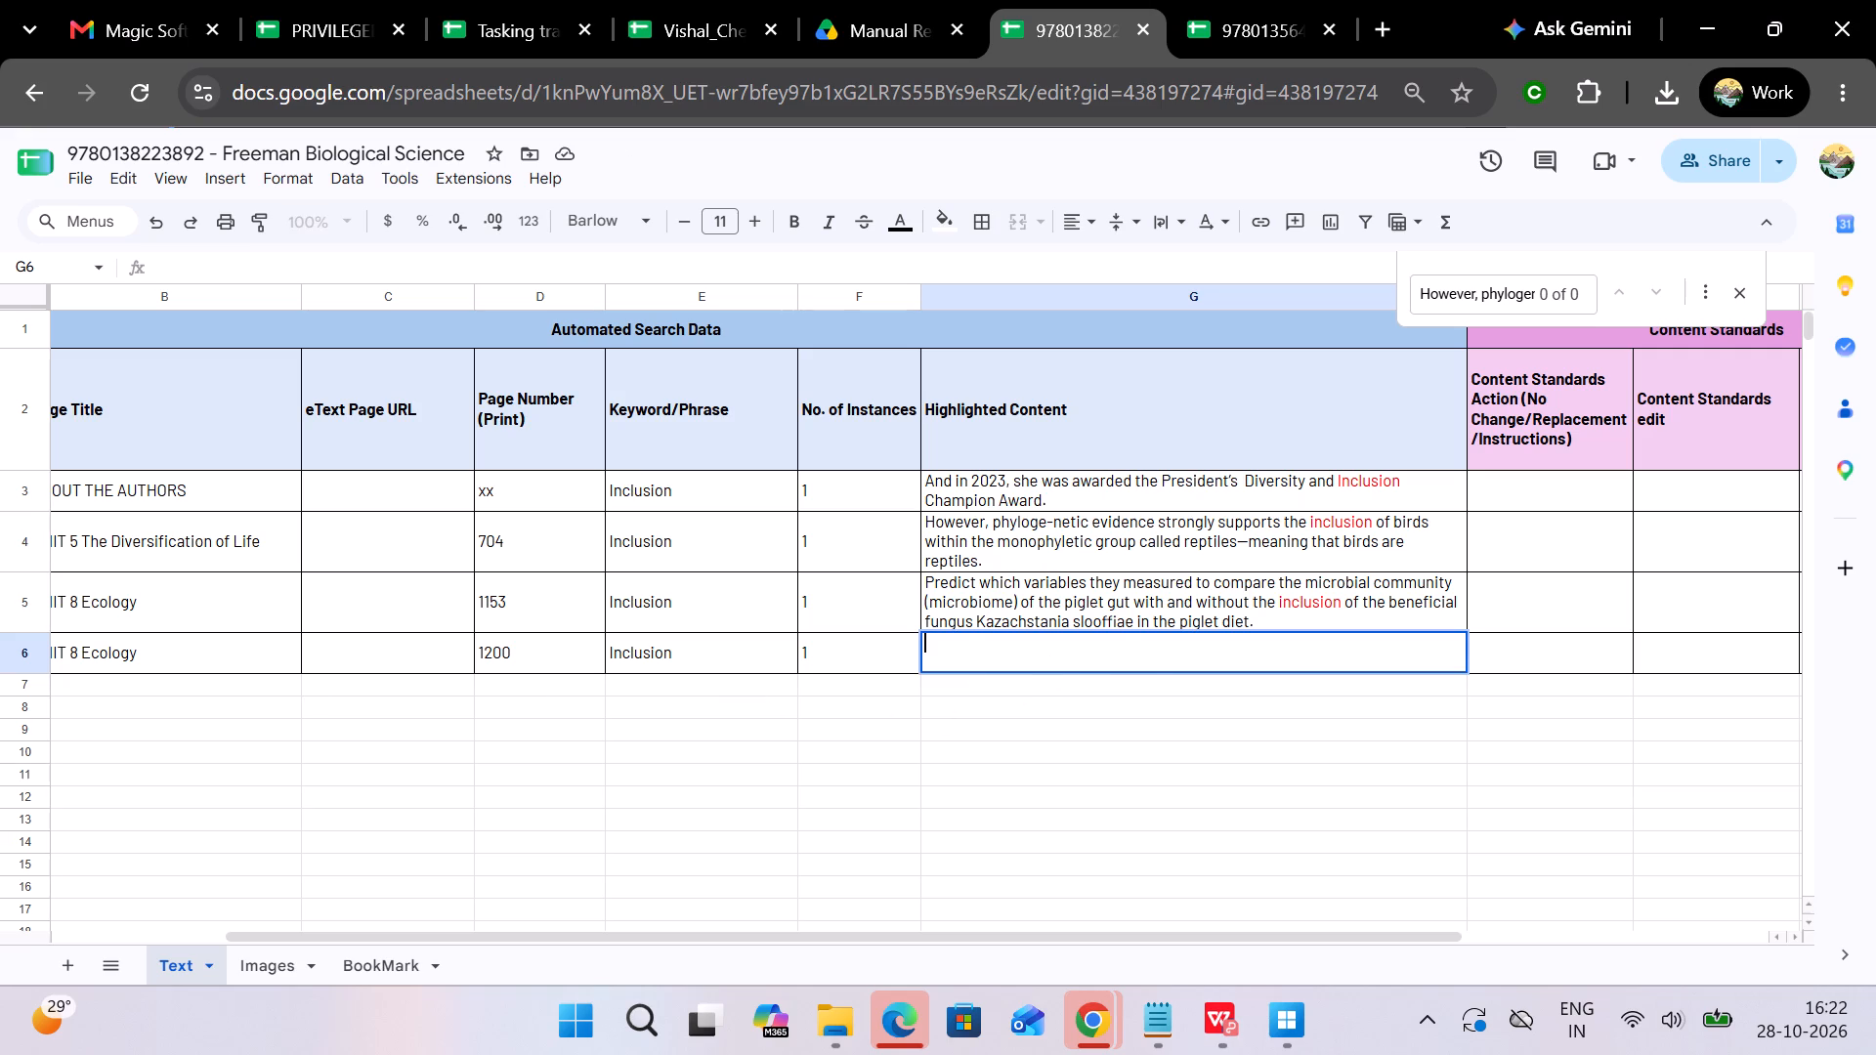
pyautogui.hotkey('ctrl', 'v')
pyautogui.press('BackSpace')
pyautogui.press('BackSpace')
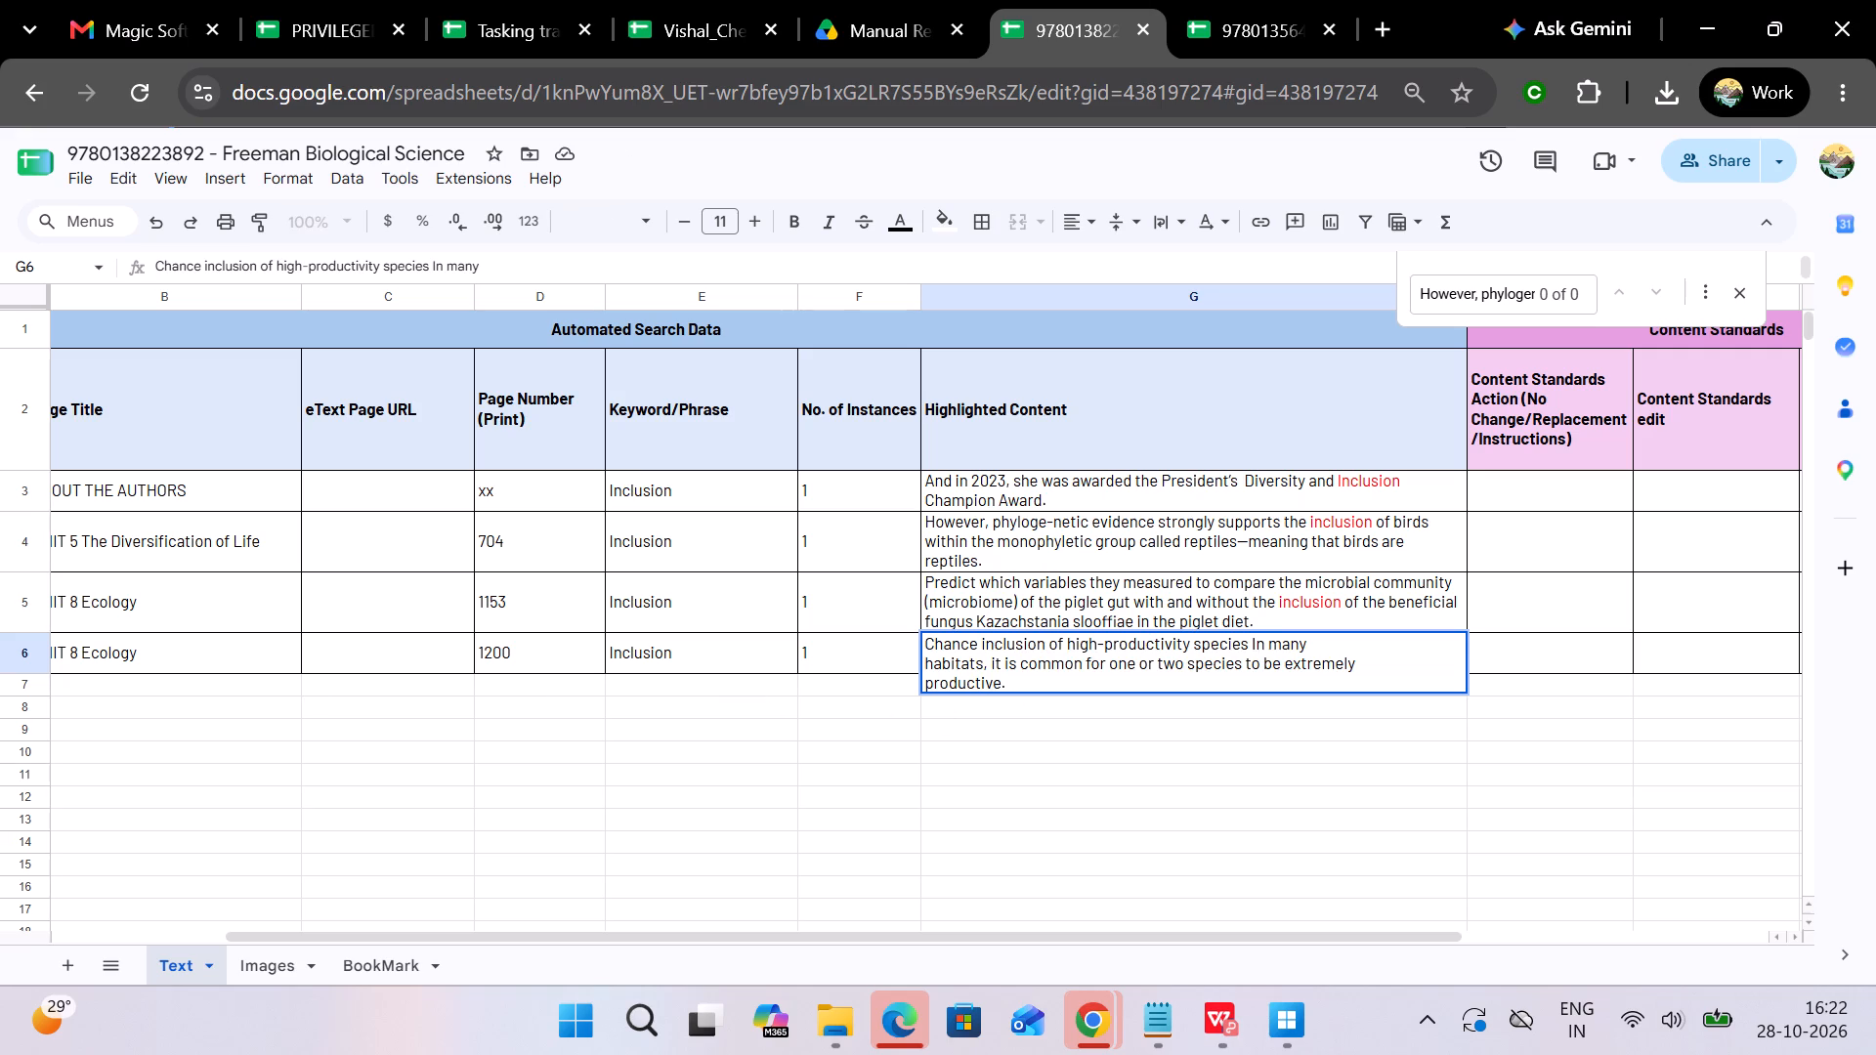
# Remove the pasted line breaks in cell G6 before "habitats" and "productive", keeping a single space between the words.
pyautogui.click(927, 669)
pyautogui.press('BackSpace')
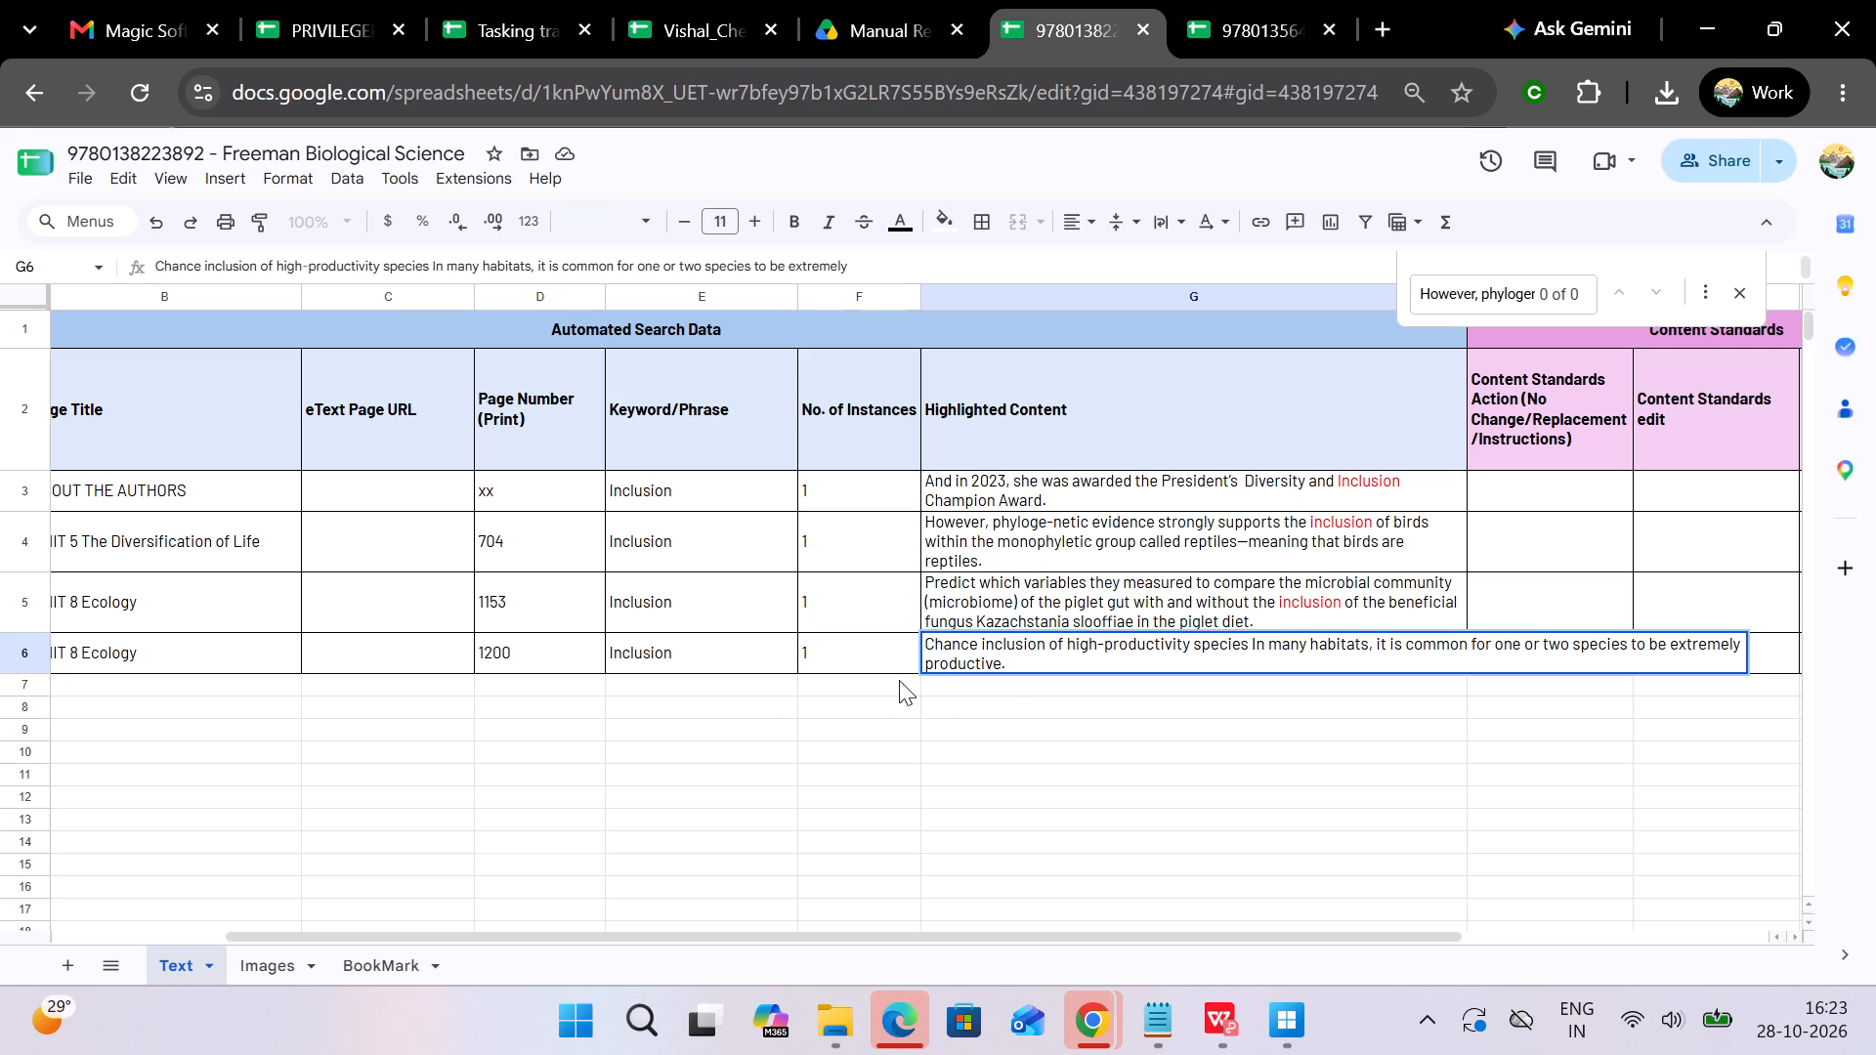
pyautogui.click(926, 666)
pyautogui.press('BackSpace')
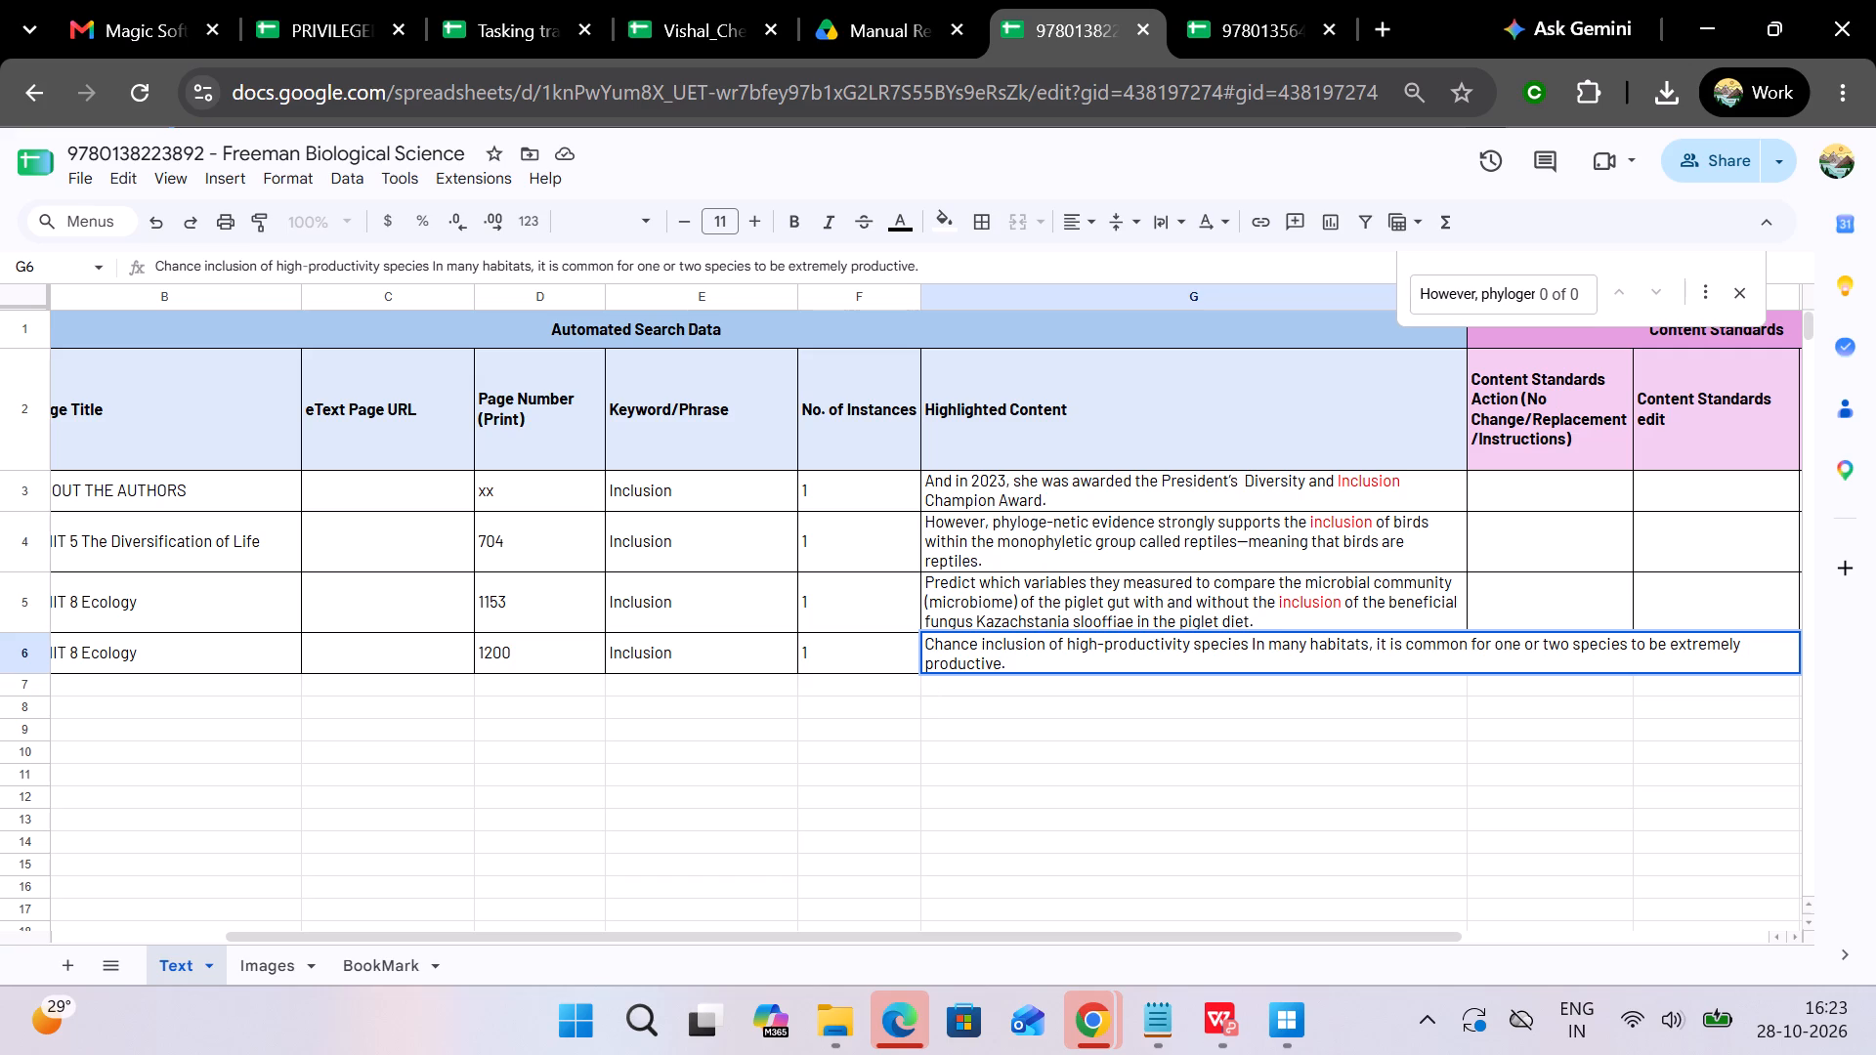
pyautogui.press('BackSpace')
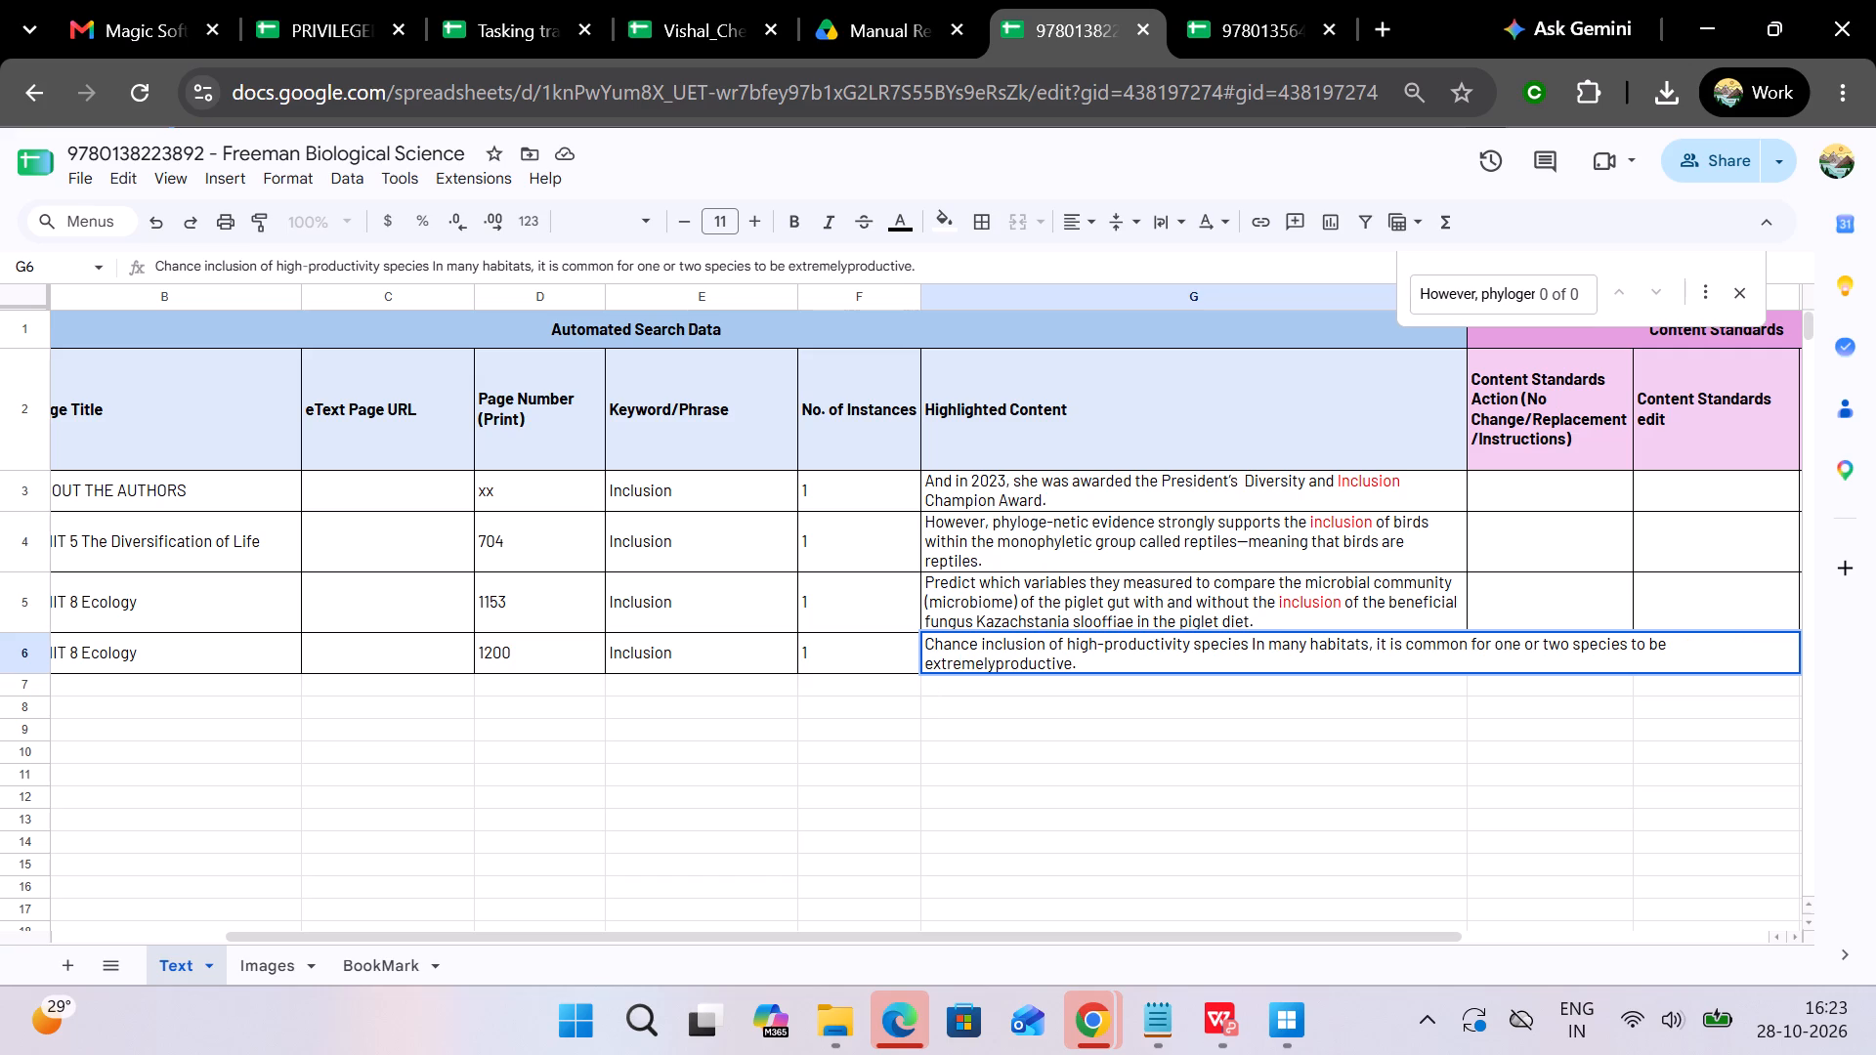
pyautogui.press('space')
pyautogui.click(948, 750)
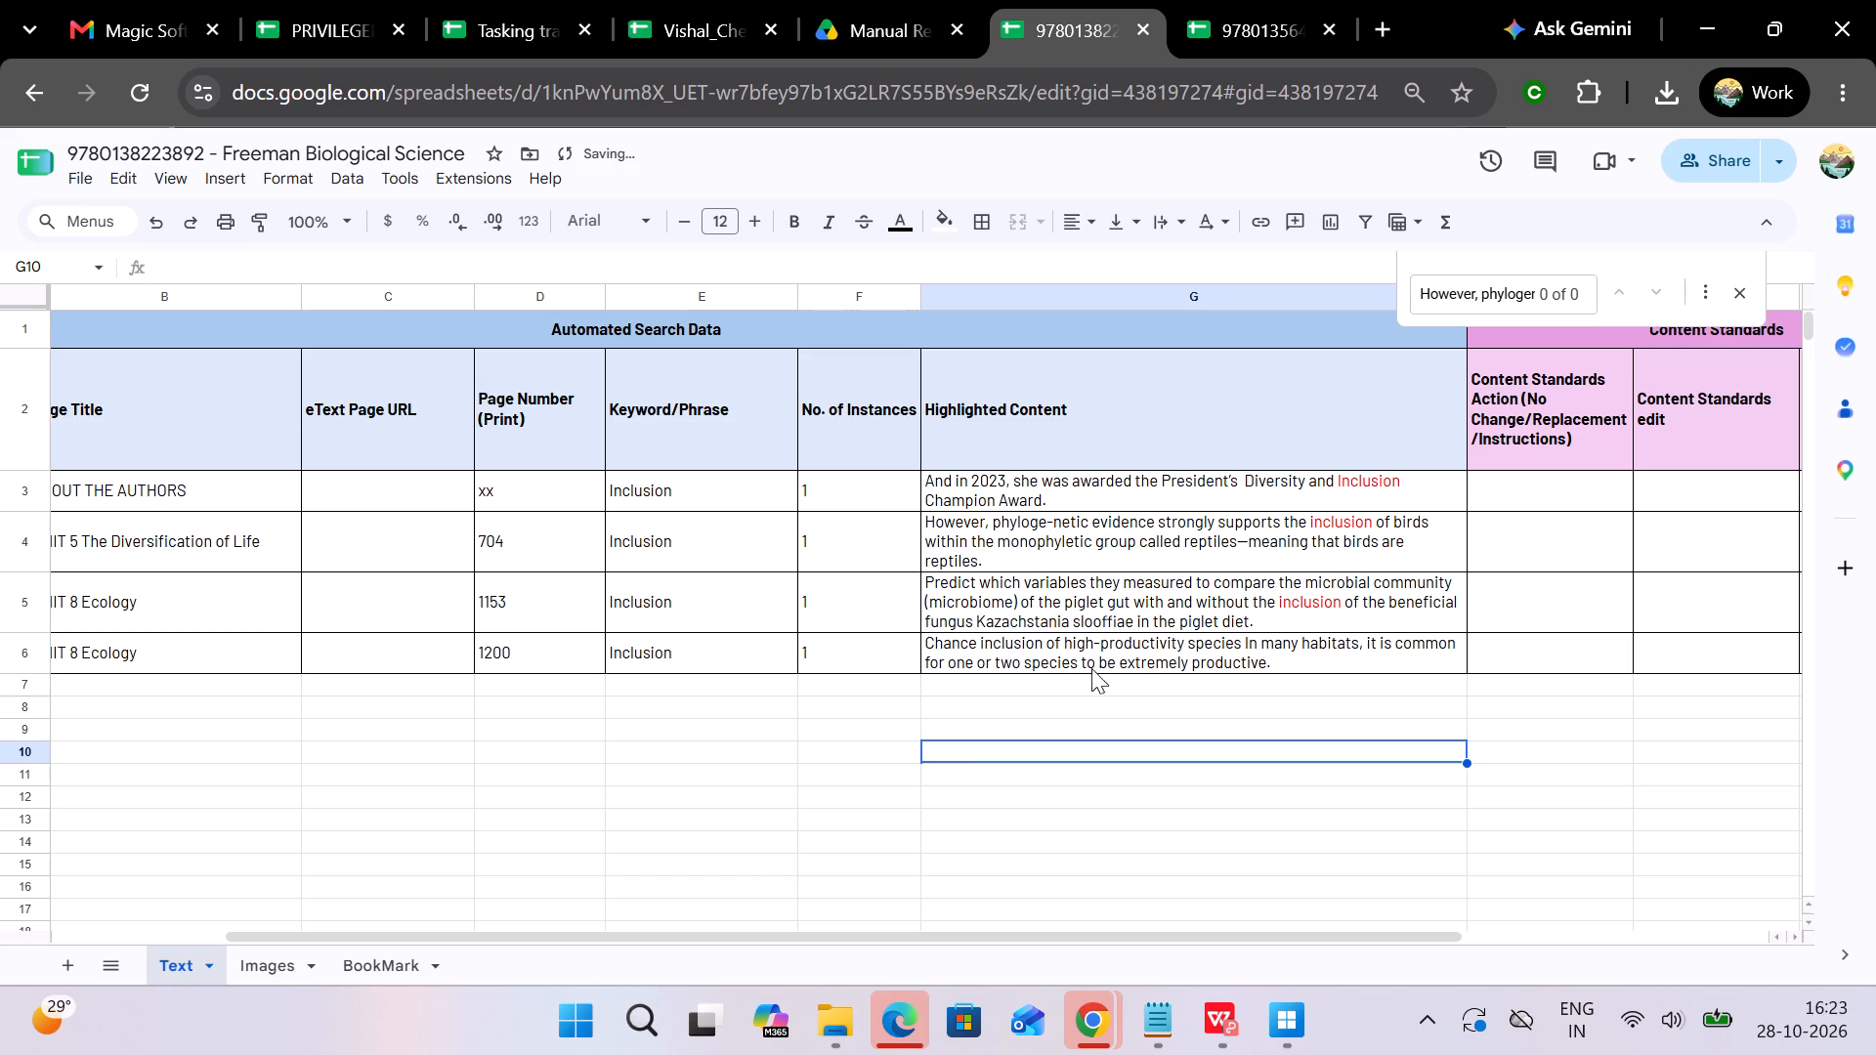
# Colour the word "inclusion" red in row 6's Highlighted Content sentence.
pyautogui.doubleClick(1241, 651)
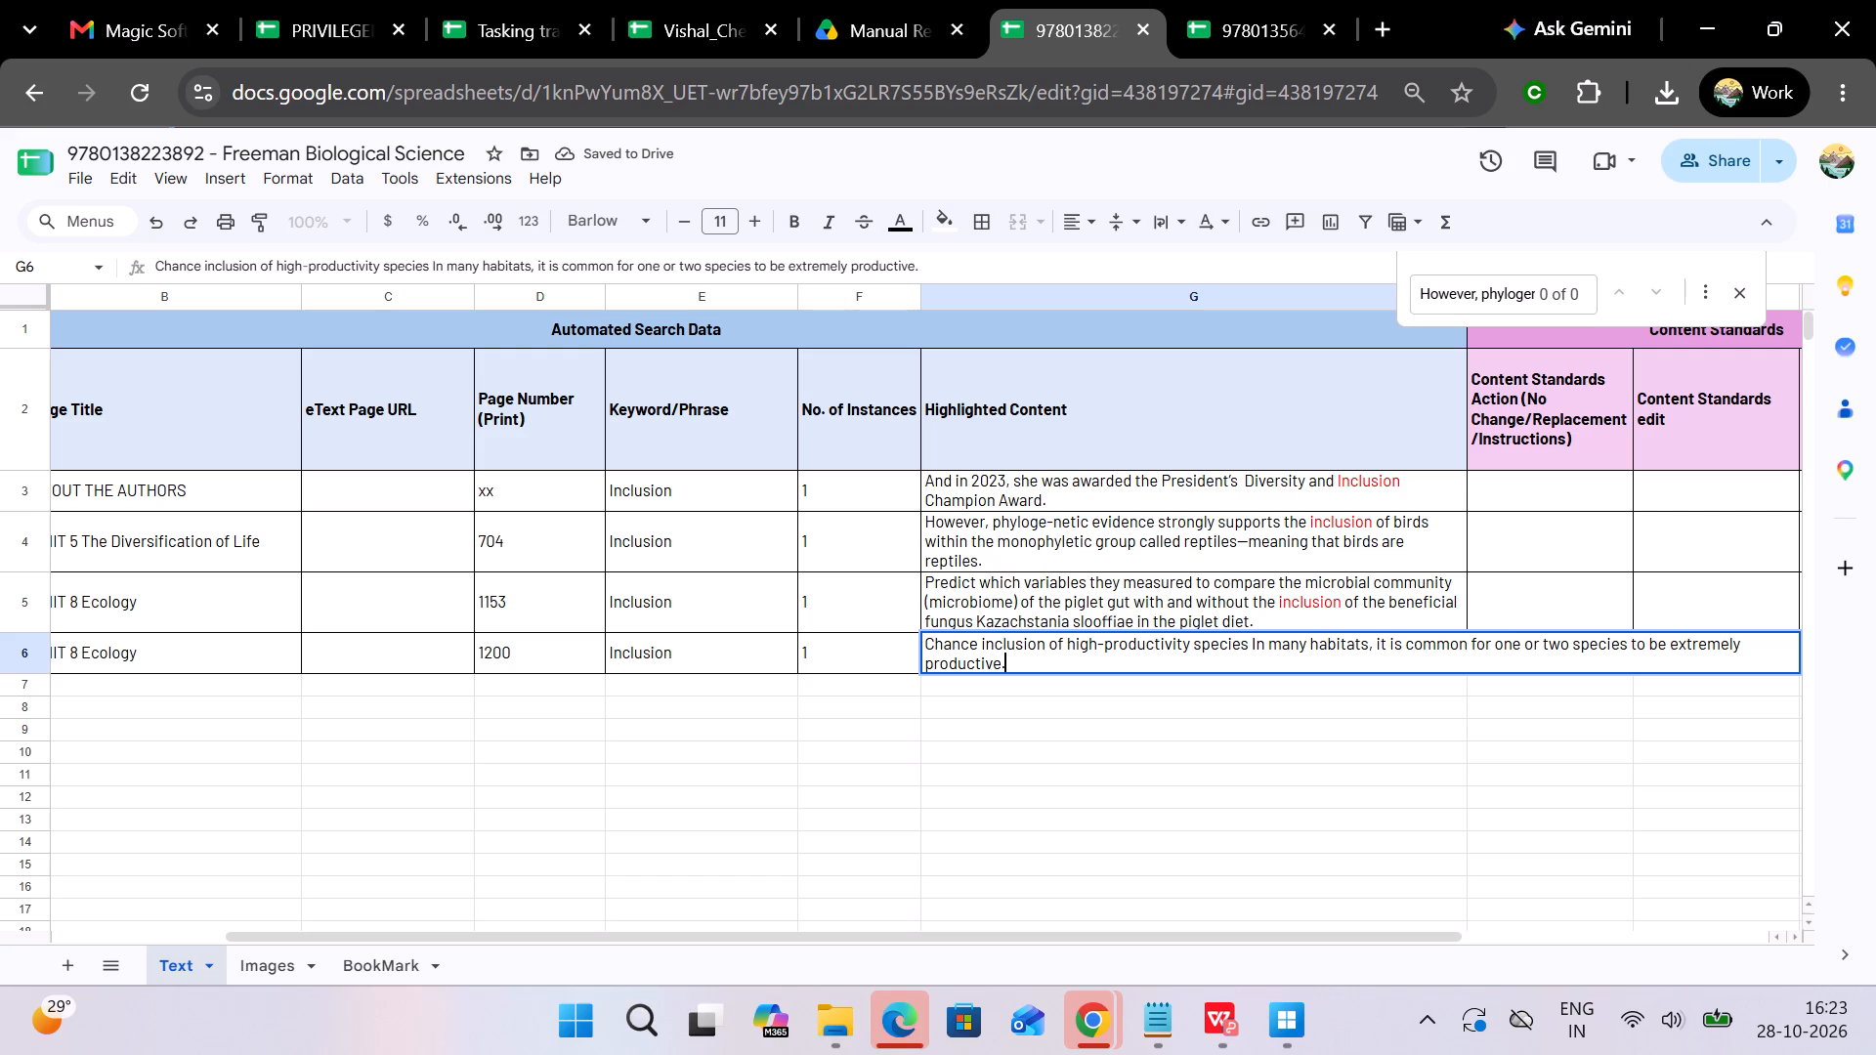
pyautogui.doubleClick(1022, 645)
pyautogui.moveTo(911, 215); pyautogui.dragTo(929, 322)
pyautogui.click(888, 728)
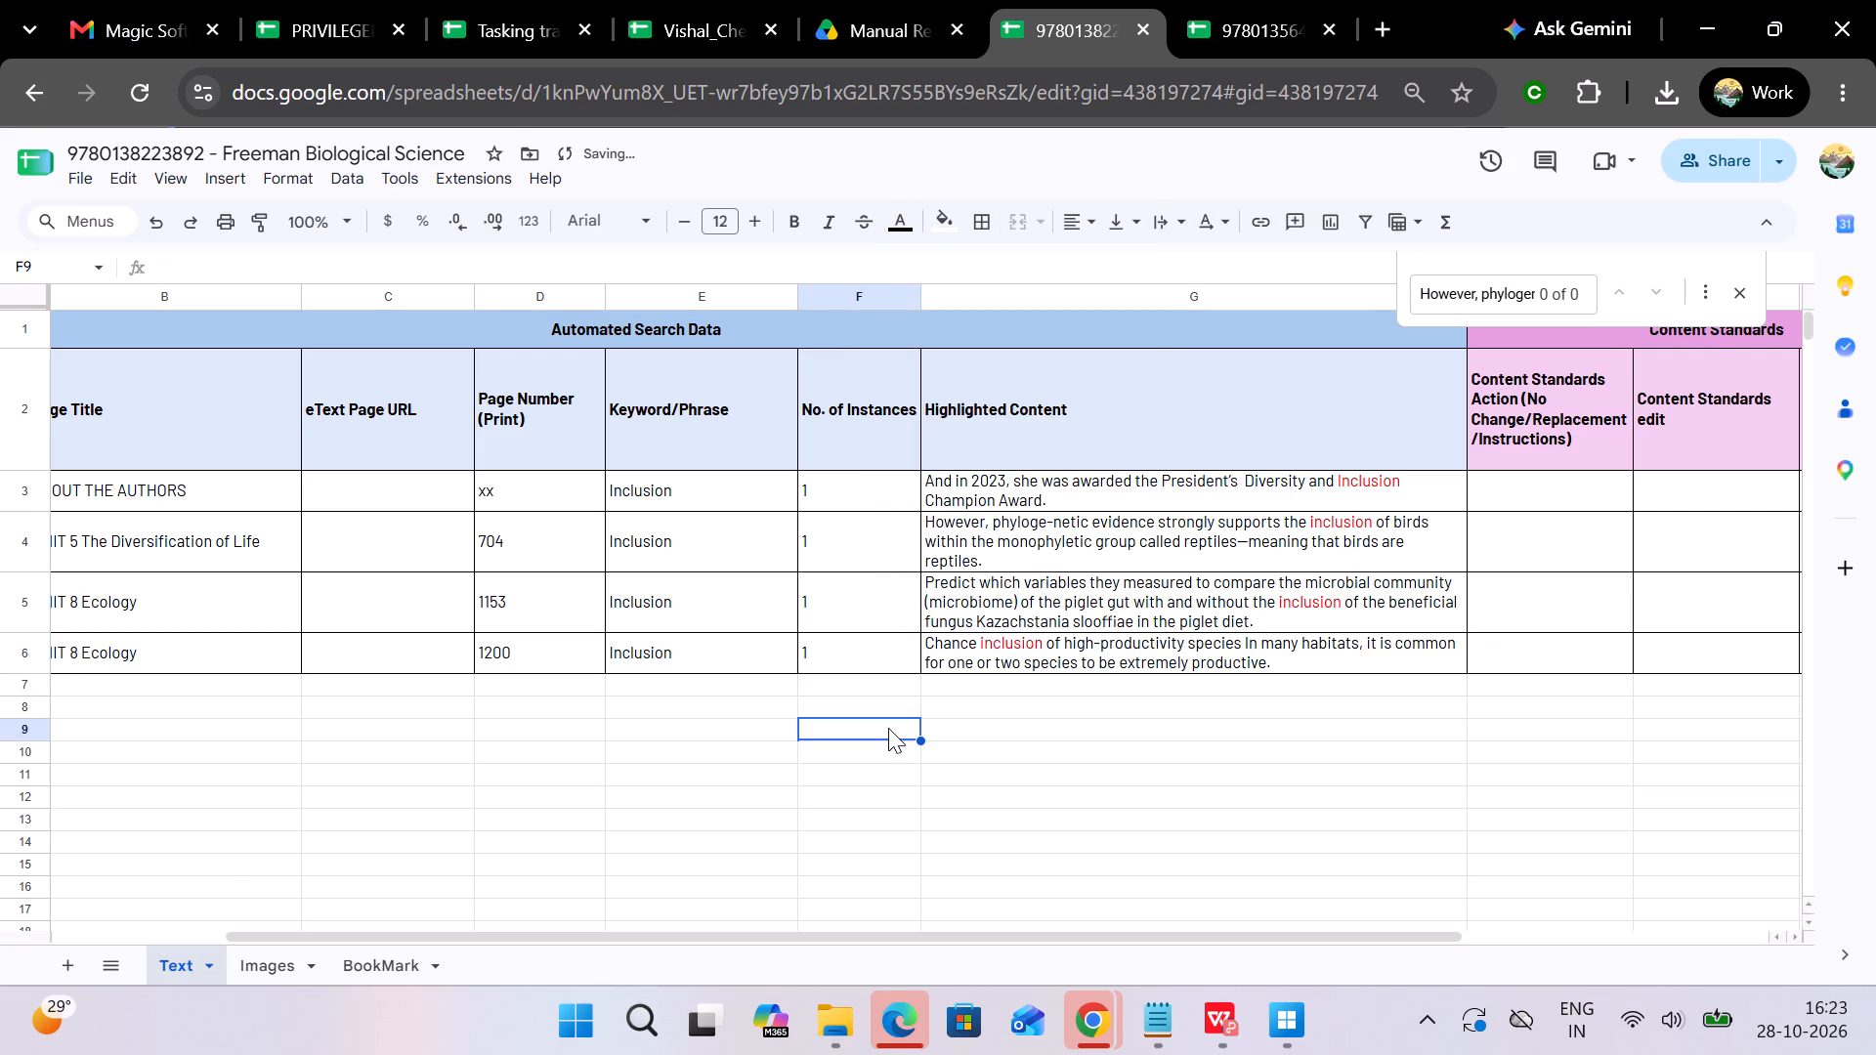
# Check row 6's chapter title, page title and page number against the footers of PDF pages 1199 and 1200.
pyautogui.hotkey('alt', 'Tab')
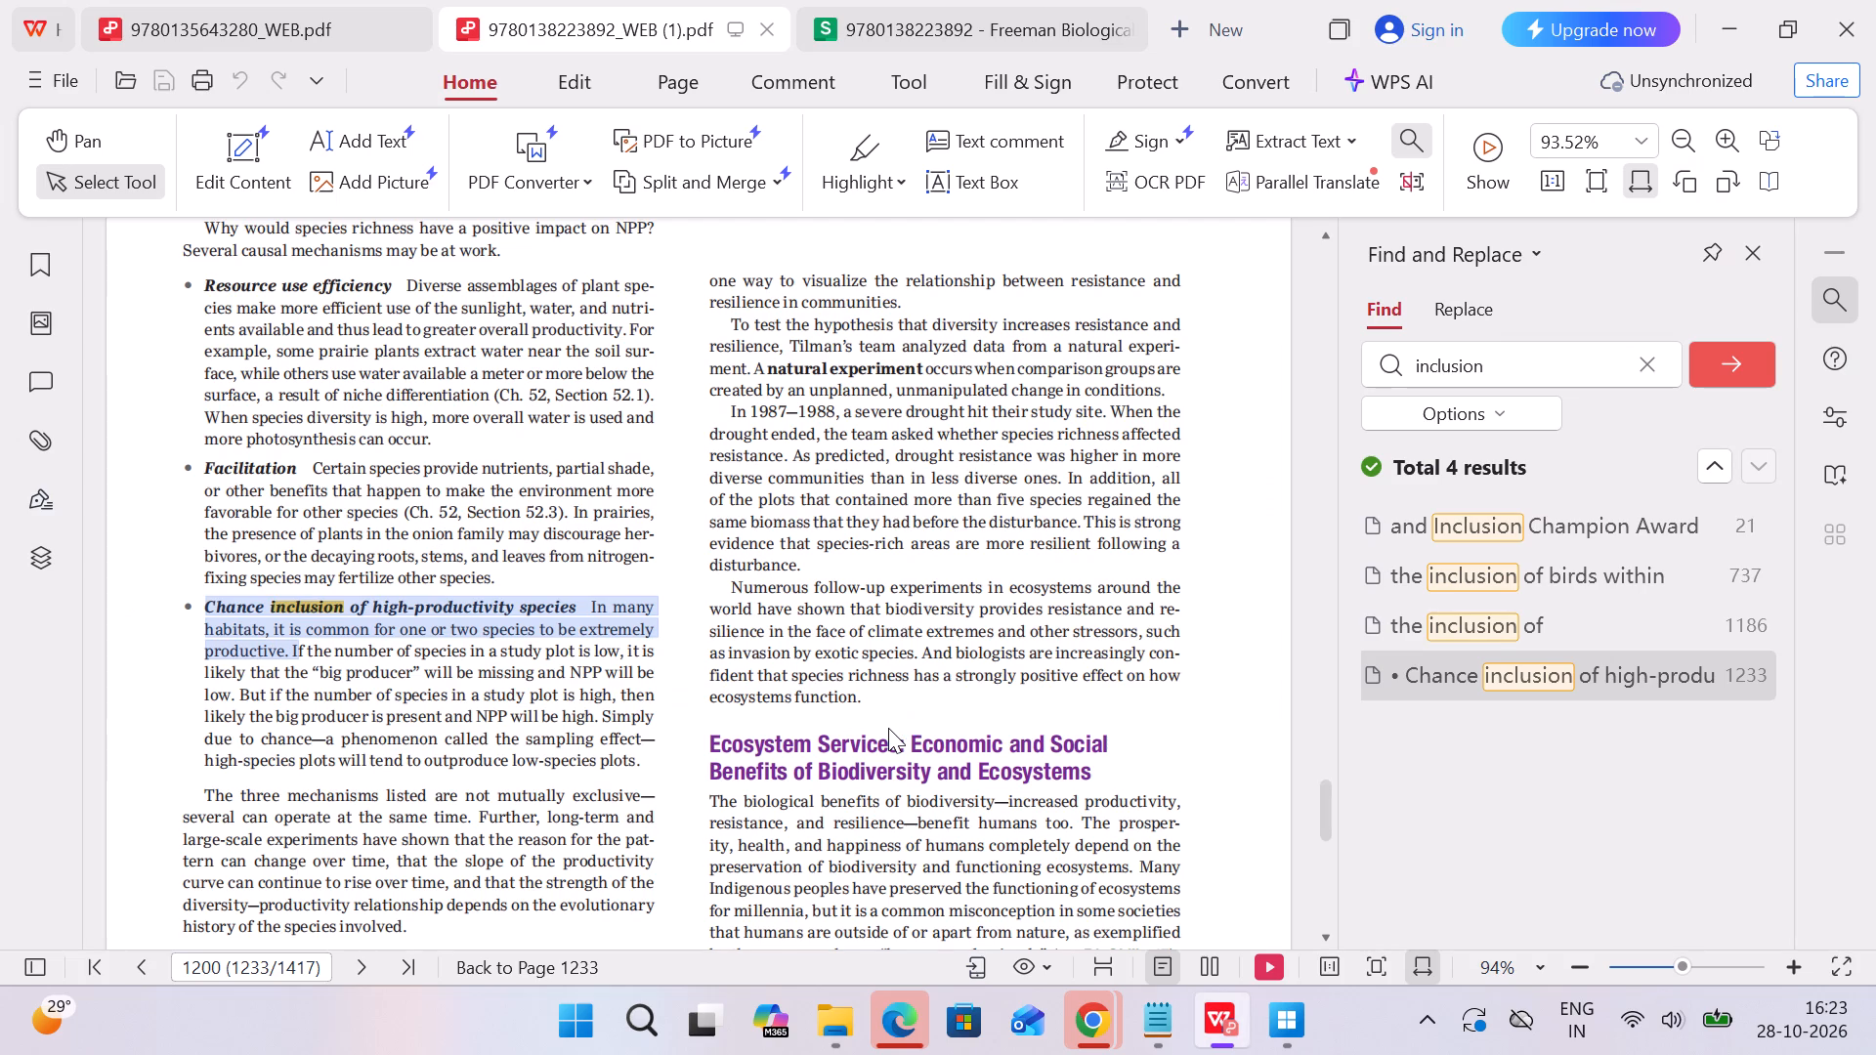
pyautogui.hotkey('alt', 'Tab')
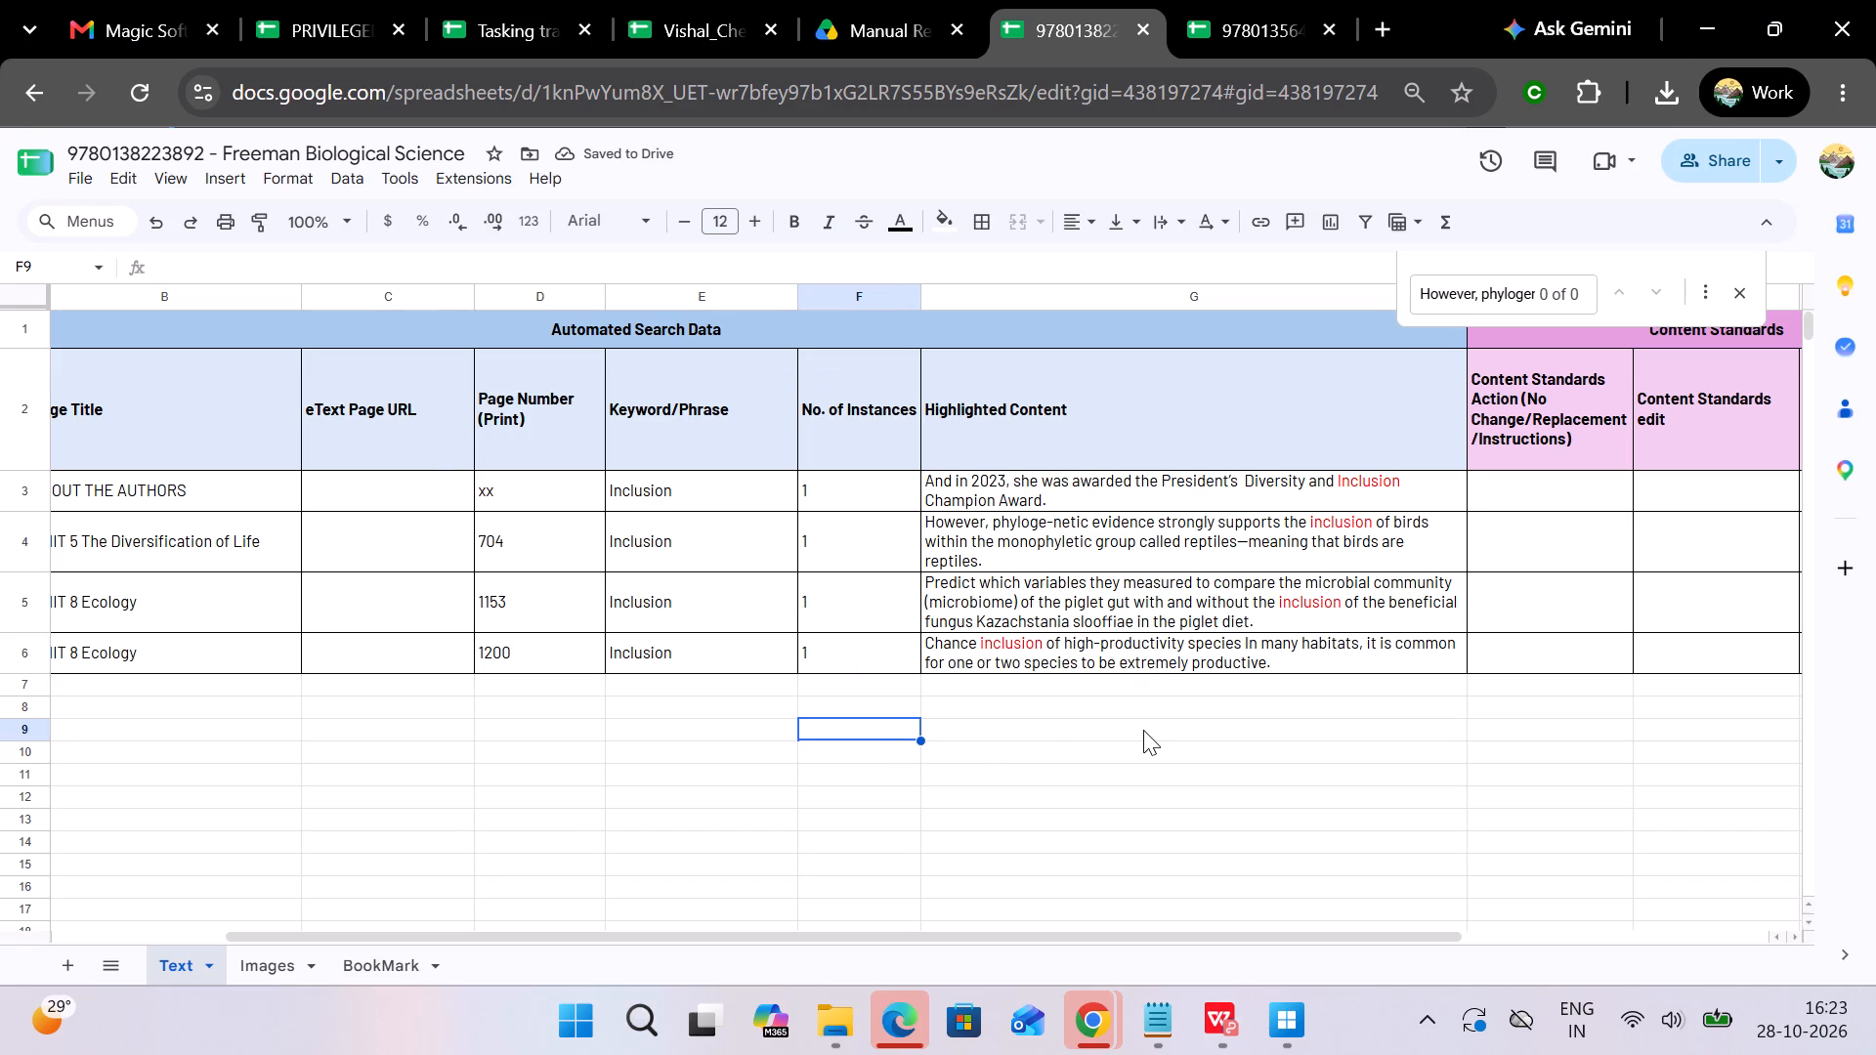
pyautogui.click(1143, 730)
pyautogui.hscroll(-3, 1143, 730)
pyautogui.hscroll(4, 1089, 728)
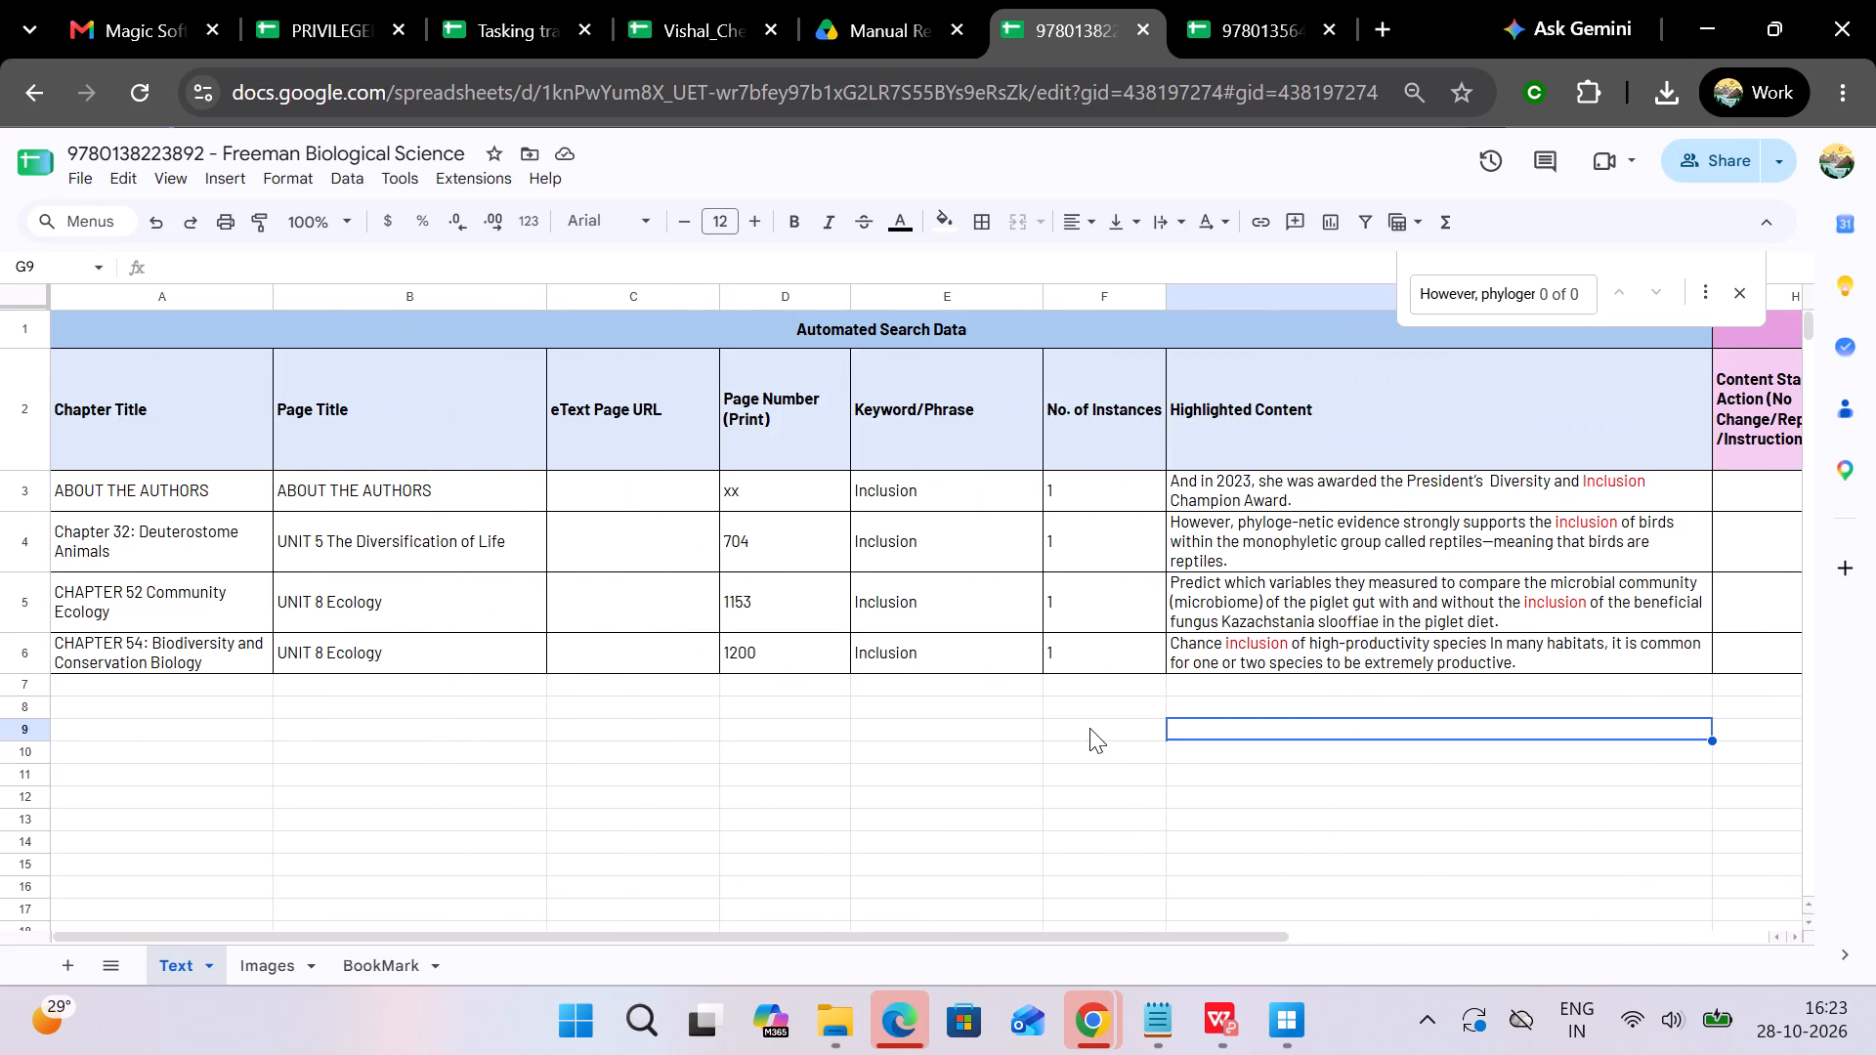
pyautogui.hotkey('alt', 'Tab')
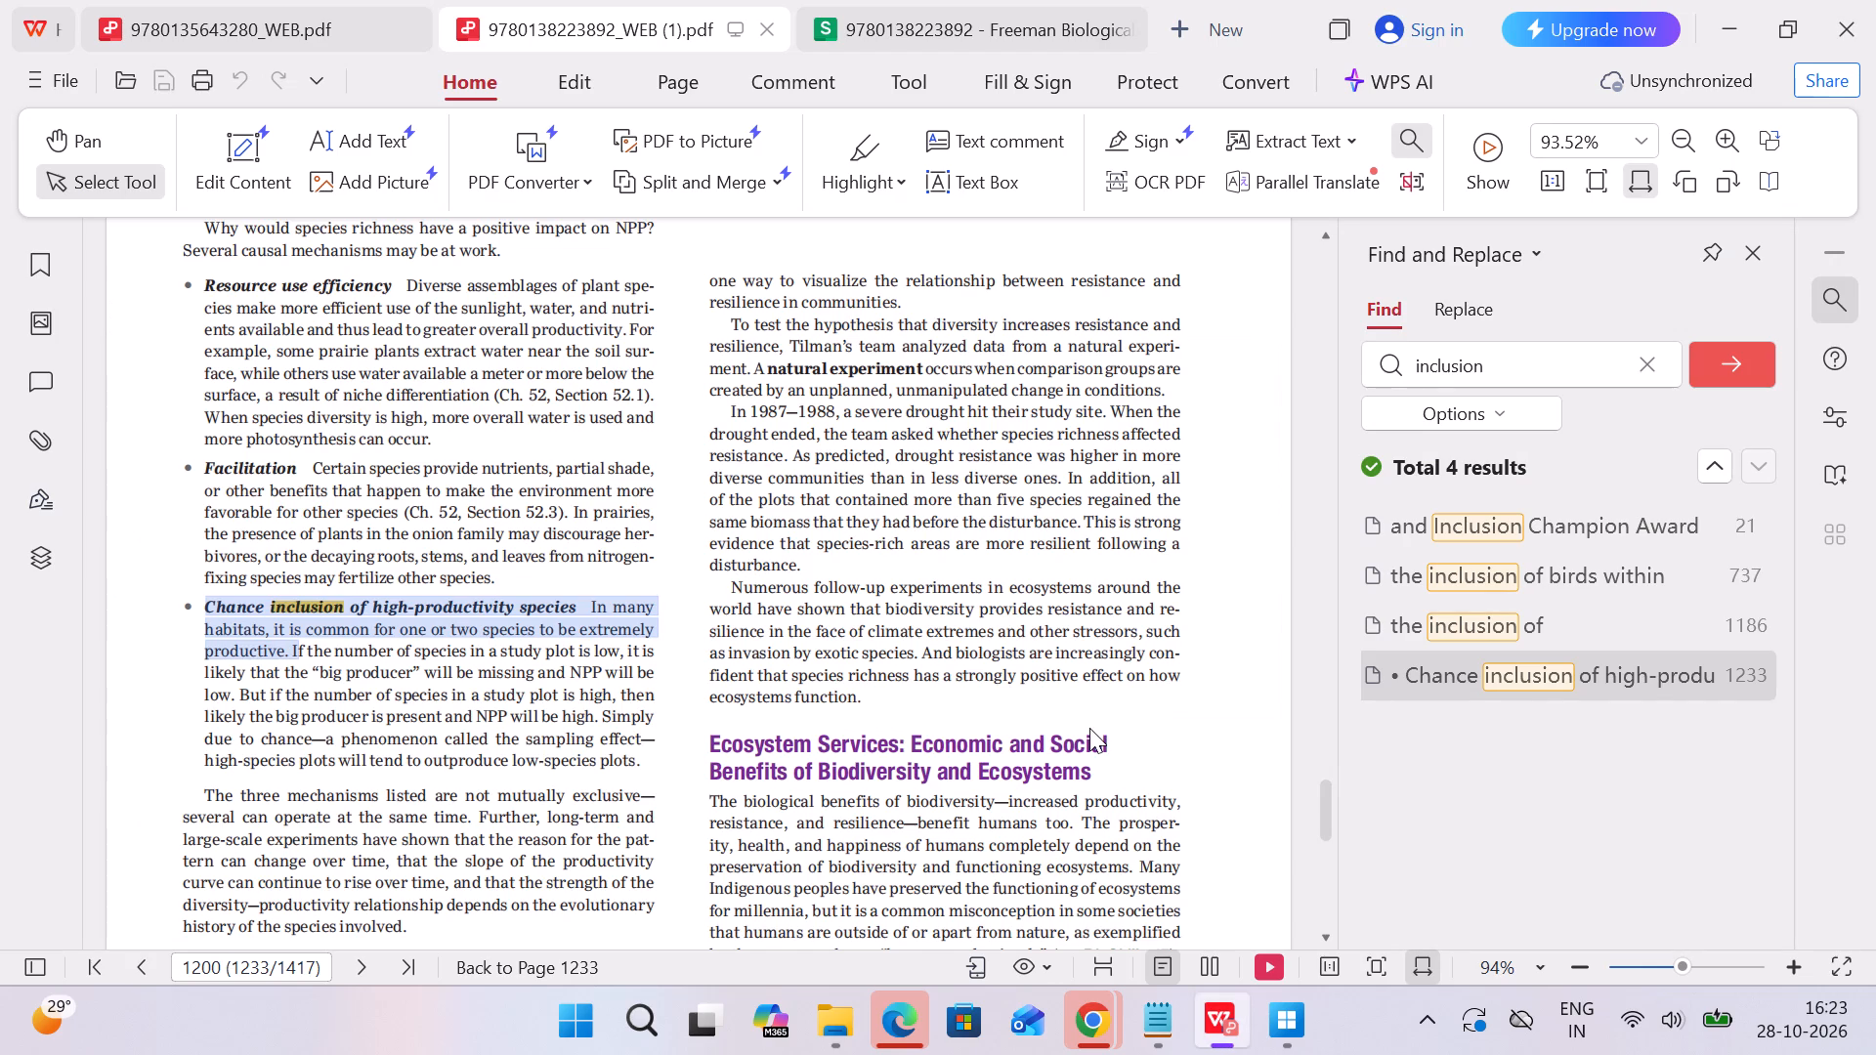
pyautogui.scroll(1, 886, 605)
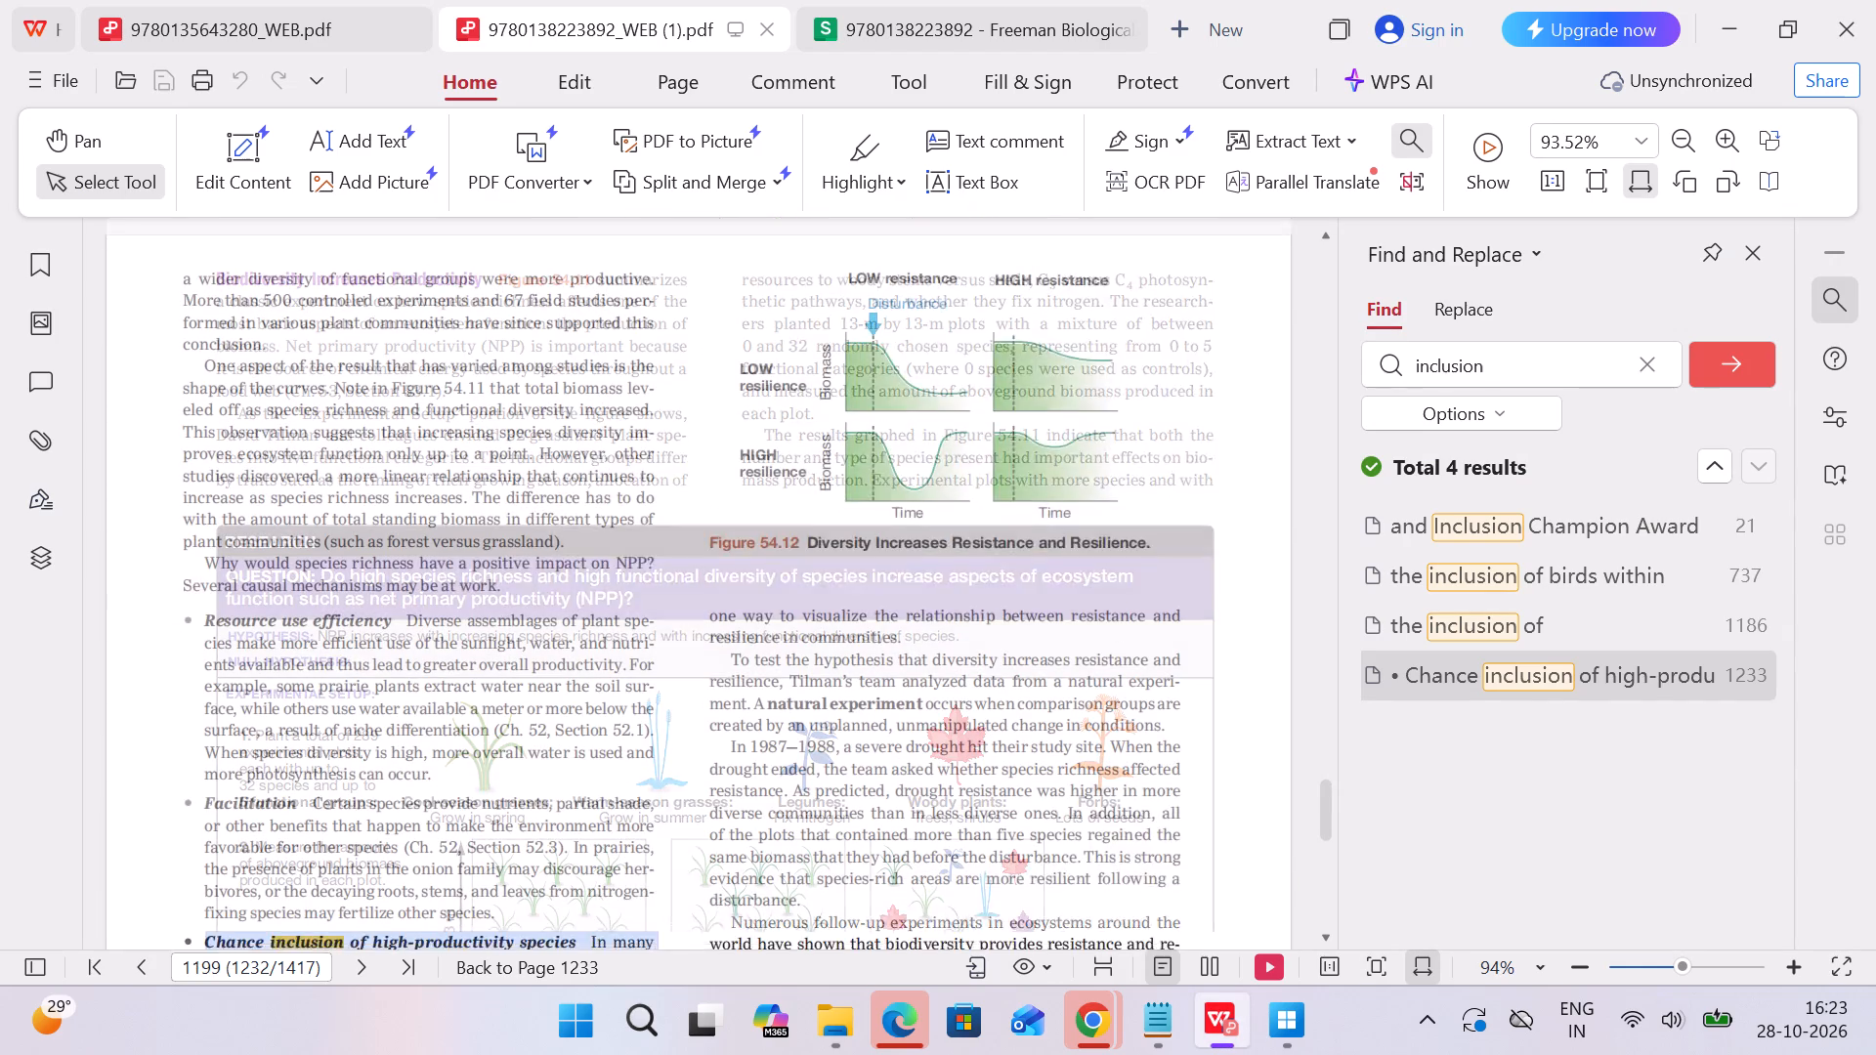
pyautogui.scroll(1, 886, 605)
pyautogui.rightClick(886, 605)
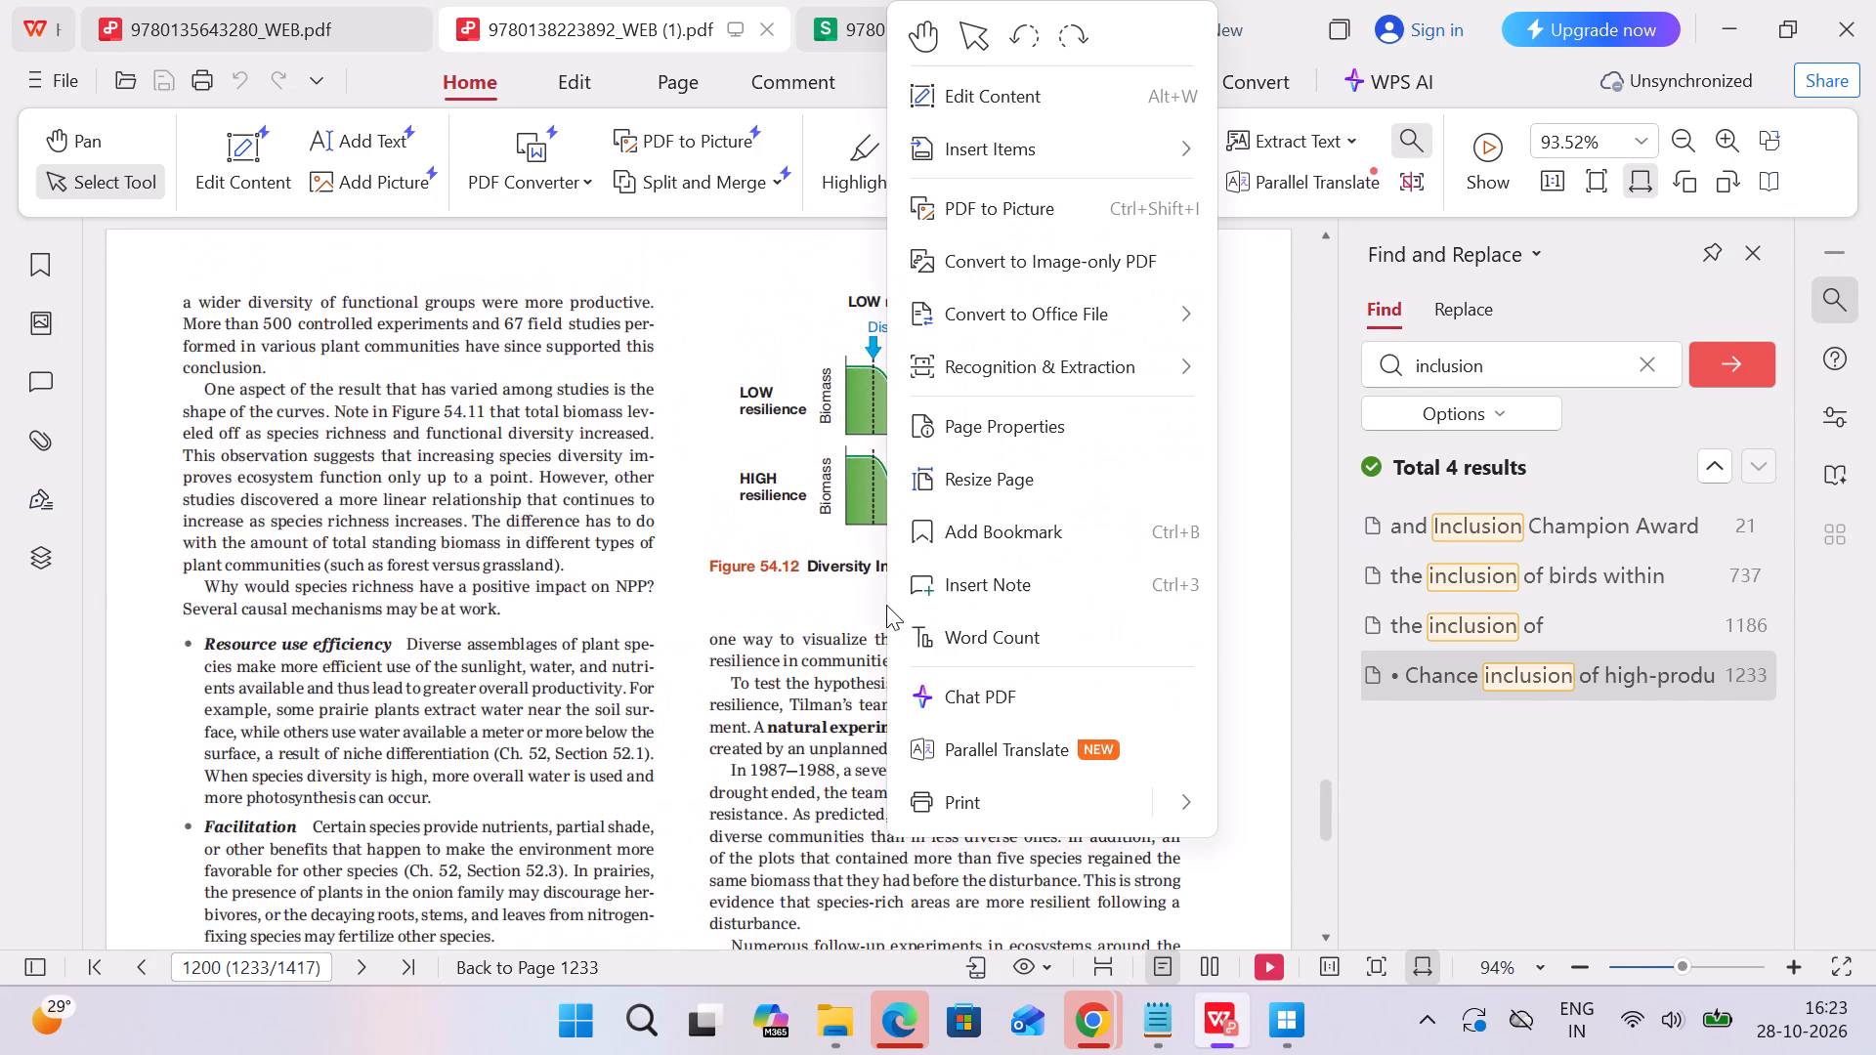
pyautogui.click(779, 602)
pyautogui.scroll(-1, 779, 602)
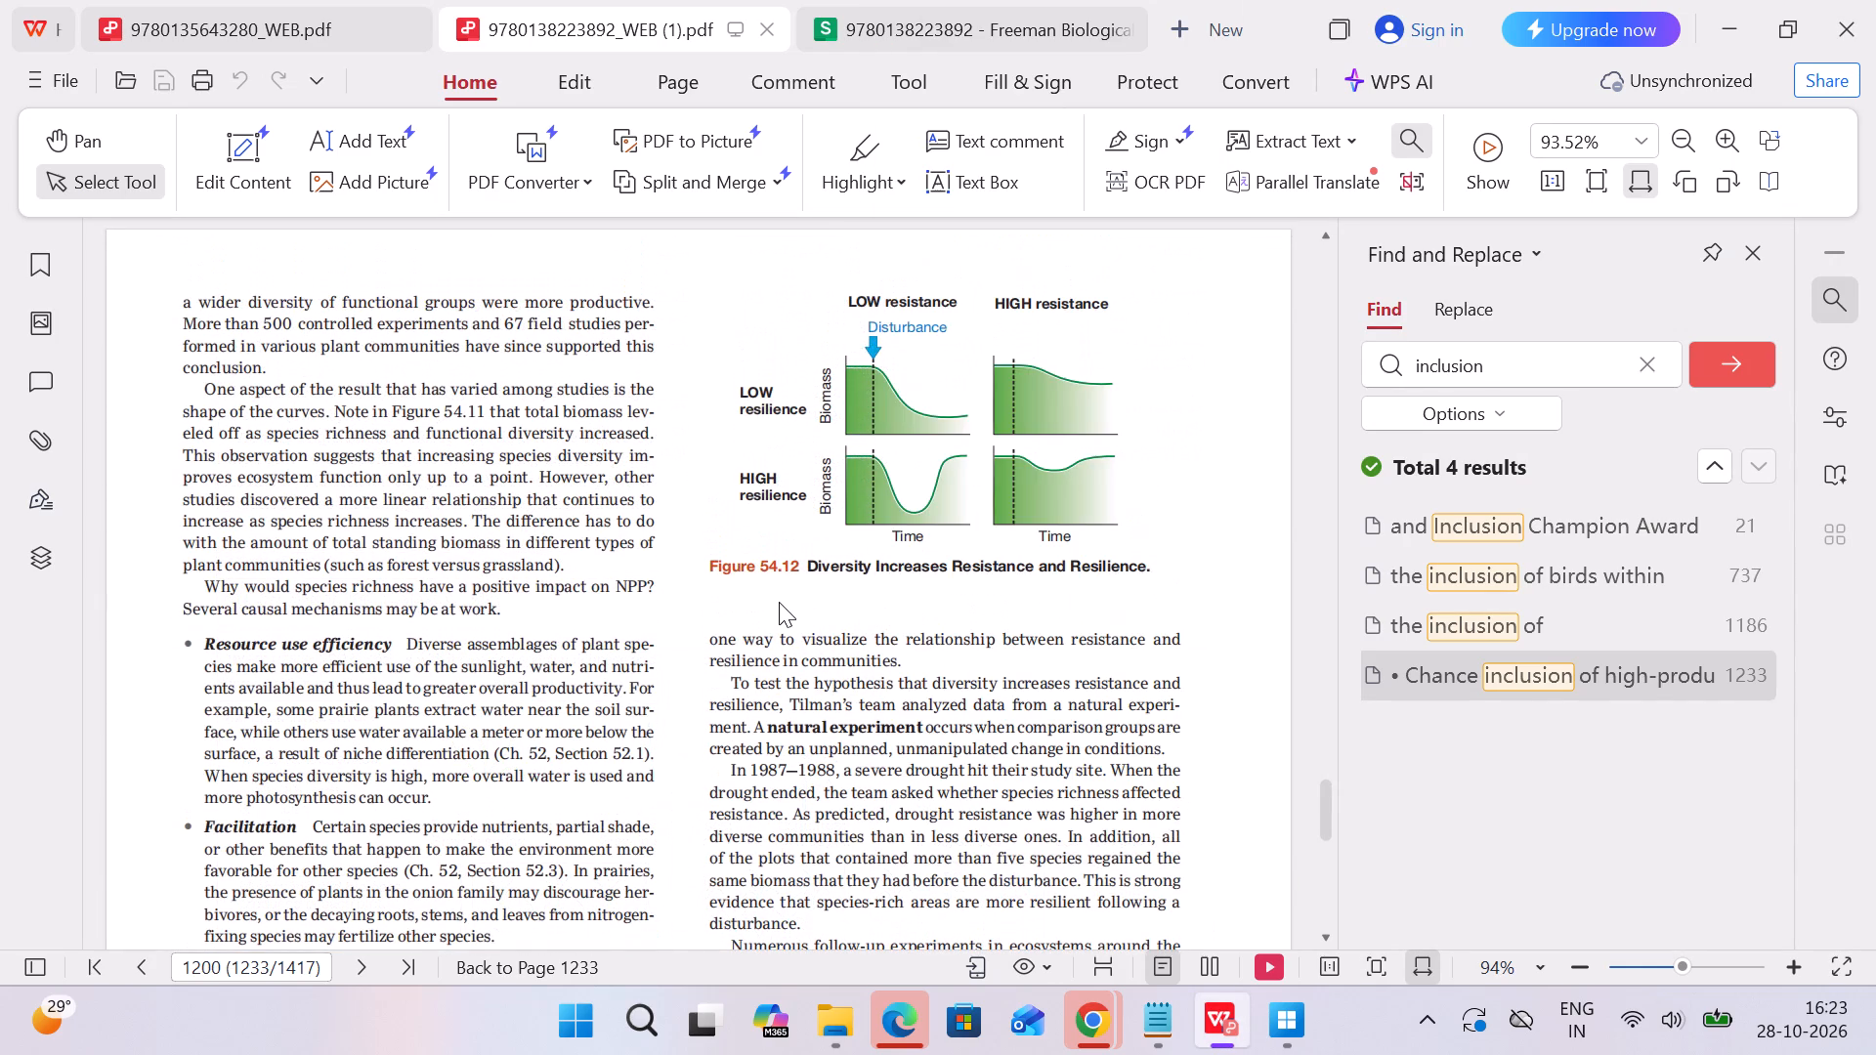
pyautogui.scroll(-1, 779, 602)
pyautogui.scroll(1, 779, 602)
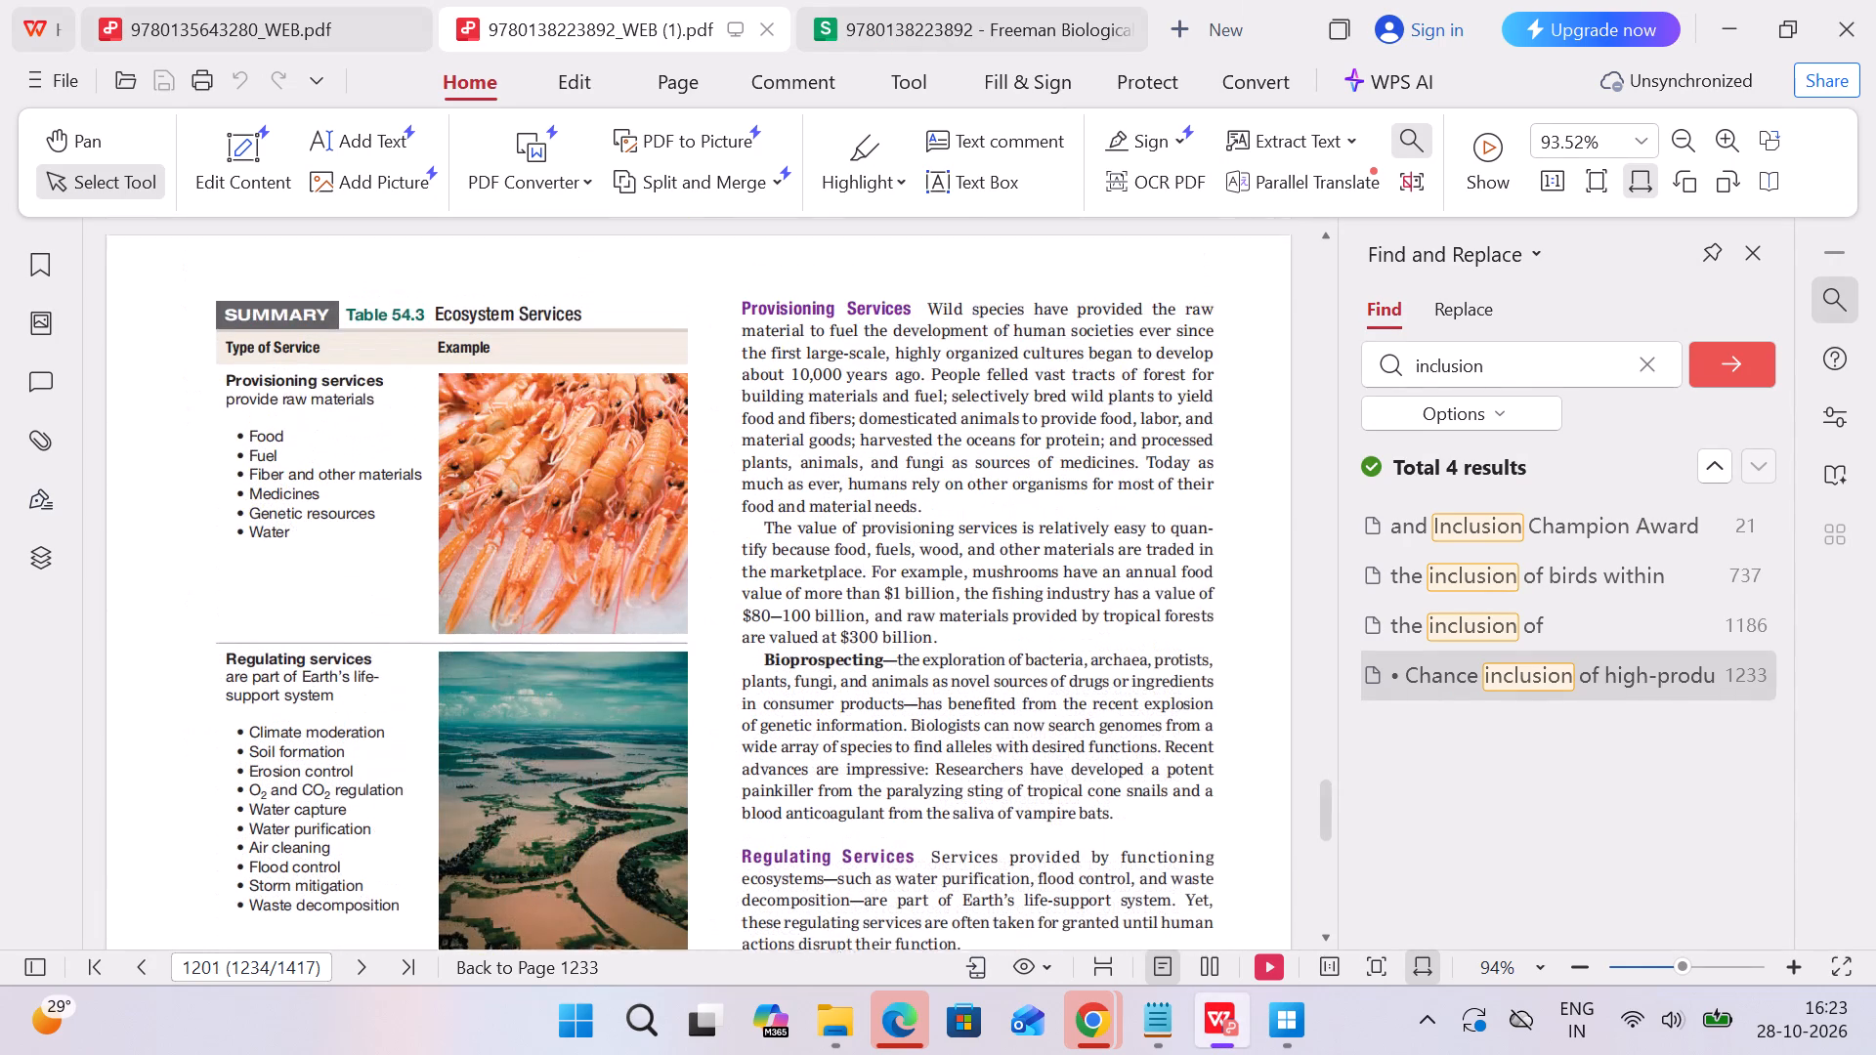
pyautogui.scroll(1, 779, 602)
pyautogui.scroll(-1, 779, 602)
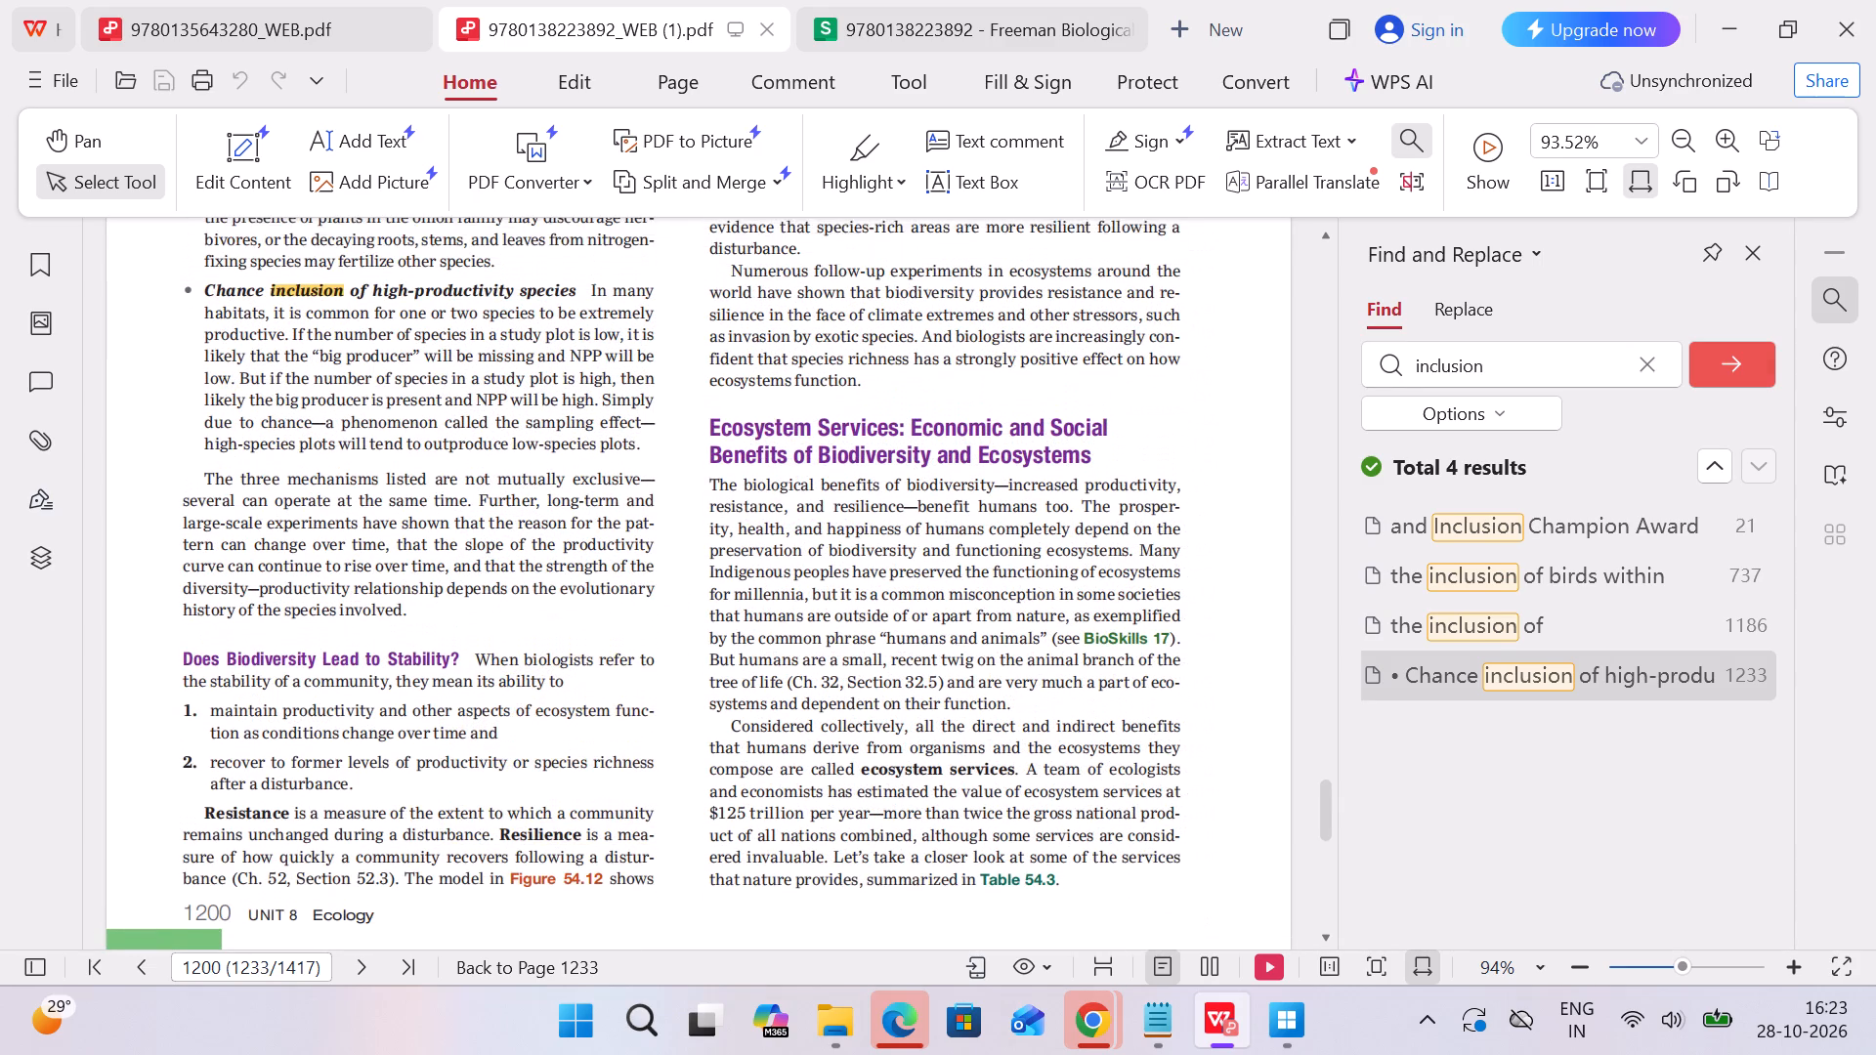
pyautogui.scroll(-1, 779, 602)
pyautogui.scroll(1, 779, 602)
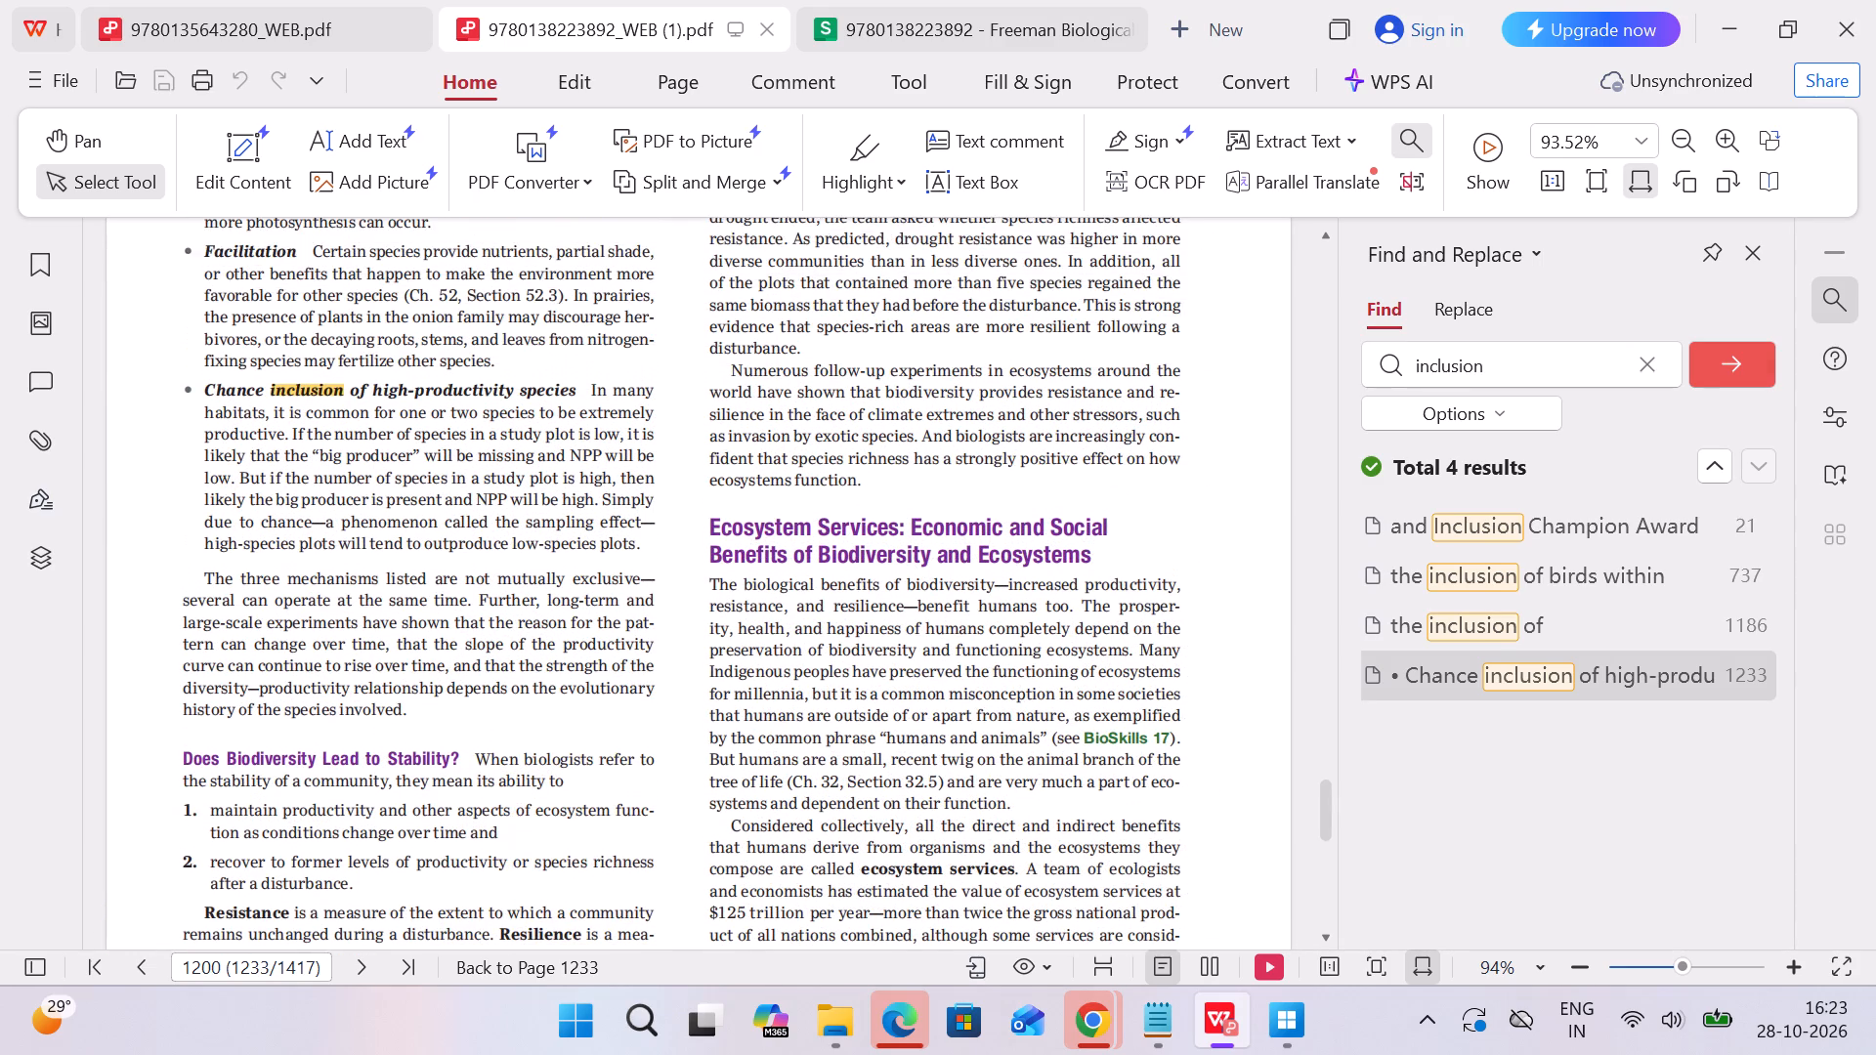
pyautogui.scroll(1, 779, 602)
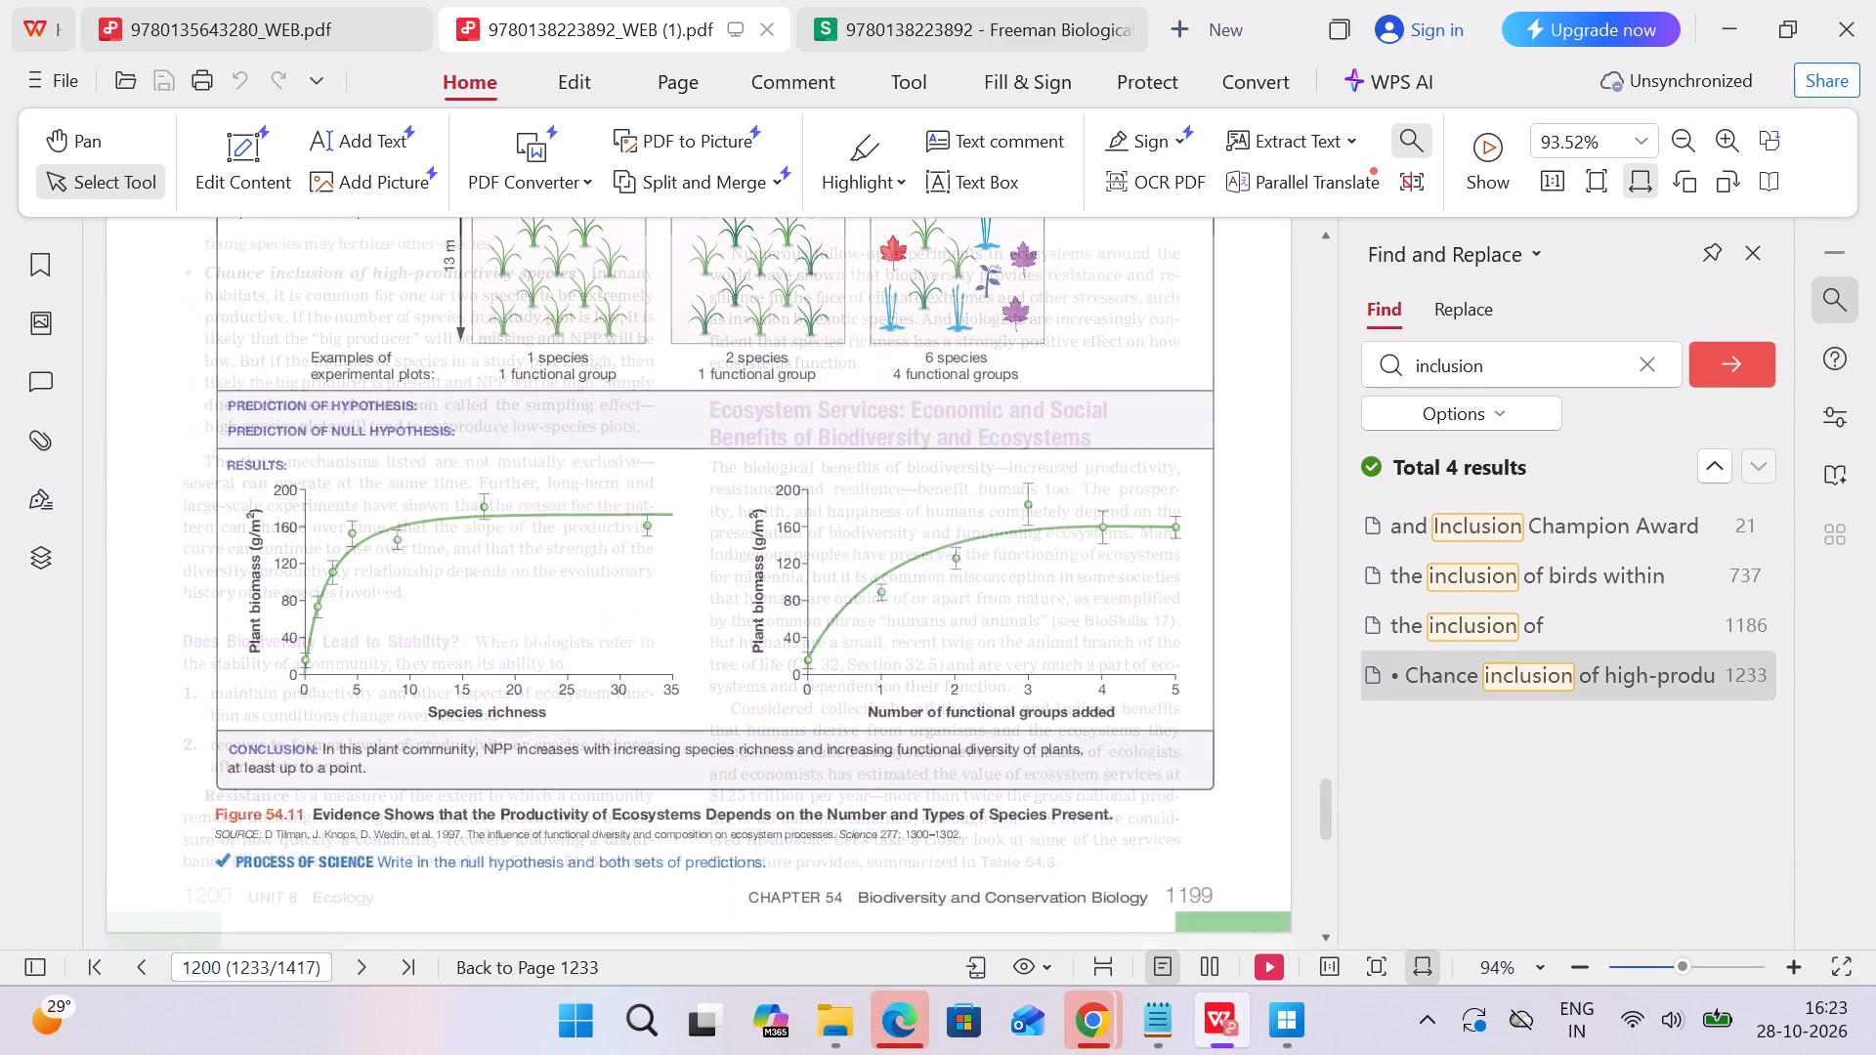
pyautogui.scroll(1, 779, 602)
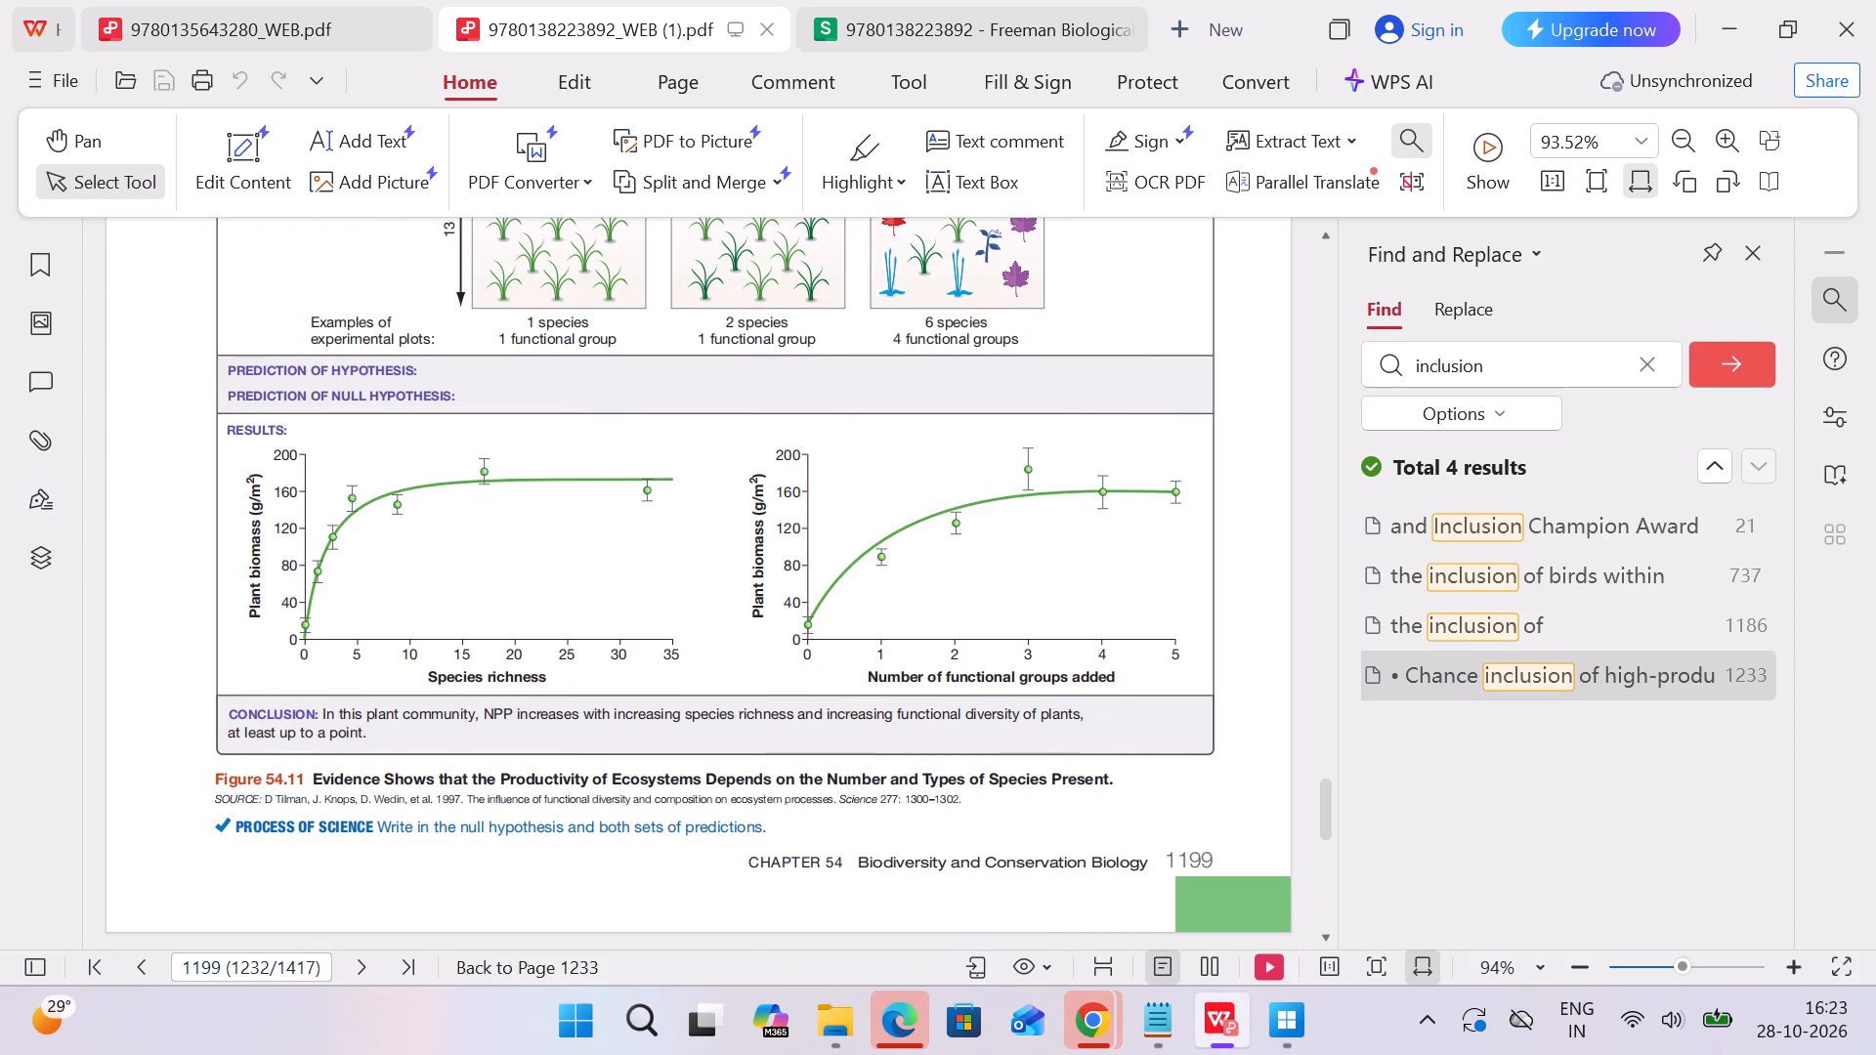
pyautogui.hotkey('alt', 'Tab')
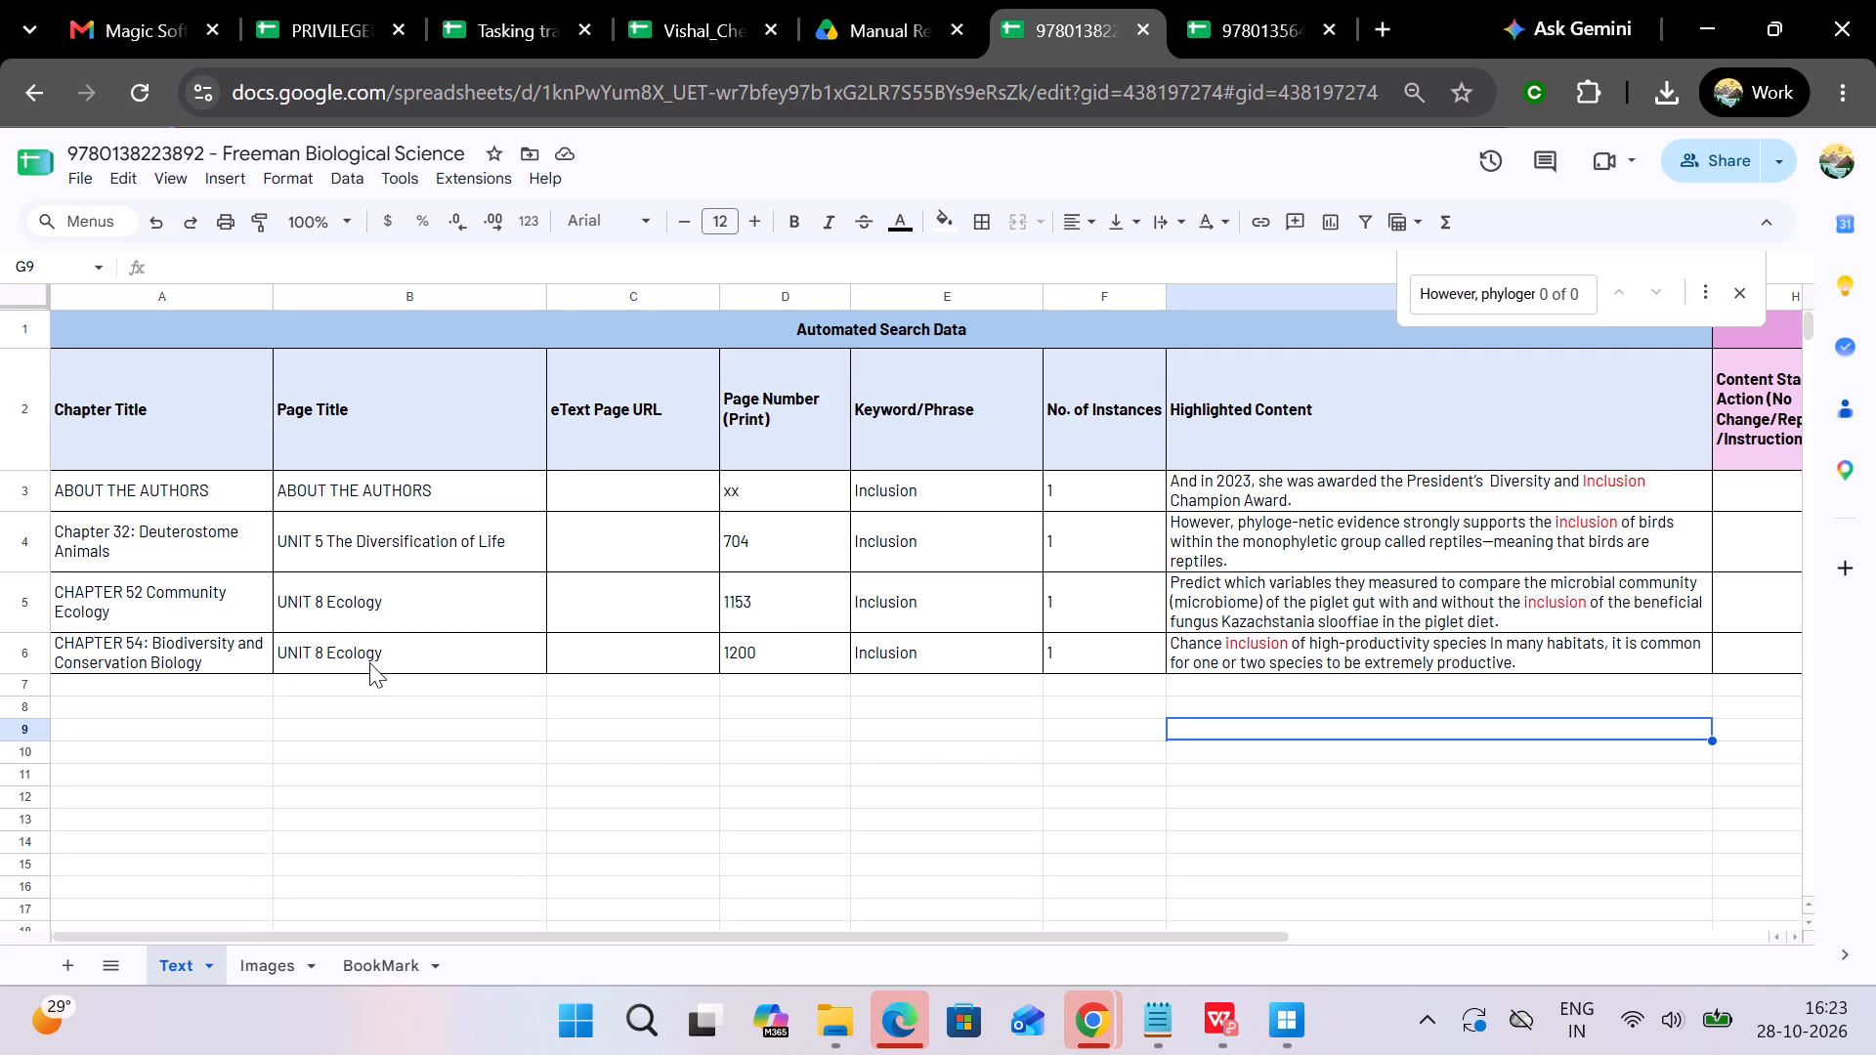
# Recheck row 6's page title and page number against the footer of PDF page 1200.
pyautogui.hotkey('alt', 'Tab')
pyautogui.scroll(-1, 369, 662)
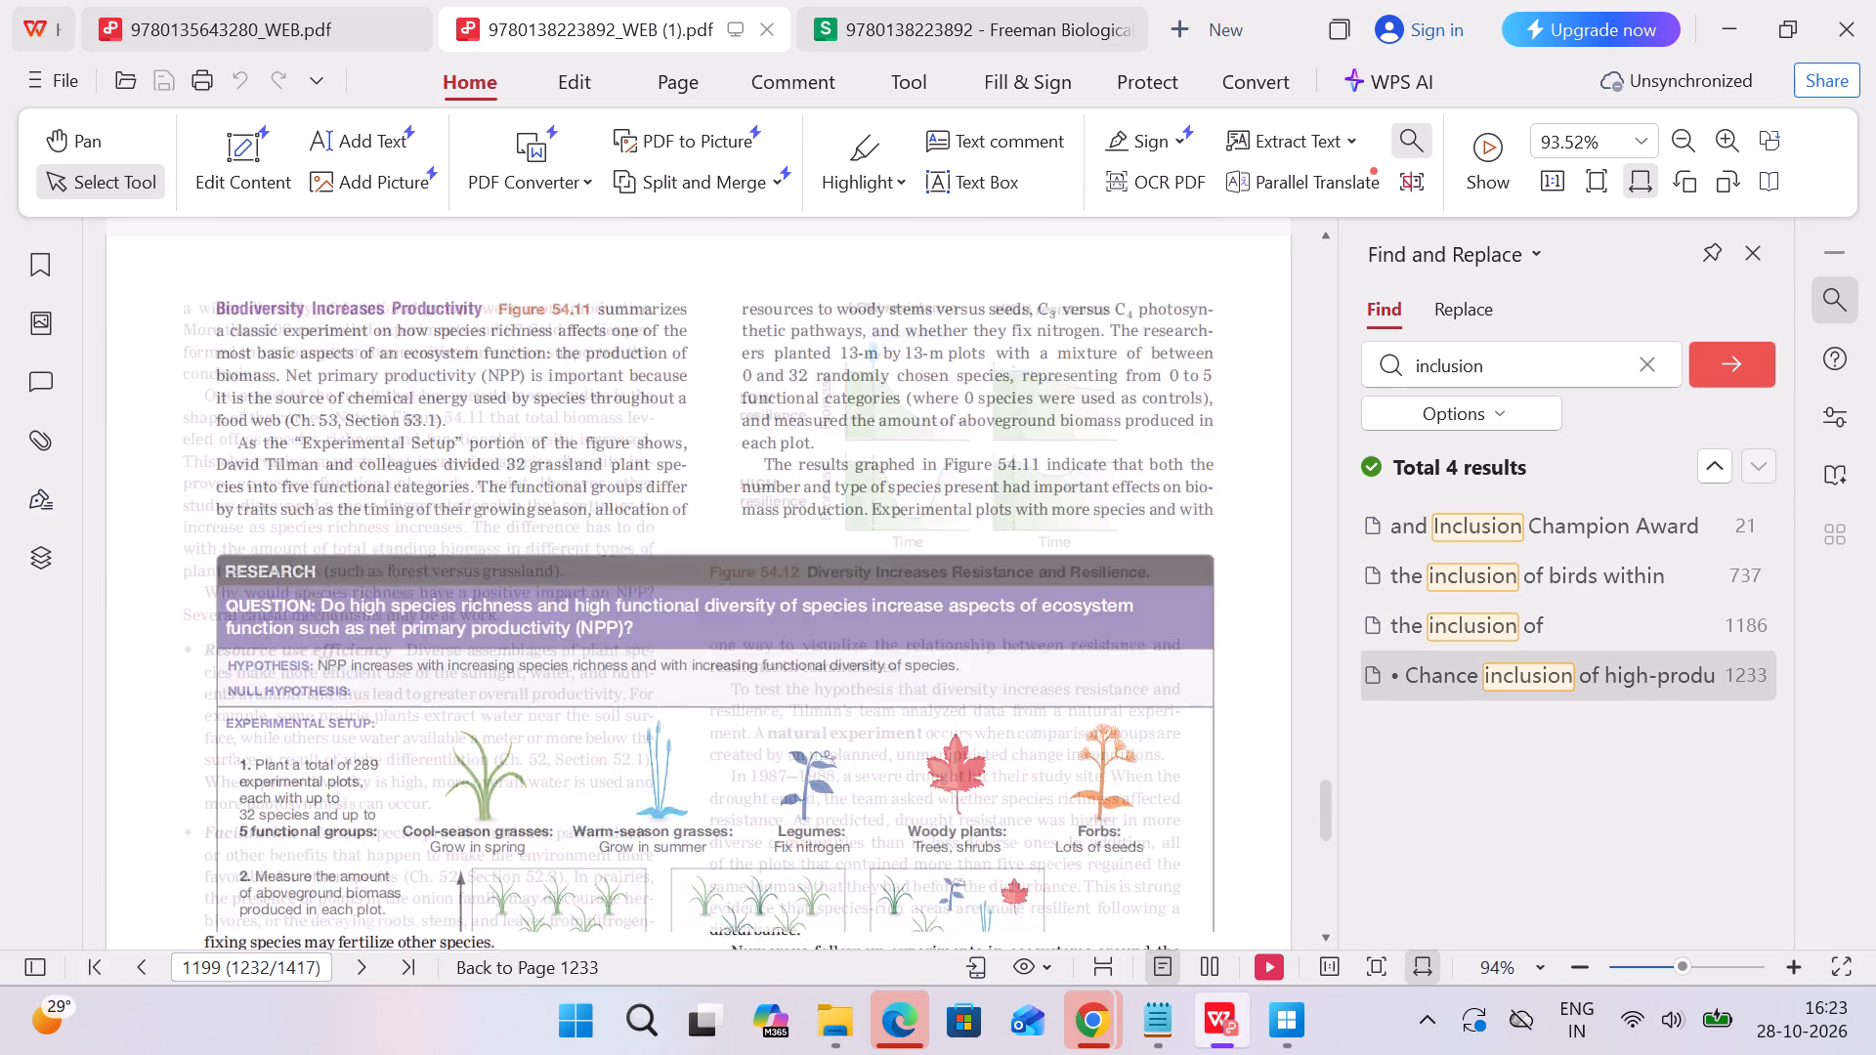
pyautogui.scroll(-2, 369, 662)
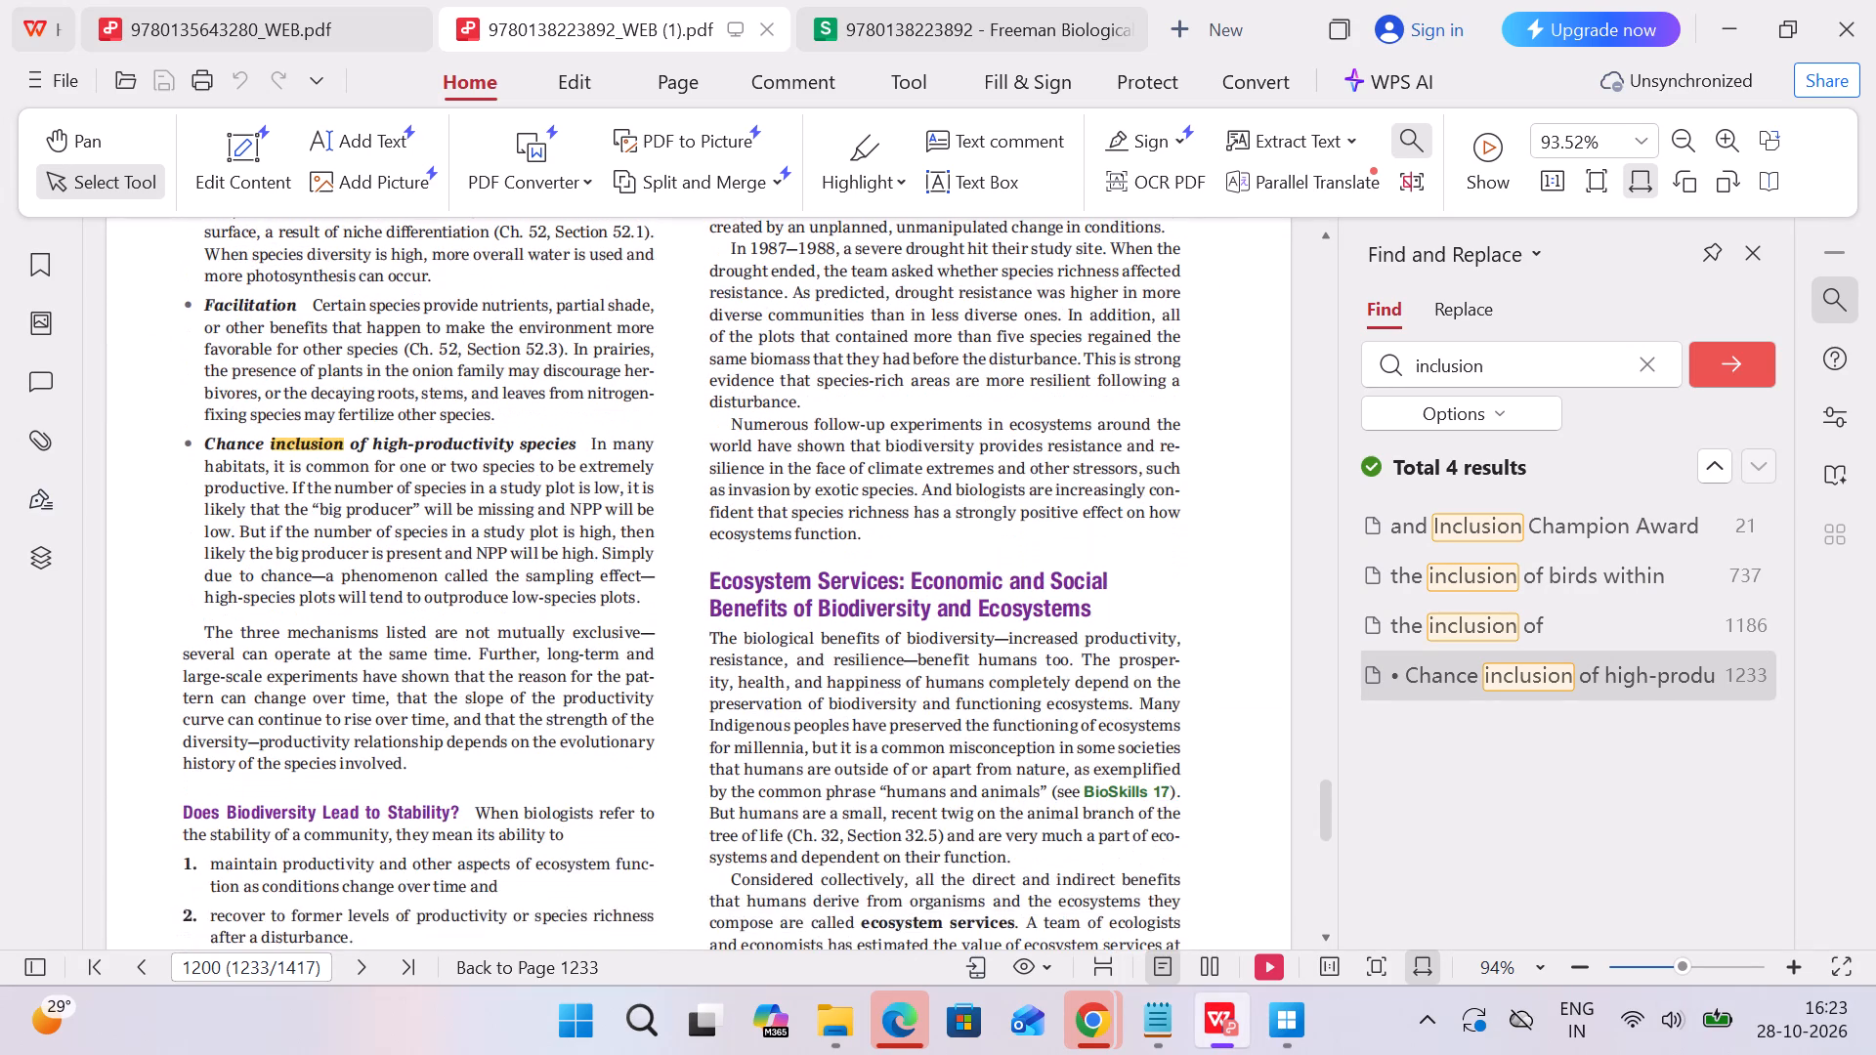
pyautogui.scroll(-1, 369, 662)
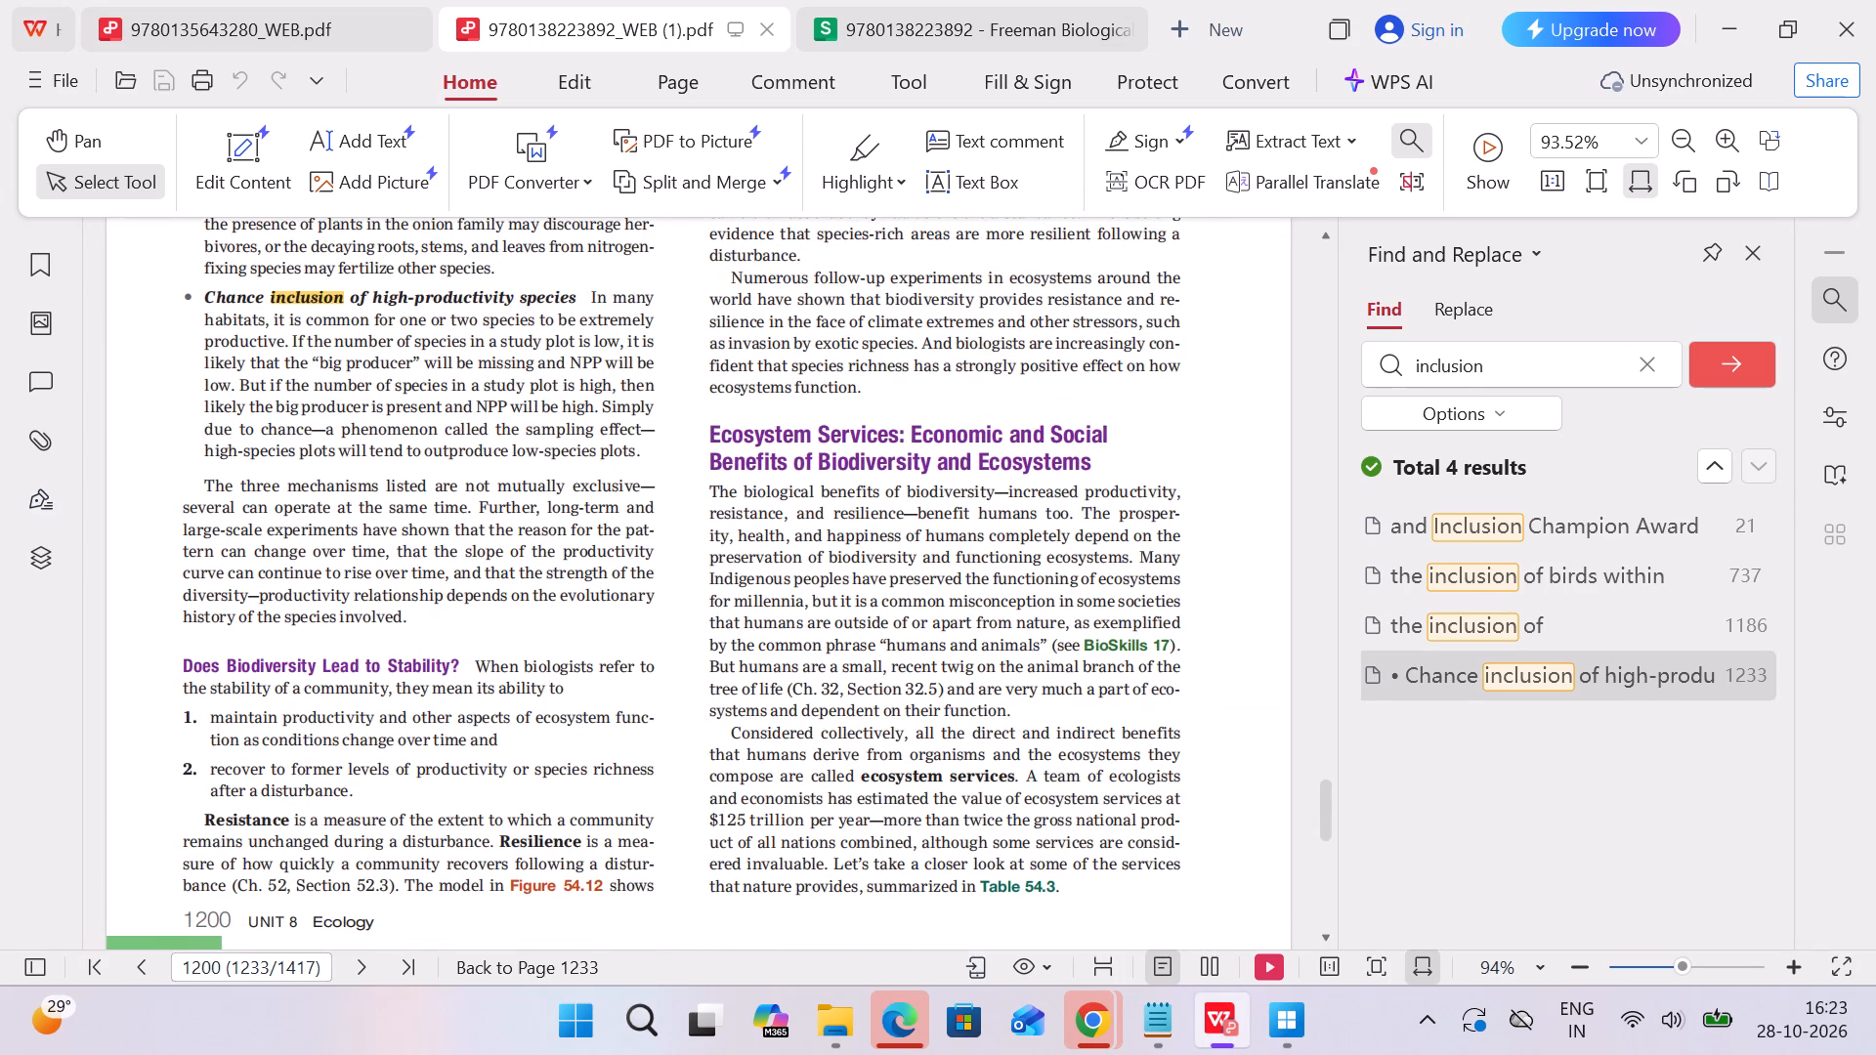
pyautogui.hotkey('alt', 'Tab')
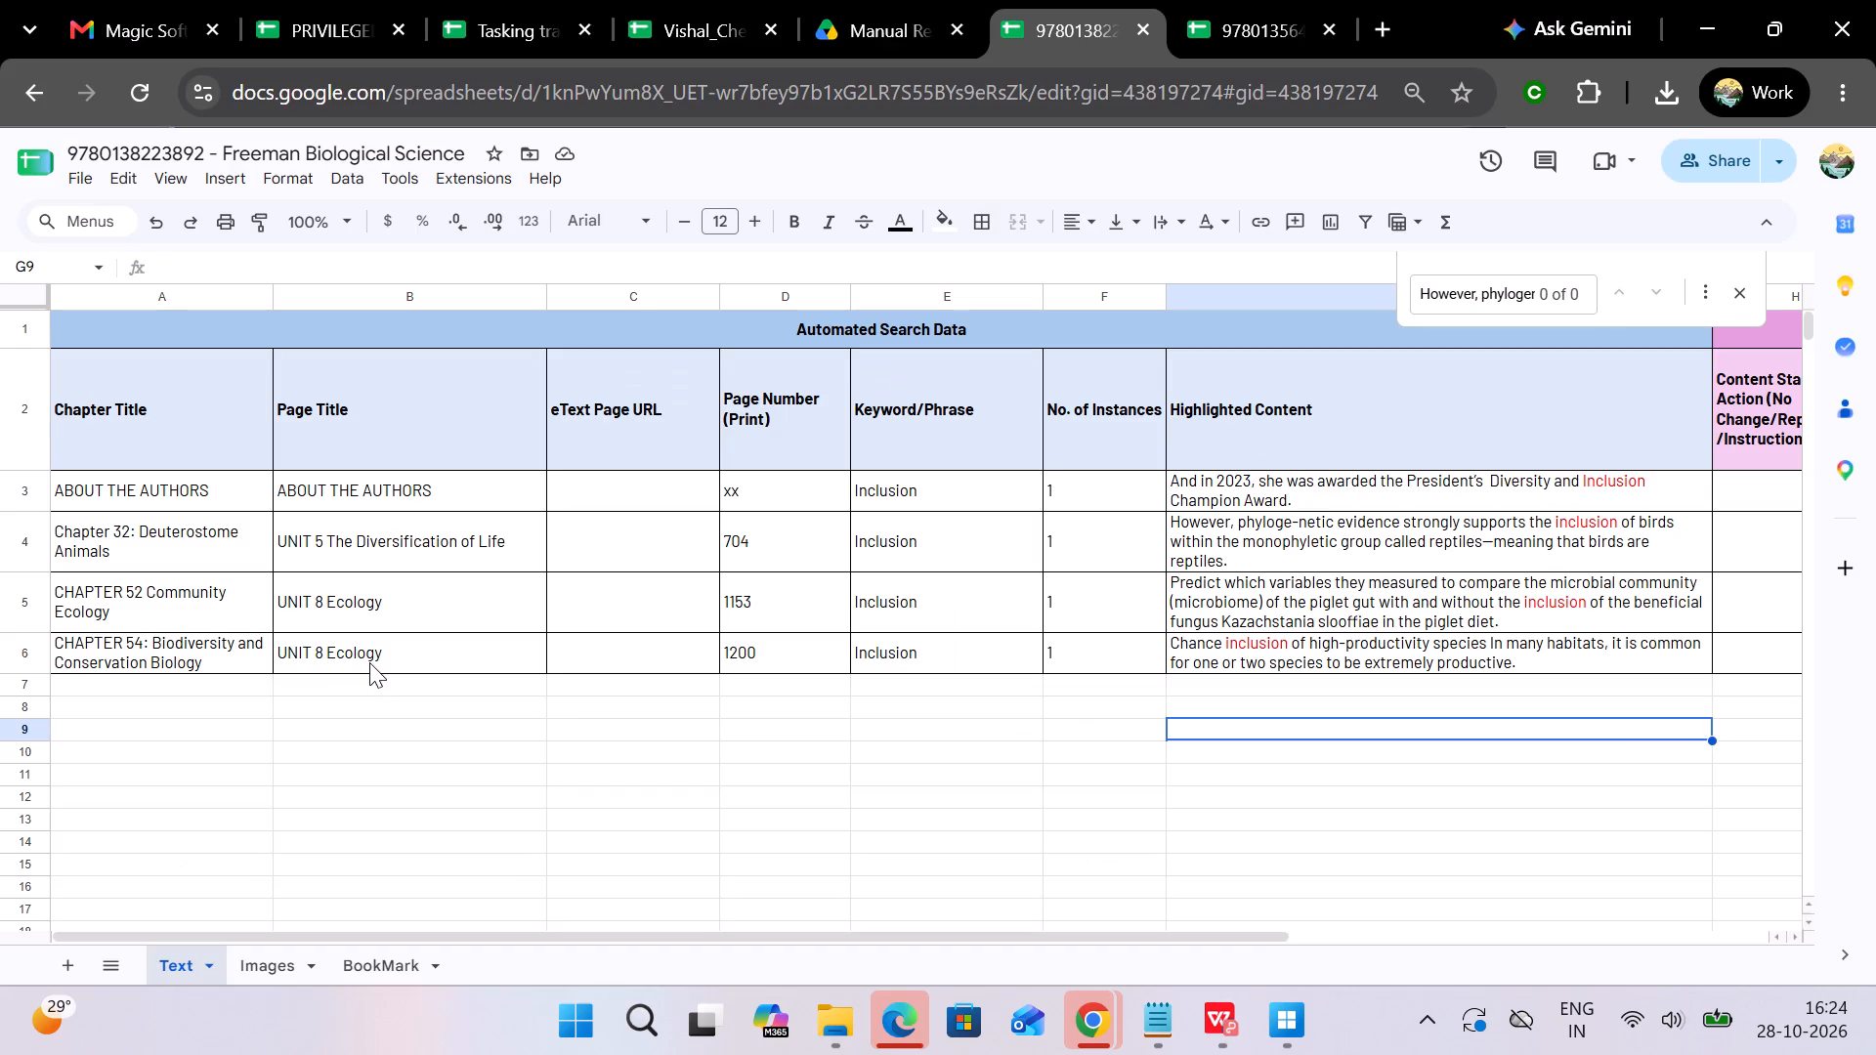
pyautogui.hotkey('alt', 'Tab')
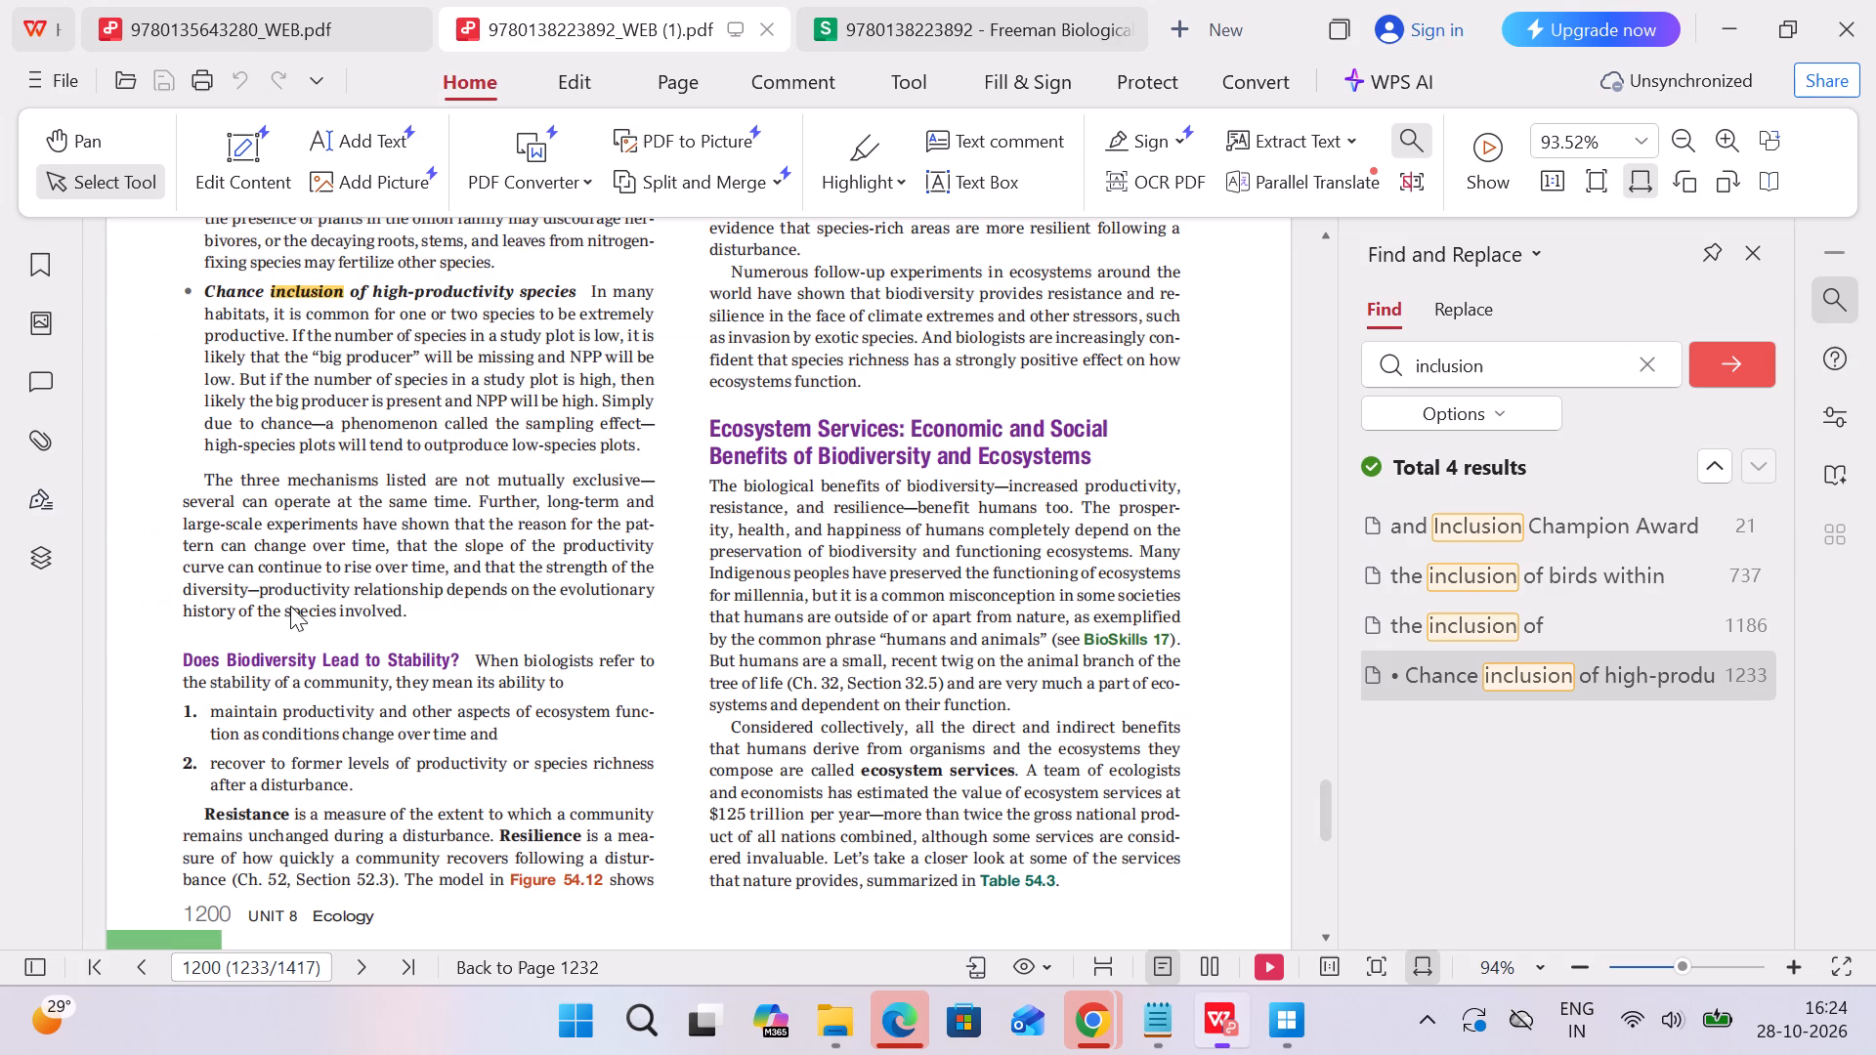
# Check row 5's chapter title, page title and page number against the footers of PDF pages 1153 and 1154.
pyautogui.click(1456, 620)
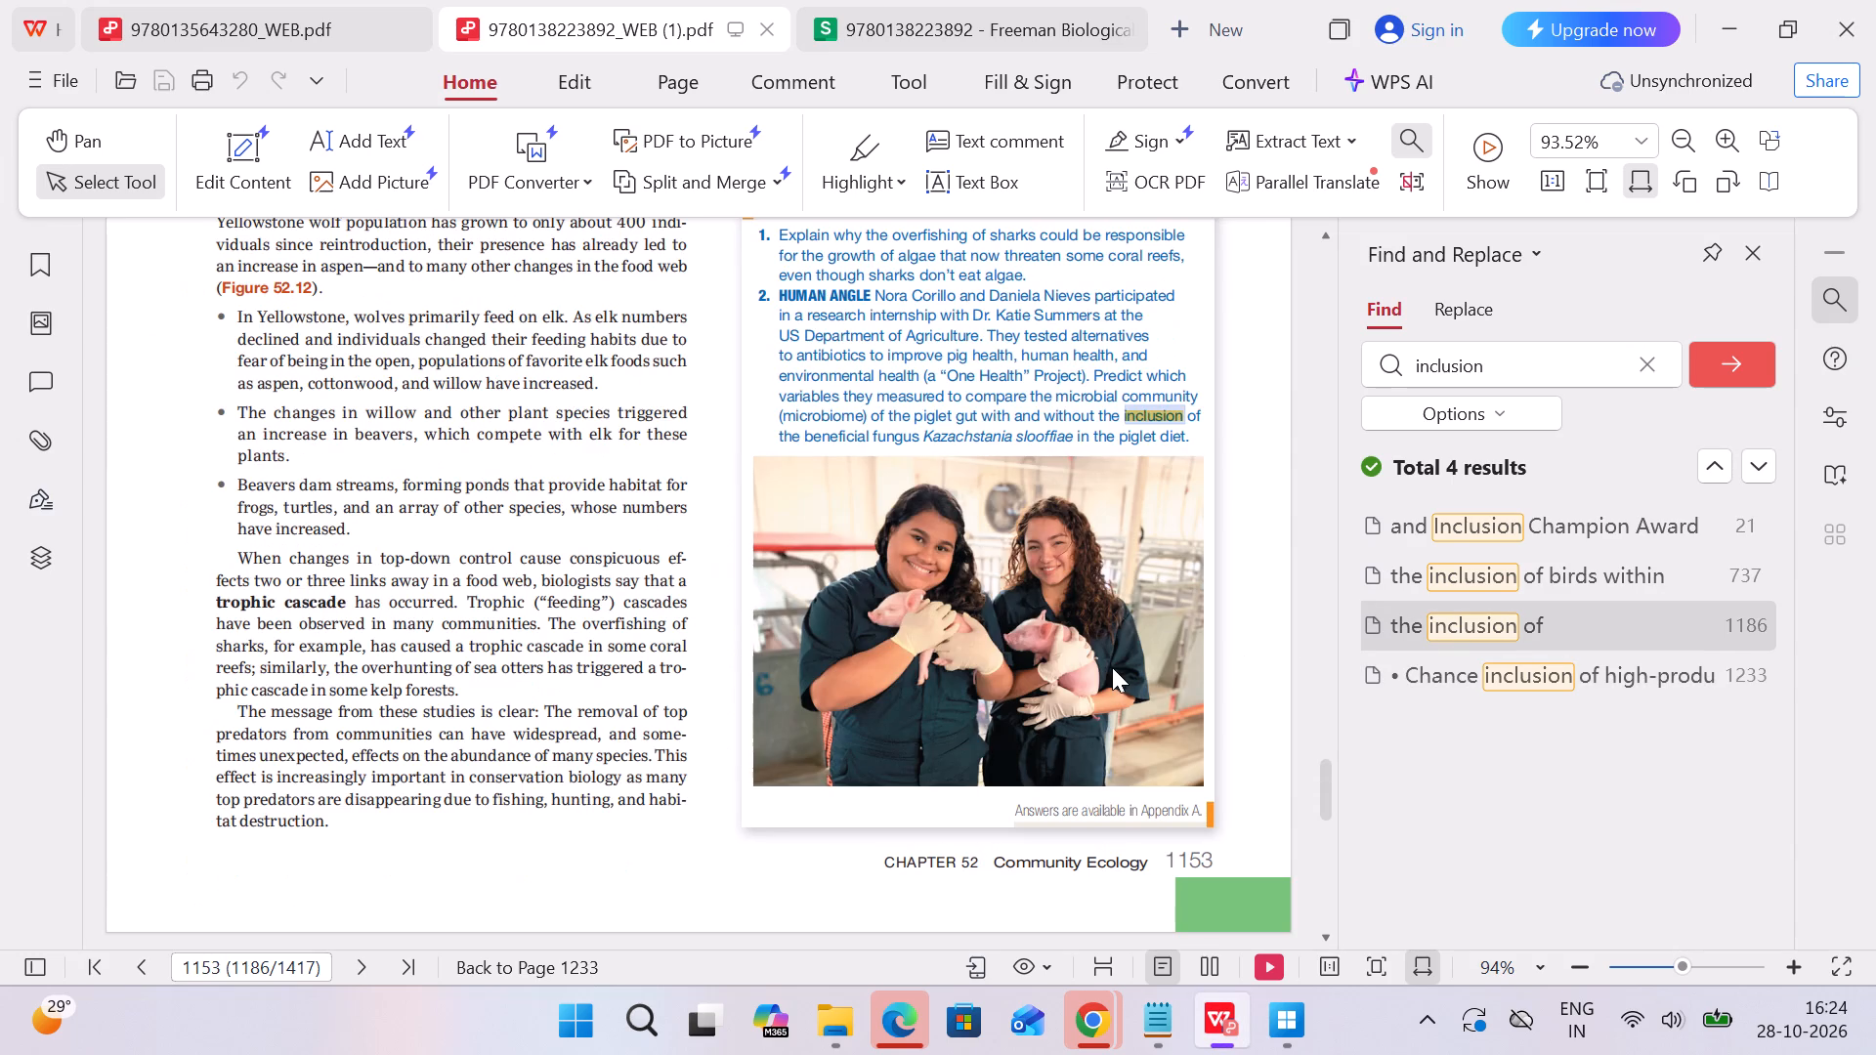
pyautogui.scroll(-1, 1112, 667)
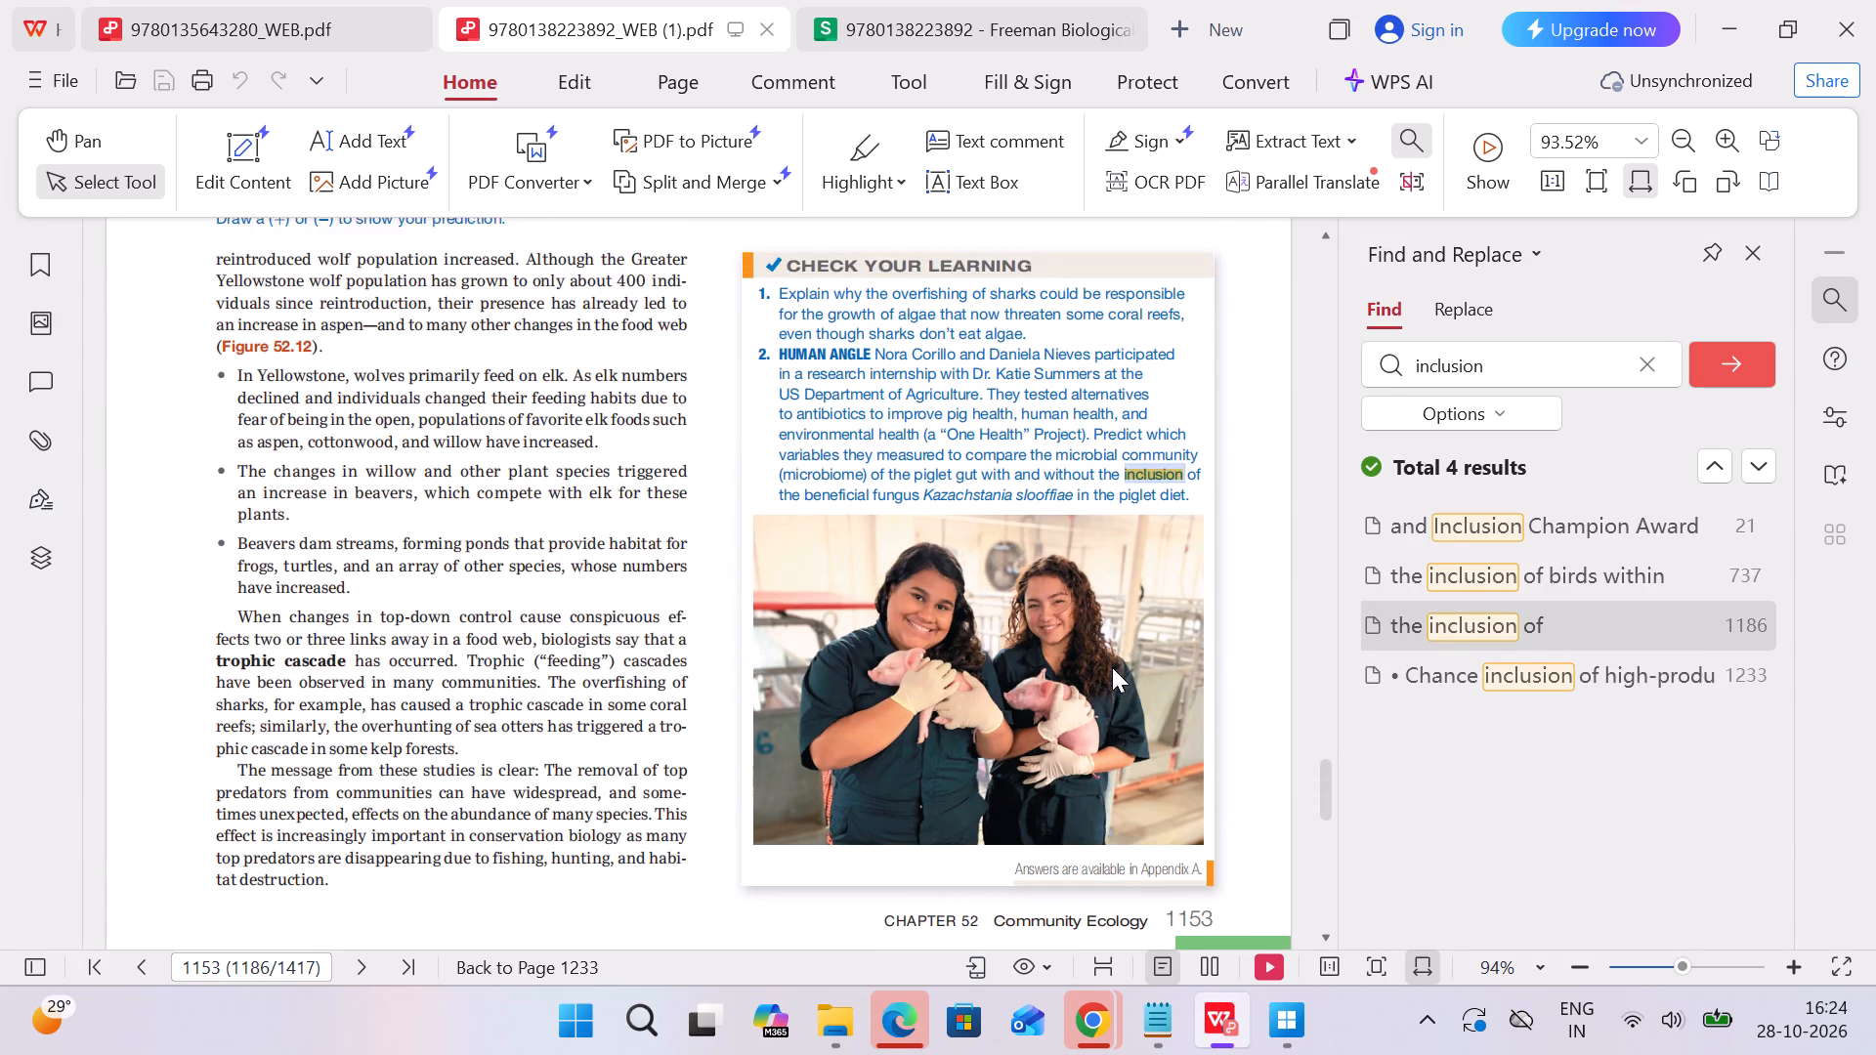
pyautogui.scroll(-1, 1112, 667)
pyautogui.hotkey('alt', 'Tab')
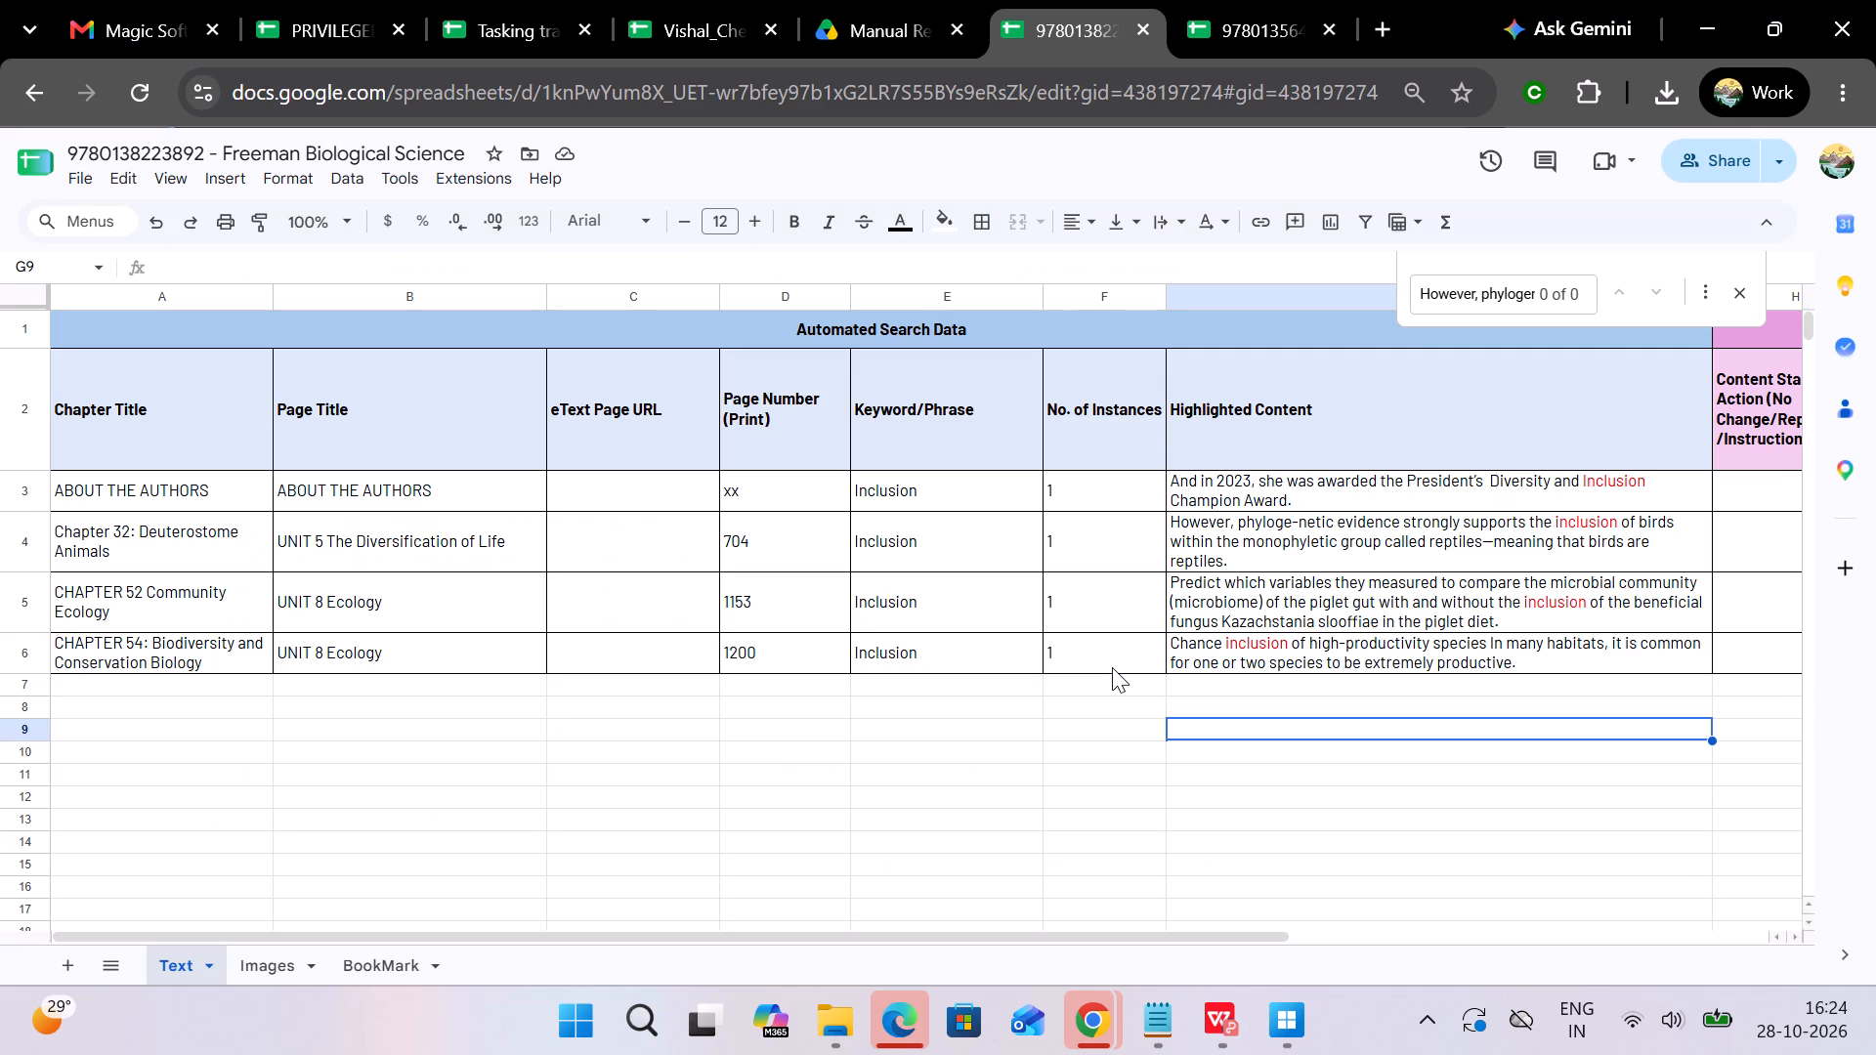
pyautogui.hotkey('alt', 'Tab')
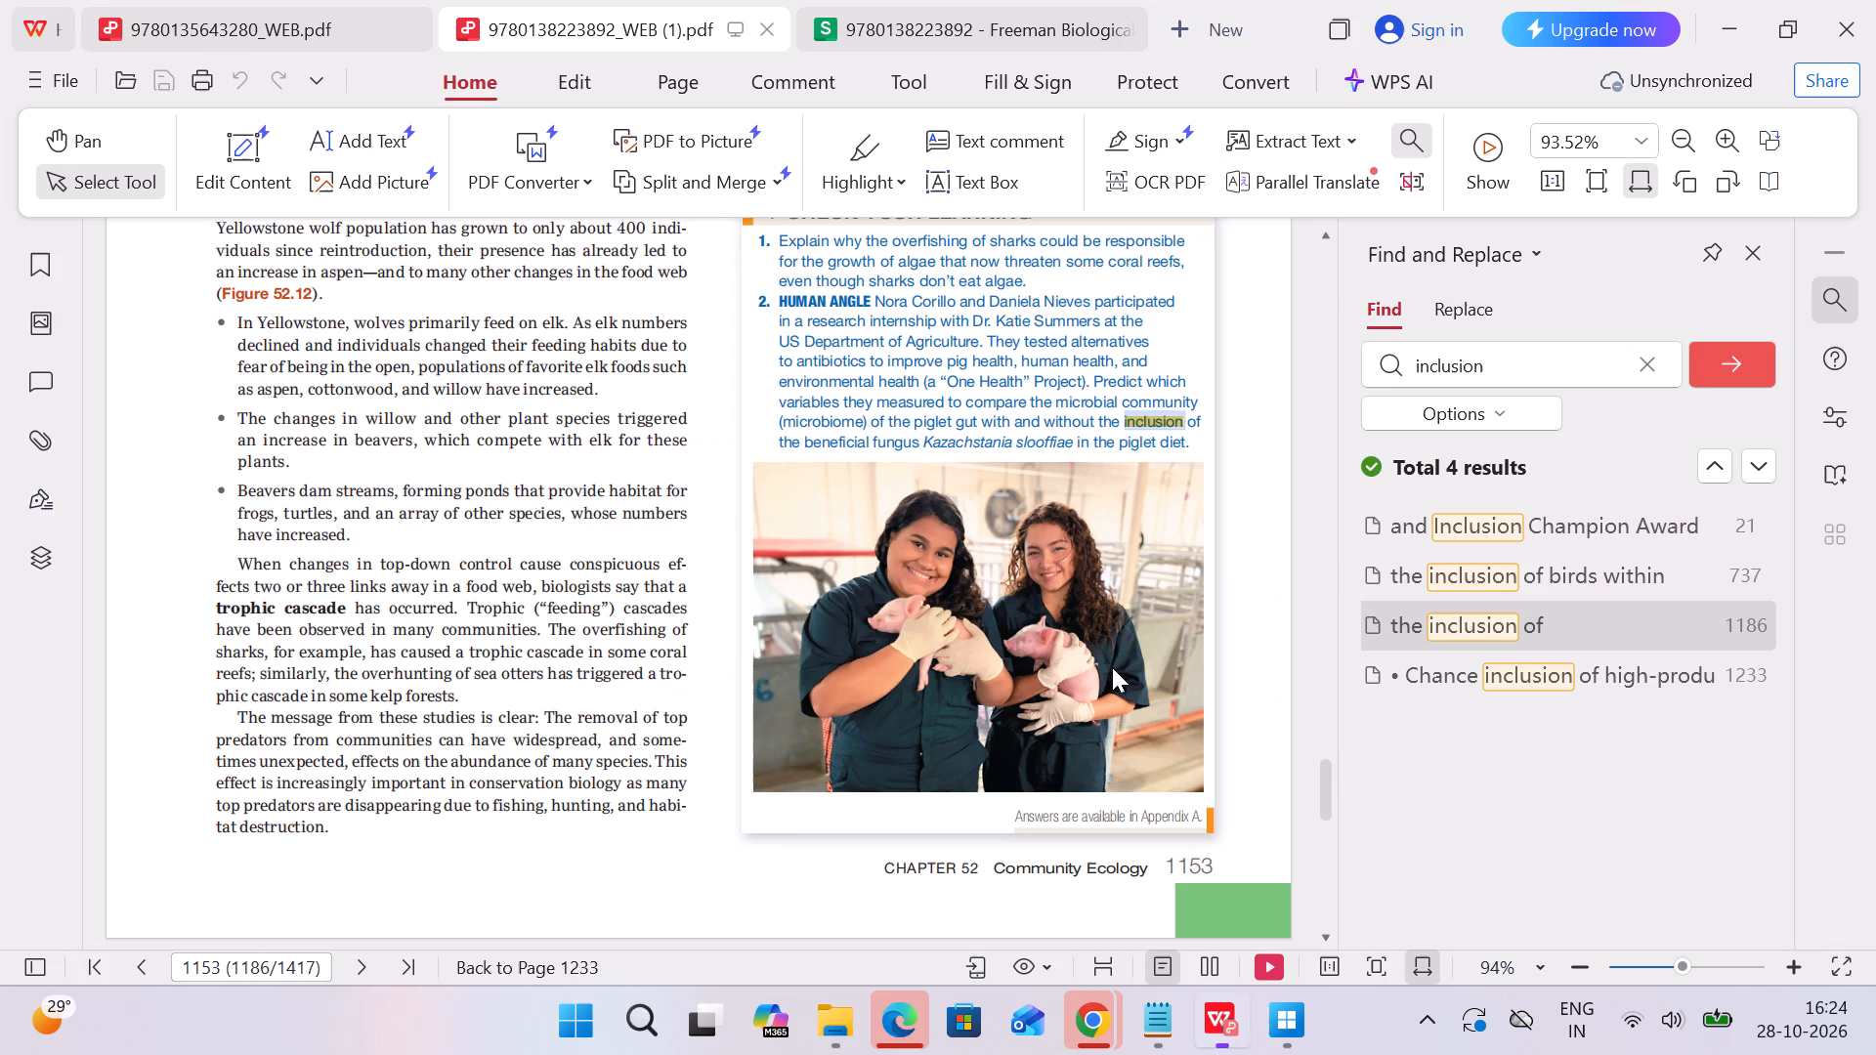
pyautogui.hotkey('alt', 'Tab')
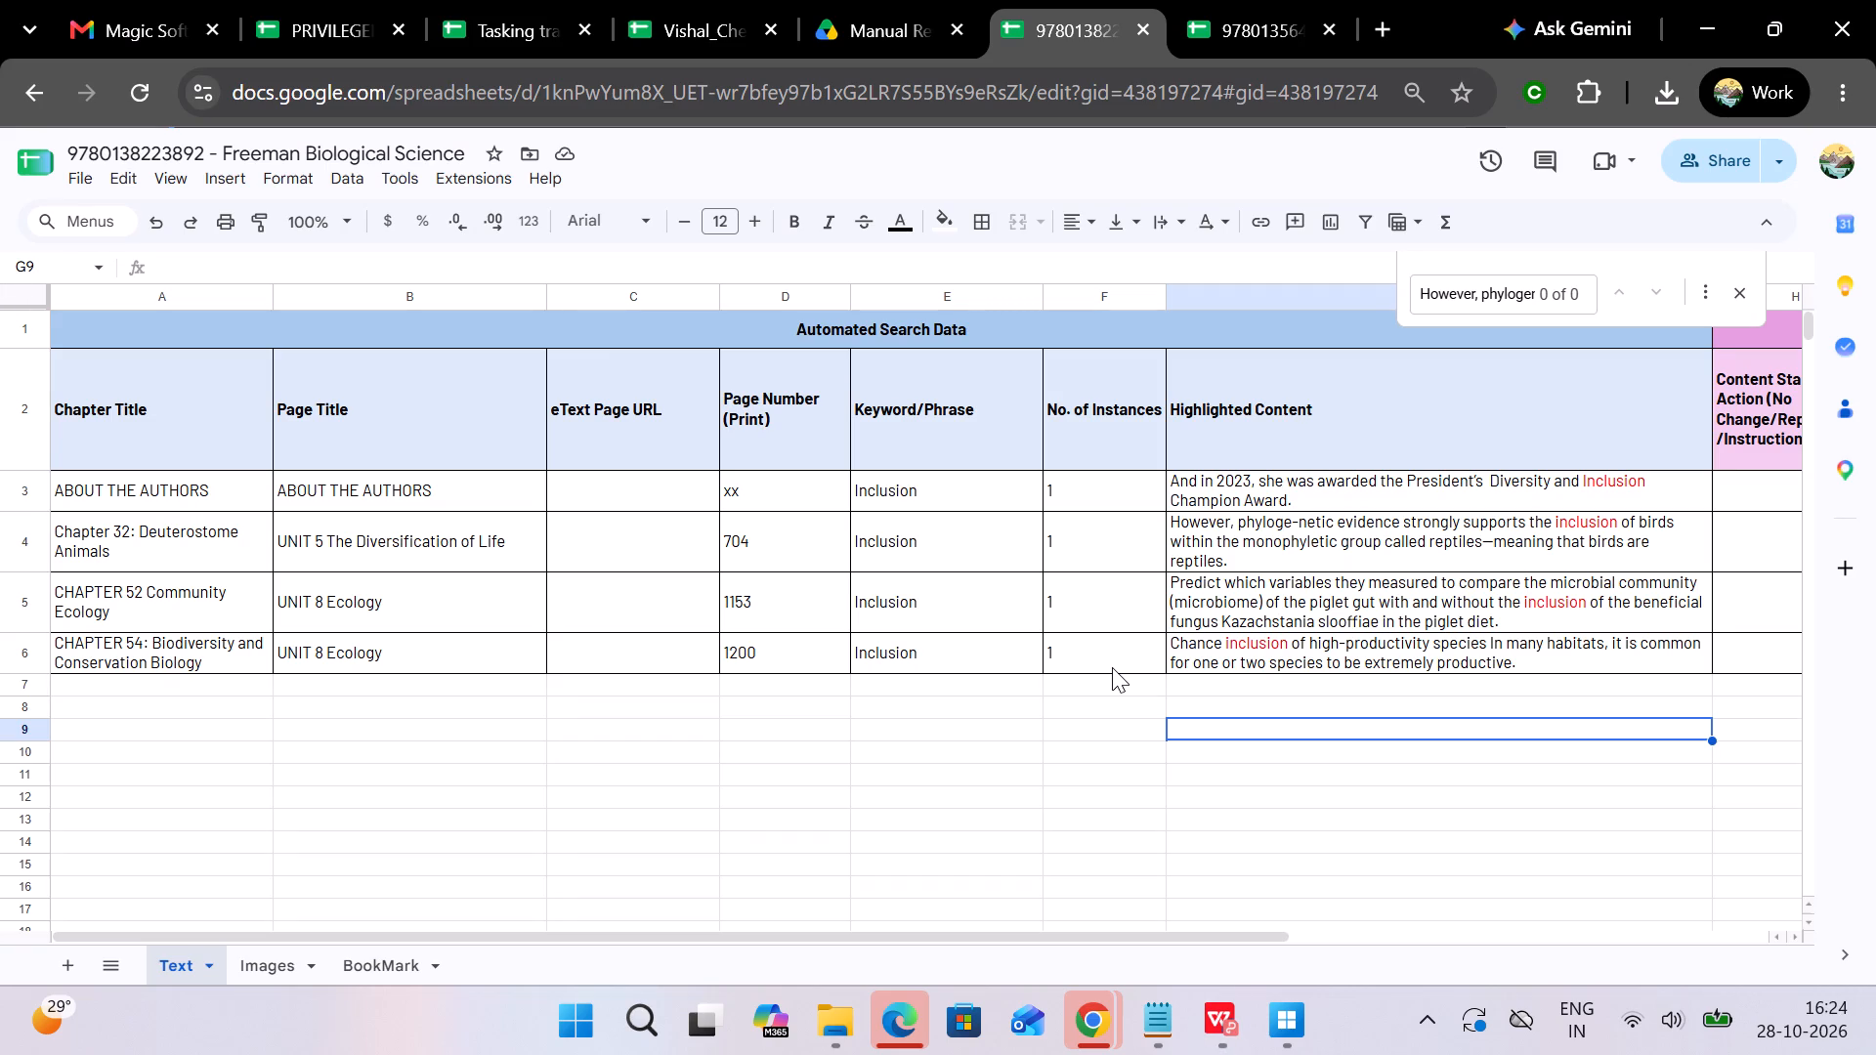
pyautogui.hotkey('alt', 'Tab')
pyautogui.scroll(-1, 1134, 696)
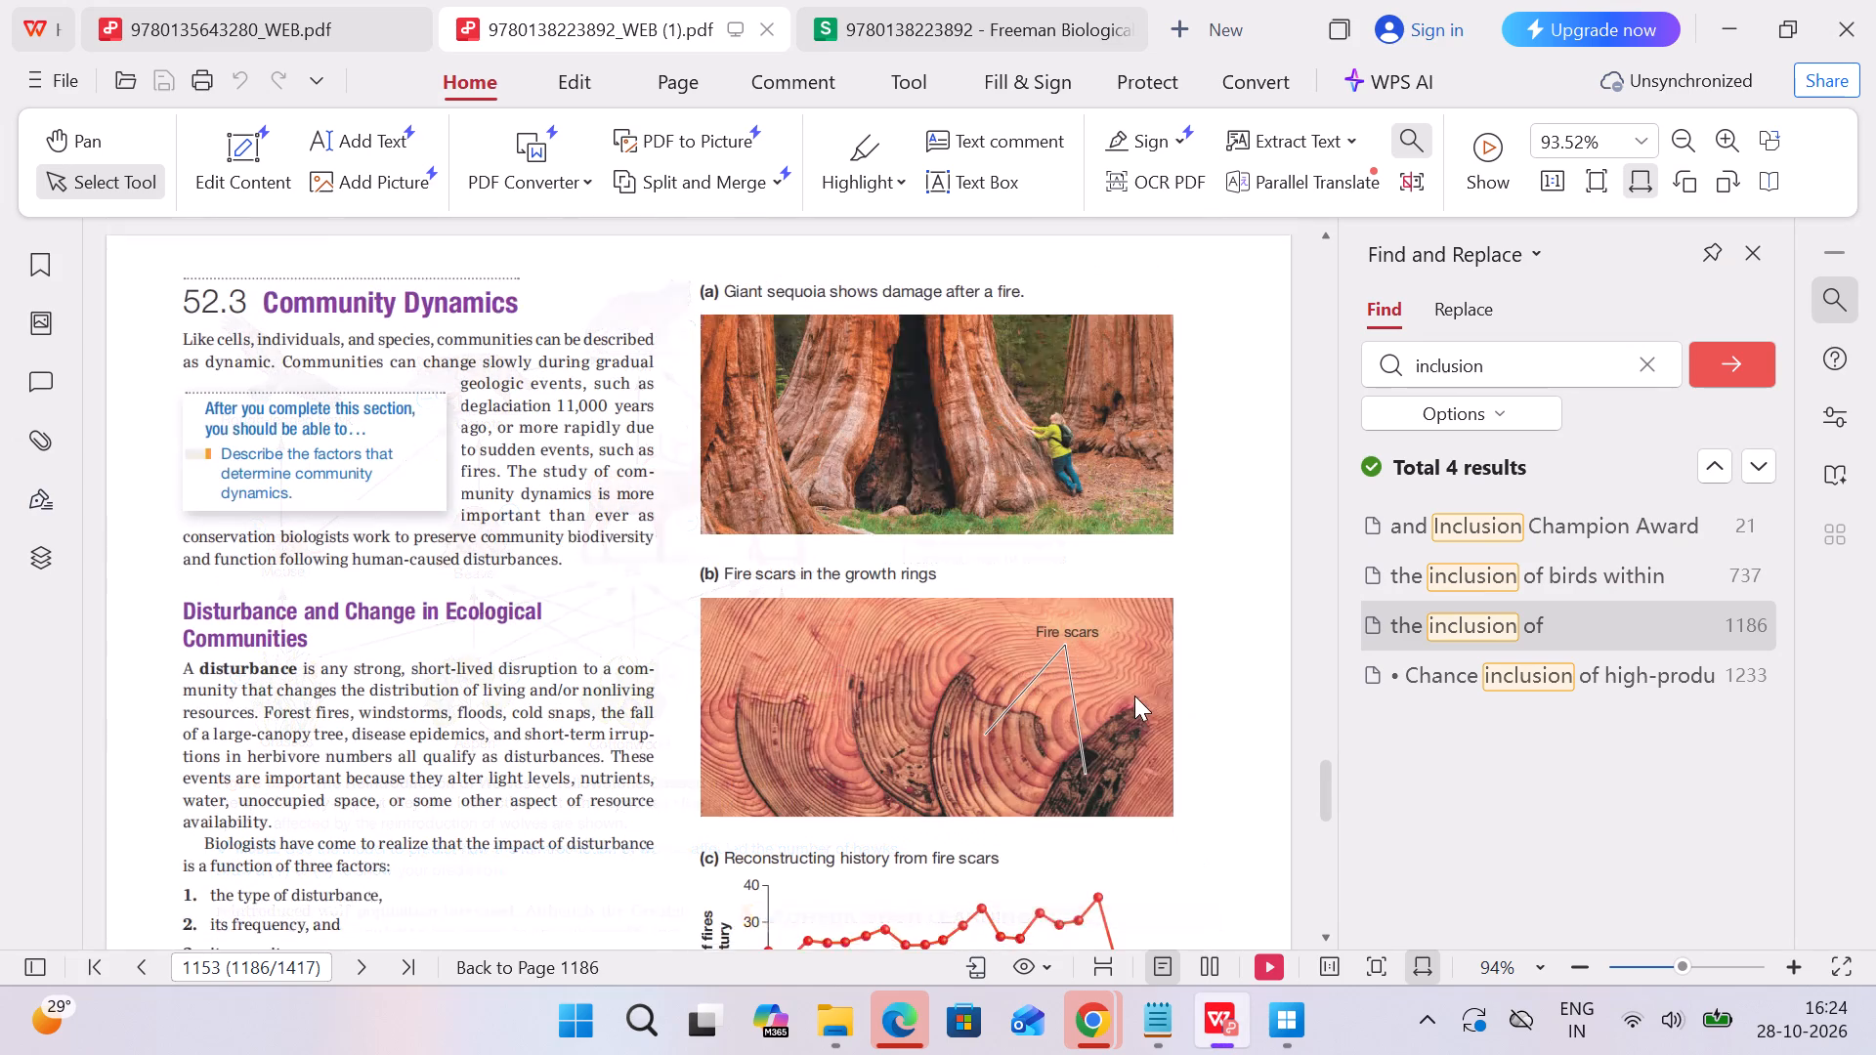
pyautogui.scroll(-3, 1134, 696)
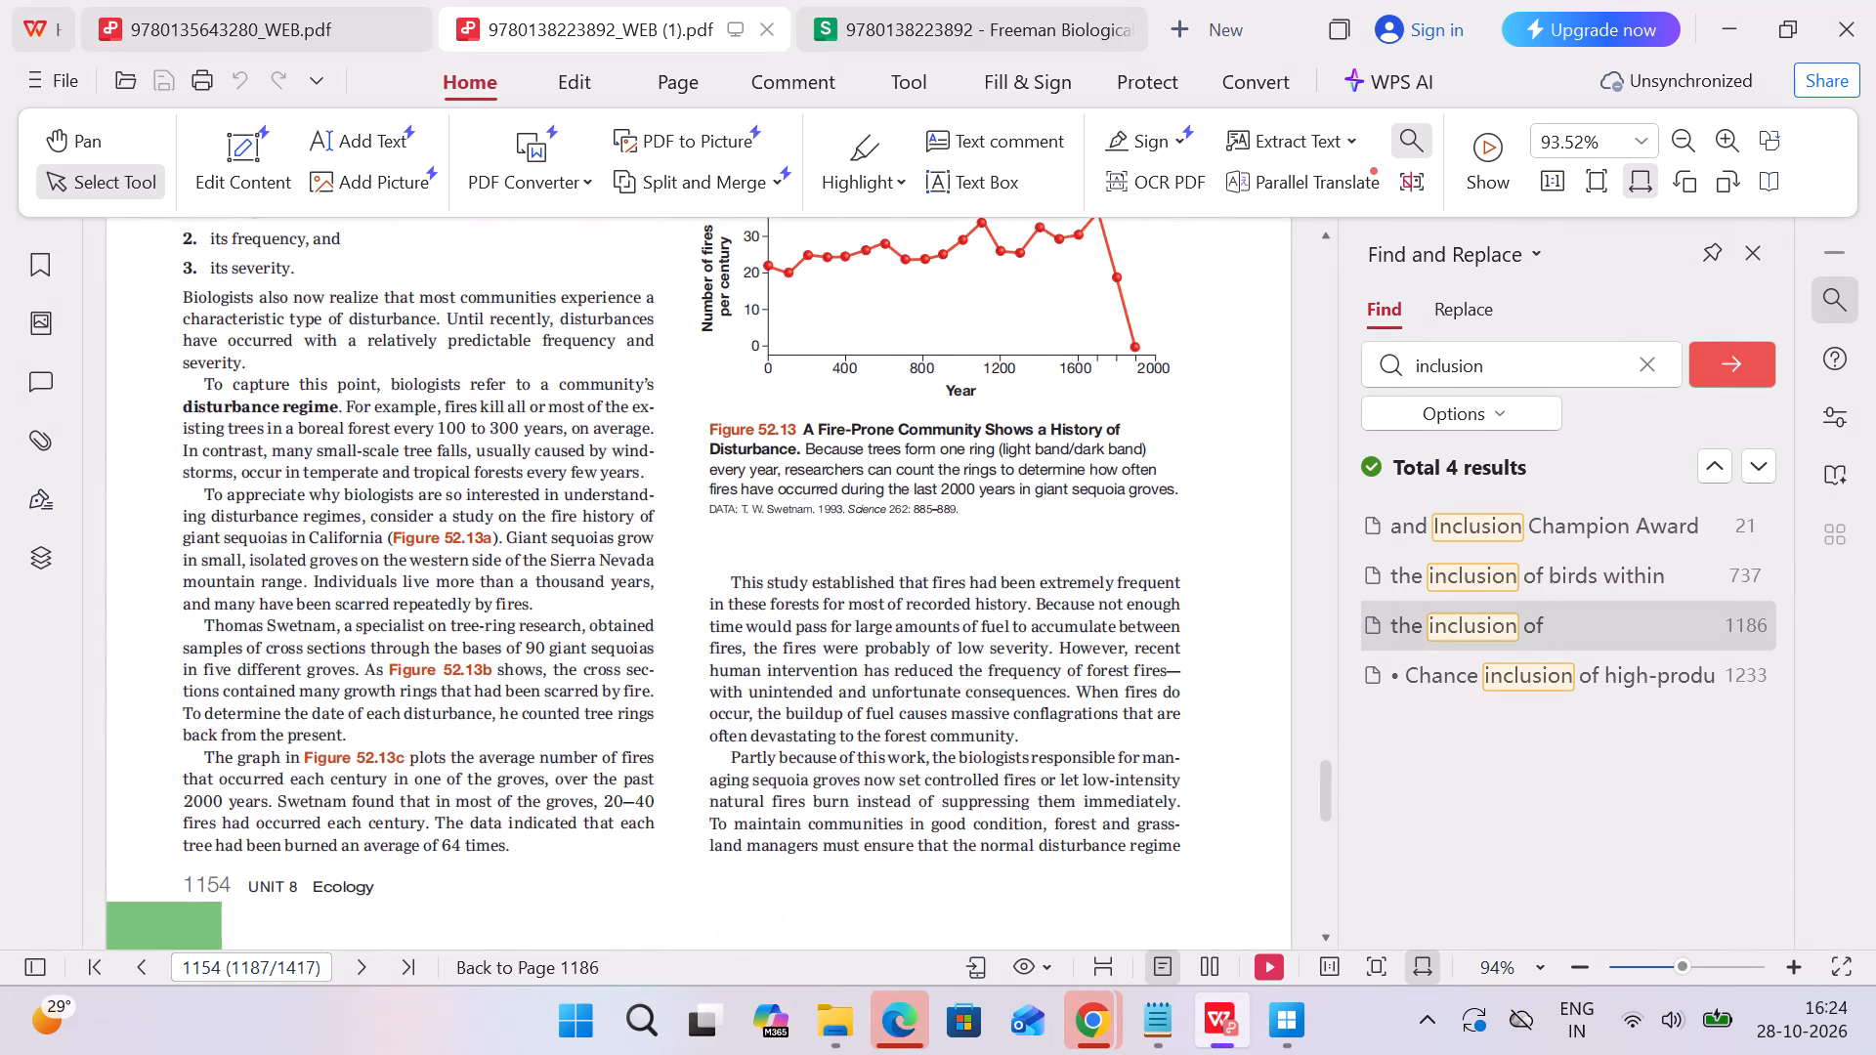
pyautogui.scroll(4, 1134, 696)
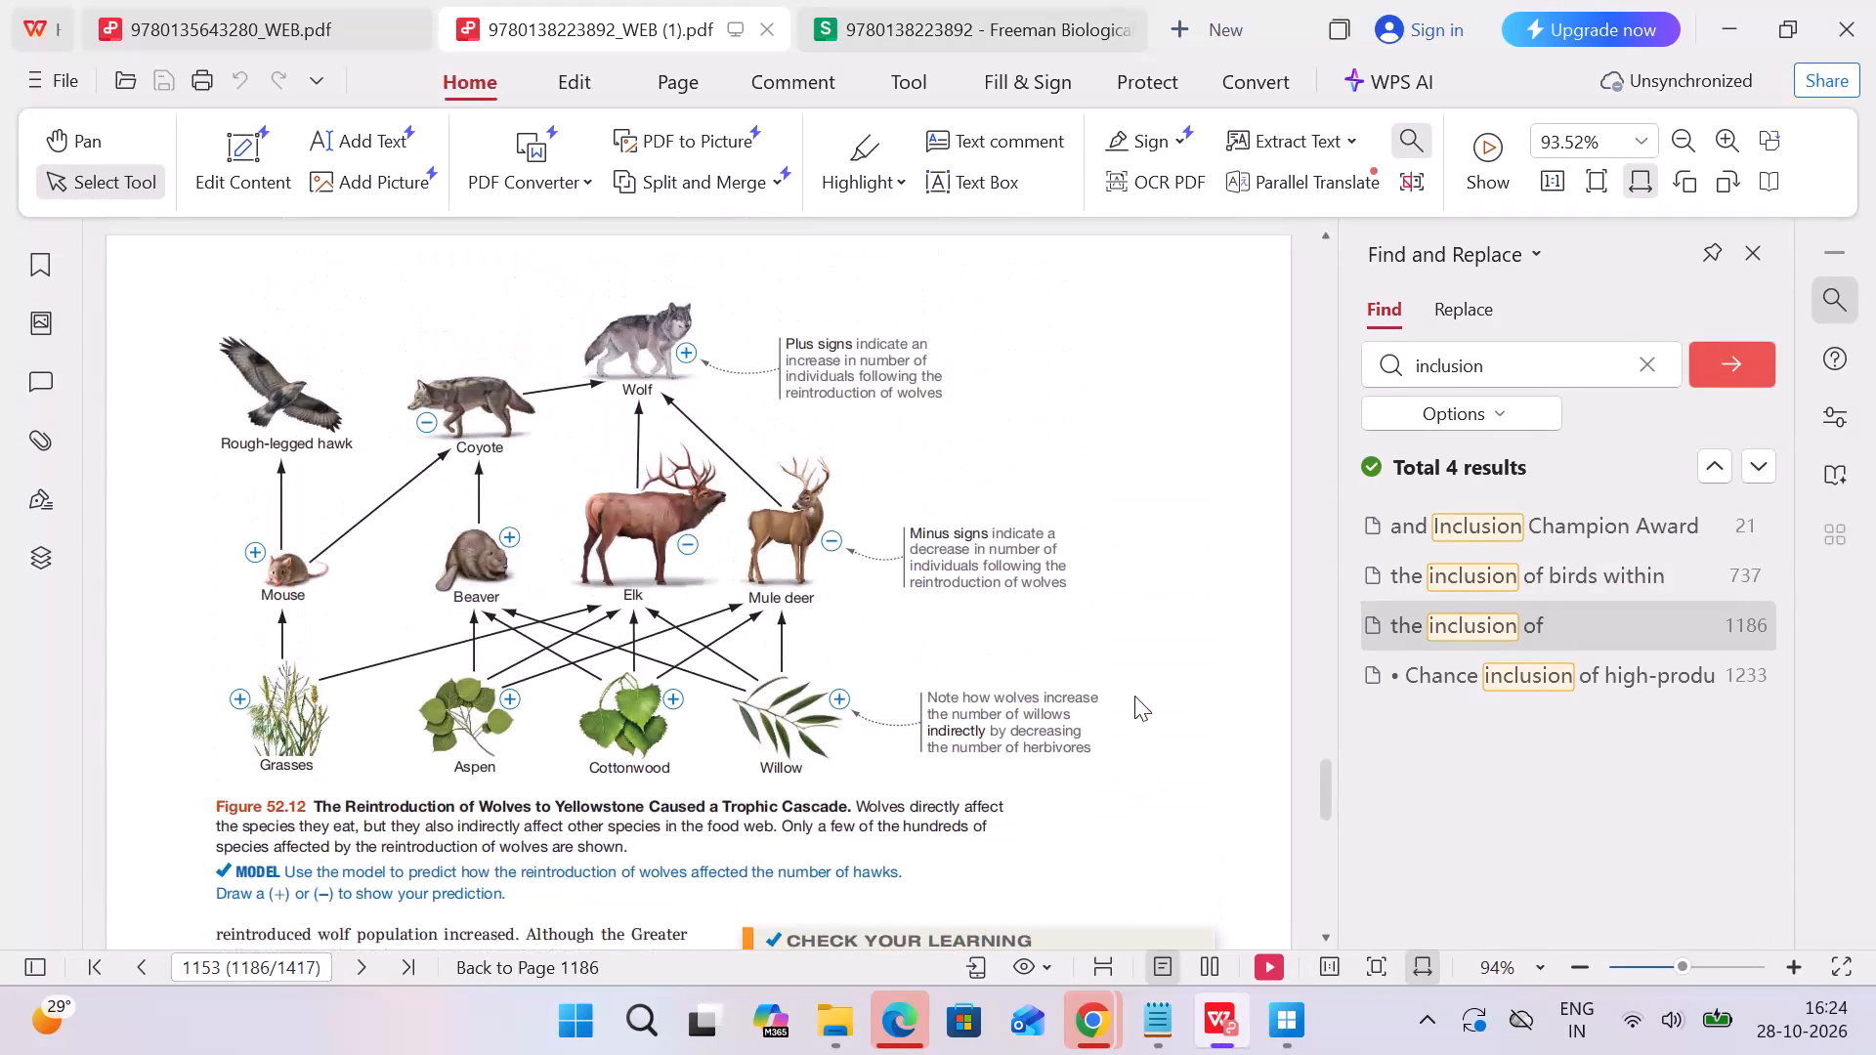
pyautogui.scroll(1, 1134, 696)
pyautogui.hotkey('alt', 'Tab')
pyautogui.hotkey('alt', 'Tab')
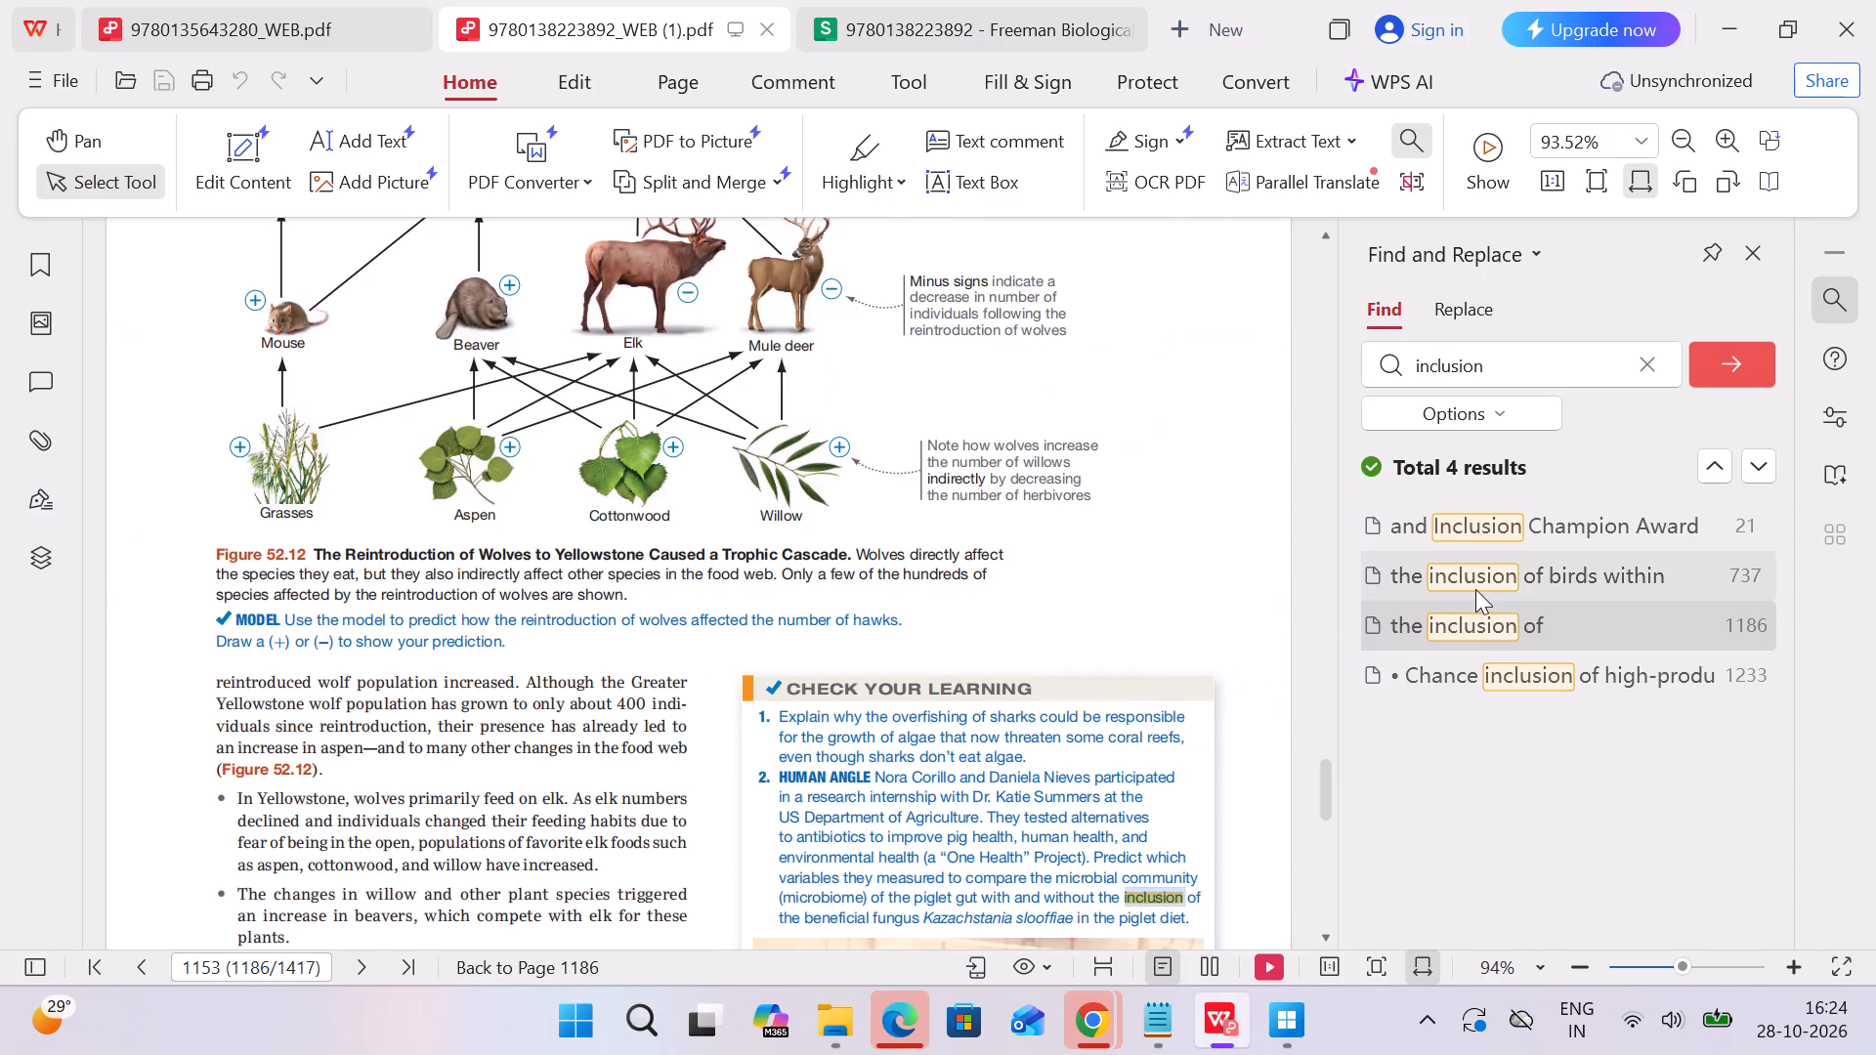
# Check row 4's chapter title, page title and page number against the footers of PDF pages 703 and 704.
pyautogui.click(1475, 589)
pyautogui.scroll(1, 1171, 618)
pyautogui.hotkey('alt', 'Tab')
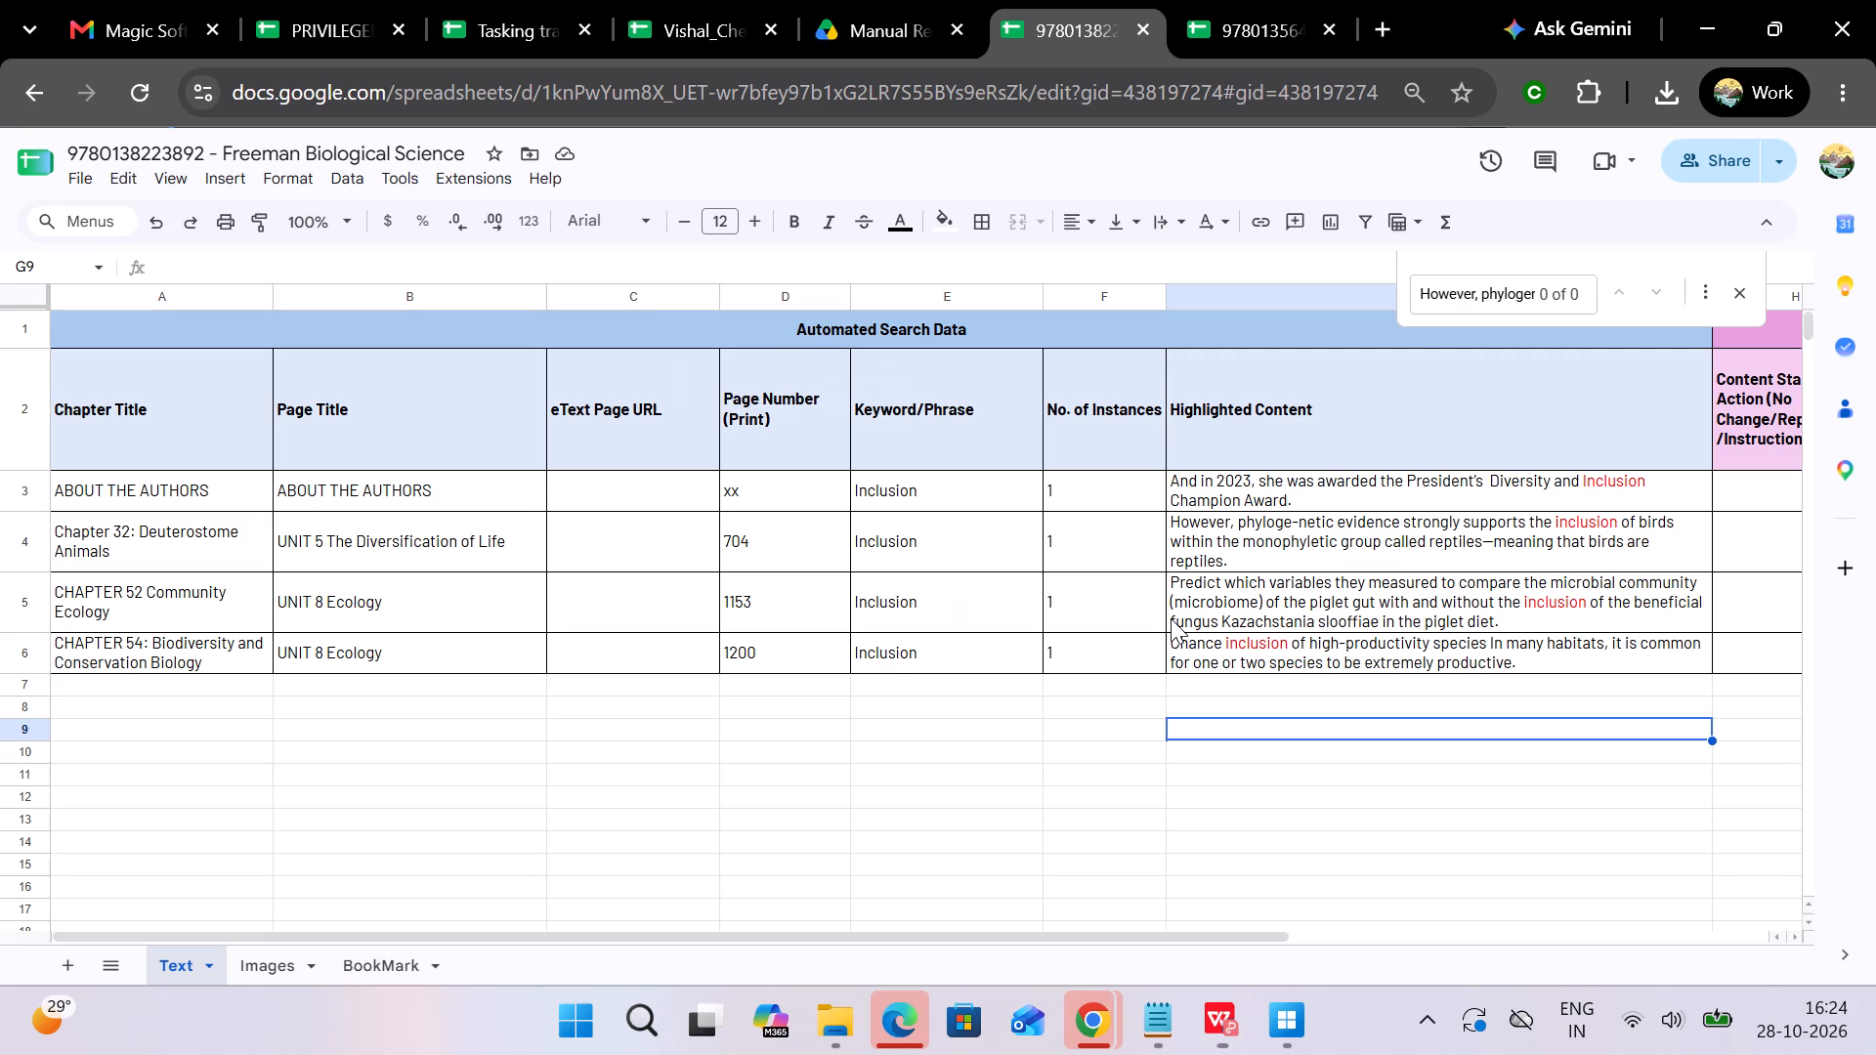
pyautogui.scroll(5, 1171, 618)
pyautogui.hotkey('alt', 'Tab')
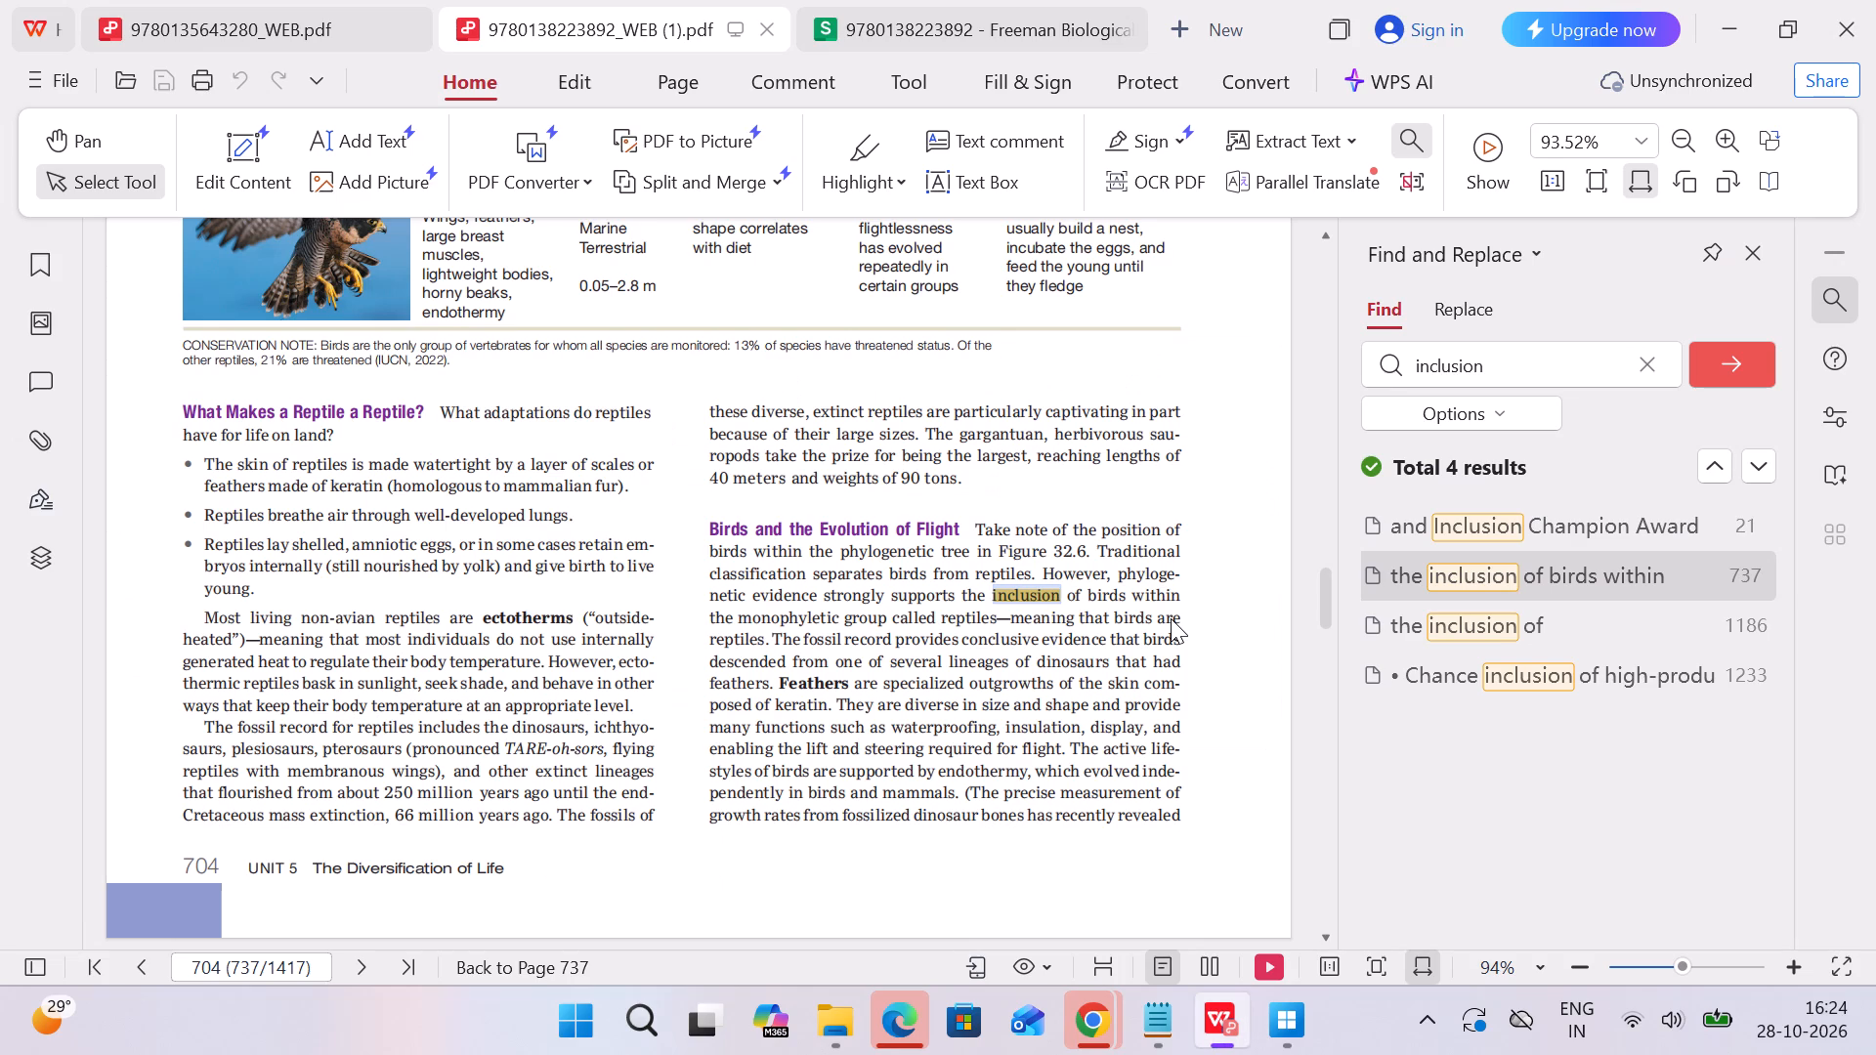
pyautogui.scroll(2, 1171, 618)
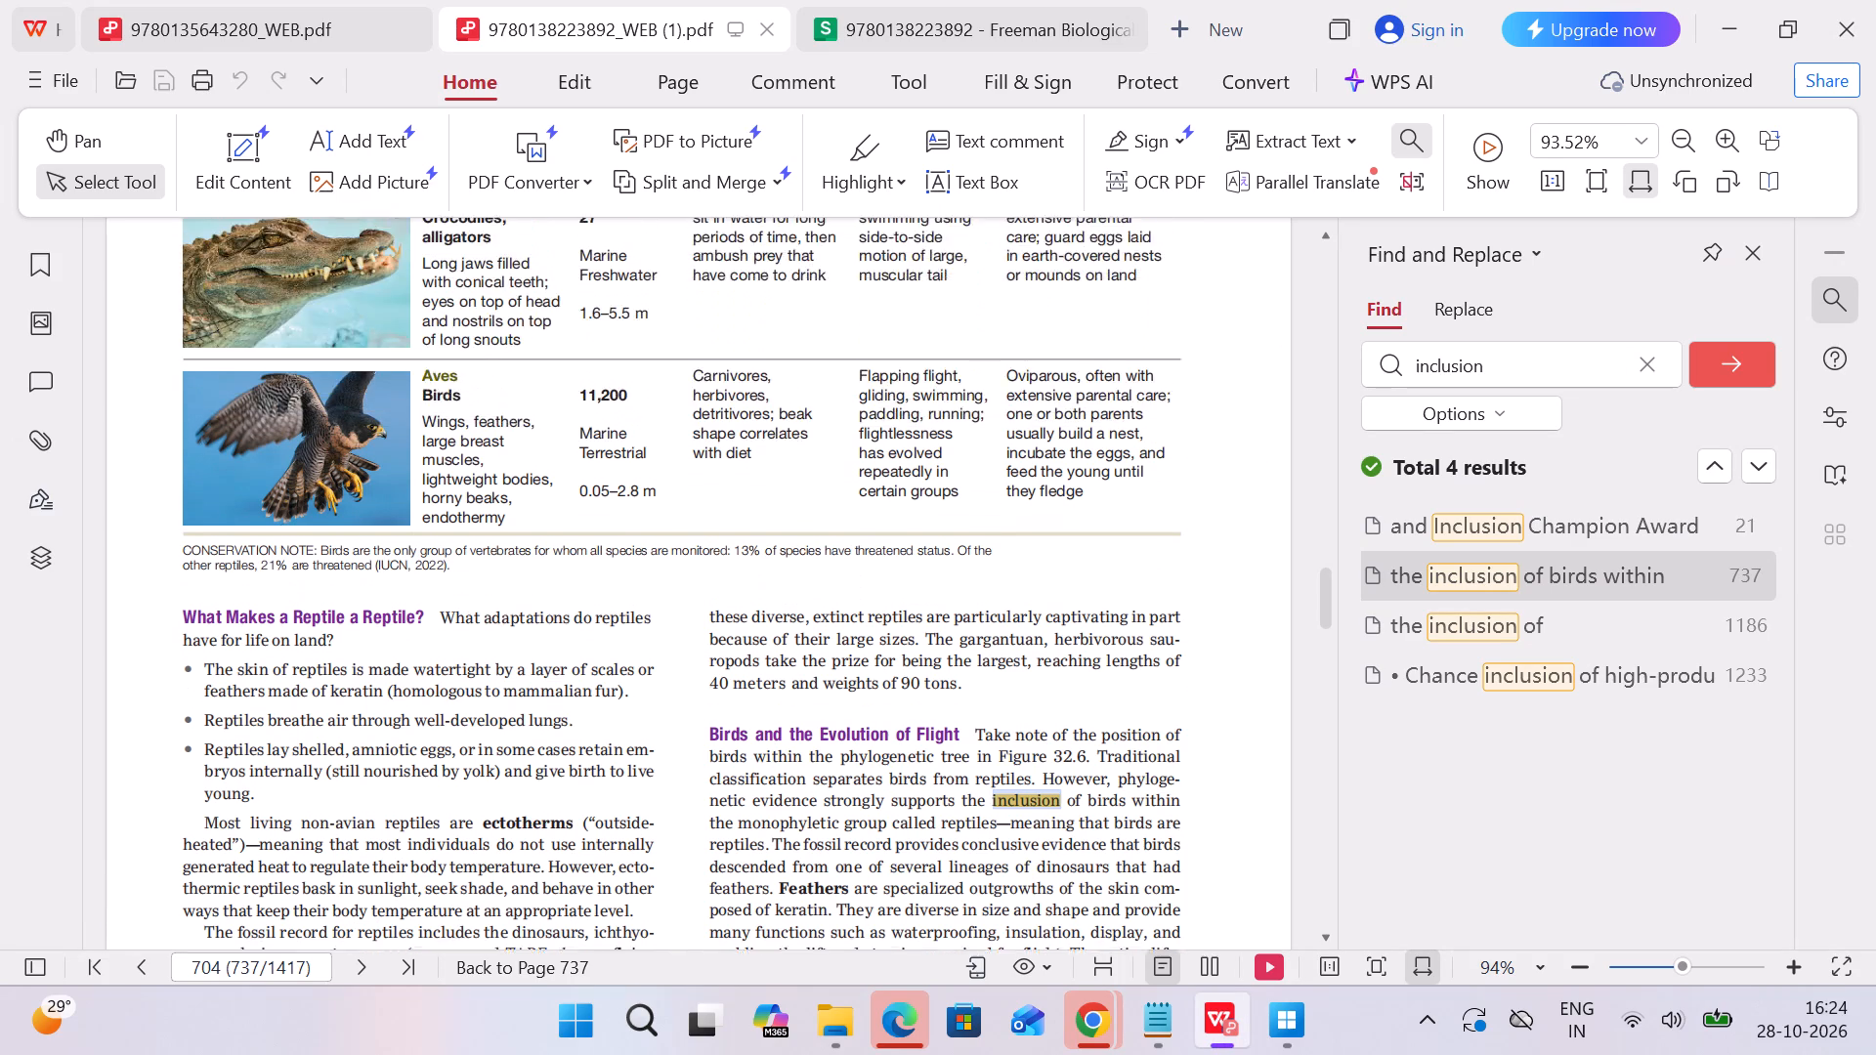
pyautogui.scroll(1, 1171, 618)
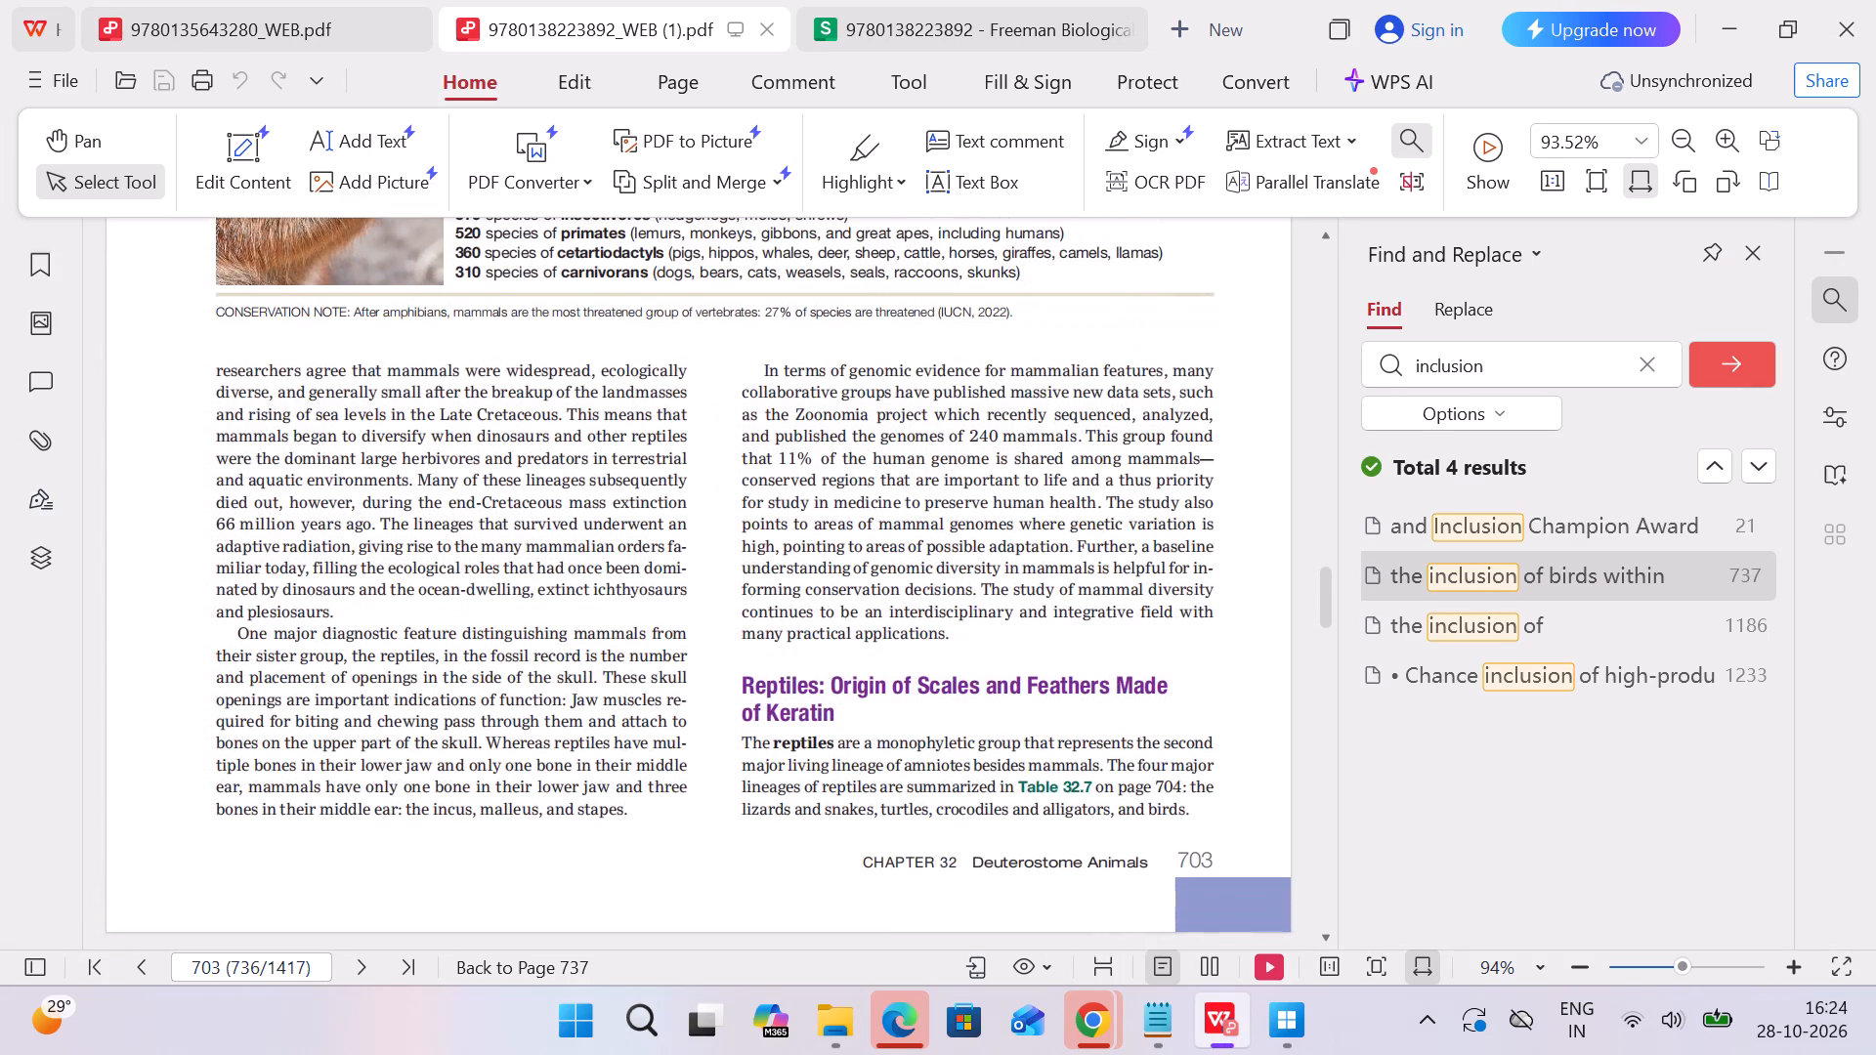
pyautogui.scroll(2, 1171, 618)
pyautogui.hotkey('alt', 'Tab')
pyautogui.scroll(1, 1171, 618)
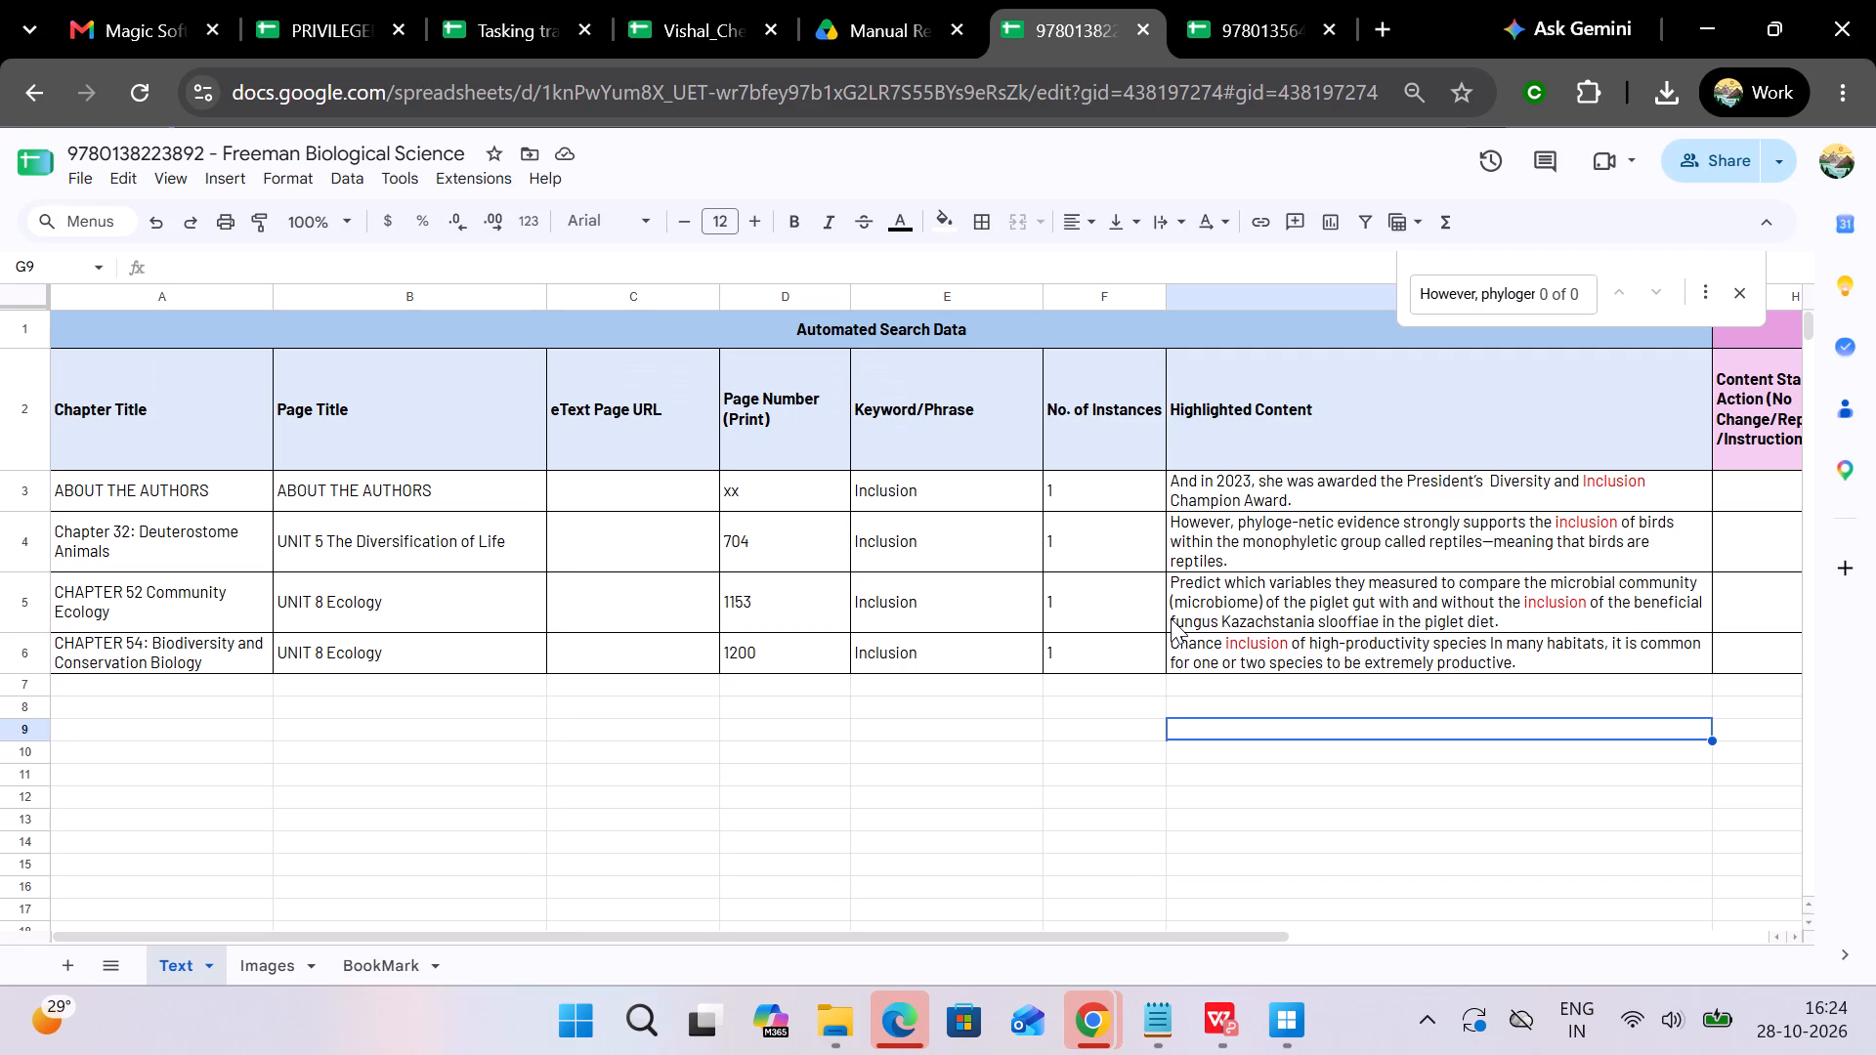
pyautogui.scroll(2, 1171, 618)
# Compare row 3's titles and page number with the heading and footer of PDF page xx.
pyautogui.hotkey('alt', 'Tab')
pyautogui.click(1554, 534)
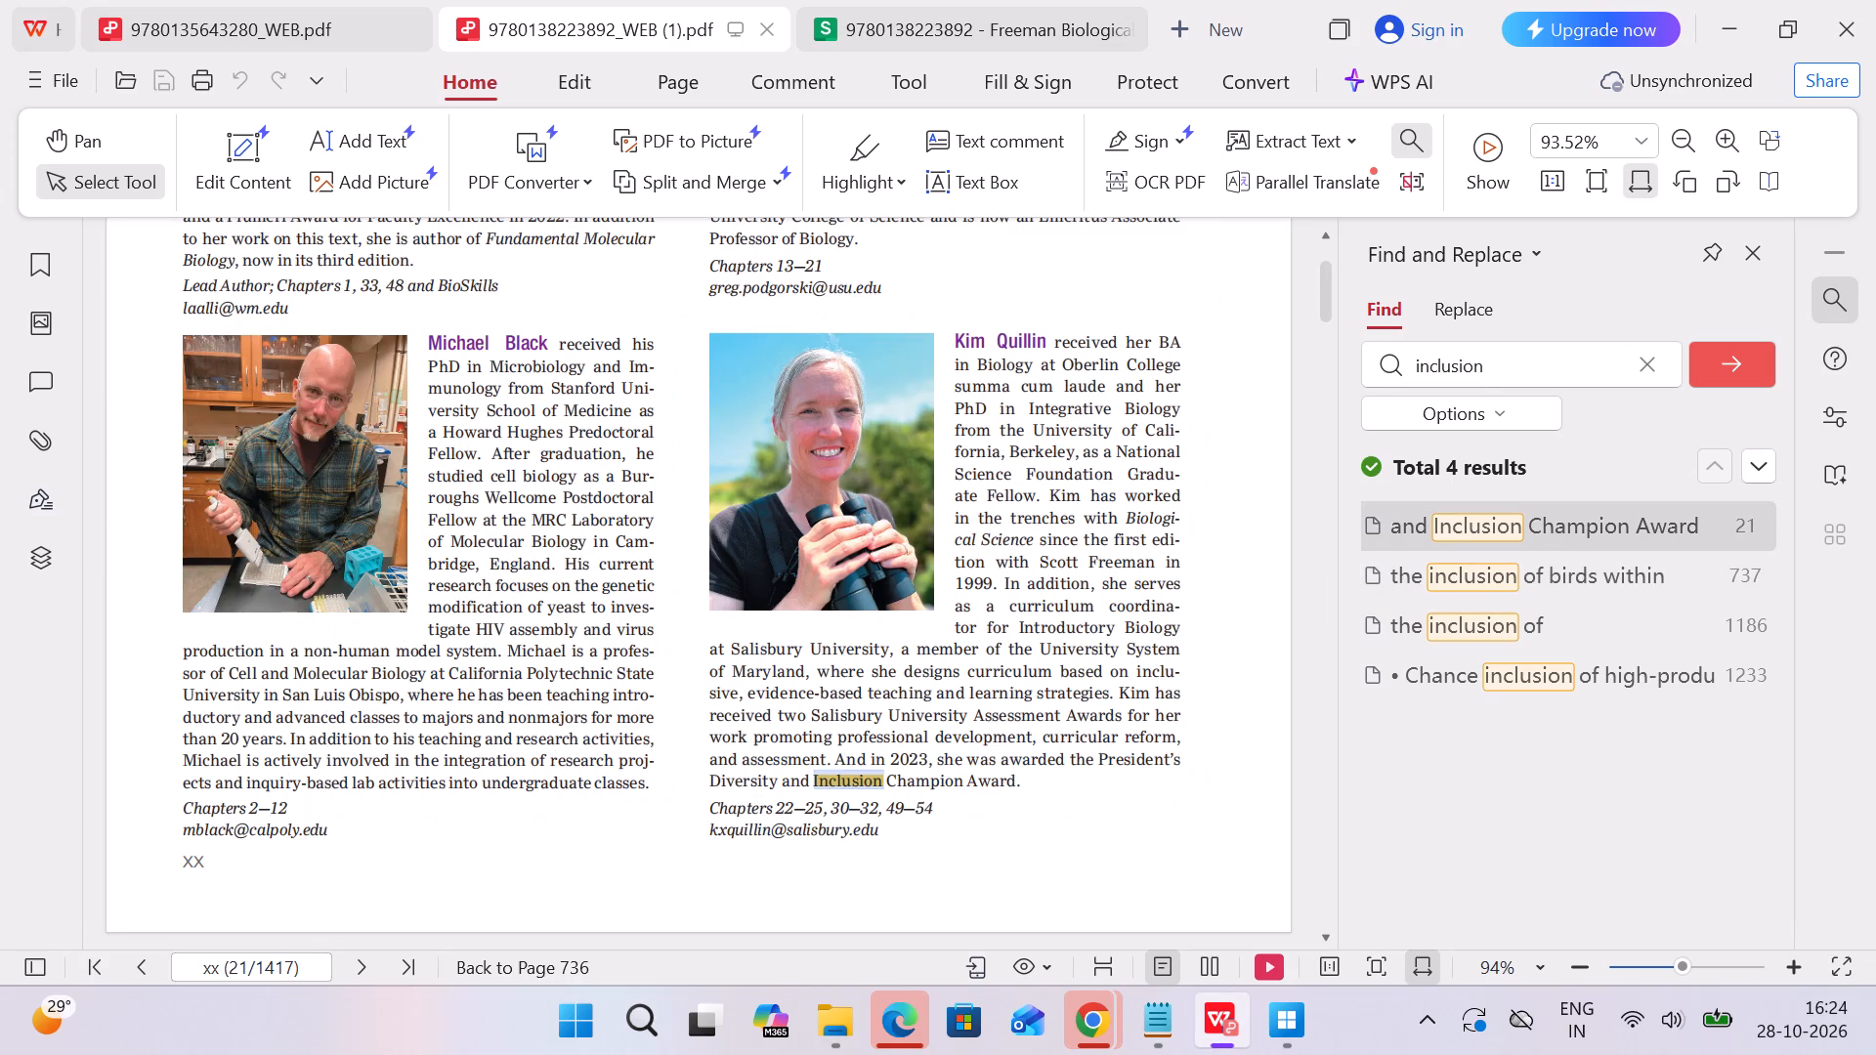
pyautogui.scroll(2, 1167, 528)
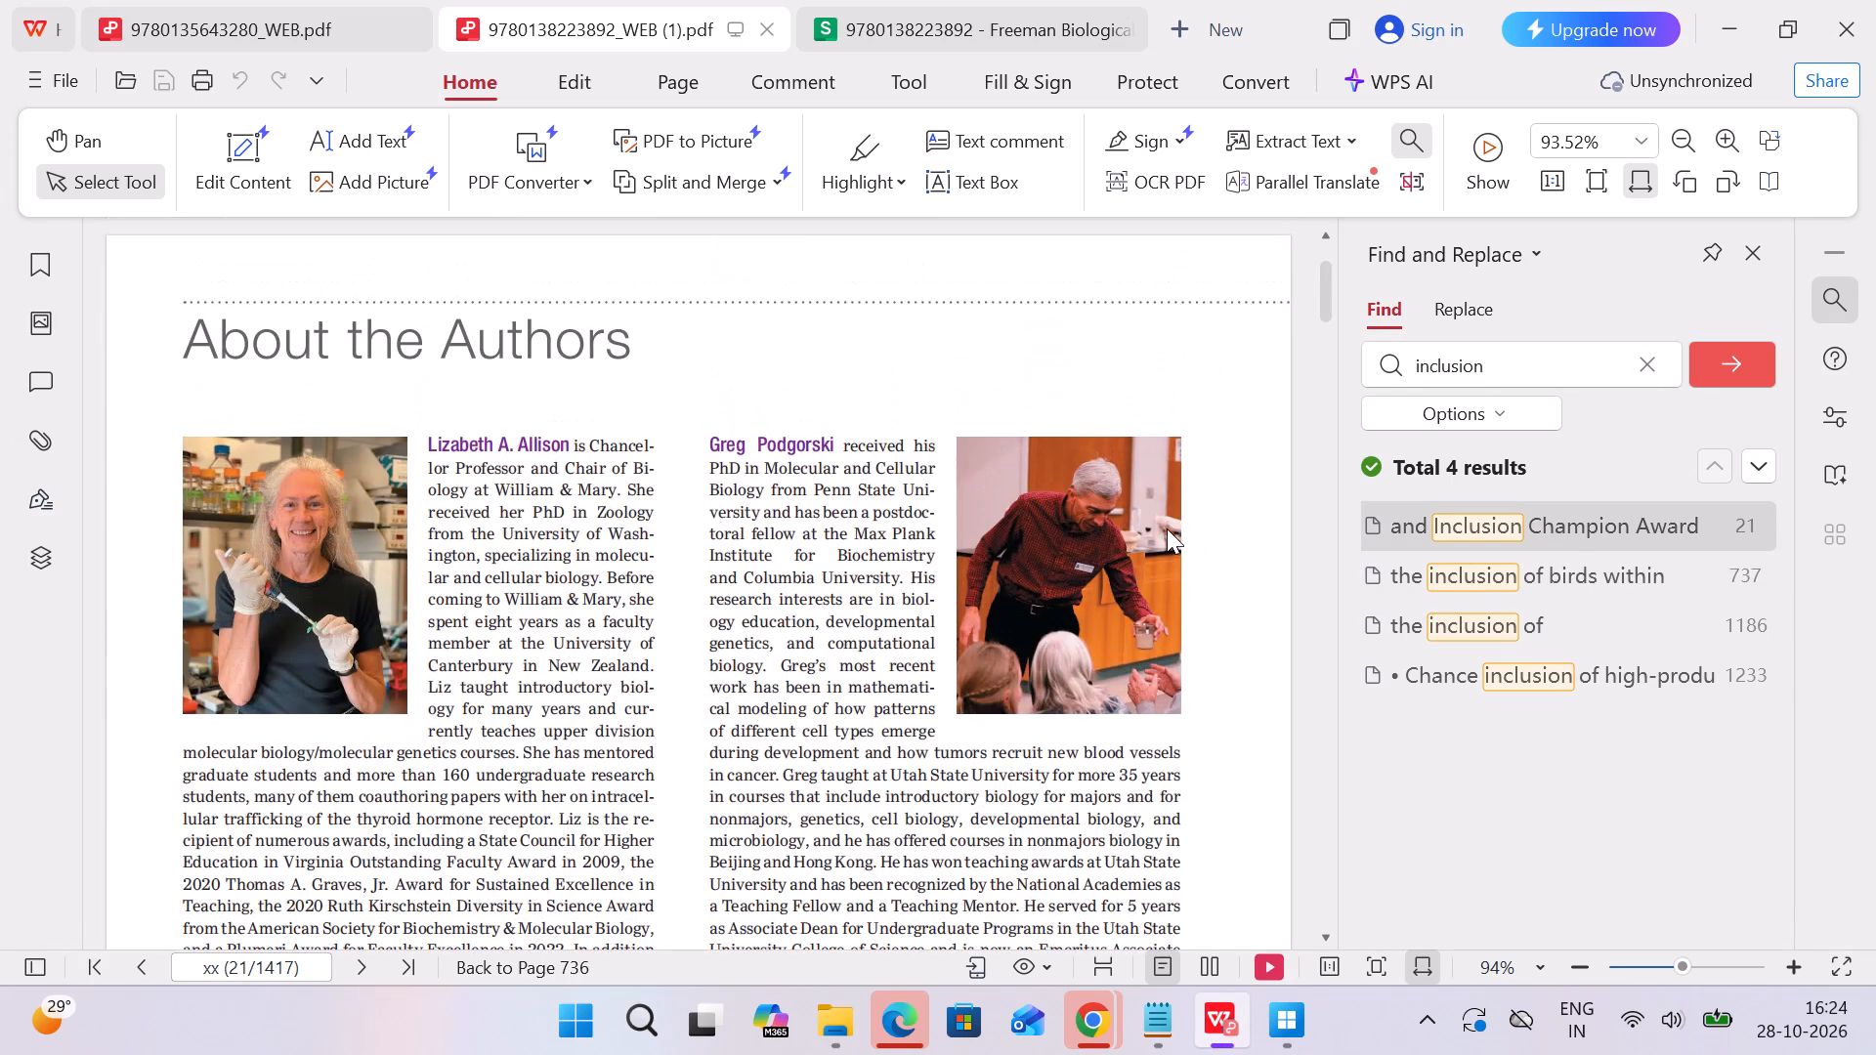
pyautogui.scroll(1, 1167, 528)
pyautogui.hotkey('alt', 'Tab')
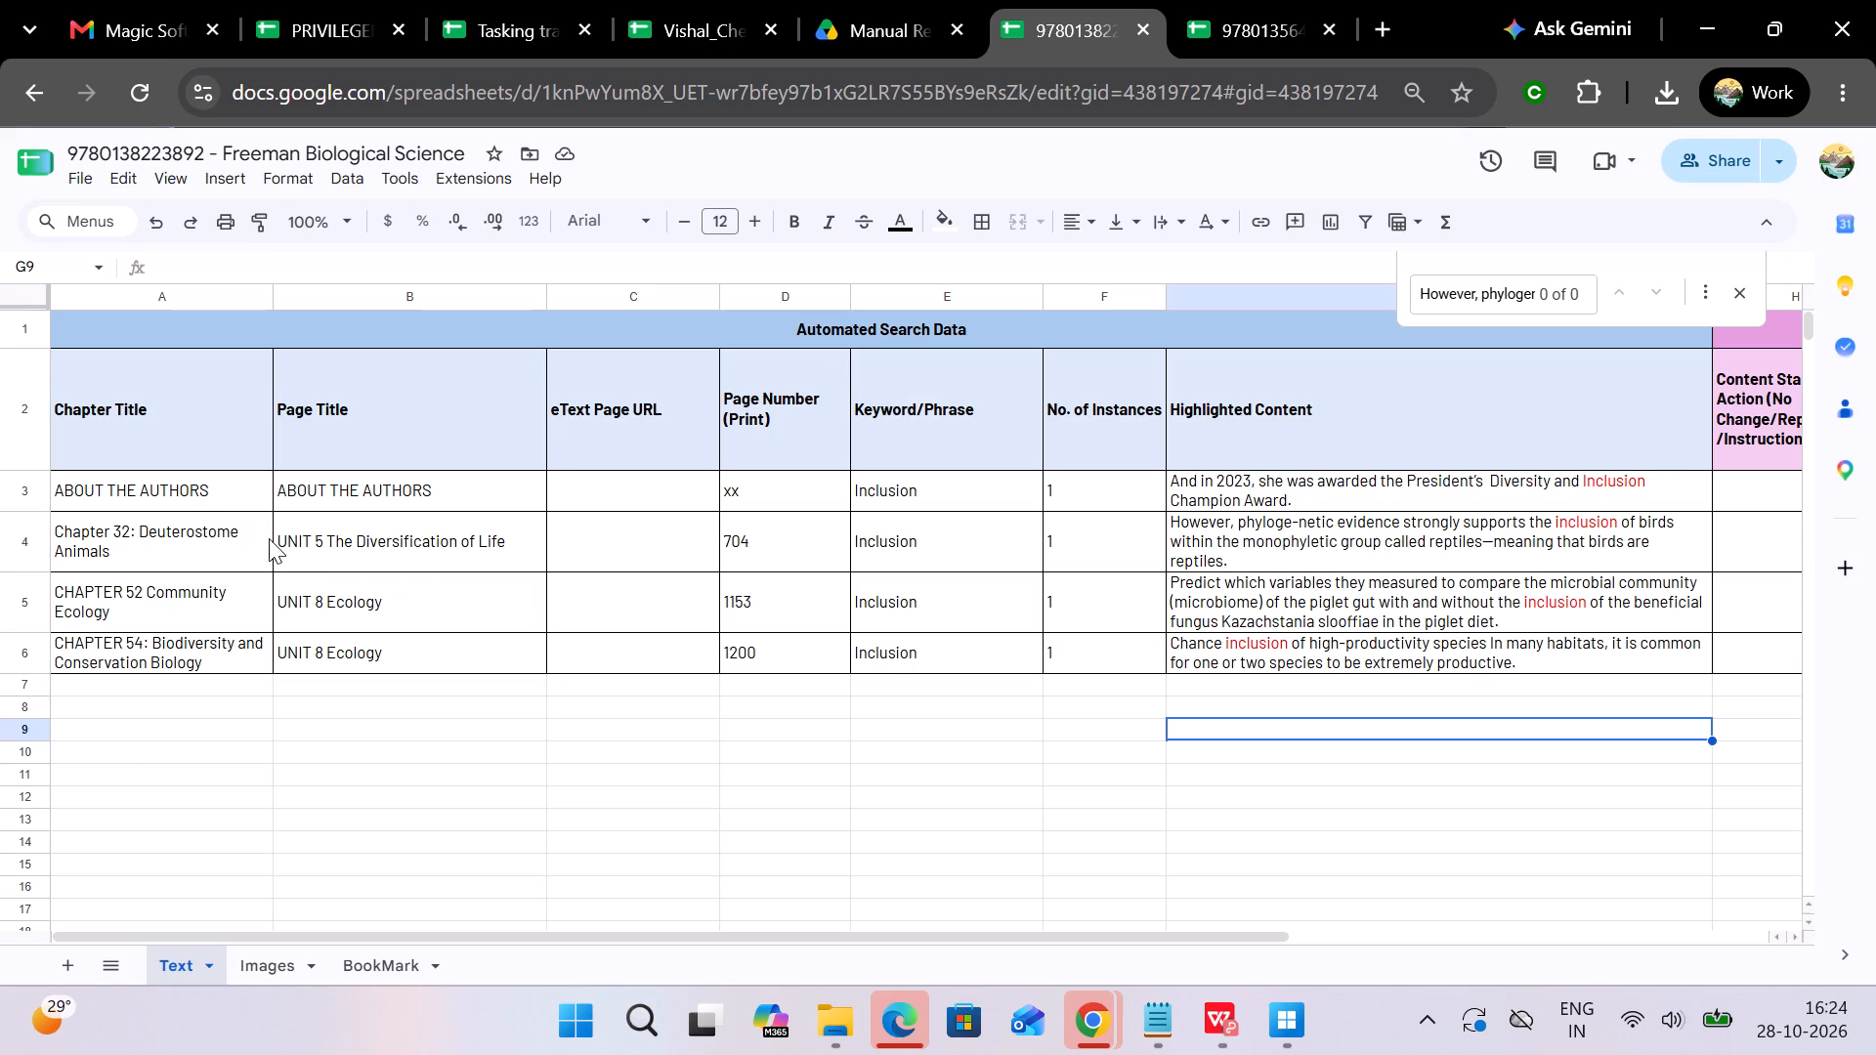
pyautogui.hotkey('alt', 'Tab')
pyautogui.hotkey('alt', 'Tab')
# Replace row 3's Page Title with the heading "About the Authors" copied from PDF page xx.
pyautogui.hotkey('alt', 'Tab')
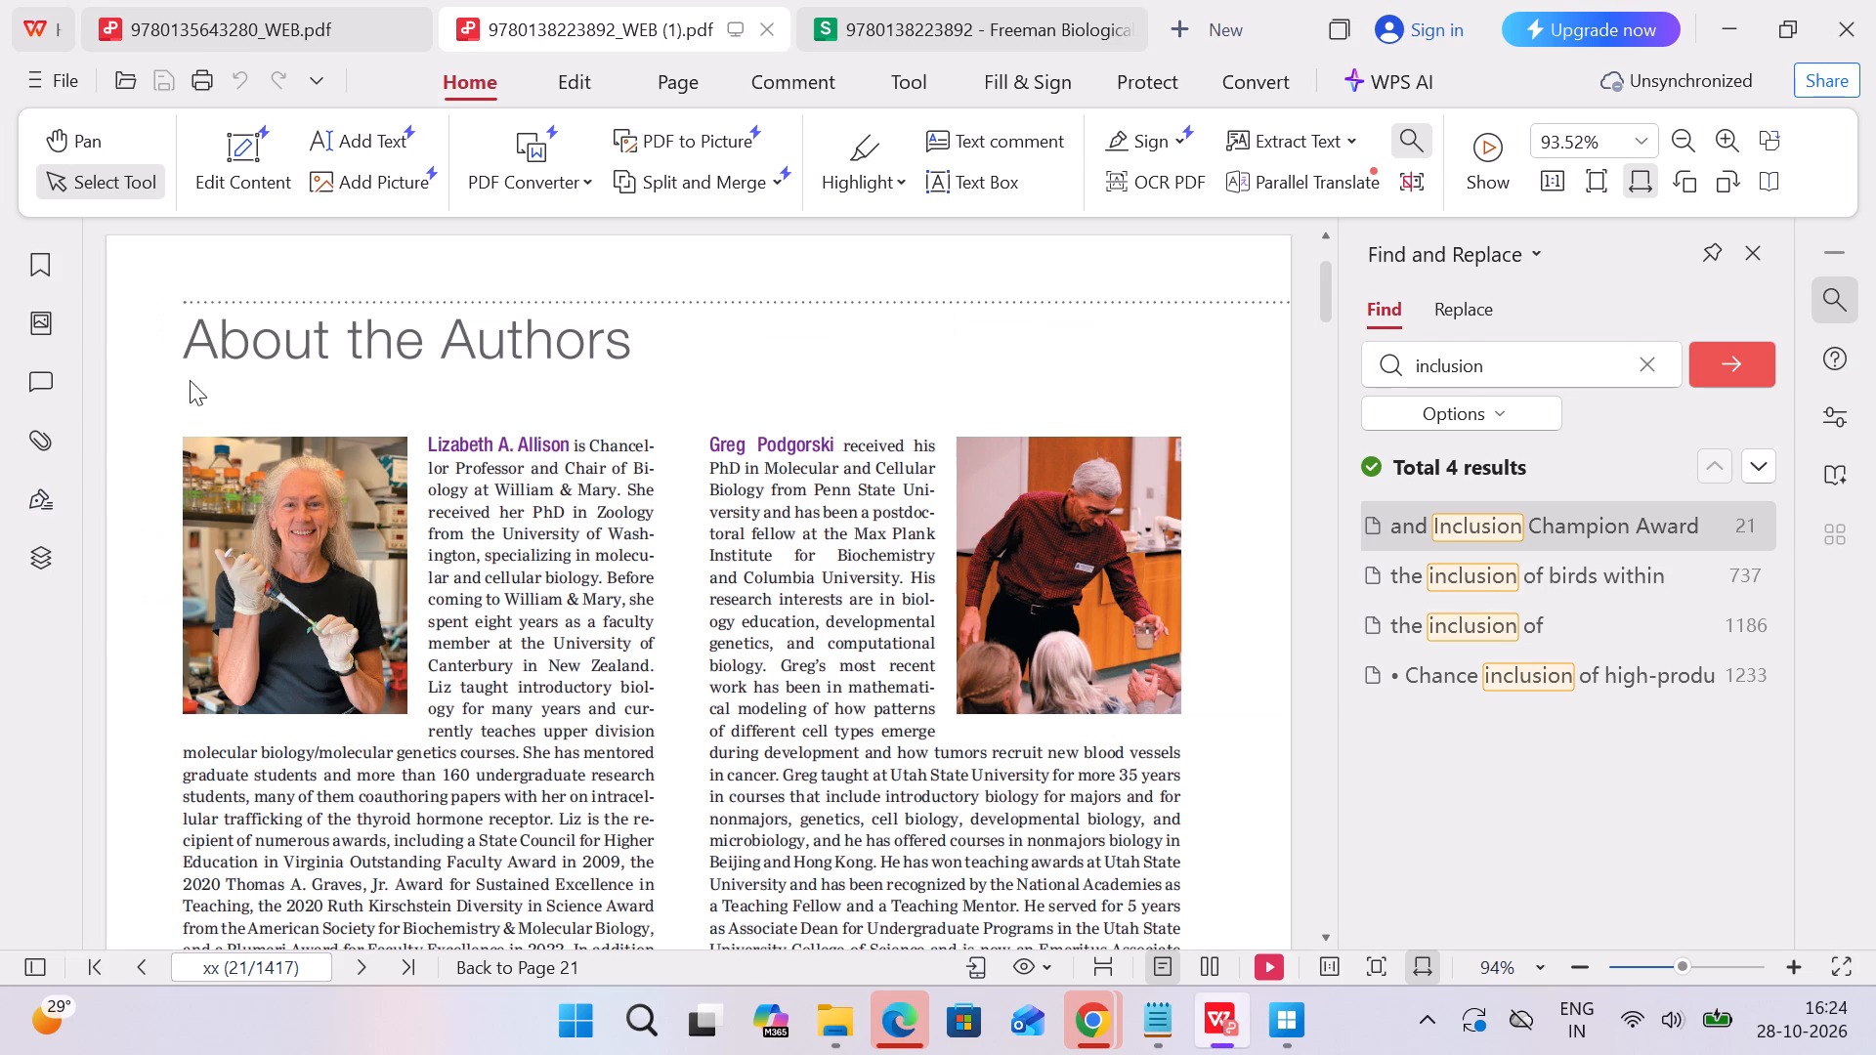
pyautogui.moveTo(190, 343); pyautogui.dragTo(638, 364)
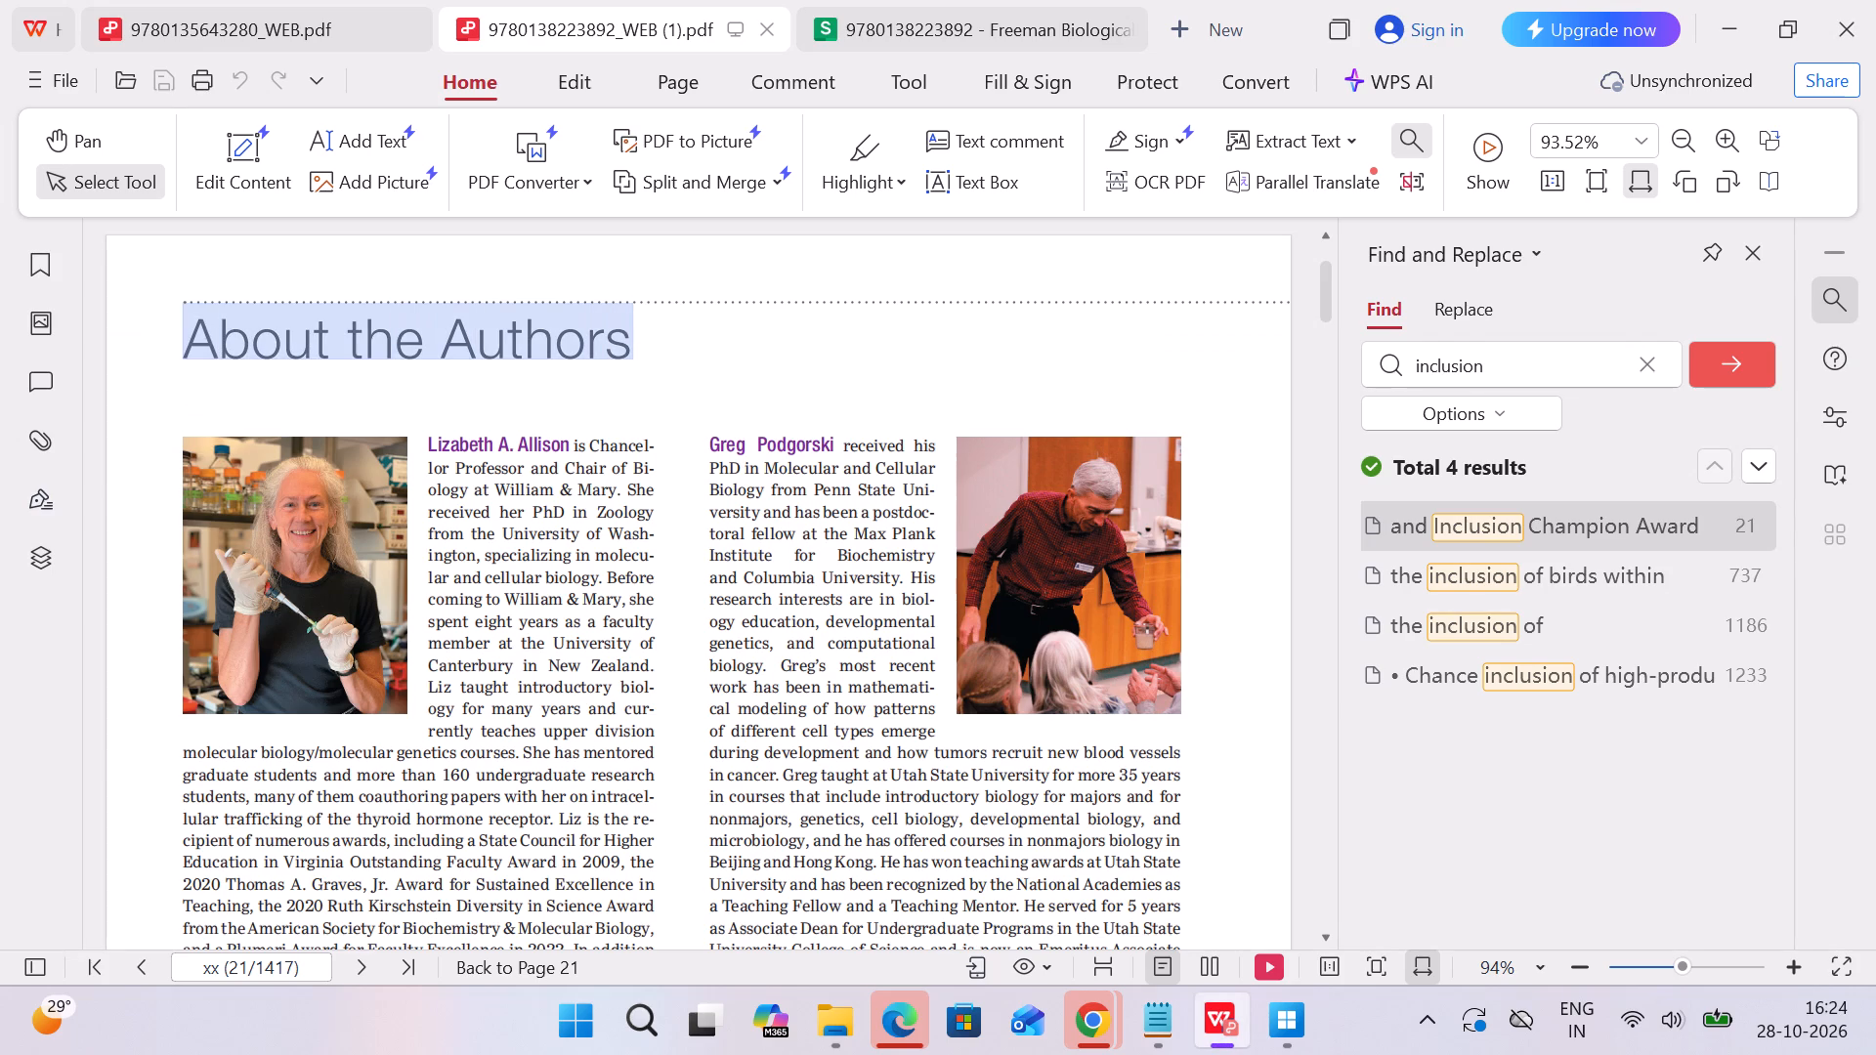
pyautogui.click(643, 405)
pyautogui.hotkey('ctrl', 'c')
pyautogui.hotkey('alt', 'Tab')
pyautogui.click(317, 496)
pyautogui.press('BackSpace')
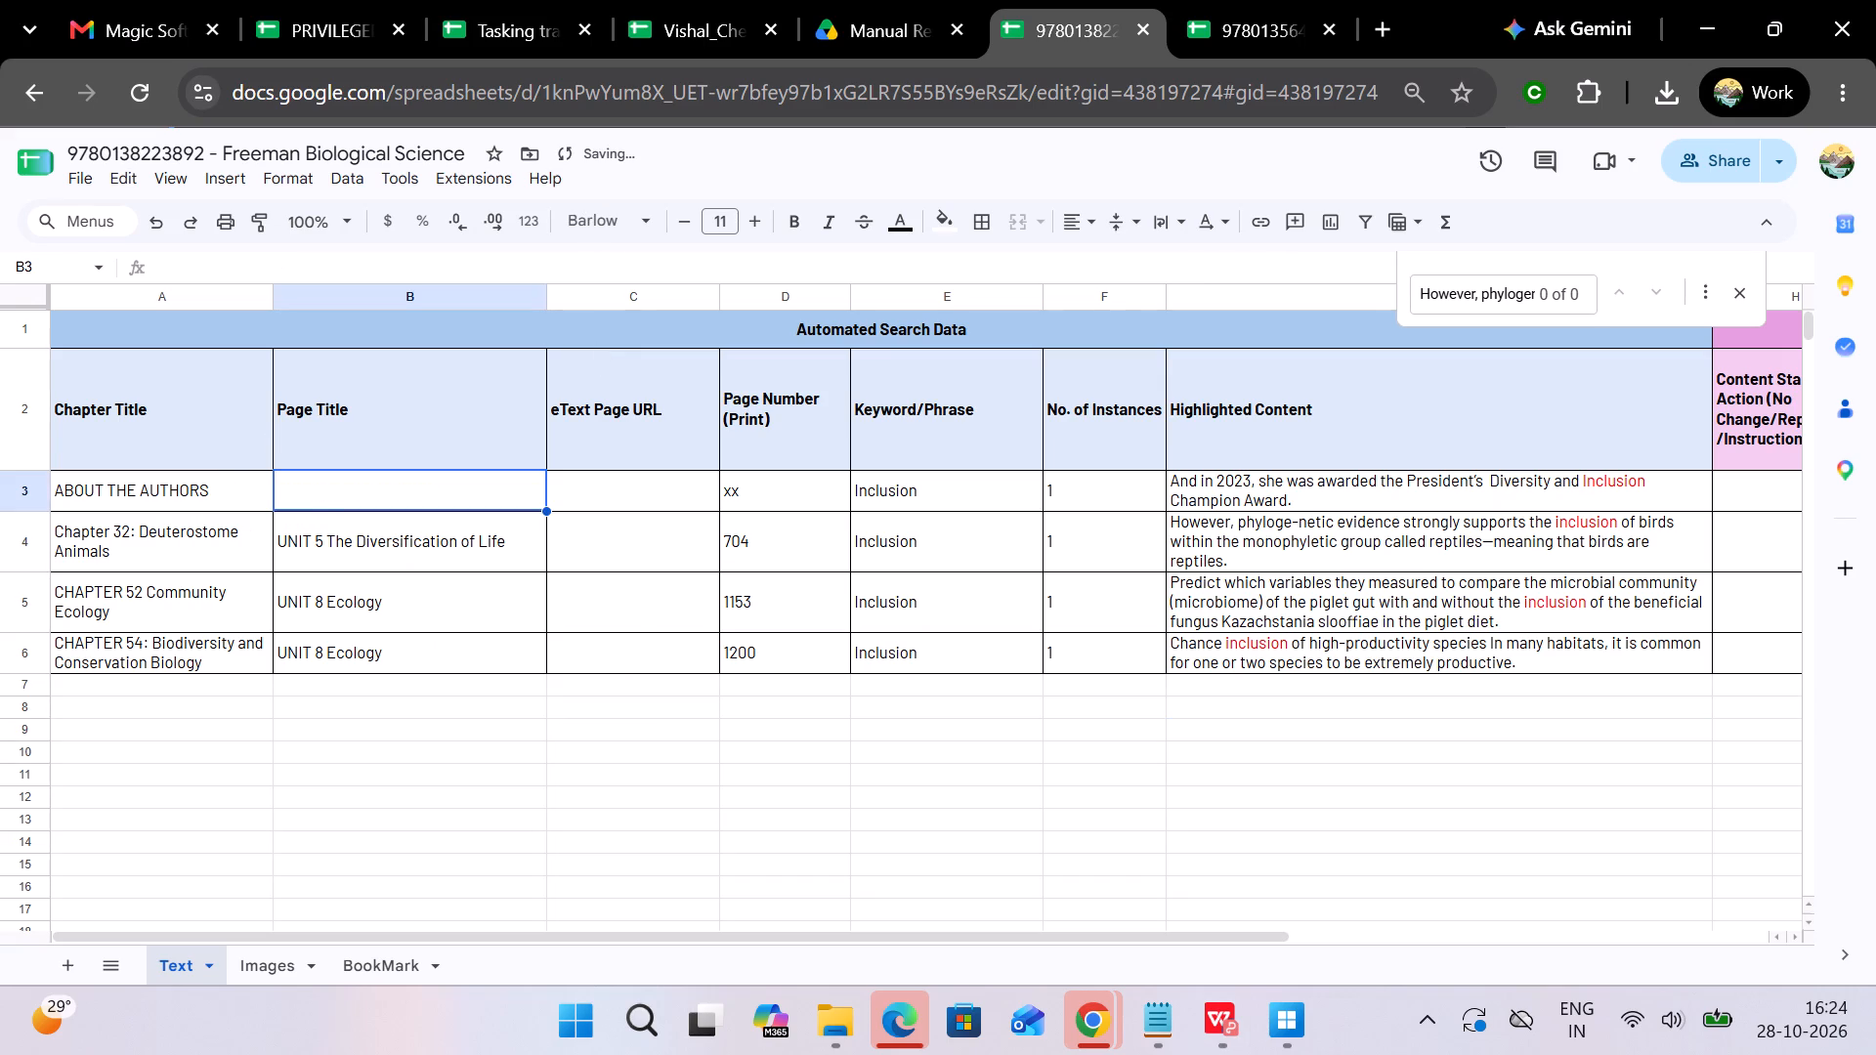
pyautogui.doubleClick(317, 496)
pyautogui.hotkey('ctrl', 'v')
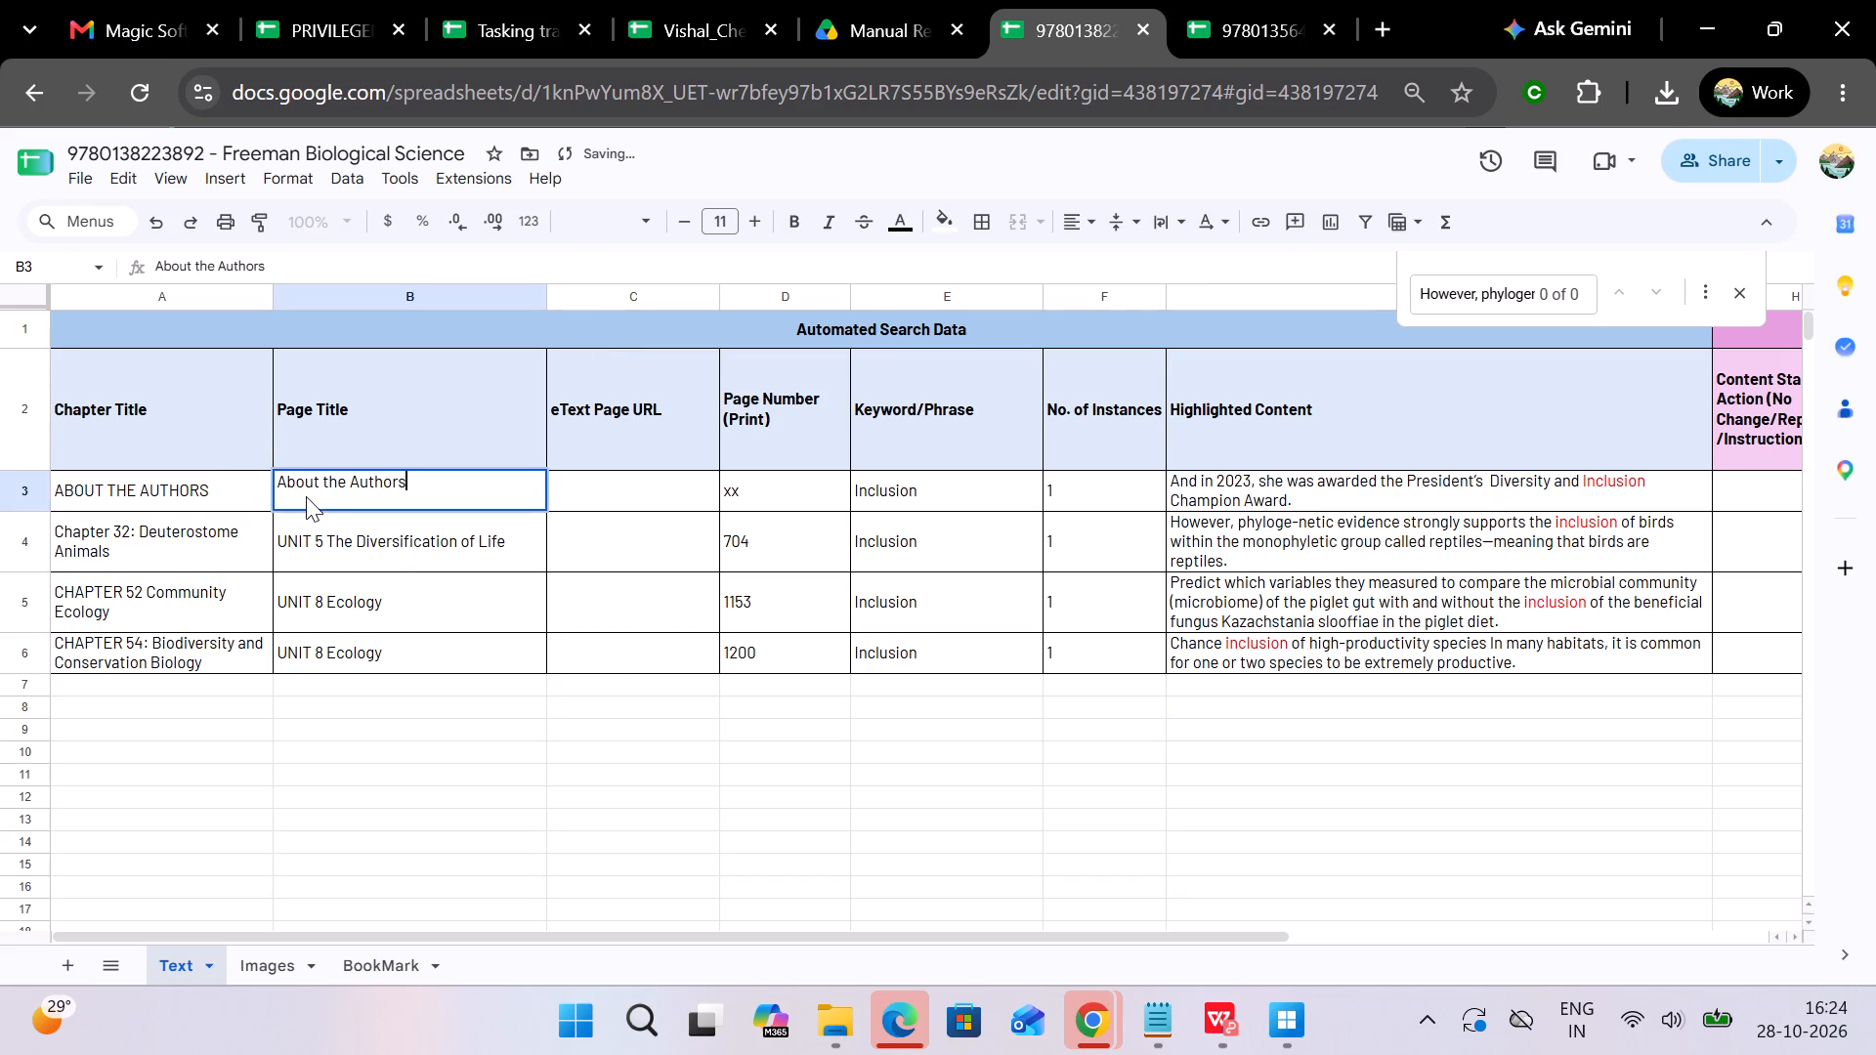
pyautogui.click(222, 488)
# Copy row 3's Page Title "About the Authors" over its Chapter Title.
pyautogui.click(326, 488)
pyautogui.hotkey('ctrl', 'c')
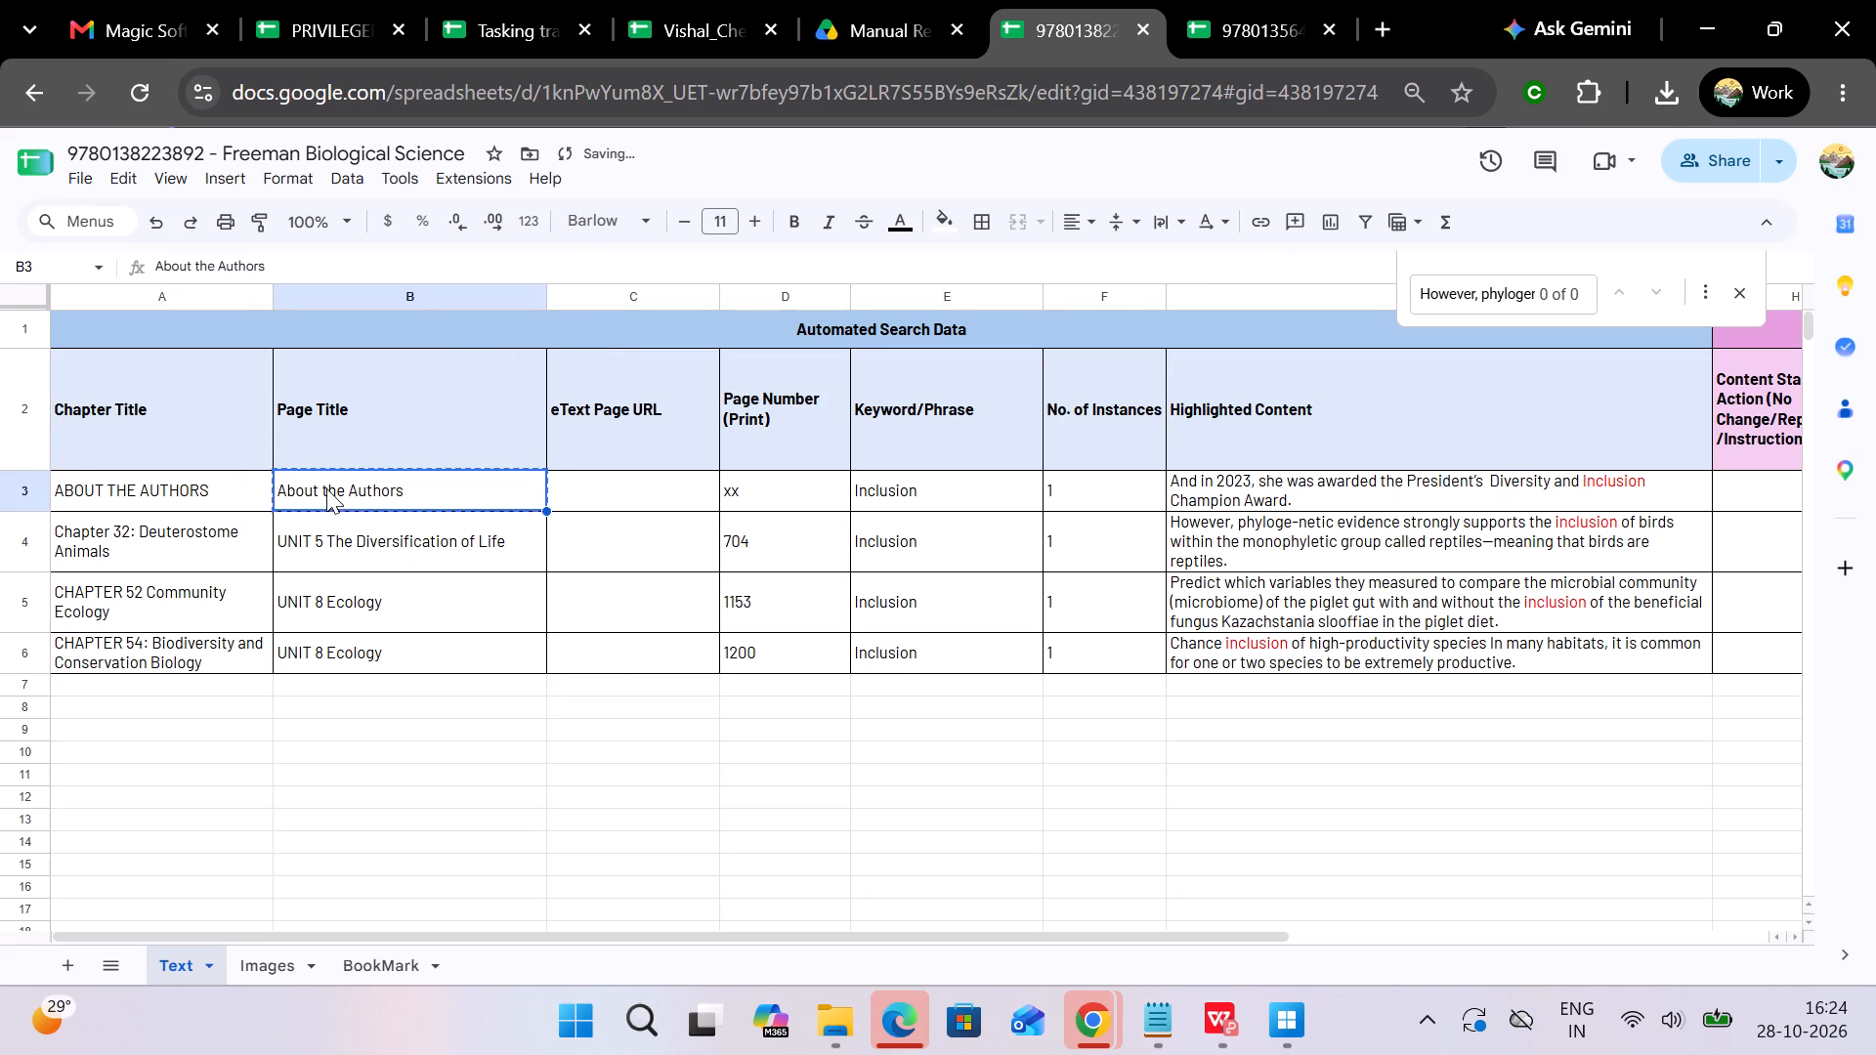
pyautogui.click(231, 483)
pyautogui.hotkey('ctrl', 'v')
# Change row 5's Chapter Title to "Chapter 52: Community Ecology", with a title-case prefix and a colon after the number.
pyautogui.doubleClick(115, 525)
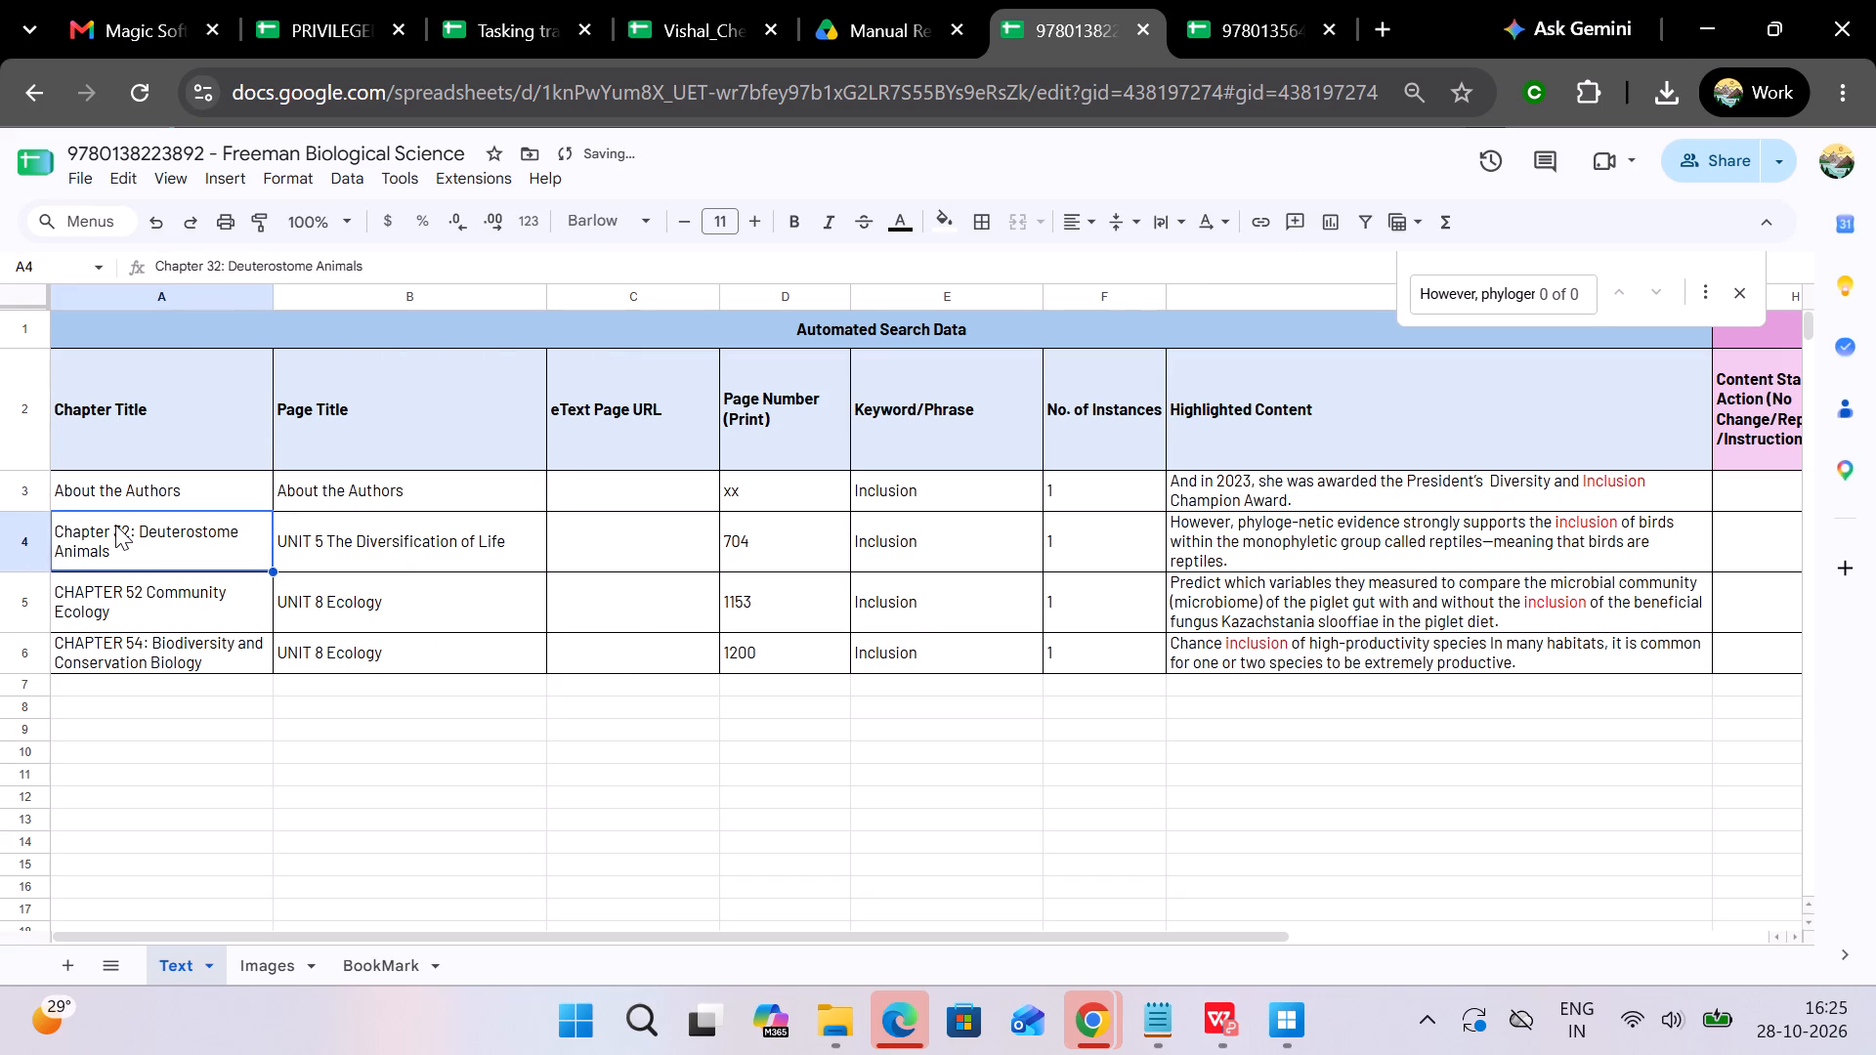
pyautogui.click(111, 611)
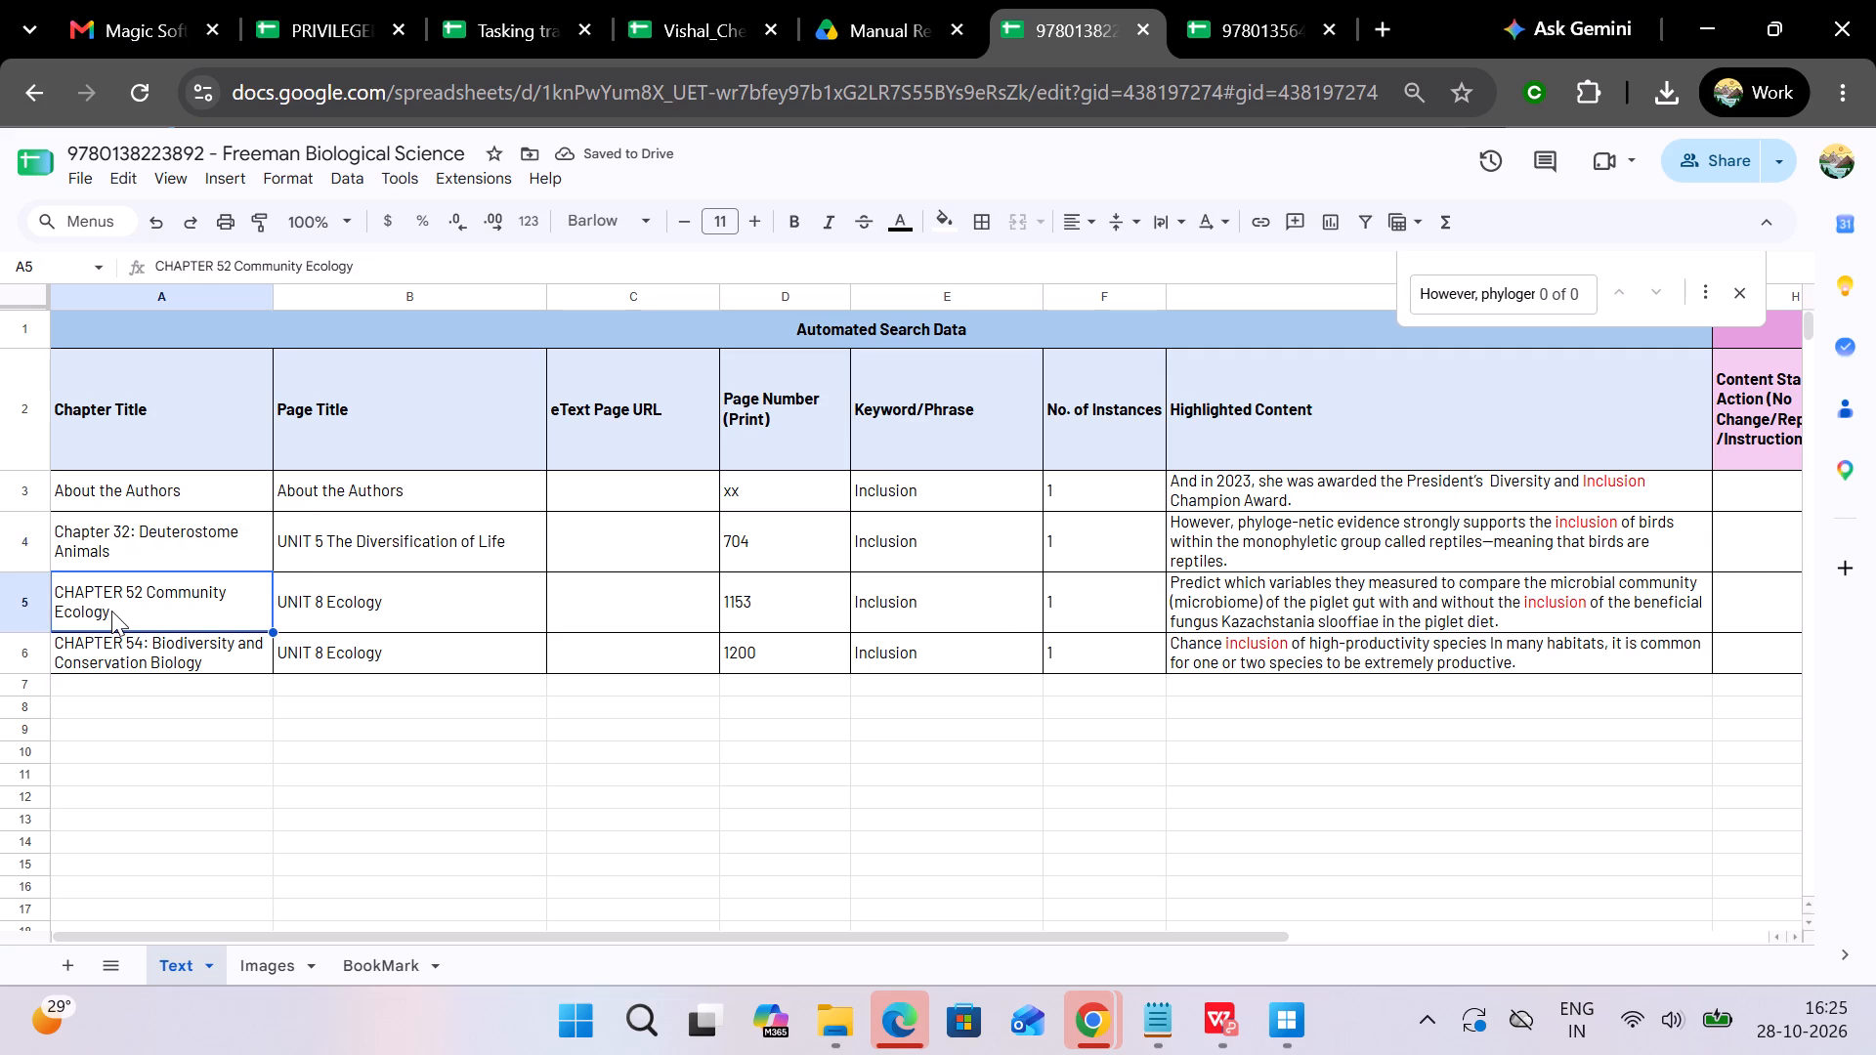
pyautogui.doubleClick(111, 611)
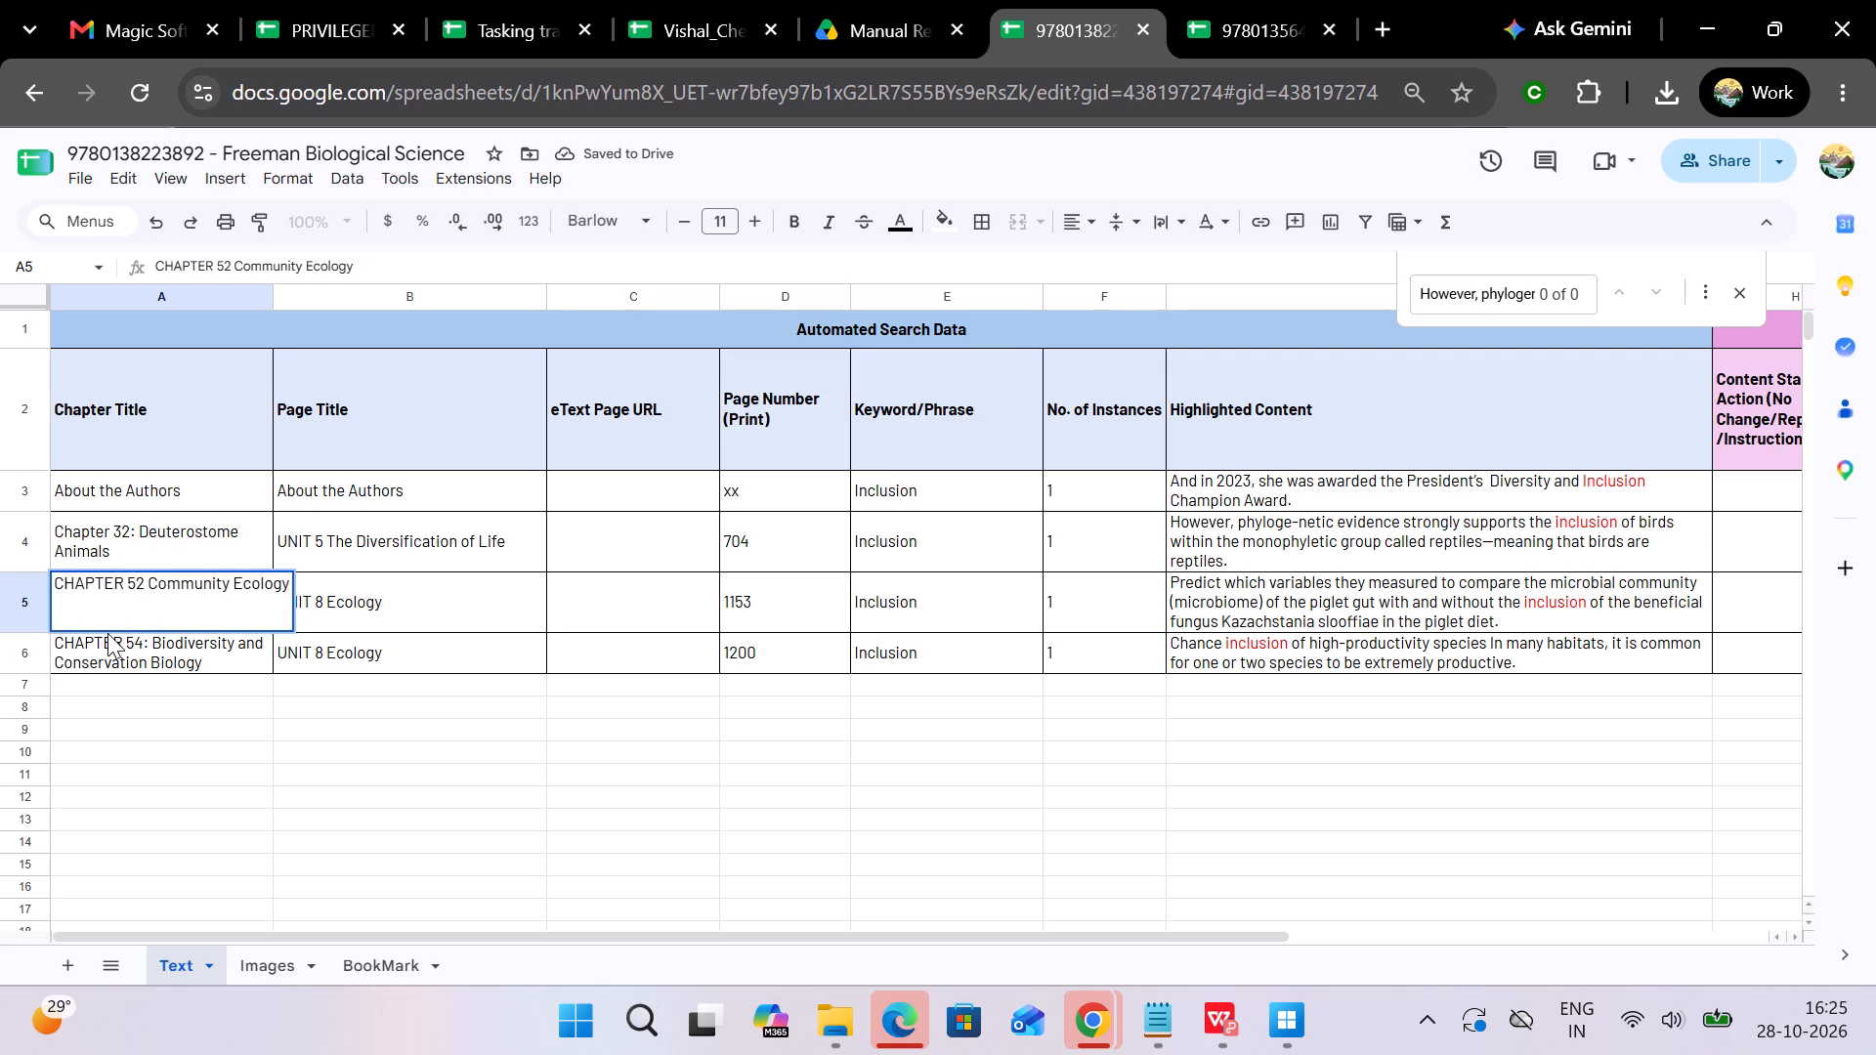
pyautogui.doubleClick(100, 587)
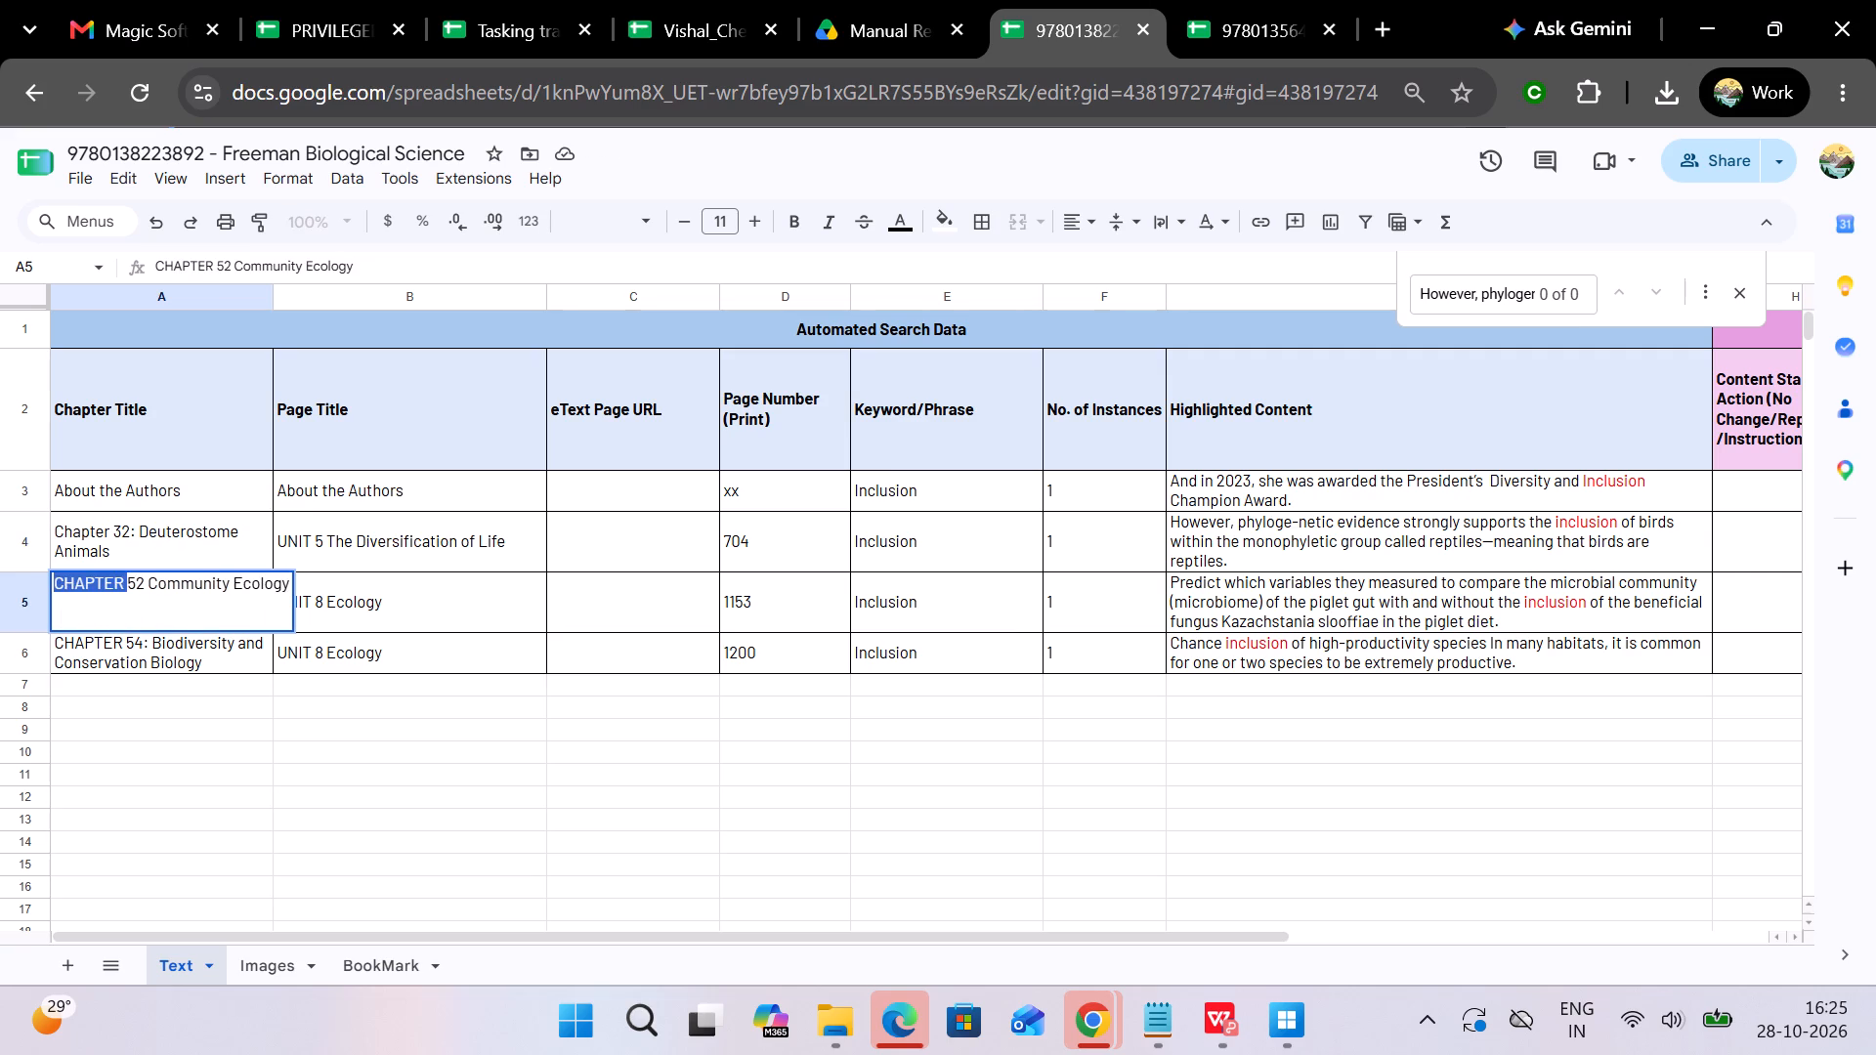
pyautogui.hotkey('shift', 'c')
pyautogui.write('hapter')
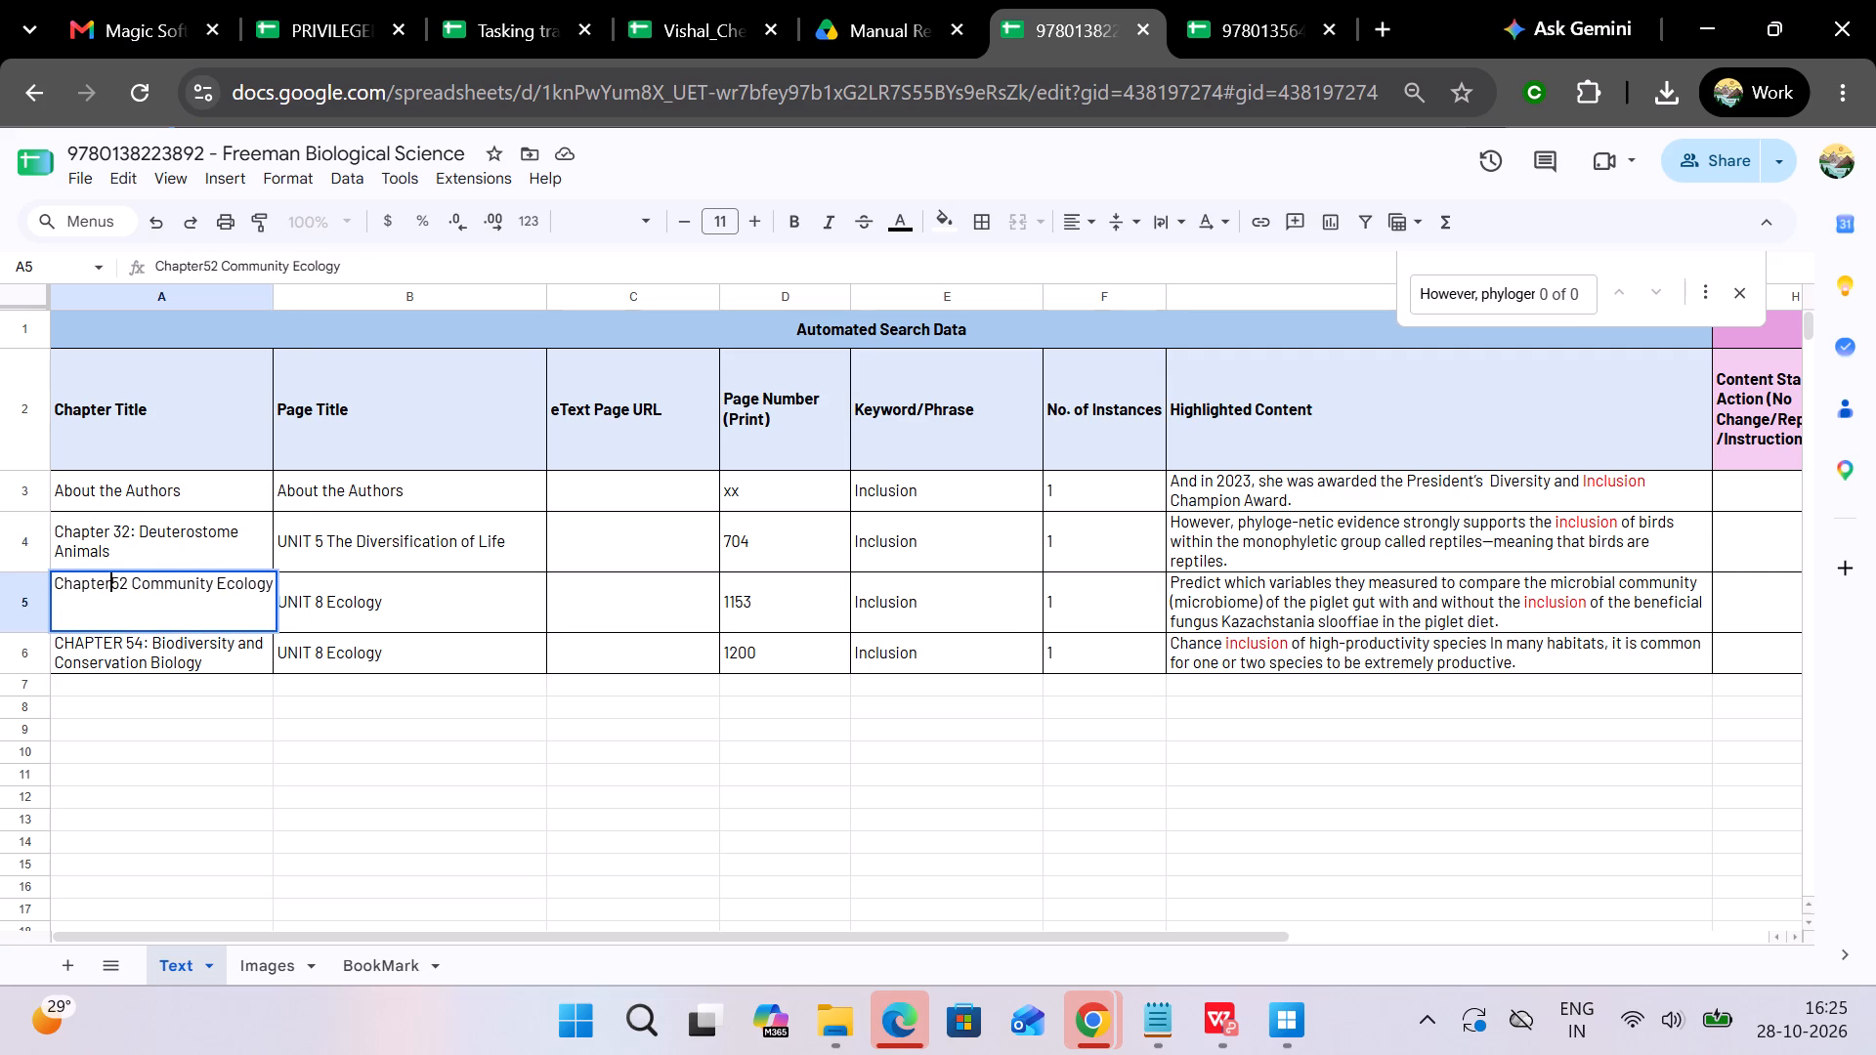
pyautogui.press('space')
pyautogui.click(107, 650)
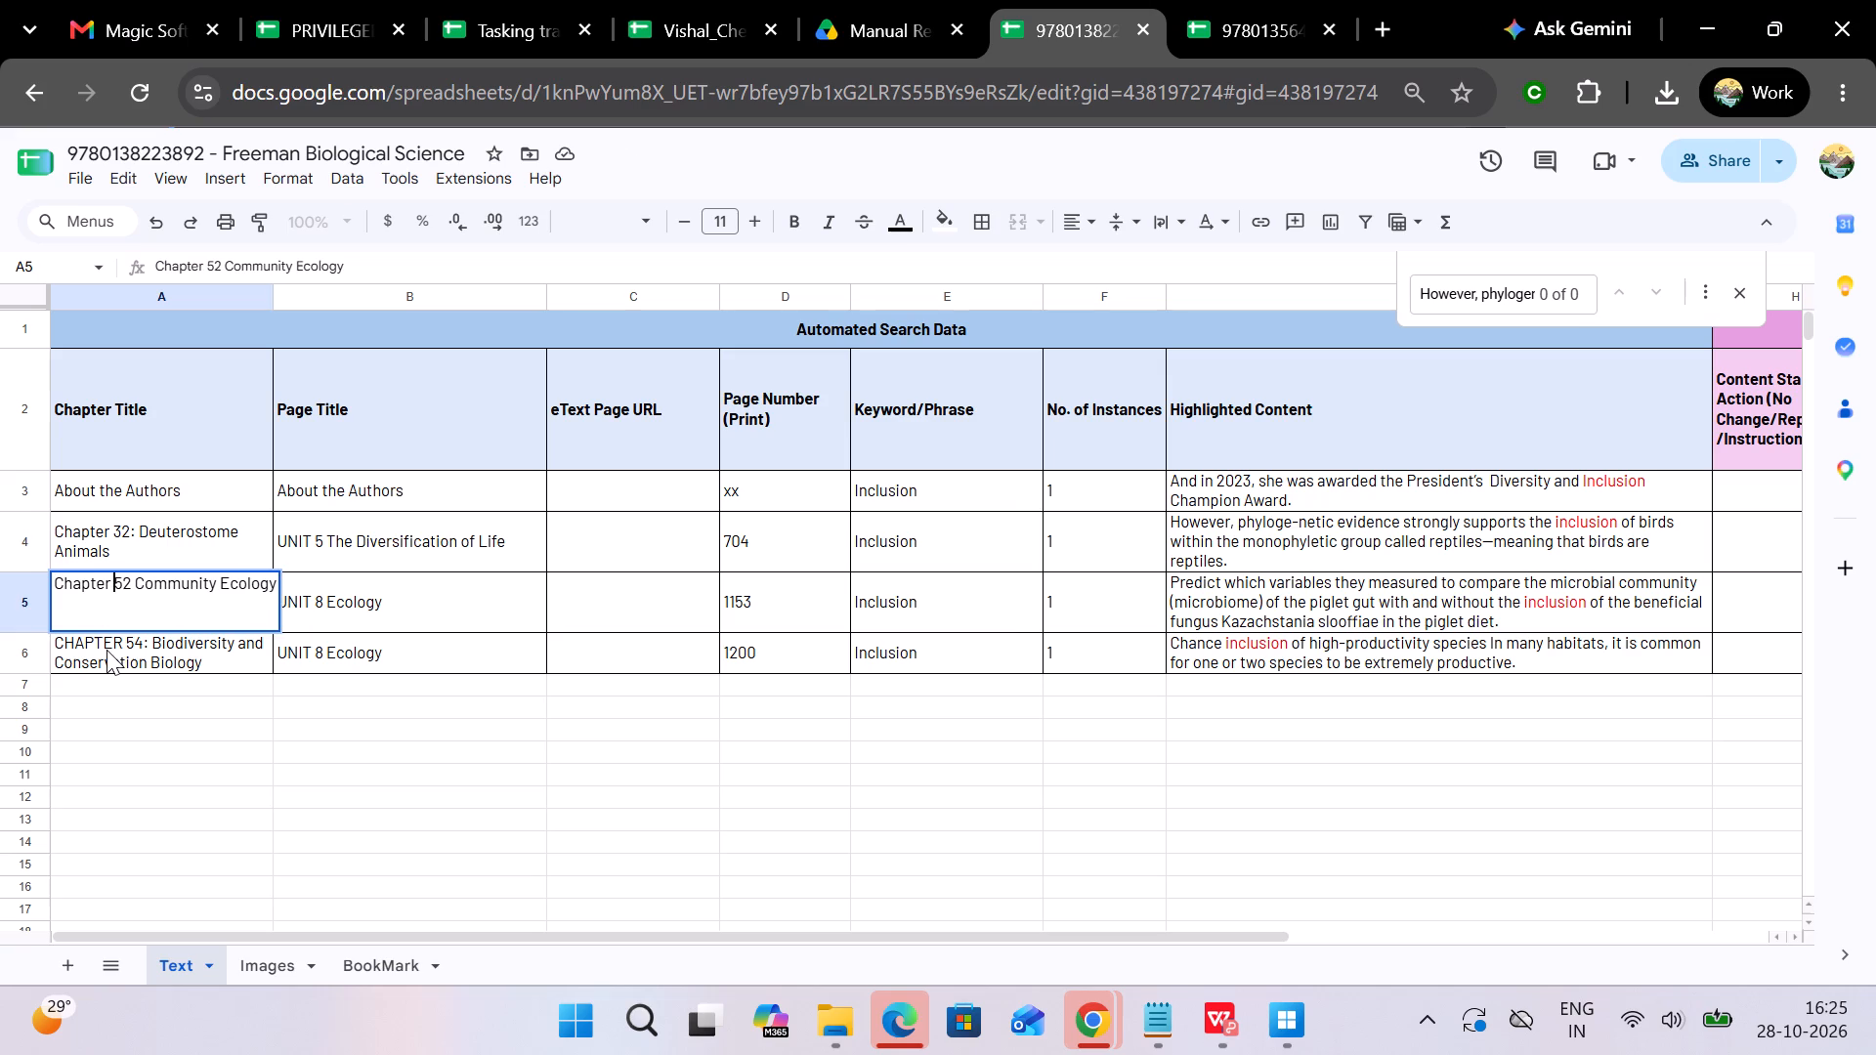
pyautogui.doubleClick(107, 650)
pyautogui.doubleClick(124, 600)
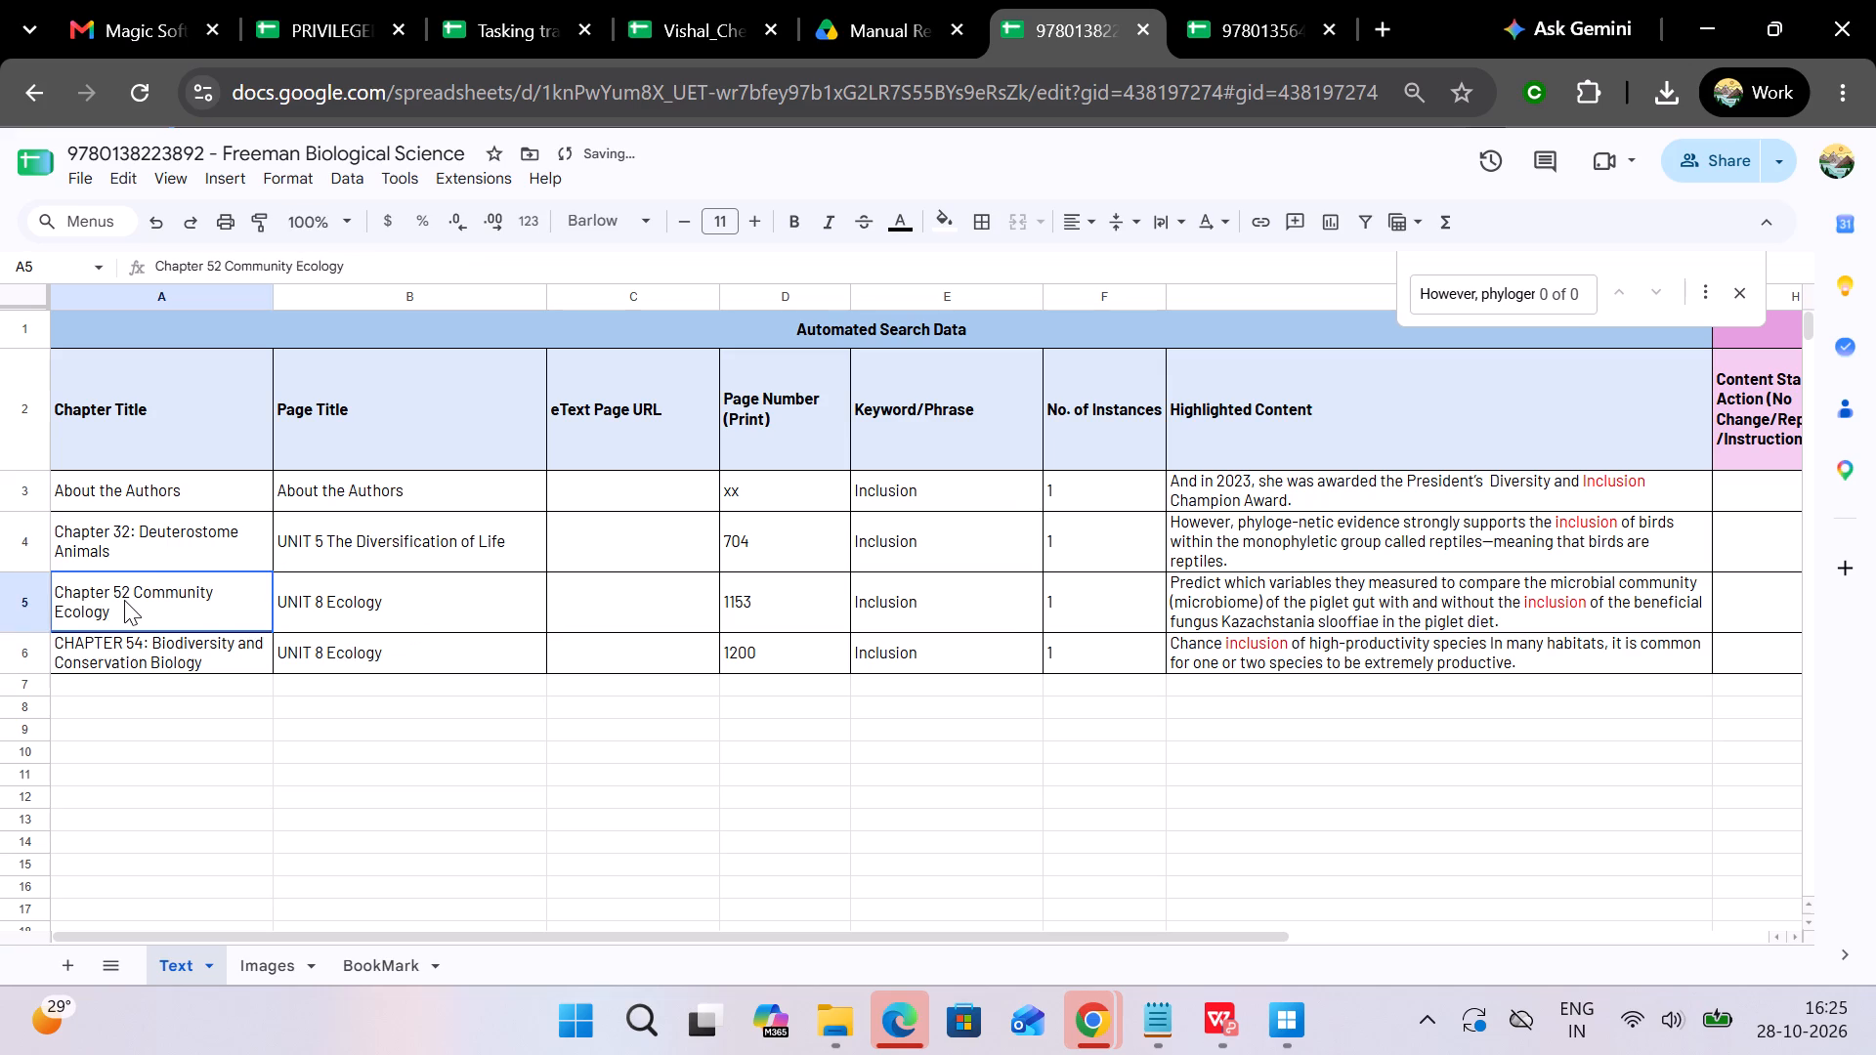
pyautogui.click(132, 588)
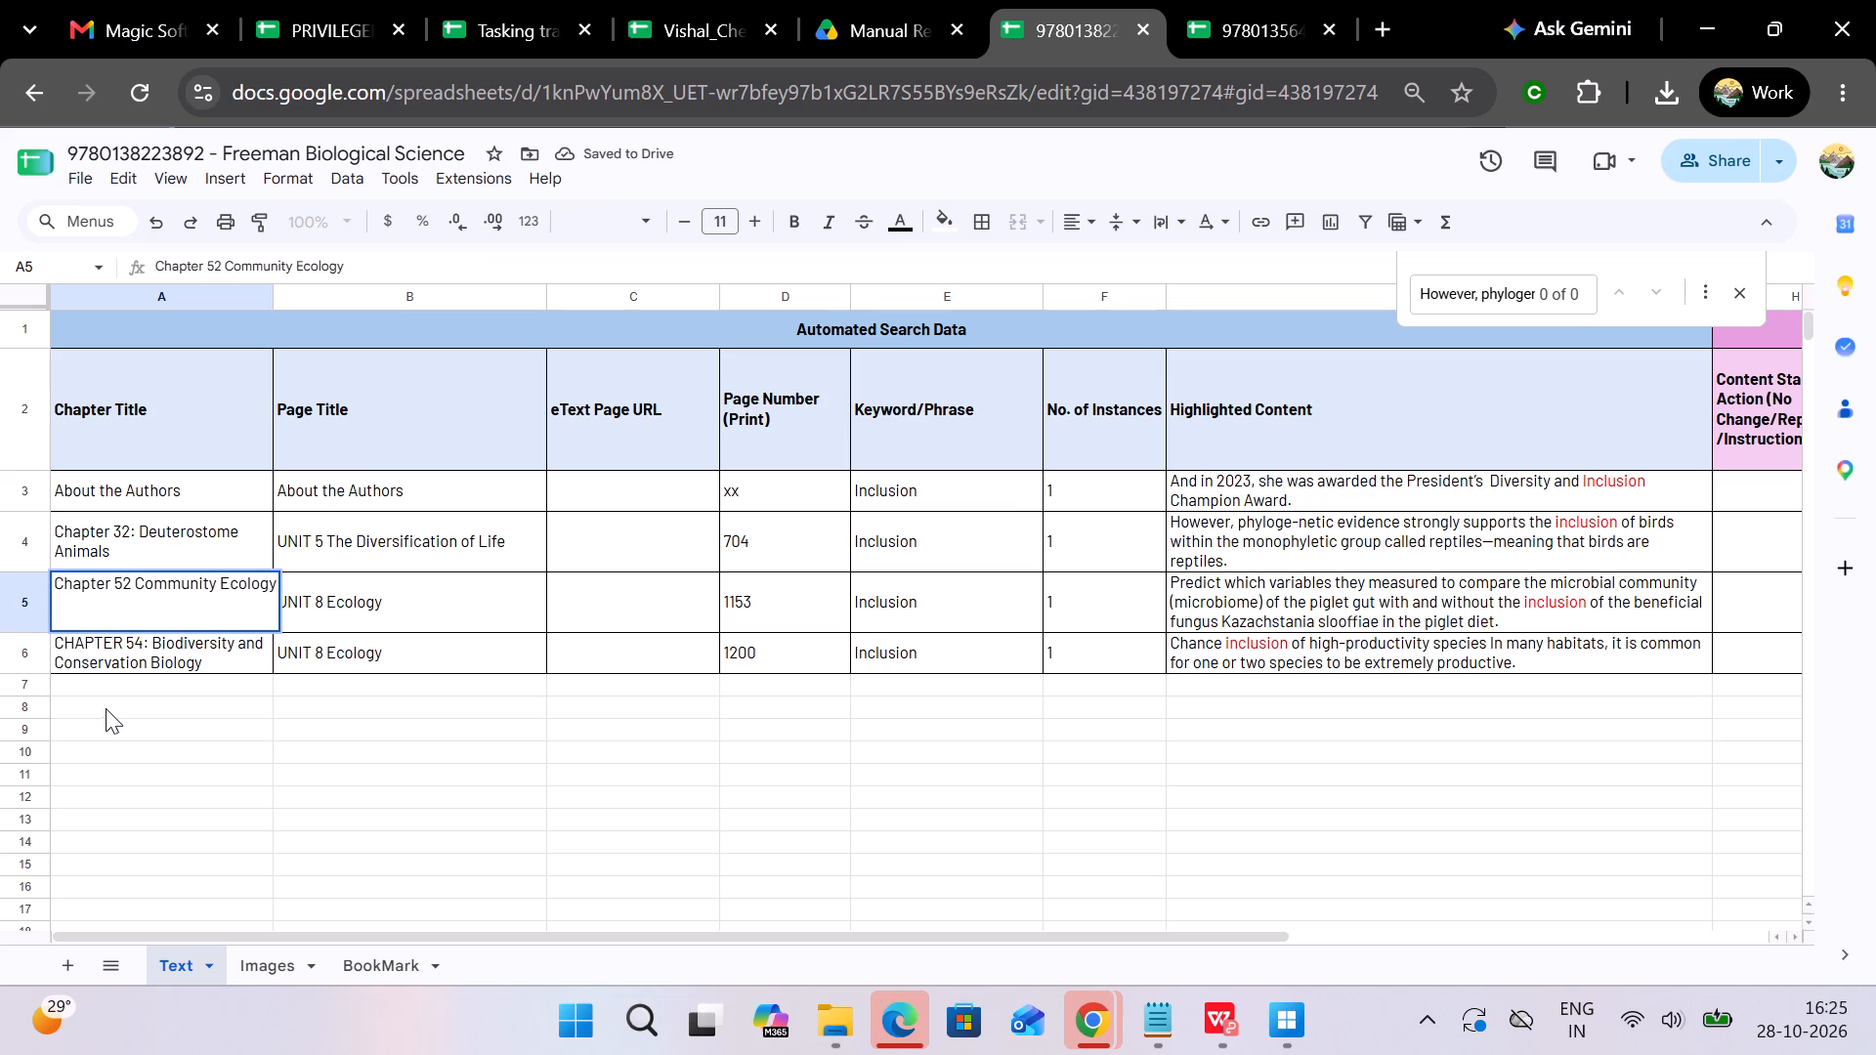
pyautogui.hotkey('shift', ':')
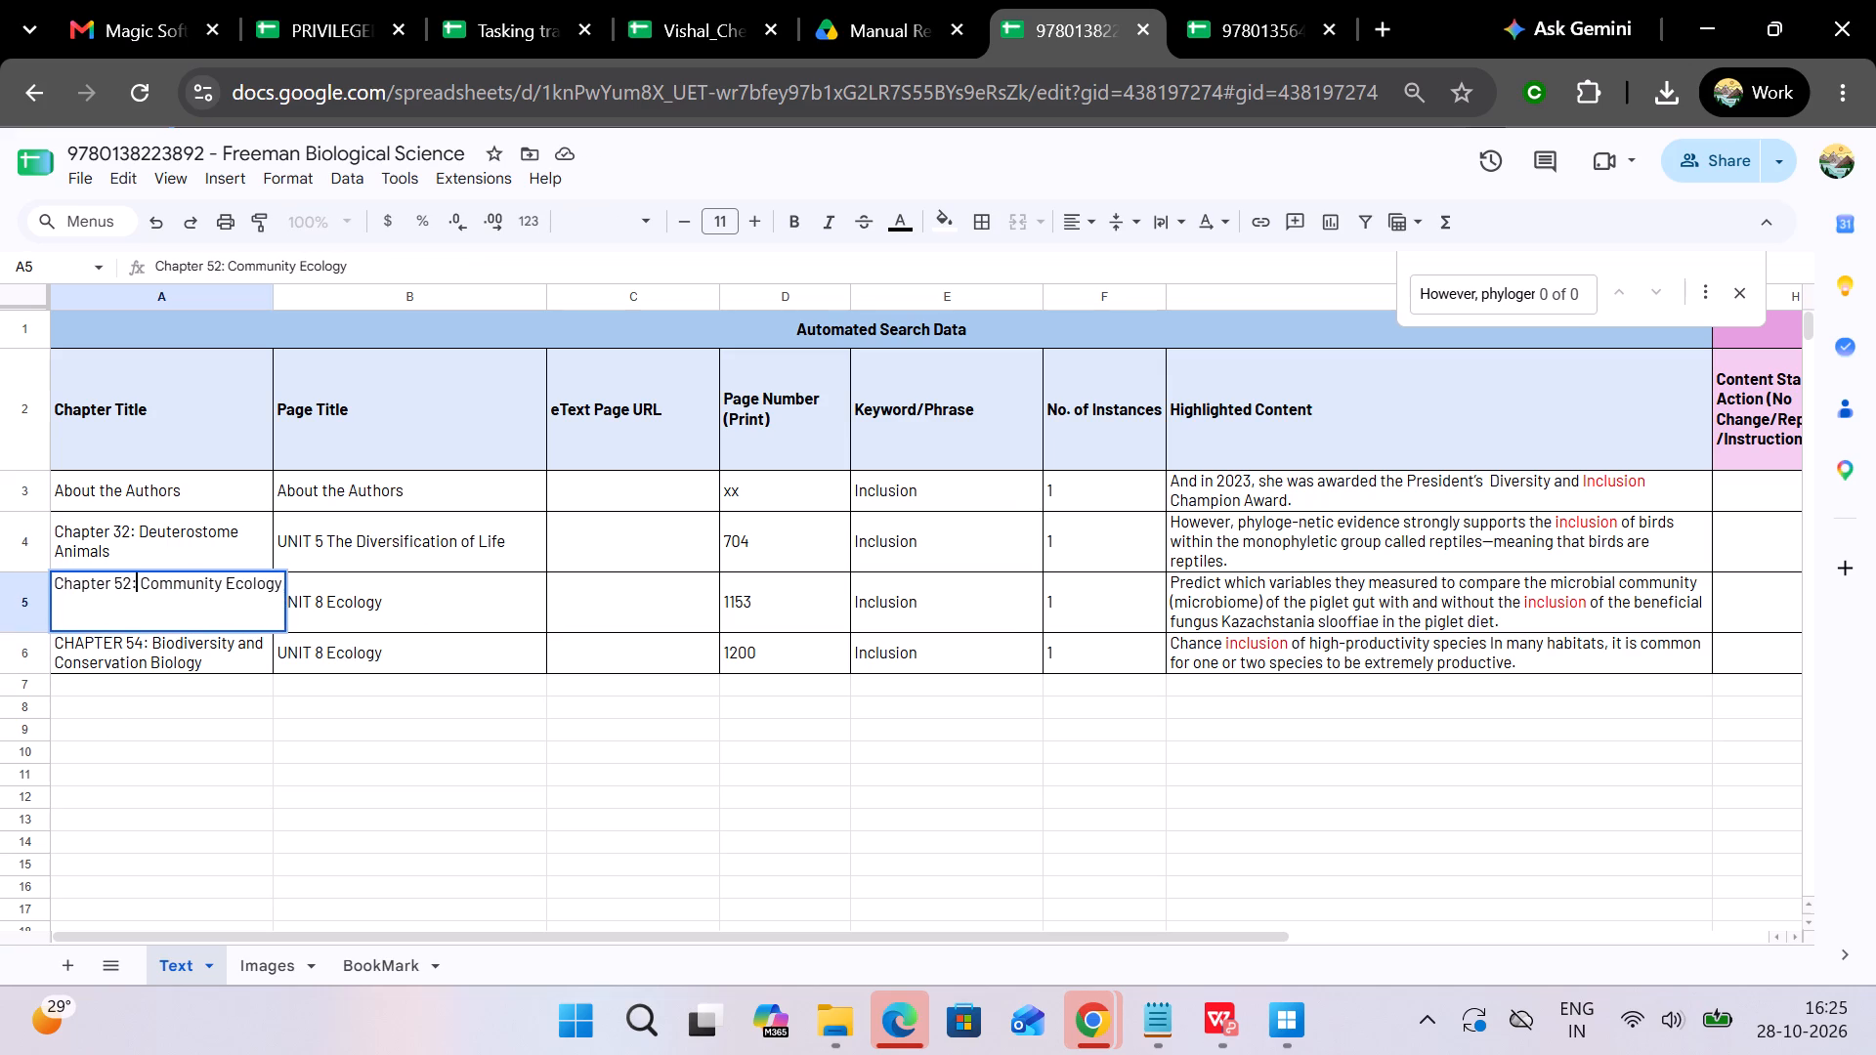
# Change row 6's Chapter Title to "Chapter 54: Biodiversity and Conservation Biology", replacing the all-caps prefix.
pyautogui.doubleClick(162, 661)
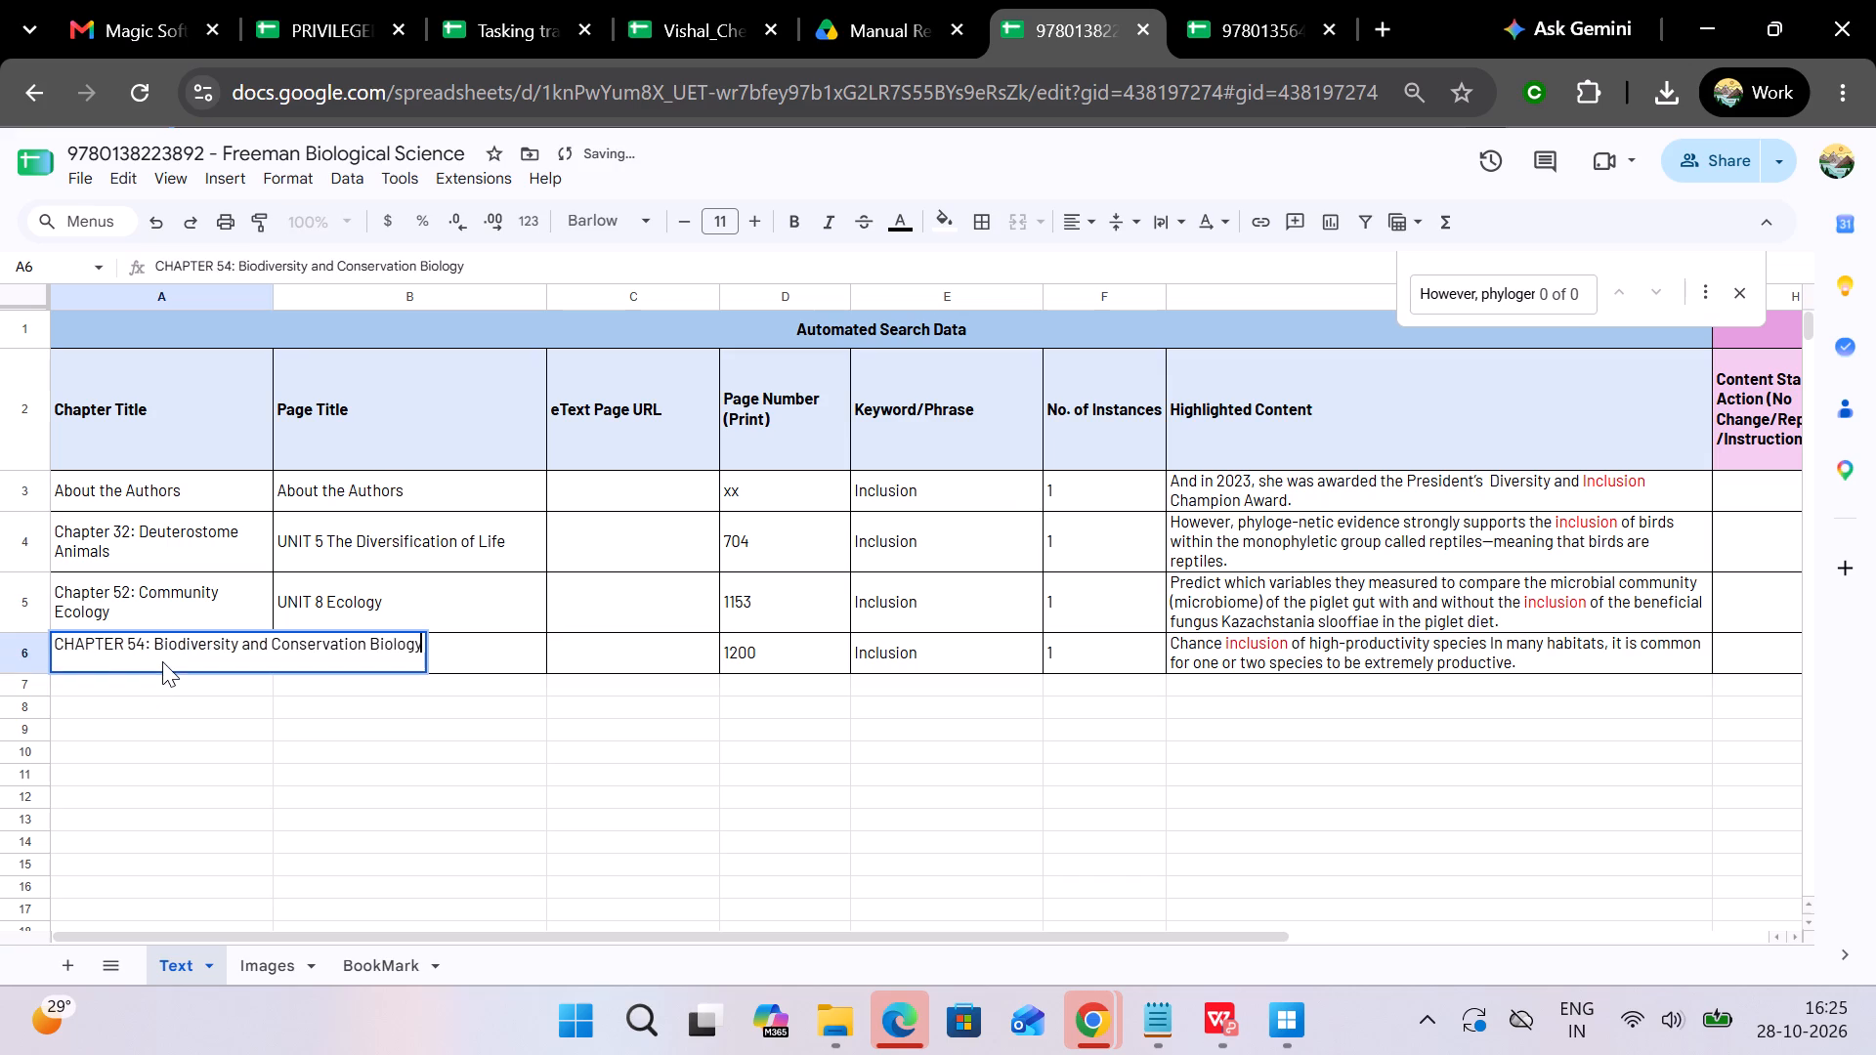
pyautogui.doubleClick(99, 631)
pyautogui.doubleClick(98, 636)
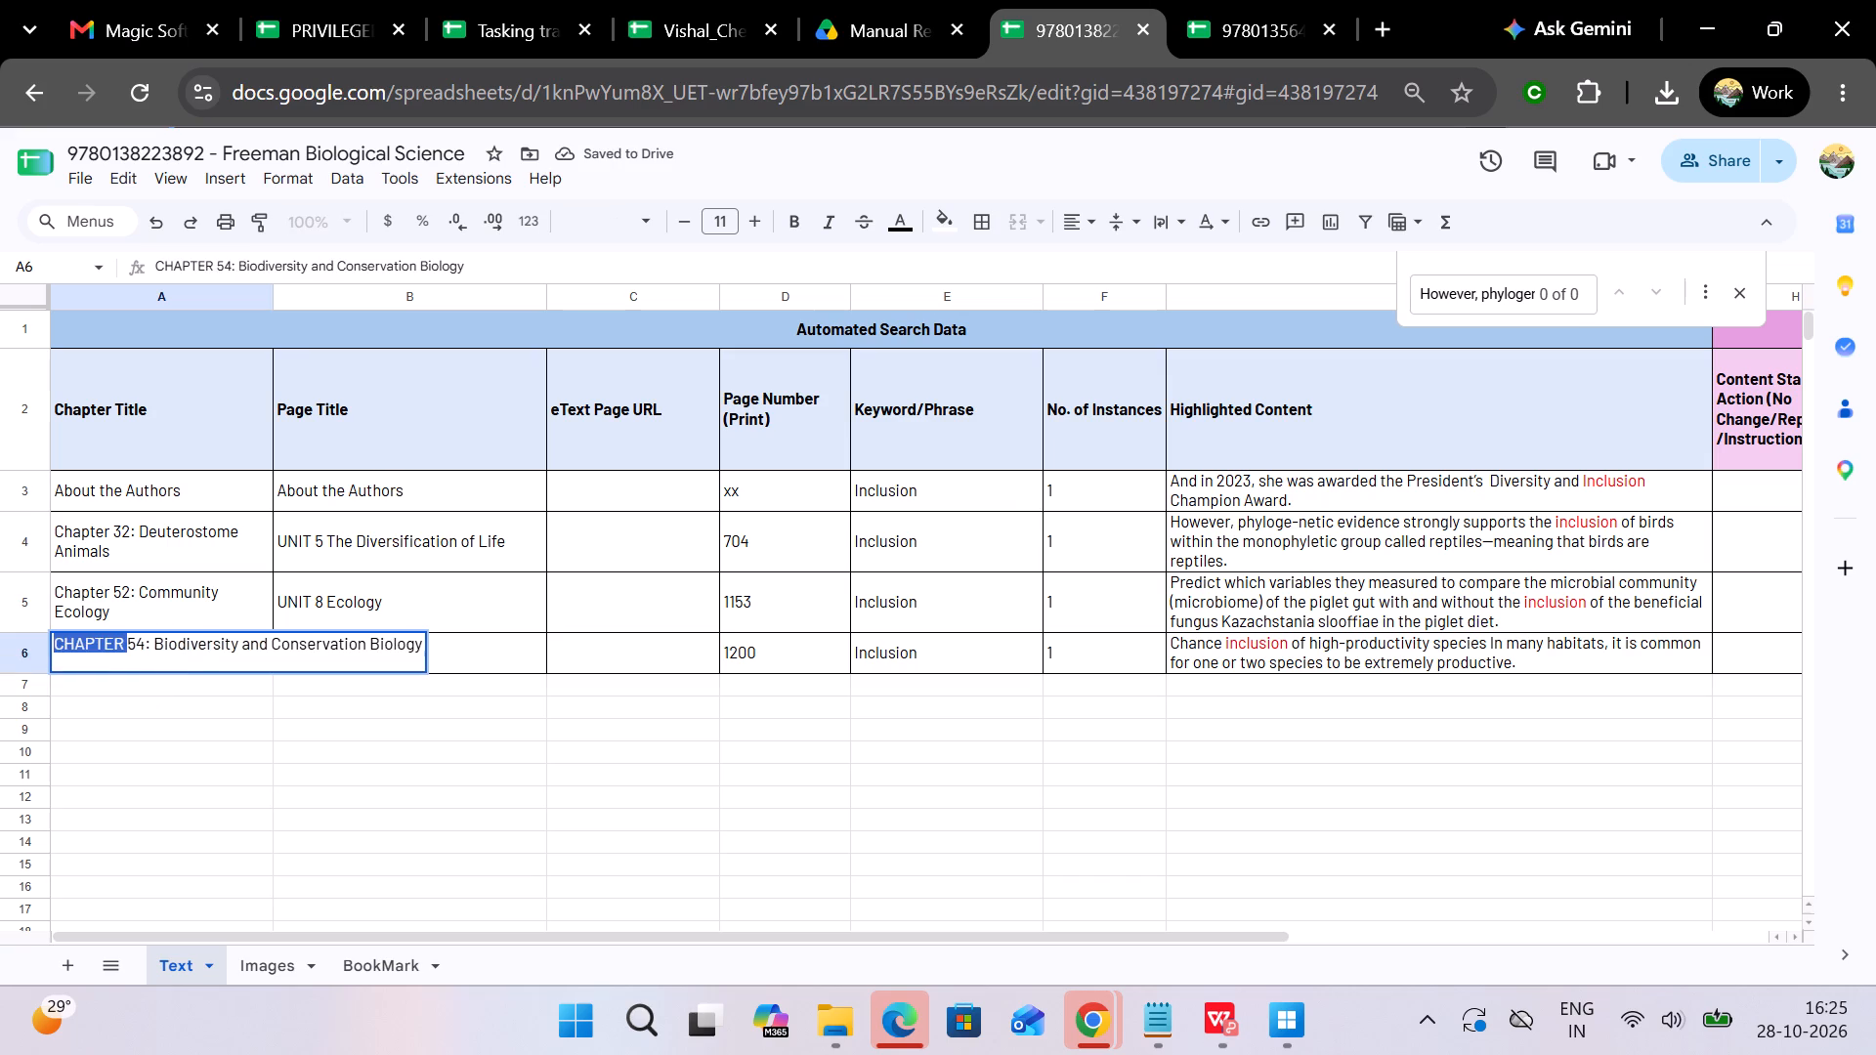
pyautogui.write('Chaprer')
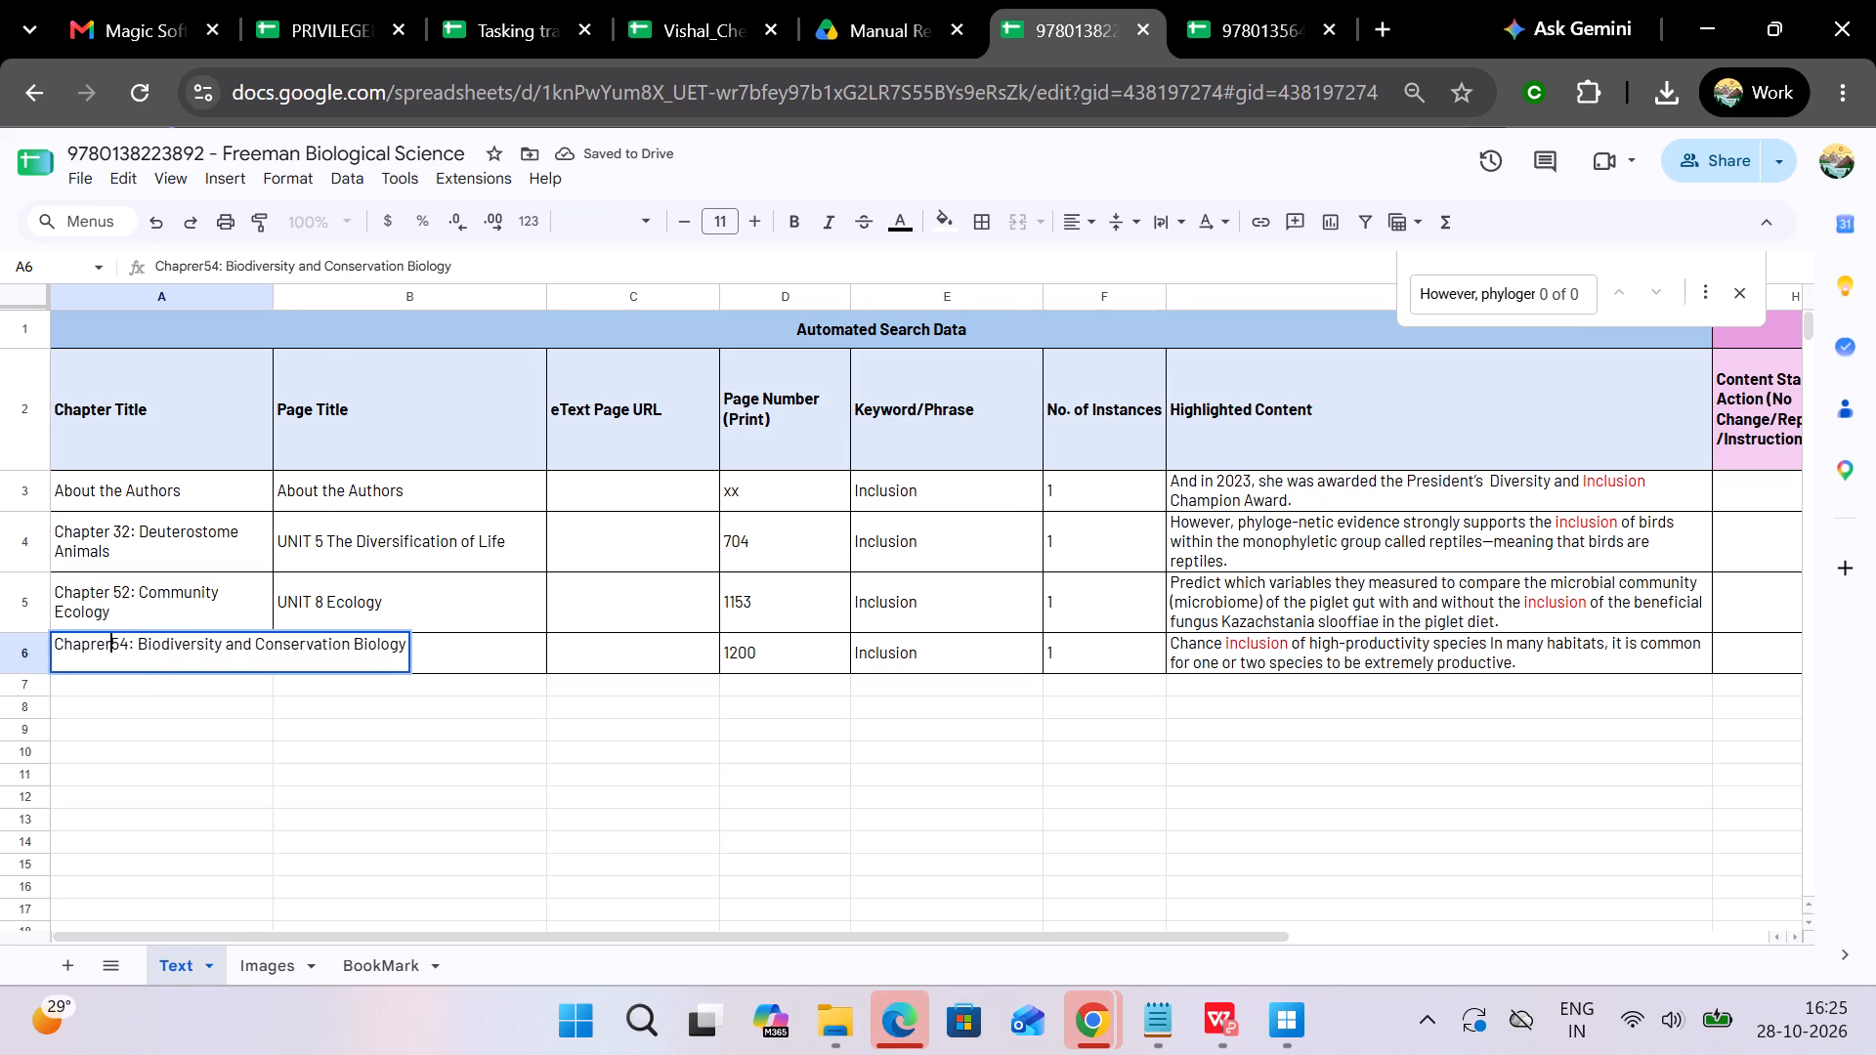
pyautogui.press('BackSpace')
pyautogui.press('BackSpace')
pyautogui.press('BackSpace')
pyautogui.write('tr')
pyautogui.press('BackSpace')
pyautogui.write('er')
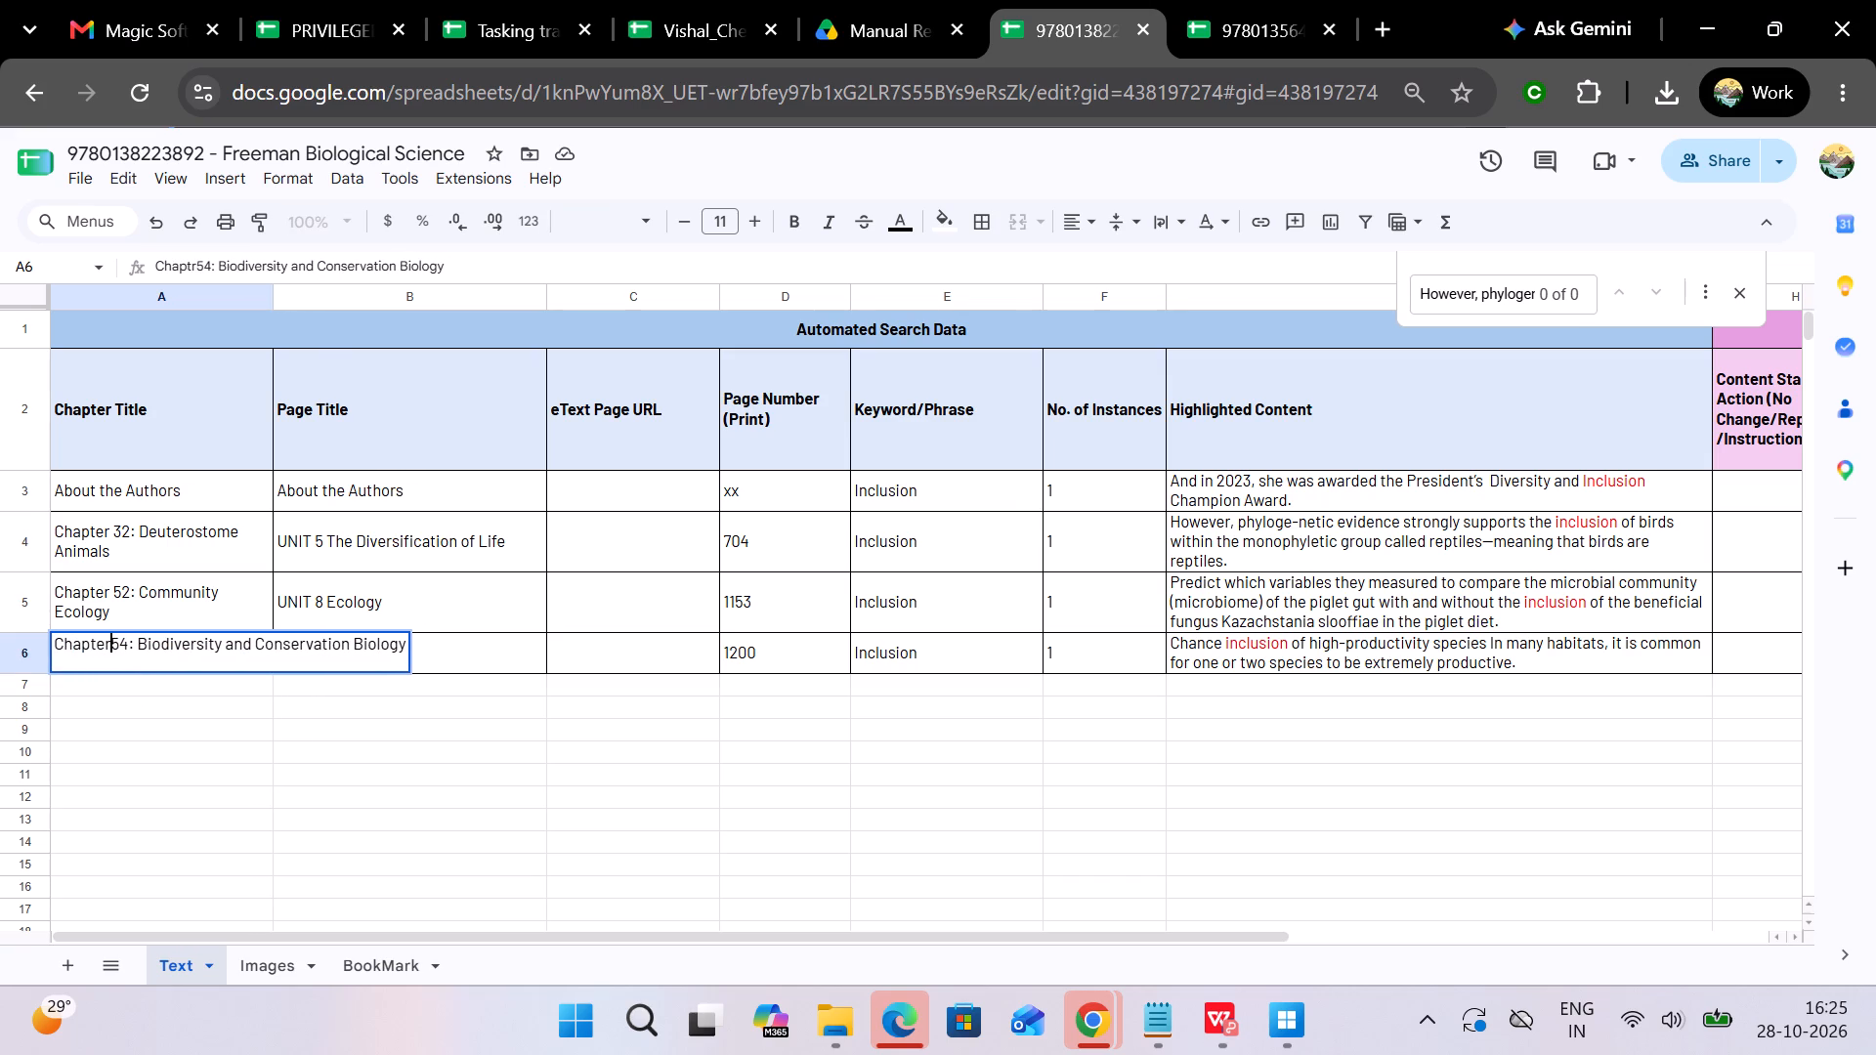
pyautogui.press('space')
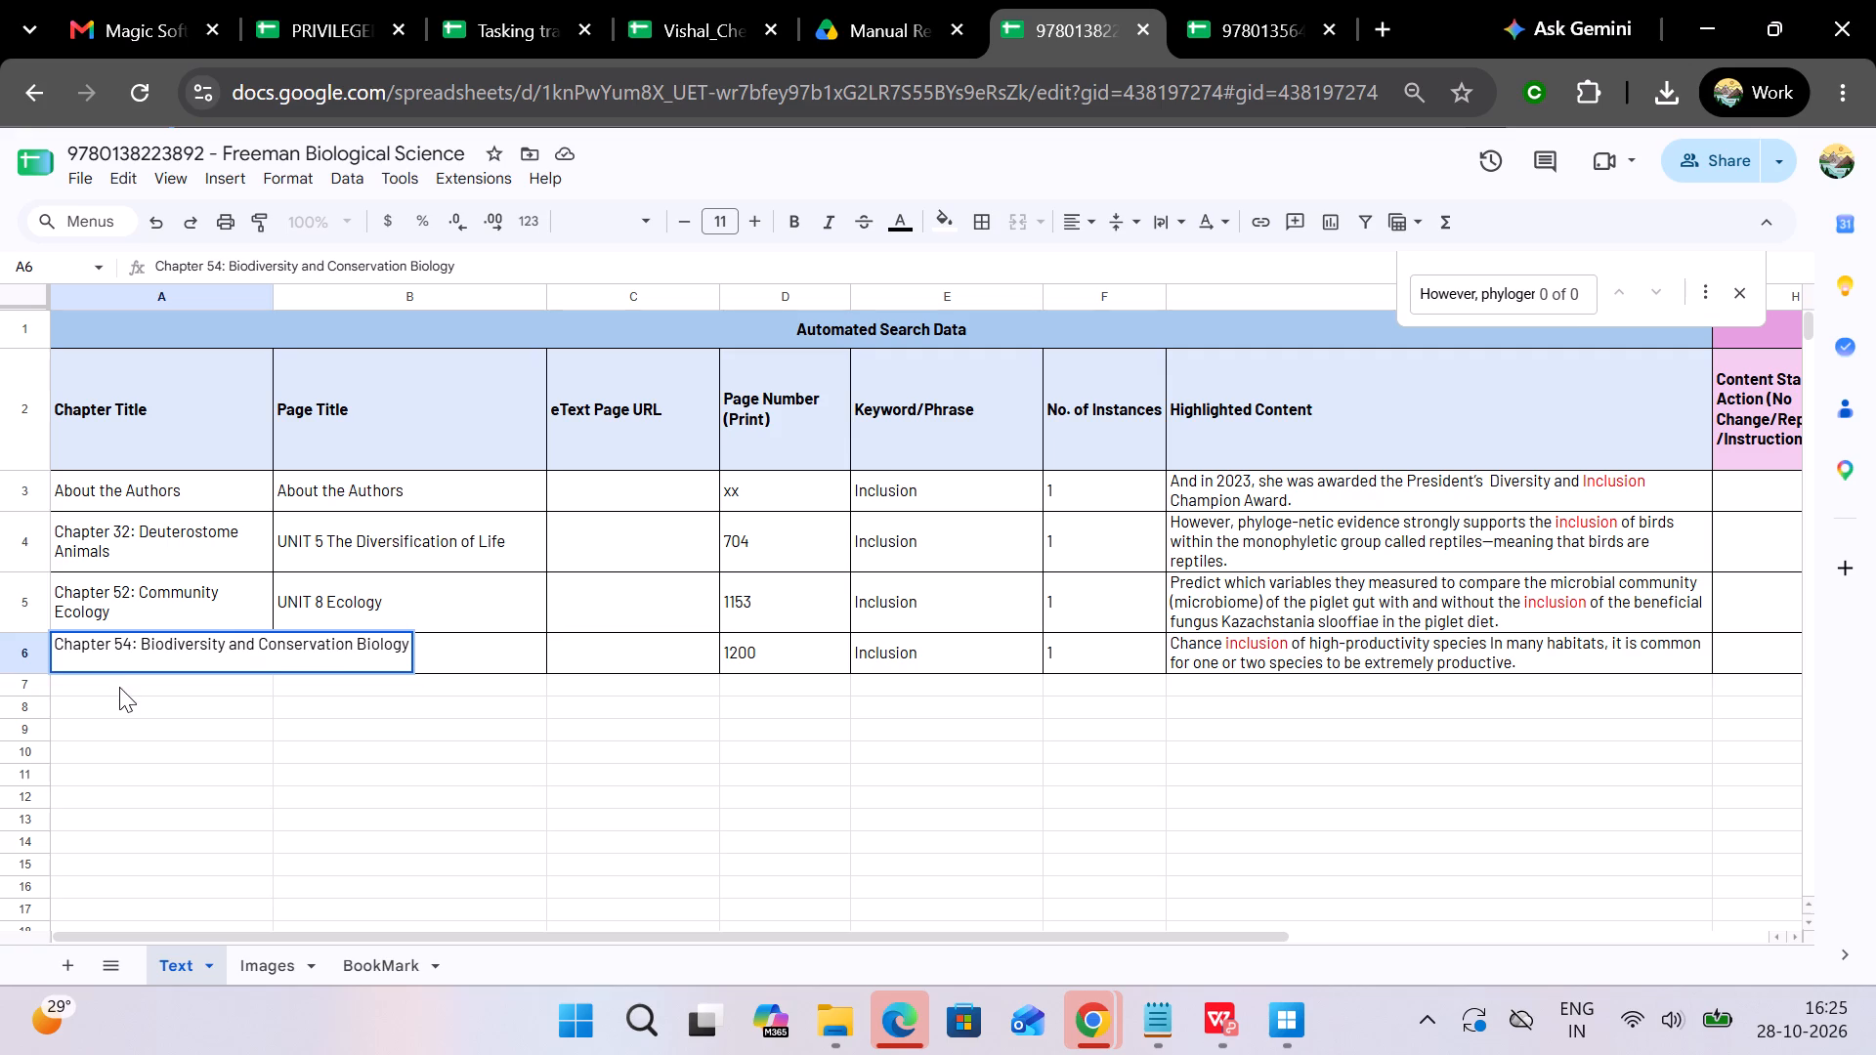
pyautogui.click(119, 687)
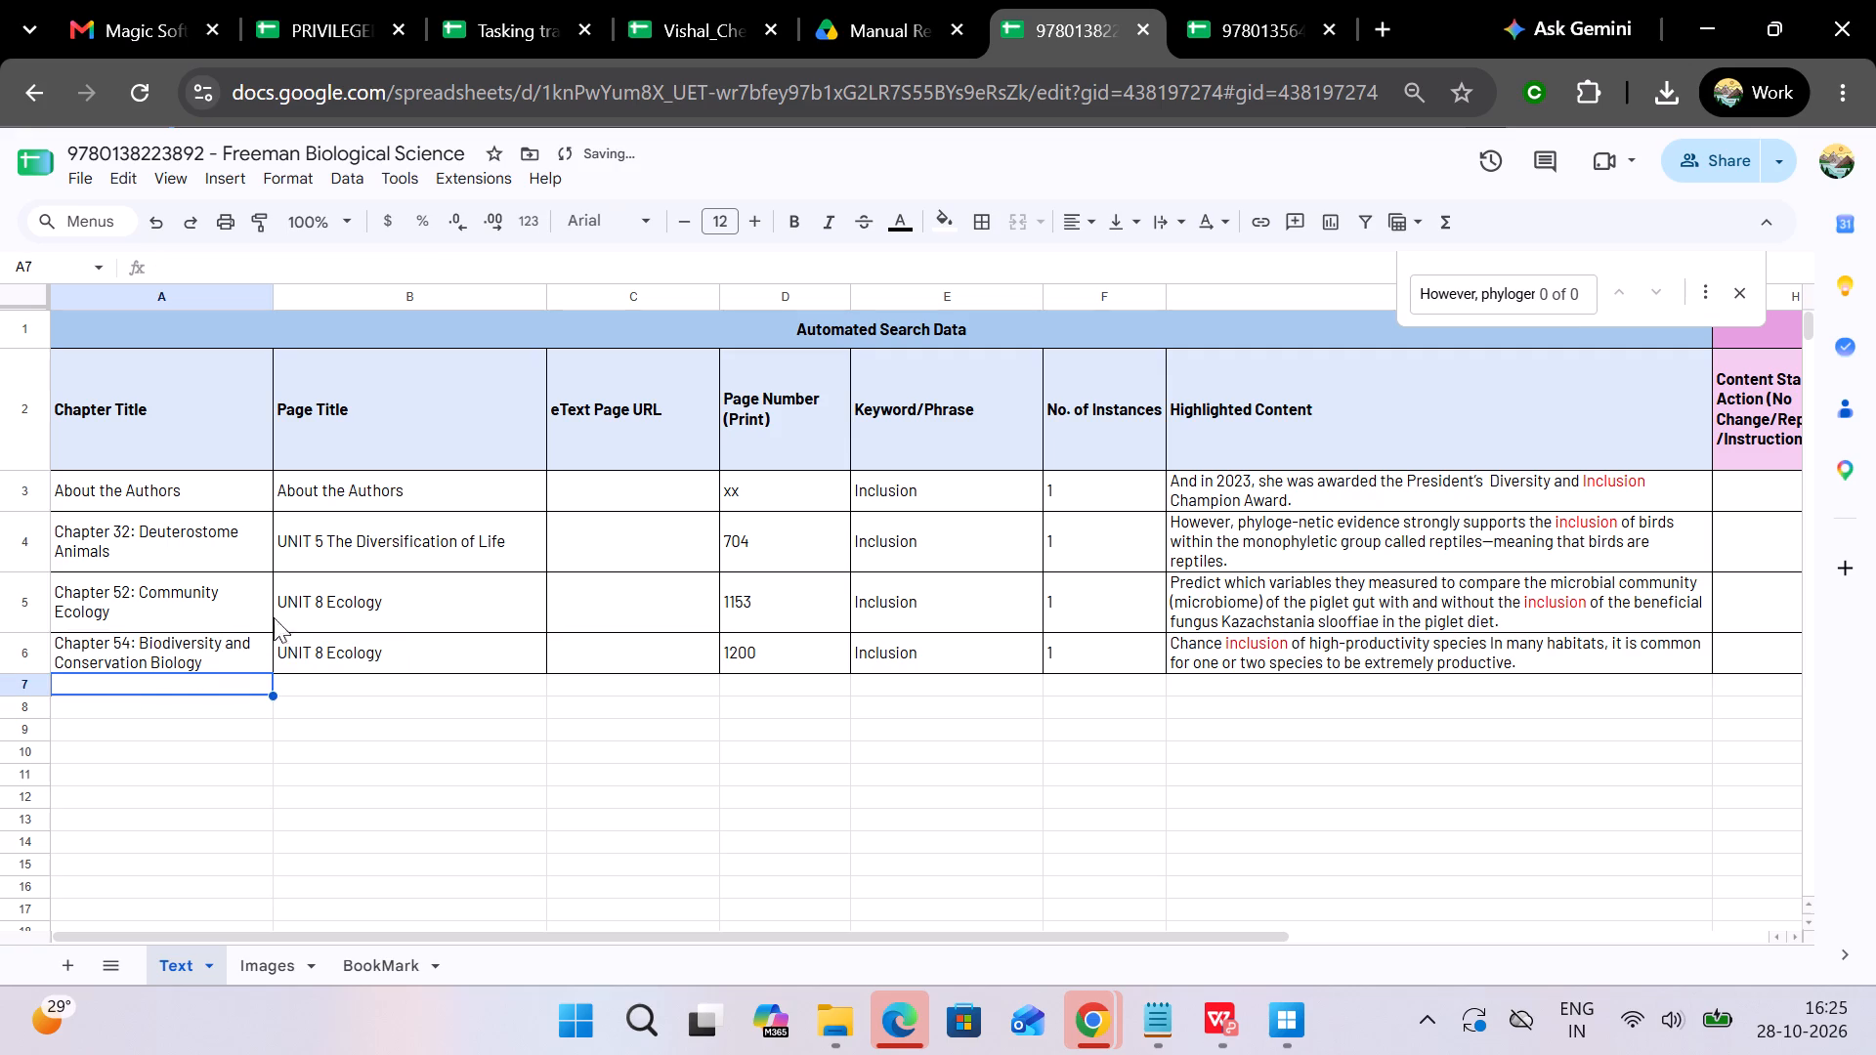
pyautogui.click(476, 695)
pyautogui.hscroll(-1, 476, 695)
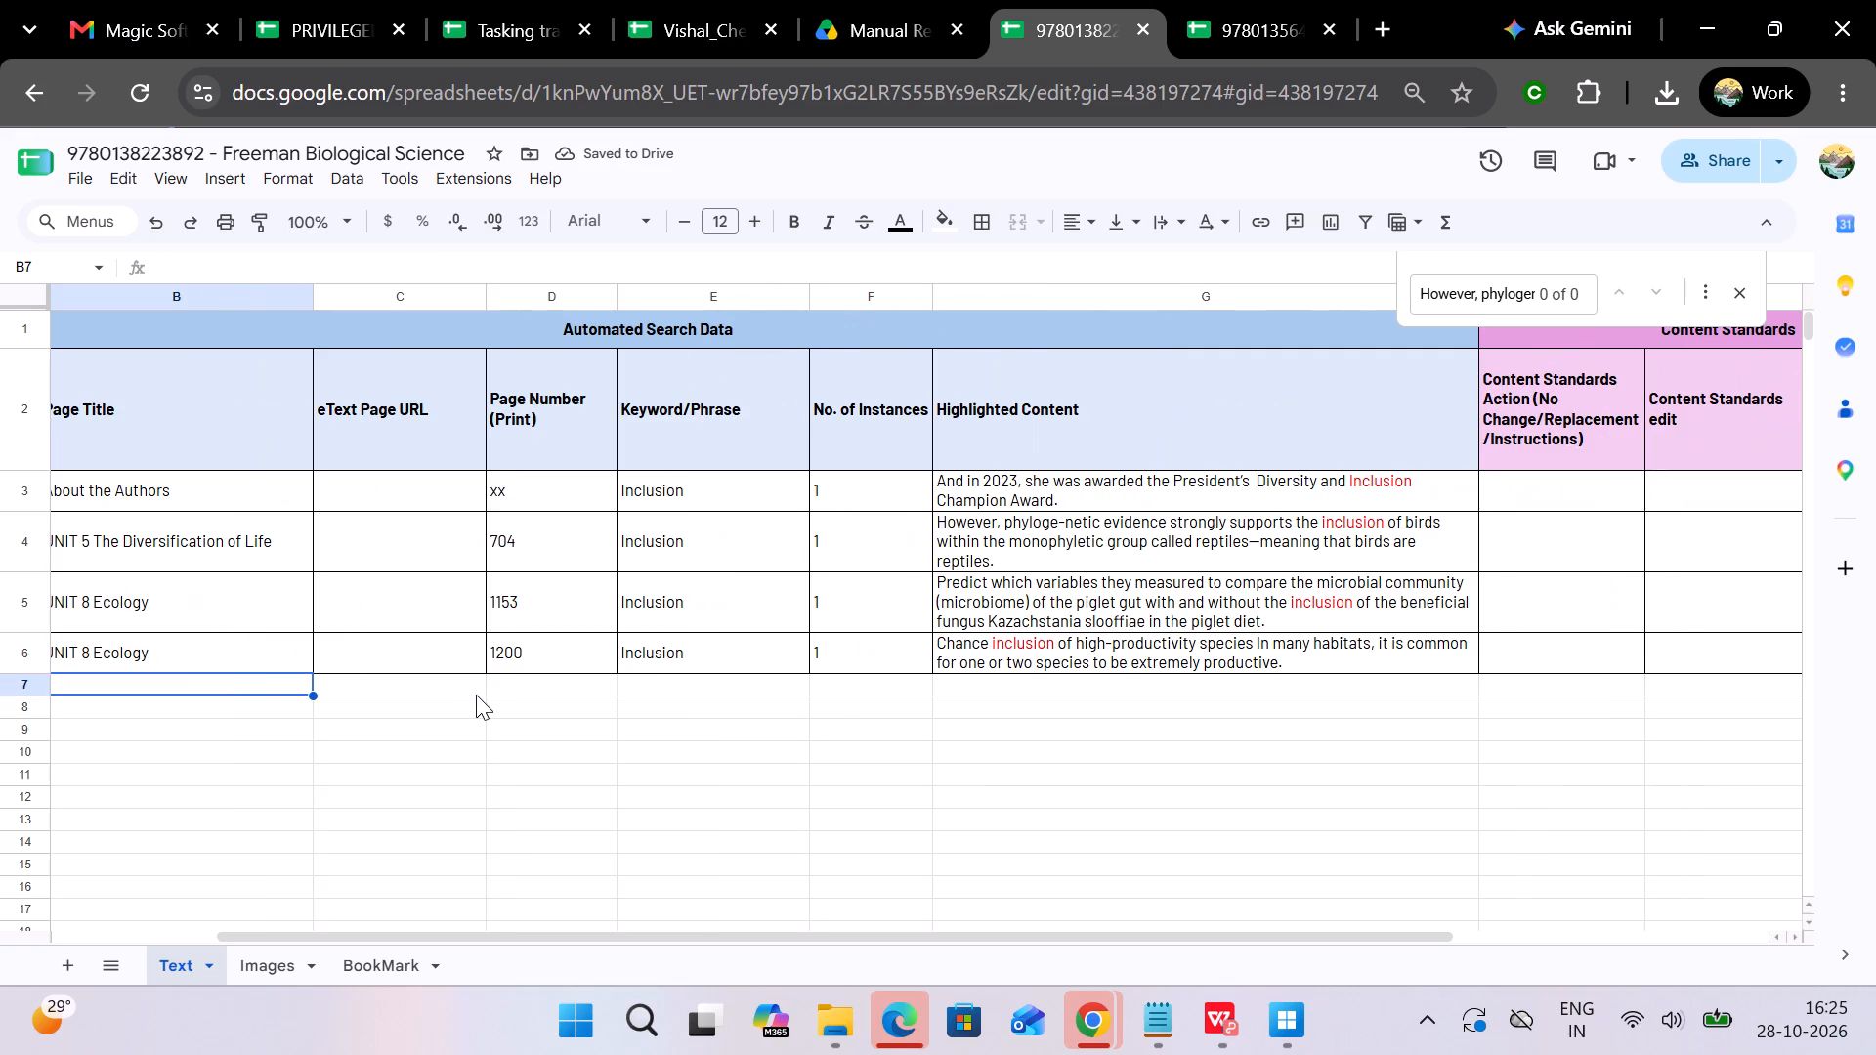
pyautogui.hscroll(-4, 476, 695)
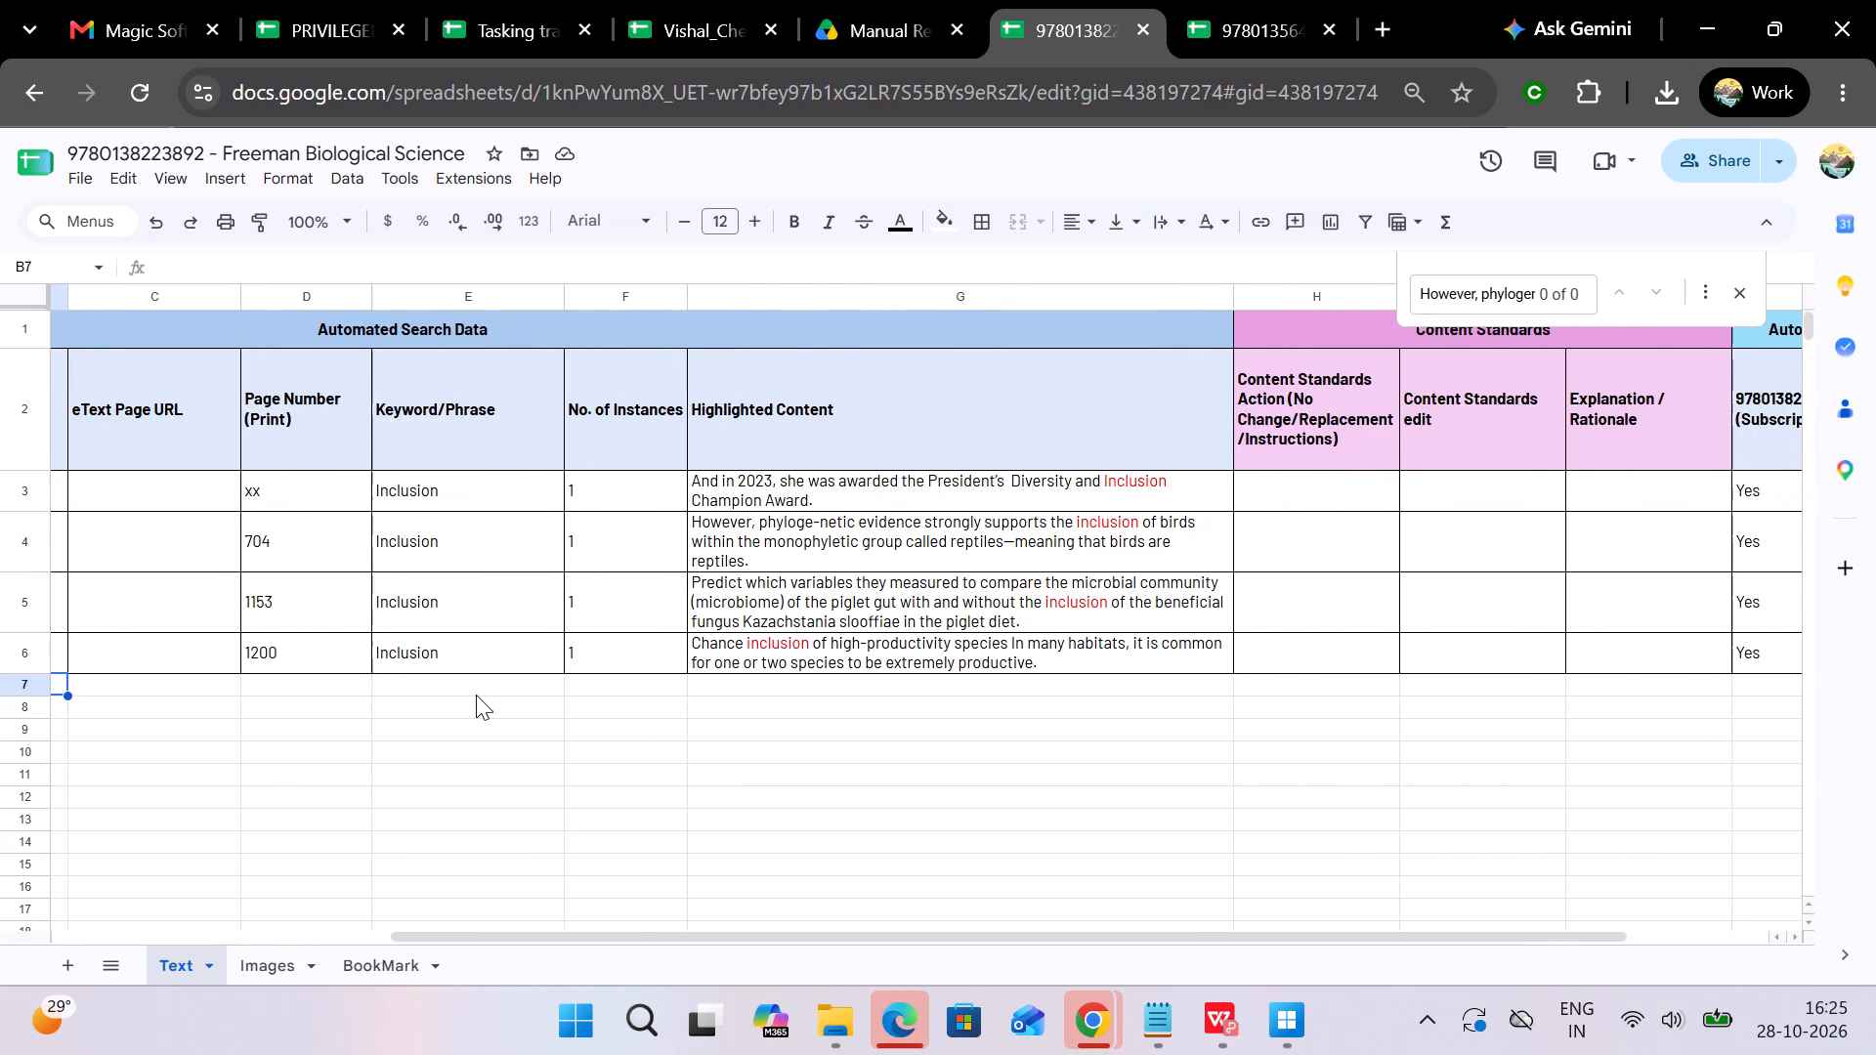
pyautogui.hscroll(-2, 476, 695)
pyautogui.hscroll(6, 476, 695)
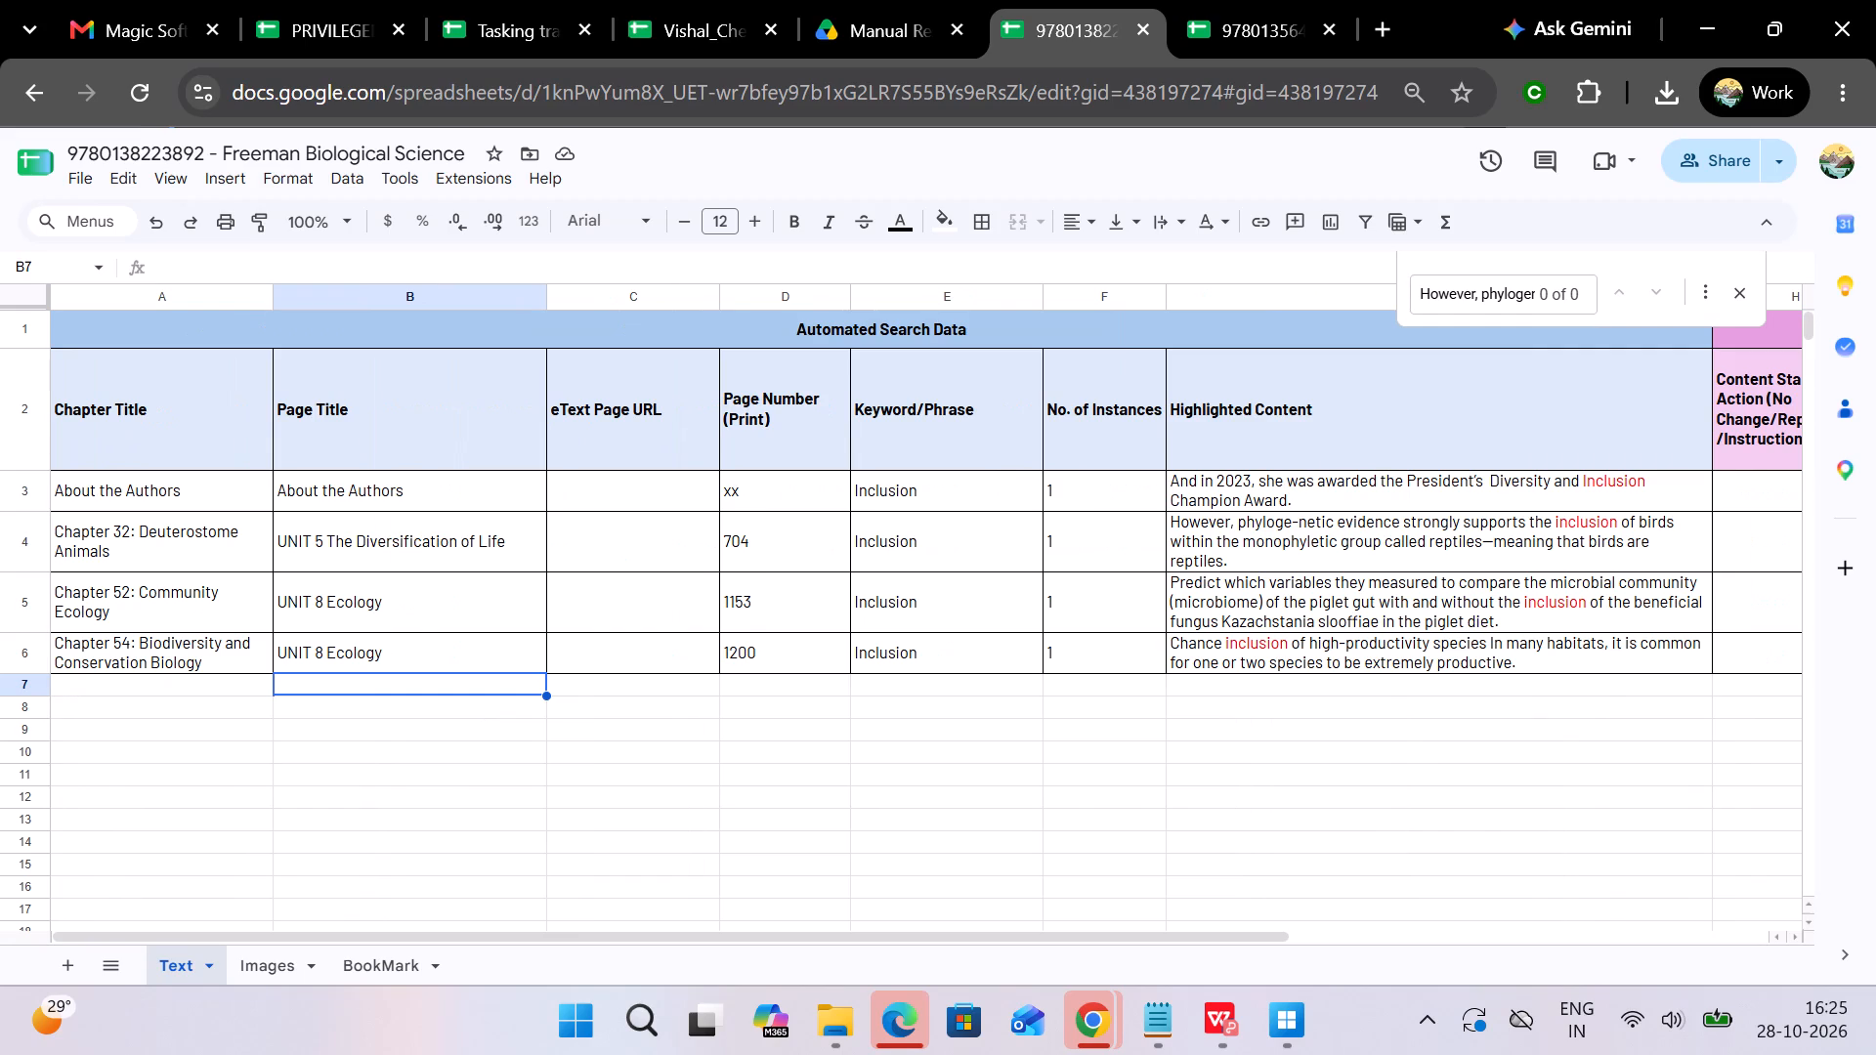
pyautogui.hotkey('alt', 'Tab')
pyautogui.hotkey('alt', 'Tab')
pyautogui.hotkey('alt', 'Tab')
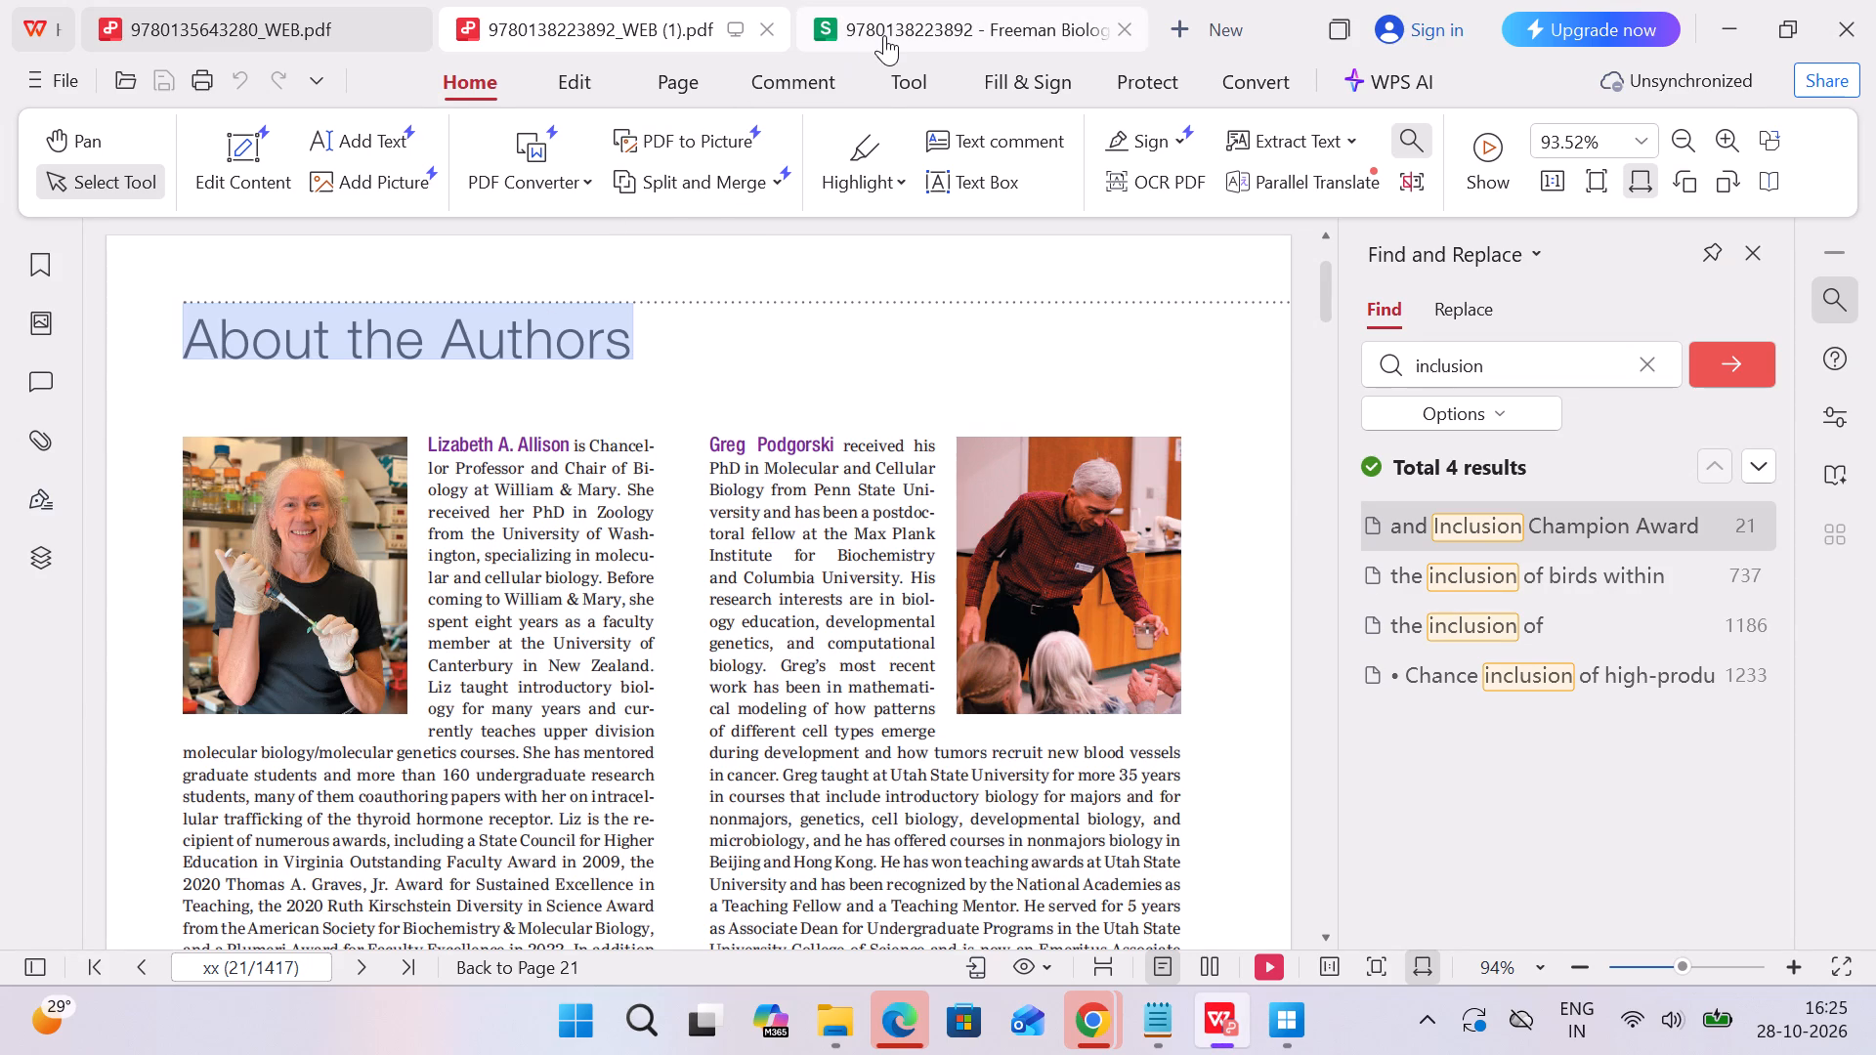
pyautogui.click(884, 35)
pyautogui.scroll(1, 805, 678)
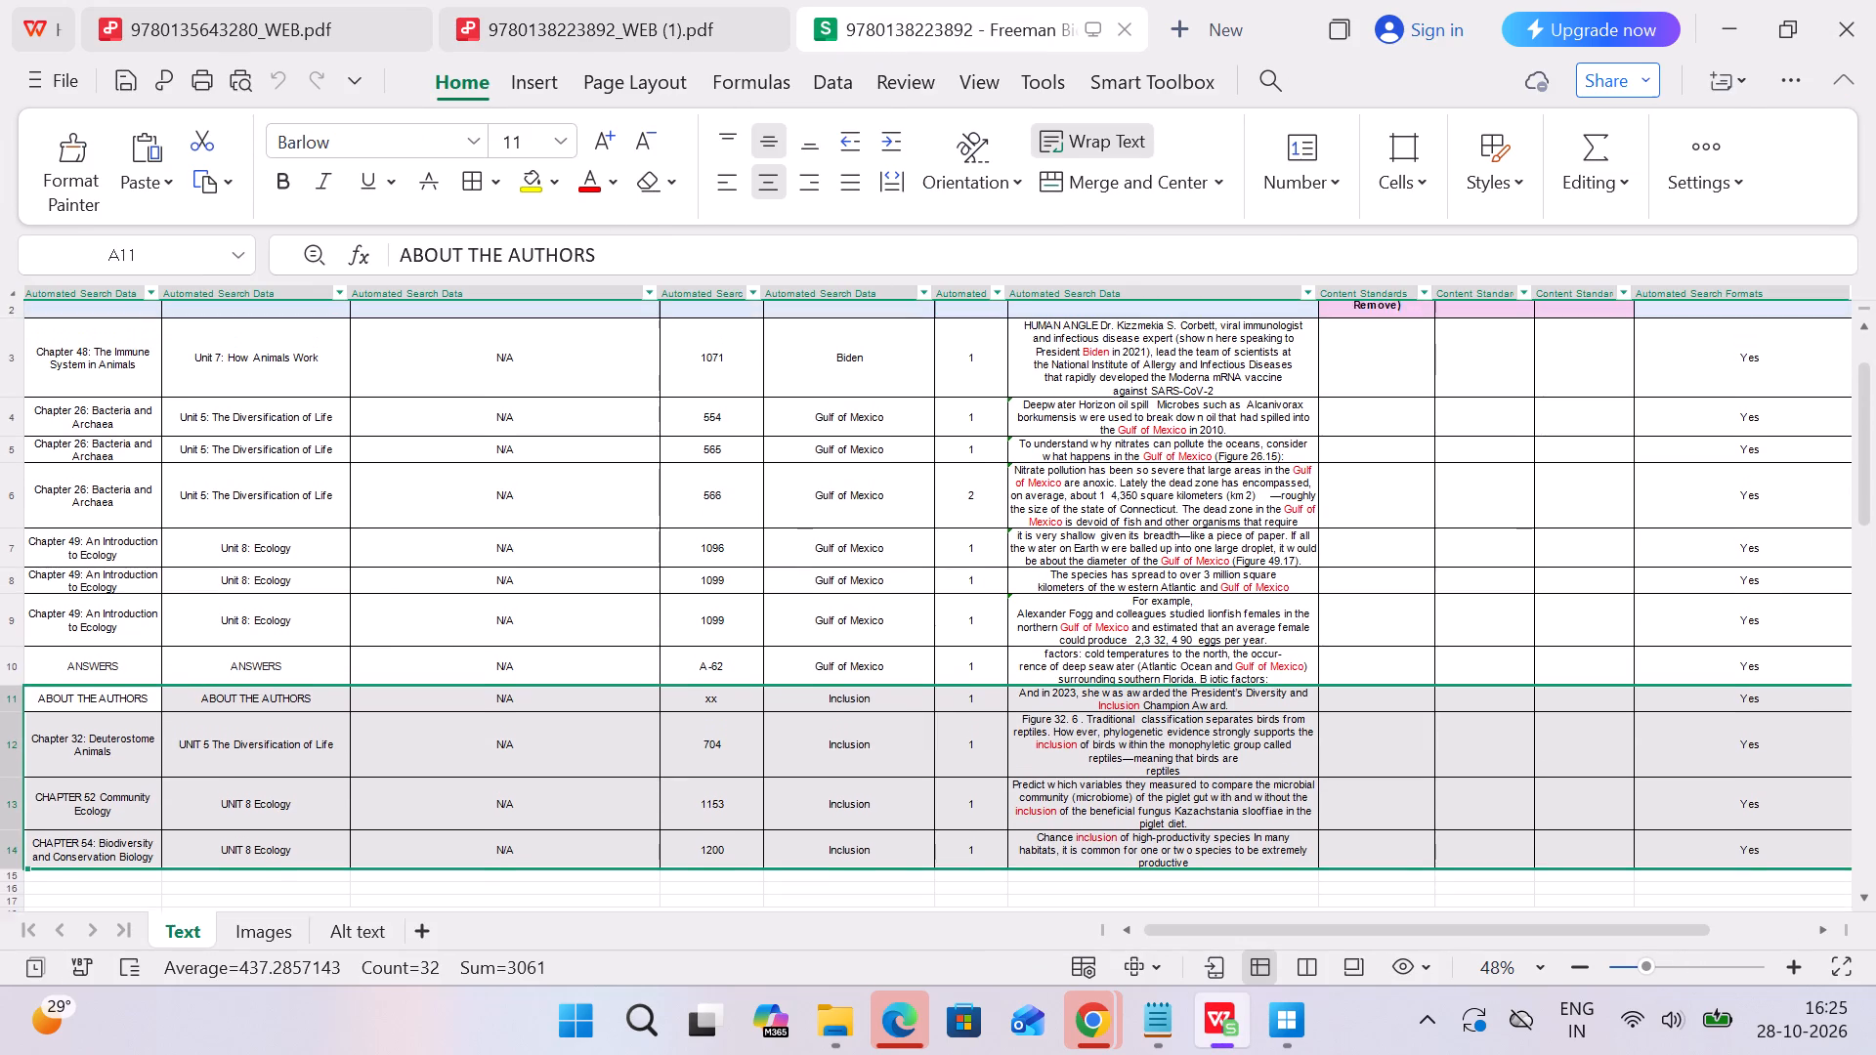
pyautogui.scroll(2, 805, 678)
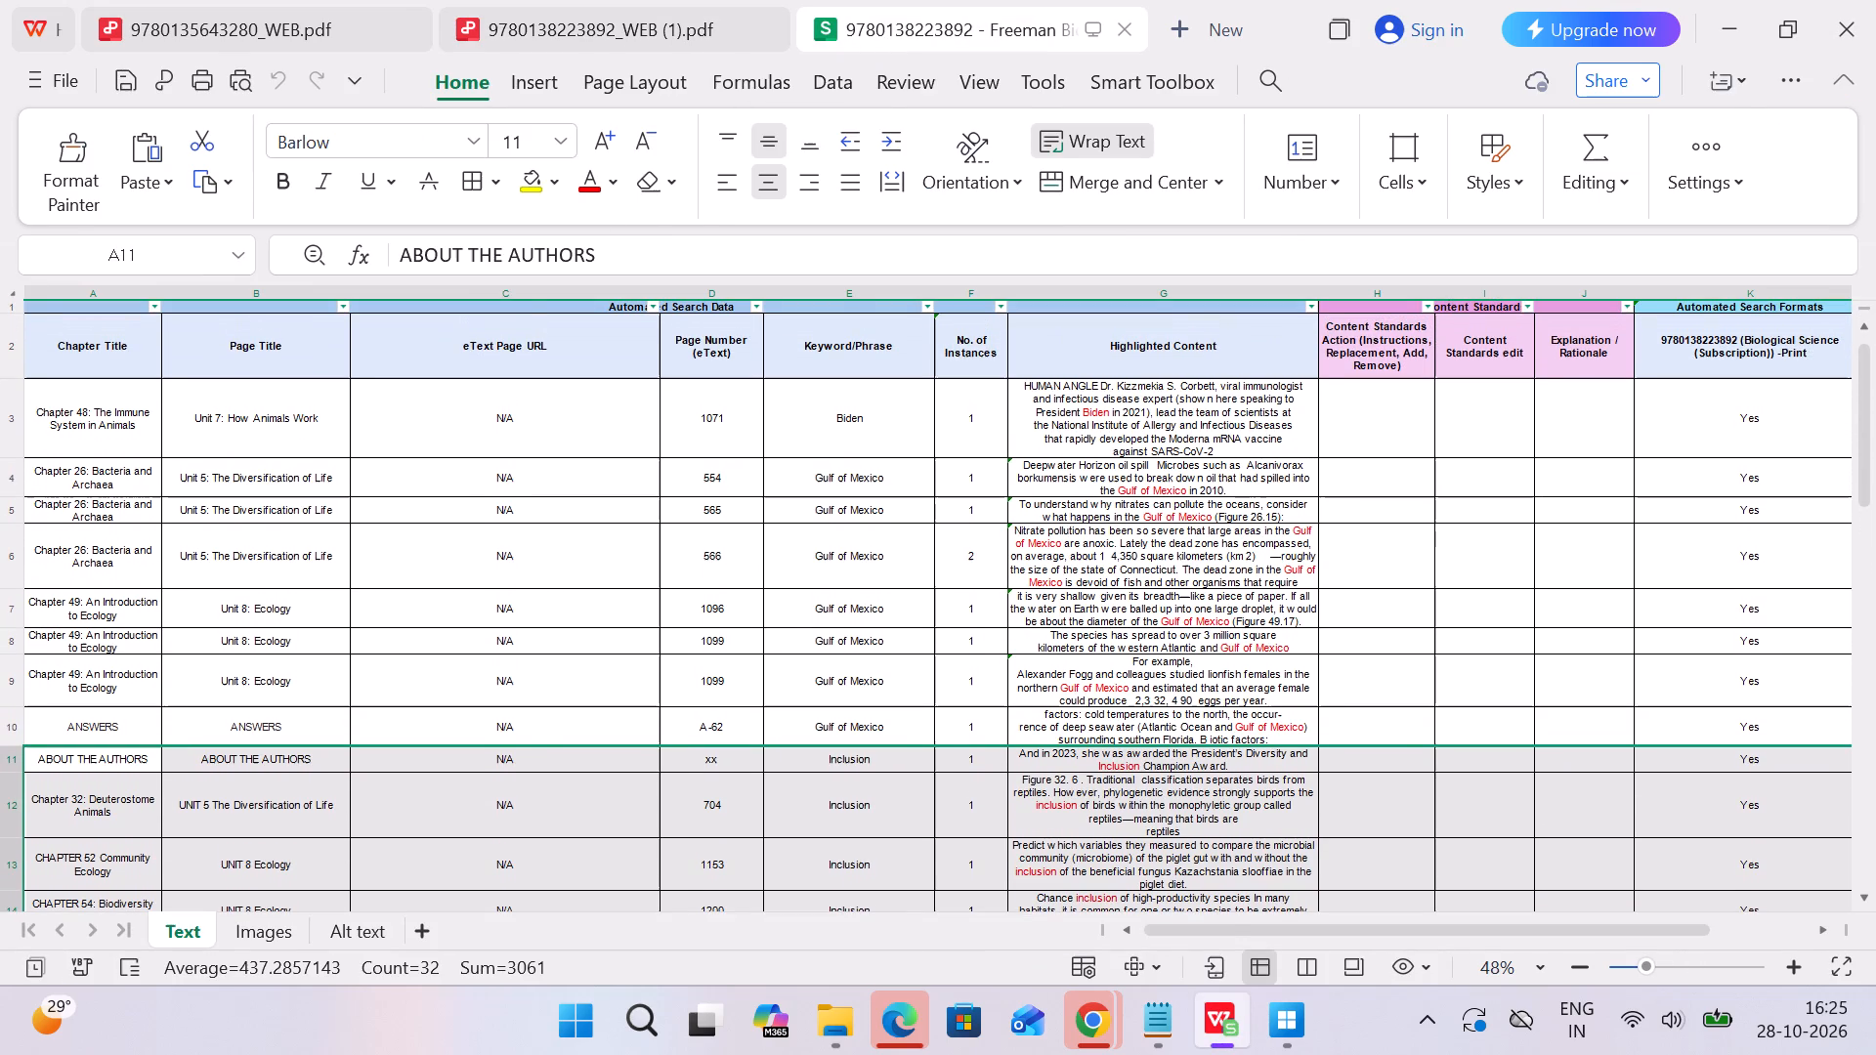
pyautogui.hotkey('alt', 'Tab')
pyautogui.hotkey('alt', 'Tab')
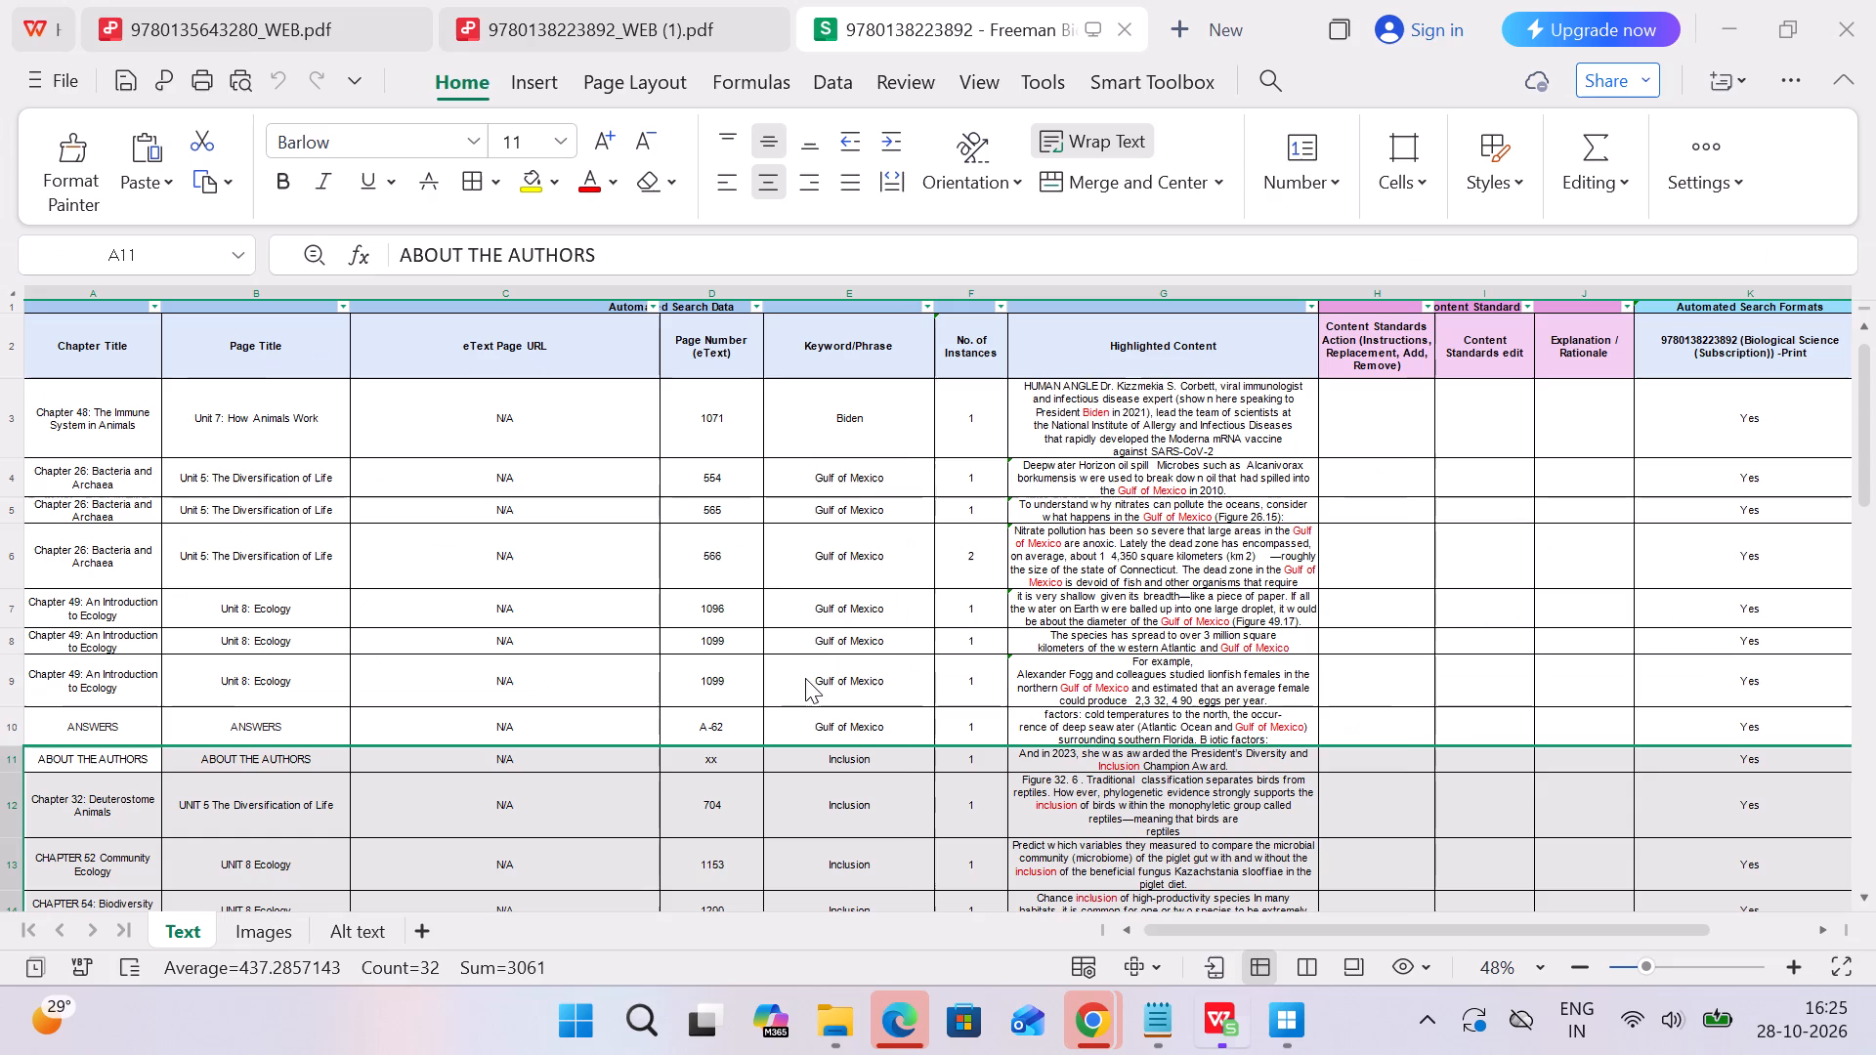
pyautogui.click(509, 8)
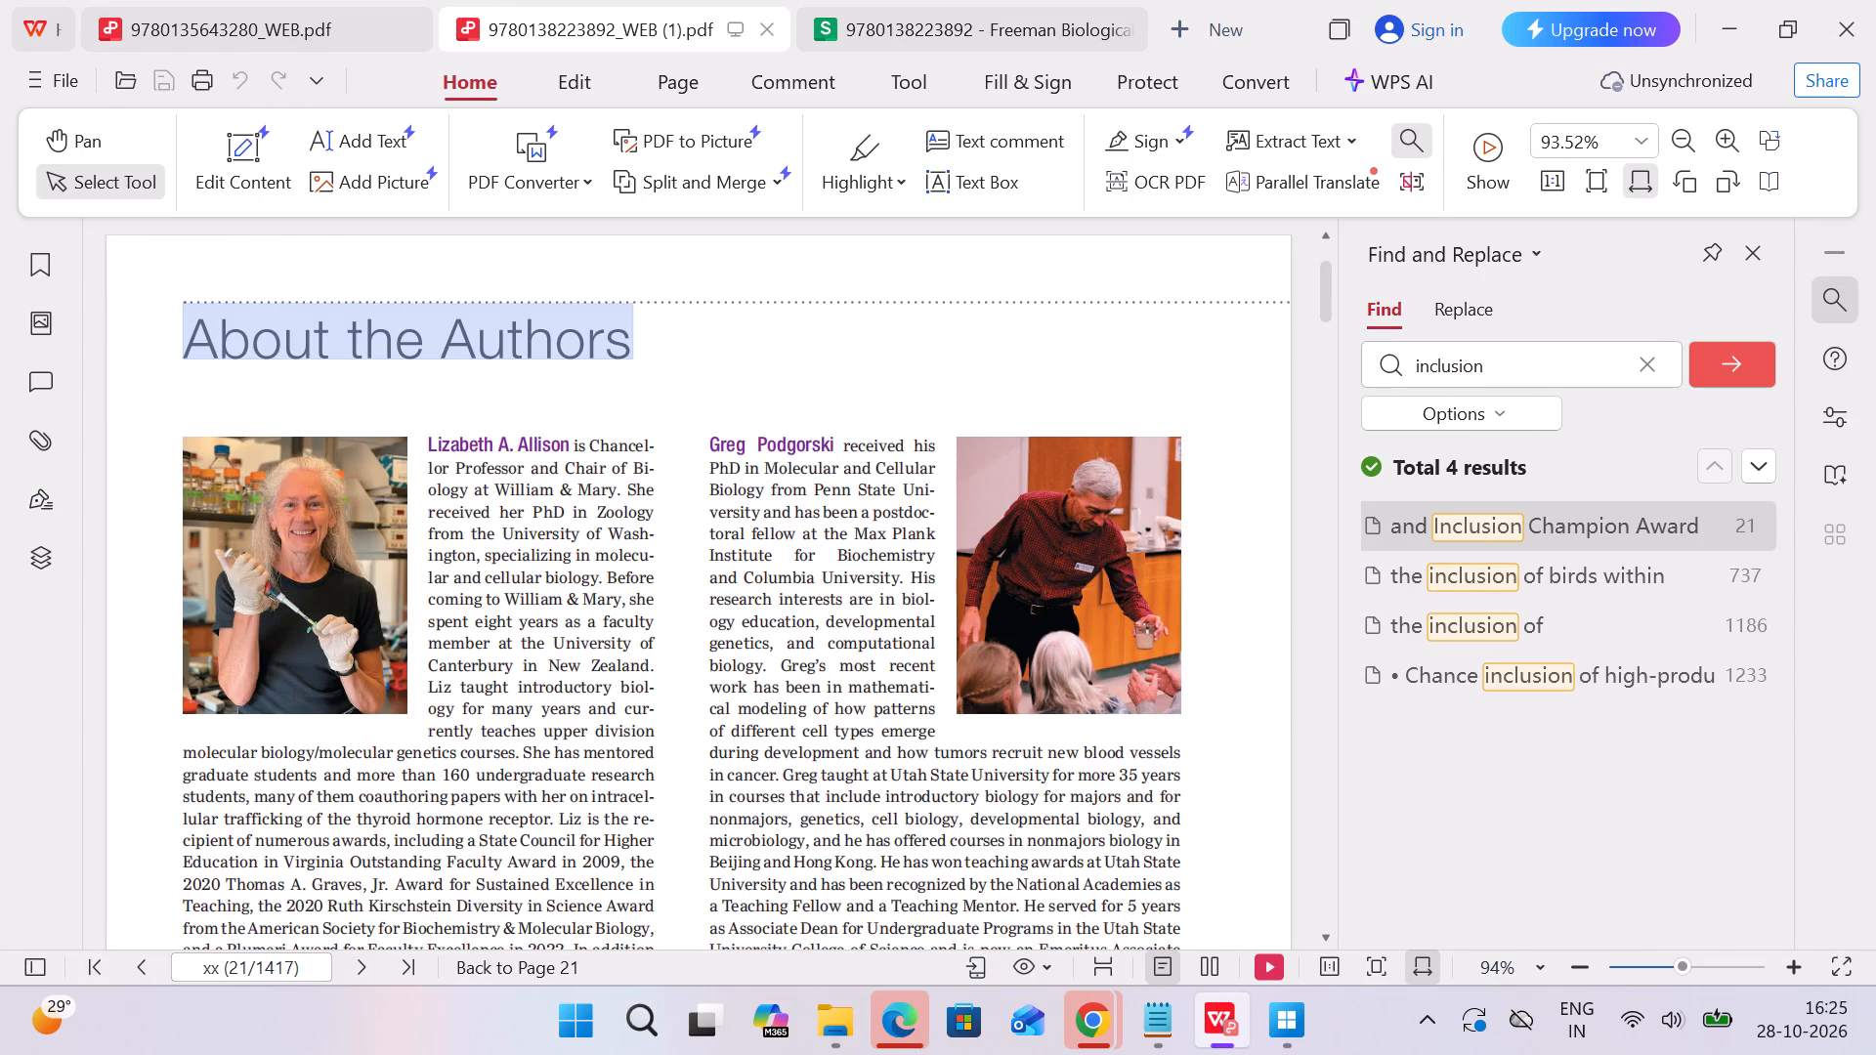
pyautogui.click(1534, 370)
pyautogui.press('BackSpace')
pyautogui.press('BackSpace')
pyautogui.press('BackSpace')
pyautogui.press('BackSpace')
pyautogui.press('BackSpace')
pyautogui.press('BackSpace')
pyautogui.press('BackSpace')
pyautogui.press('BackSpace')
pyautogui.press('BackSpace')
pyautogui.press('BackSpace')
pyautogui.press('BackSpace')
pyautogui.press('BackSpace')
pyautogui.press('BackSpace')
pyautogui.press('BackSpace')
pyautogui.press('BackSpace')
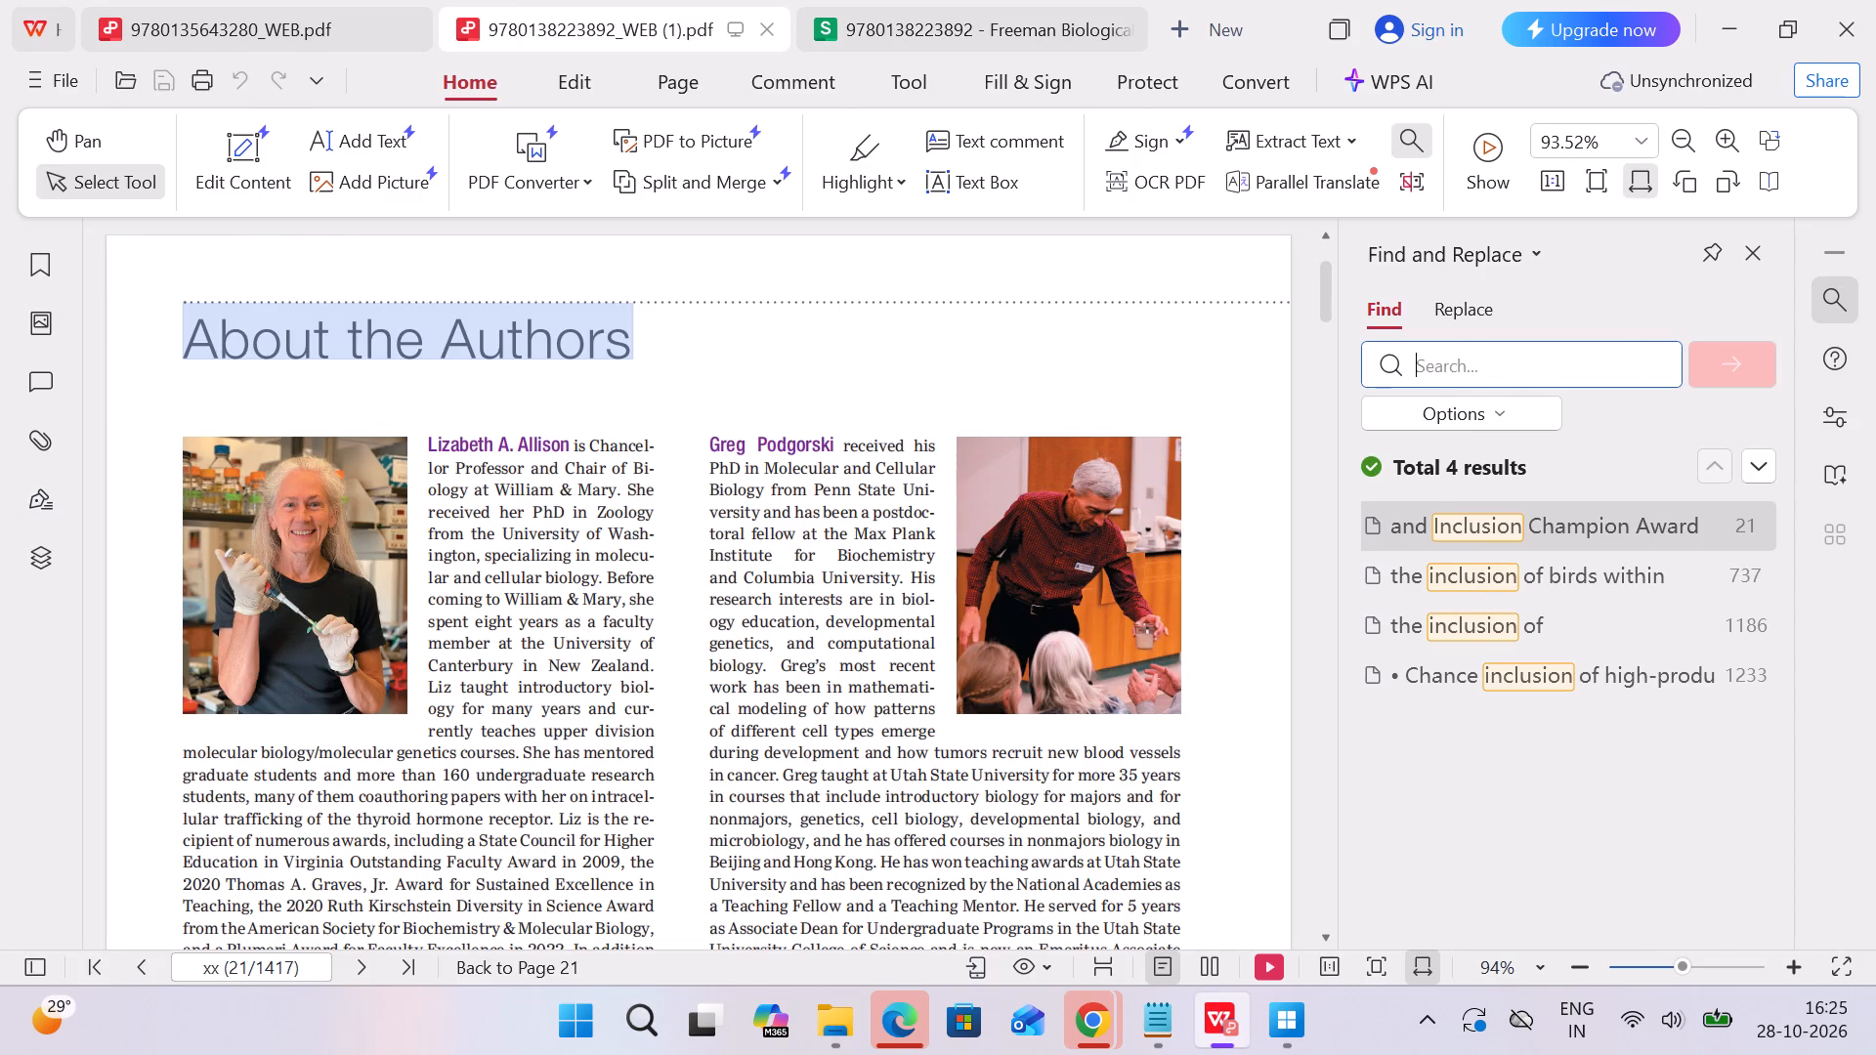
pyautogui.write('biden')
pyautogui.press('Return')
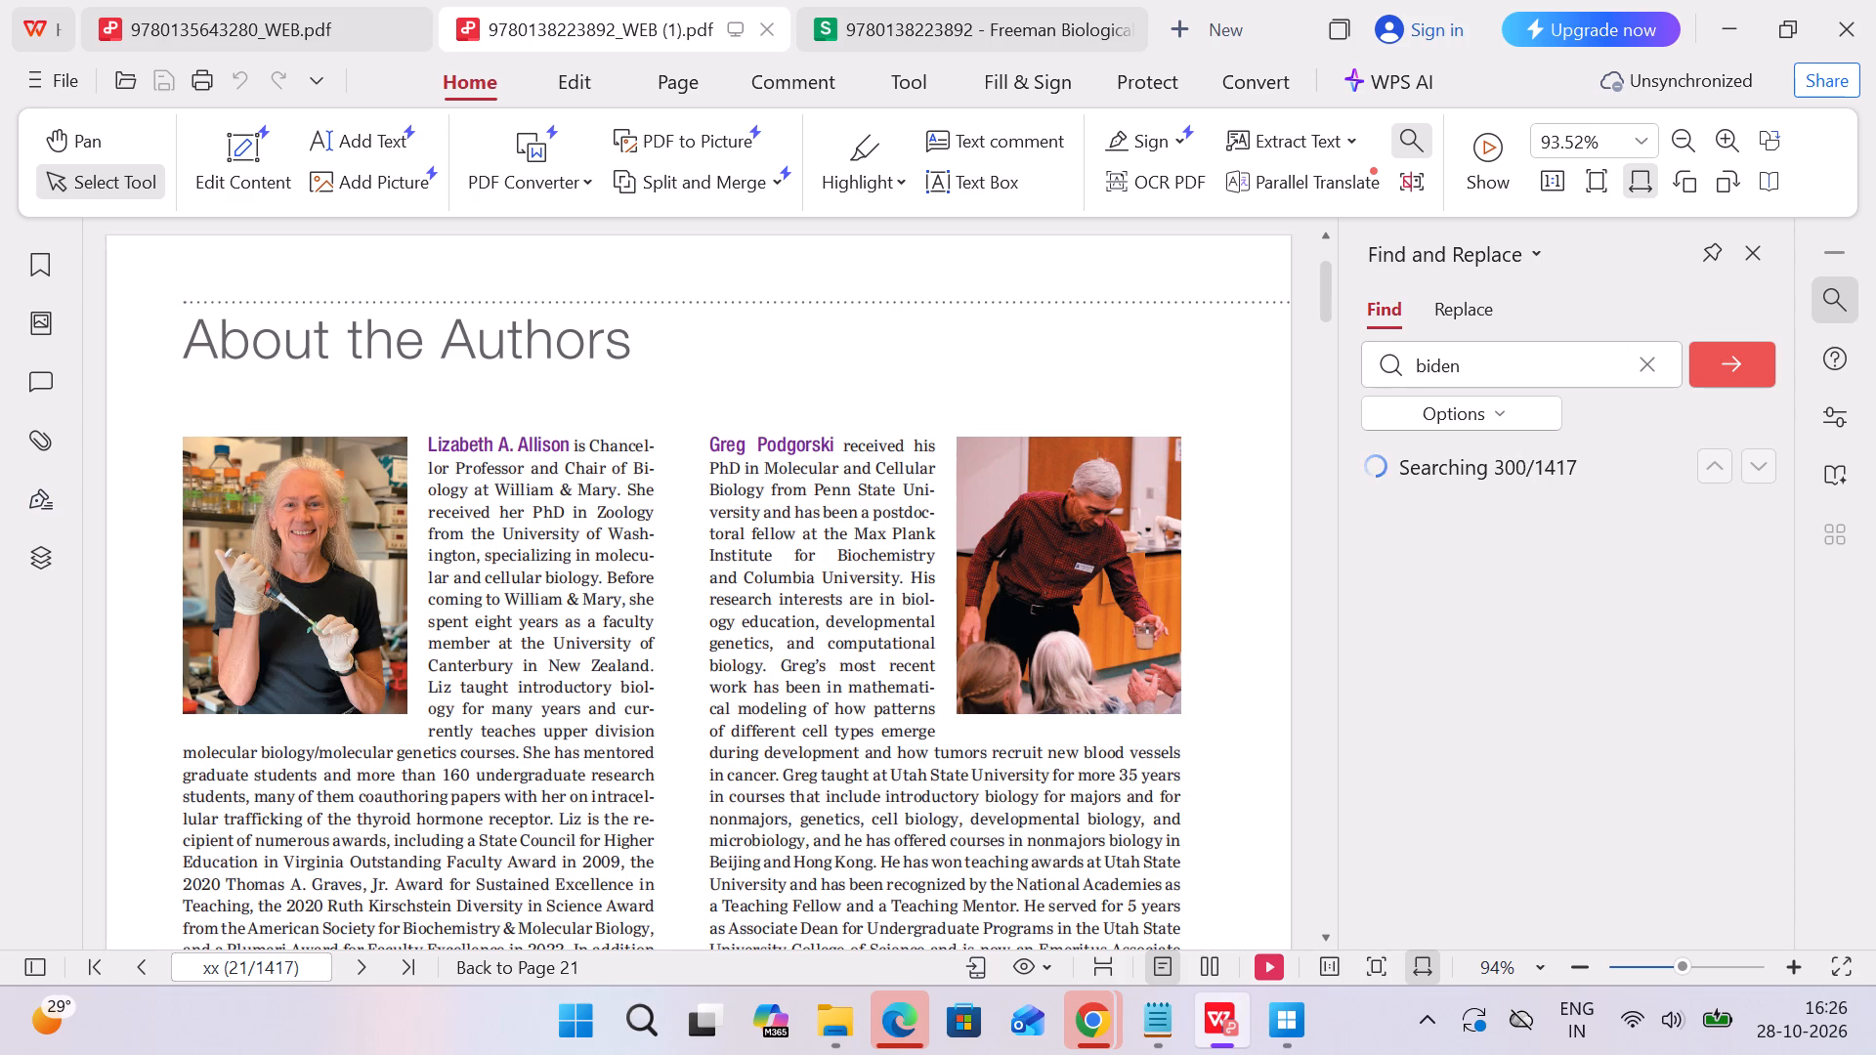
pyautogui.click(1518, 420)
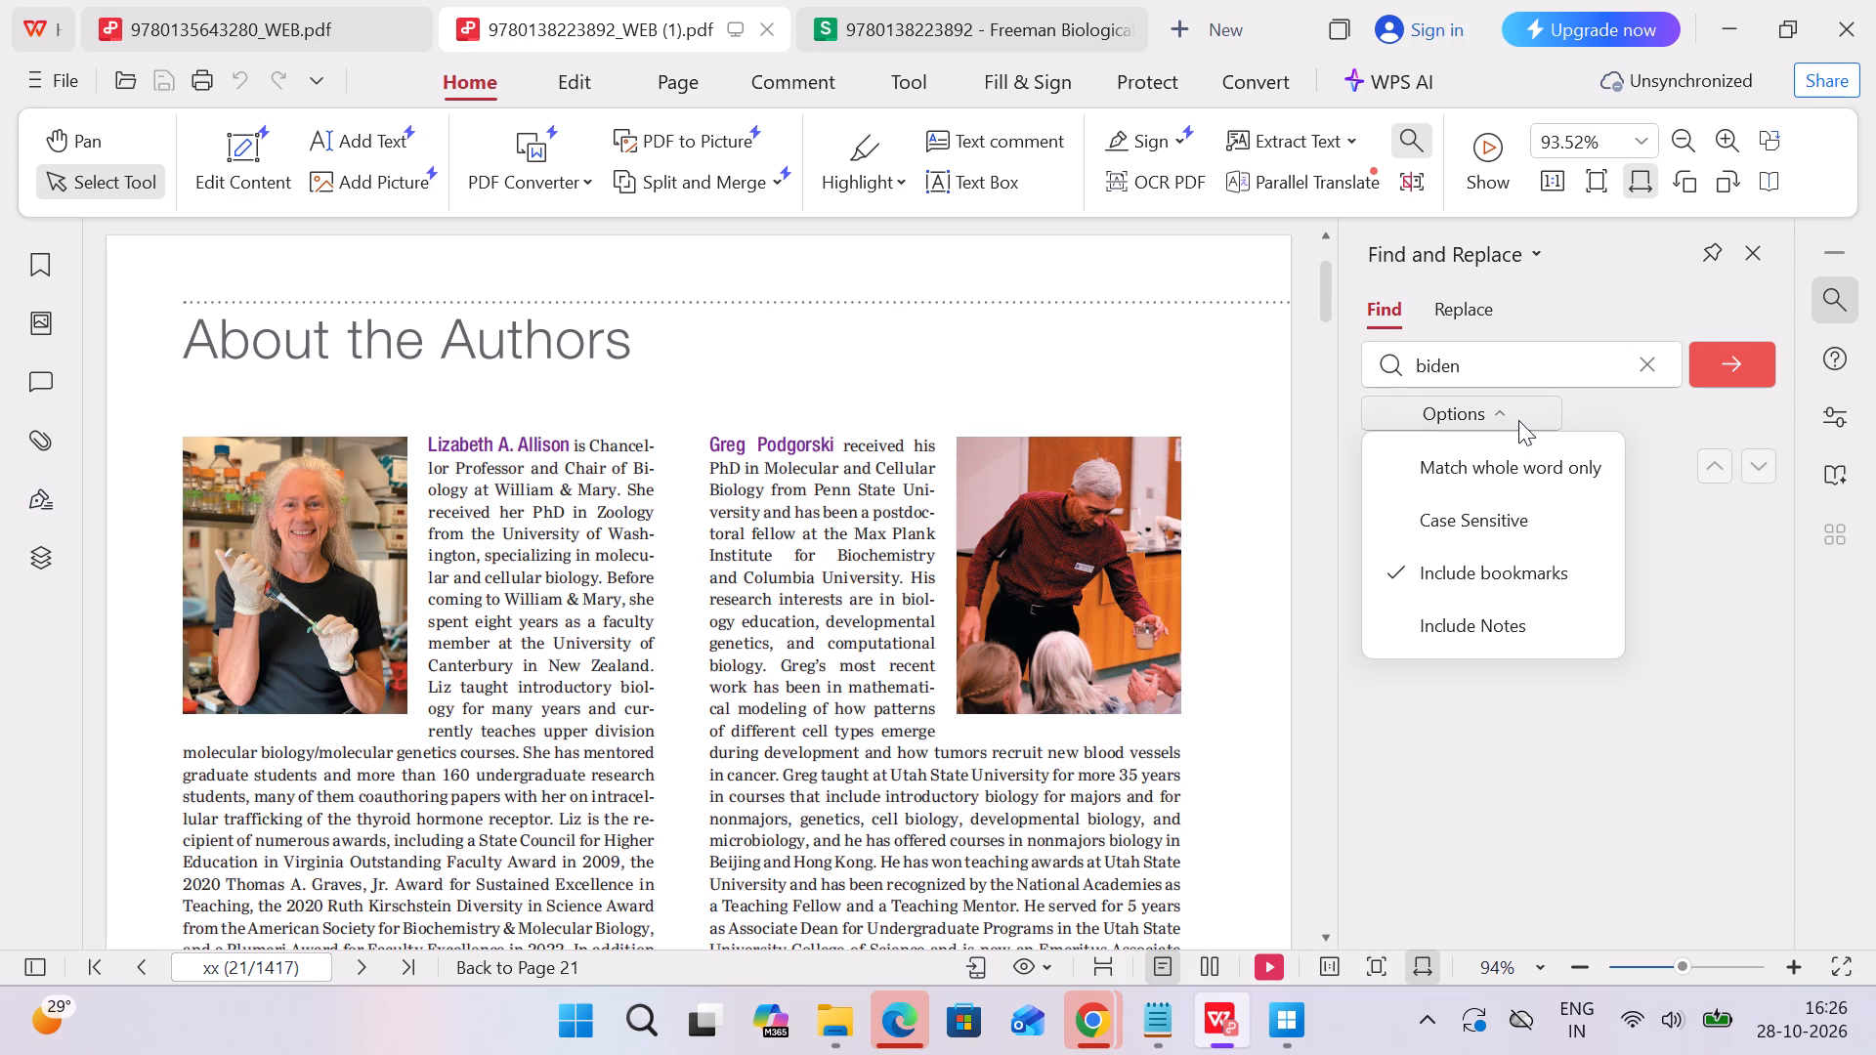
# Open the match for "biden" in the Freeman PDF and bring its full Check Your Learning passage into view.
pyautogui.click(1518, 420)
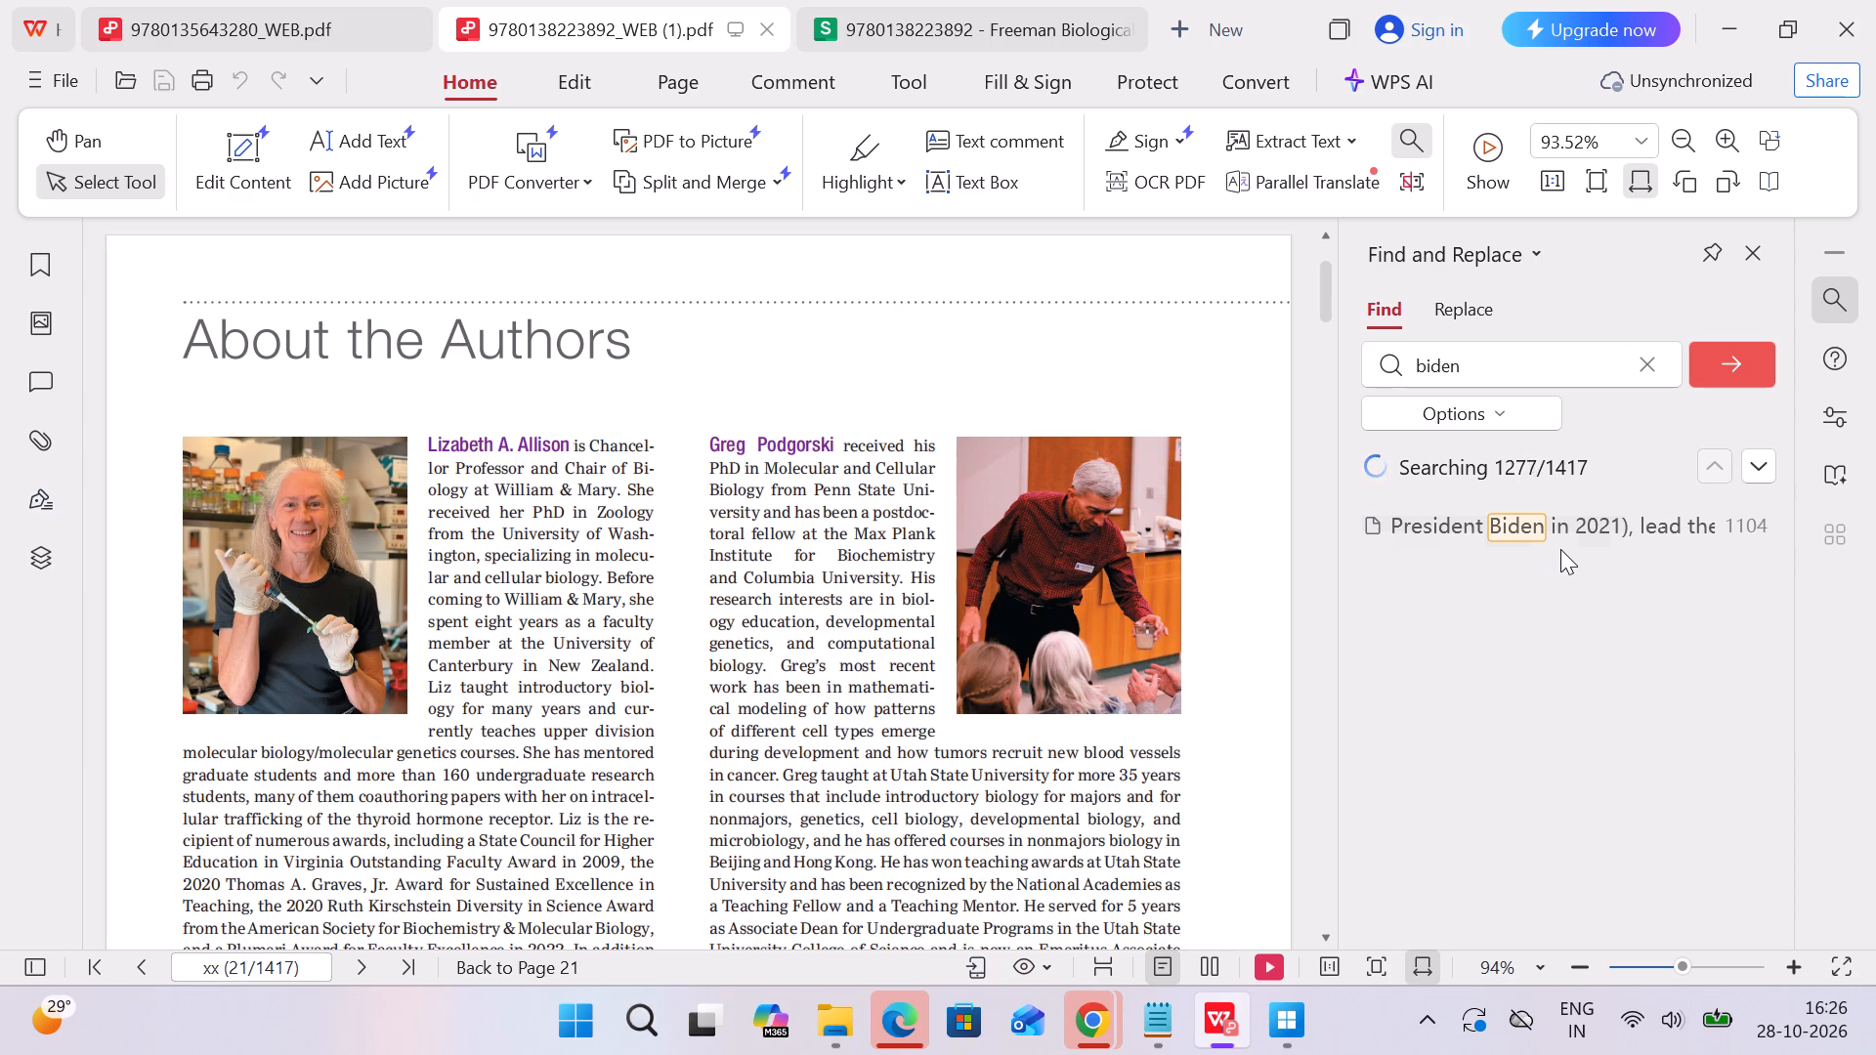
pyautogui.click(1543, 538)
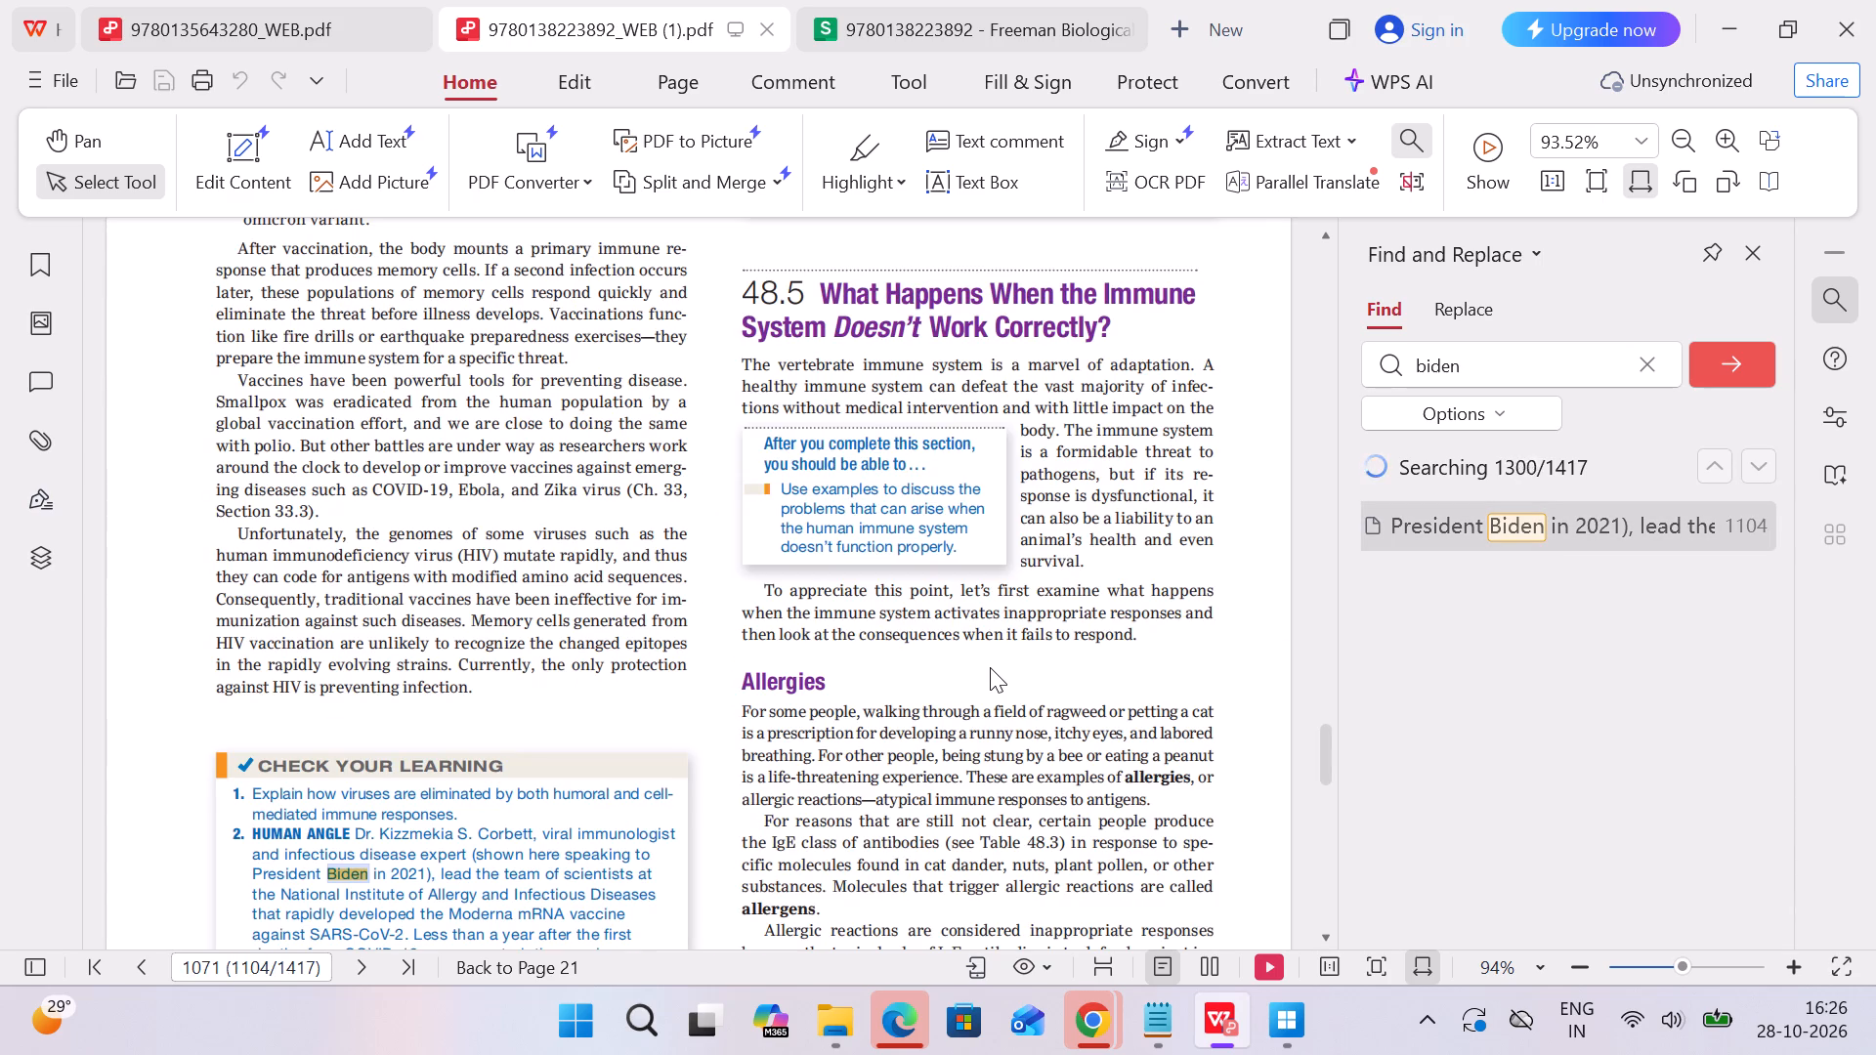
pyautogui.scroll(-1, 990, 667)
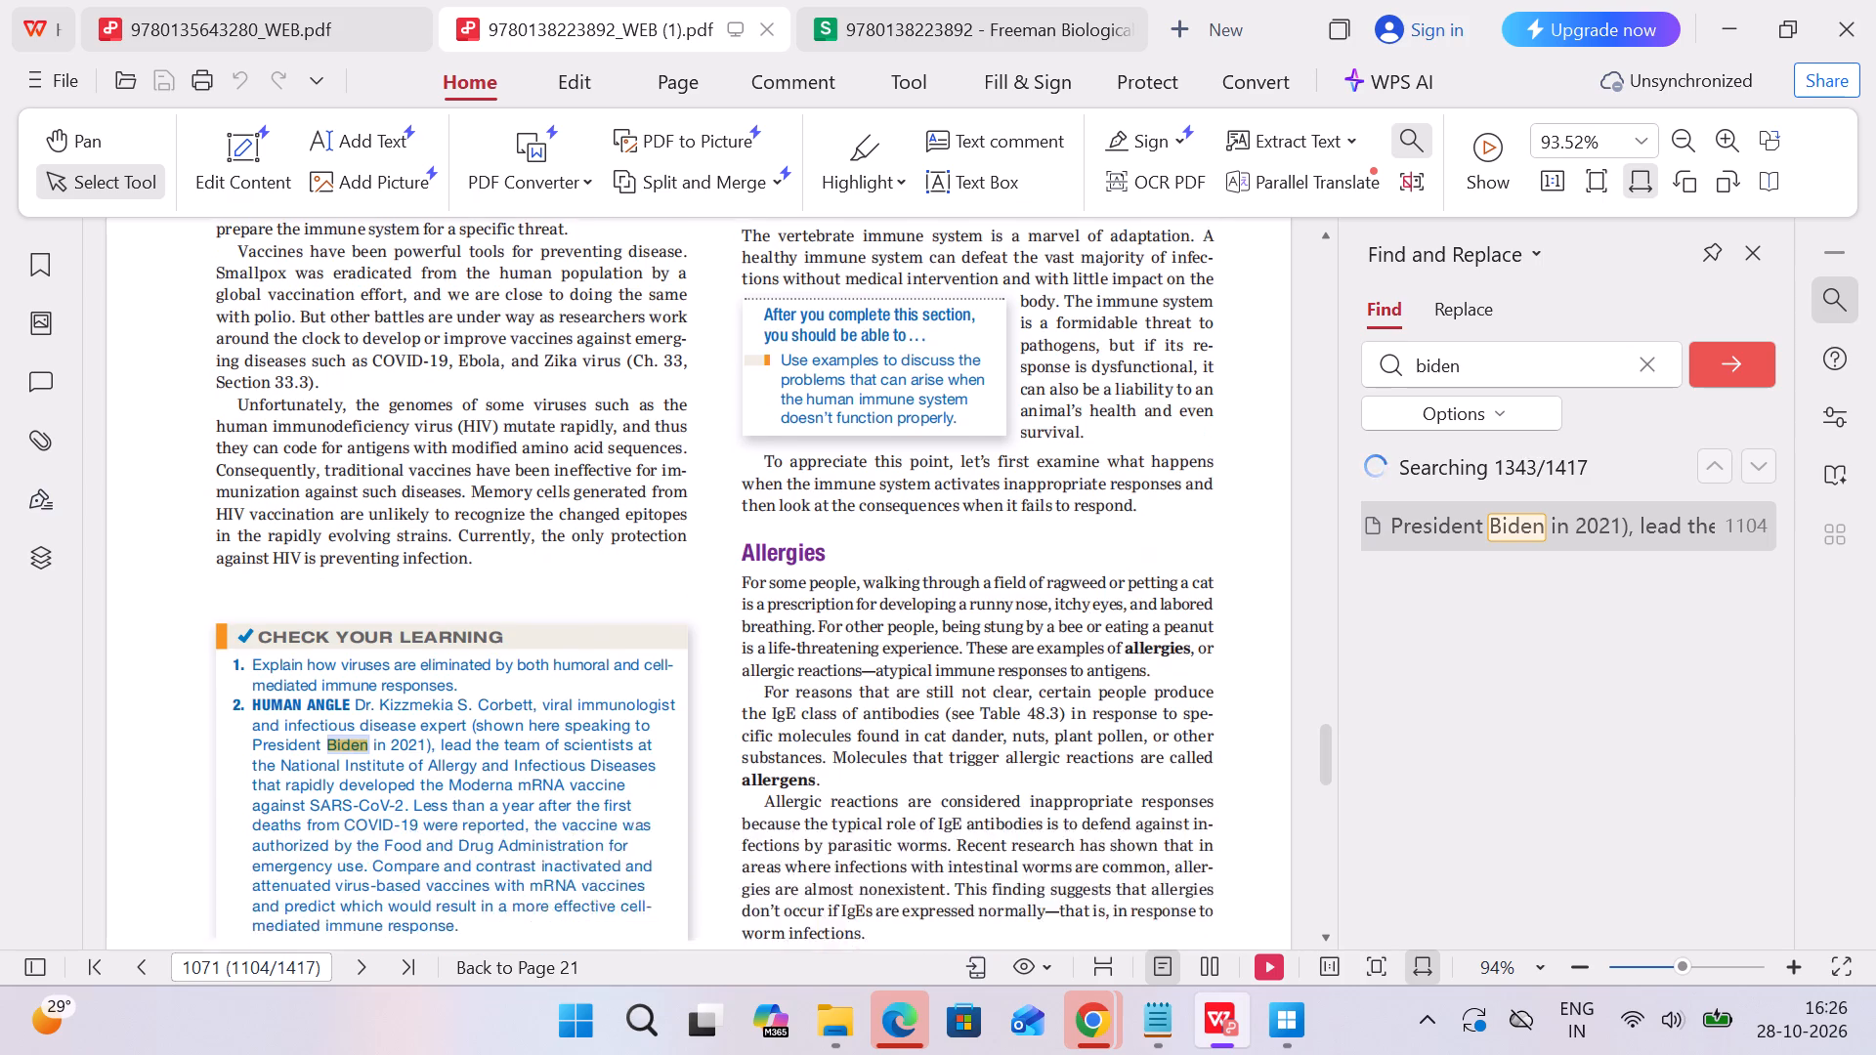
pyautogui.scroll(-1, 990, 667)
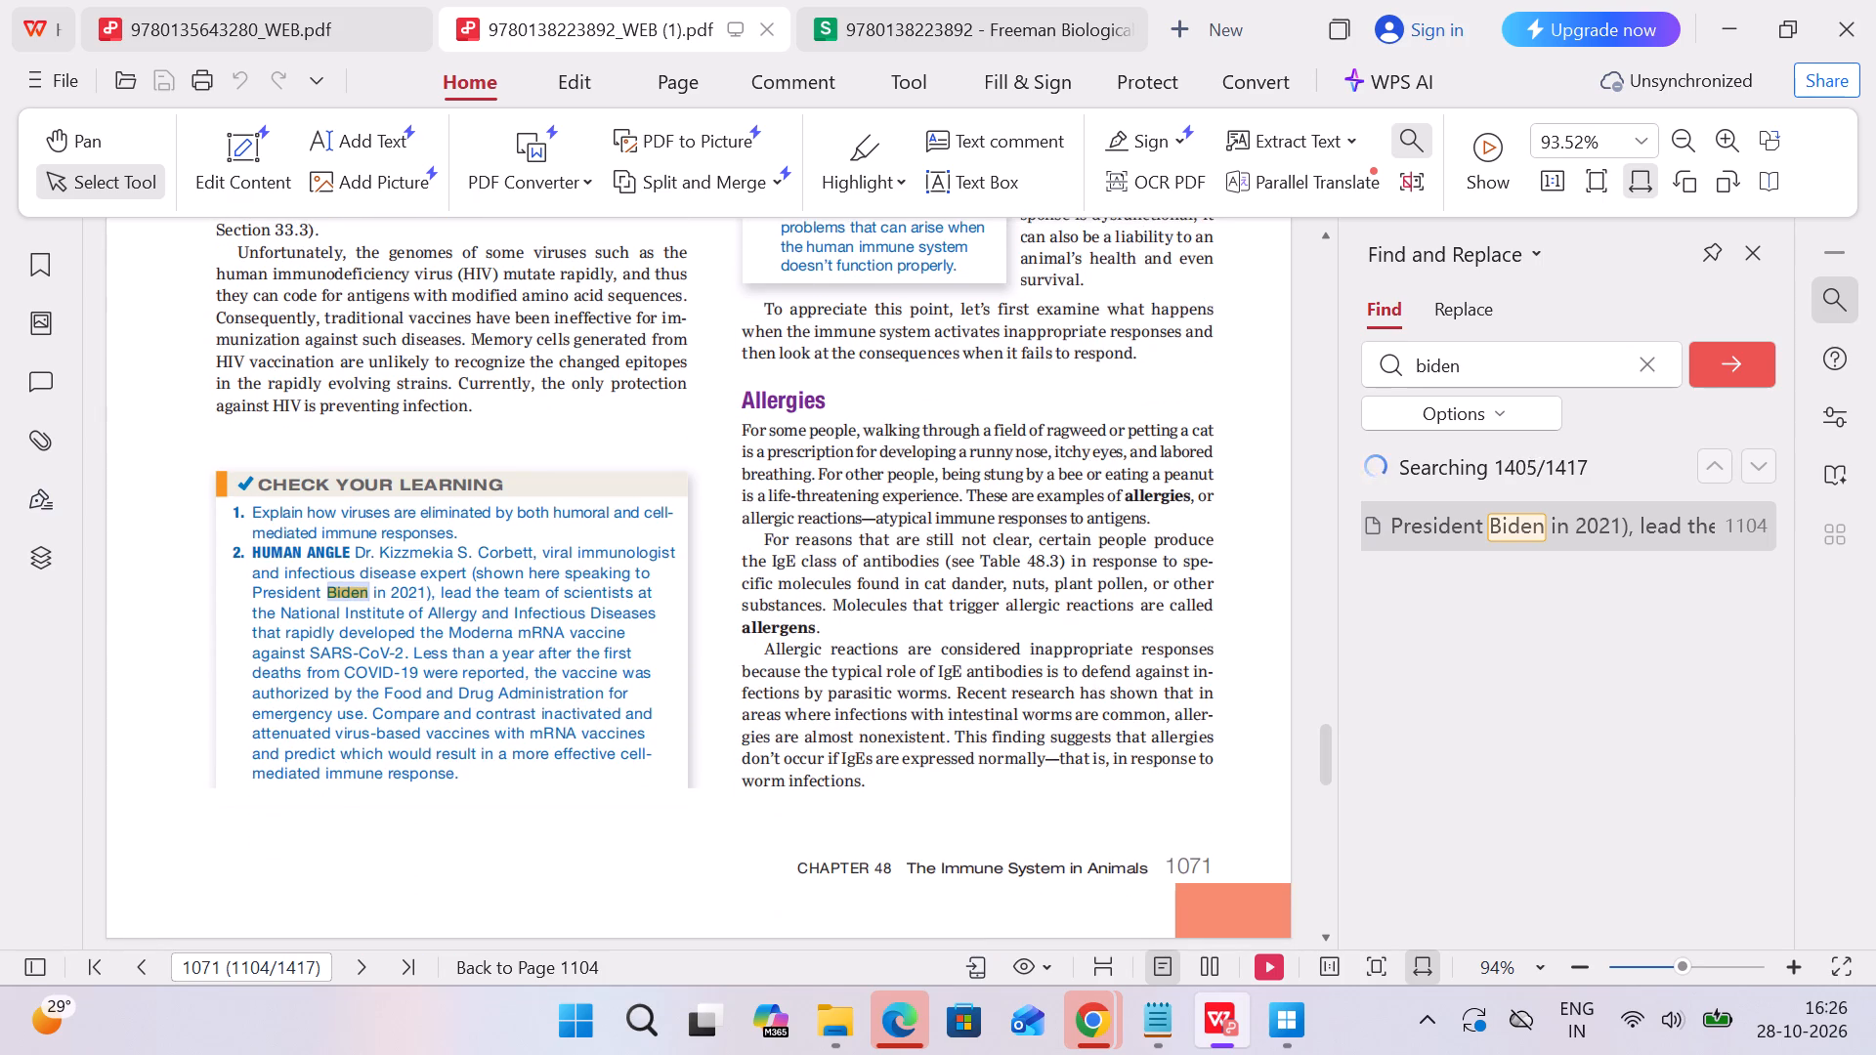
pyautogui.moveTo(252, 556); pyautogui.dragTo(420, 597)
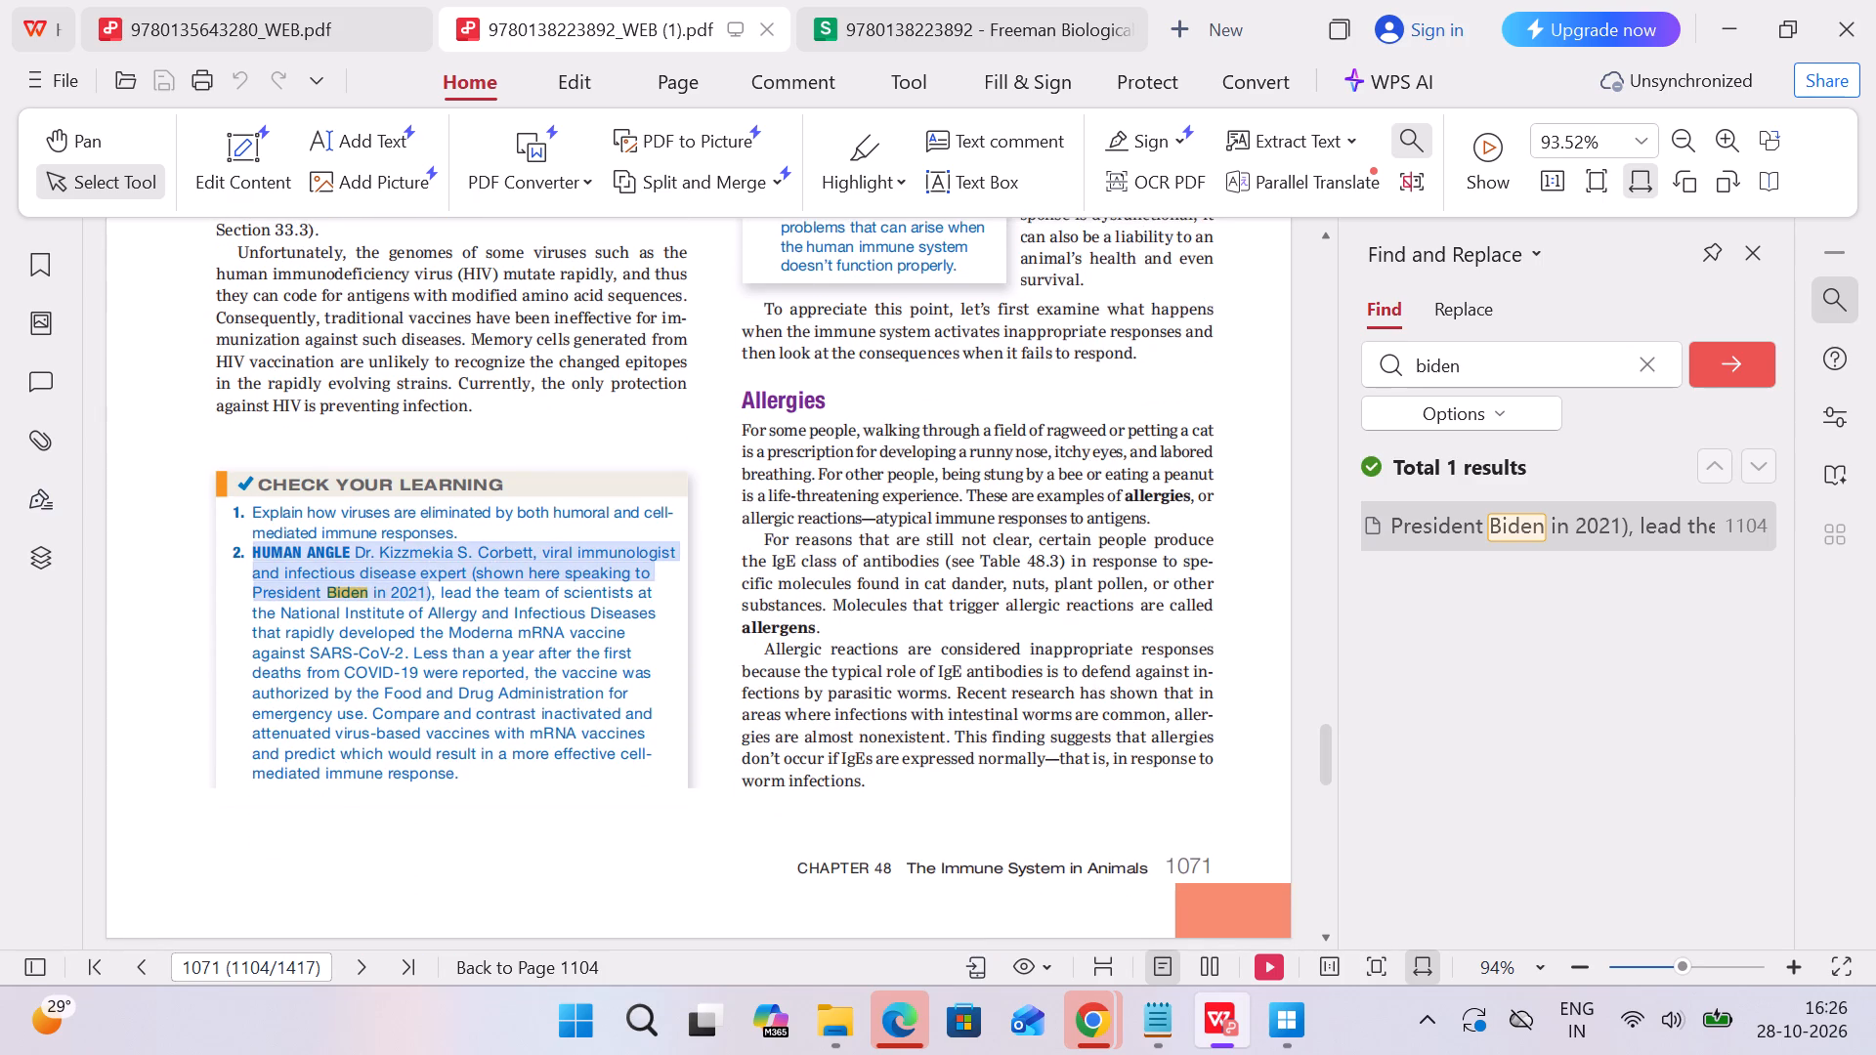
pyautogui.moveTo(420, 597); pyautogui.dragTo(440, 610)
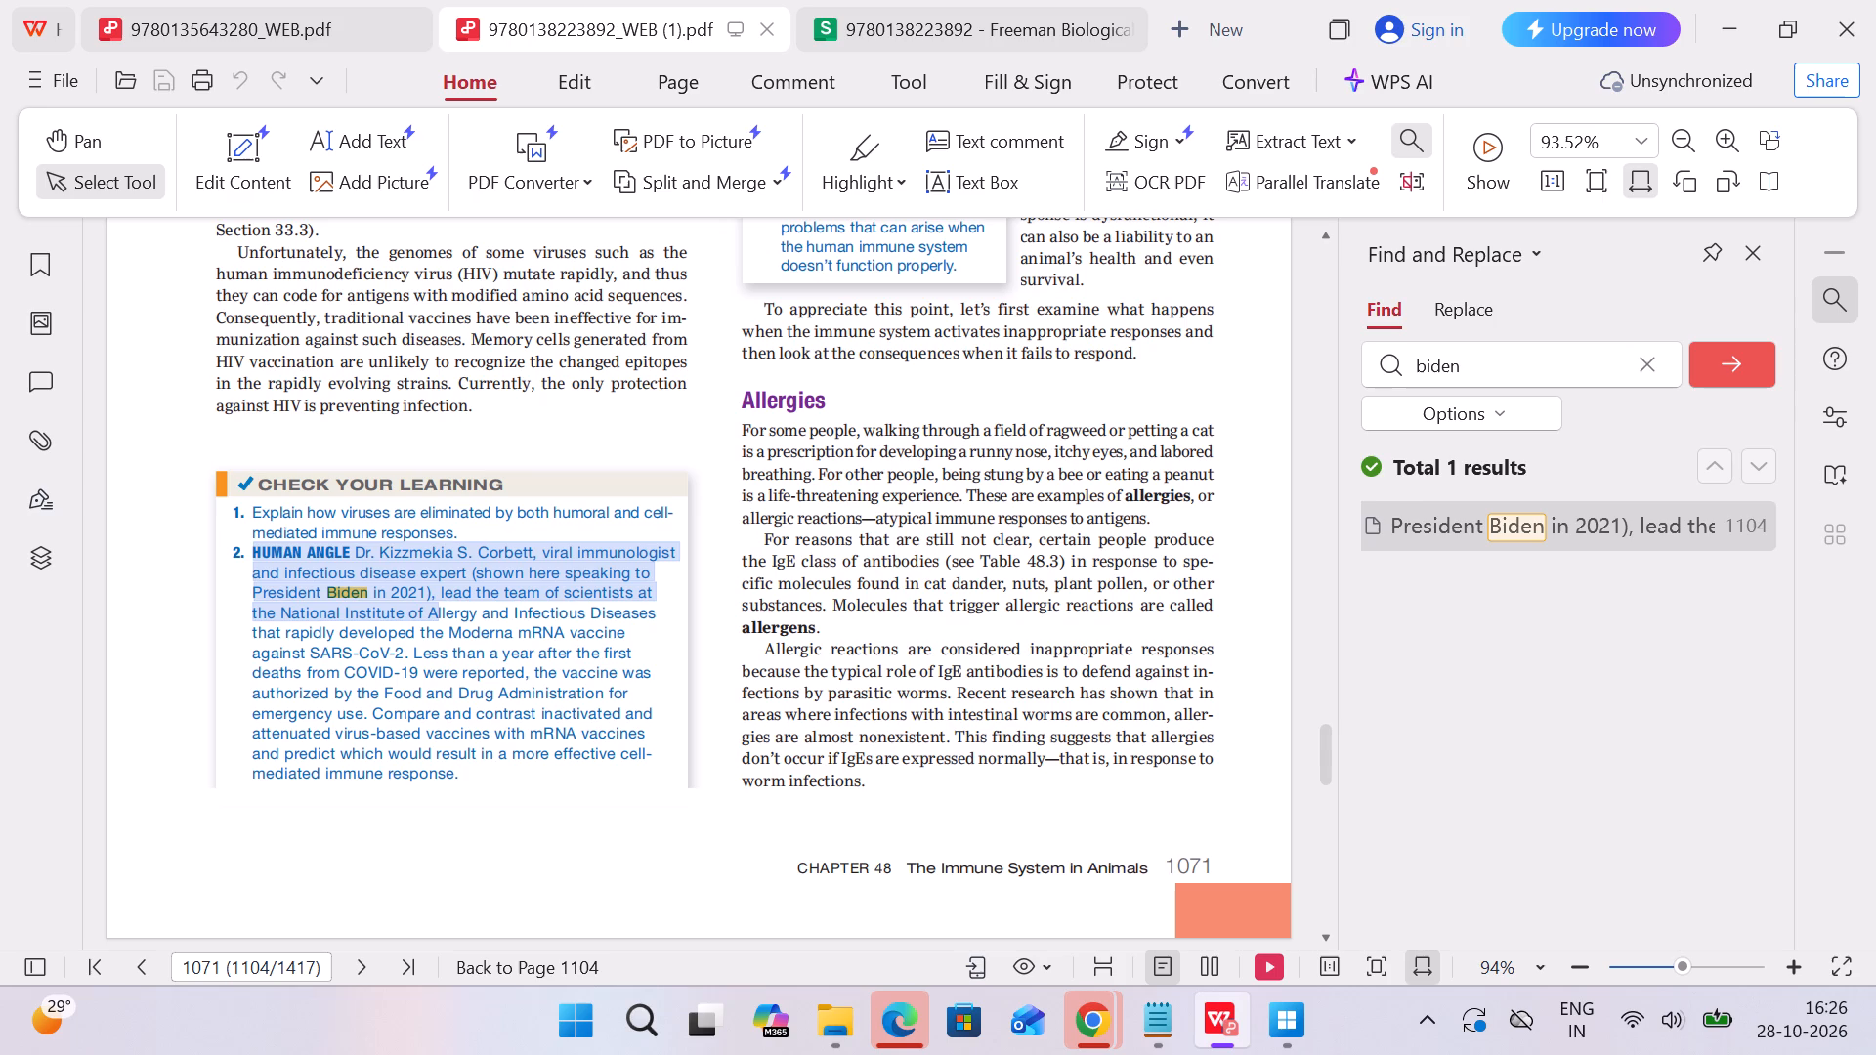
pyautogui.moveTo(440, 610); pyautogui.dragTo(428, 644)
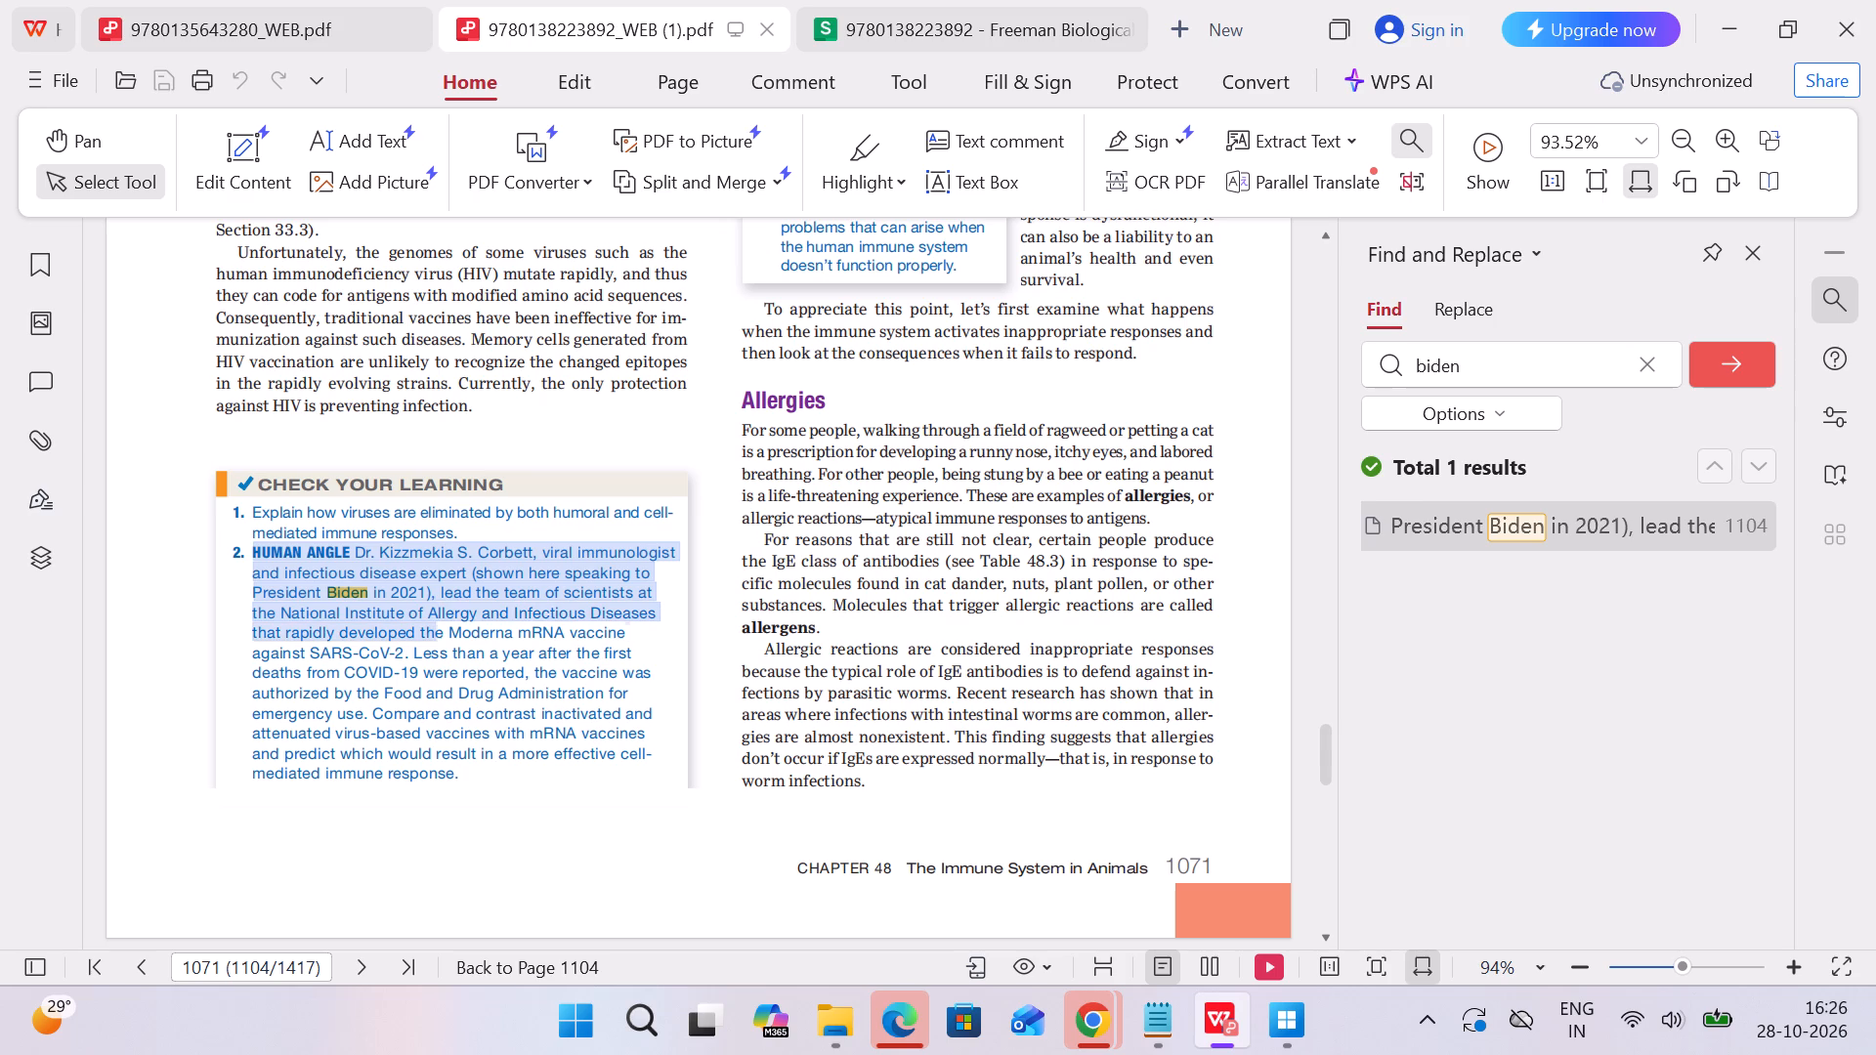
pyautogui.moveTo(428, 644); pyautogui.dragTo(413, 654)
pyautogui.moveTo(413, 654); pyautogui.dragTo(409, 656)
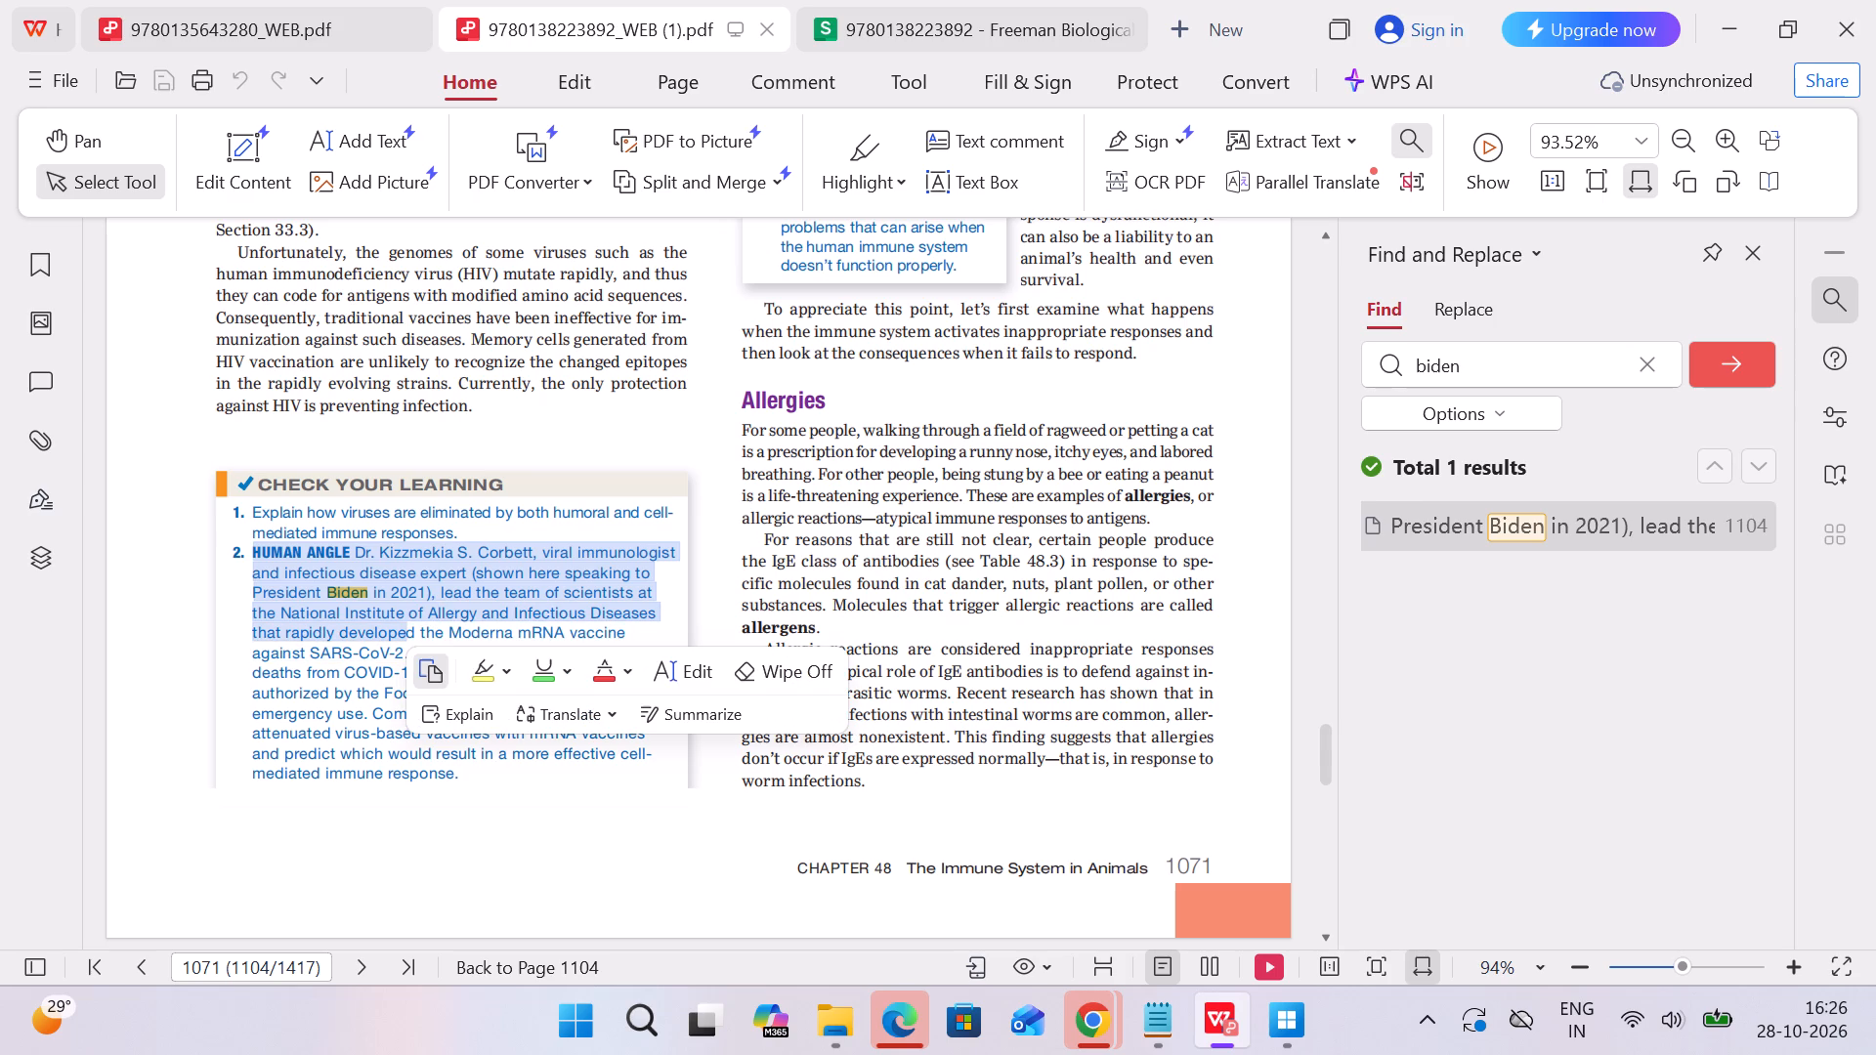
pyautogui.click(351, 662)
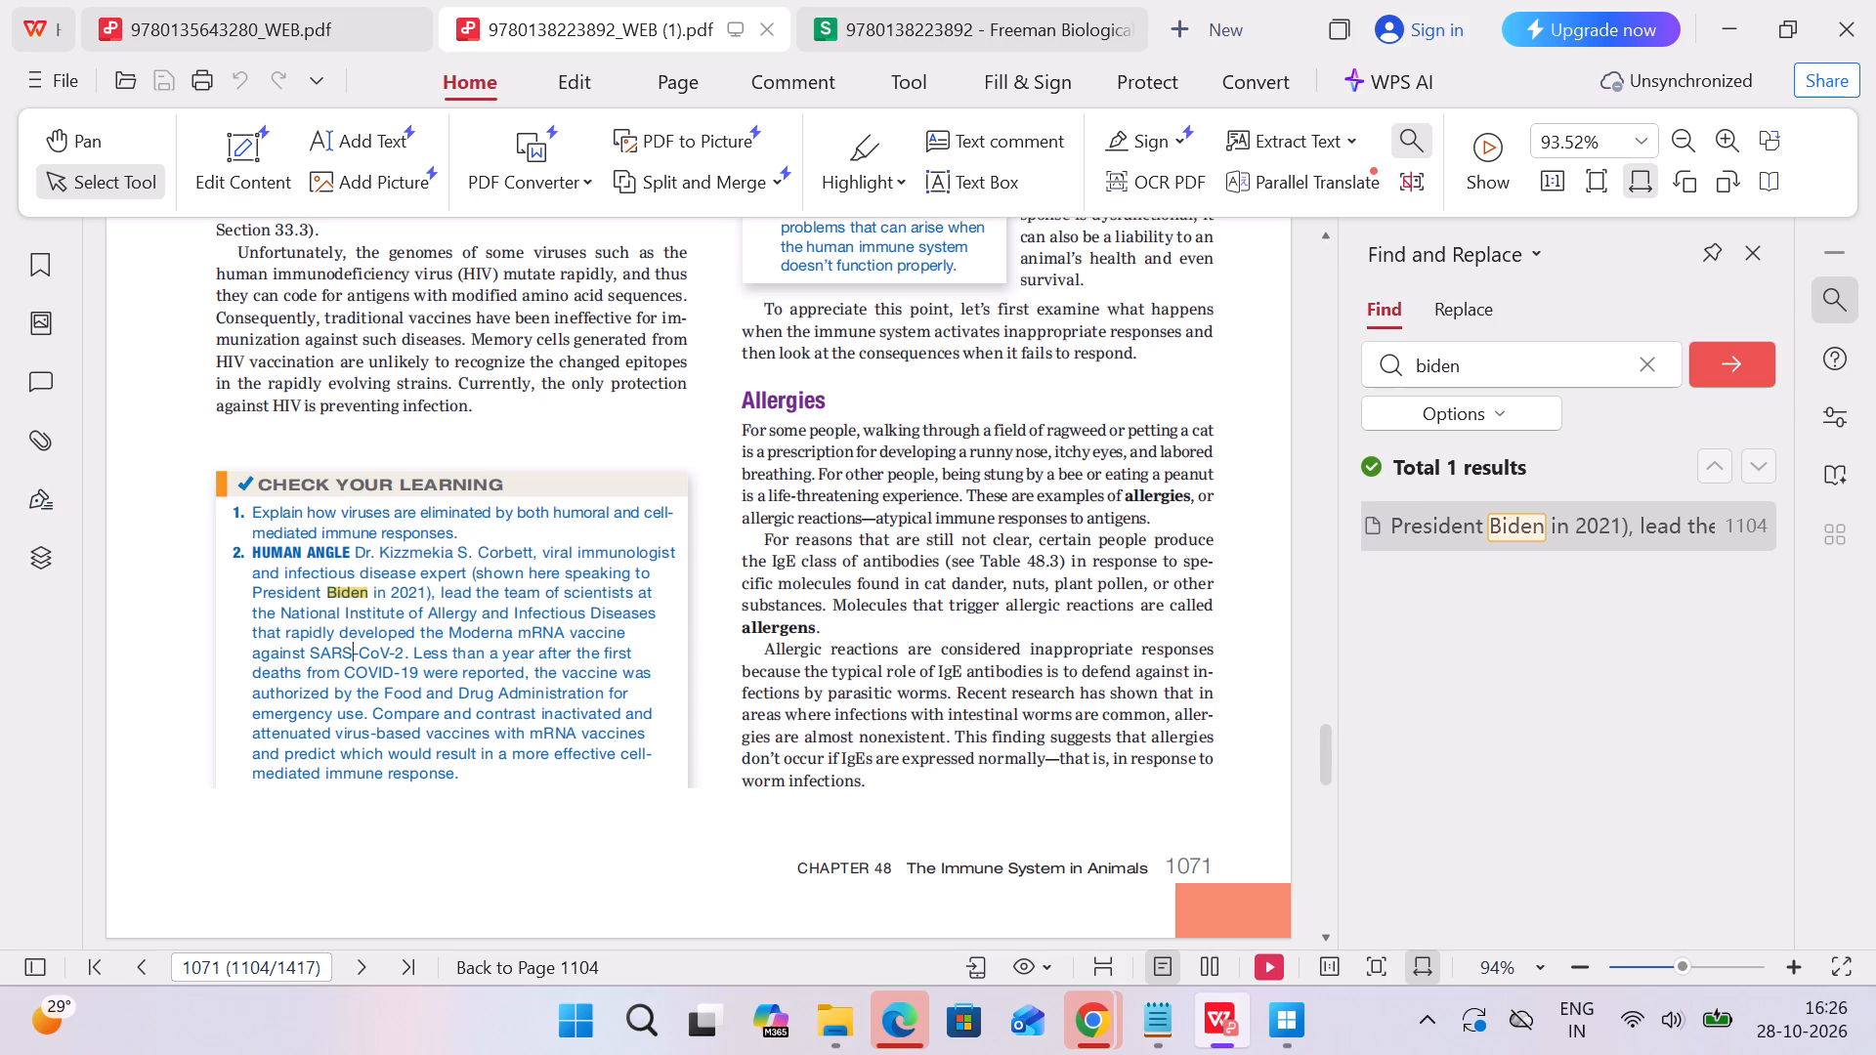
# Copy the PDF sentence from "HUMAN ANGLE" through "against SARS-CoV-2." into row 7's Highlighted Content in the results spreadsheet.
pyautogui.moveTo(407, 662); pyautogui.dragTo(387, 656)
pyautogui.moveTo(387, 656); pyautogui.dragTo(259, 567)
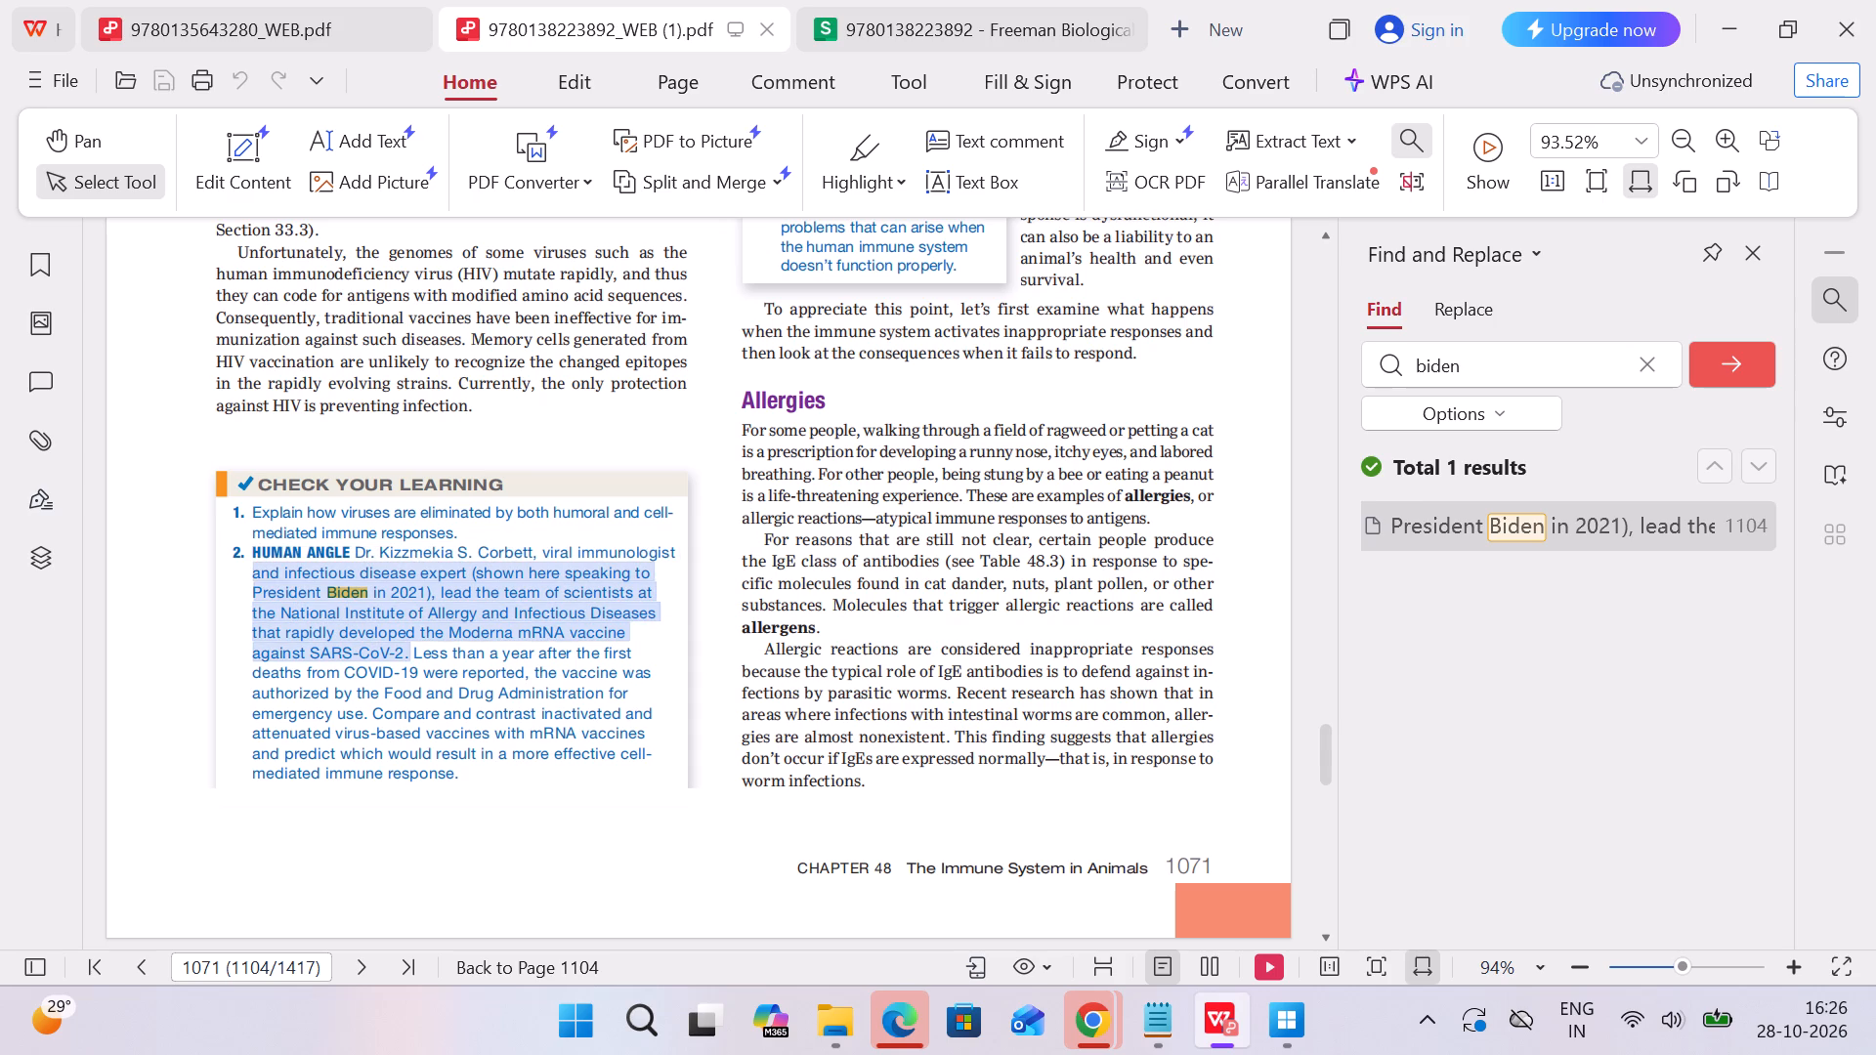
pyautogui.moveTo(259, 567); pyautogui.dragTo(258, 558)
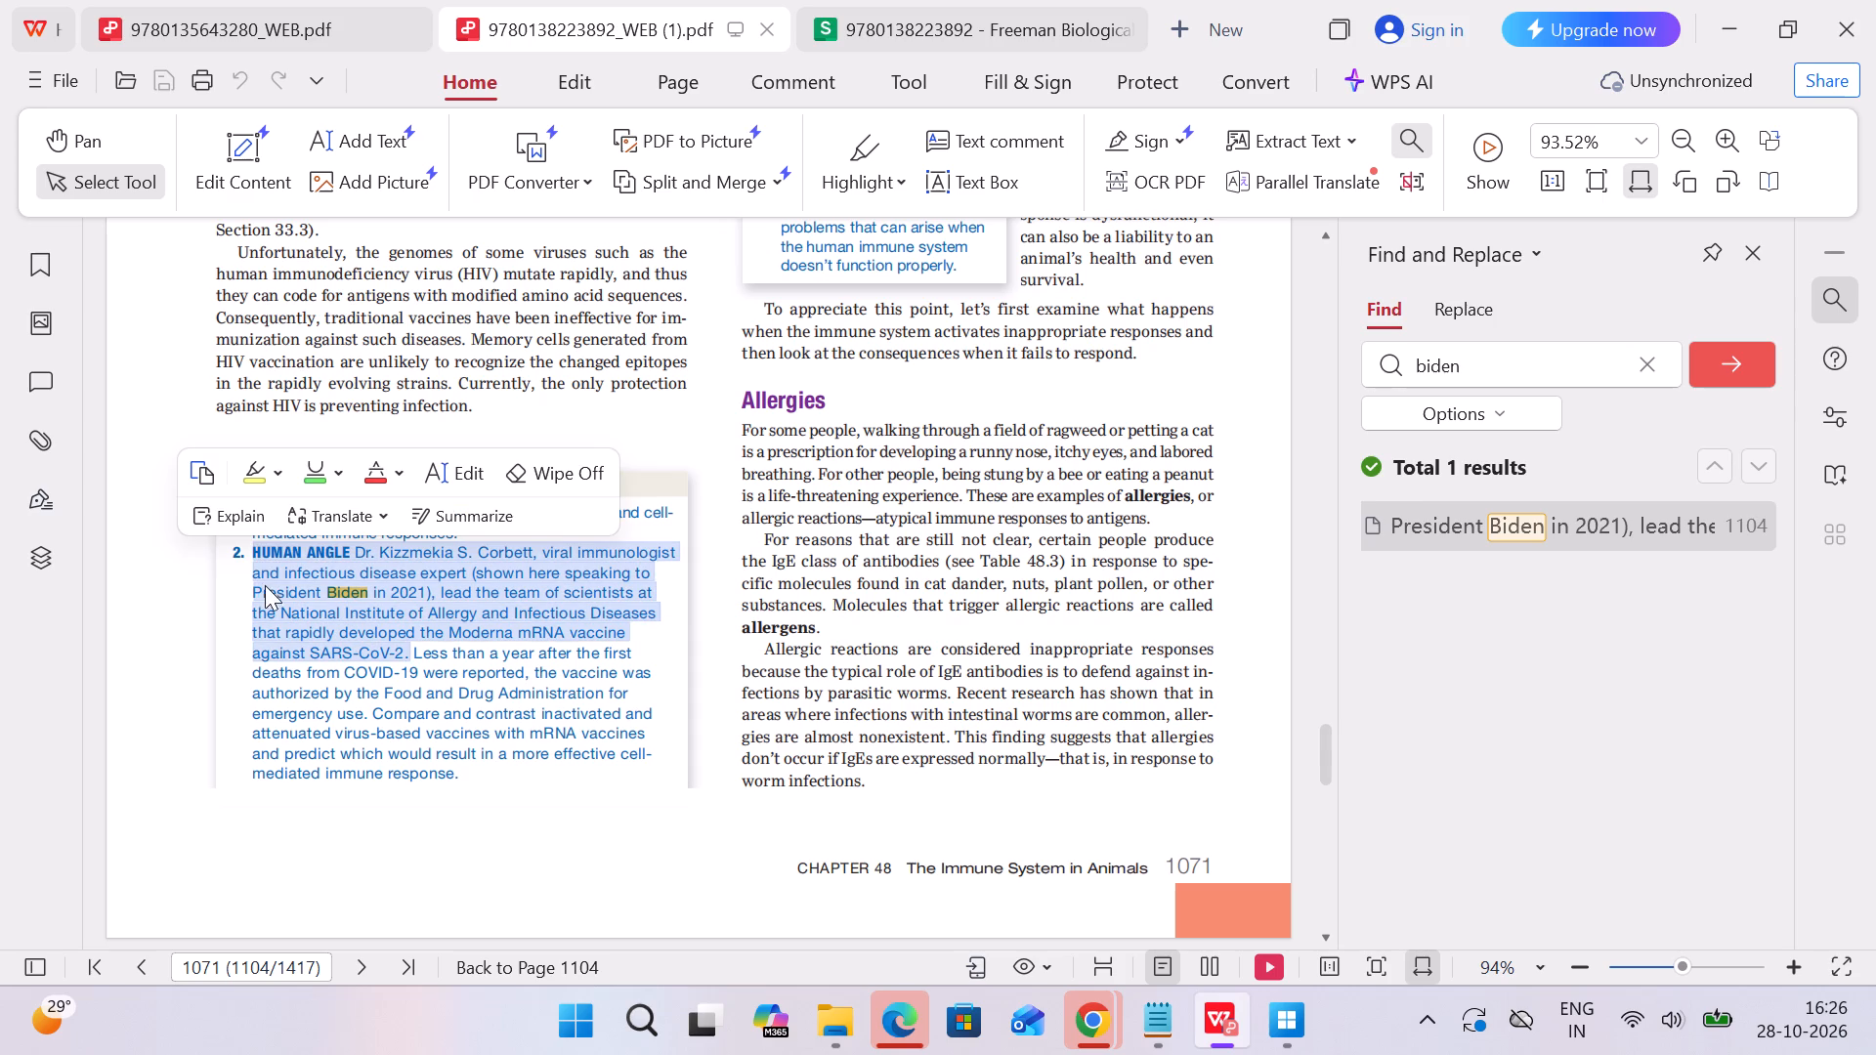
pyautogui.click(203, 471)
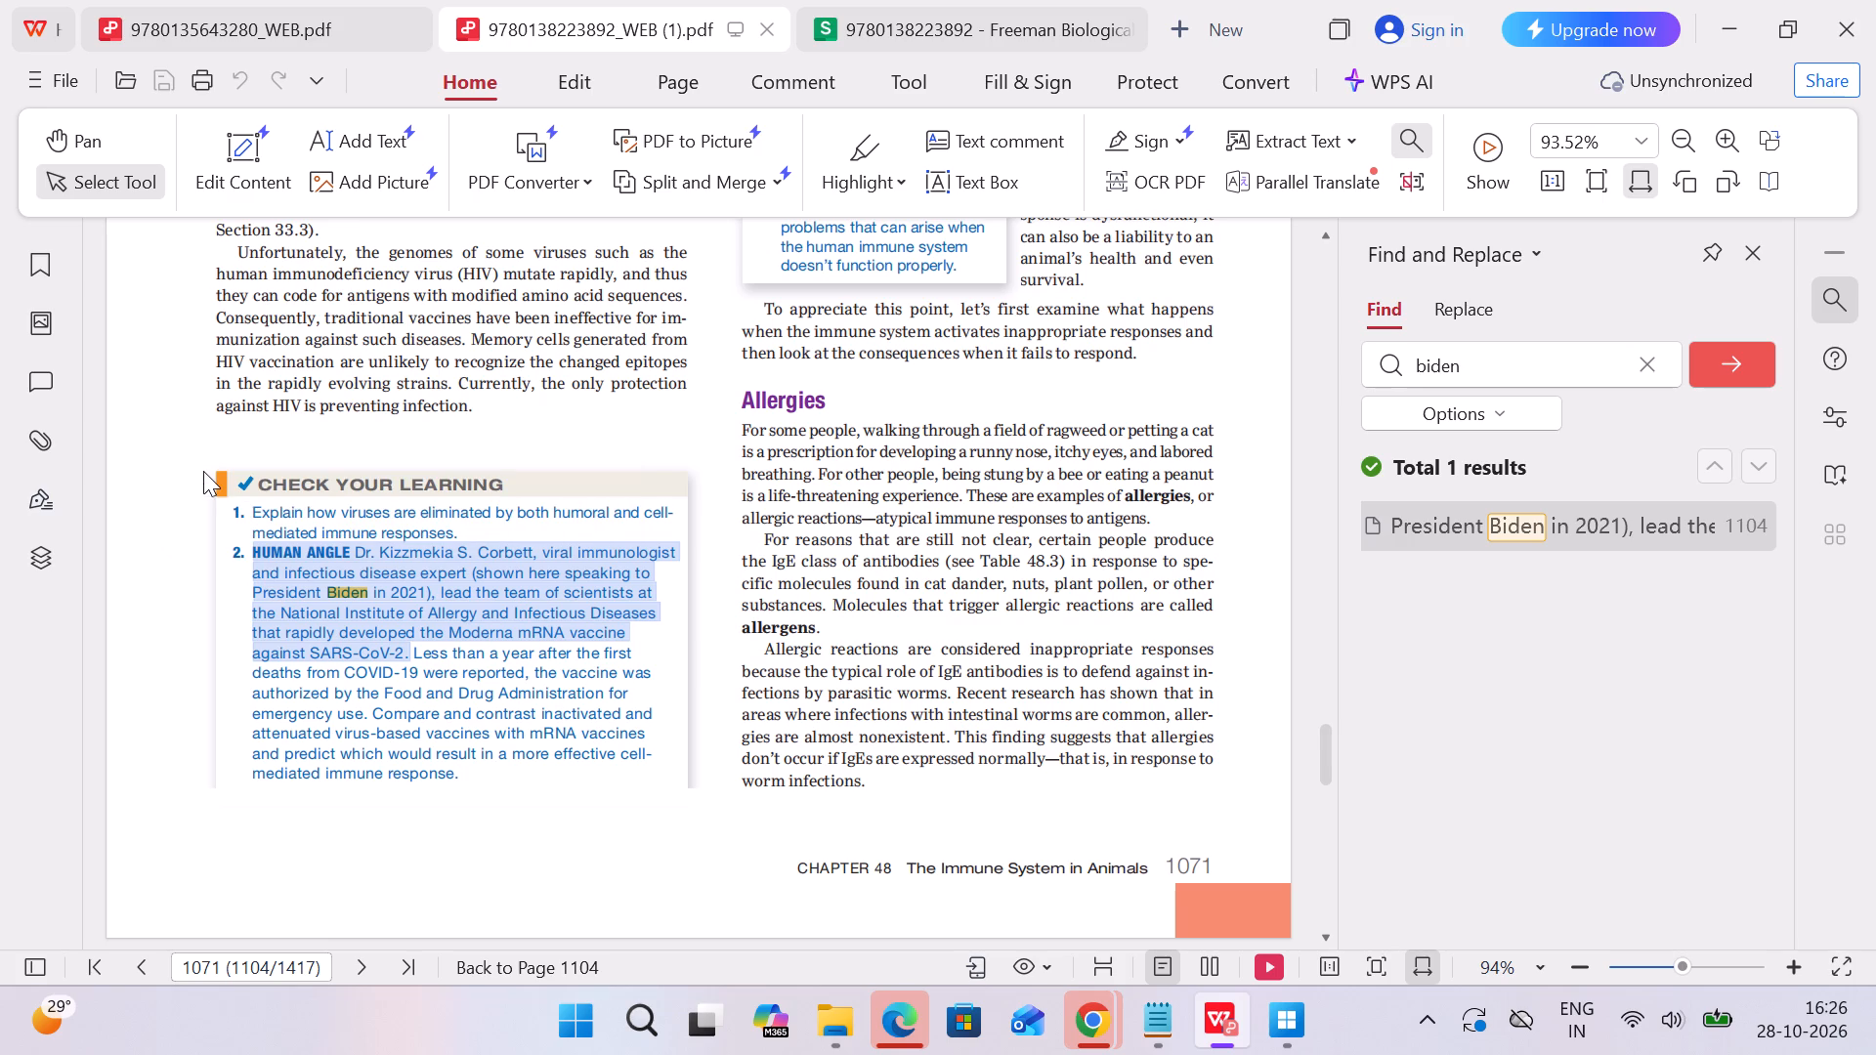
pyautogui.click(359, 667)
pyautogui.hotkey('alt', 'Tab')
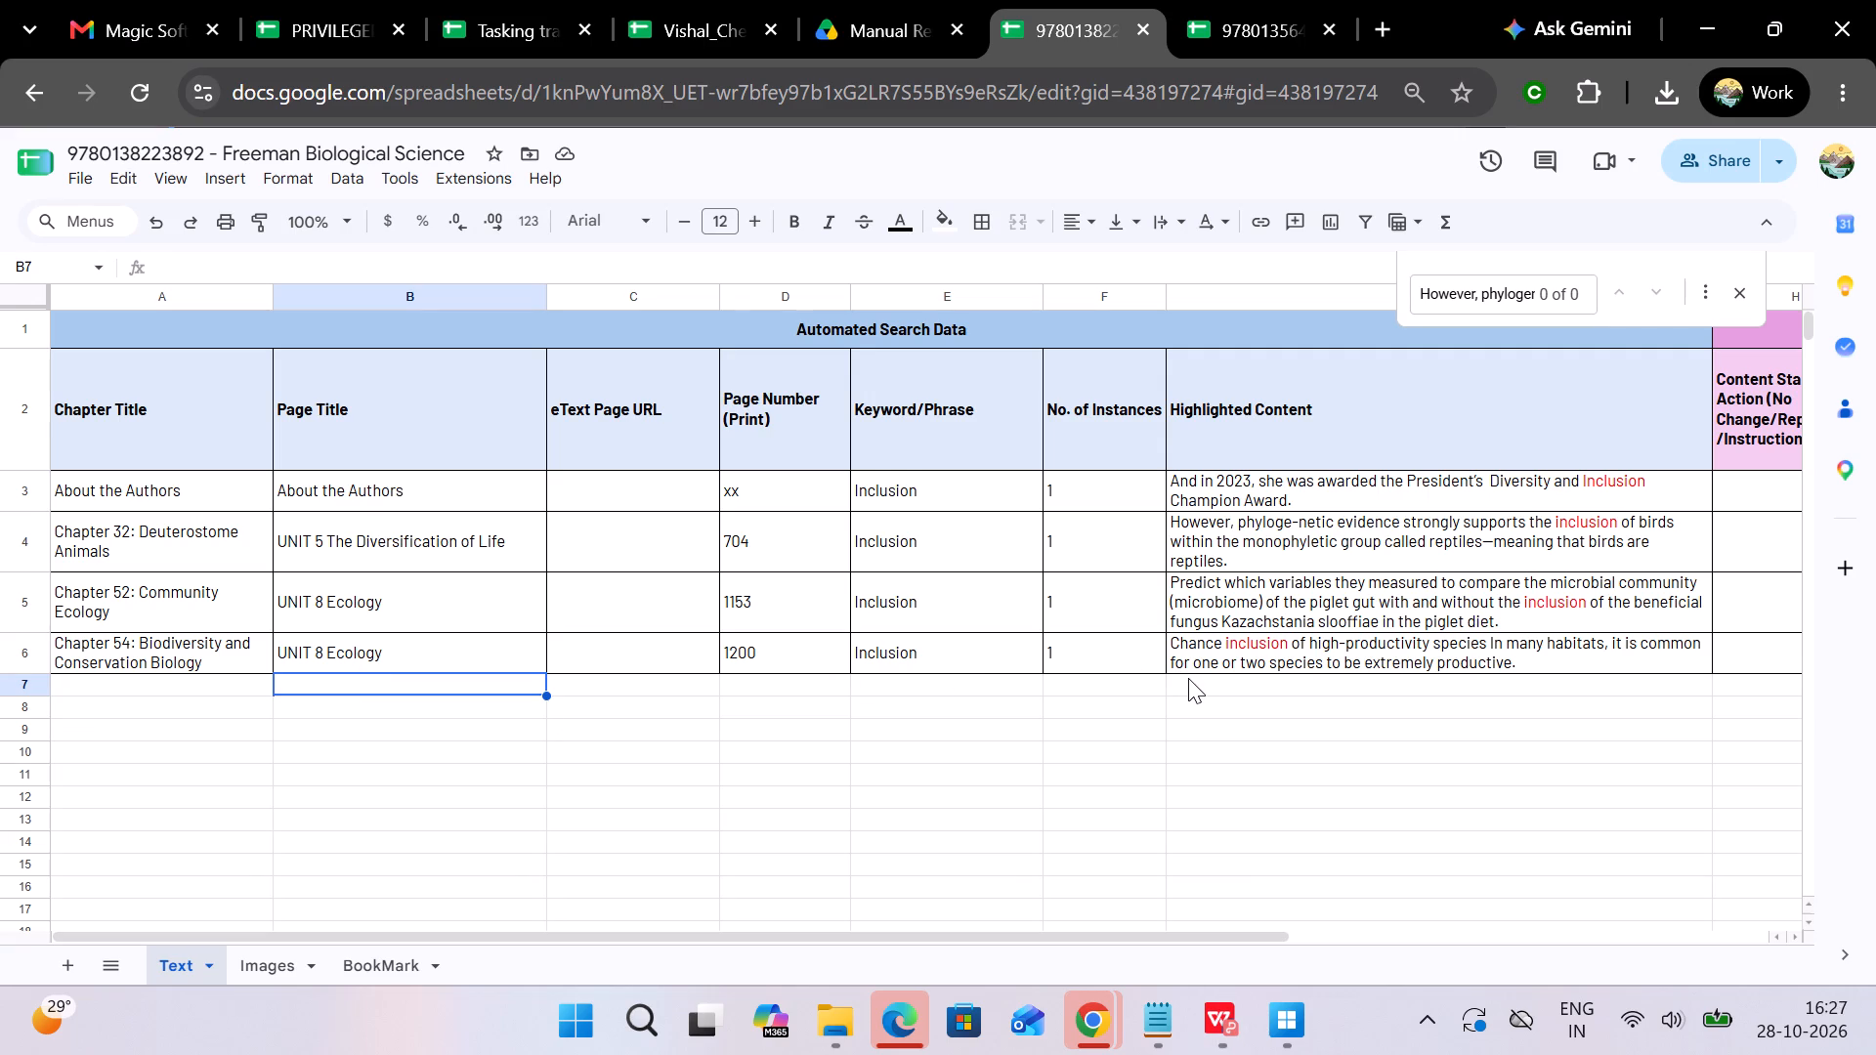
pyautogui.doubleClick(1188, 678)
pyautogui.hotkey('ctrl', 'v')
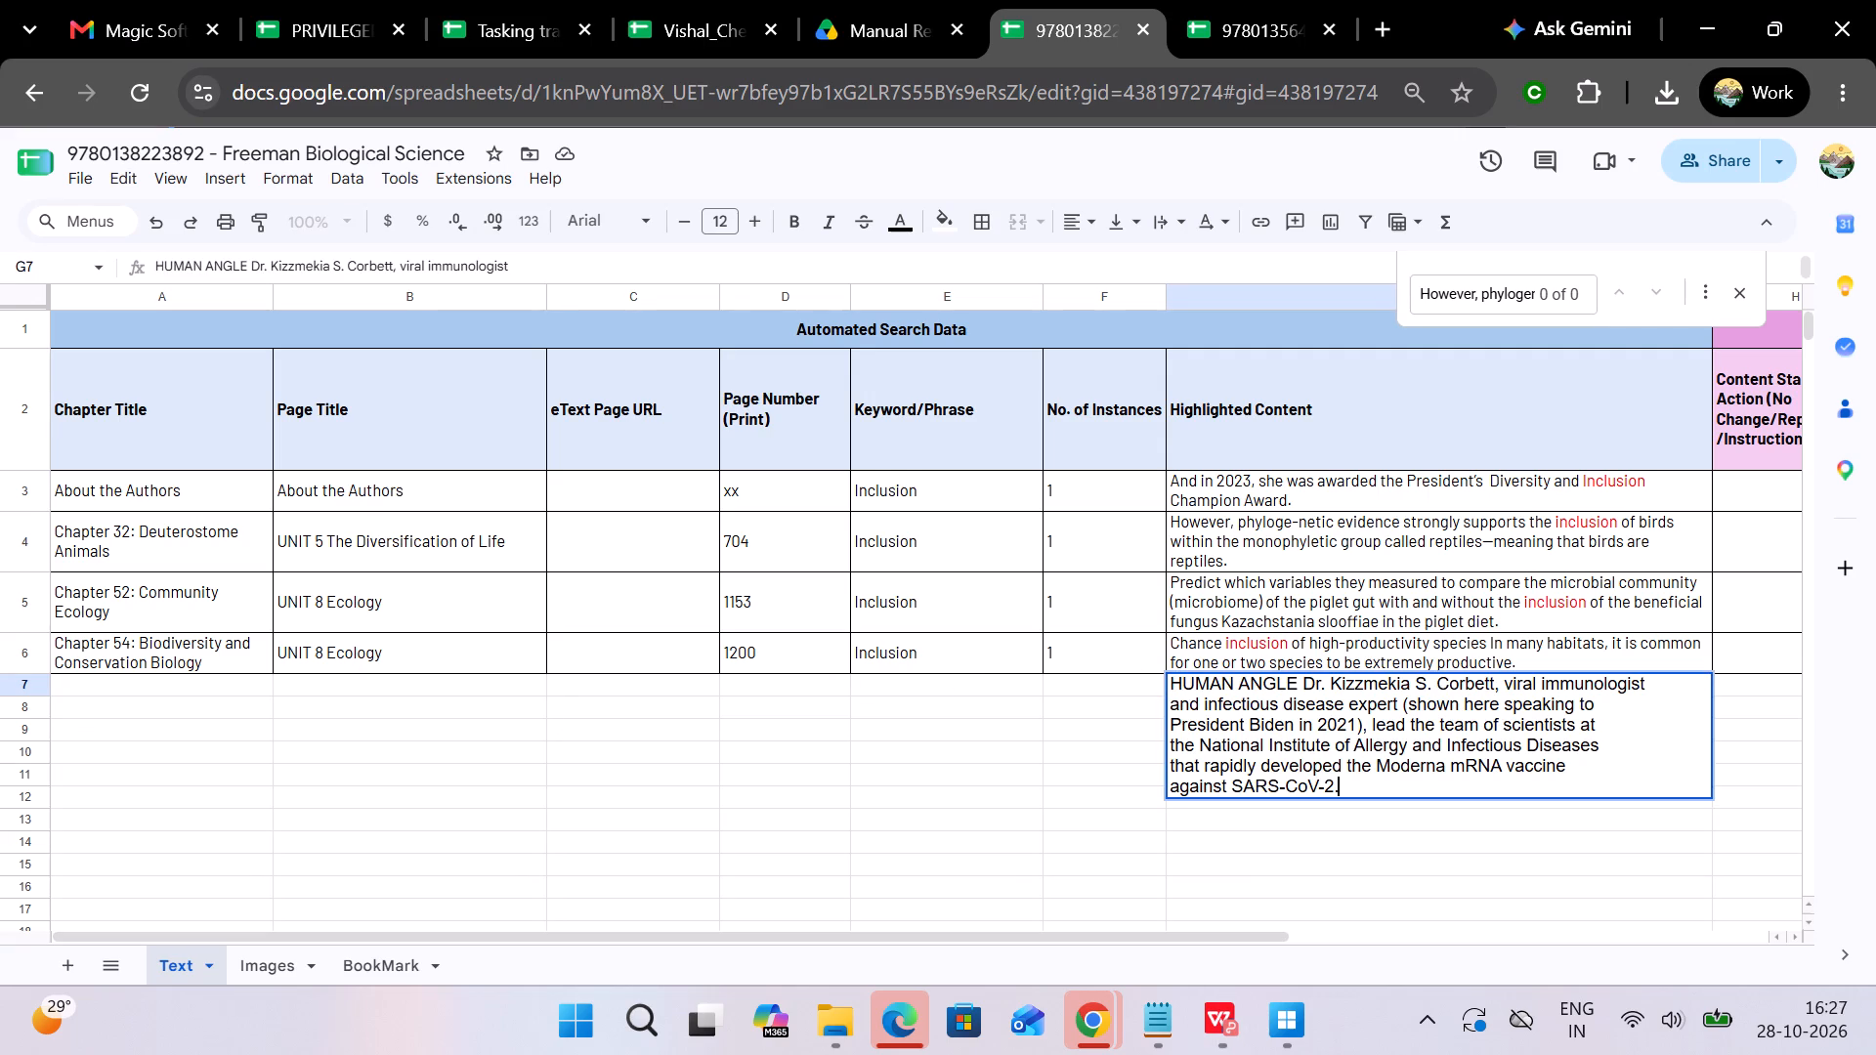
# Colour the keyword "Biden" red in row 7's Highlighted Content.
pyautogui.doubleClick(1267, 729)
pyautogui.click(904, 236)
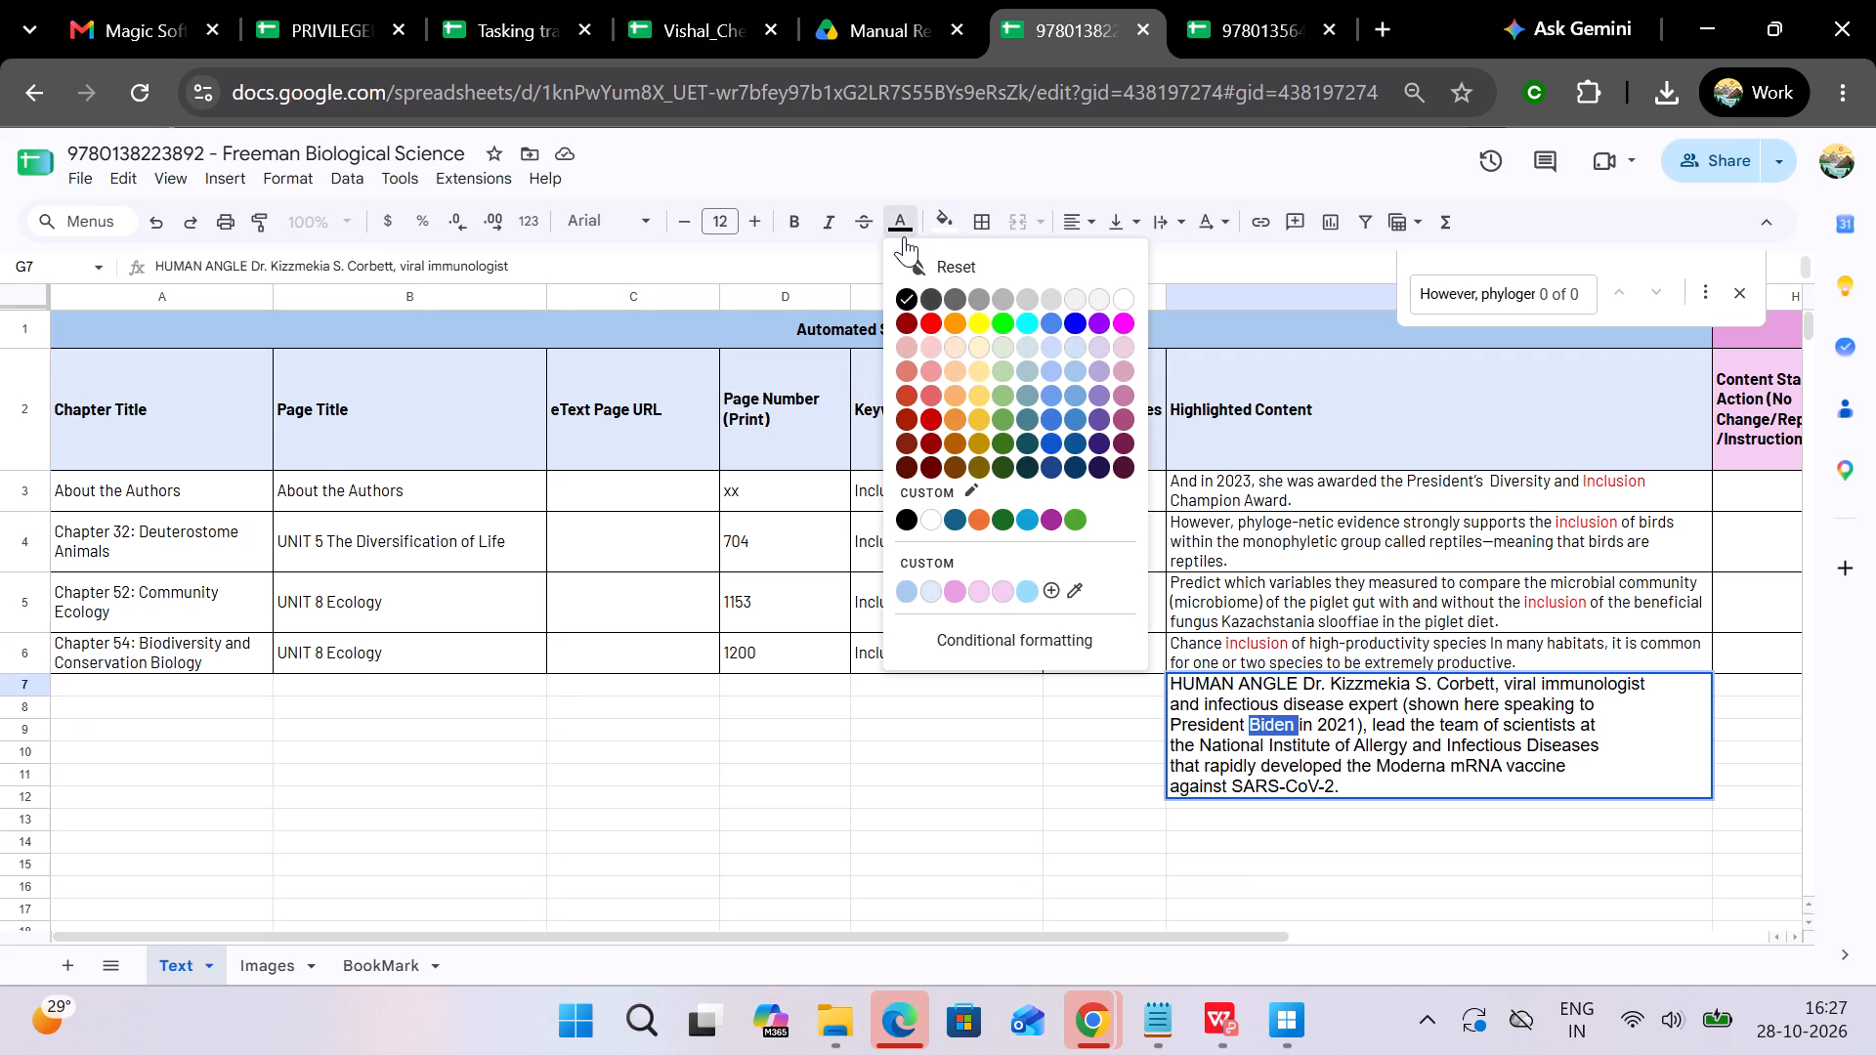
pyautogui.click(928, 326)
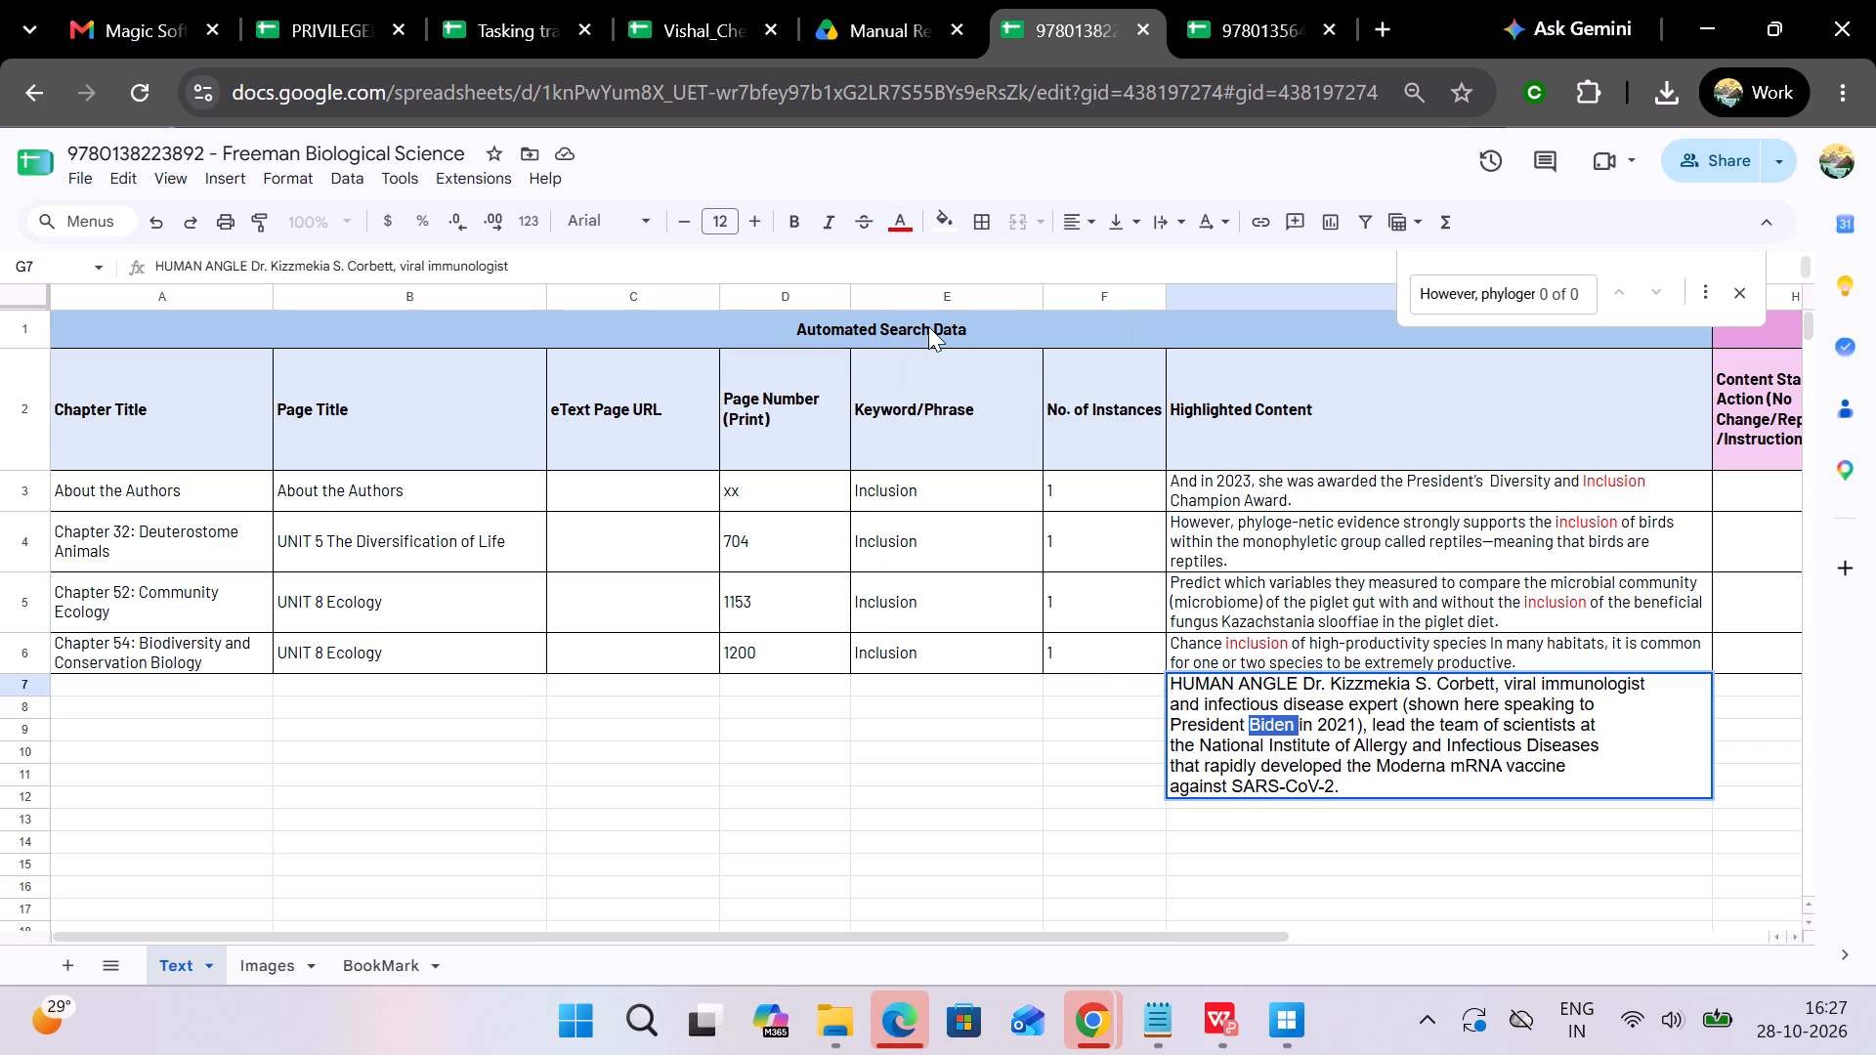
pyautogui.click(1225, 796)
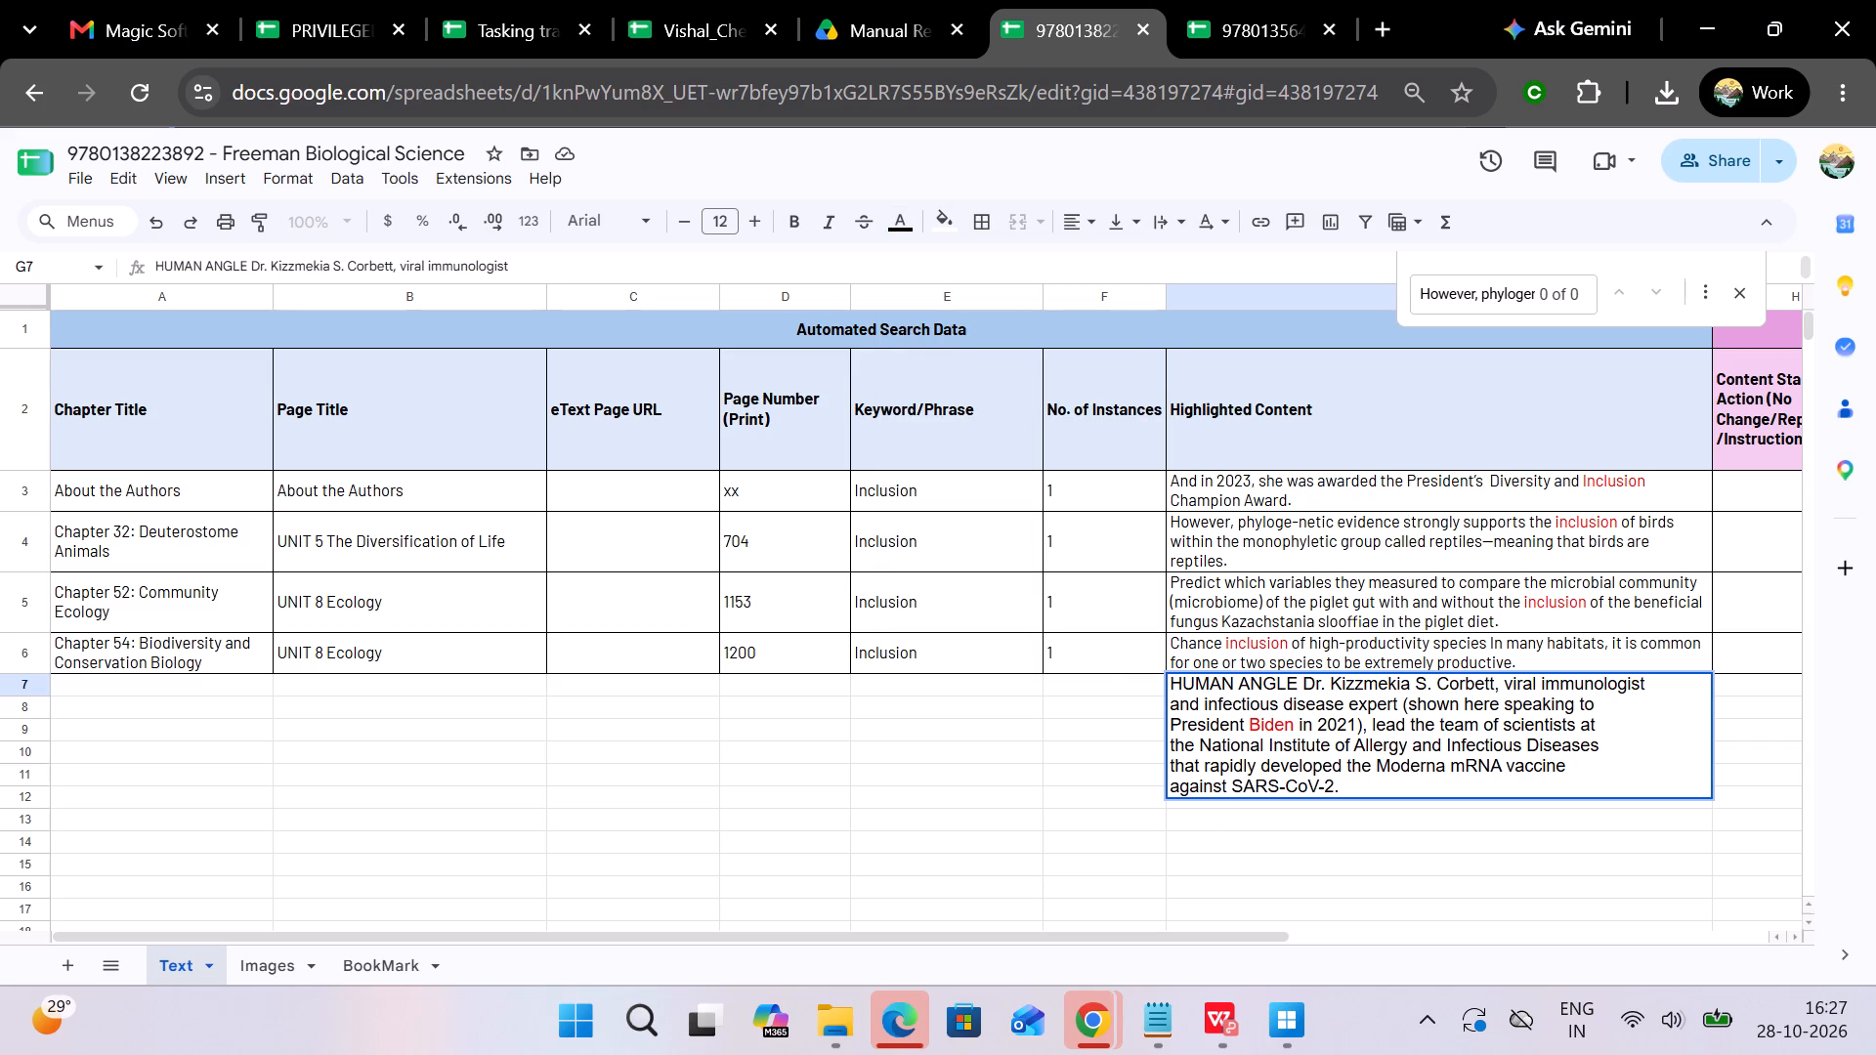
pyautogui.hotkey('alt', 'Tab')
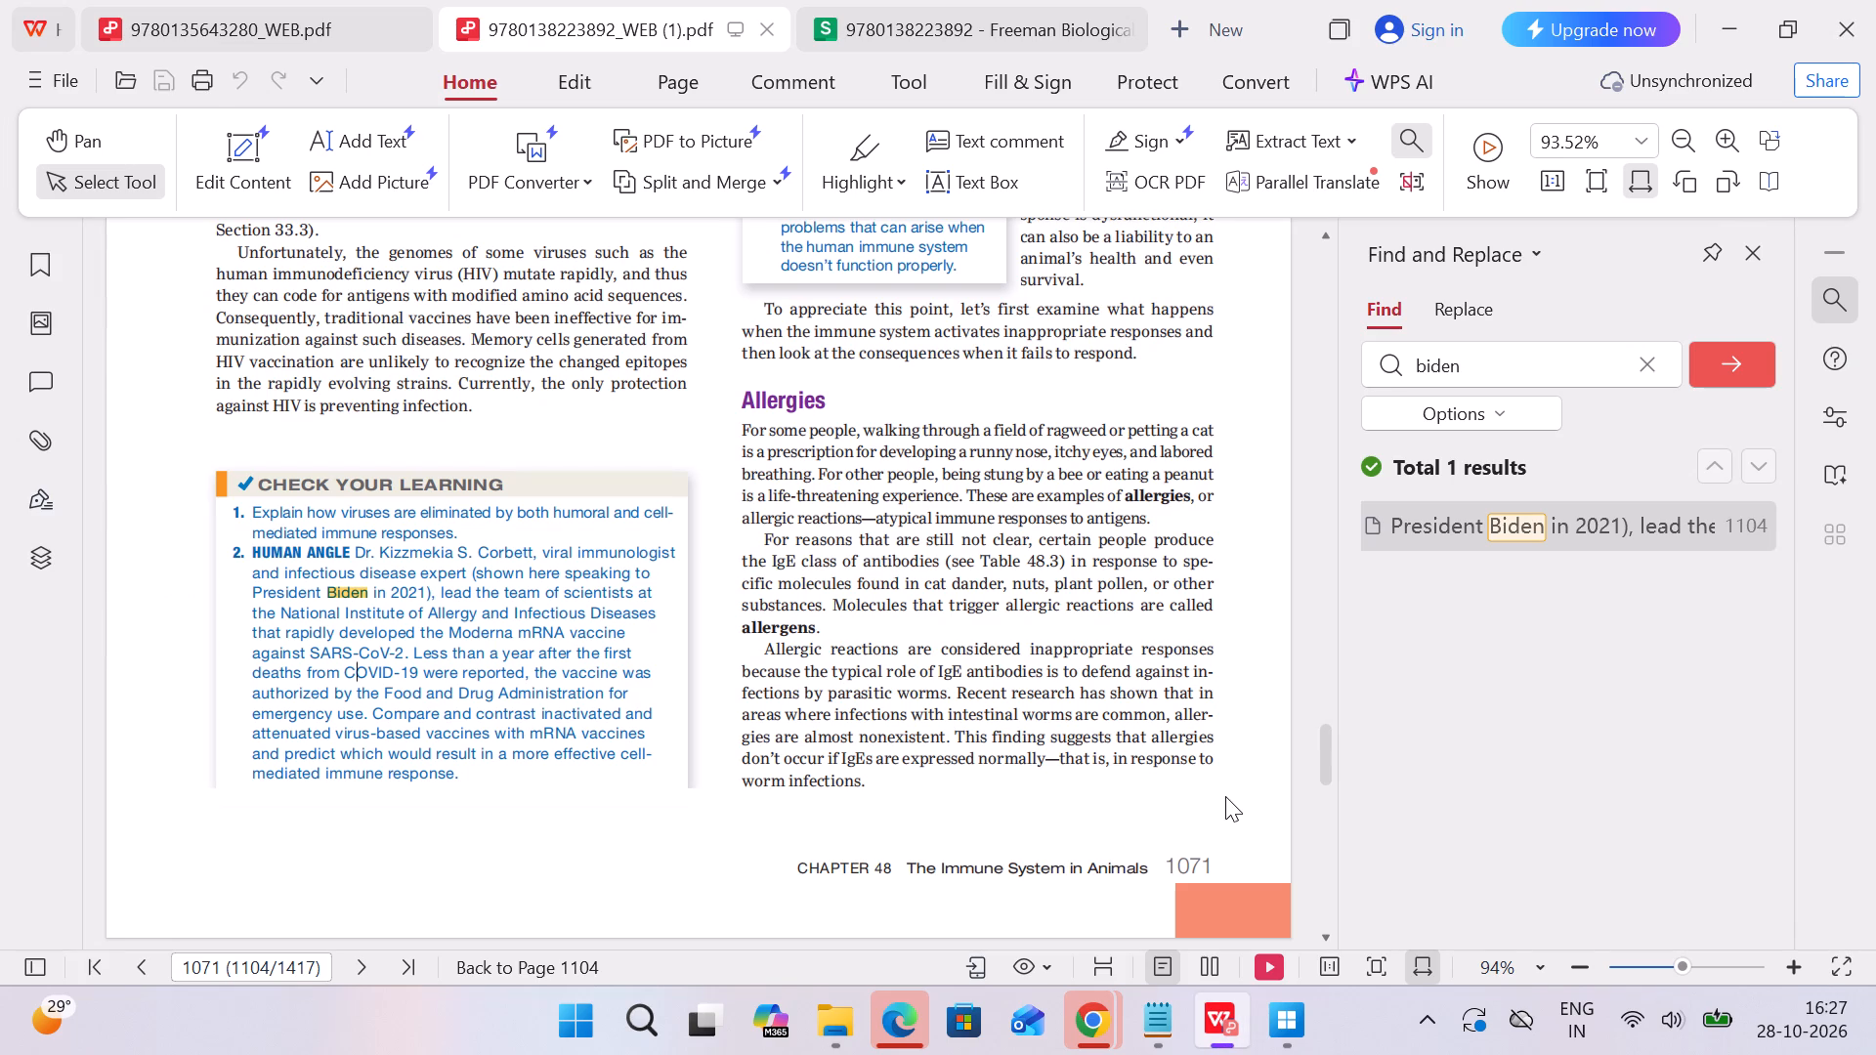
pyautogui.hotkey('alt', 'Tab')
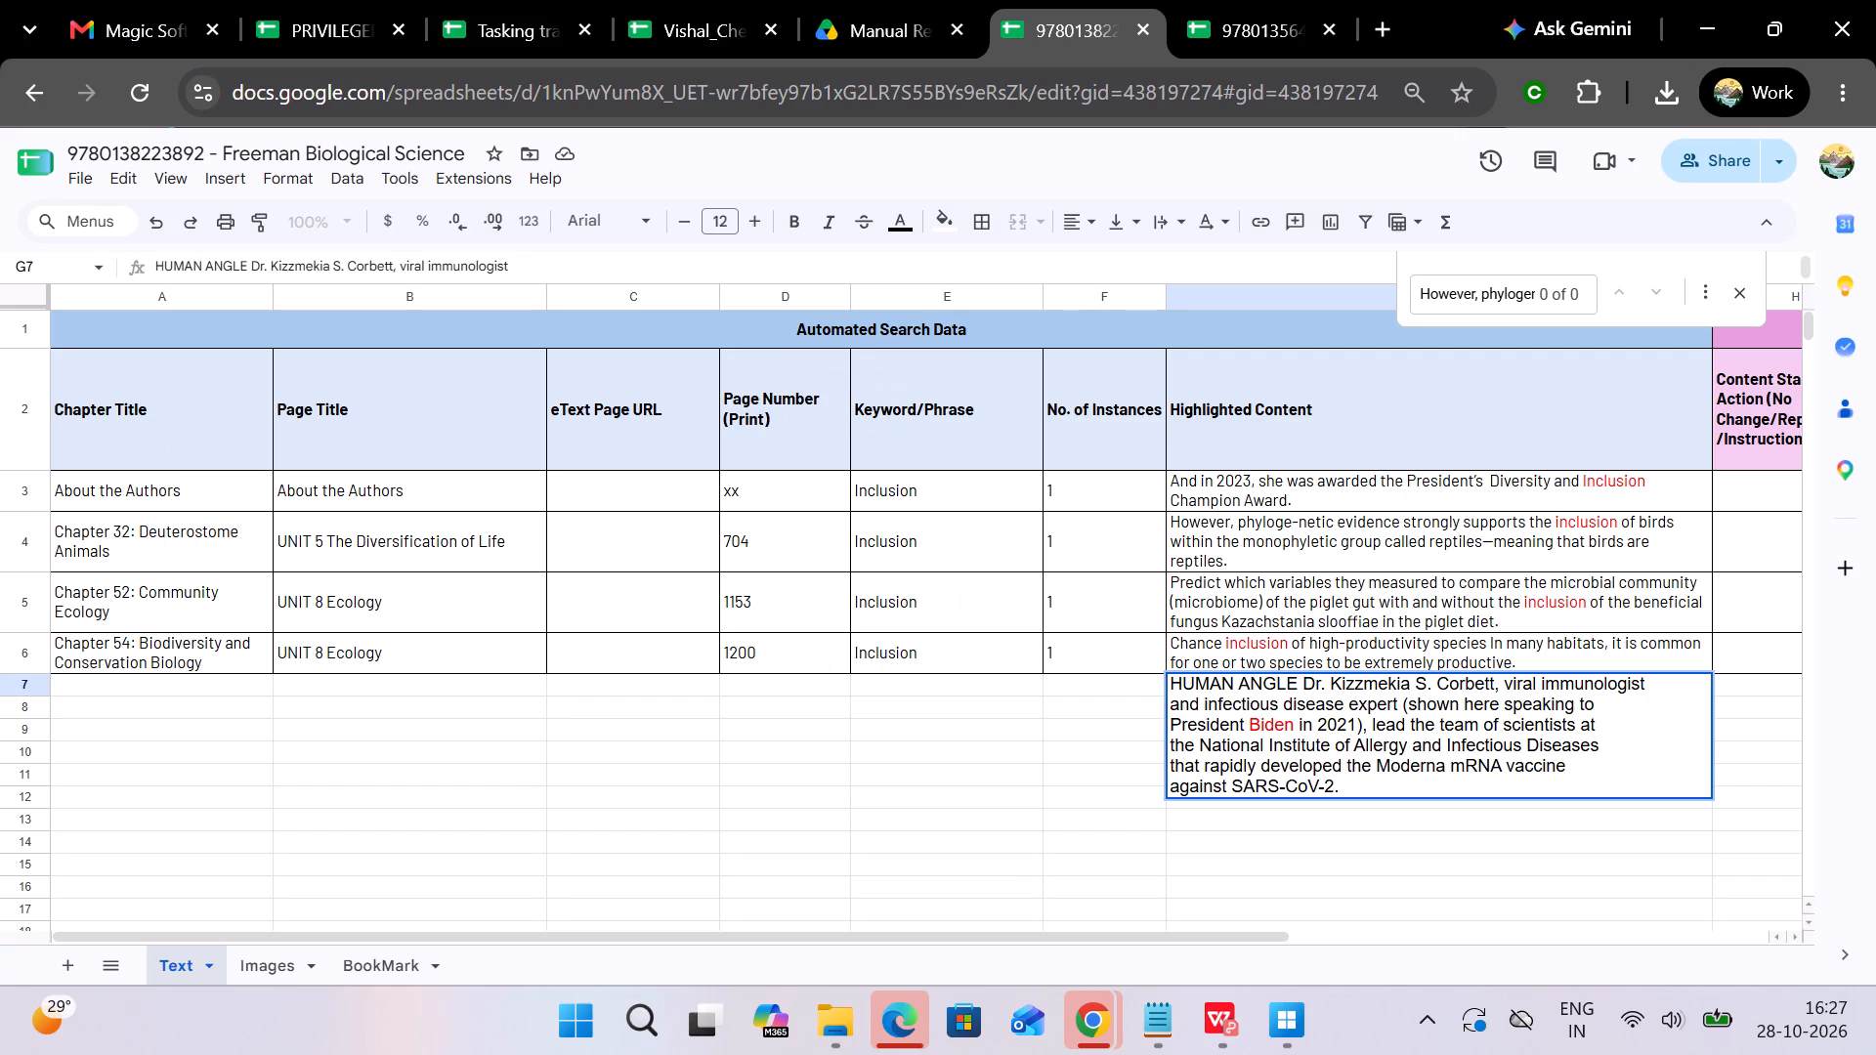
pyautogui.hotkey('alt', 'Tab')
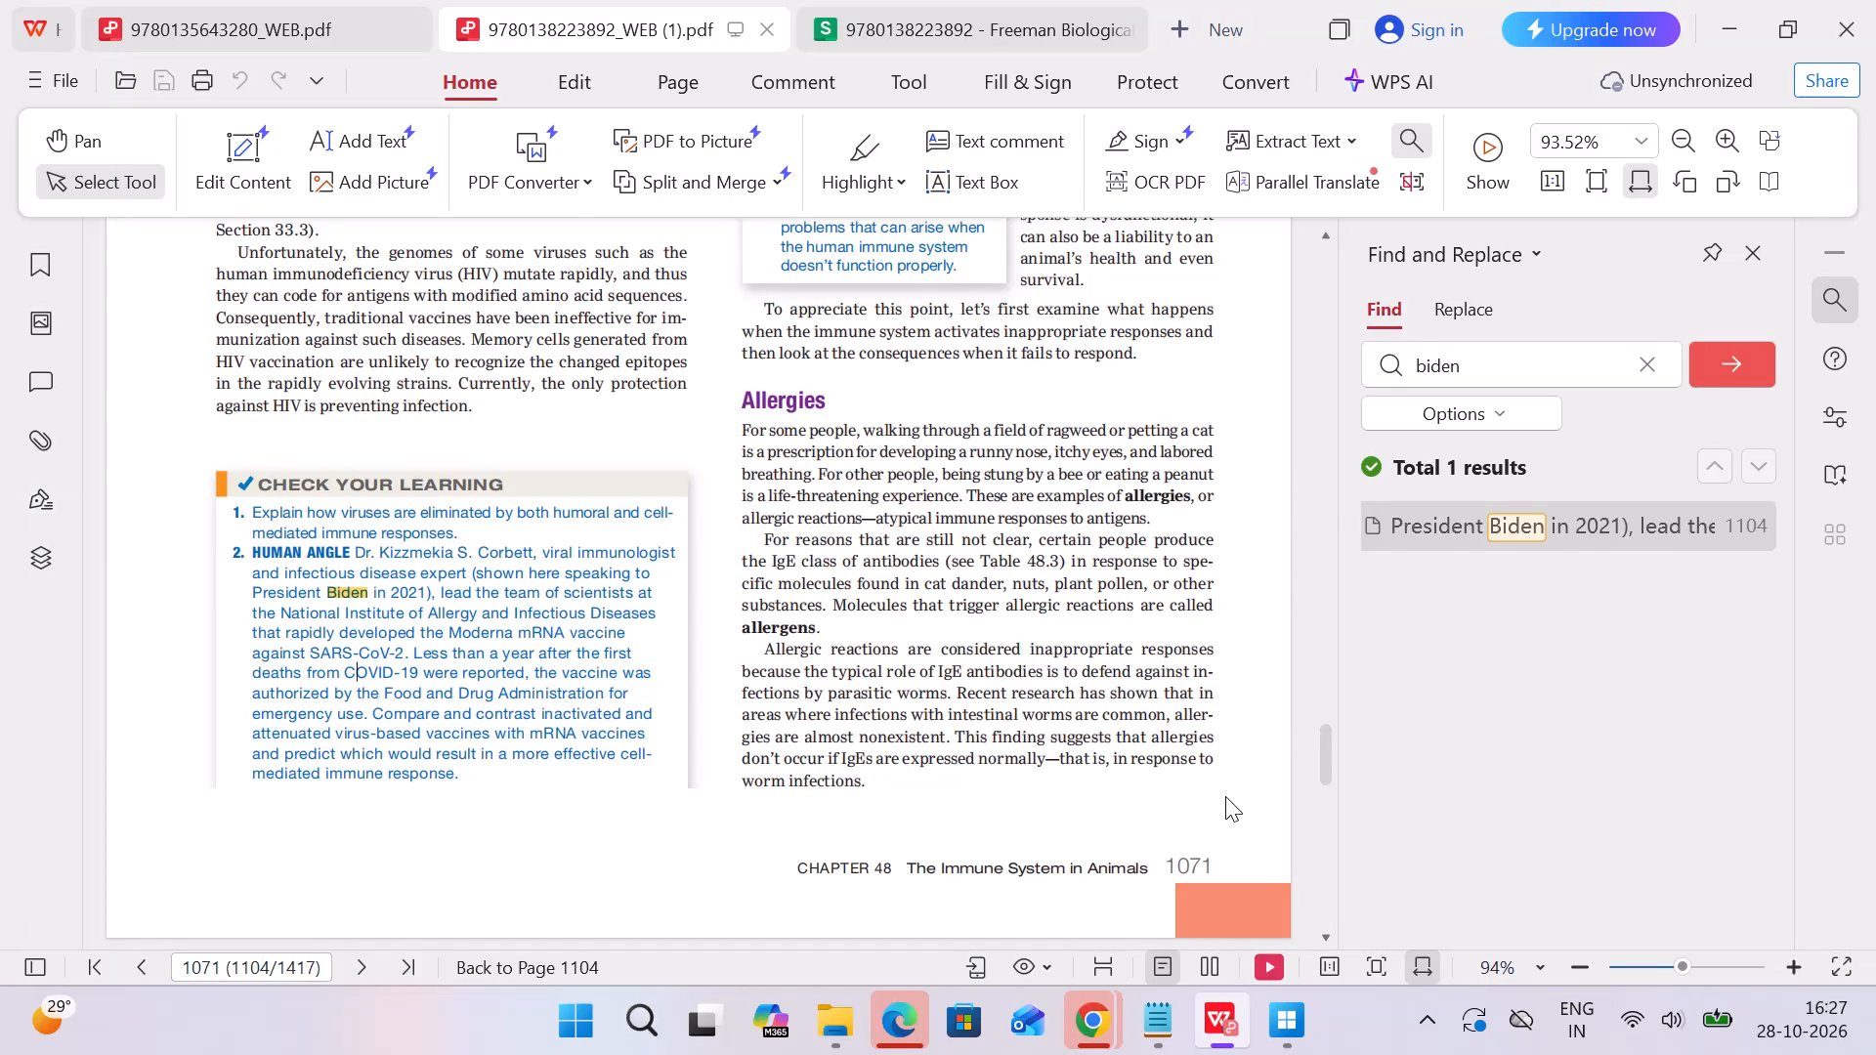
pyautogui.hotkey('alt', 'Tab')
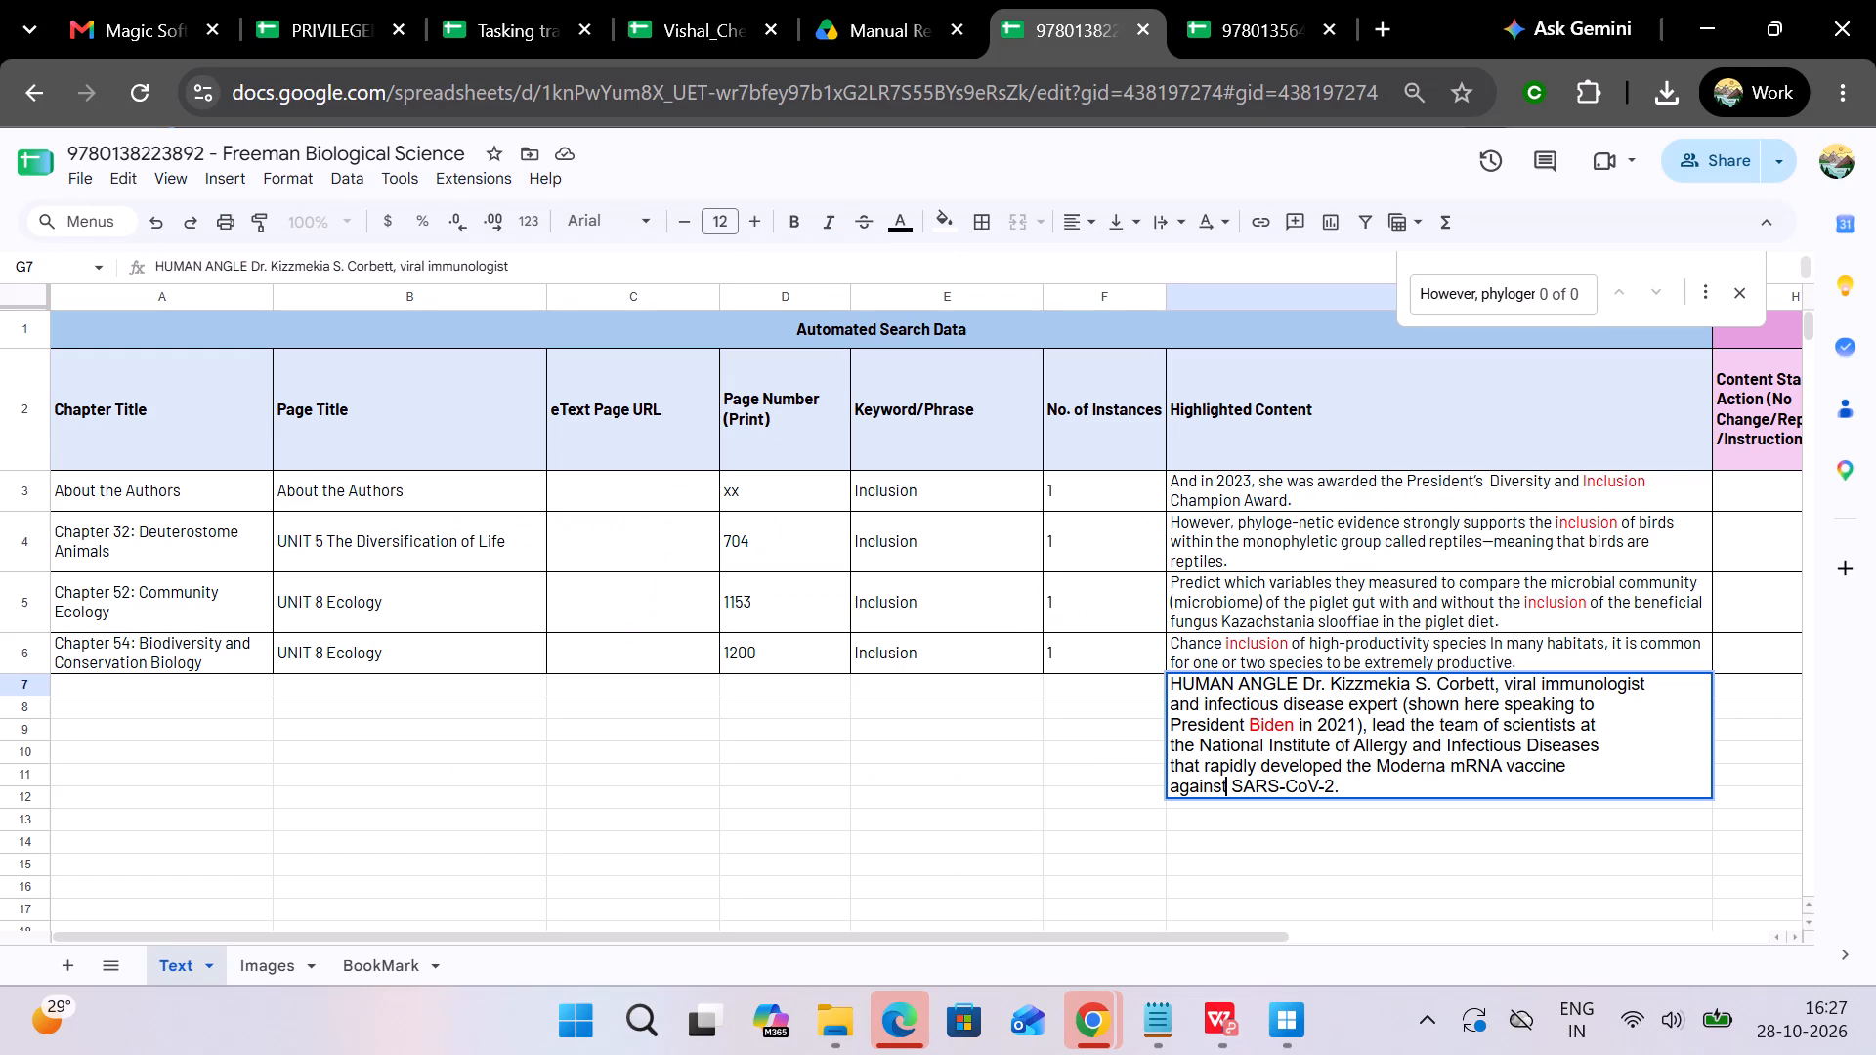
# Remove the pasted line breaks from row 7's Highlighted Content, starting with the one before "and infectious disease expert".
pyautogui.click(1178, 705)
pyautogui.press('Left')
pyautogui.press('BackSpace')
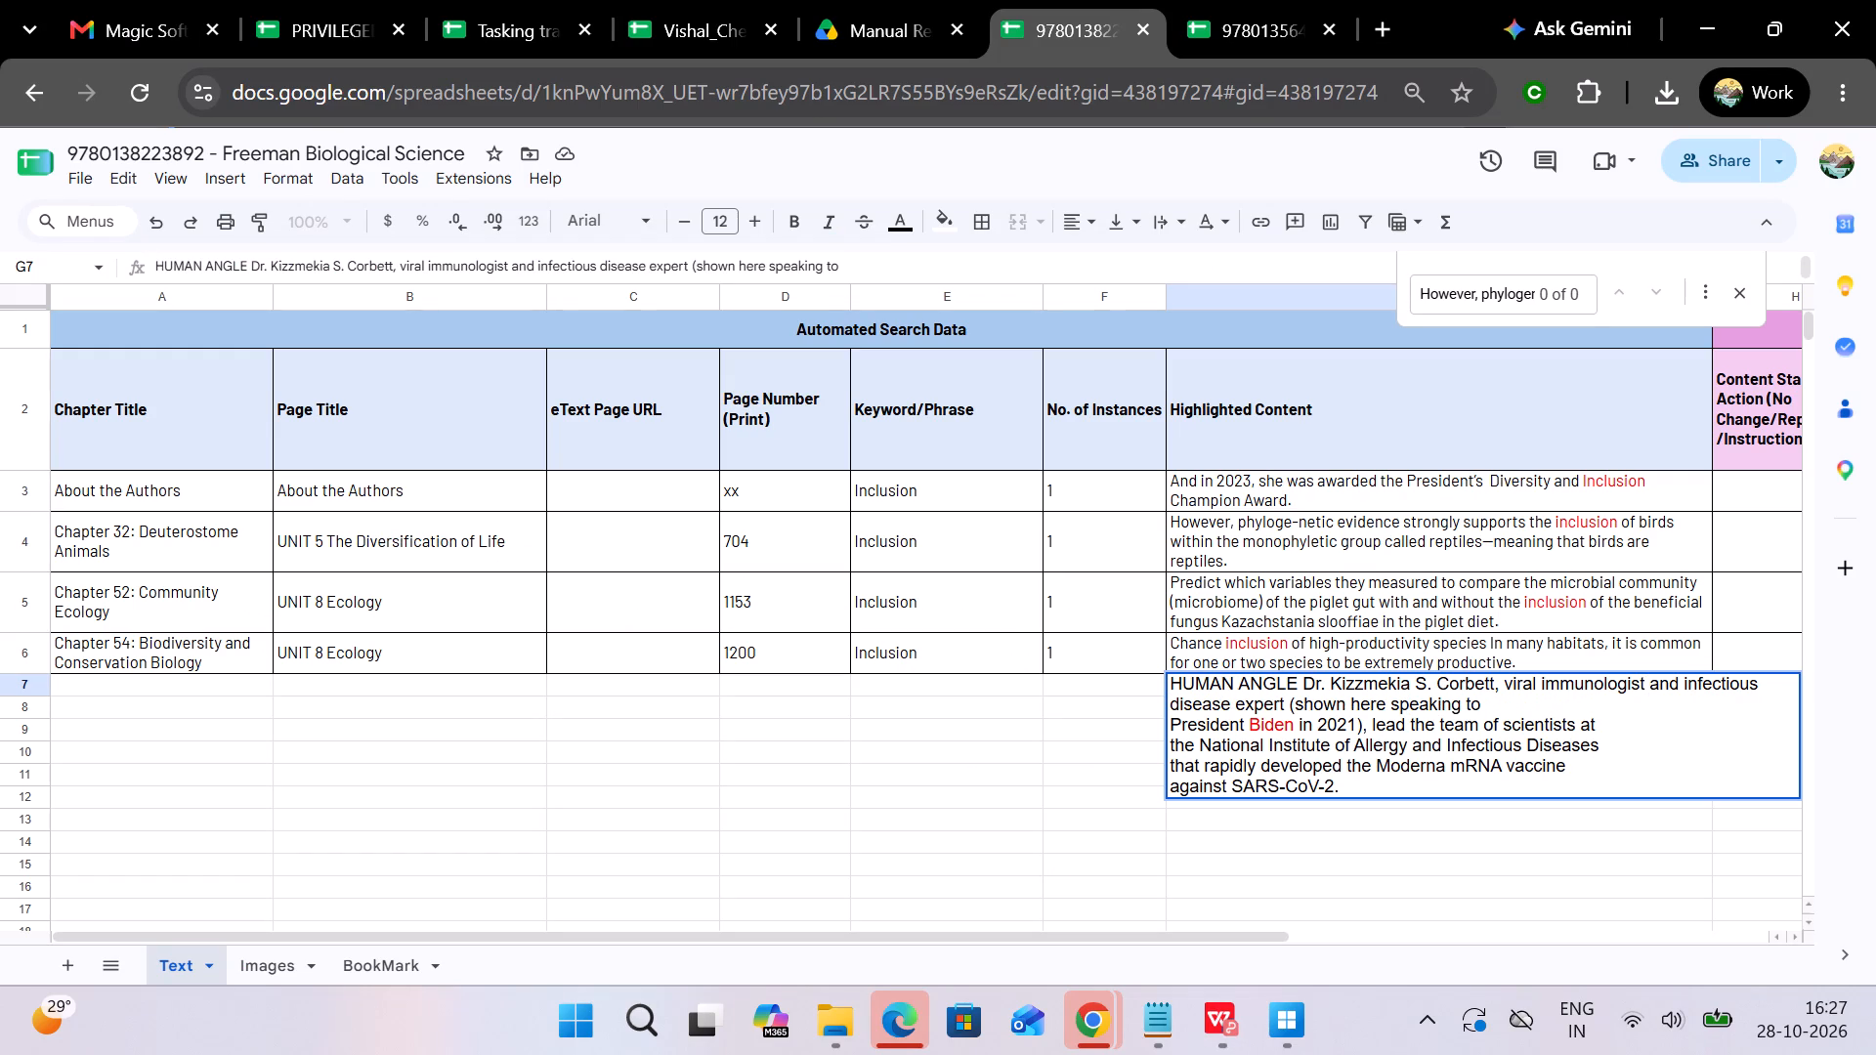
# Remove the line breaks from row 7's Highlighted Content so the "HUMAN ANGLE" Biden passage reads as one continuous paragraph.
pyautogui.click(1172, 720)
pyautogui.press('BackSpace')
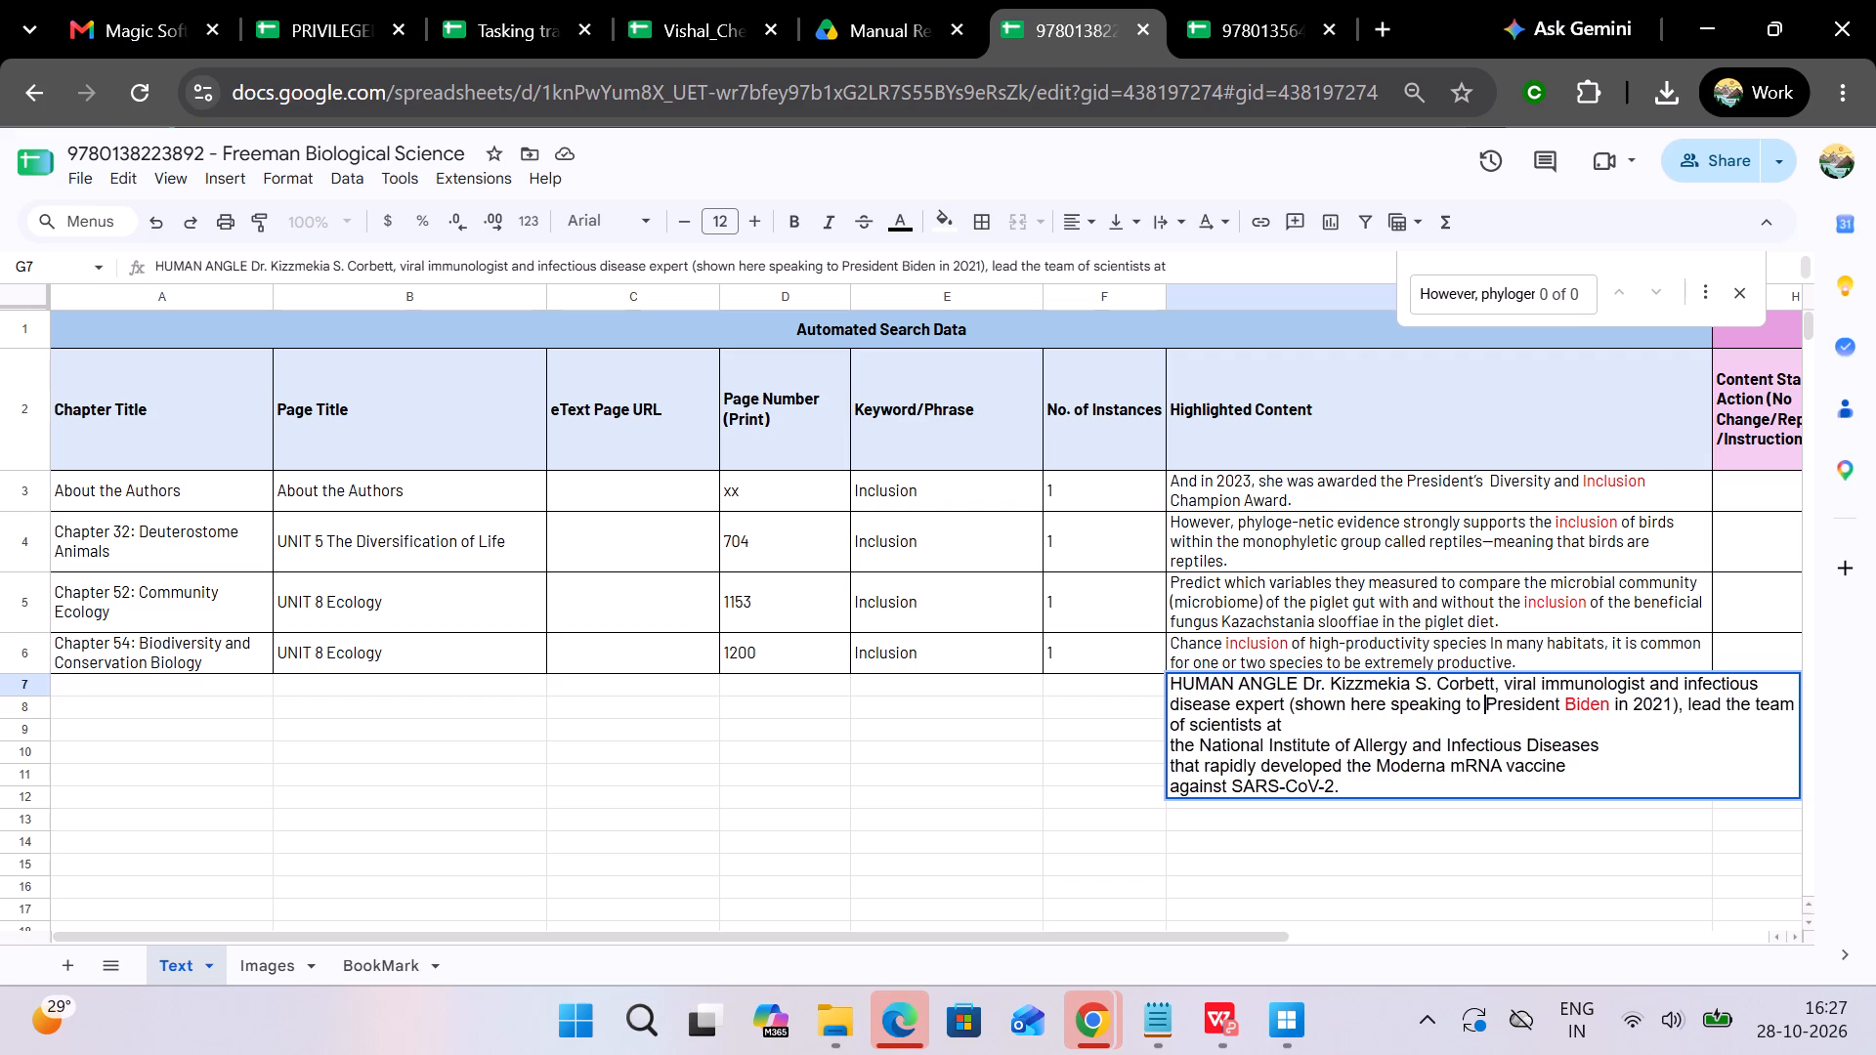
pyautogui.click(1176, 748)
pyautogui.press('Left')
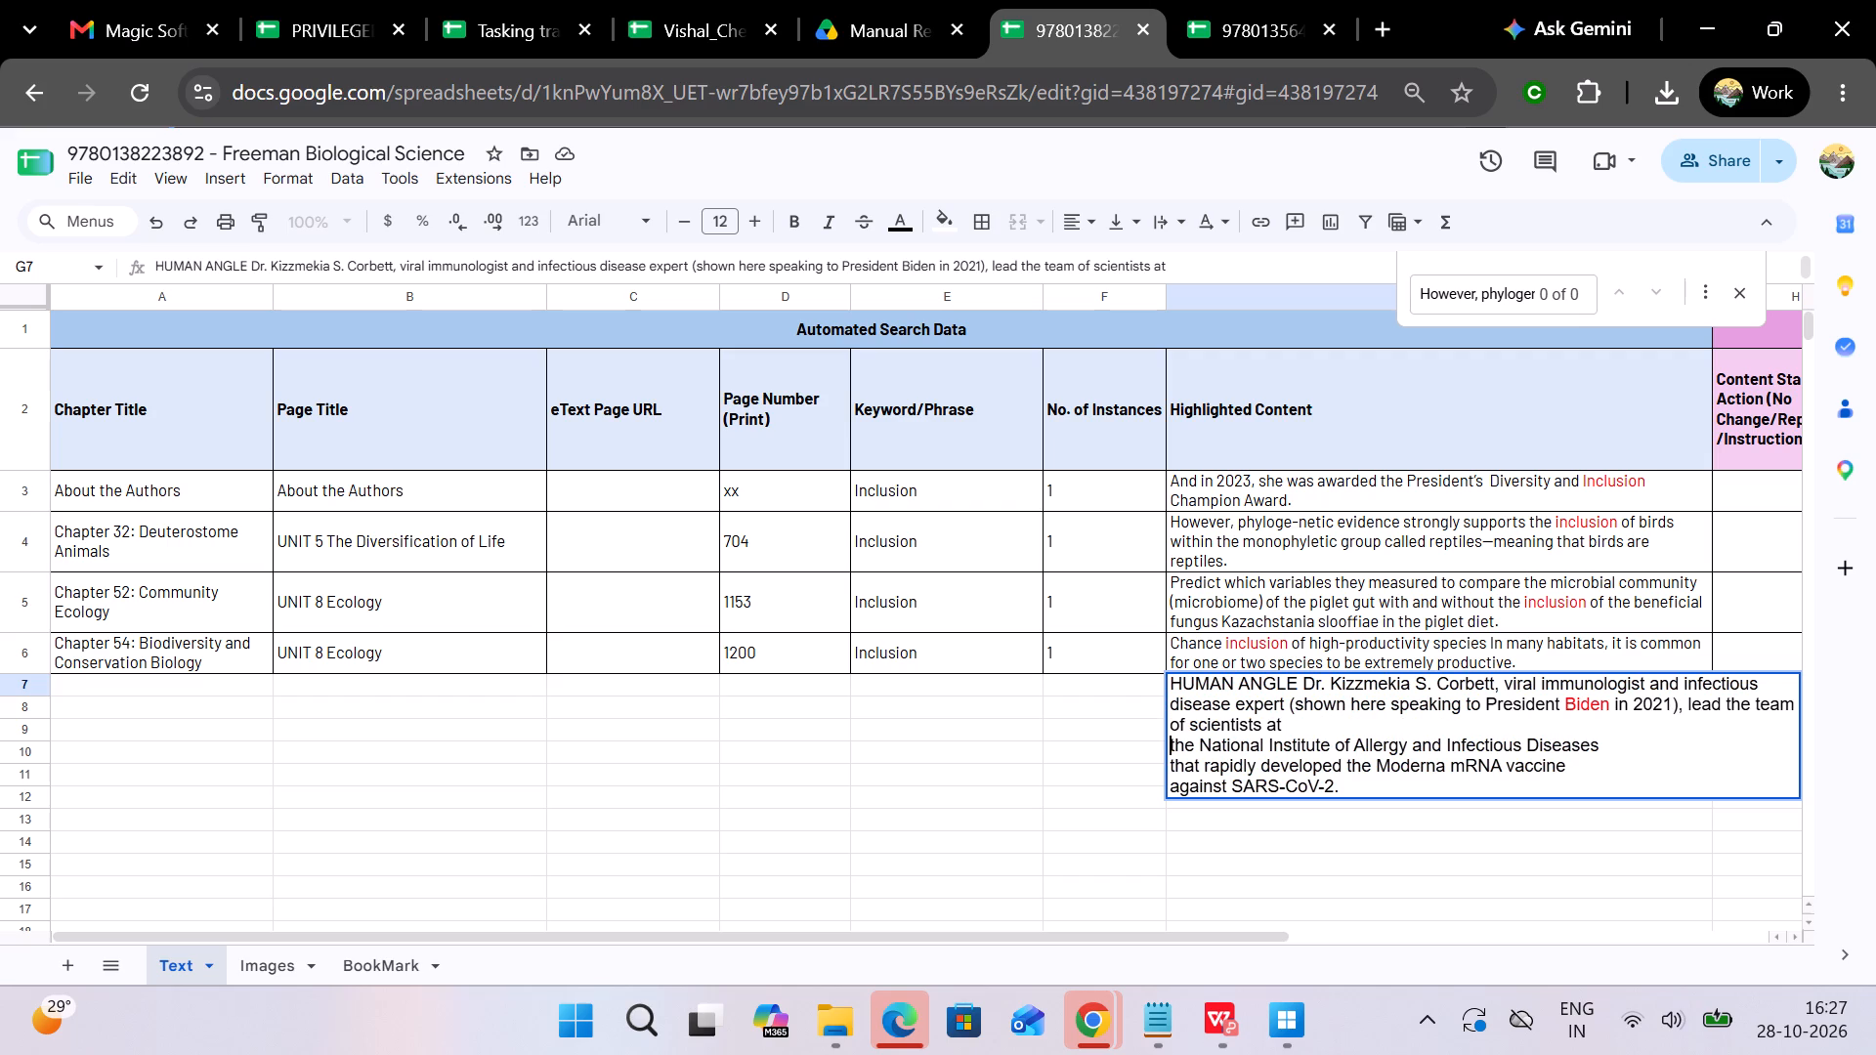
pyautogui.press('BackSpace')
pyautogui.click(1172, 753)
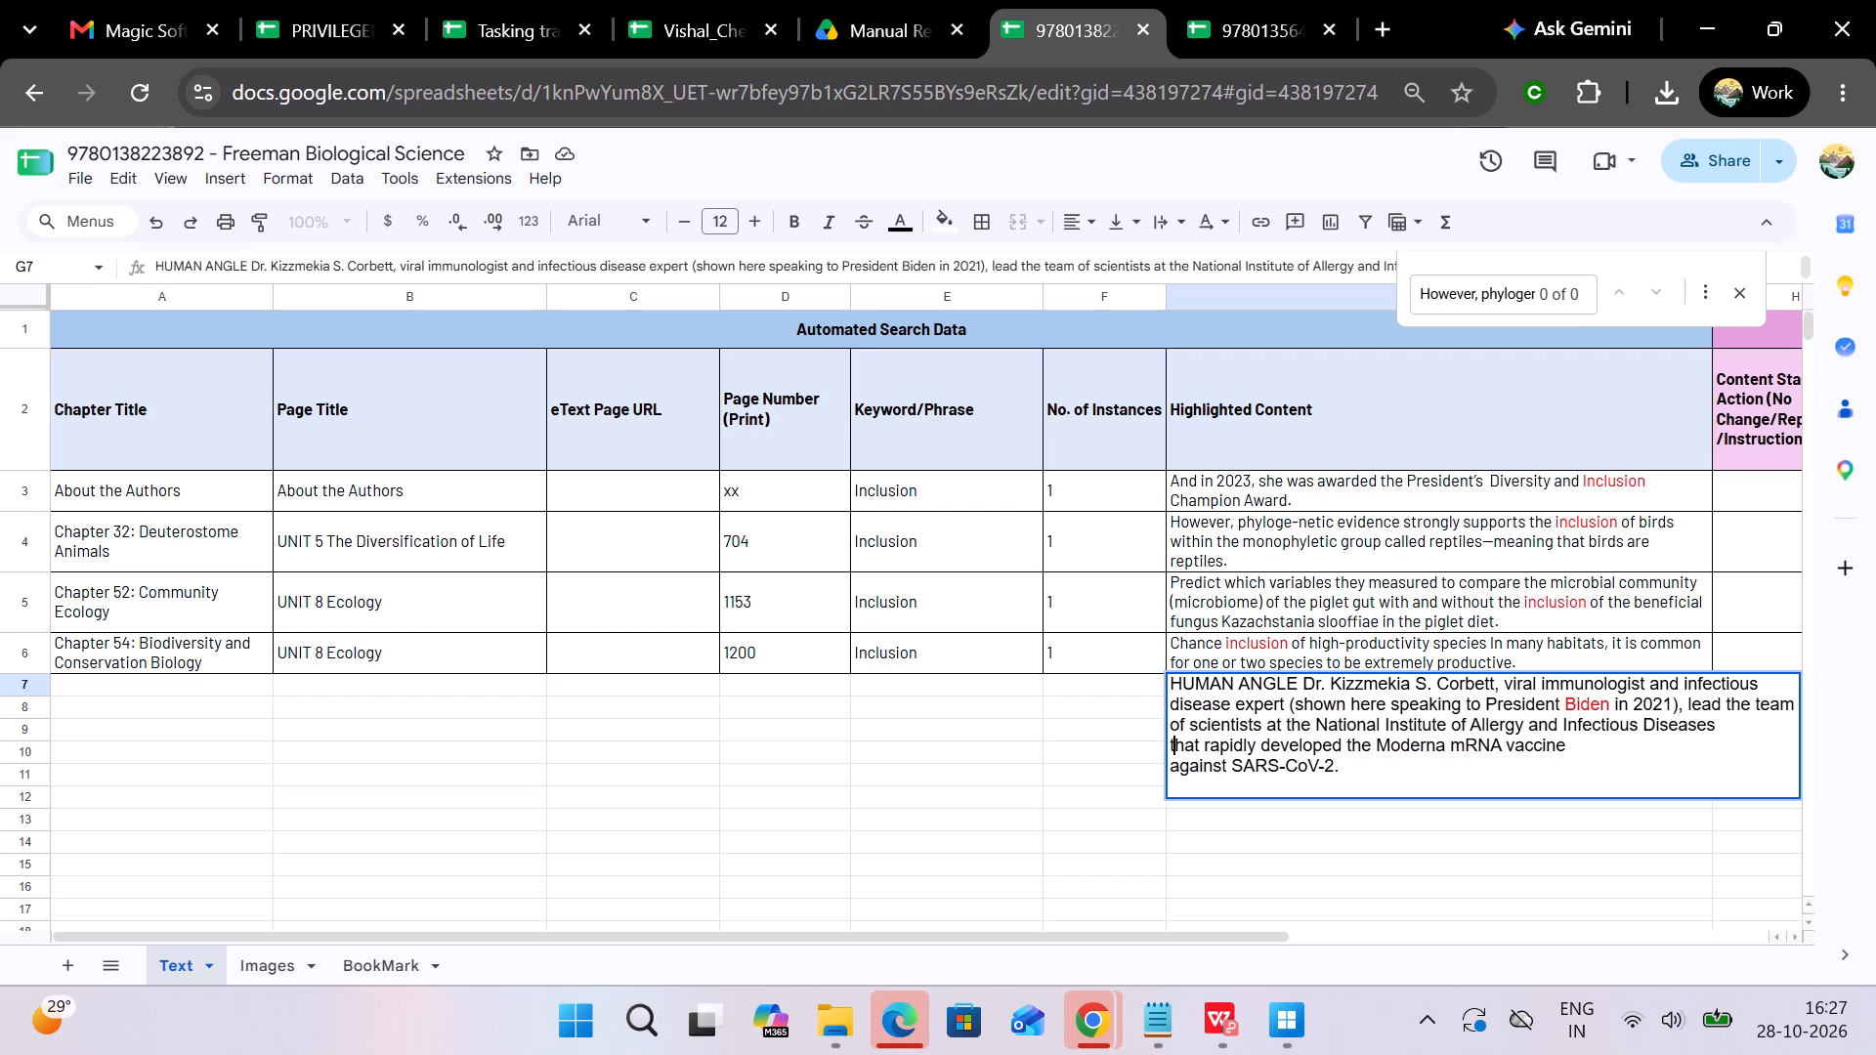
pyautogui.press('Left')
pyautogui.press('BackSpace')
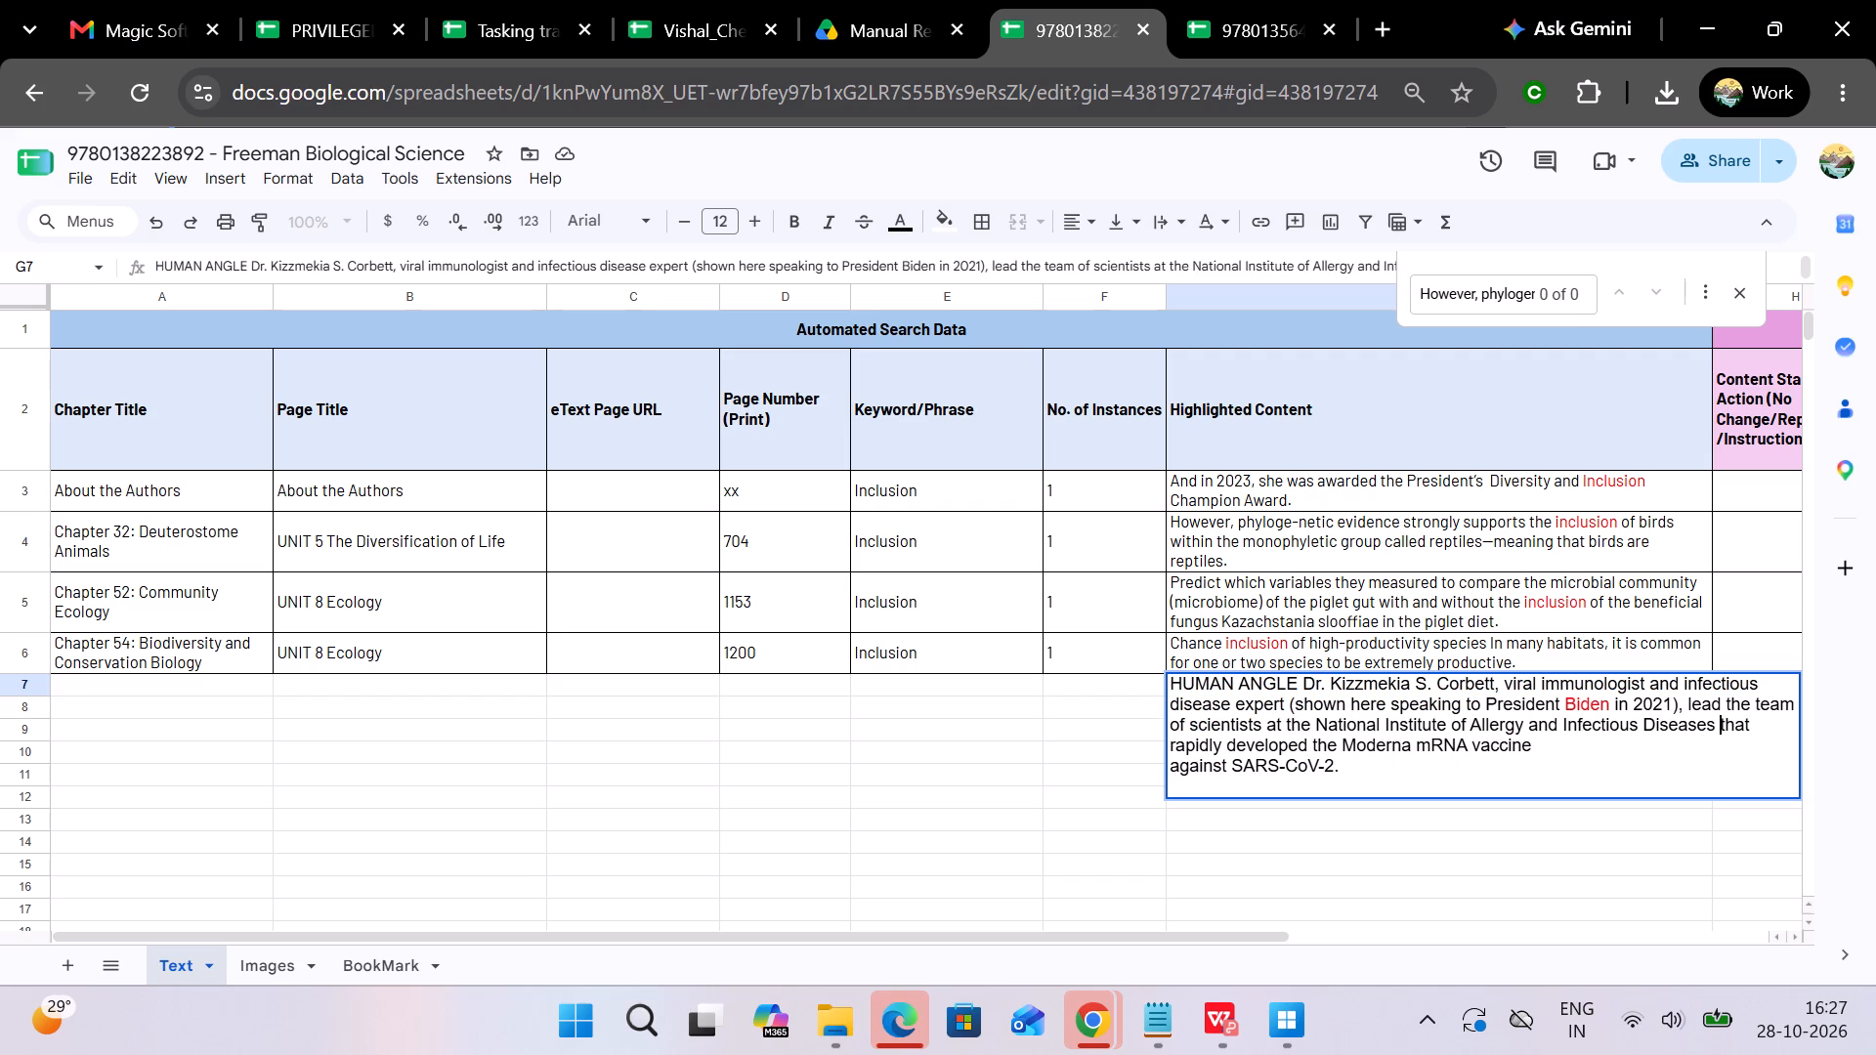
pyautogui.click(1172, 764)
pyautogui.press('BackSpace')
pyautogui.click(1196, 850)
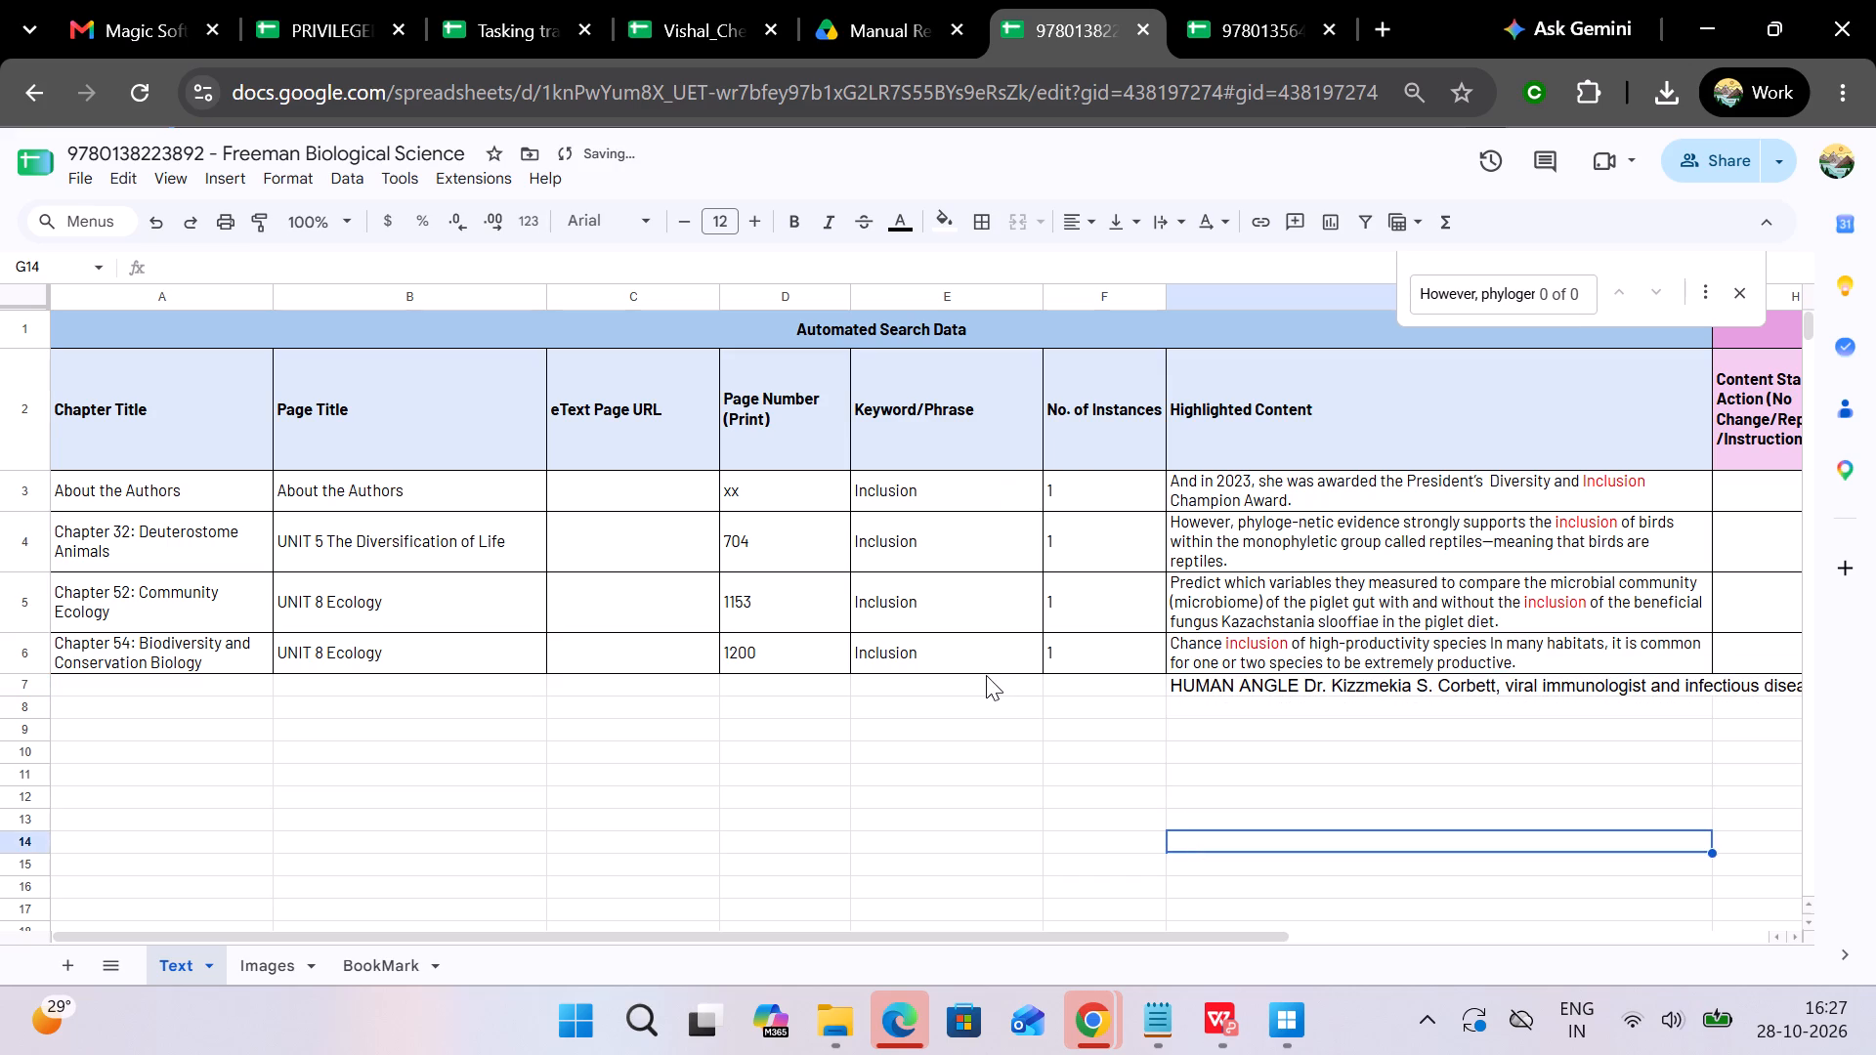
# Copy the formatting of row 6 onto rows 7 to 18 of the results sheet.
pyautogui.hscroll(-2, 986, 675)
pyautogui.click(1012, 686)
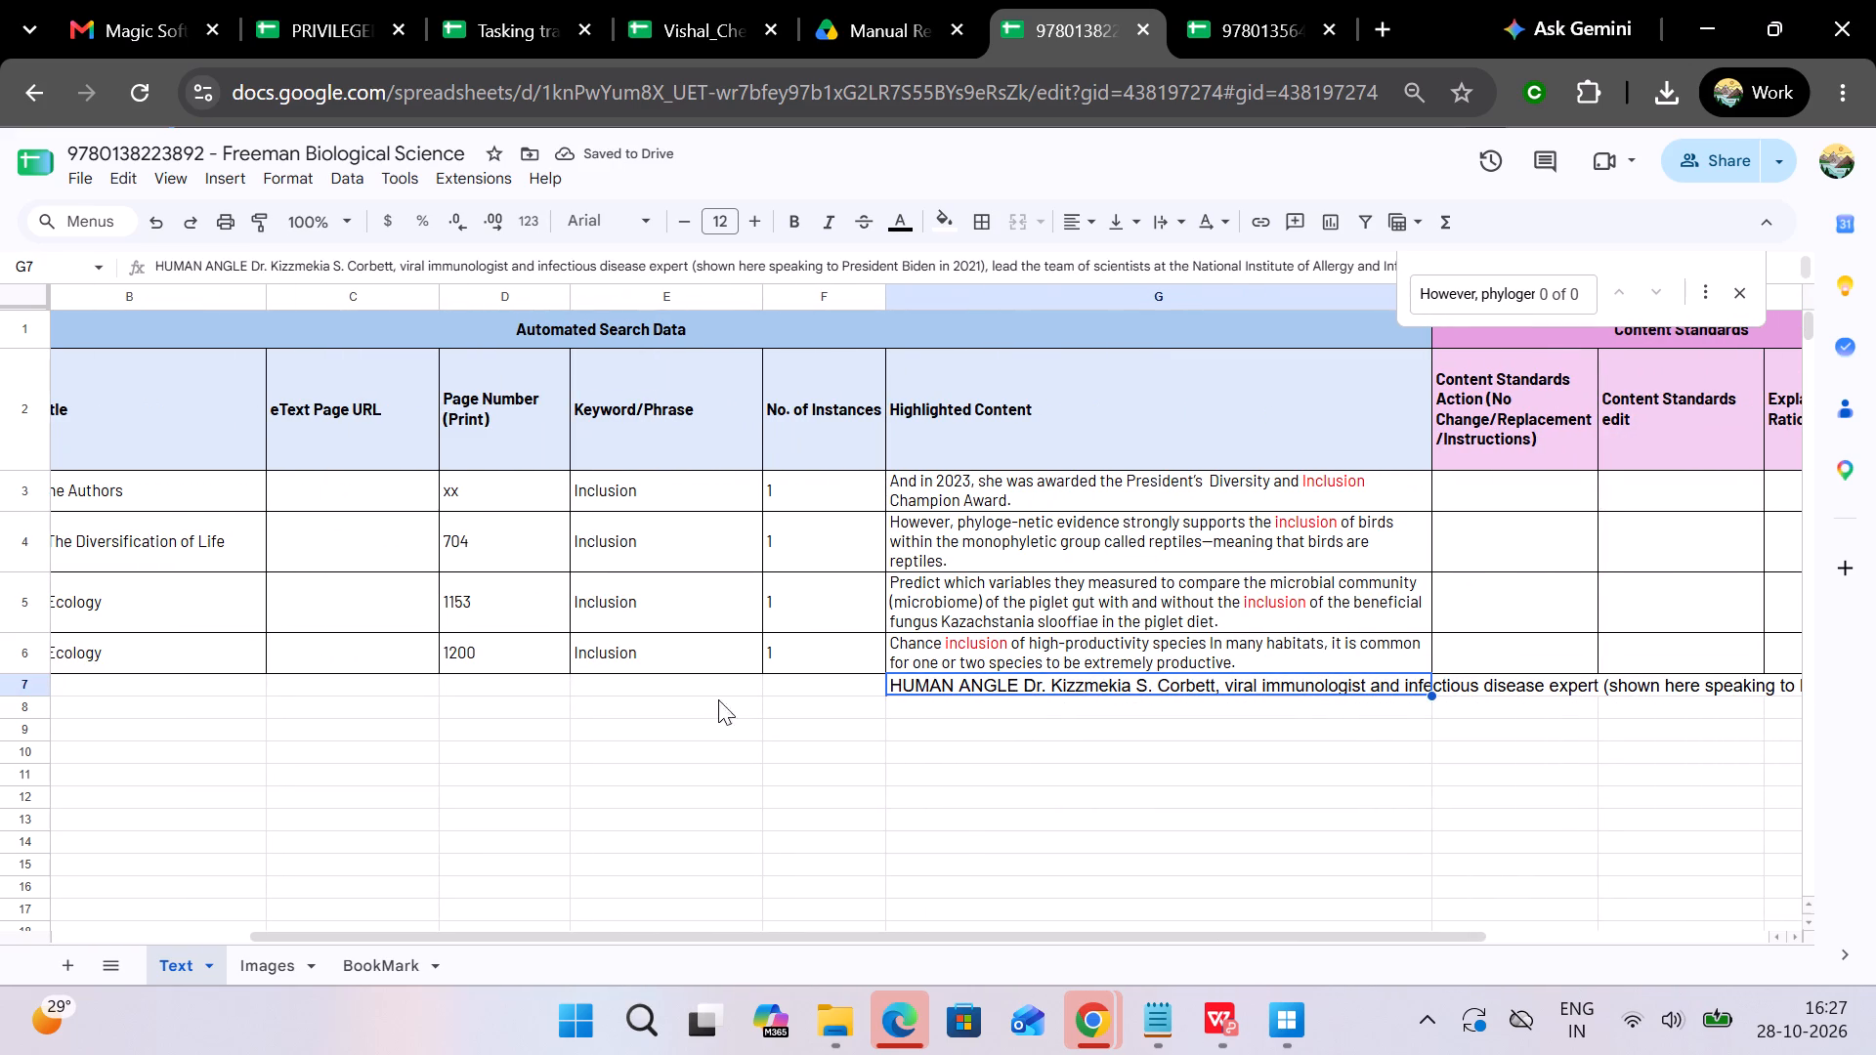
pyautogui.hscroll(5, 408, 651)
pyautogui.click(33, 649)
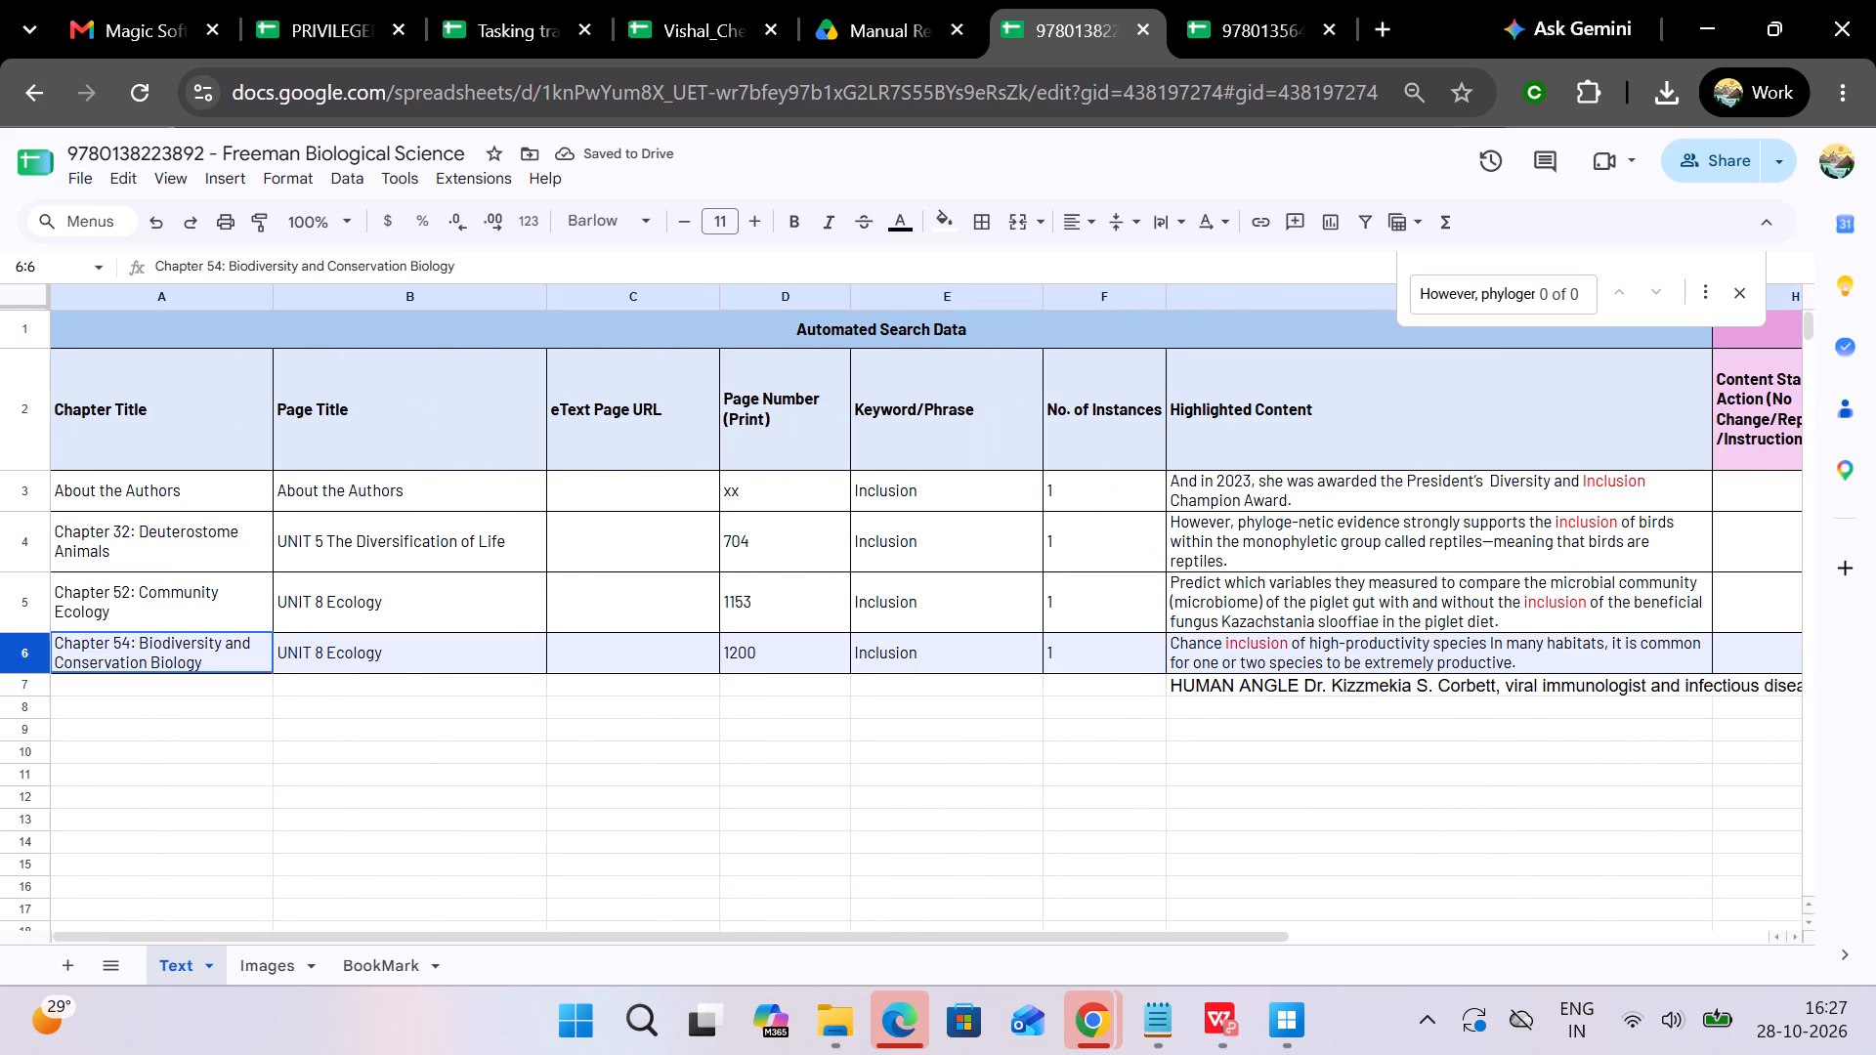
pyautogui.click(265, 219)
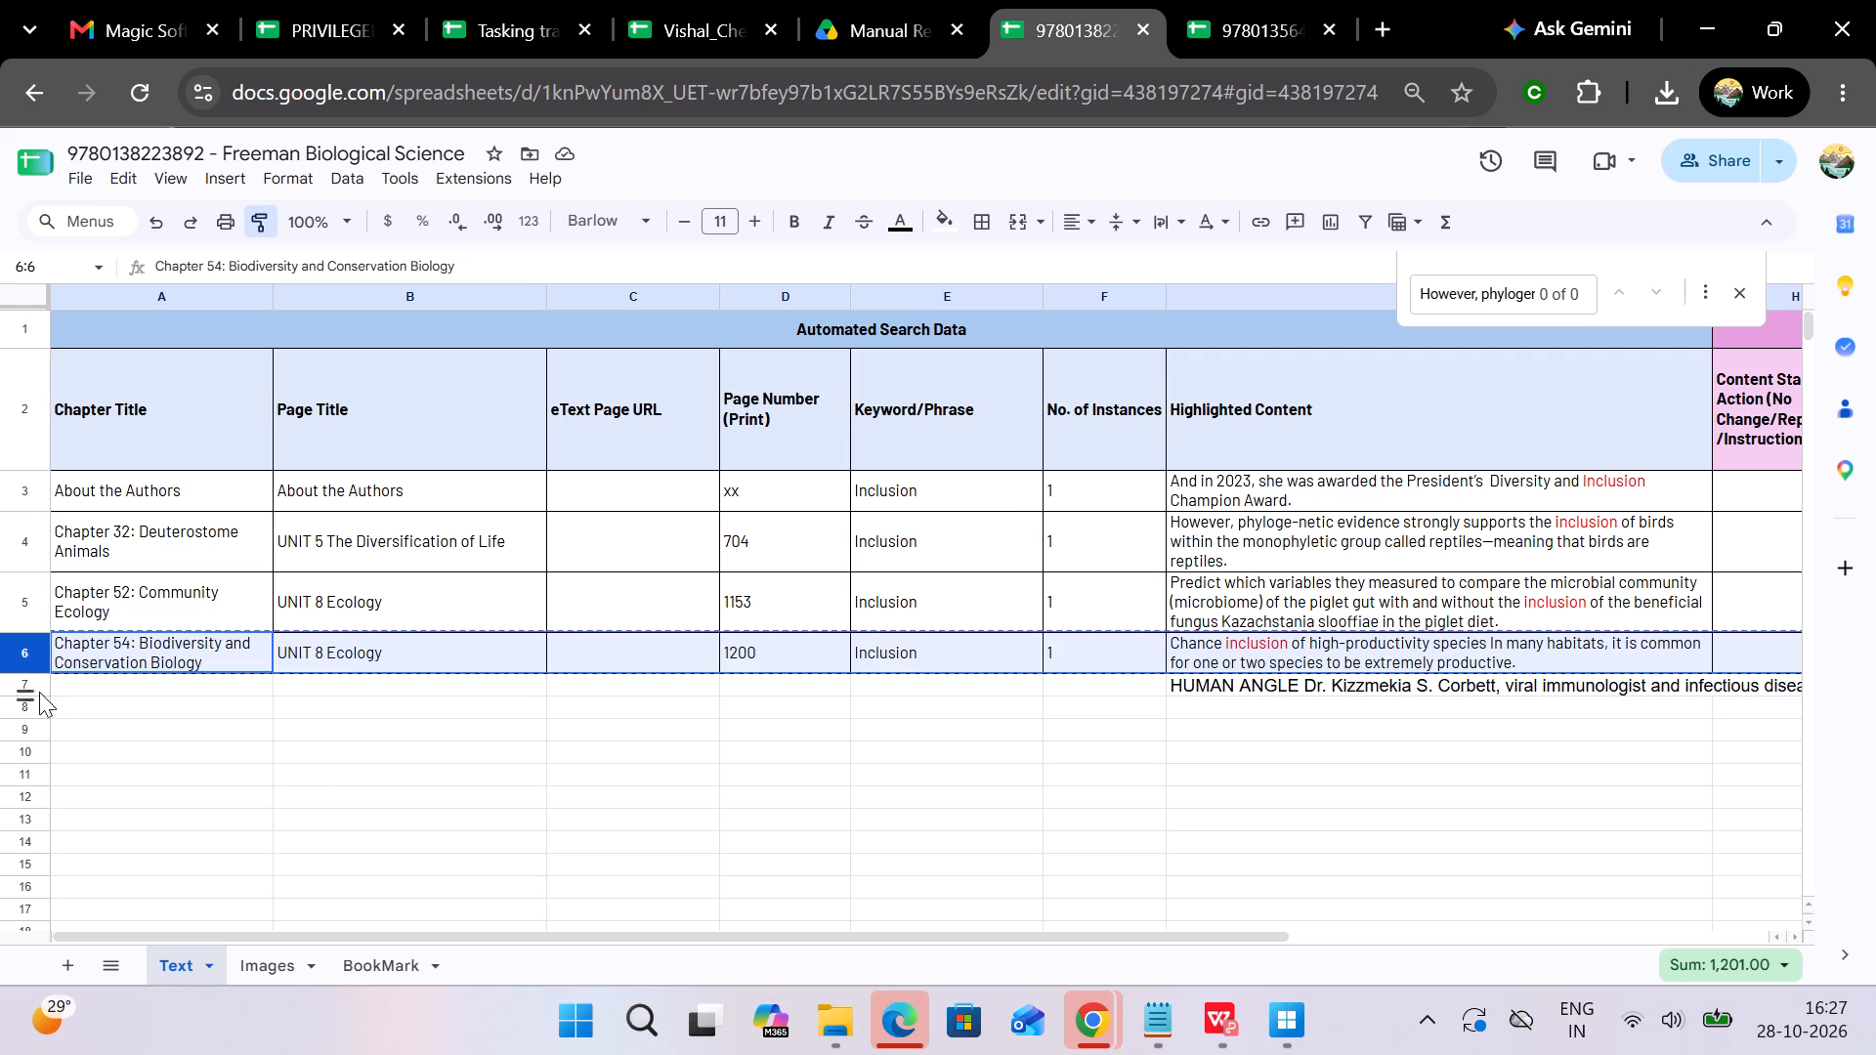
pyautogui.moveTo(31, 685); pyautogui.dragTo(21, 928)
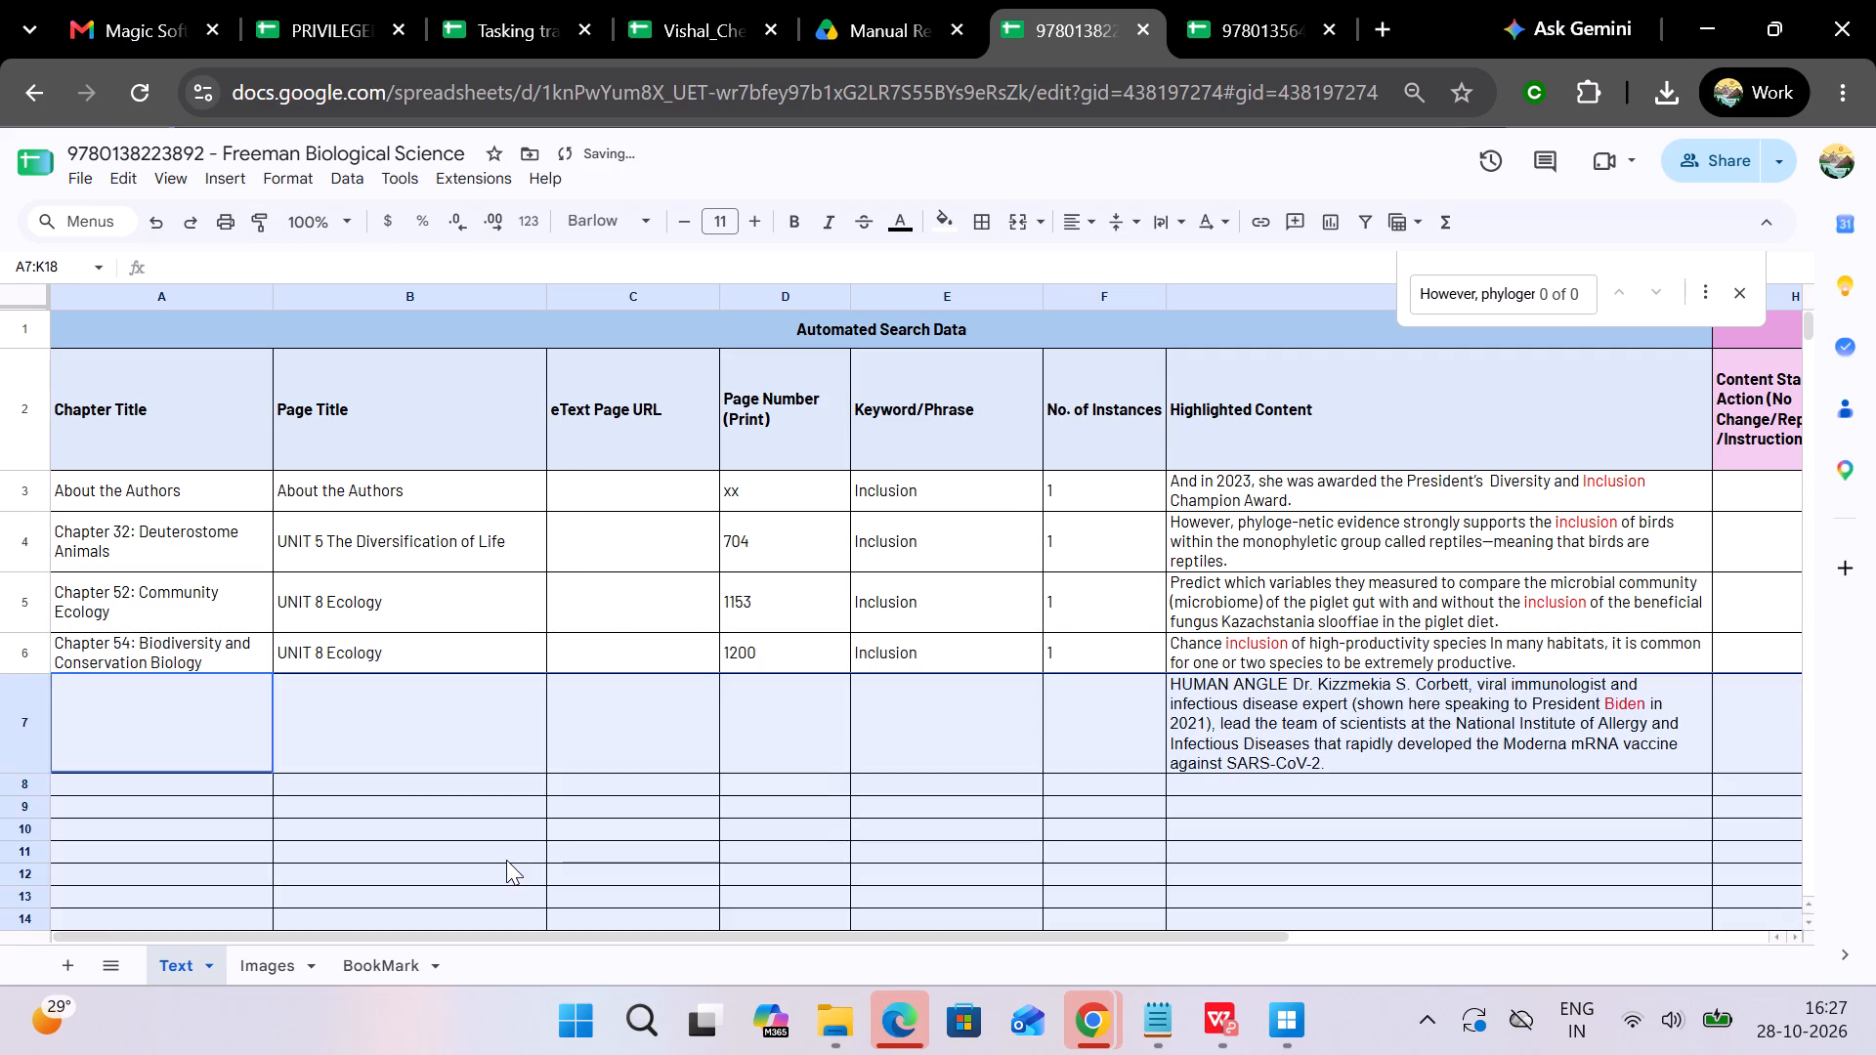
pyautogui.click(506, 860)
pyautogui.hscroll(-1, 506, 860)
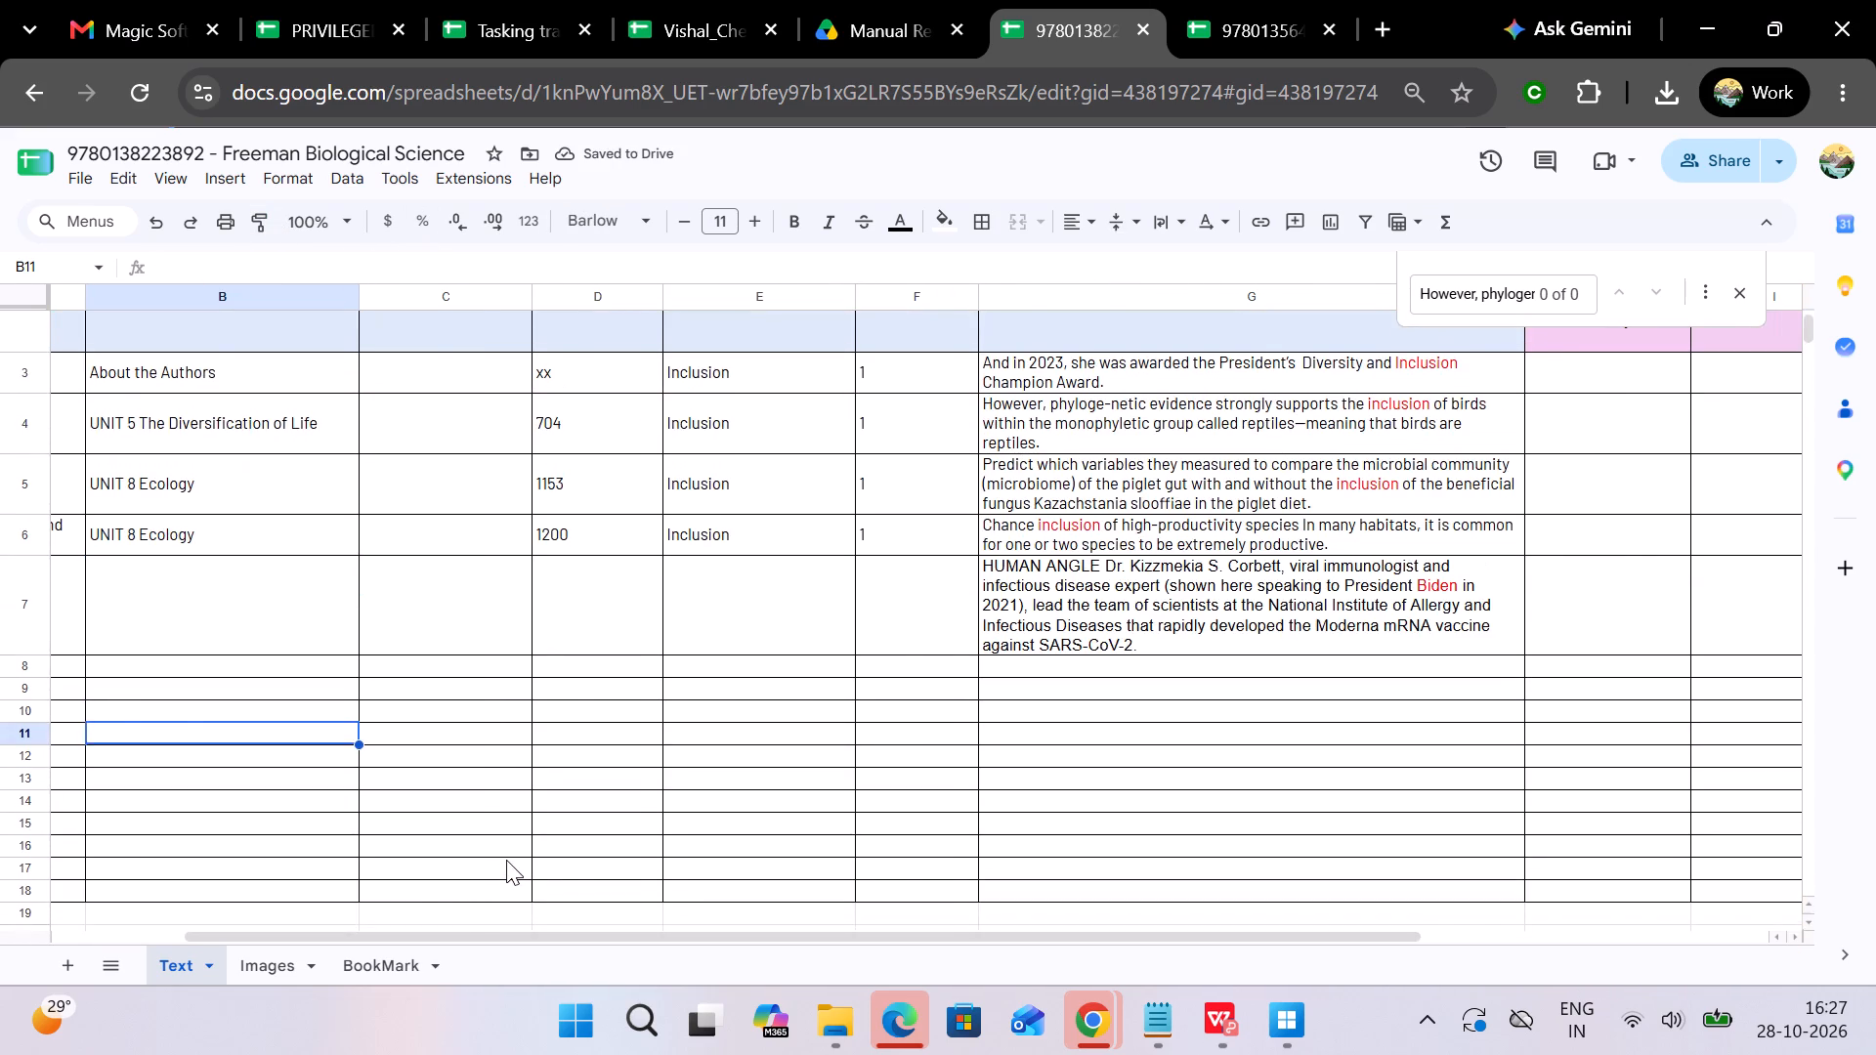
pyautogui.hscroll(2, 506, 860)
# Copy the Biden entry's Chapter Title through No. of Instances from the WPS Office workbook into row 7 of the Google Sheets results sheet.
pyautogui.hotkey('alt', 'Tab')
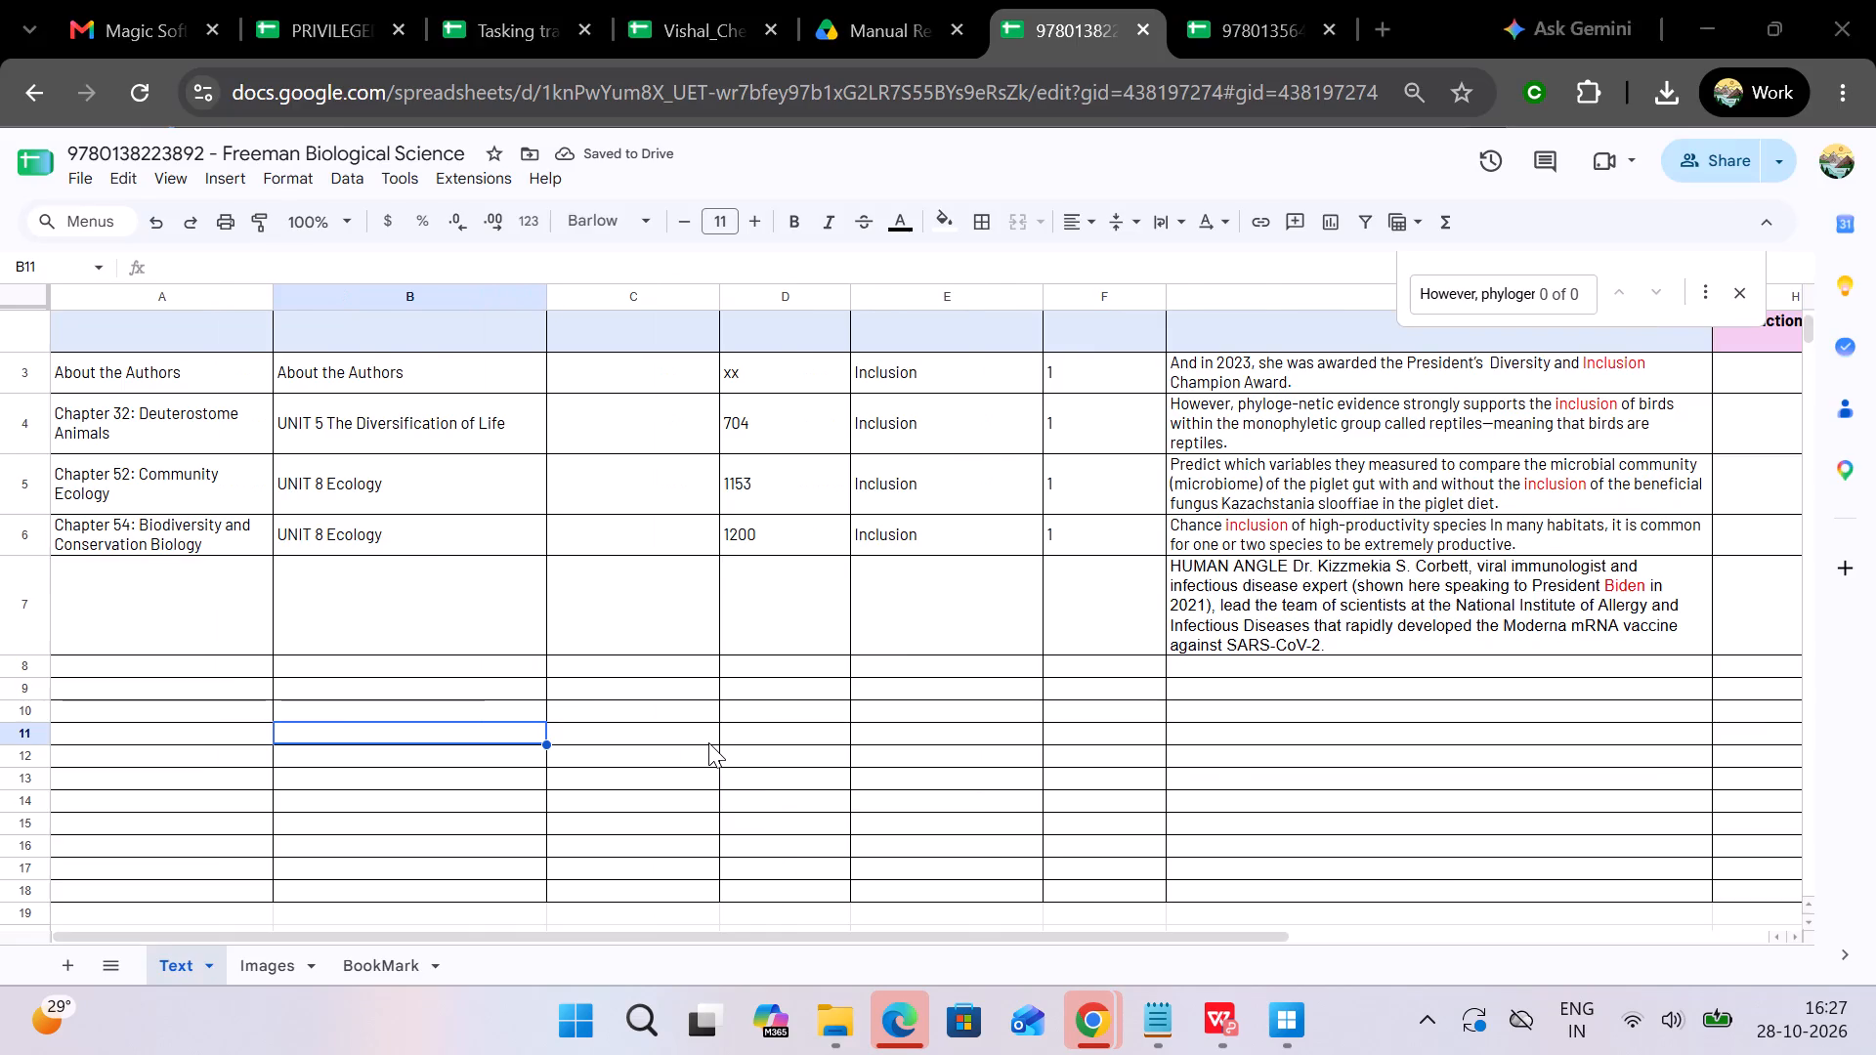
pyautogui.scroll(-1, 708, 742)
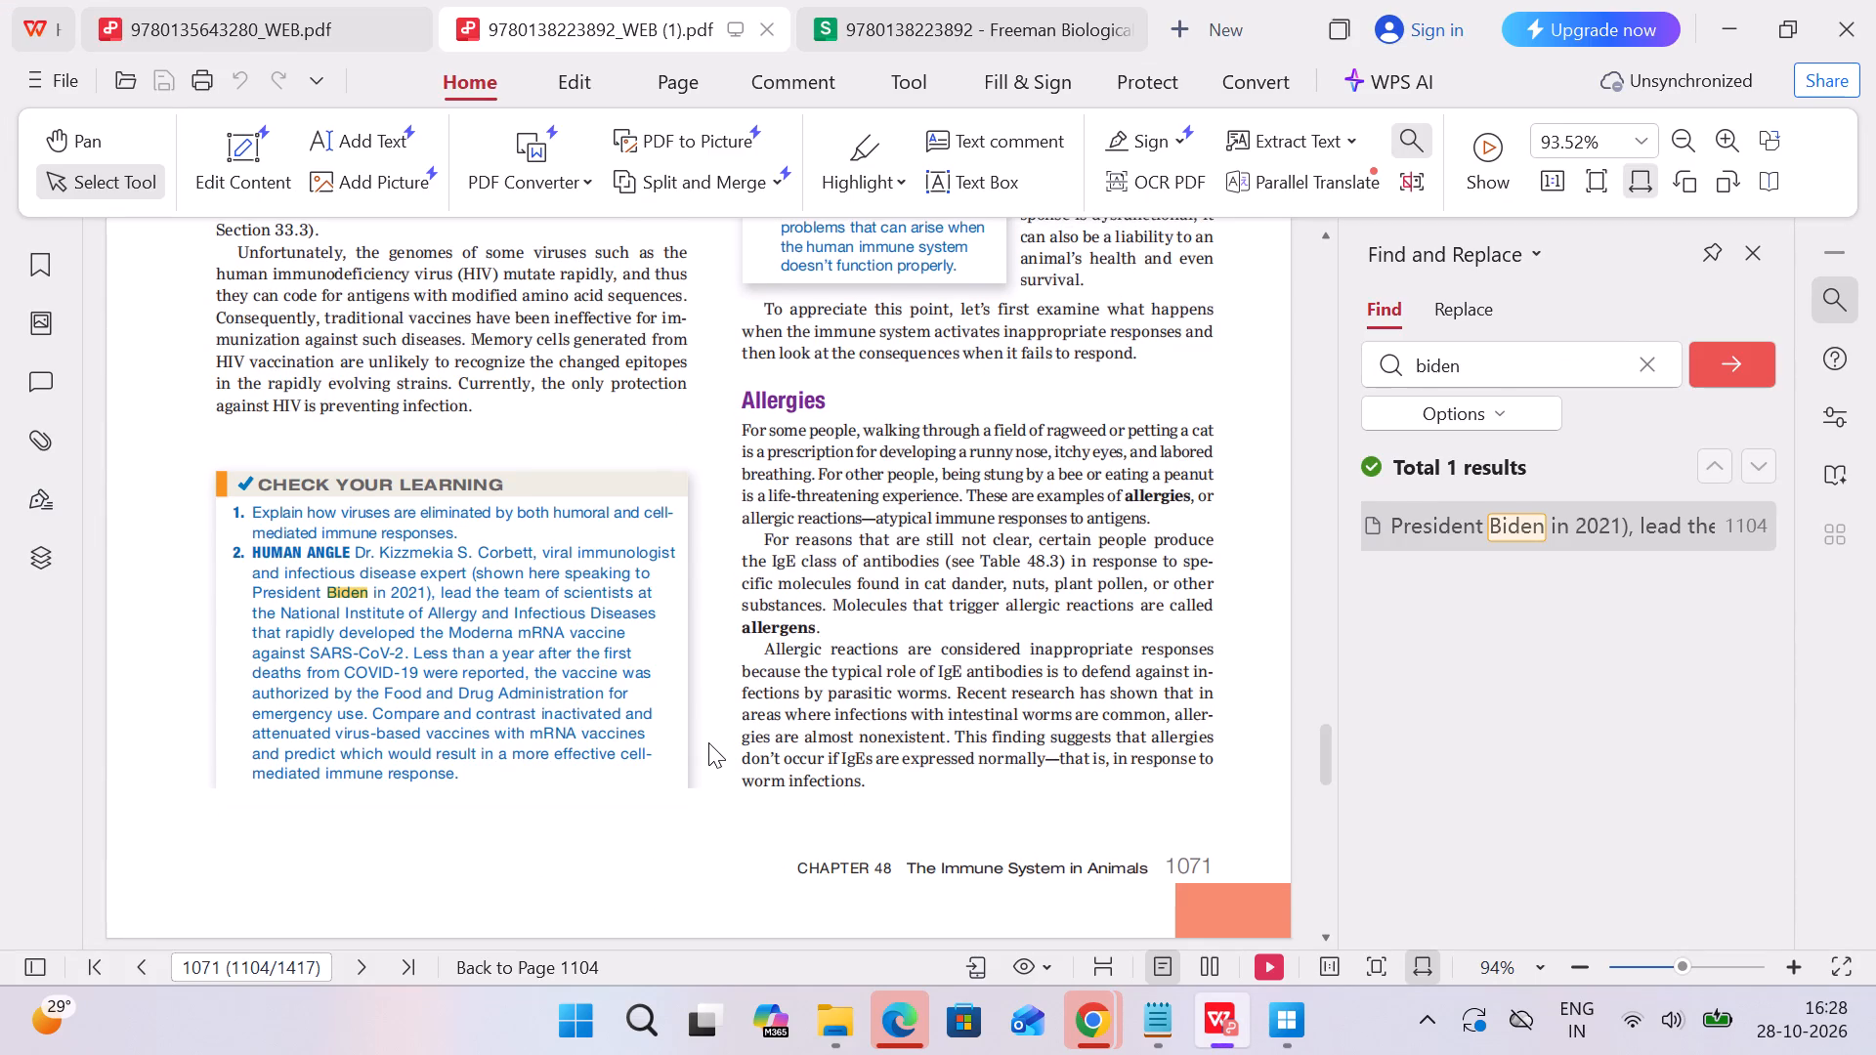
pyautogui.hotkey('alt', 'Tab')
pyautogui.hotkey('alt', 'Tab')
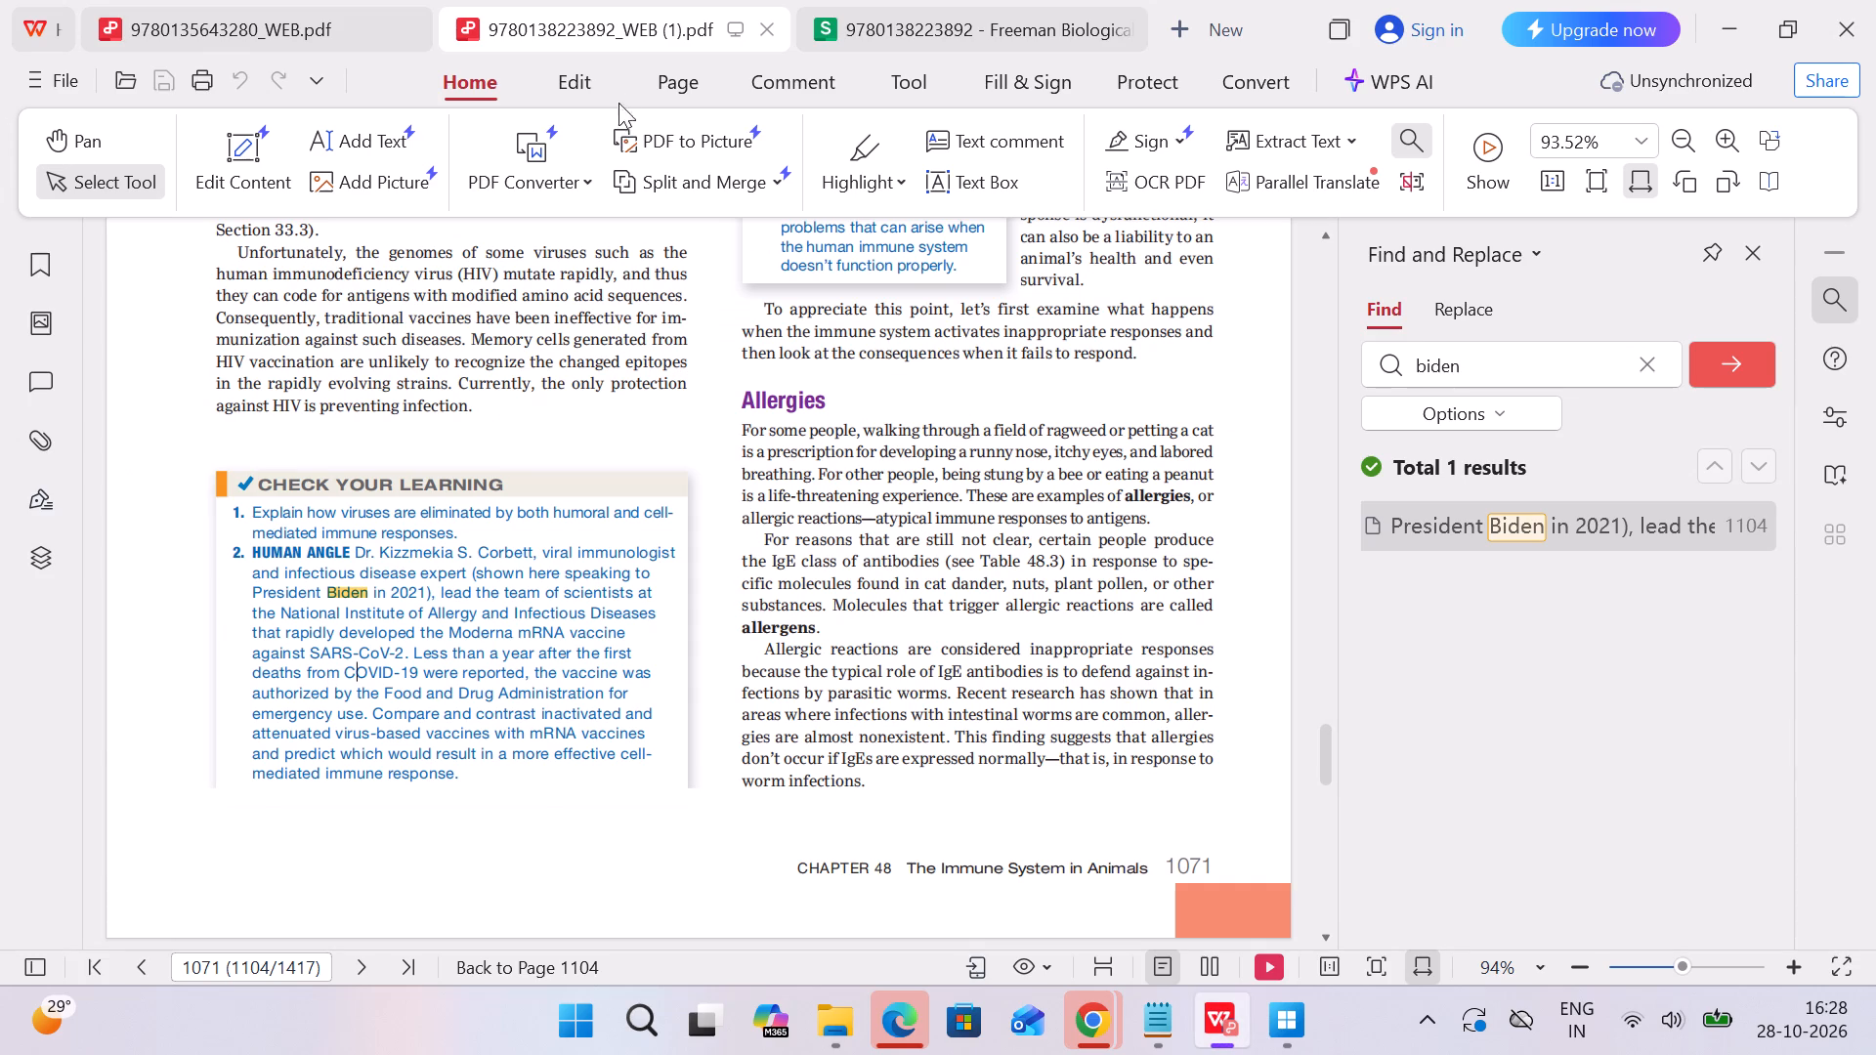
pyautogui.click(879, 0)
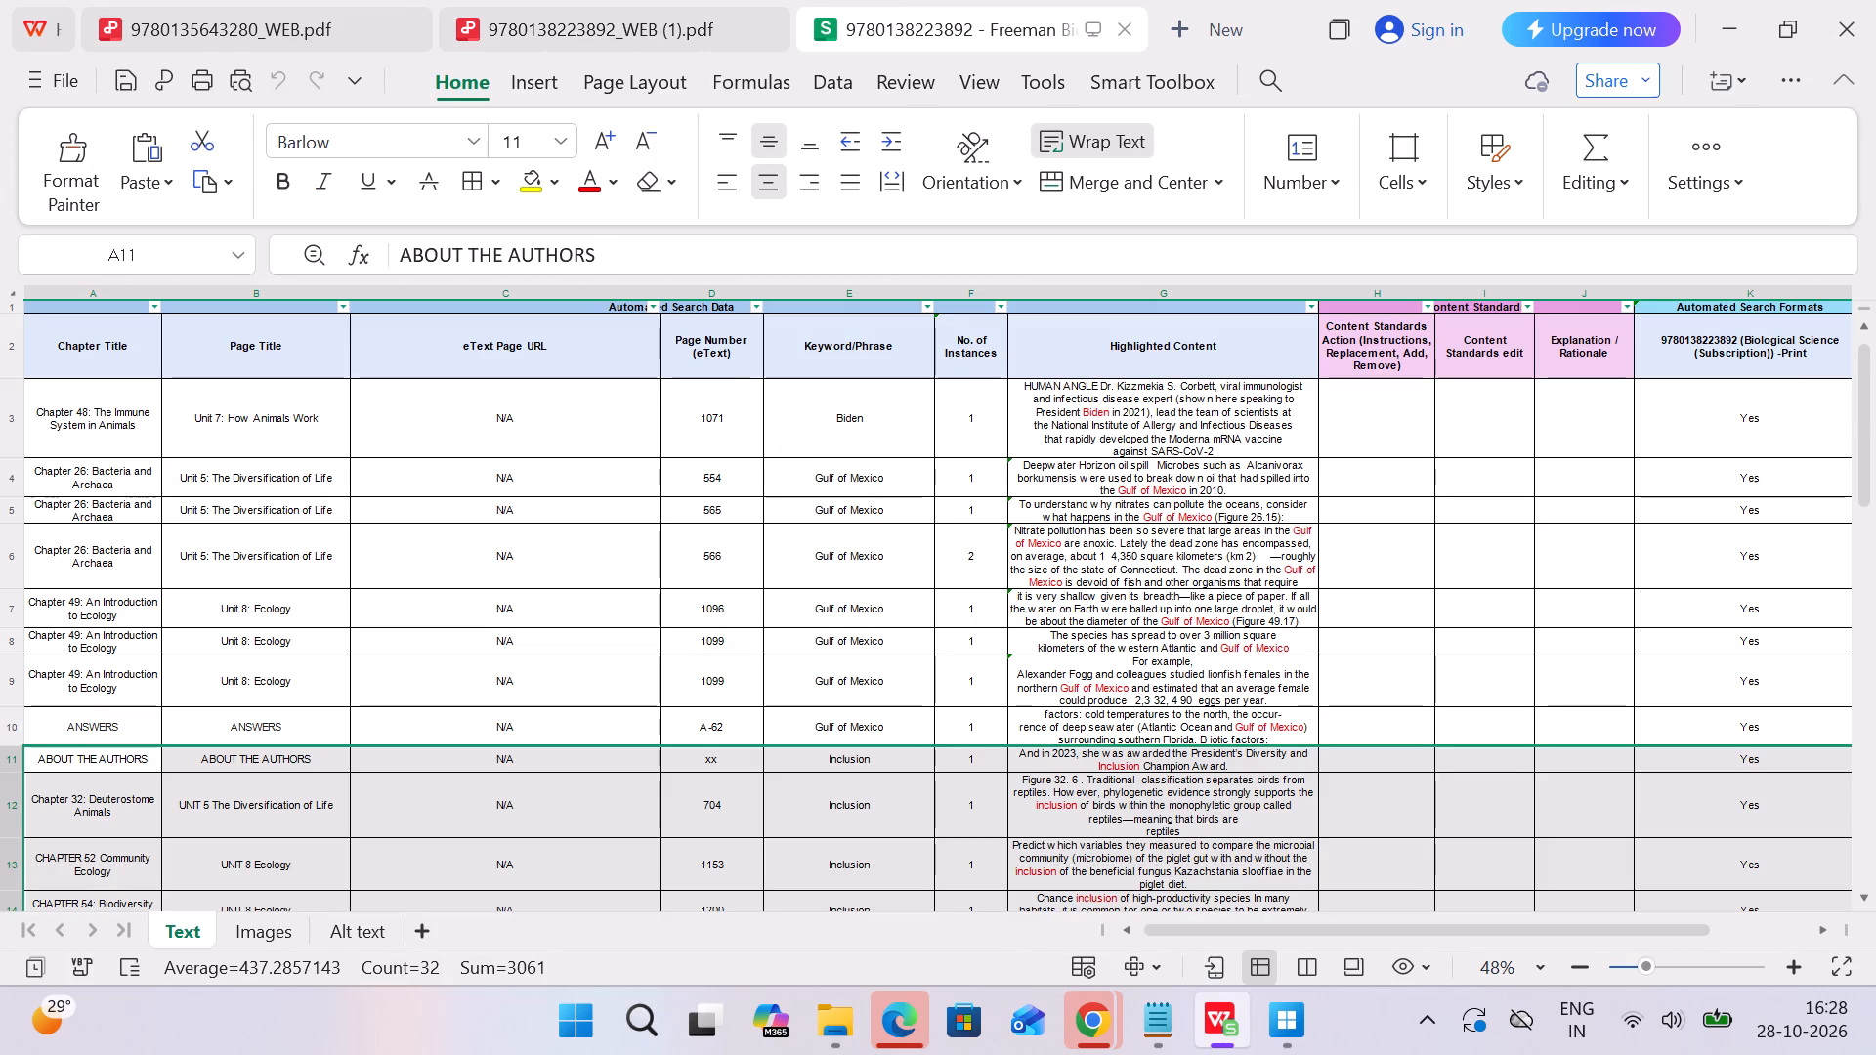
pyautogui.moveTo(94, 423); pyautogui.dragTo(909, 425)
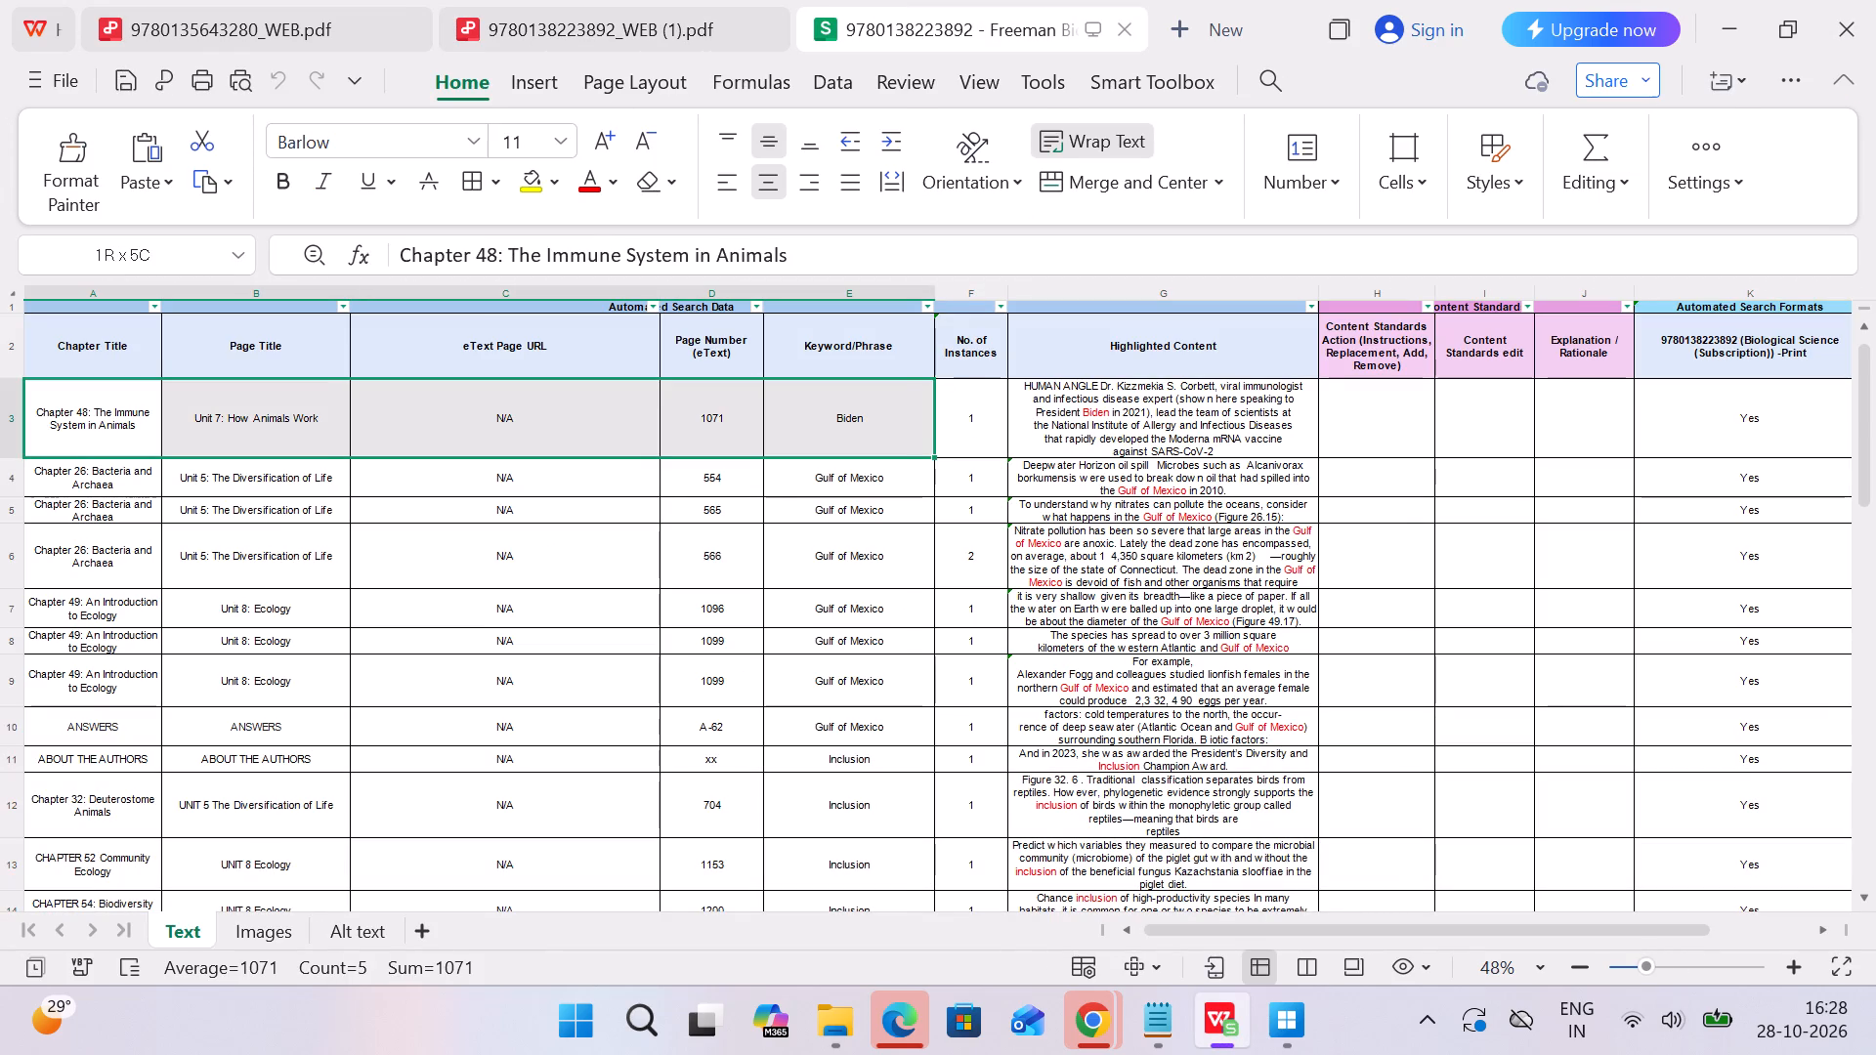
pyautogui.moveTo(909, 425); pyautogui.dragTo(1008, 433)
pyautogui.hotkey('ctrl', 'c')
pyautogui.hotkey('alt', 'Tab')
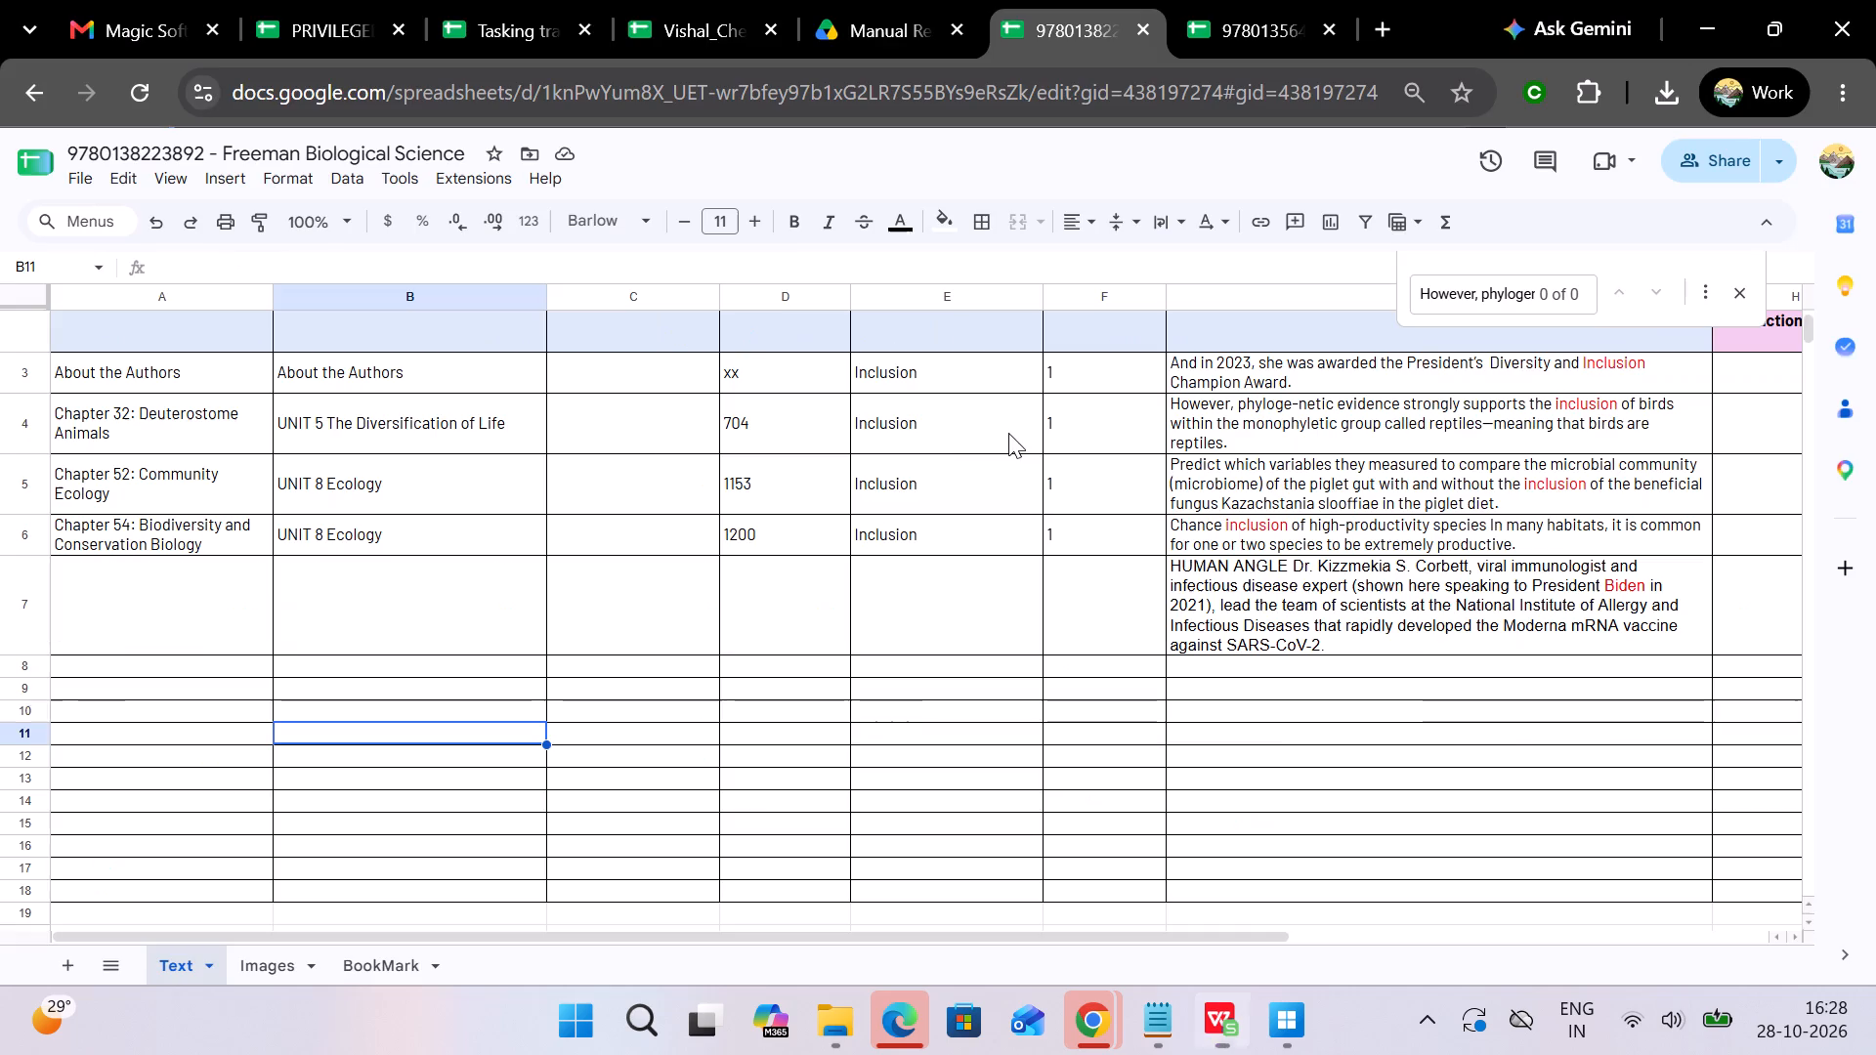
pyautogui.click(80, 559)
pyautogui.hotkey('ctrl', 'v')
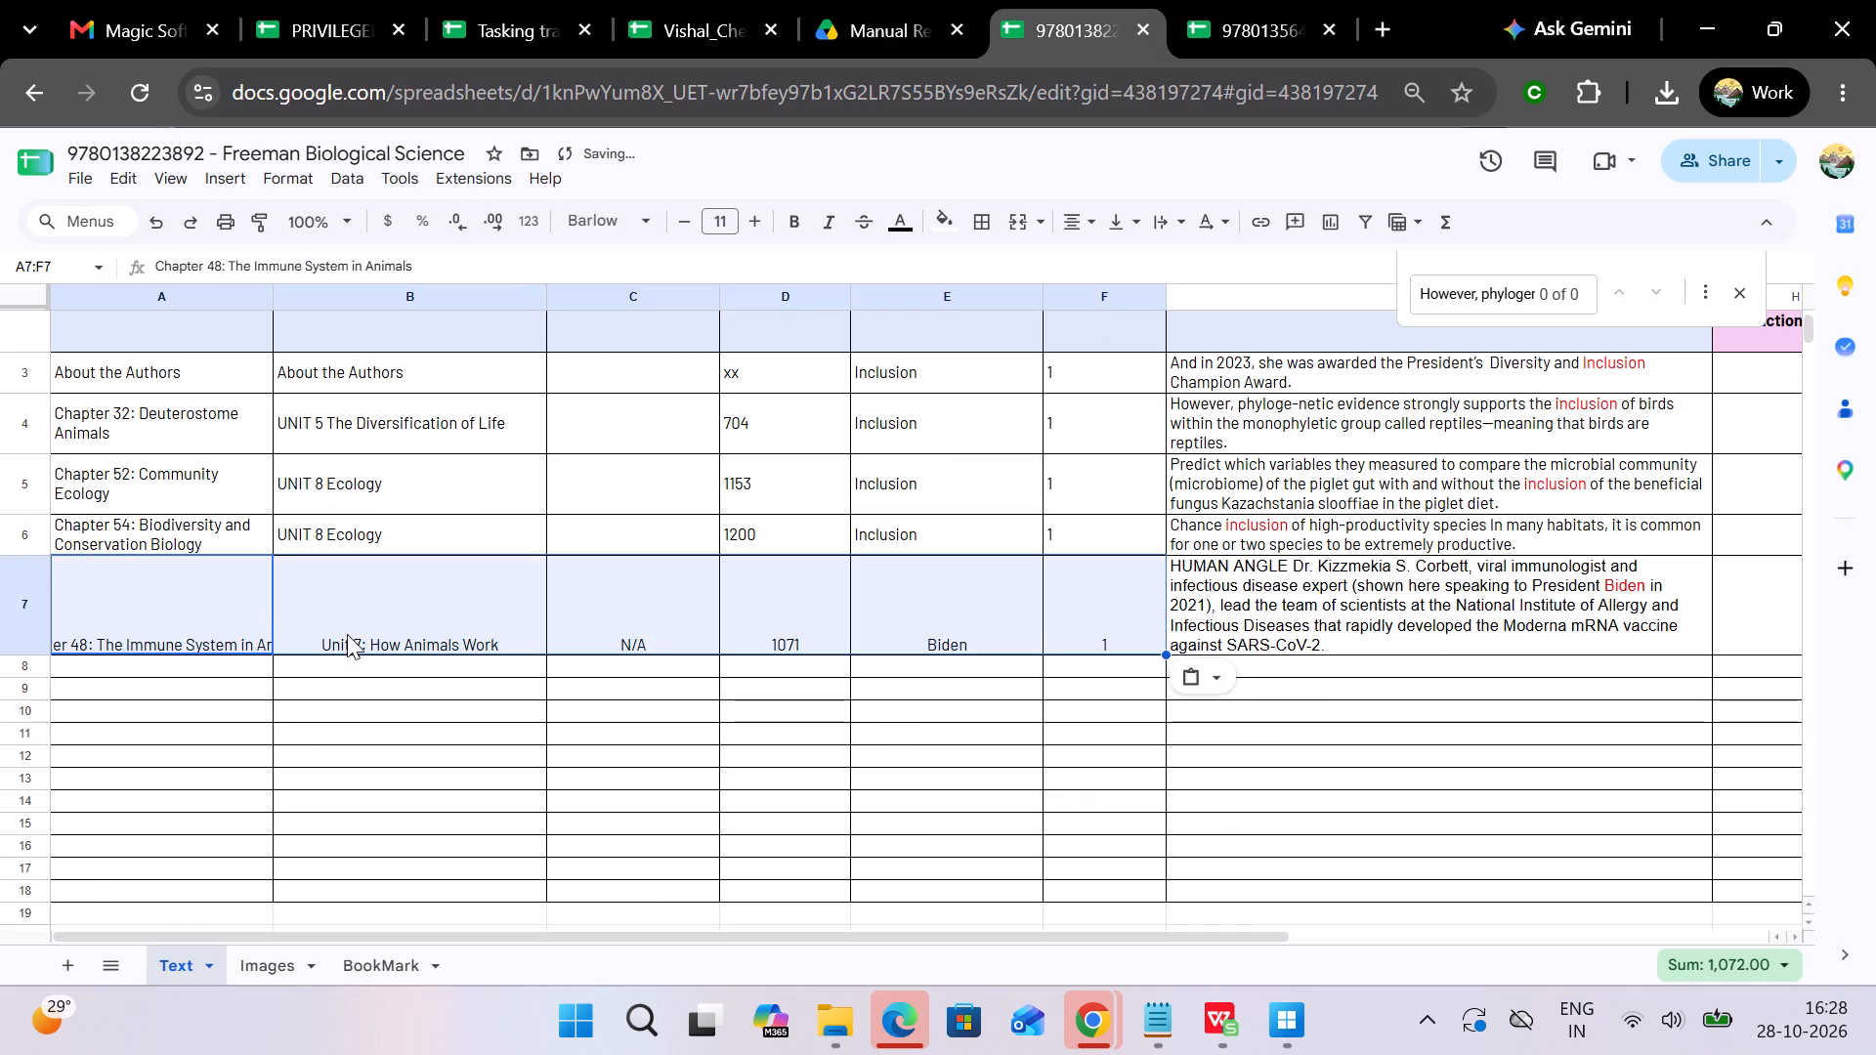
# Left-align, vertically centre and wrap the text in row 7's Chapter Title through No. of Instances cells.
pyautogui.click(1082, 237)
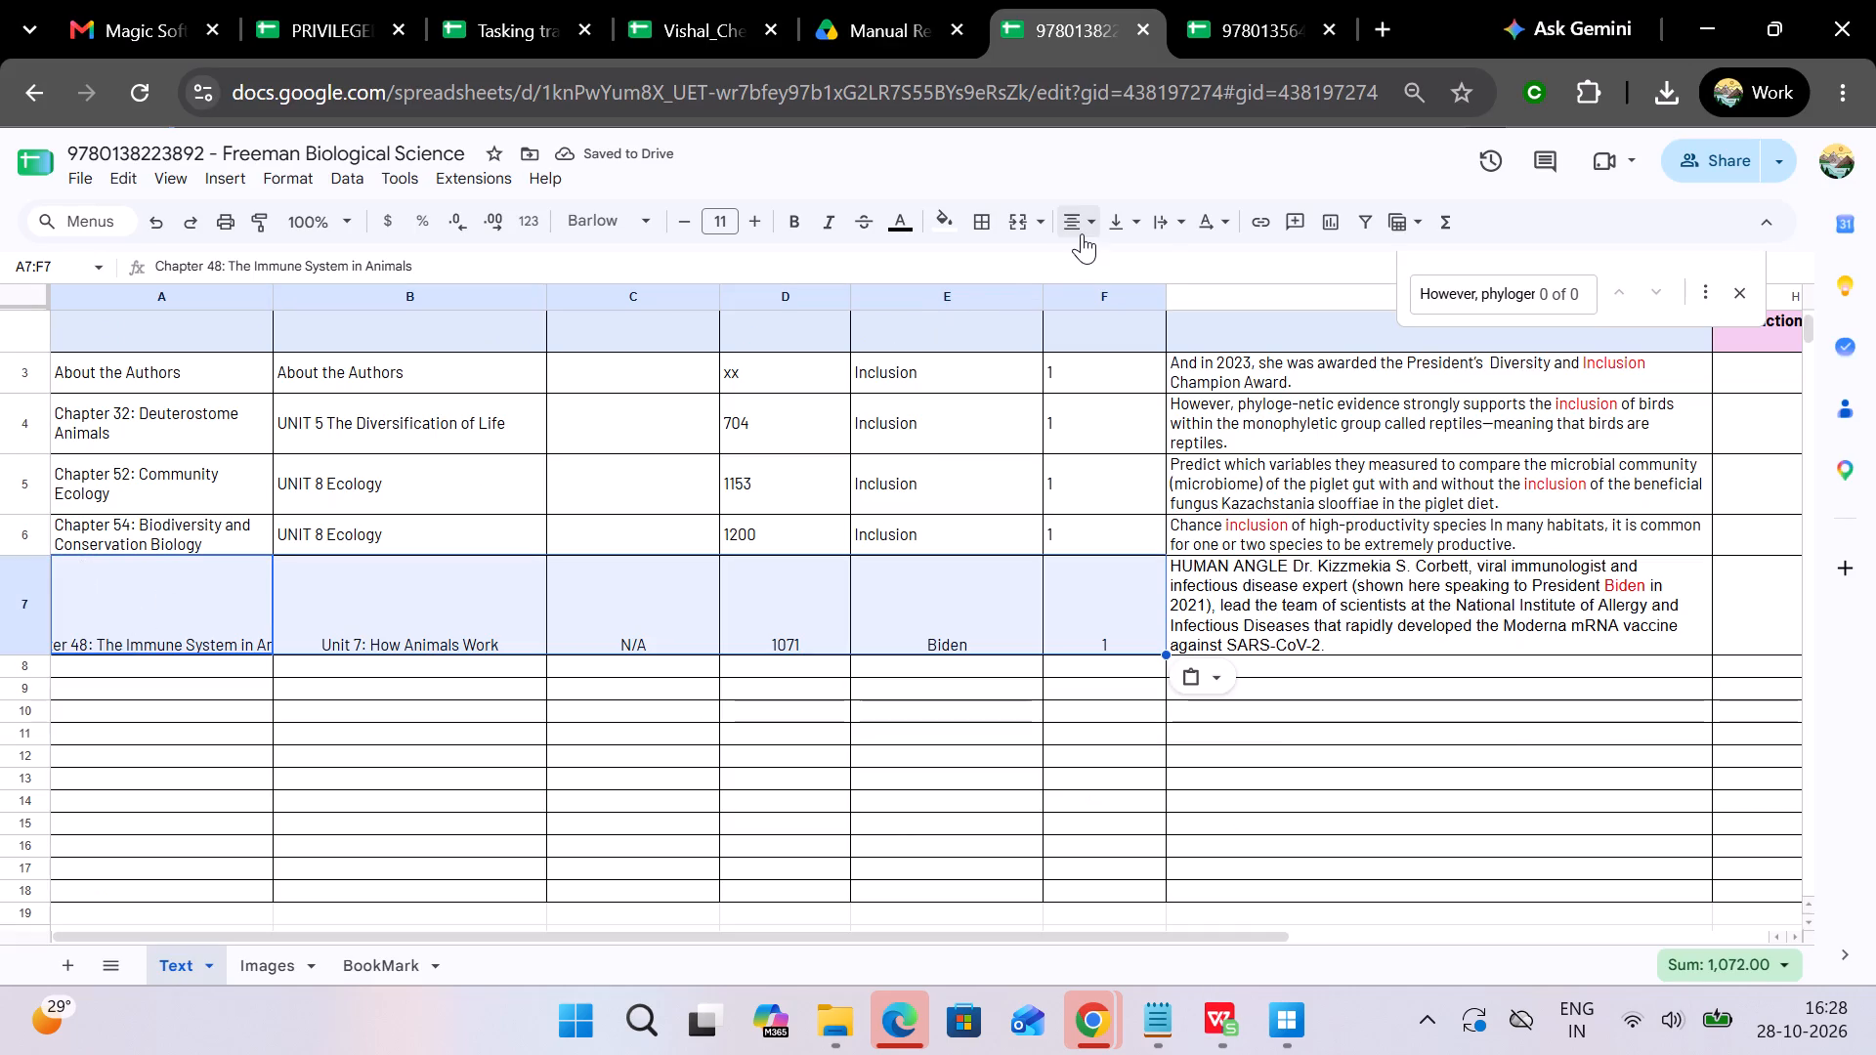
pyautogui.moveTo(1082, 232); pyautogui.dragTo(1086, 270)
pyautogui.click(1086, 270)
pyautogui.moveTo(1113, 234); pyautogui.dragTo(1152, 259)
pyautogui.click(1152, 259)
pyautogui.moveTo(1156, 216); pyautogui.dragTo(1212, 260)
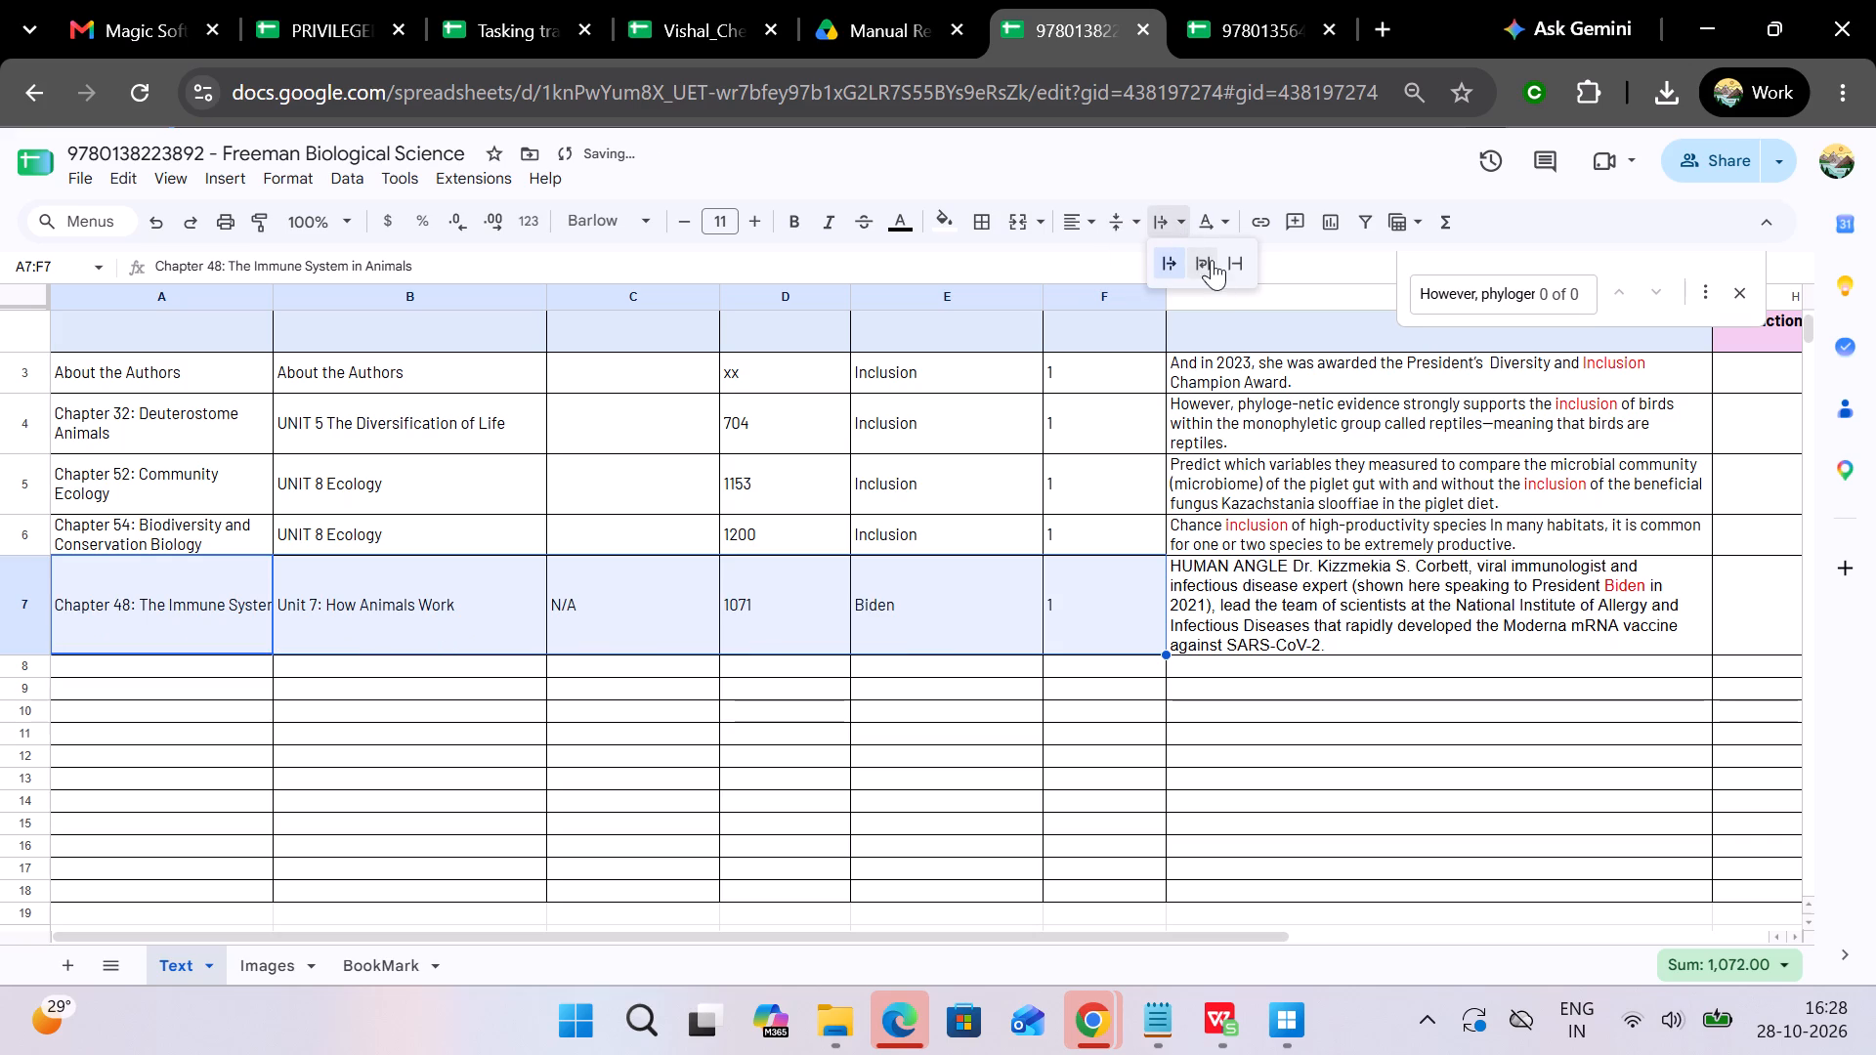
pyautogui.moveTo(1212, 260); pyautogui.dragTo(1217, 274)
pyautogui.click(1206, 265)
pyautogui.click(525, 678)
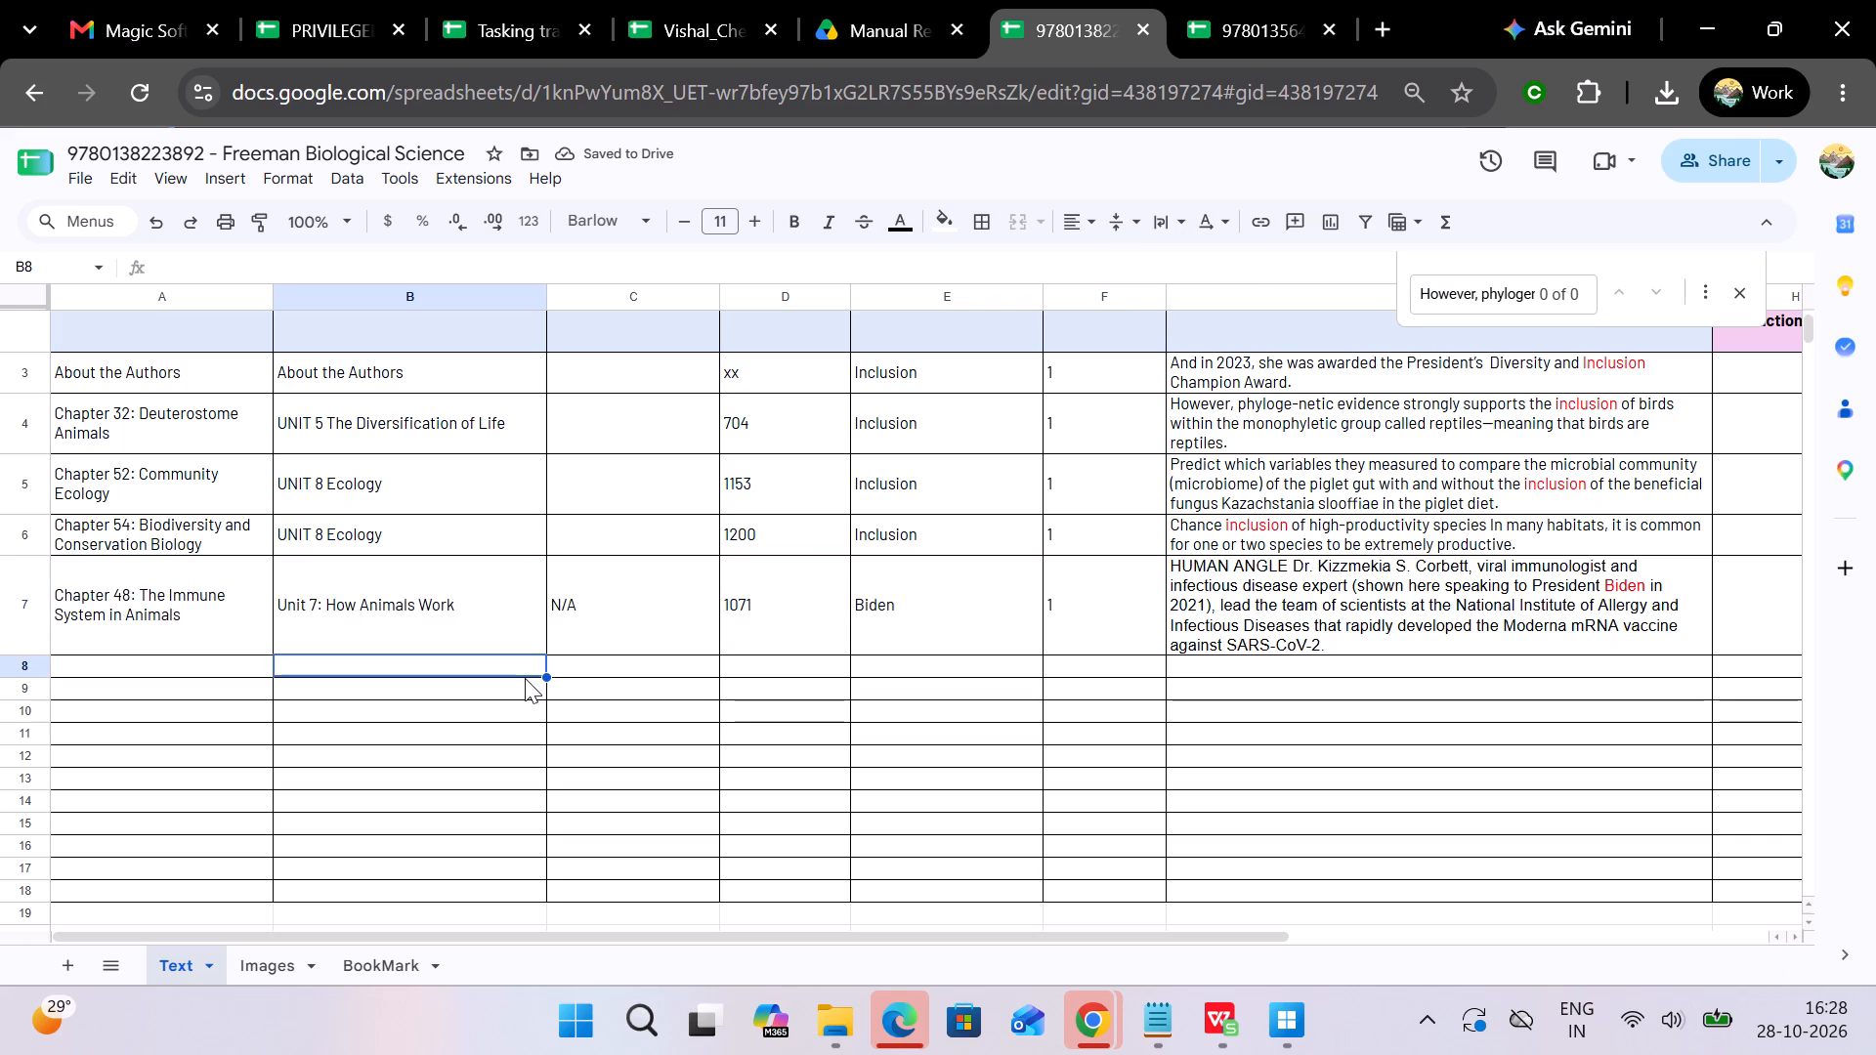
# Clear the "N/A" from row 7's eText Page URL cell.
pyautogui.hotkey('alt', 'Tab')
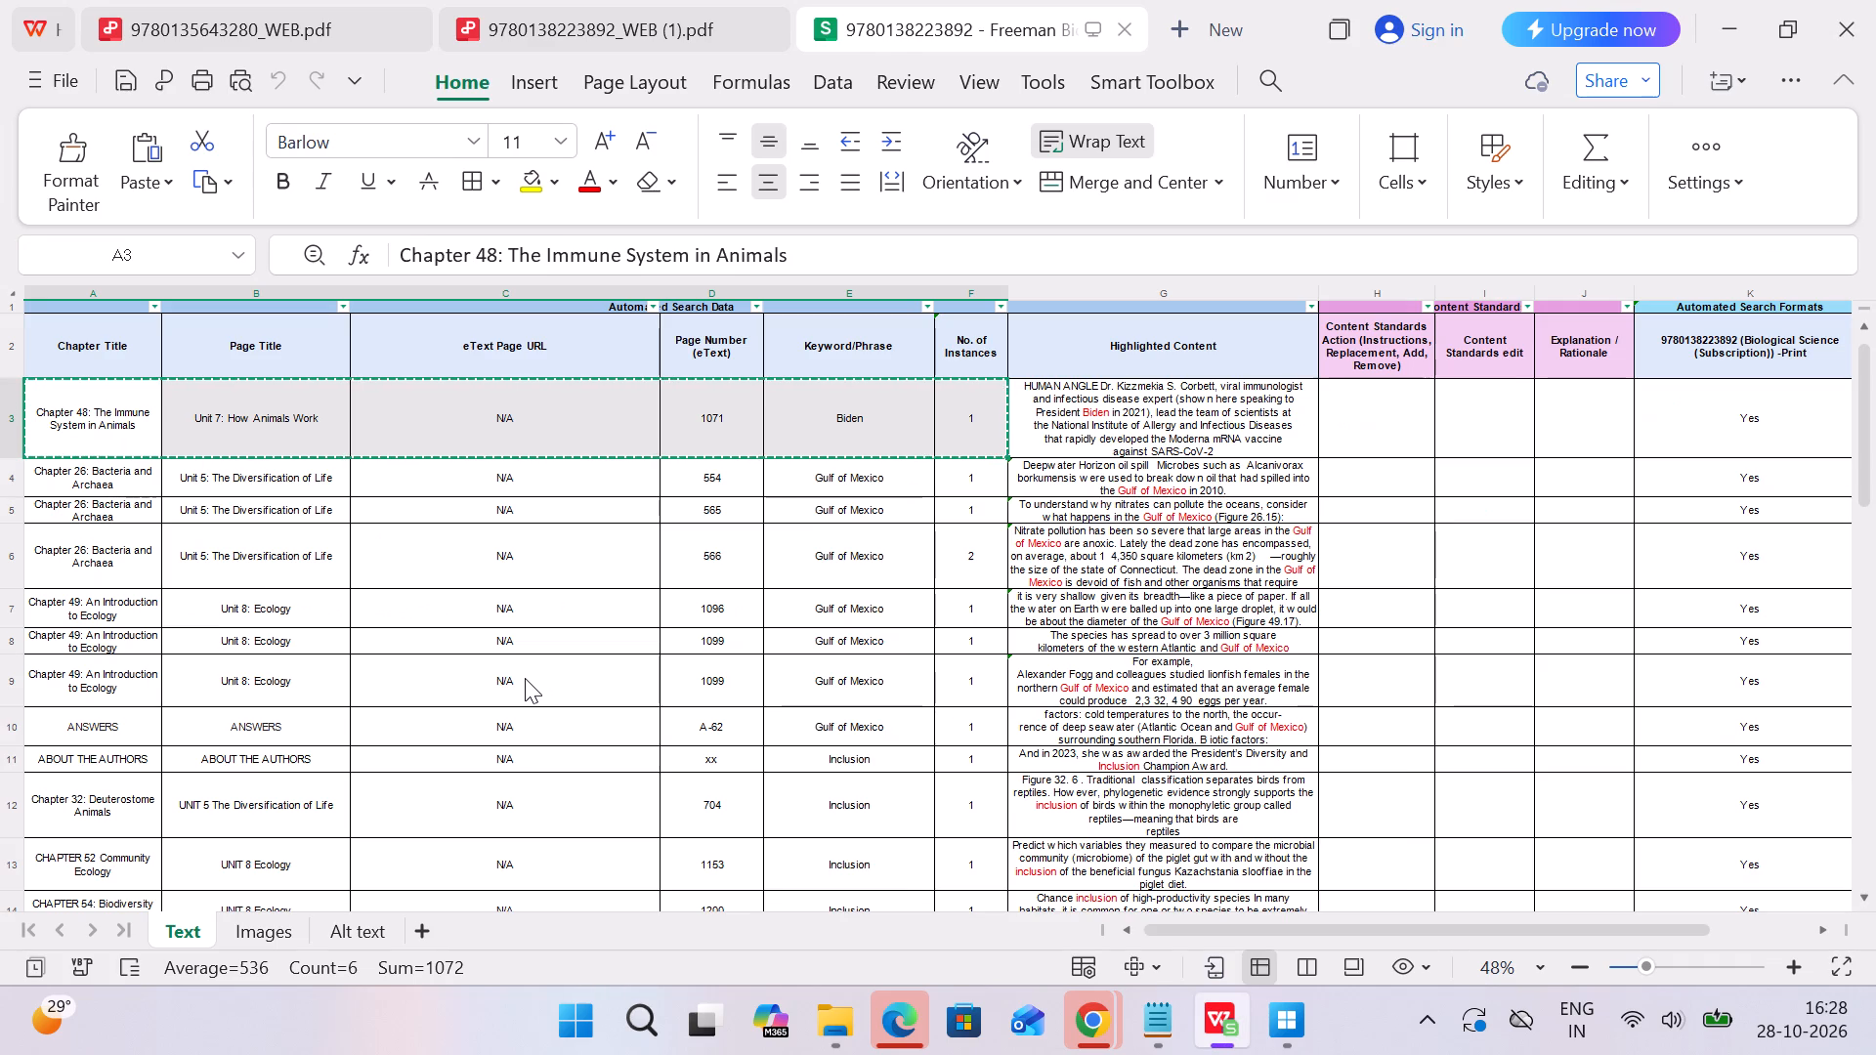
pyautogui.click(443, 443)
pyautogui.hotkey('alt', 'Tab')
pyautogui.click(579, 635)
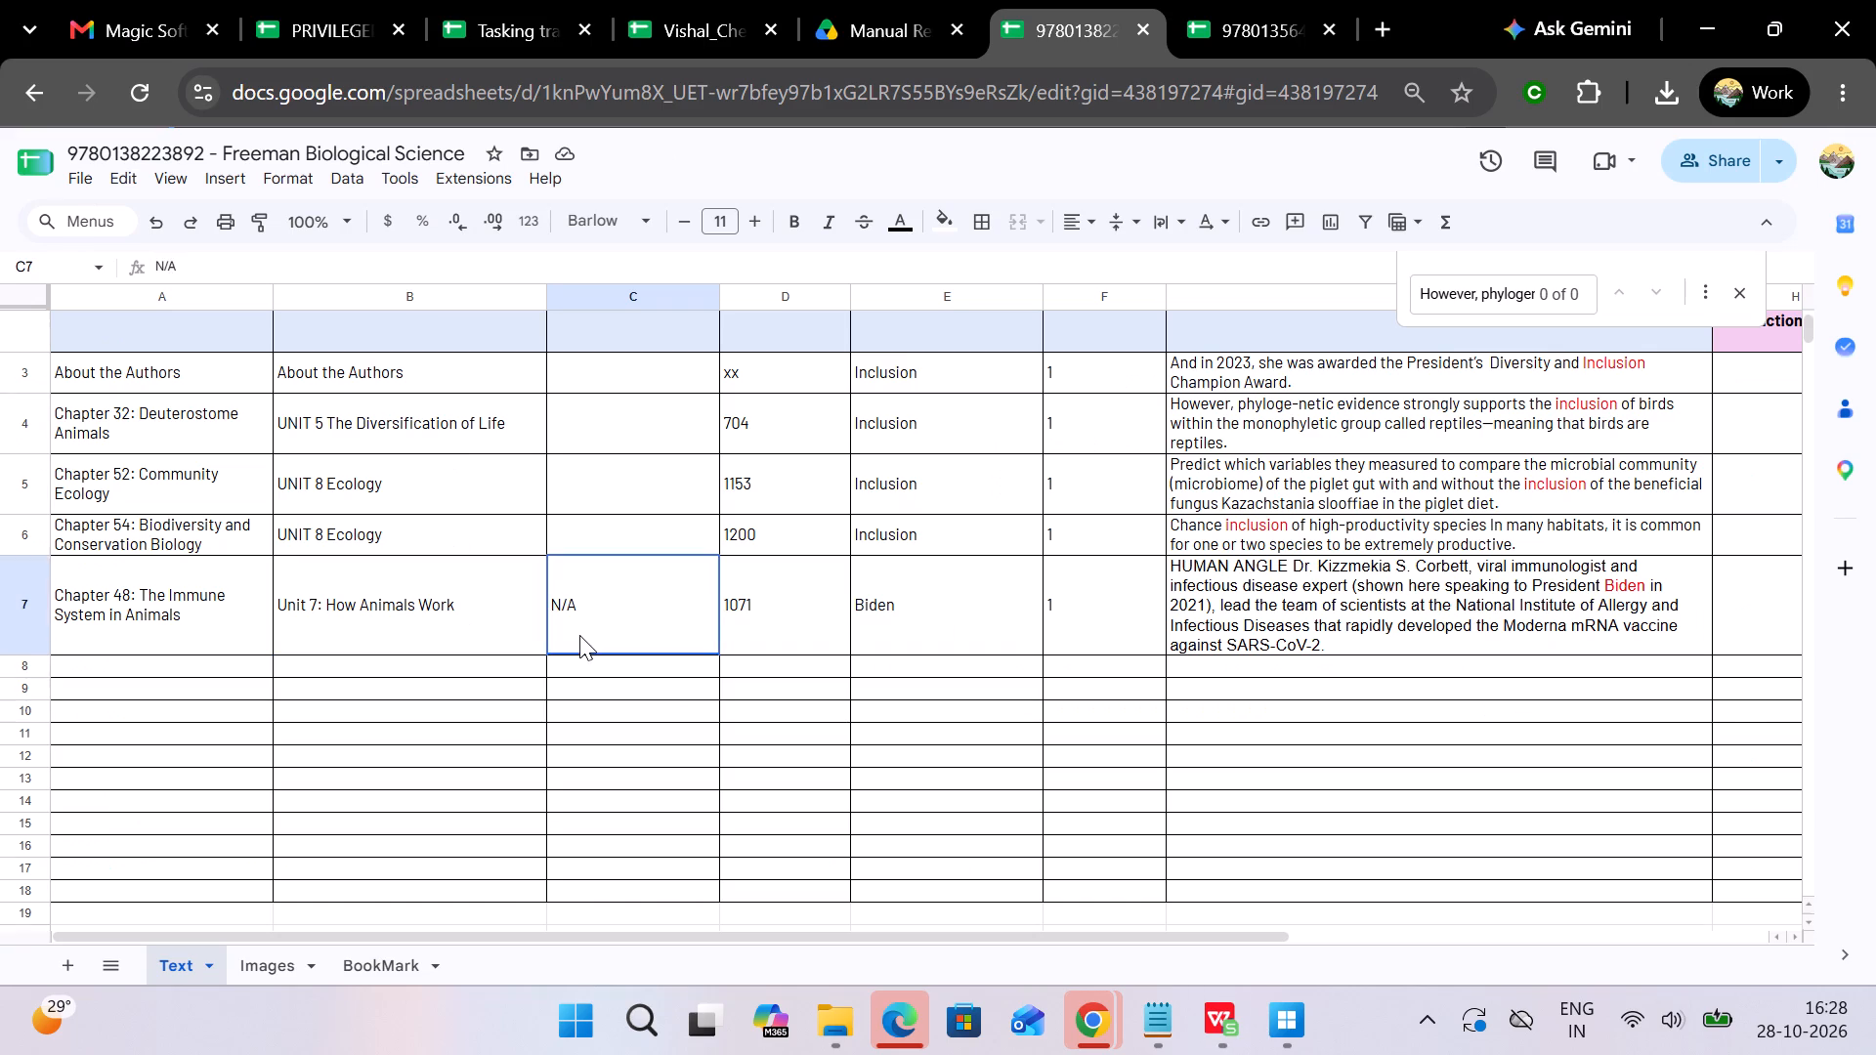
# Clear the "N/A" from row 7's eText Page URL cell.
pyautogui.press('BackSpace')
pyautogui.click(932, 632)
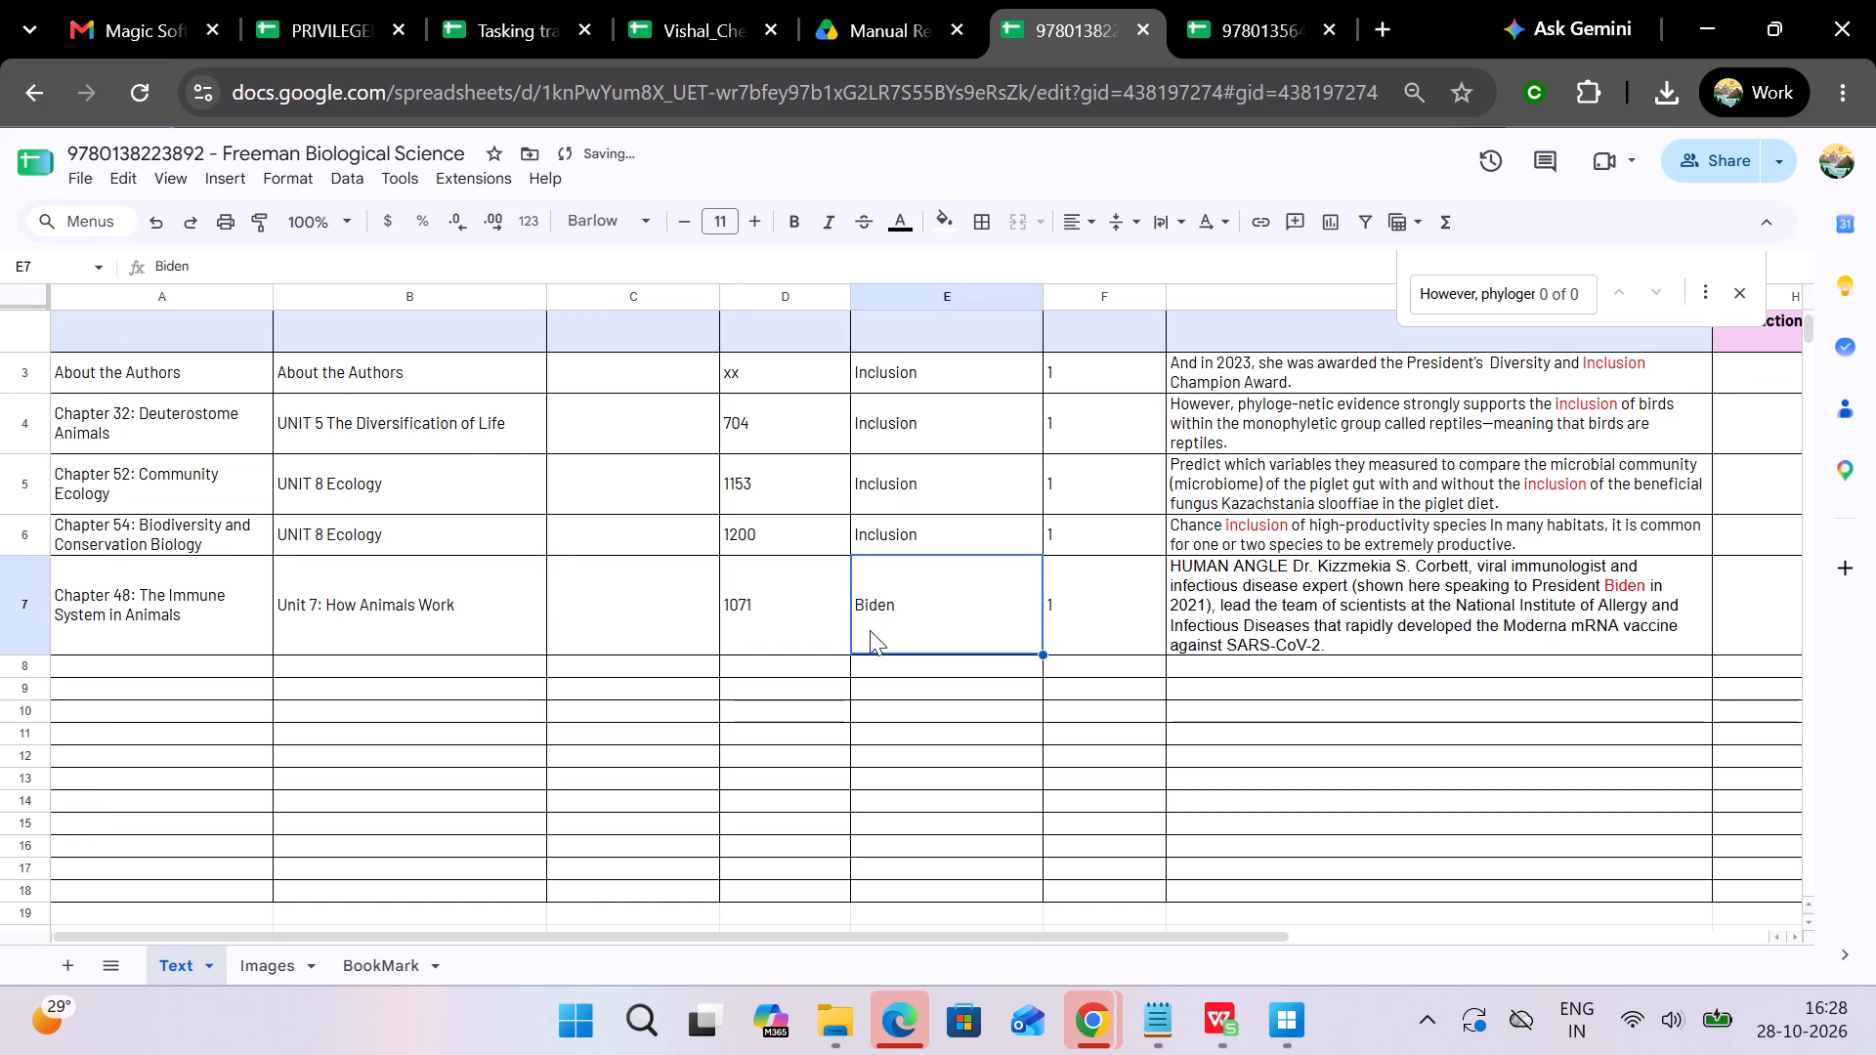
pyautogui.hscroll(-1, 529, 662)
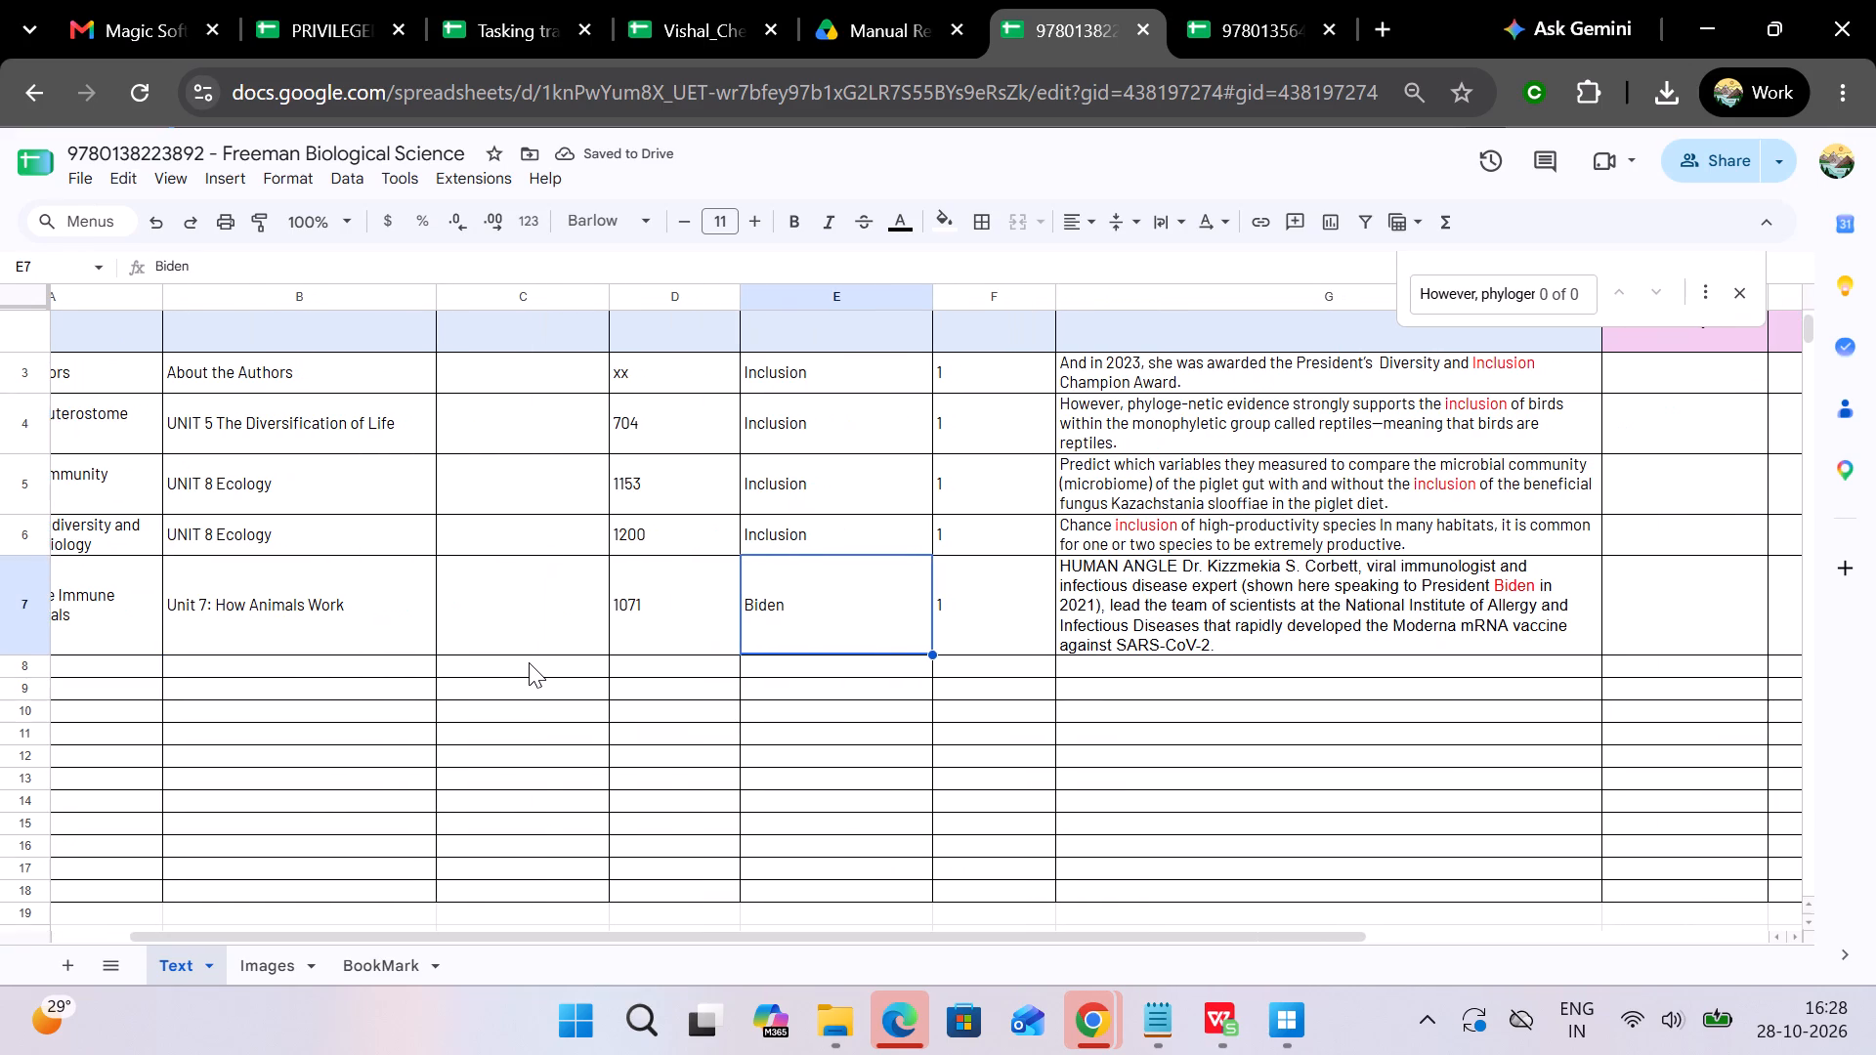
pyautogui.hscroll(-2, 529, 662)
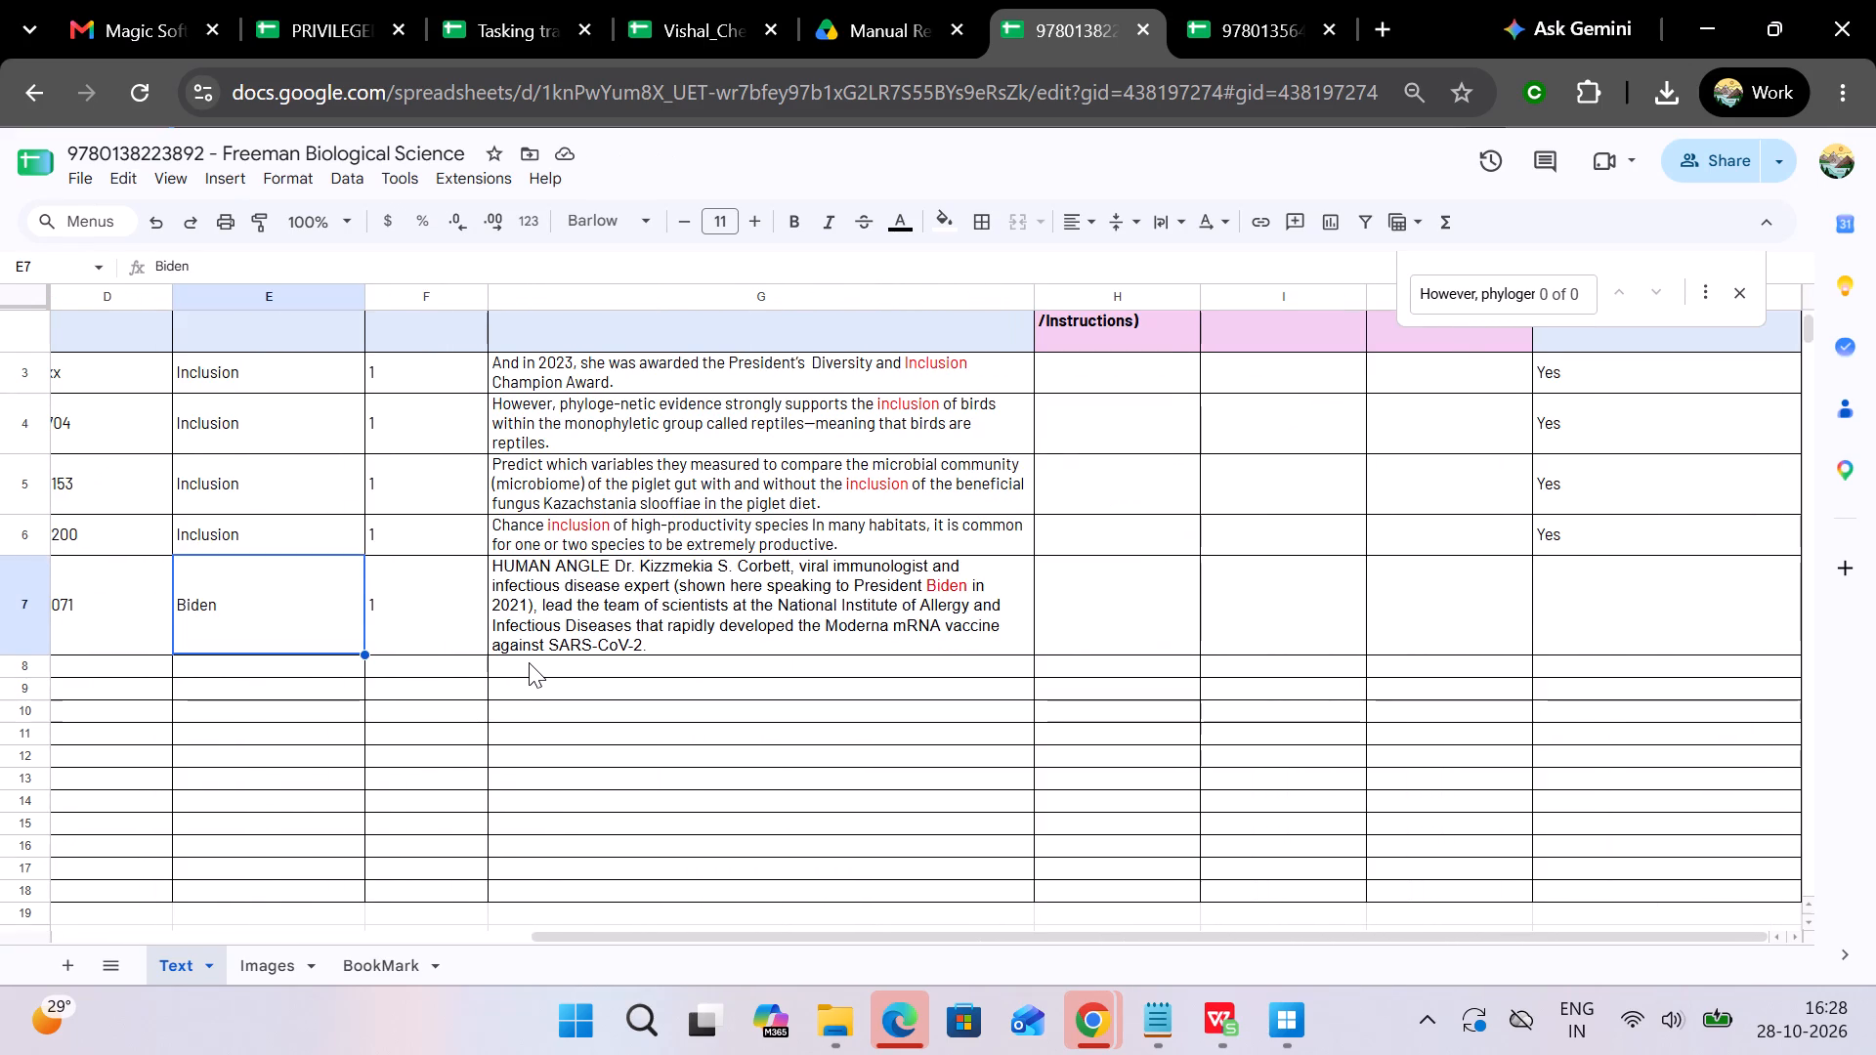
pyautogui.scroll(1, 529, 662)
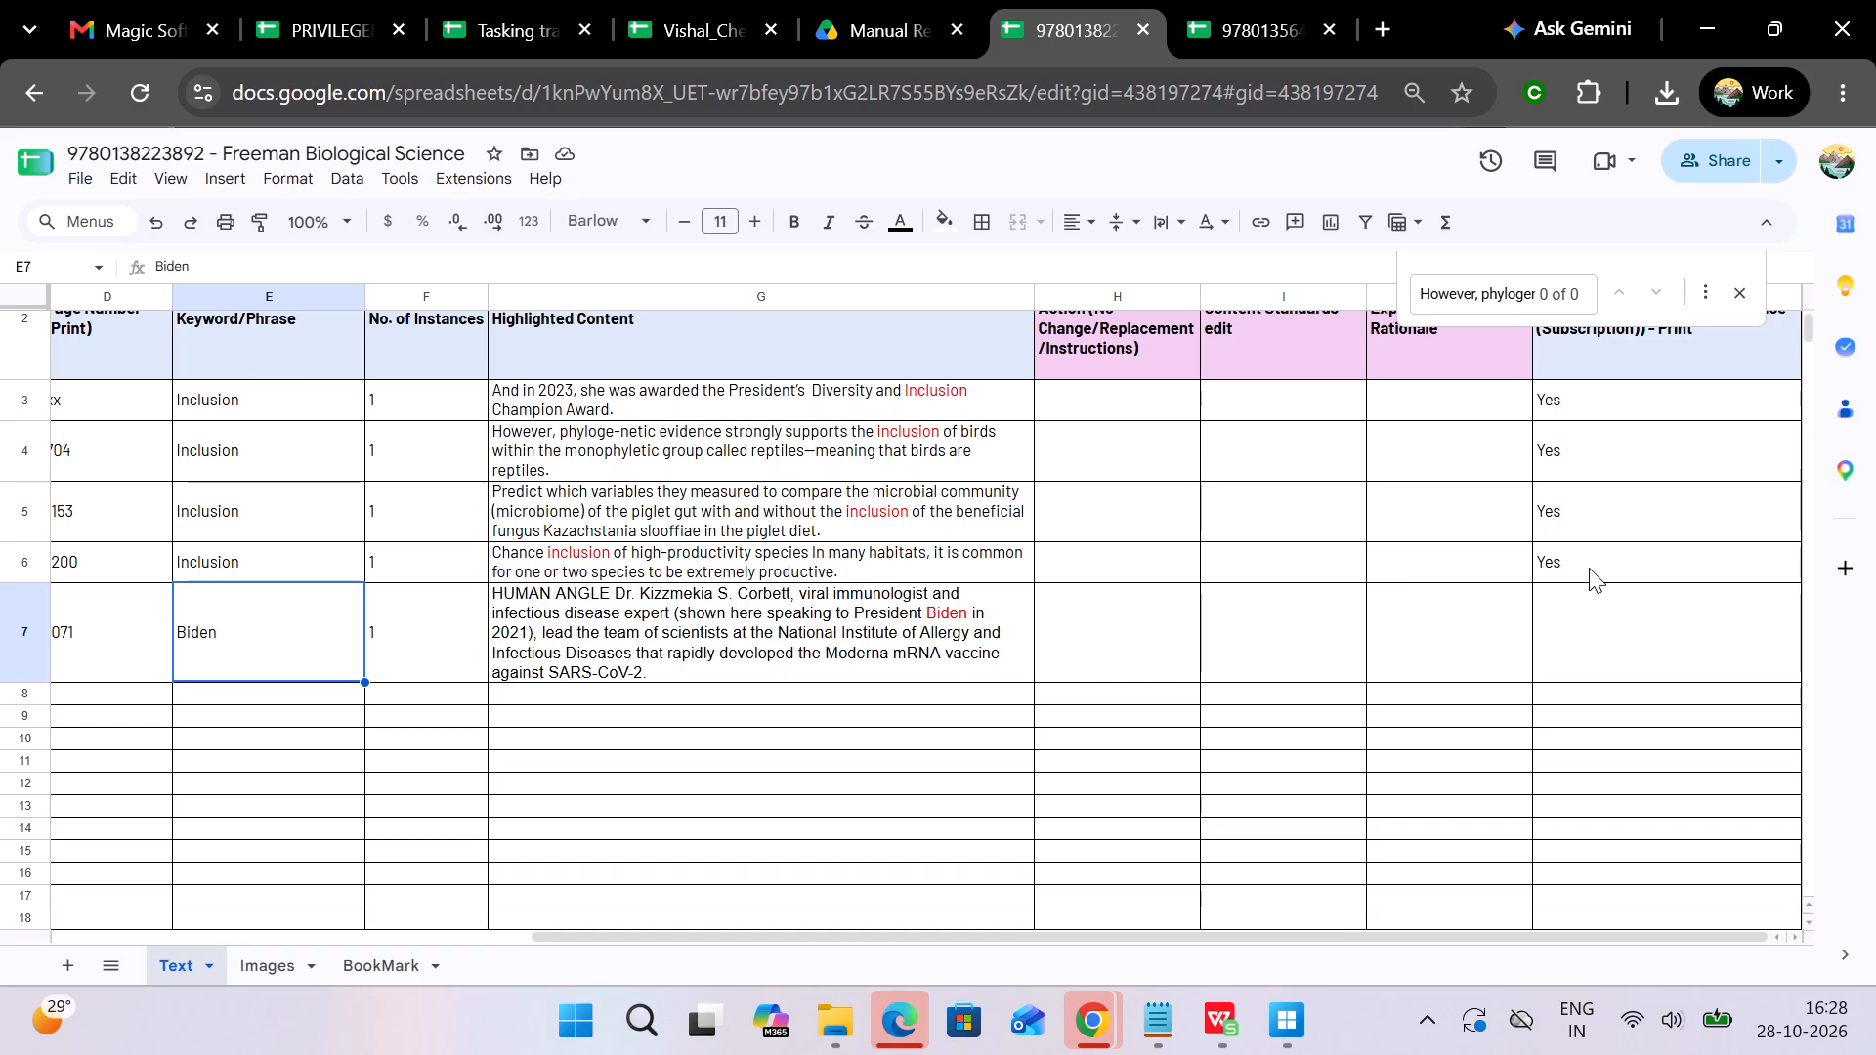
pyautogui.click(1584, 564)
pyautogui.hotkey('ctrl', 'c')
pyautogui.click(1586, 618)
pyautogui.hotkey('ctrl', 'v')
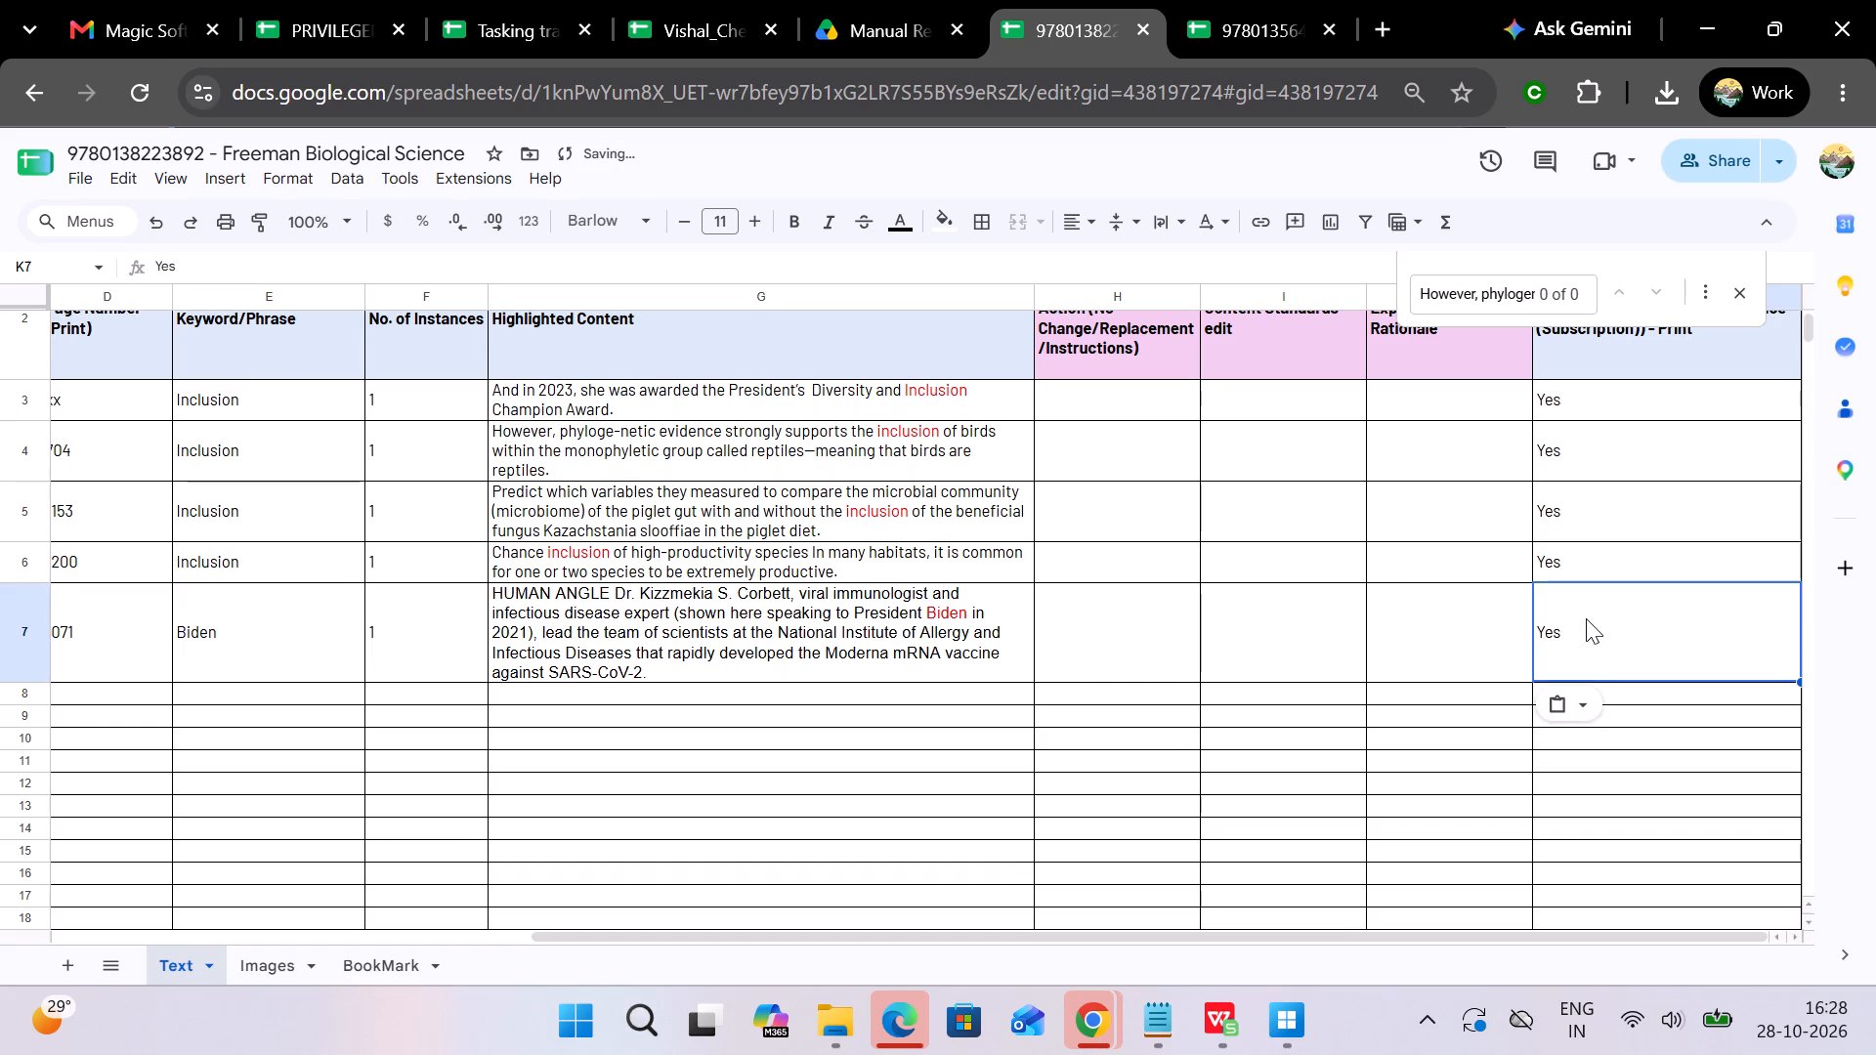
pyautogui.click(1428, 631)
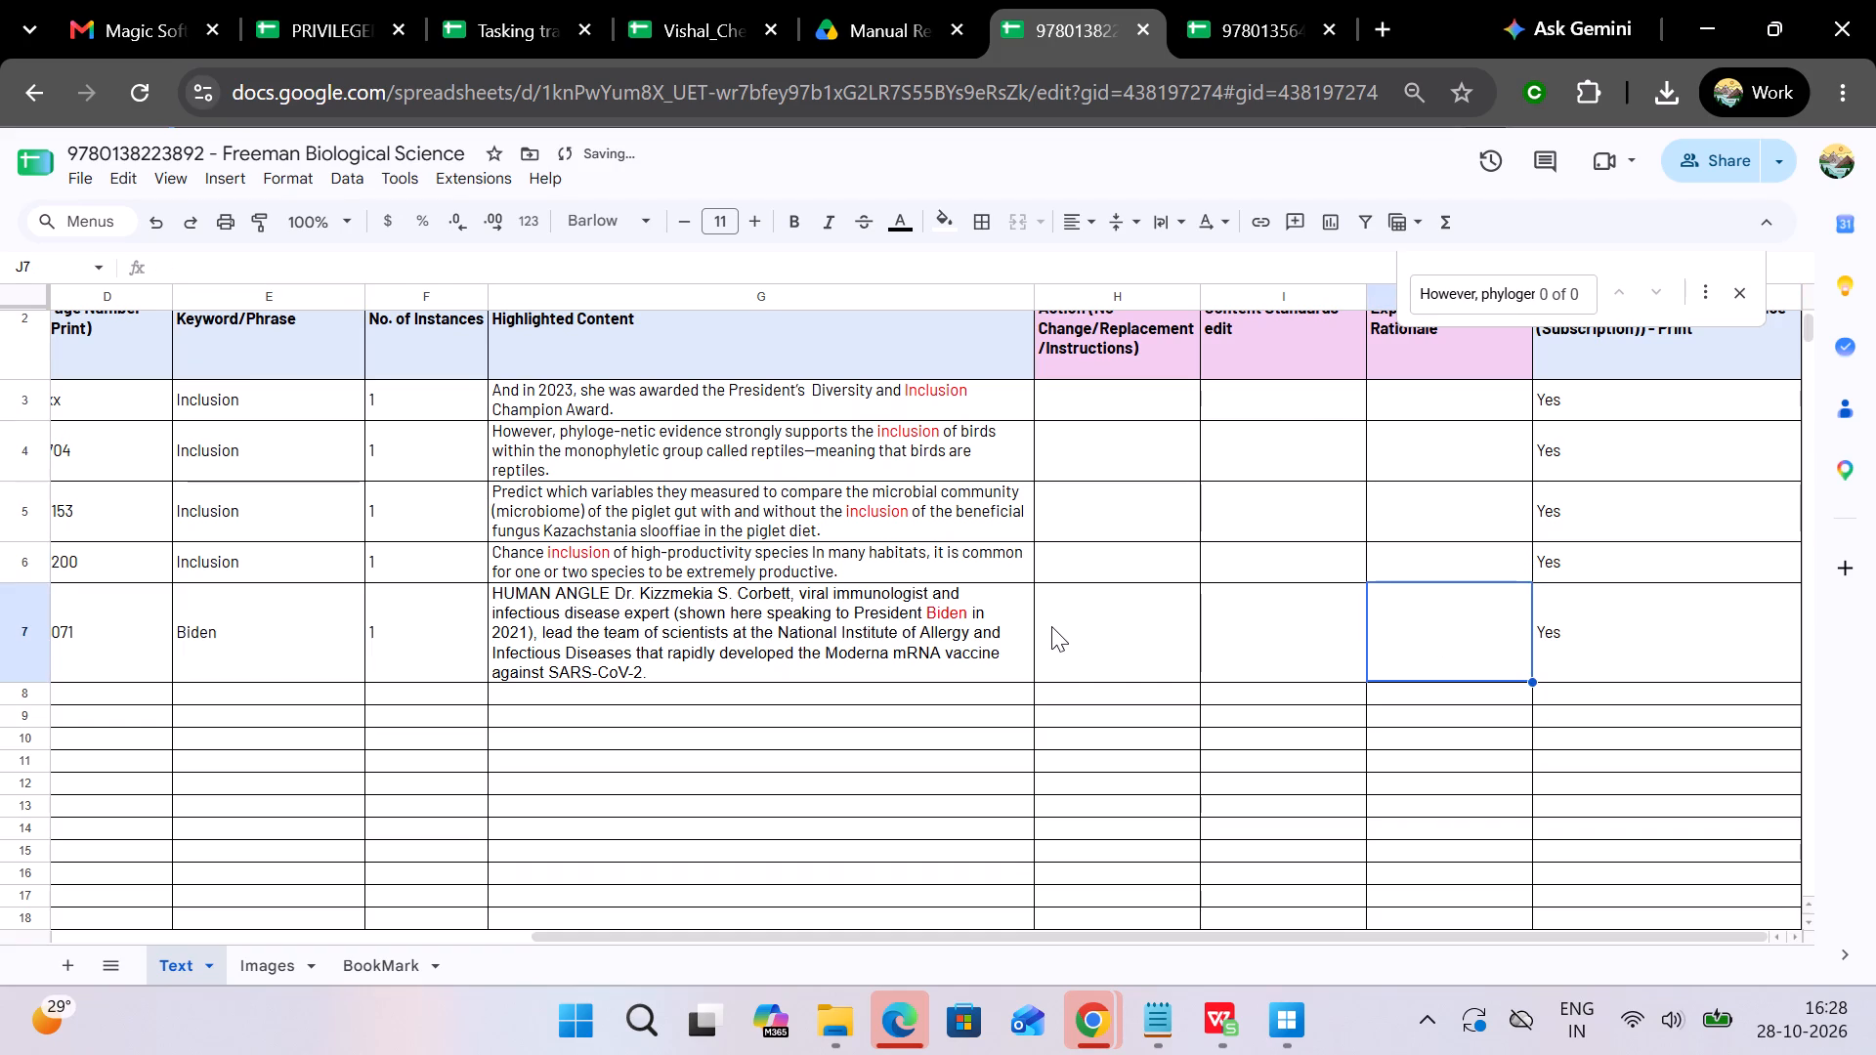
# Copy the formatting of row 4 onto row 7, the Biden entry, and check the row across its columns.
pyautogui.hscroll(1, 1045, 624)
pyautogui.scroll(1, 1045, 624)
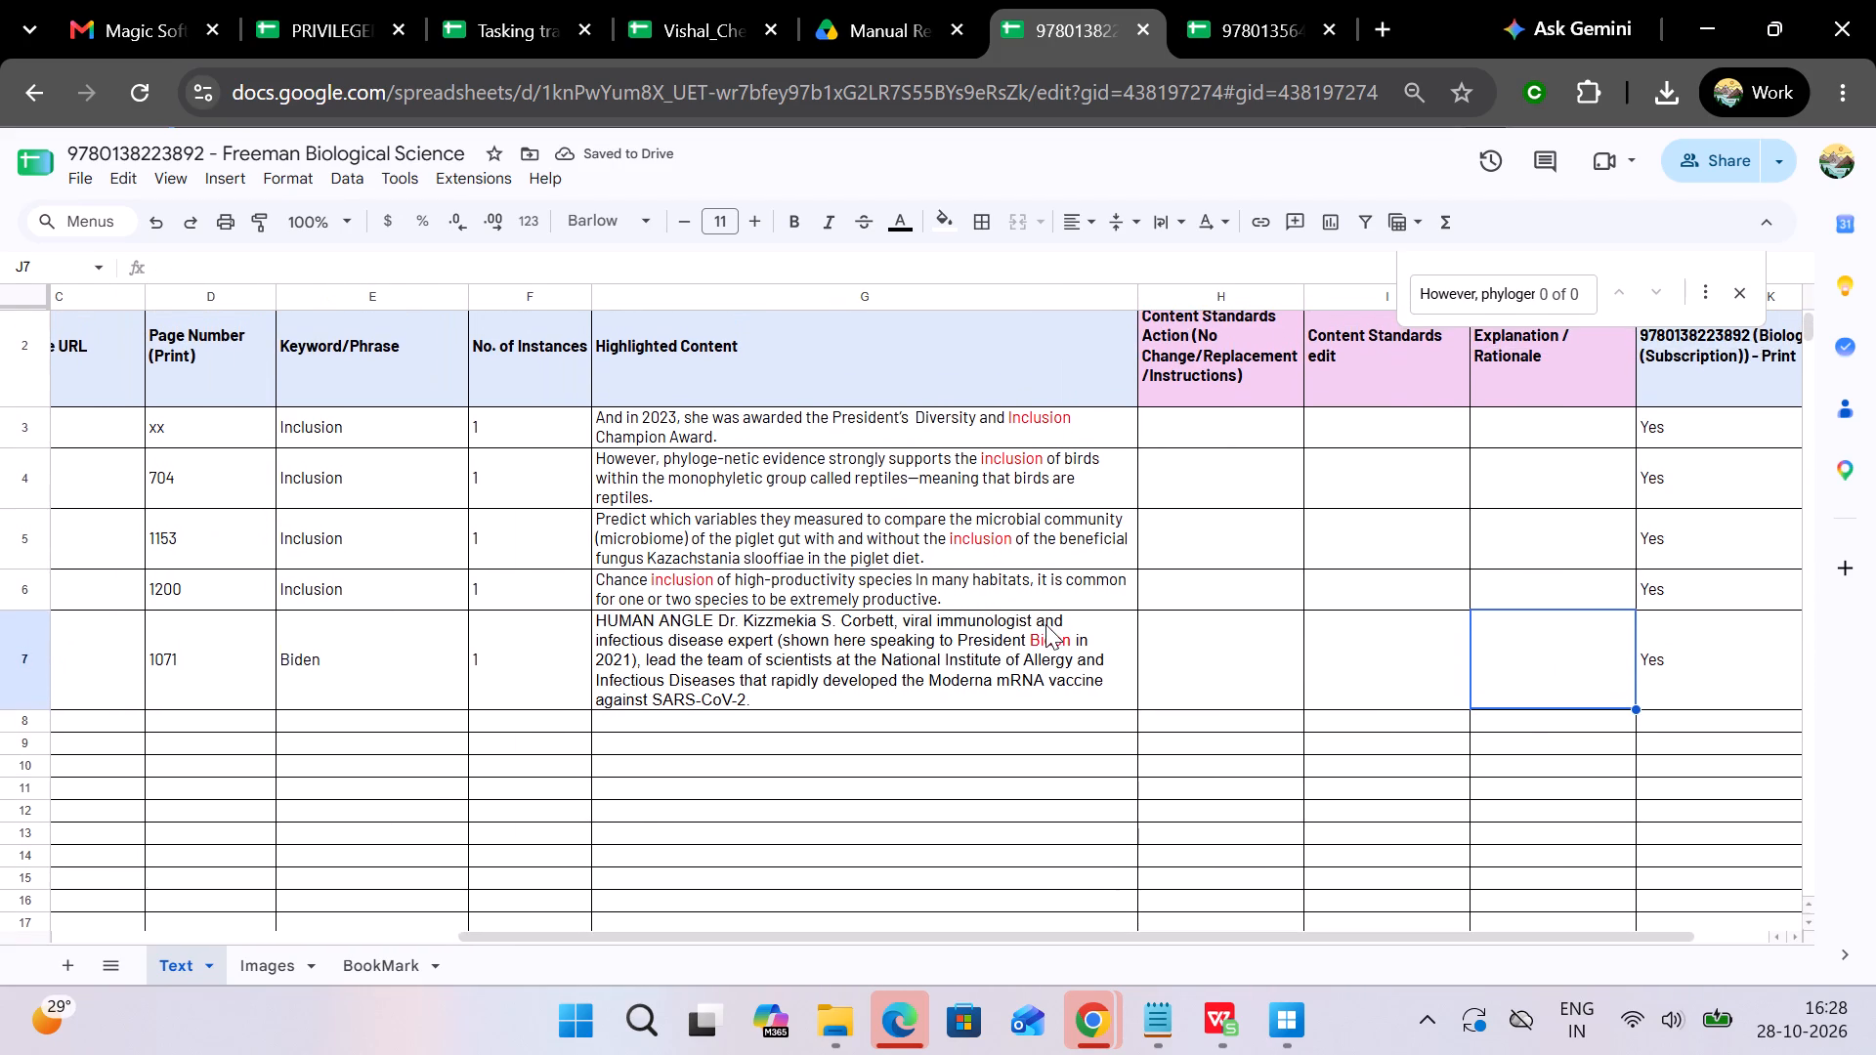
pyautogui.scroll(1, 1045, 624)
pyautogui.click(998, 595)
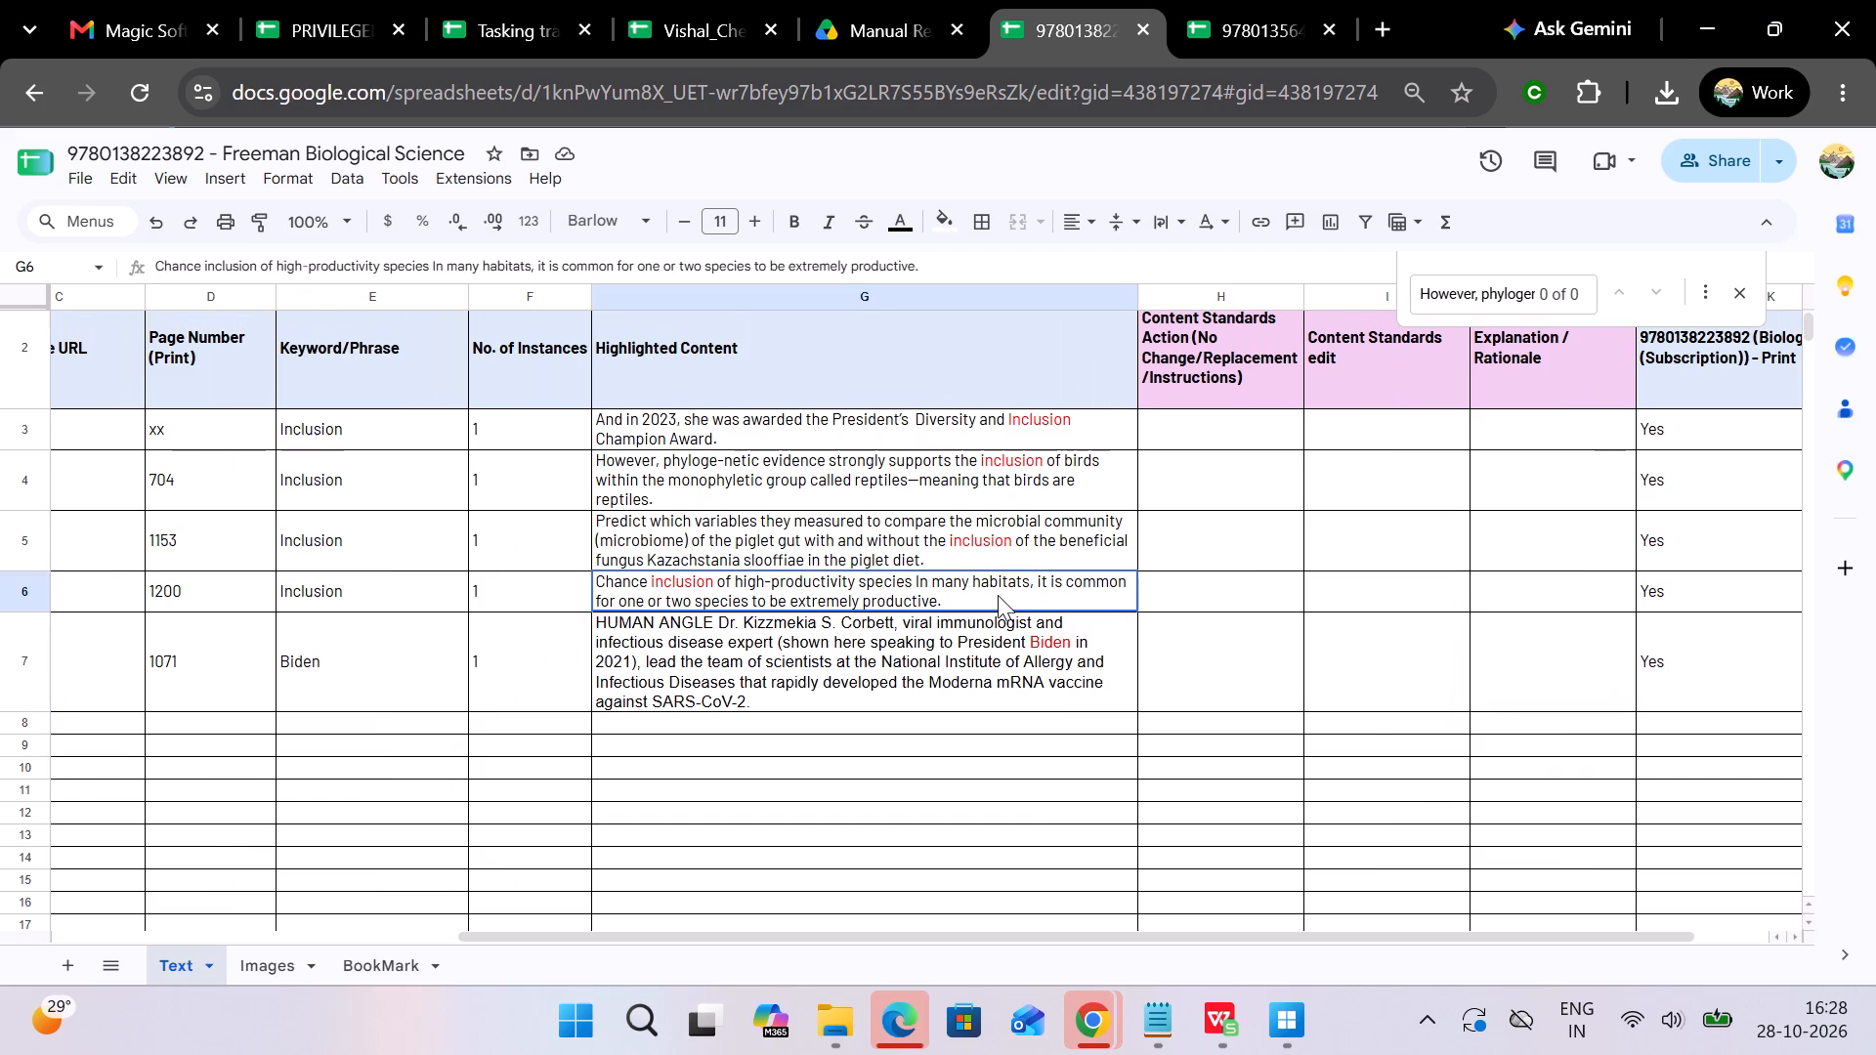
pyautogui.click(939, 646)
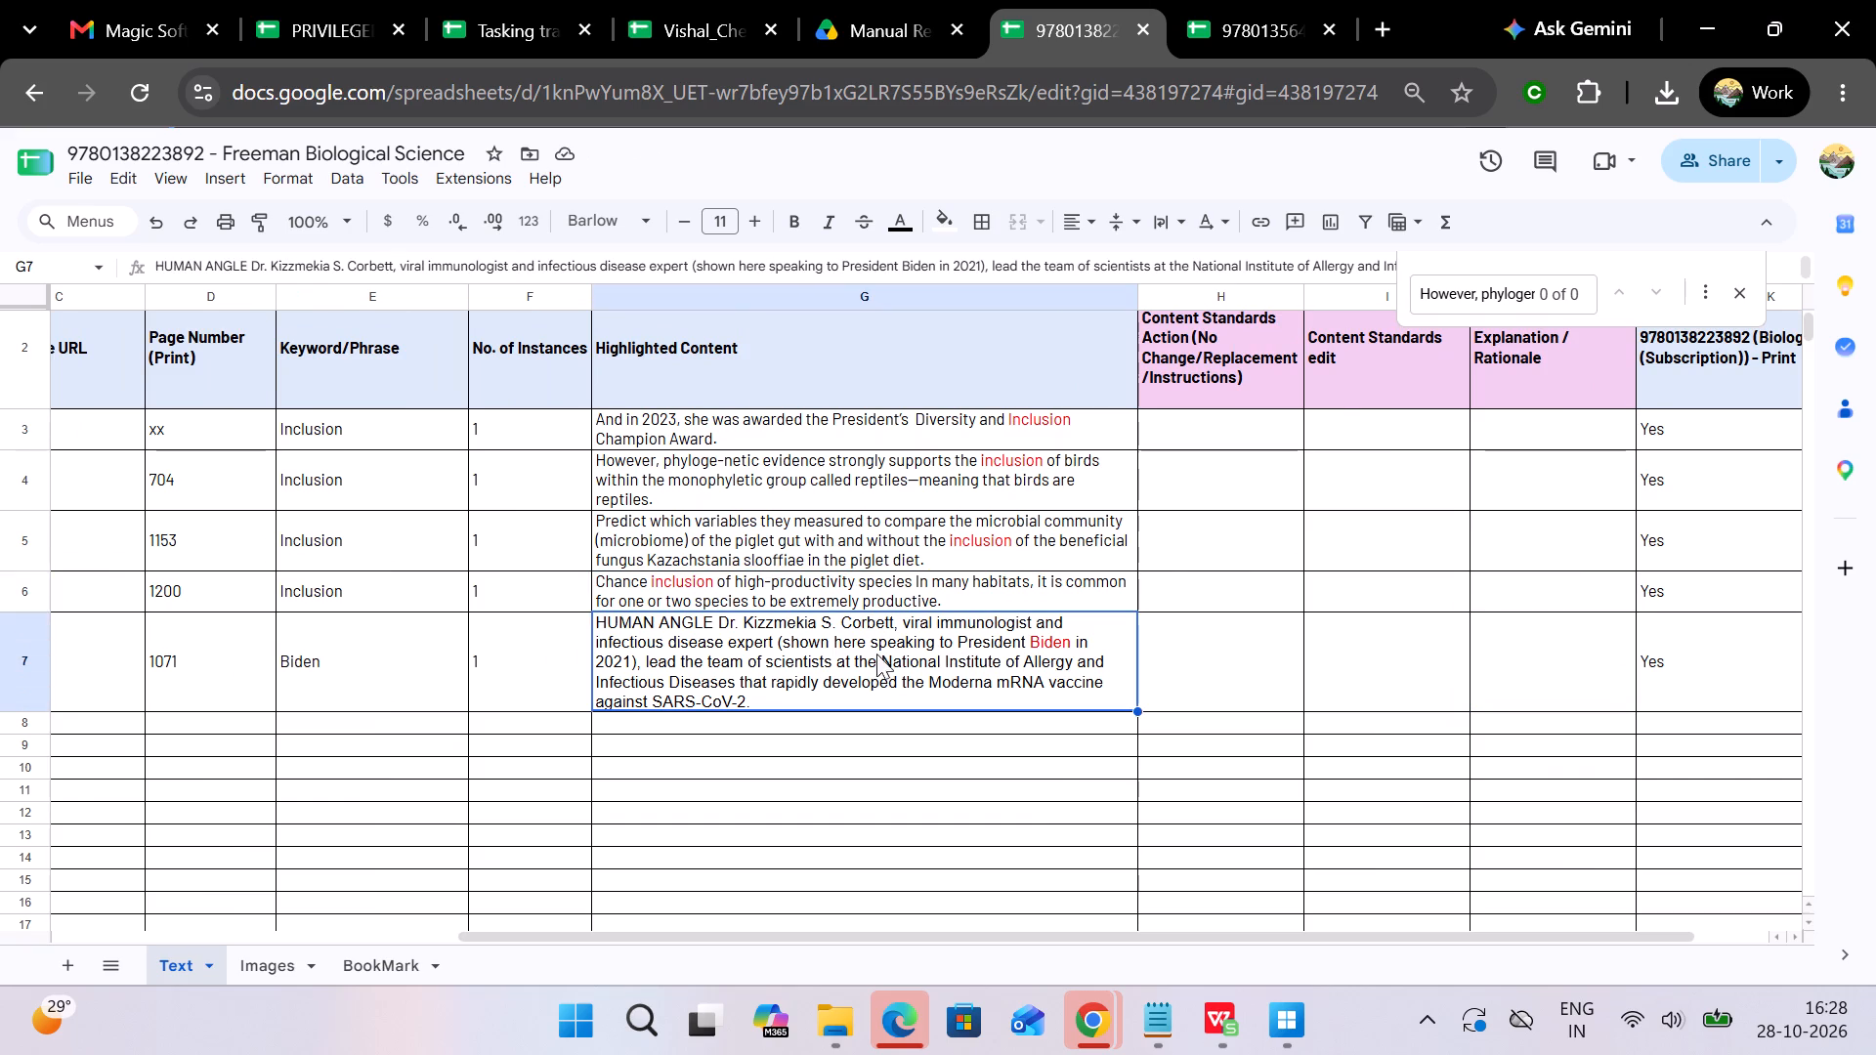
pyautogui.hscroll(2, 752, 653)
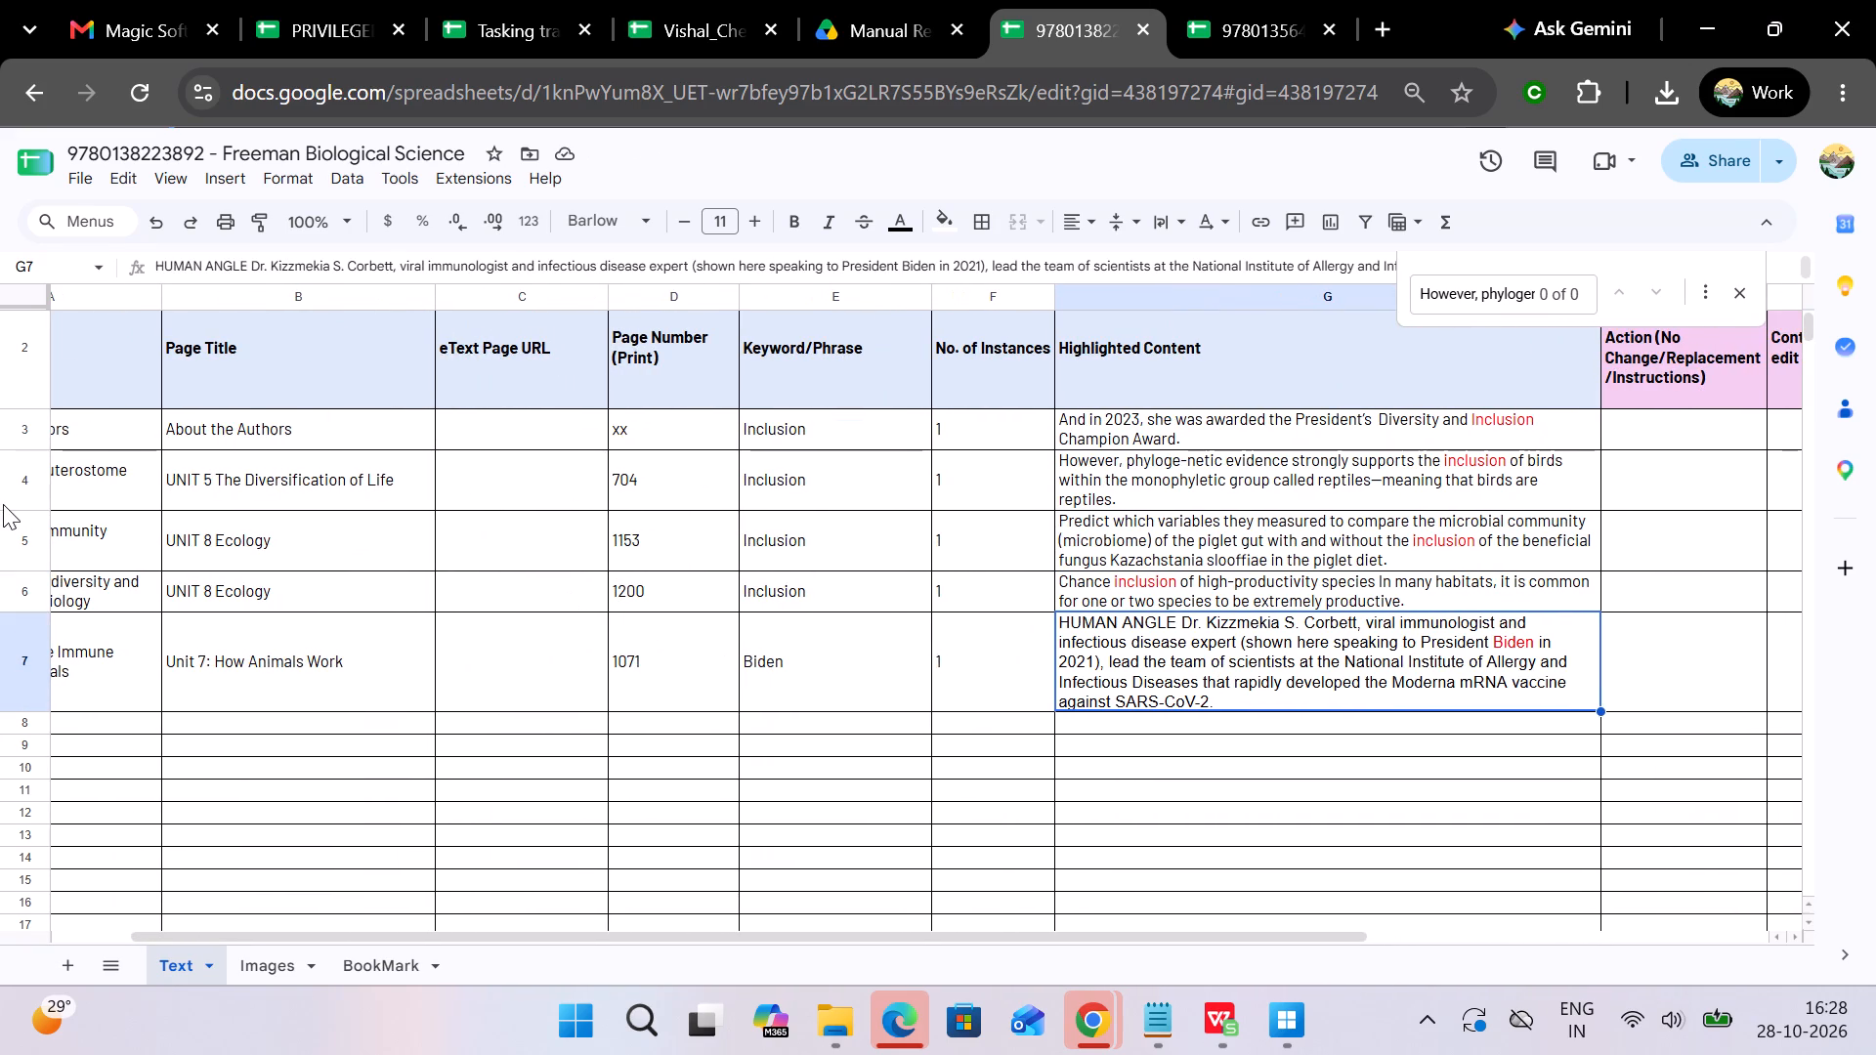
pyautogui.click(8, 473)
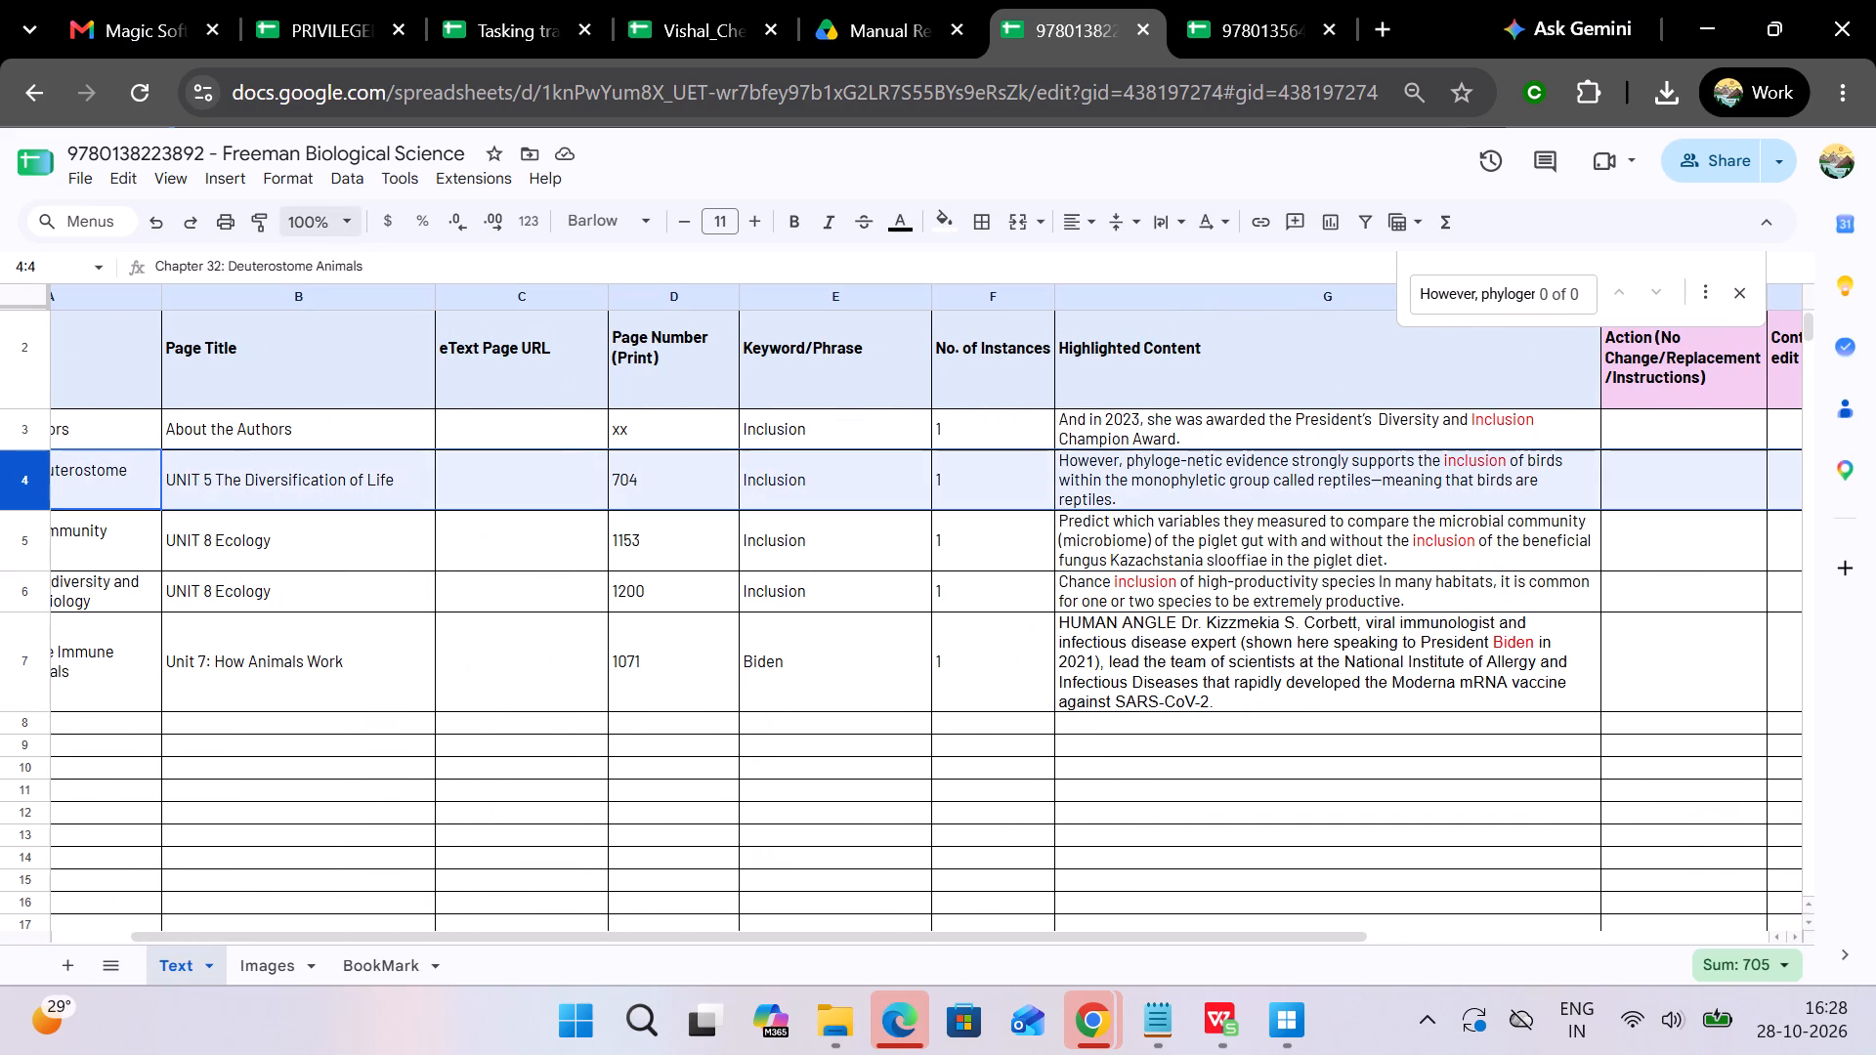
pyautogui.click(259, 223)
pyautogui.click(27, 661)
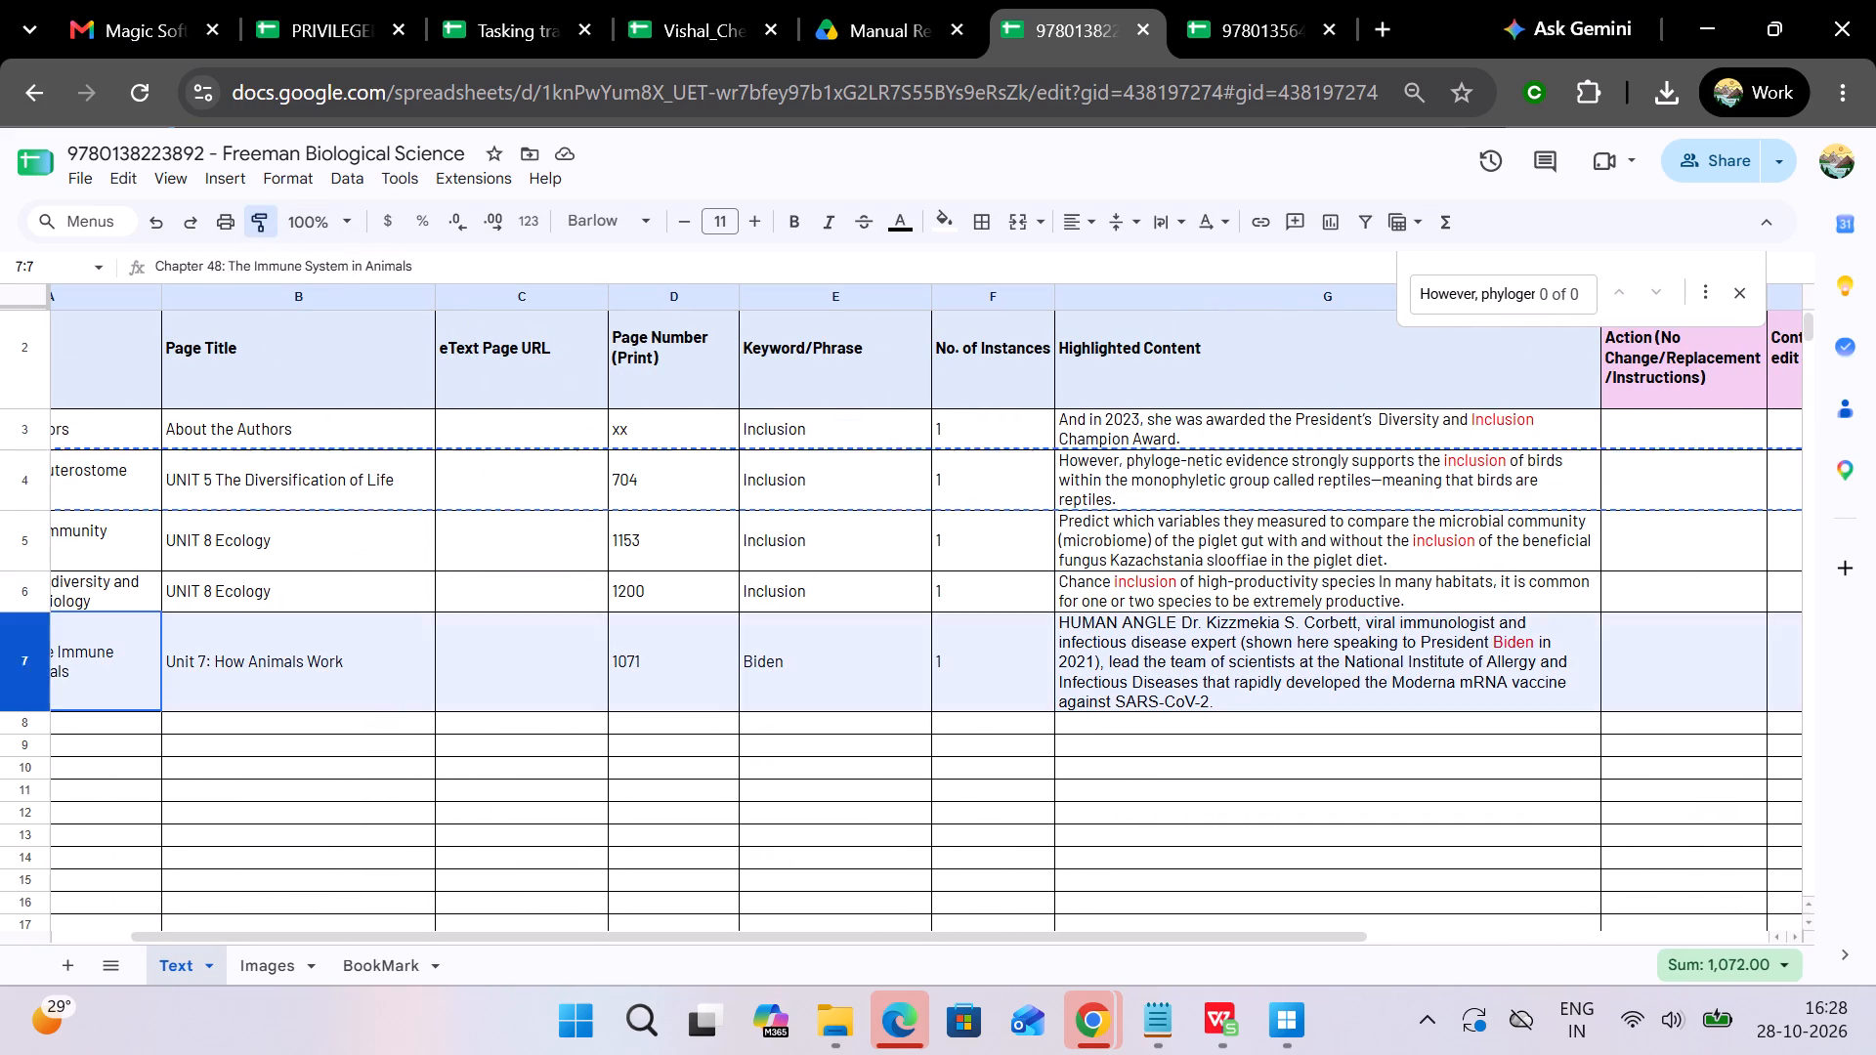
pyautogui.click(322, 795)
pyautogui.hscroll(-1, 322, 795)
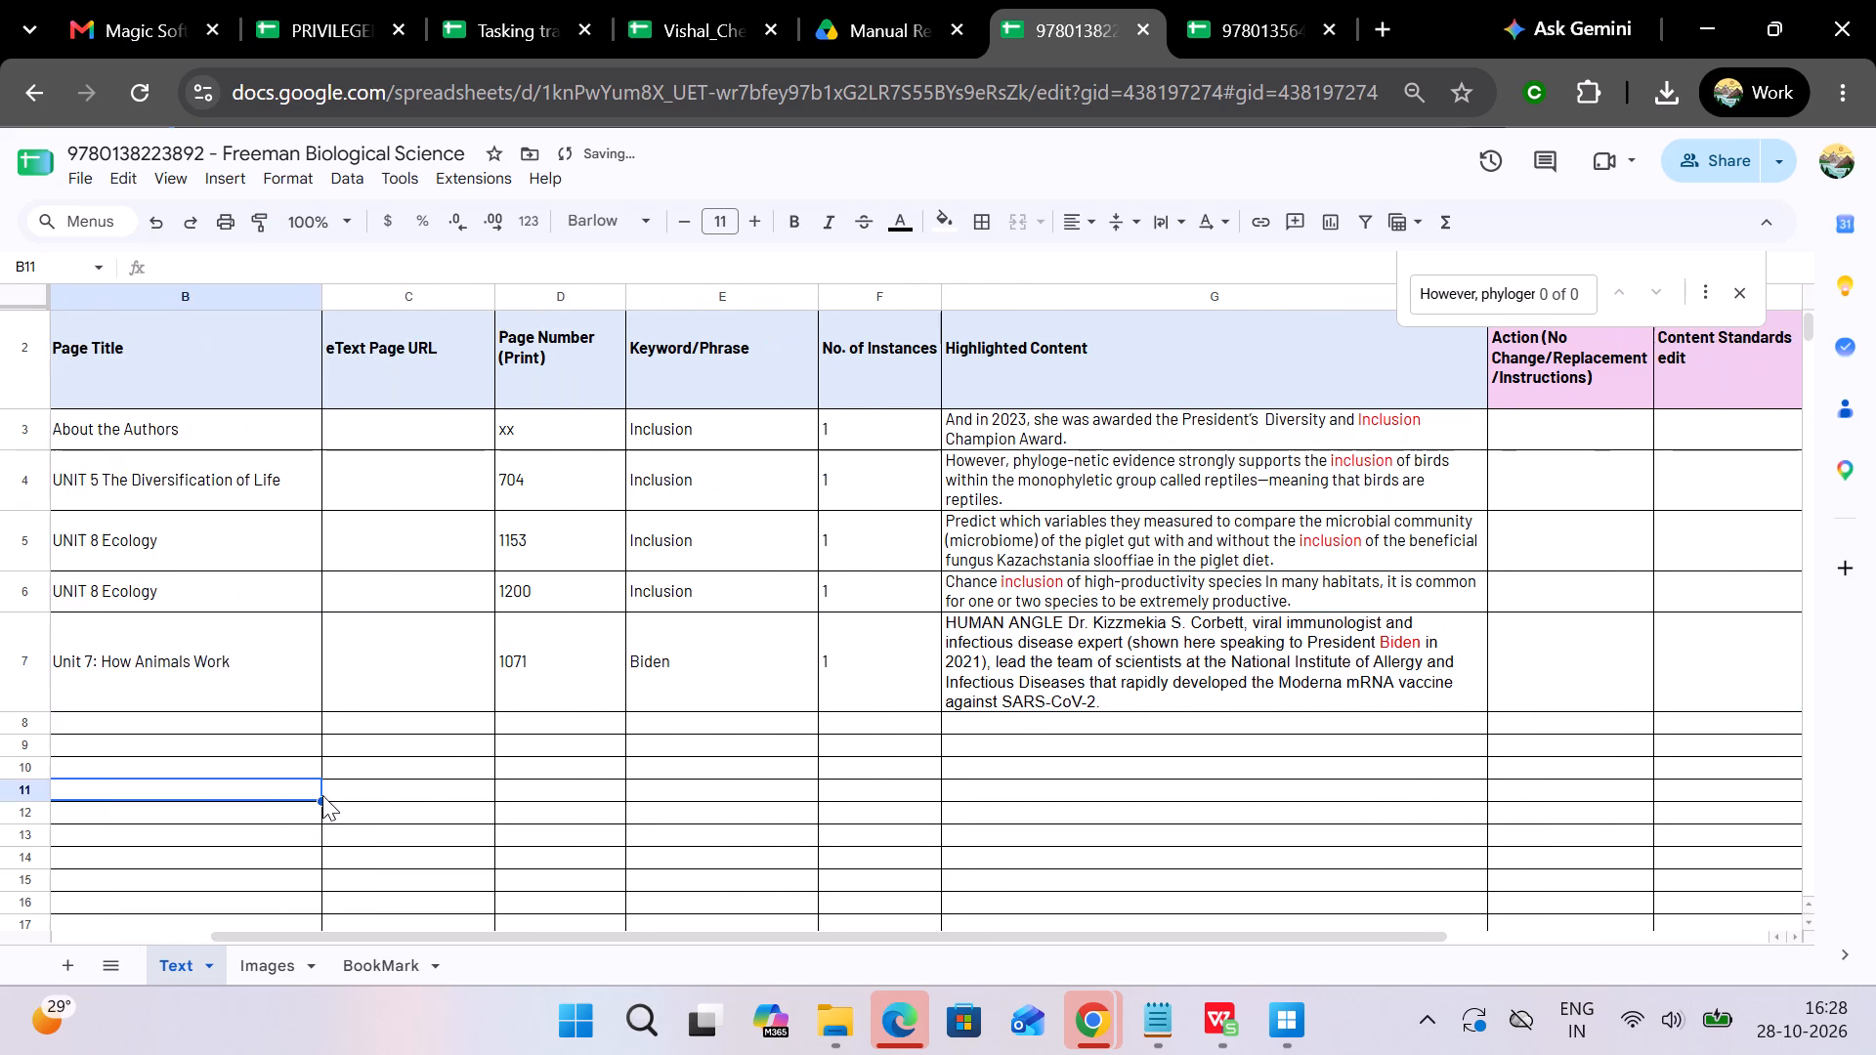
pyautogui.scroll(2, 322, 795)
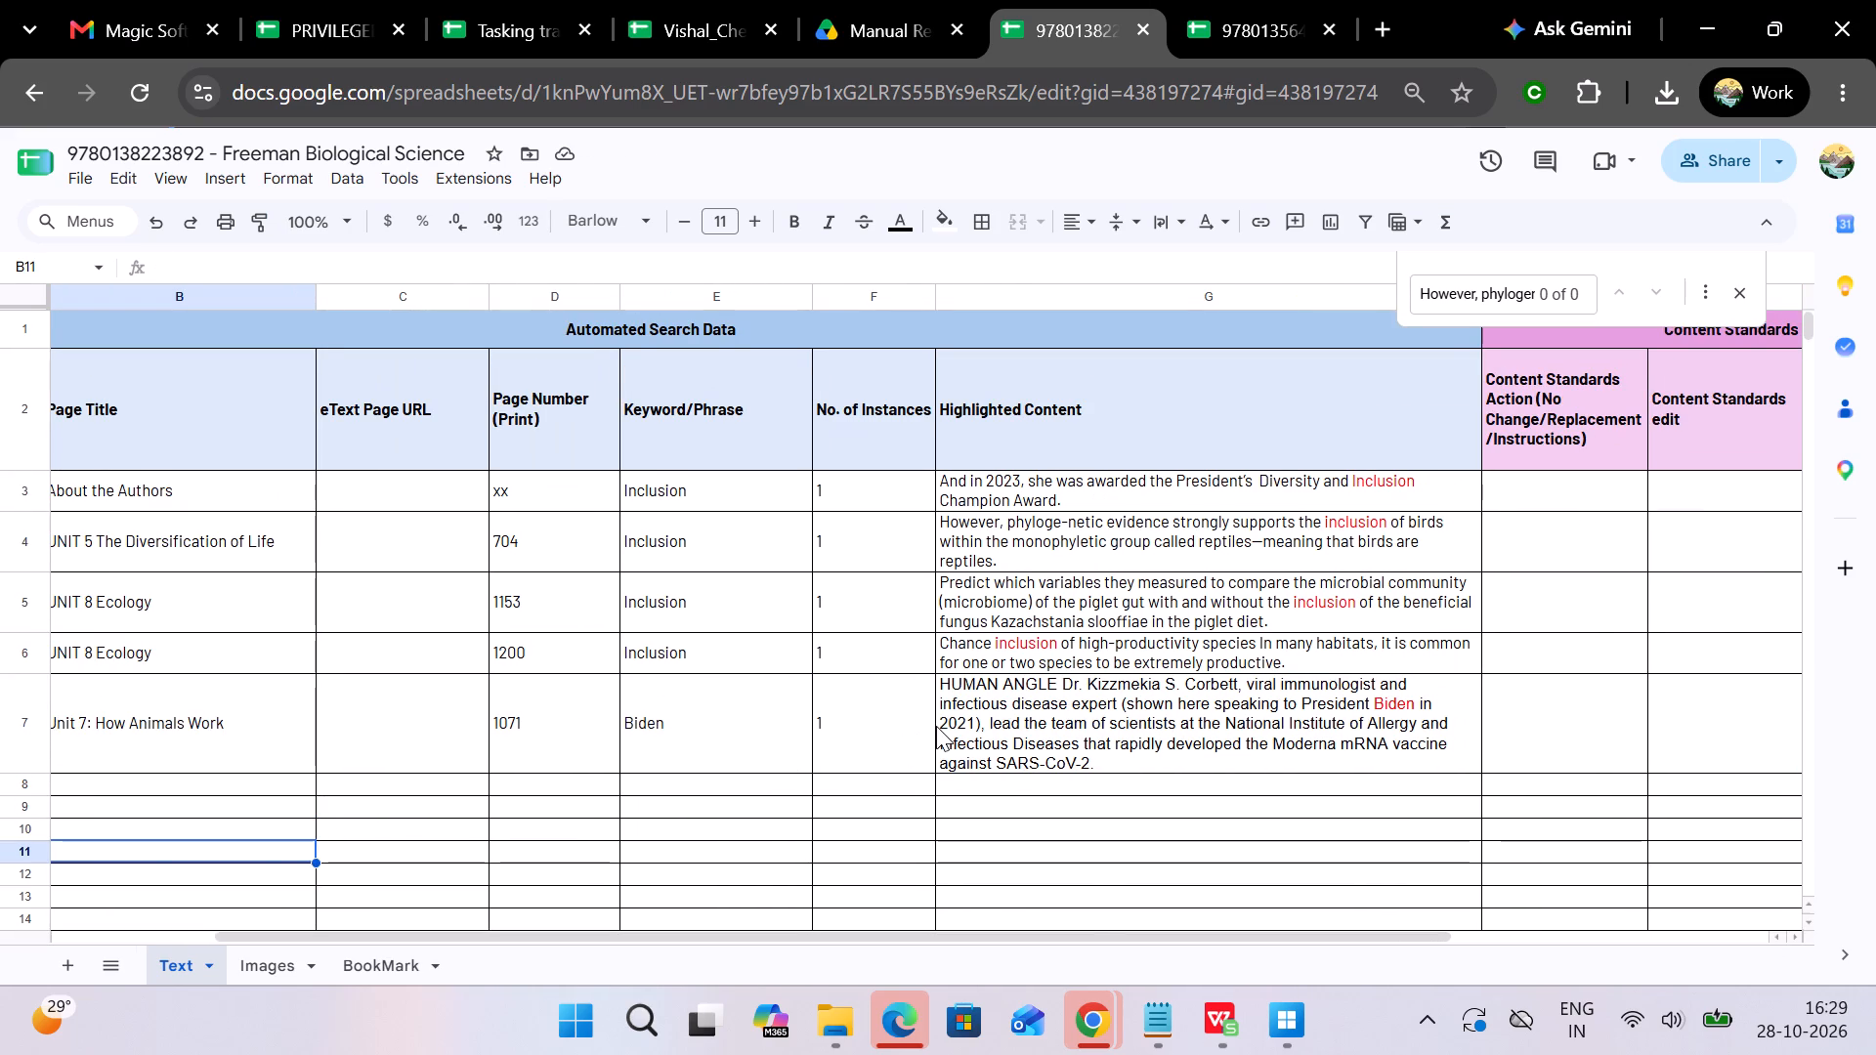
pyautogui.hscroll(-4, 936, 726)
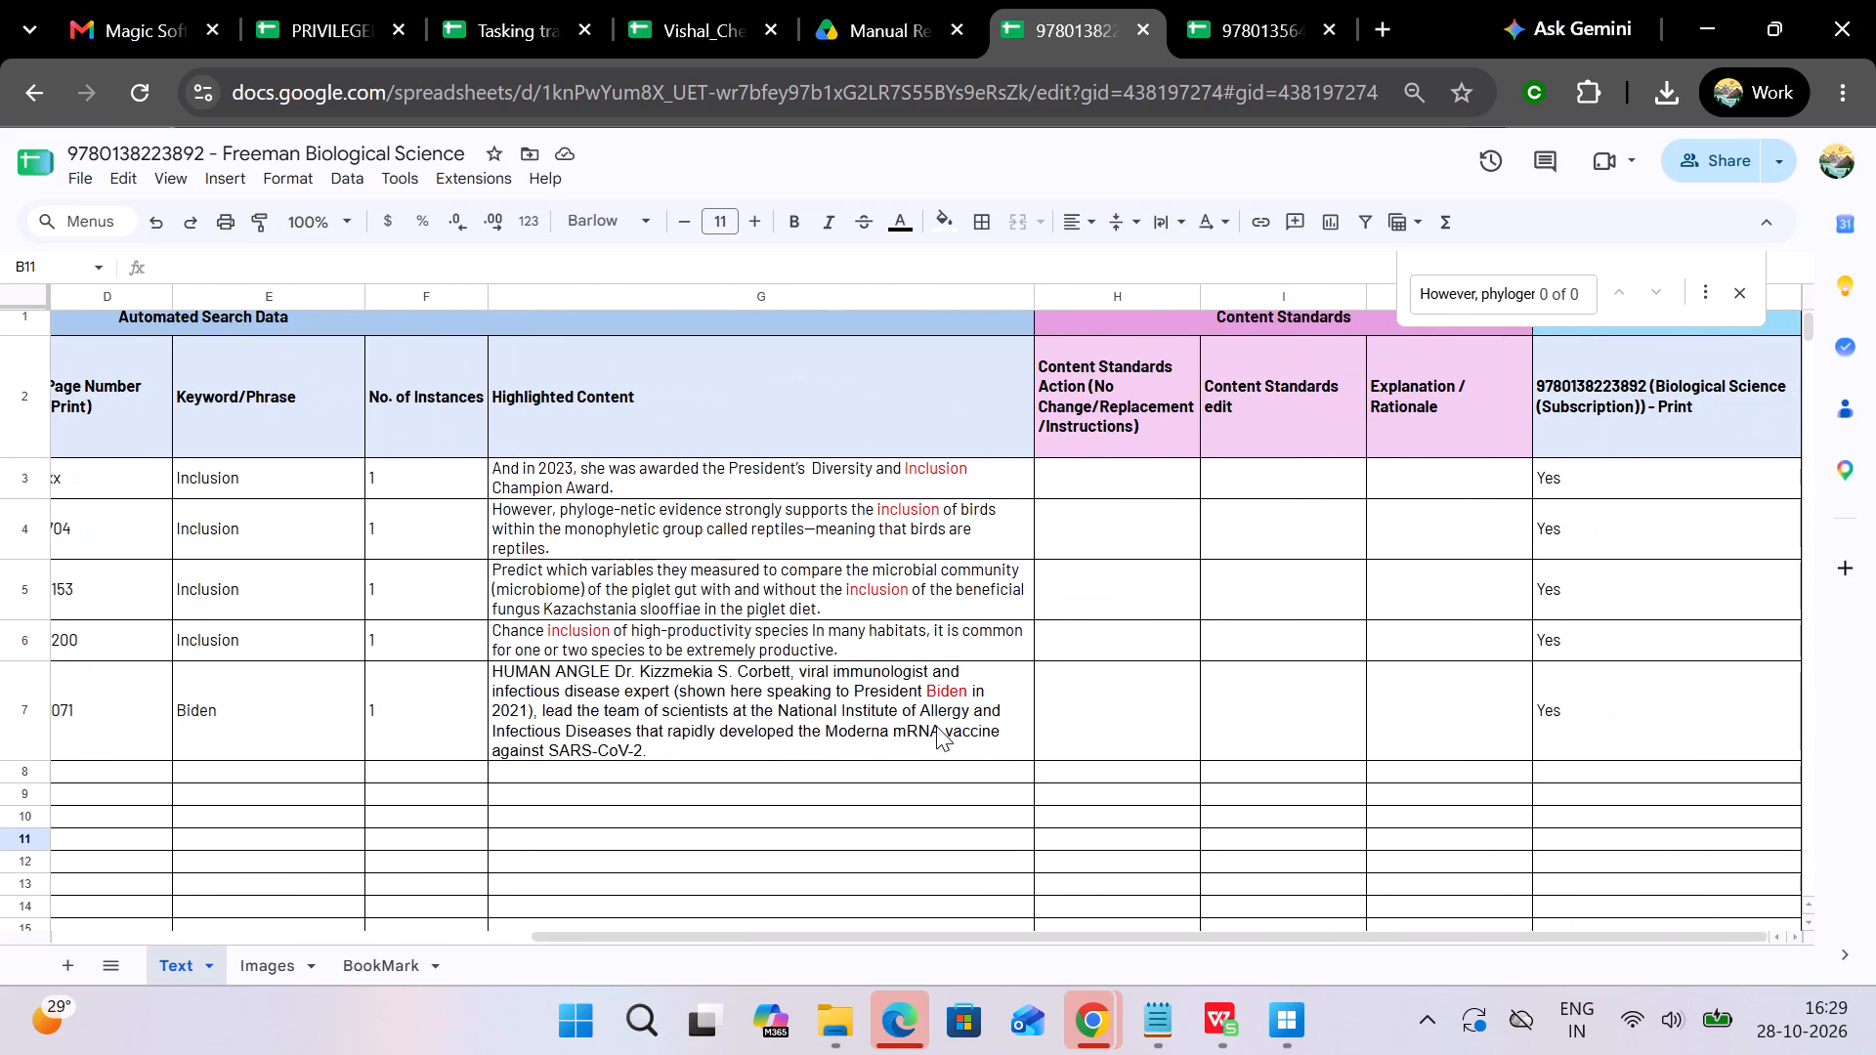
pyautogui.hotkey('alt', 'Tab')
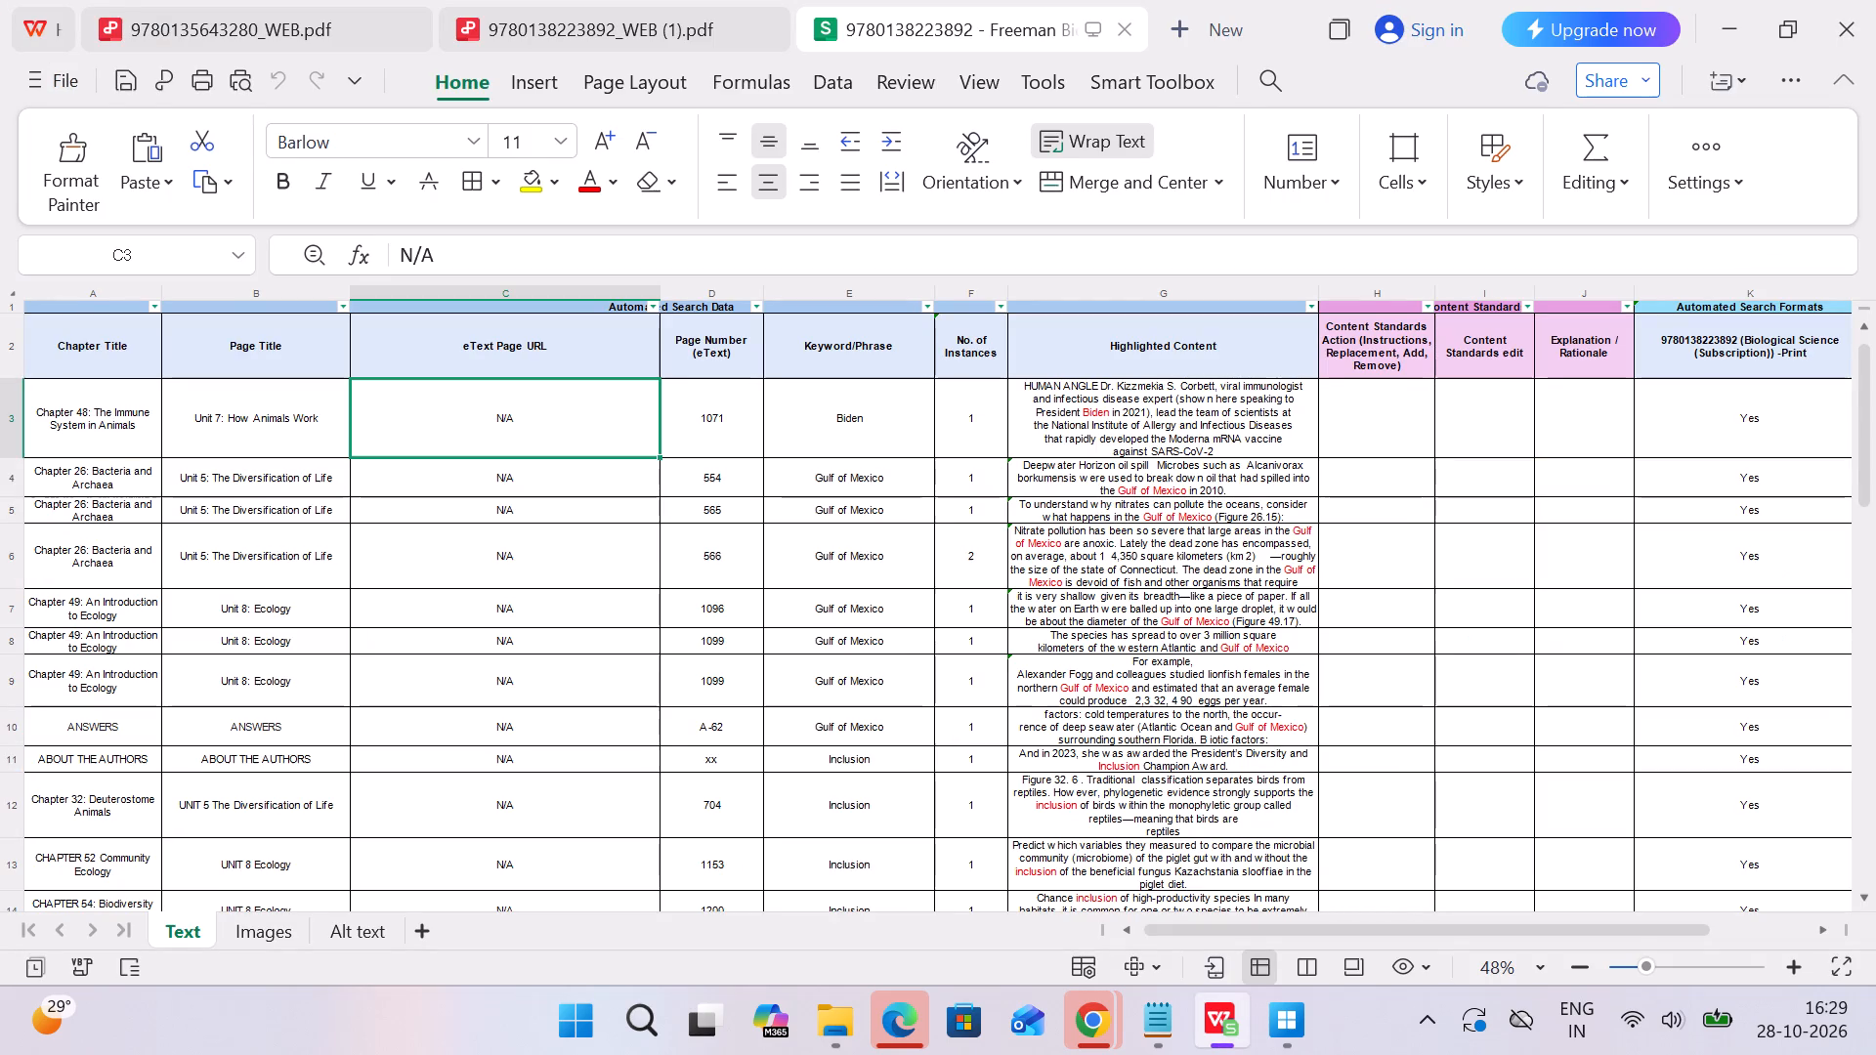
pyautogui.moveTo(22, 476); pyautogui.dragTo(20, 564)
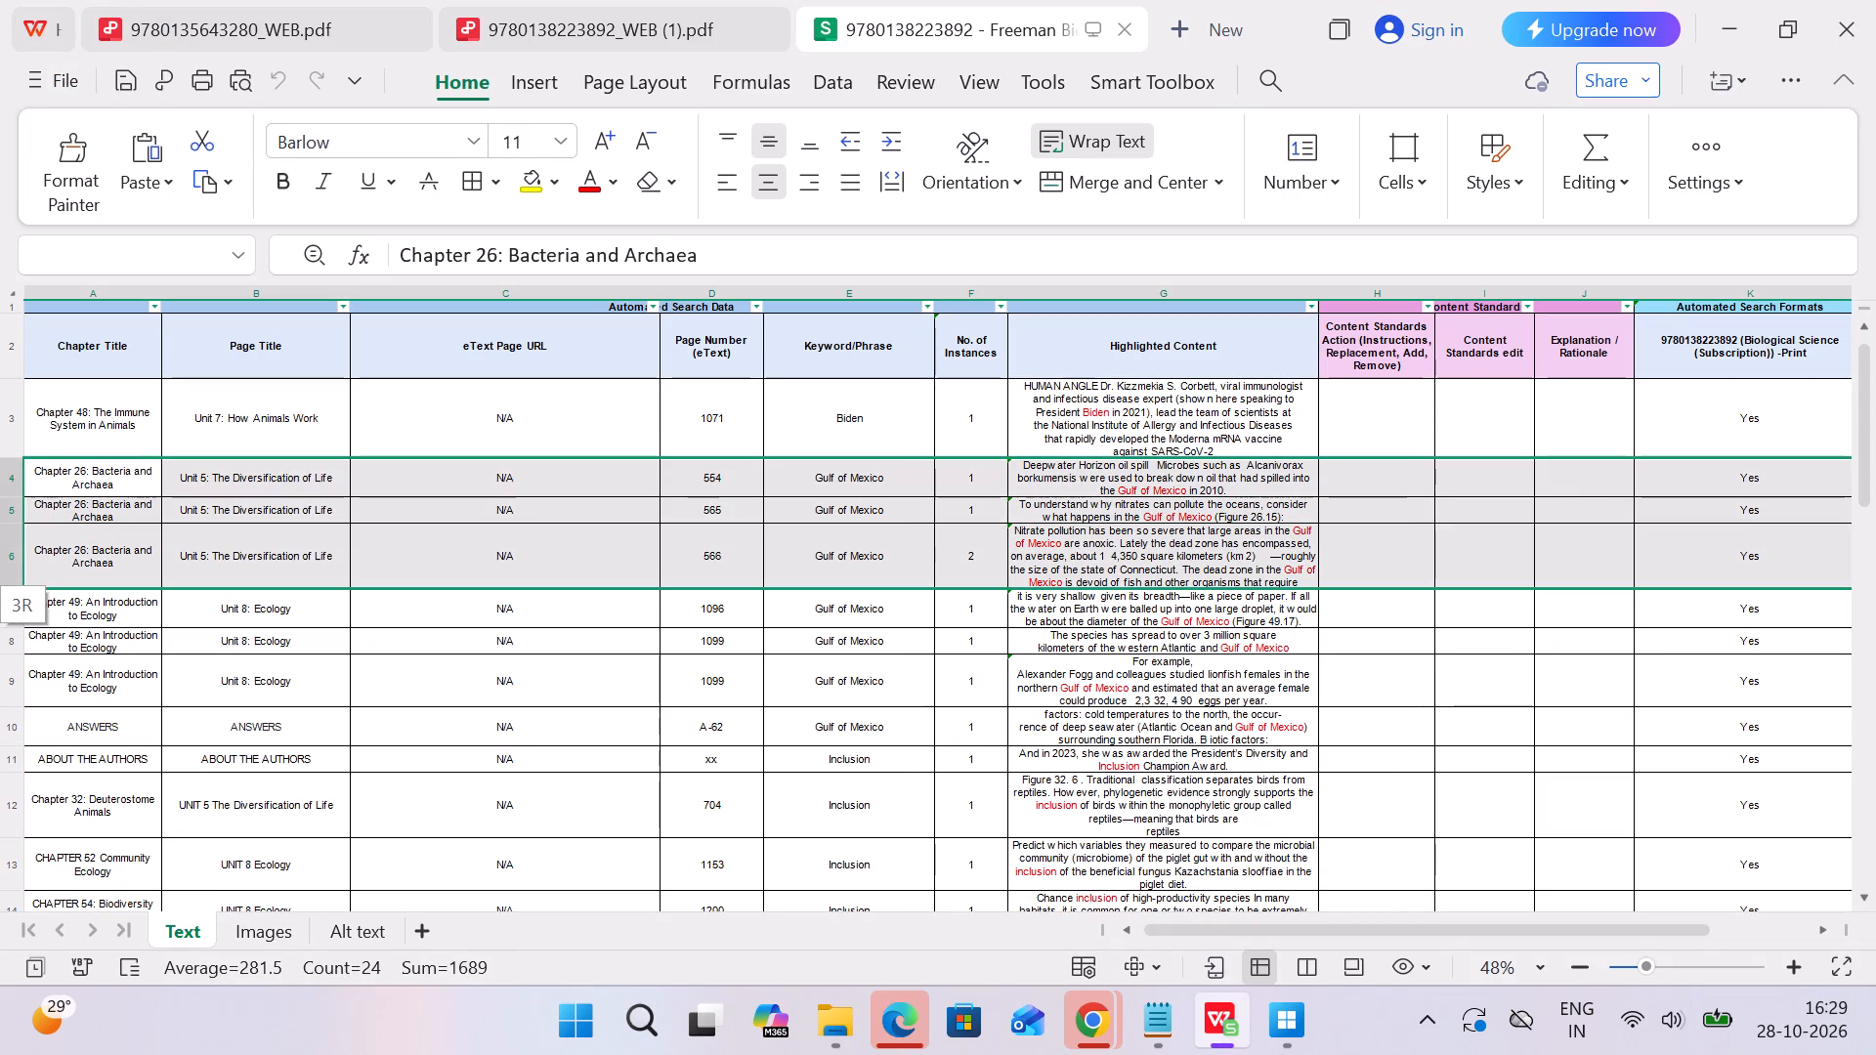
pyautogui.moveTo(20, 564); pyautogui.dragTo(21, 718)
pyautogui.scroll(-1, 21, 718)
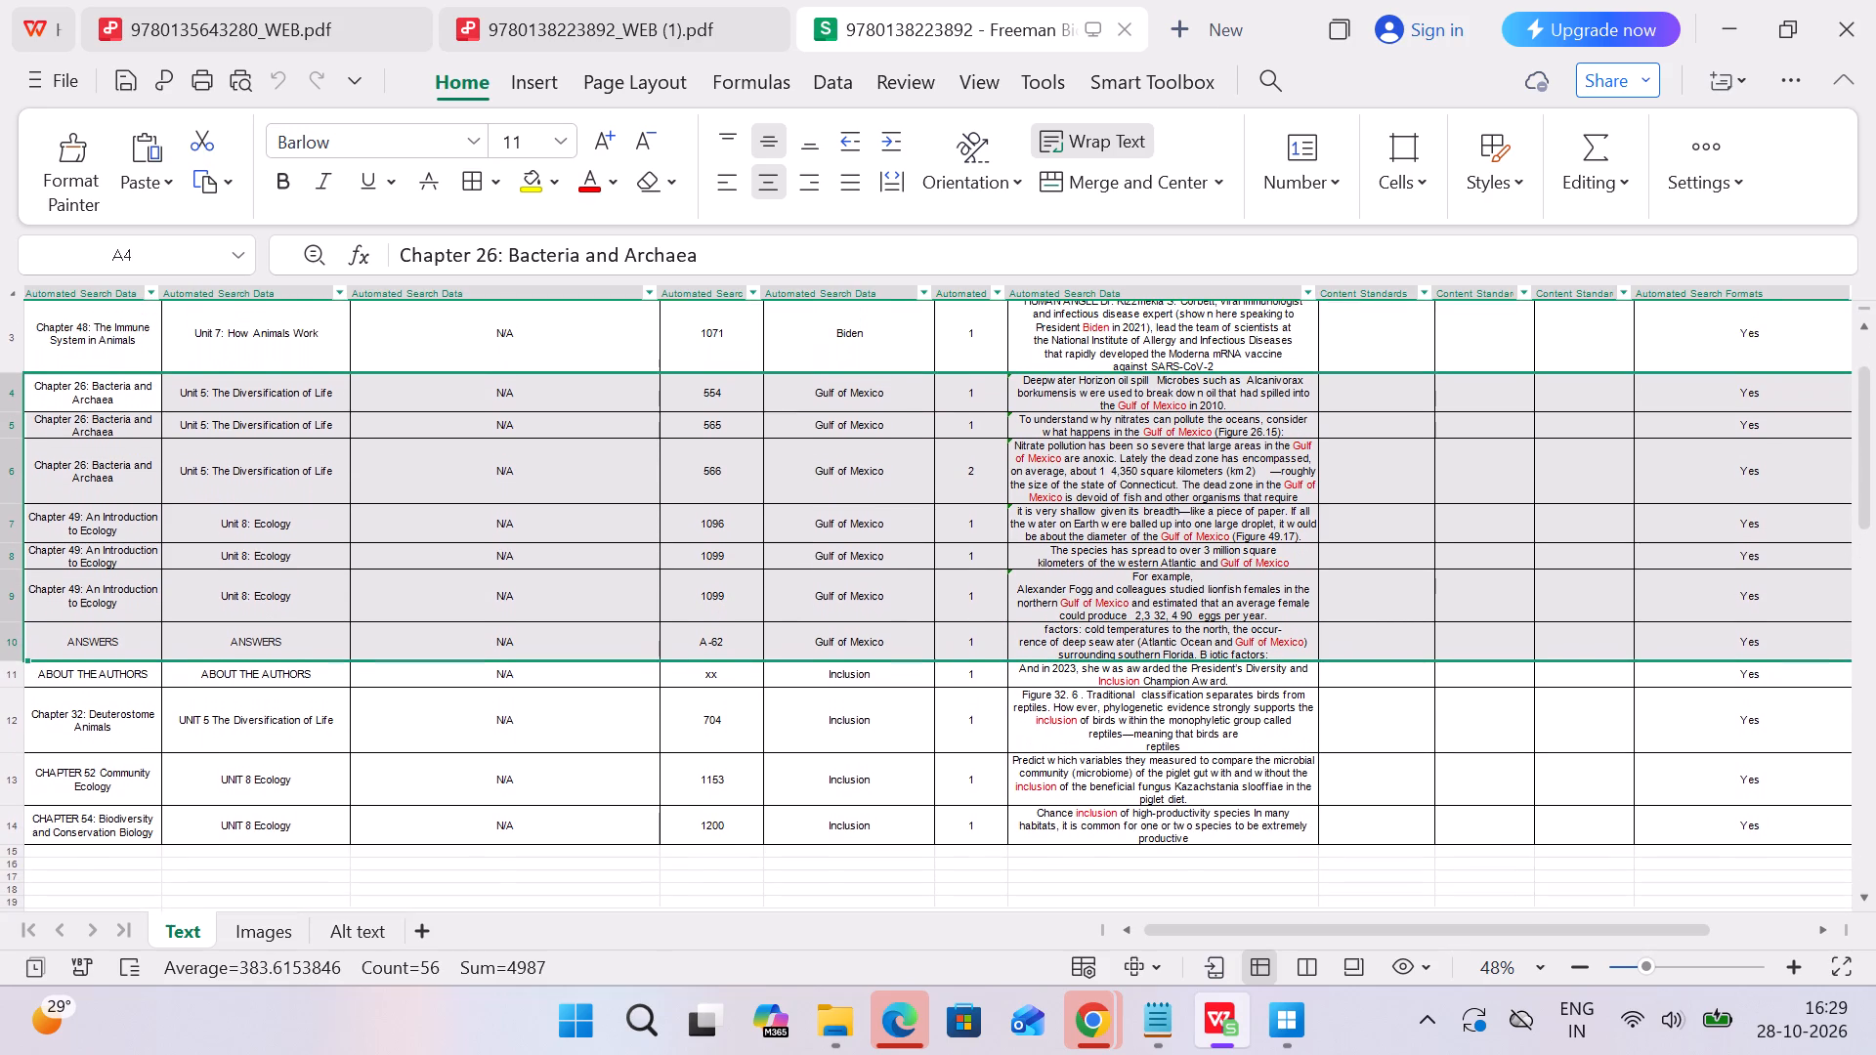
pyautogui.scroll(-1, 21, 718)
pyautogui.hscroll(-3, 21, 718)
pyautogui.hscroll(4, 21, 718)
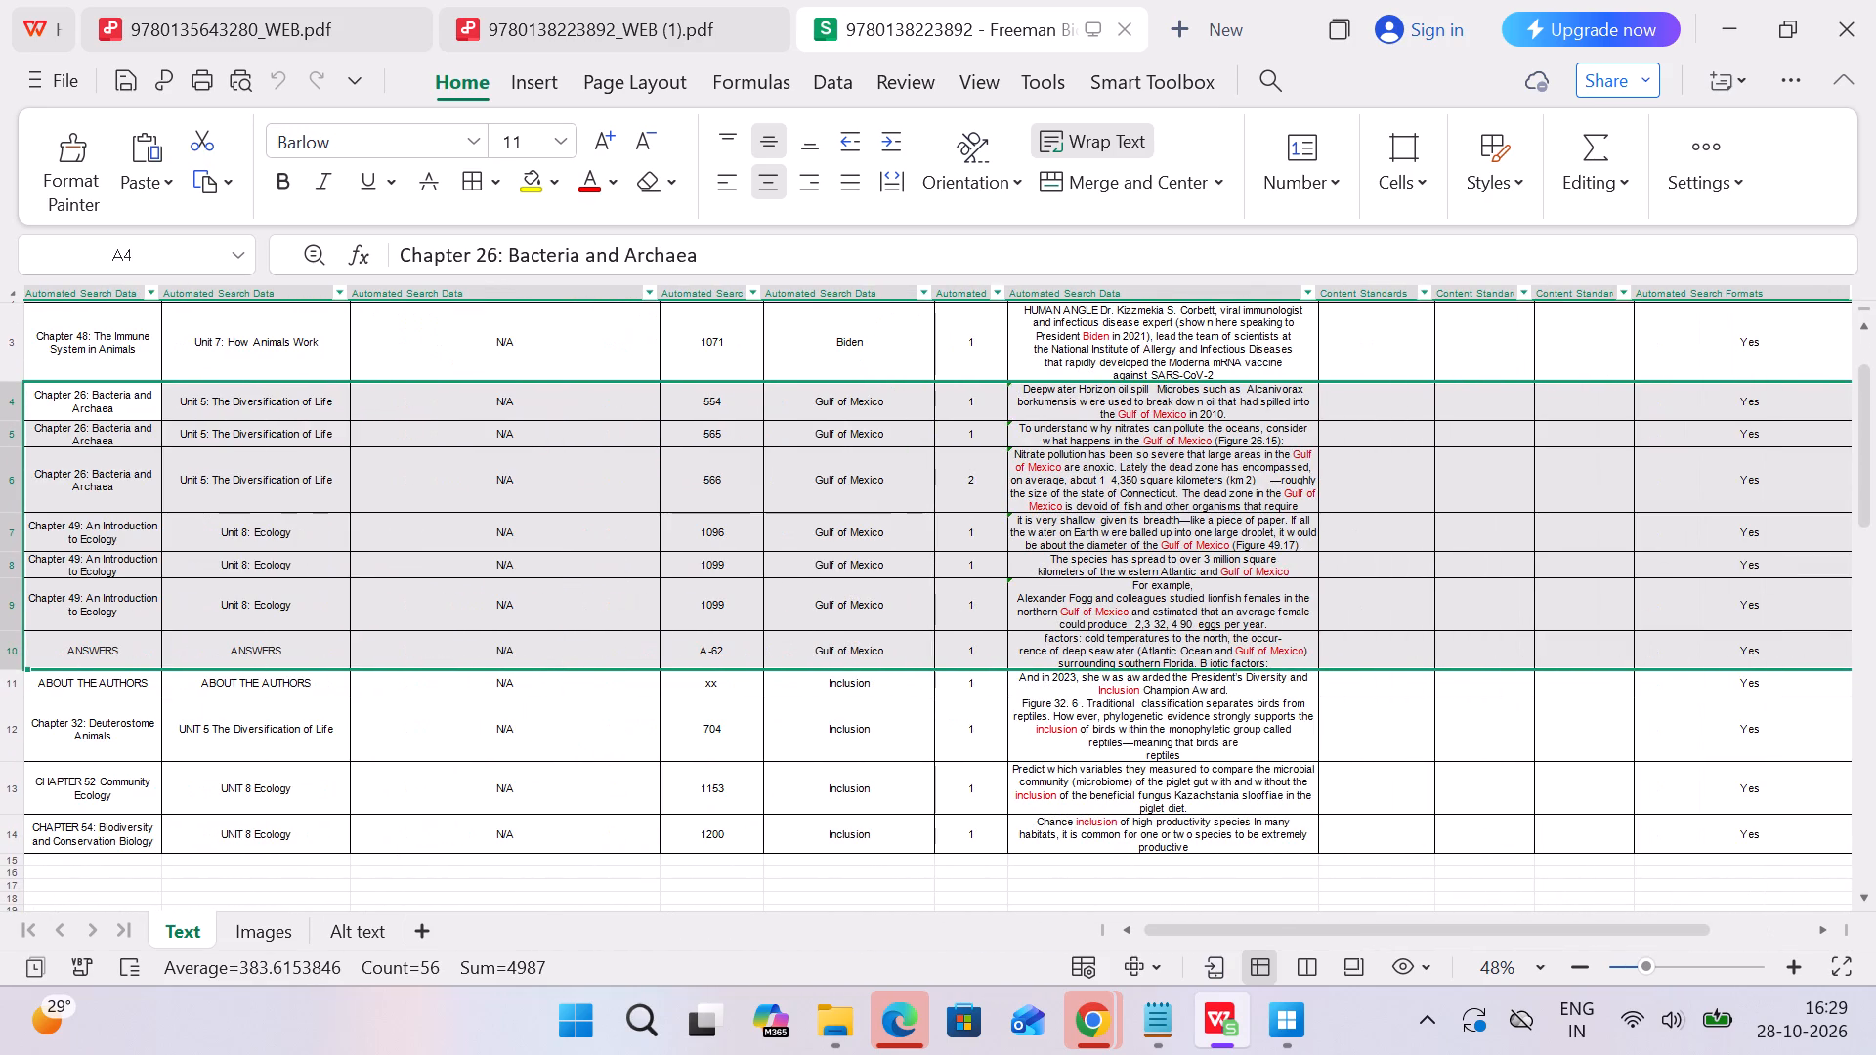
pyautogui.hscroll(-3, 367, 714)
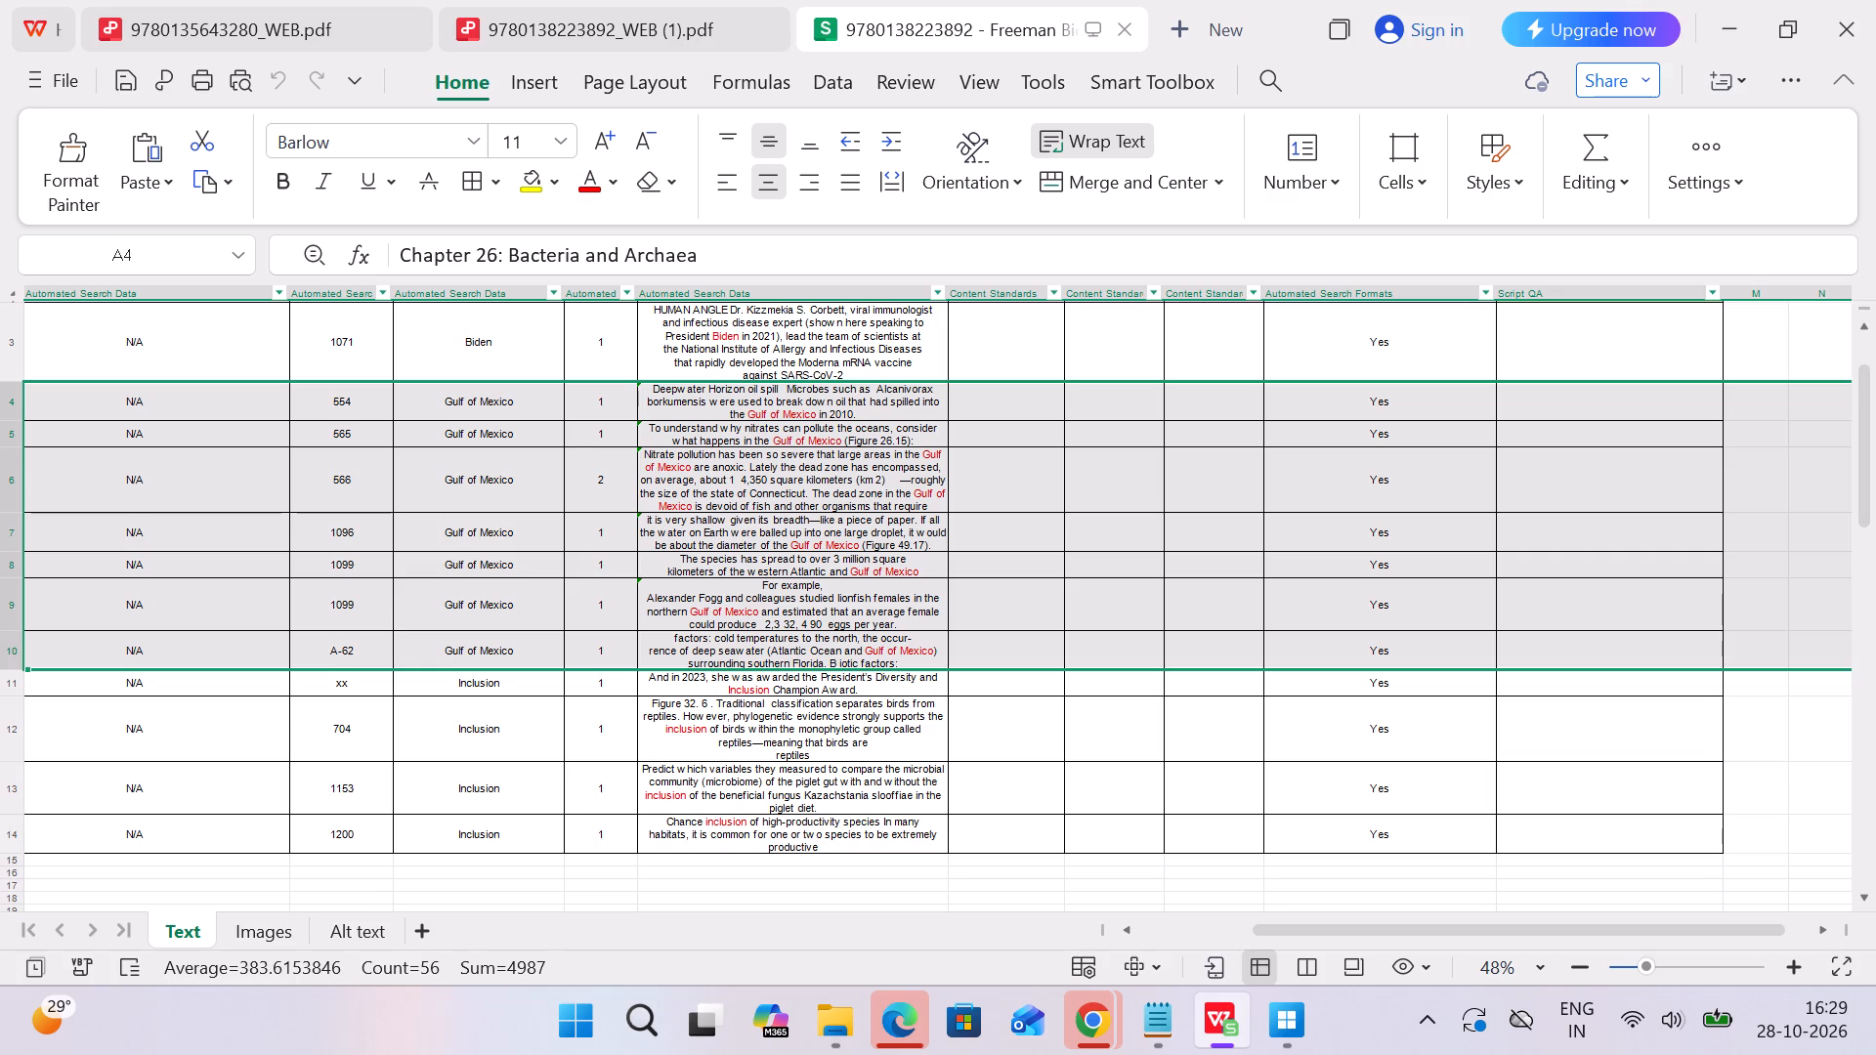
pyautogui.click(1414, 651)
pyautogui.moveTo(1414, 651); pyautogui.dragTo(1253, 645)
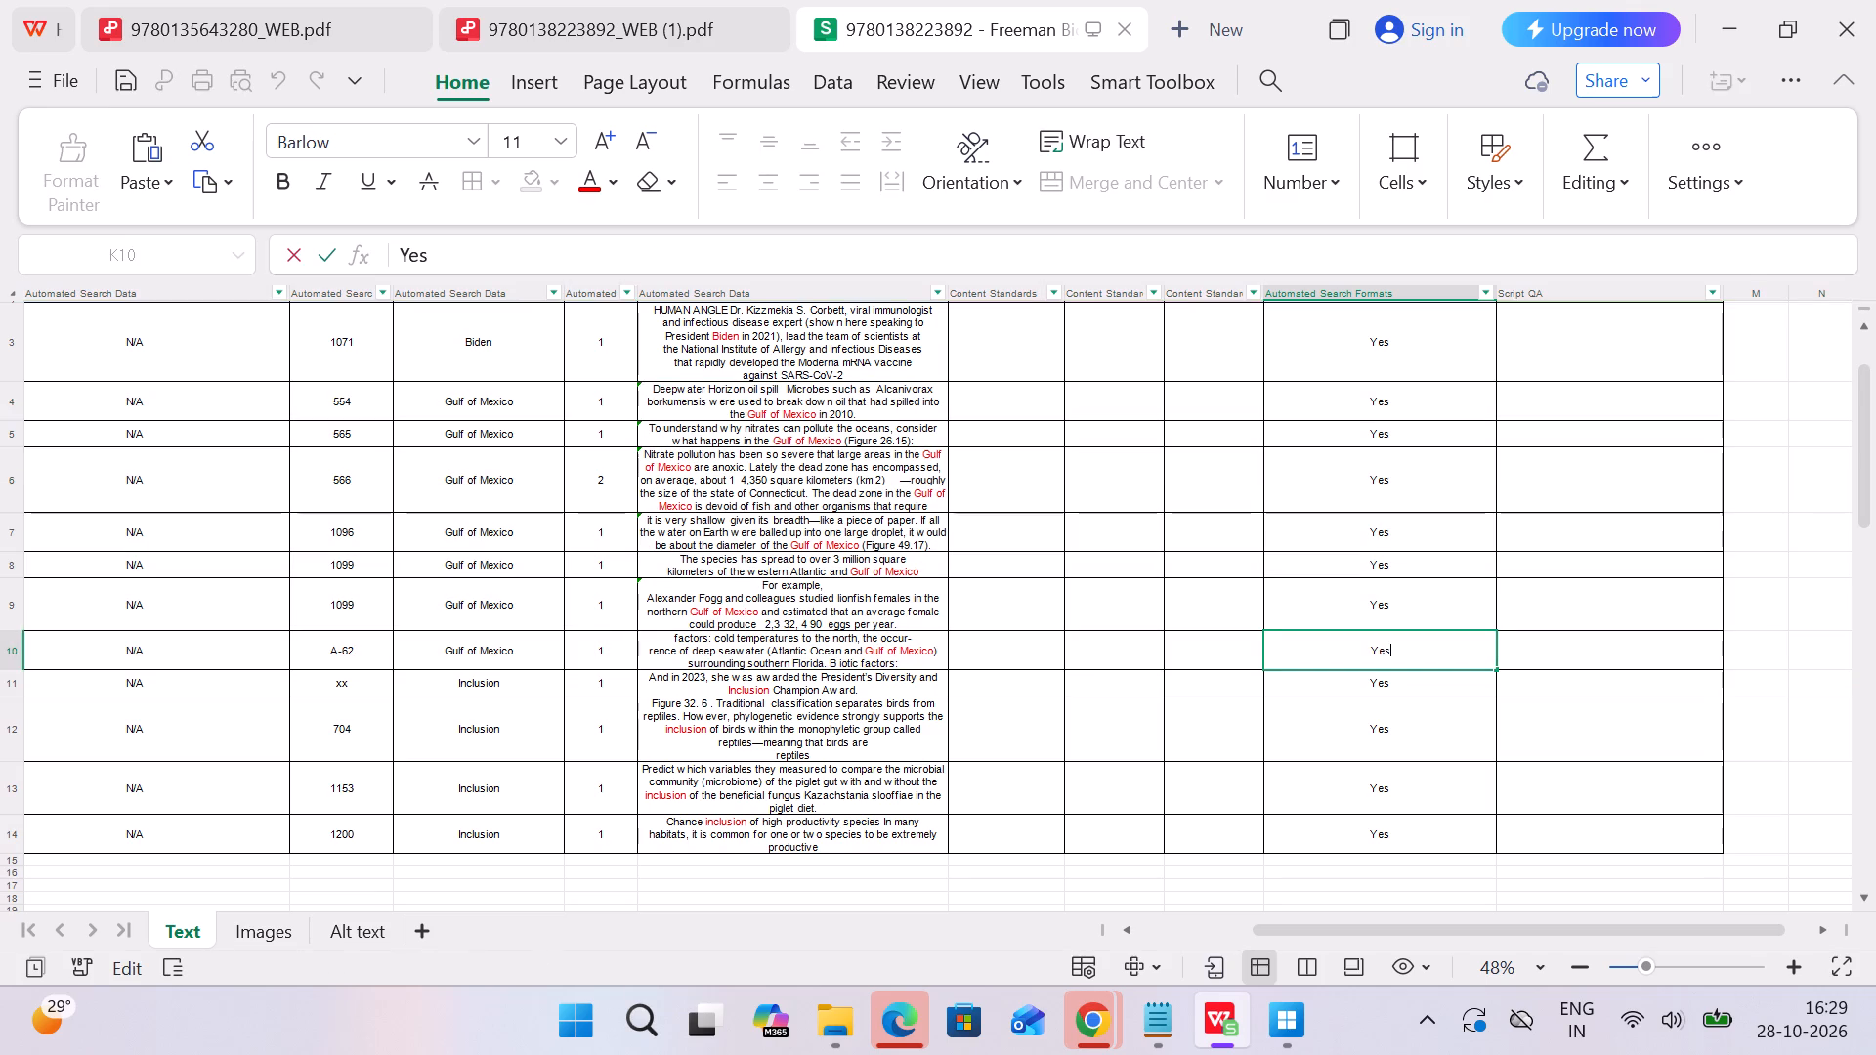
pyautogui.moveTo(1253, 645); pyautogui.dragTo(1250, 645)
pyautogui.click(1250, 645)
# Copy the seven Gulf of Mexico rows, through the Print column, from the WPS Office workbook into the results sheet starting at row 8.
pyautogui.moveTo(1360, 660); pyautogui.dragTo(120, 648)
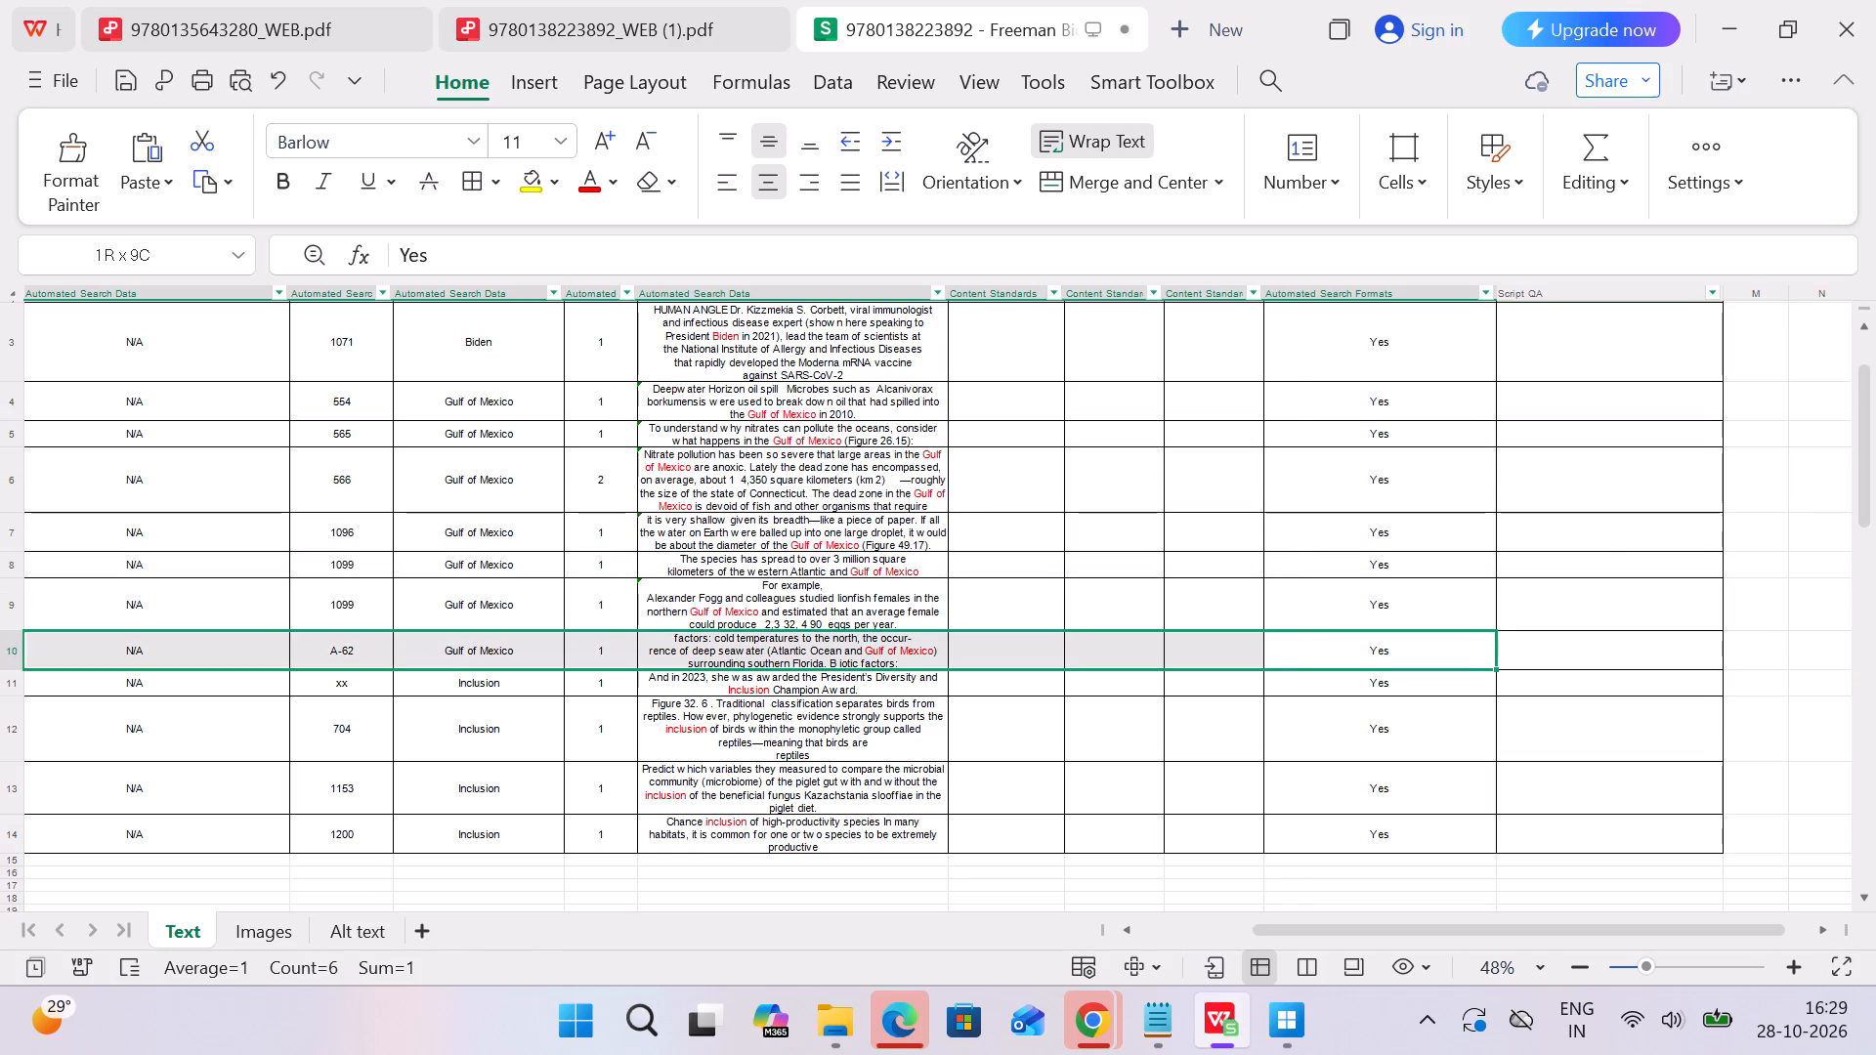
pyautogui.moveTo(120, 648); pyautogui.dragTo(3, 596)
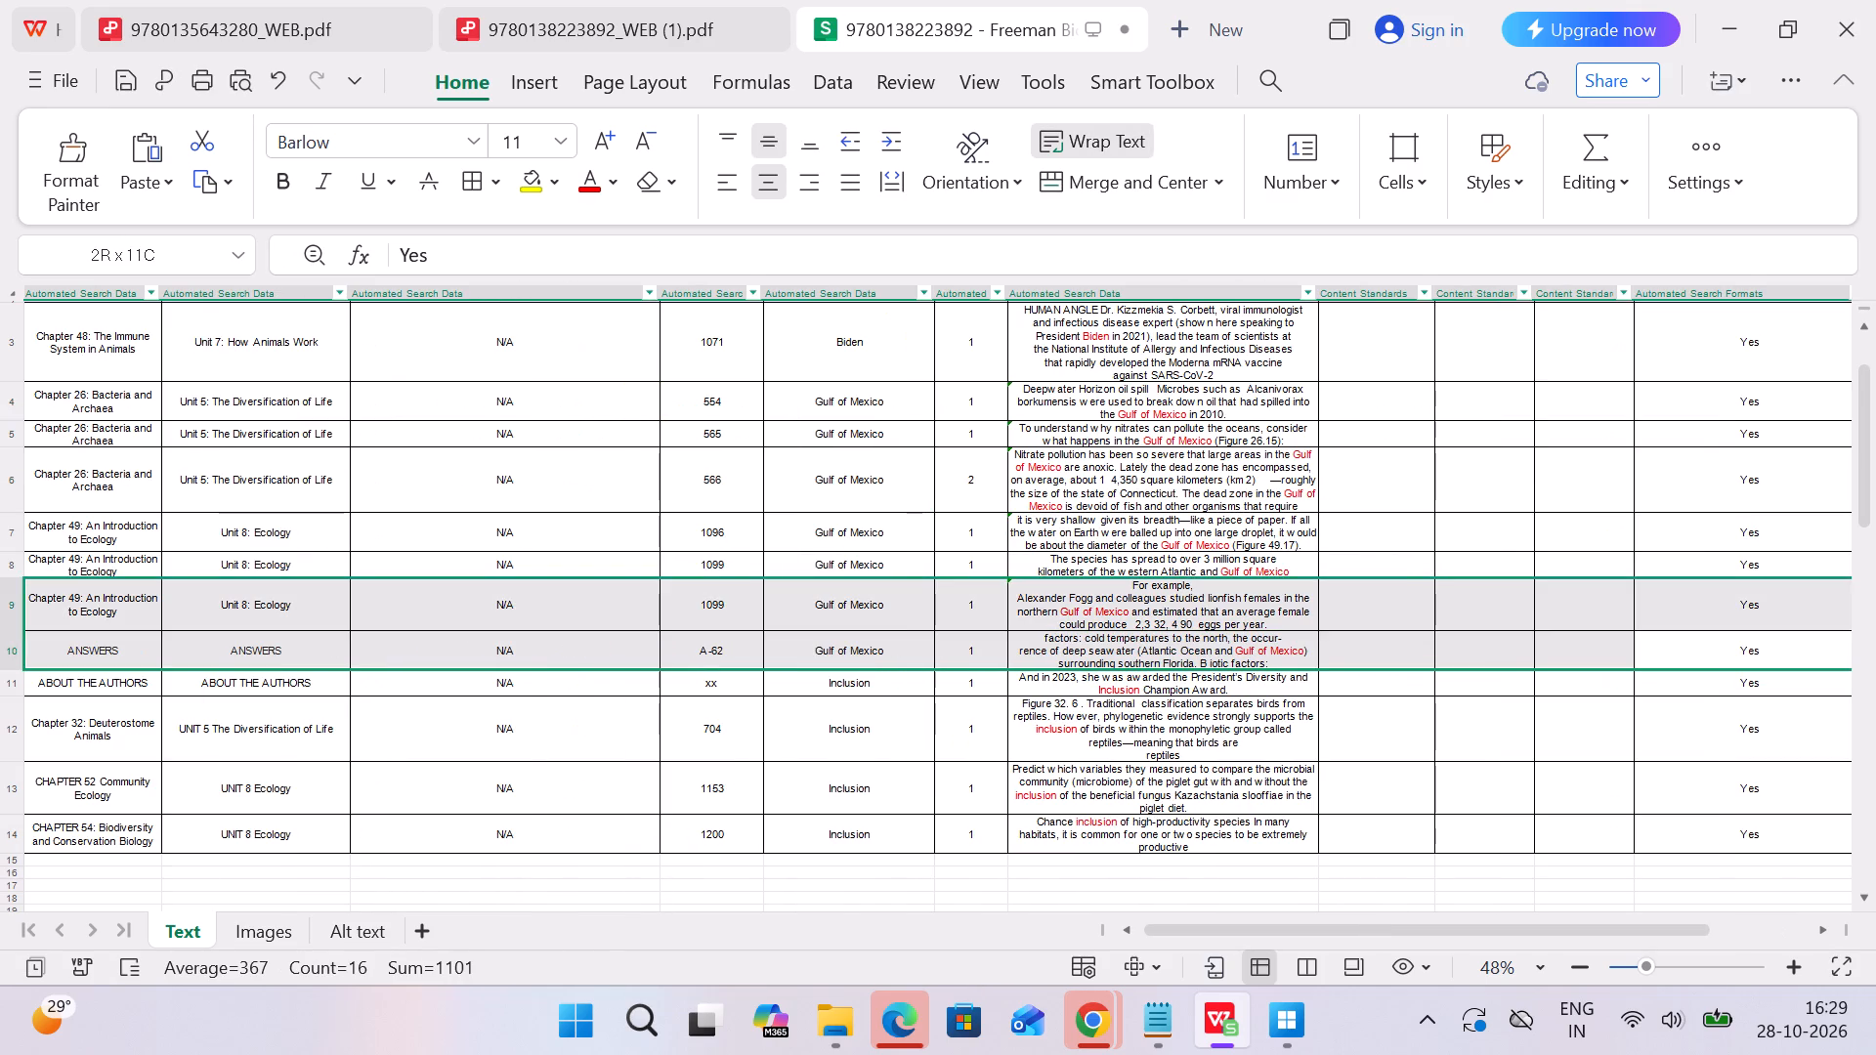
pyautogui.moveTo(3, 596); pyautogui.dragTo(64, 408)
pyautogui.hotkey('ctrl', 'c')
pyautogui.hotkey('alt', 'Tab')
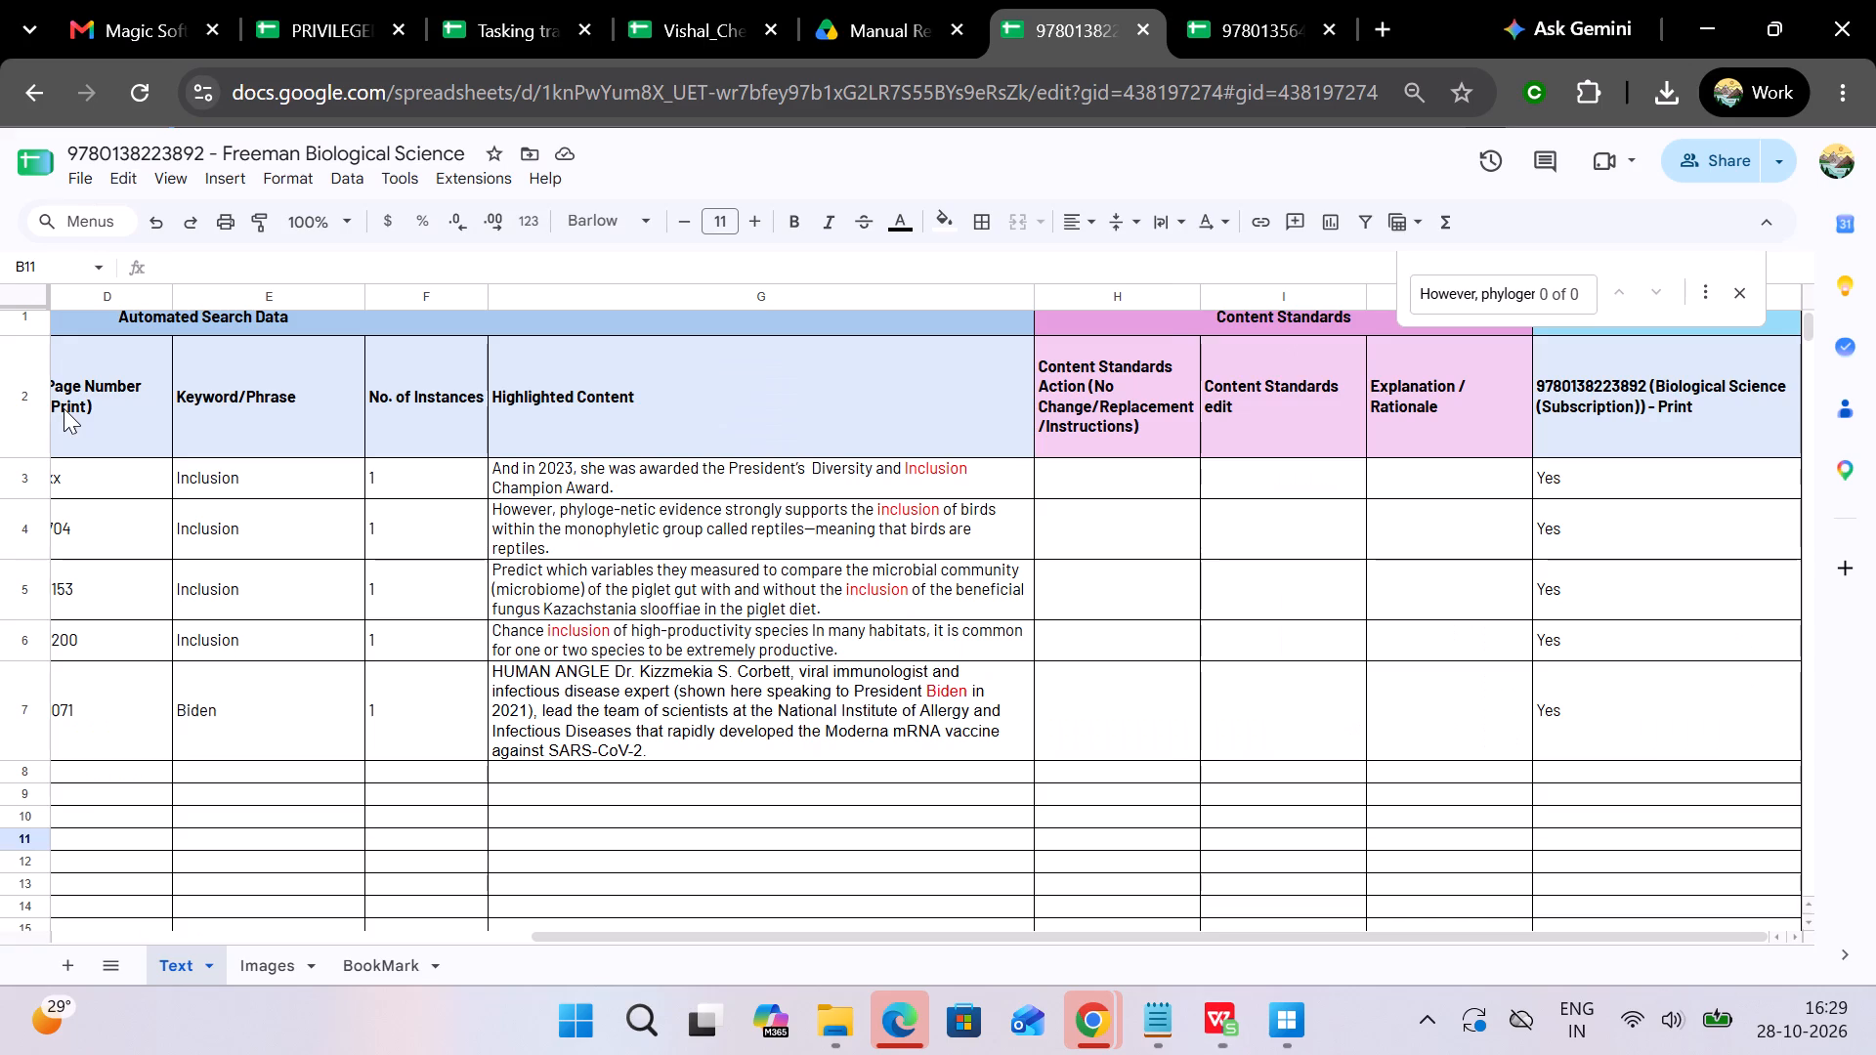
pyautogui.hscroll(7, 368, 902)
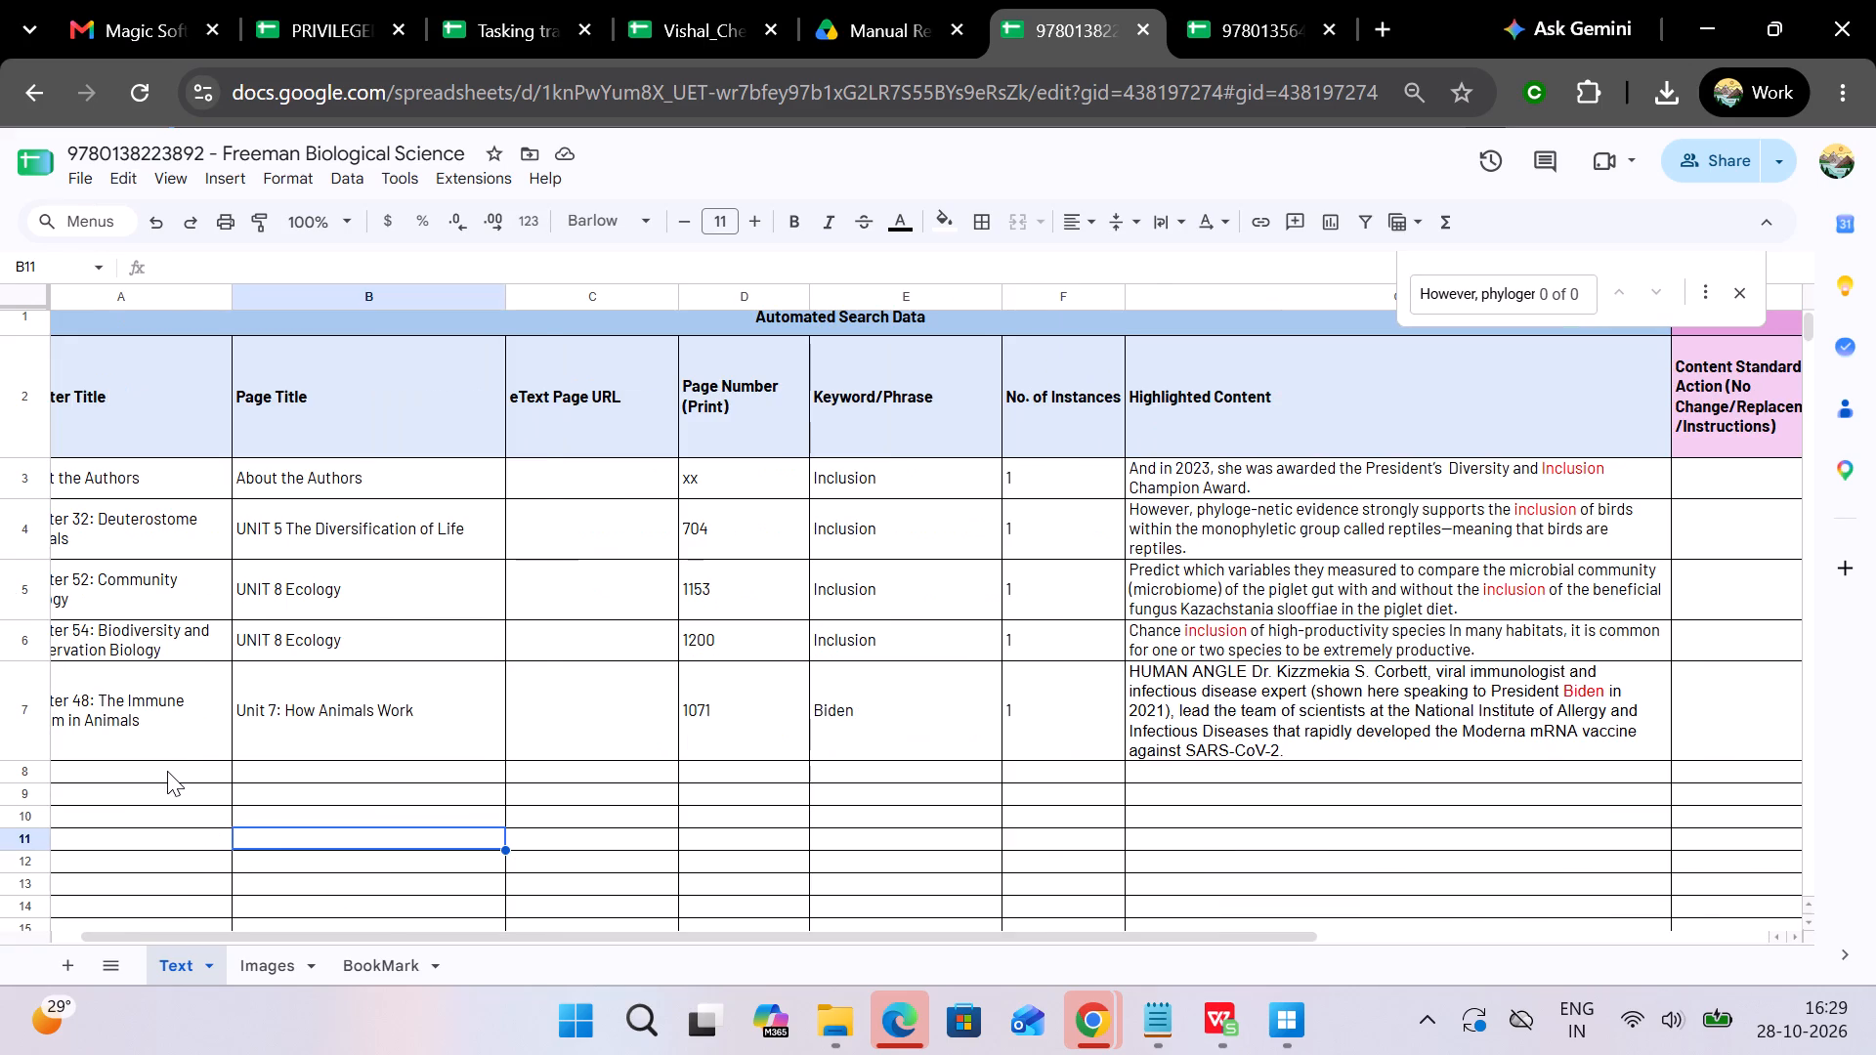
pyautogui.click(167, 771)
pyautogui.hotkey('ctrl', 'v')
# Left-align, vertically centre and wrap the text in the pasted Gulf of Mexico rows 8 to 14.
pyautogui.scroll(-1, 167, 771)
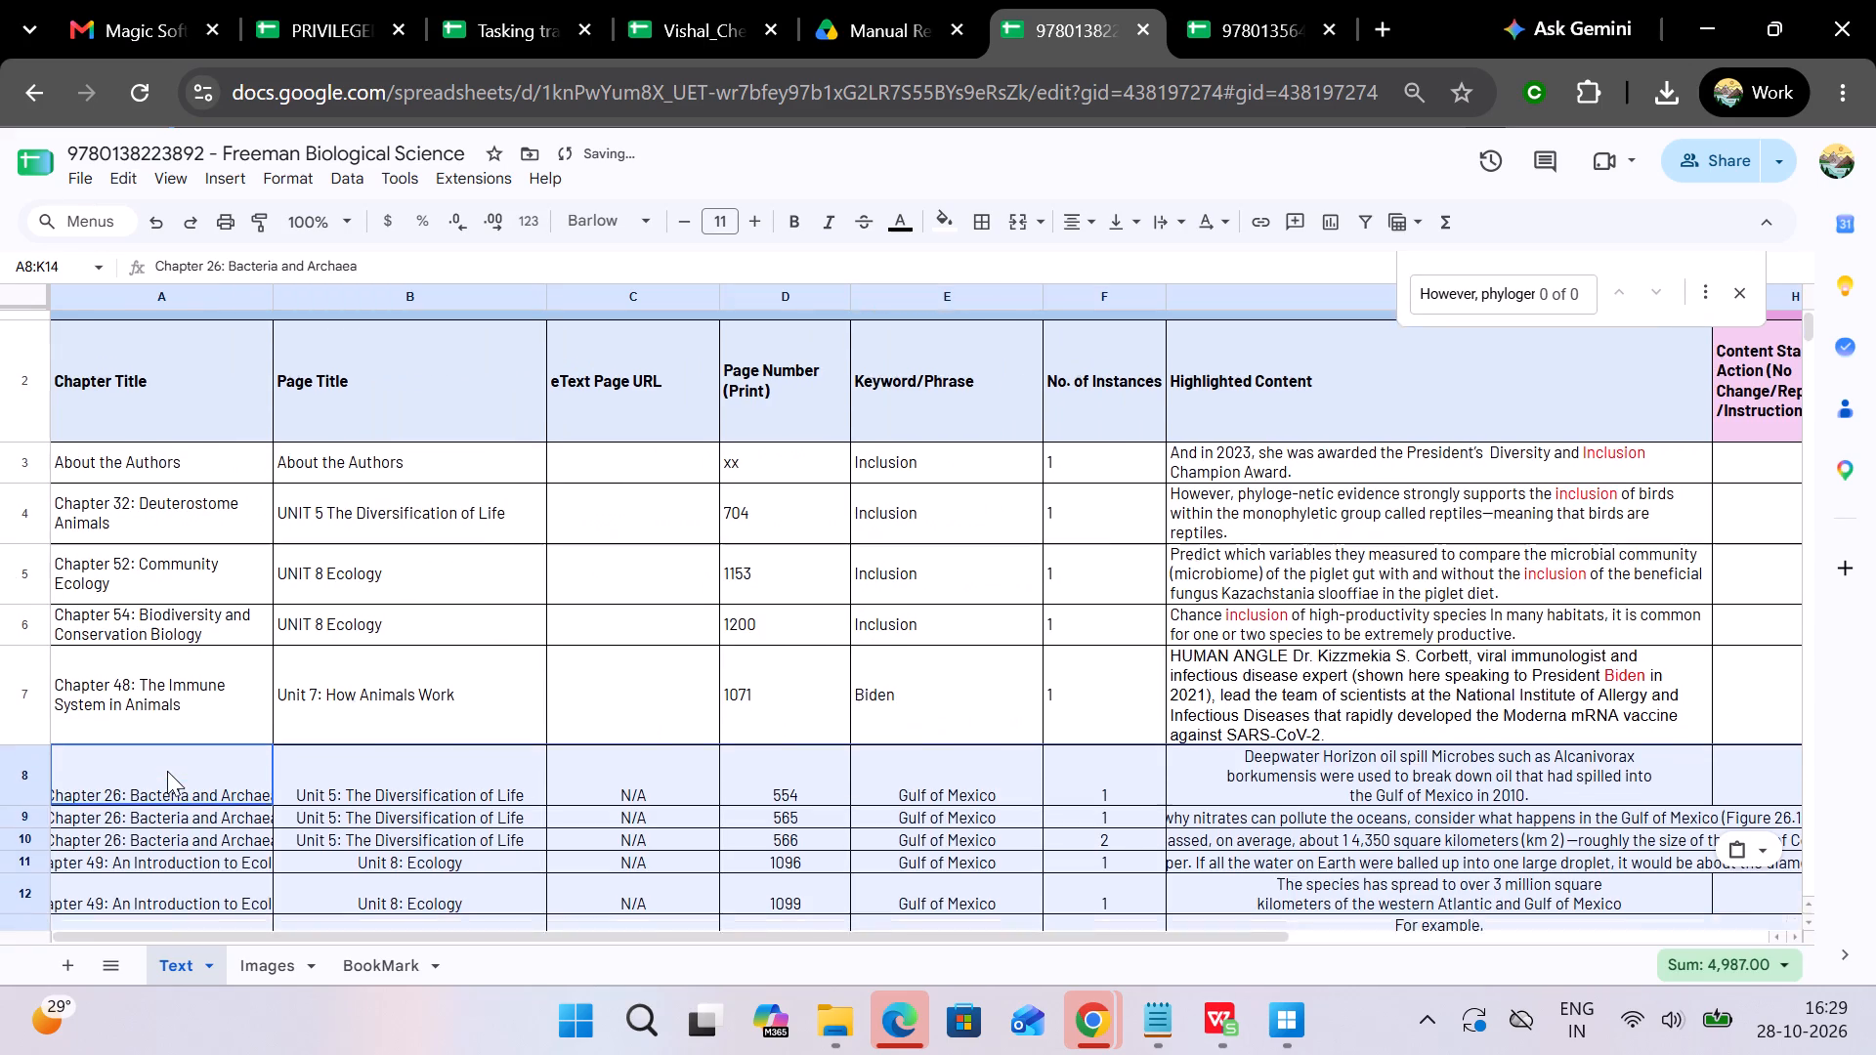
pyautogui.scroll(-1, 167, 771)
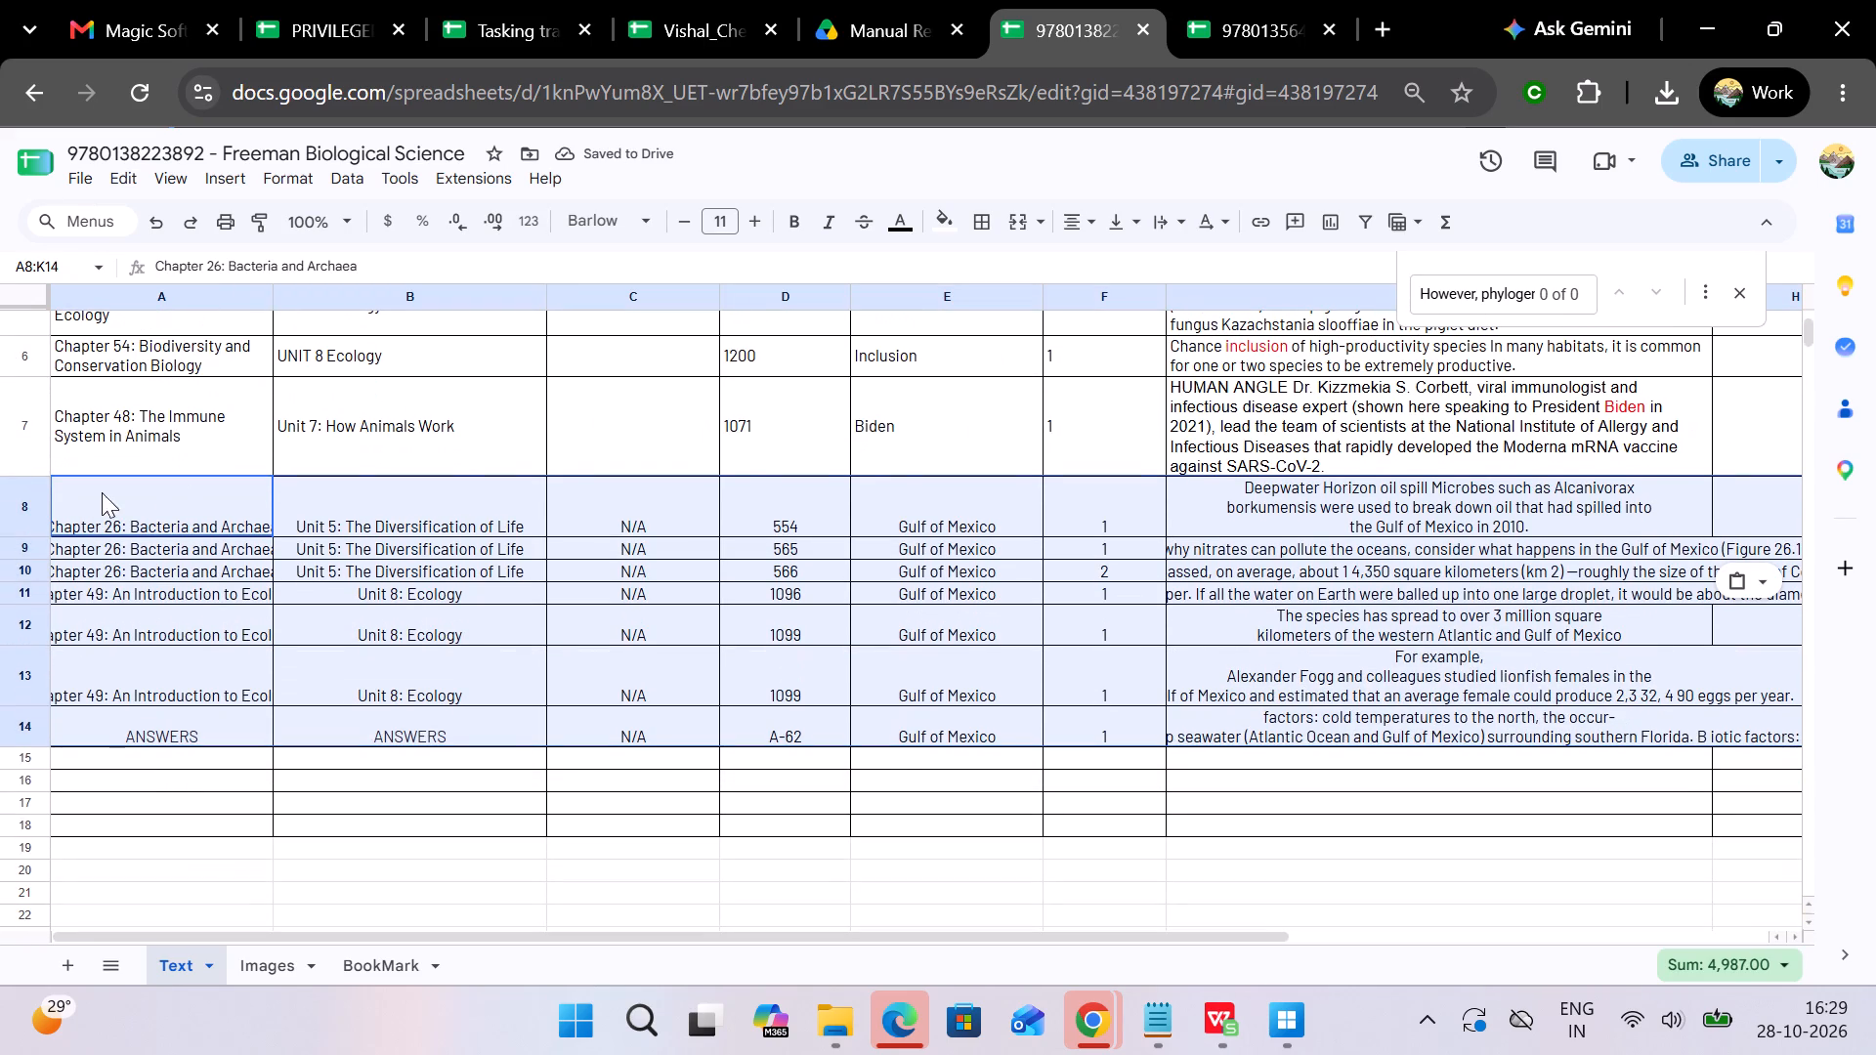
pyautogui.click(1087, 223)
pyautogui.click(1087, 259)
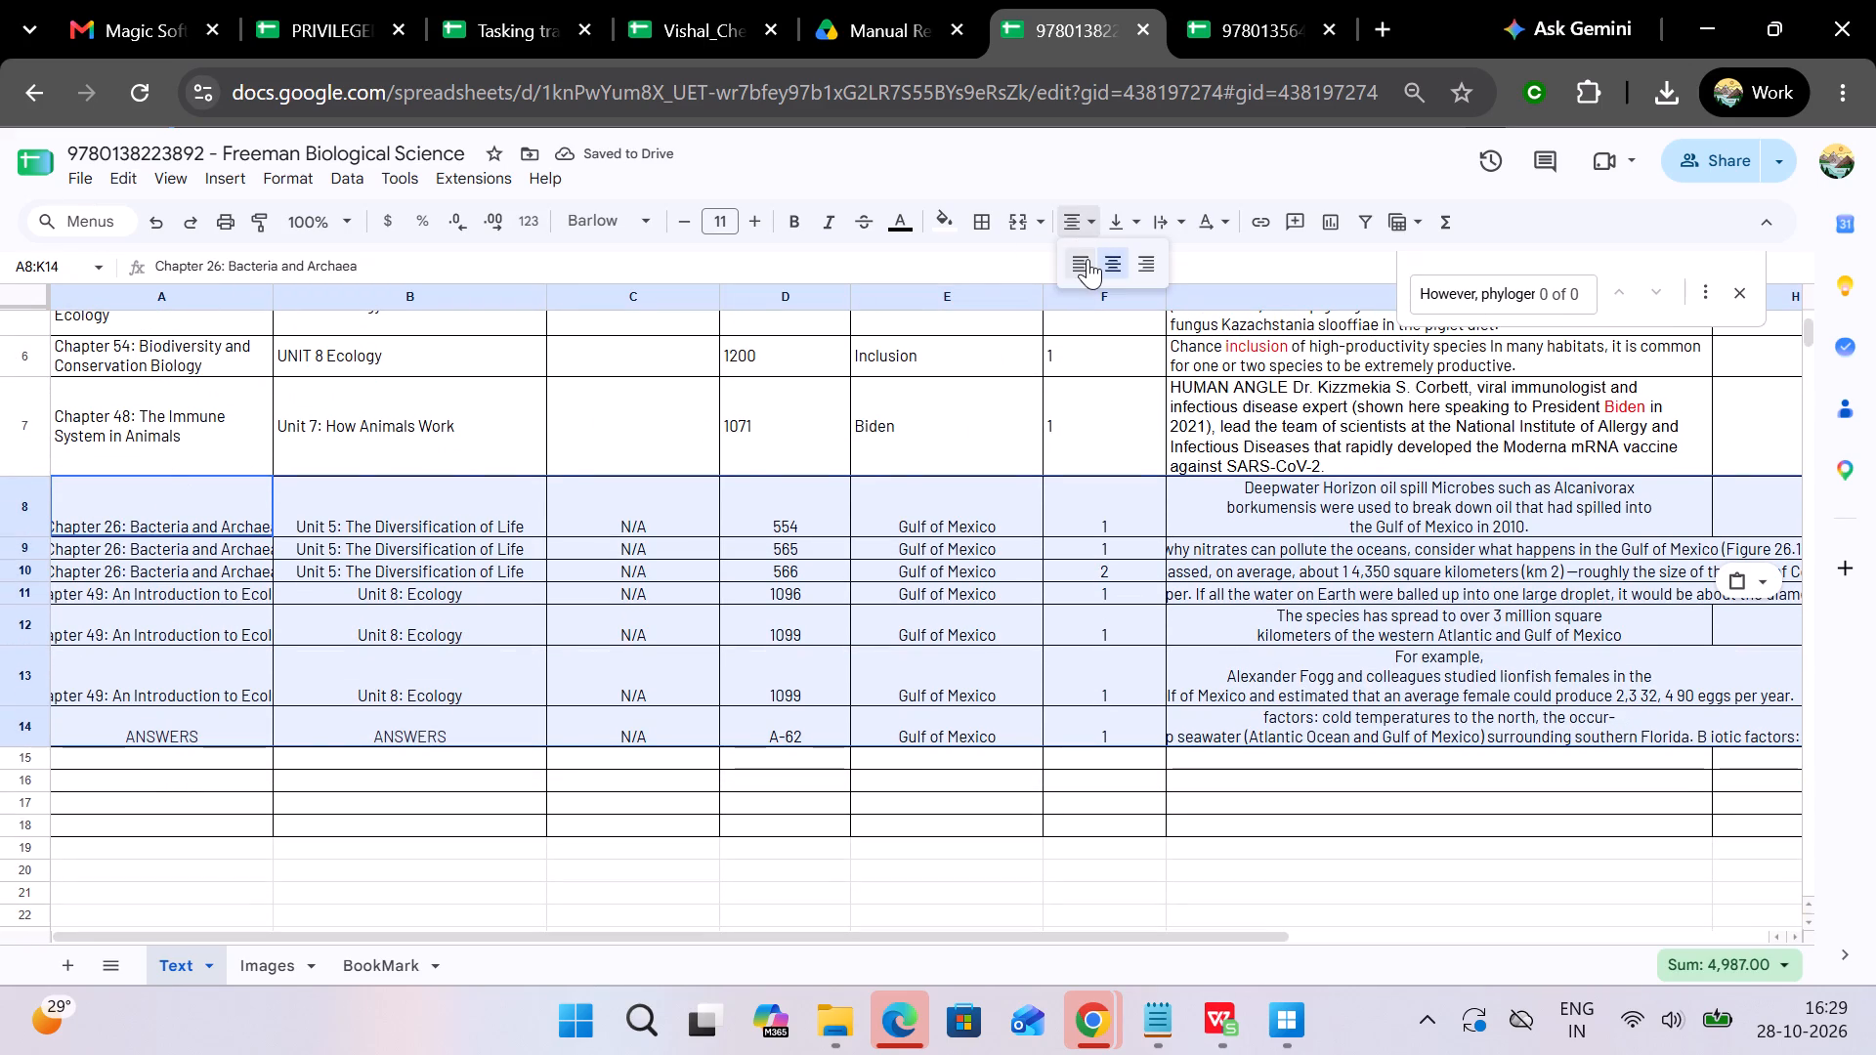
pyautogui.moveTo(1137, 220); pyautogui.dragTo(1157, 245)
pyautogui.click(1157, 245)
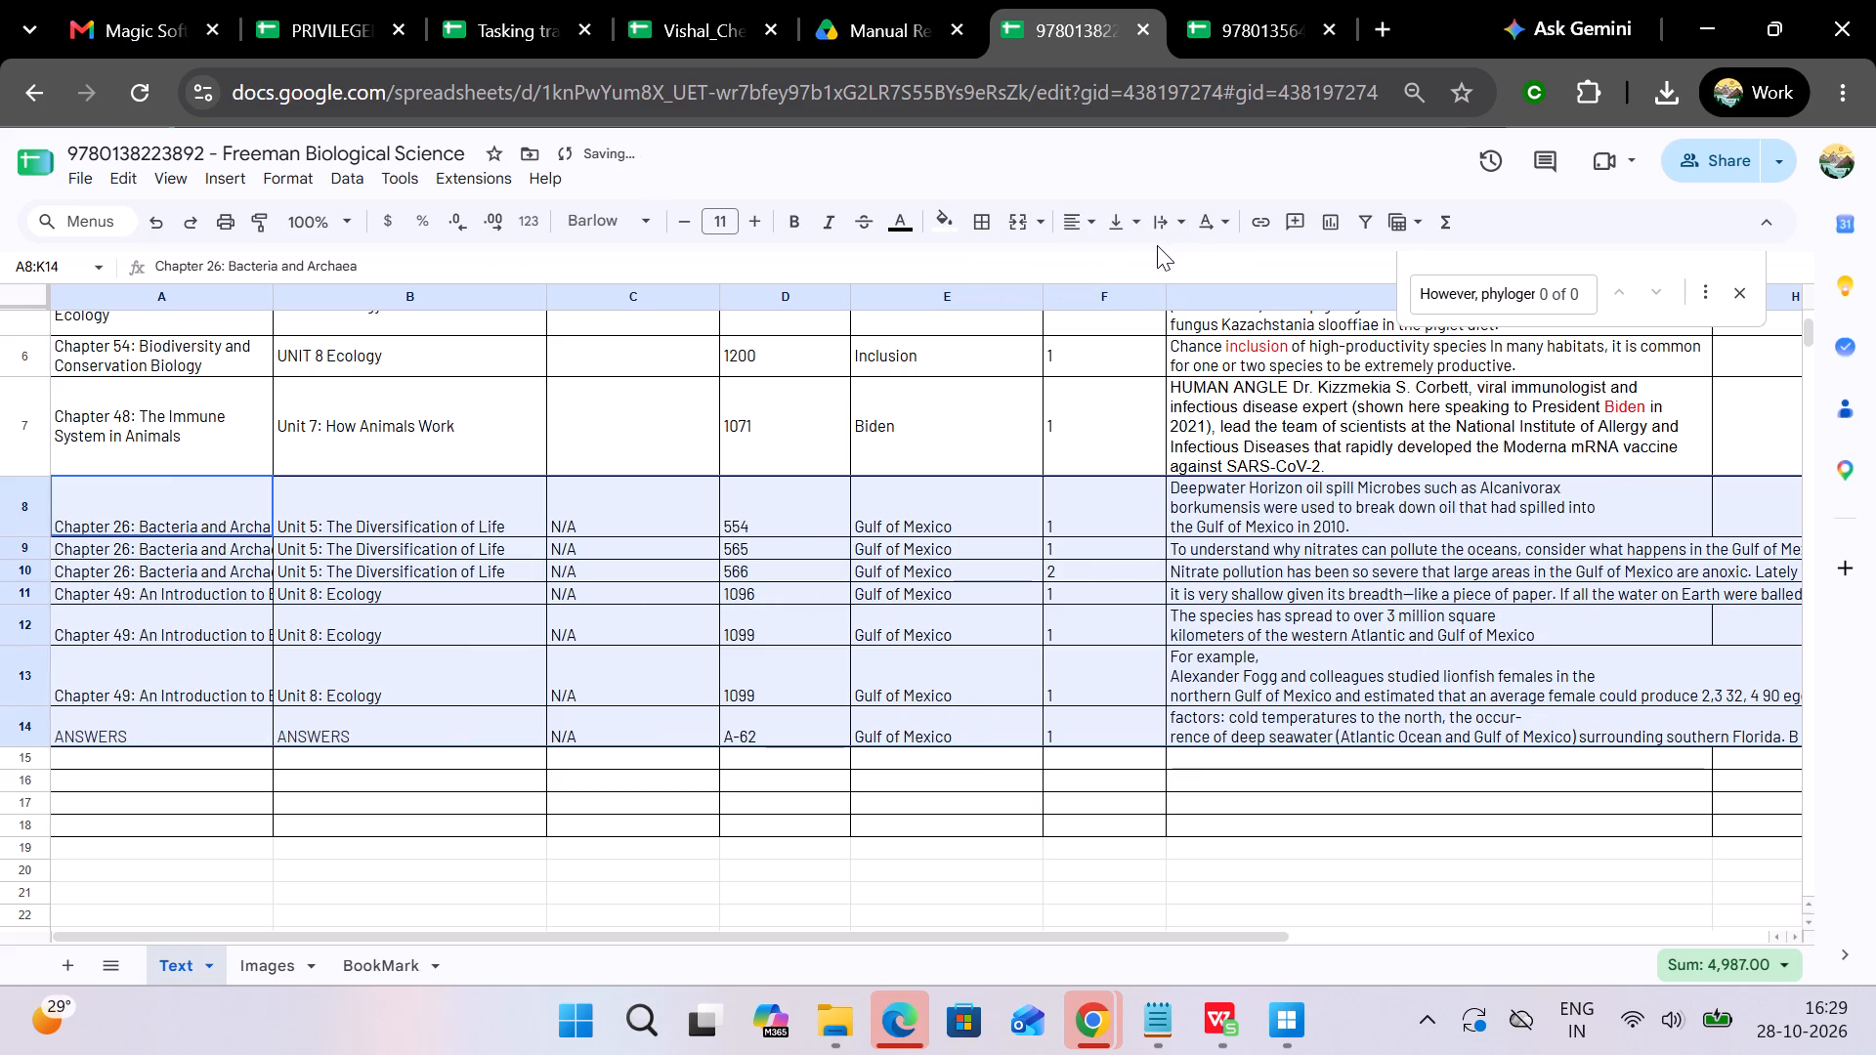
pyautogui.moveTo(1137, 228); pyautogui.dragTo(1153, 257)
pyautogui.click(1153, 257)
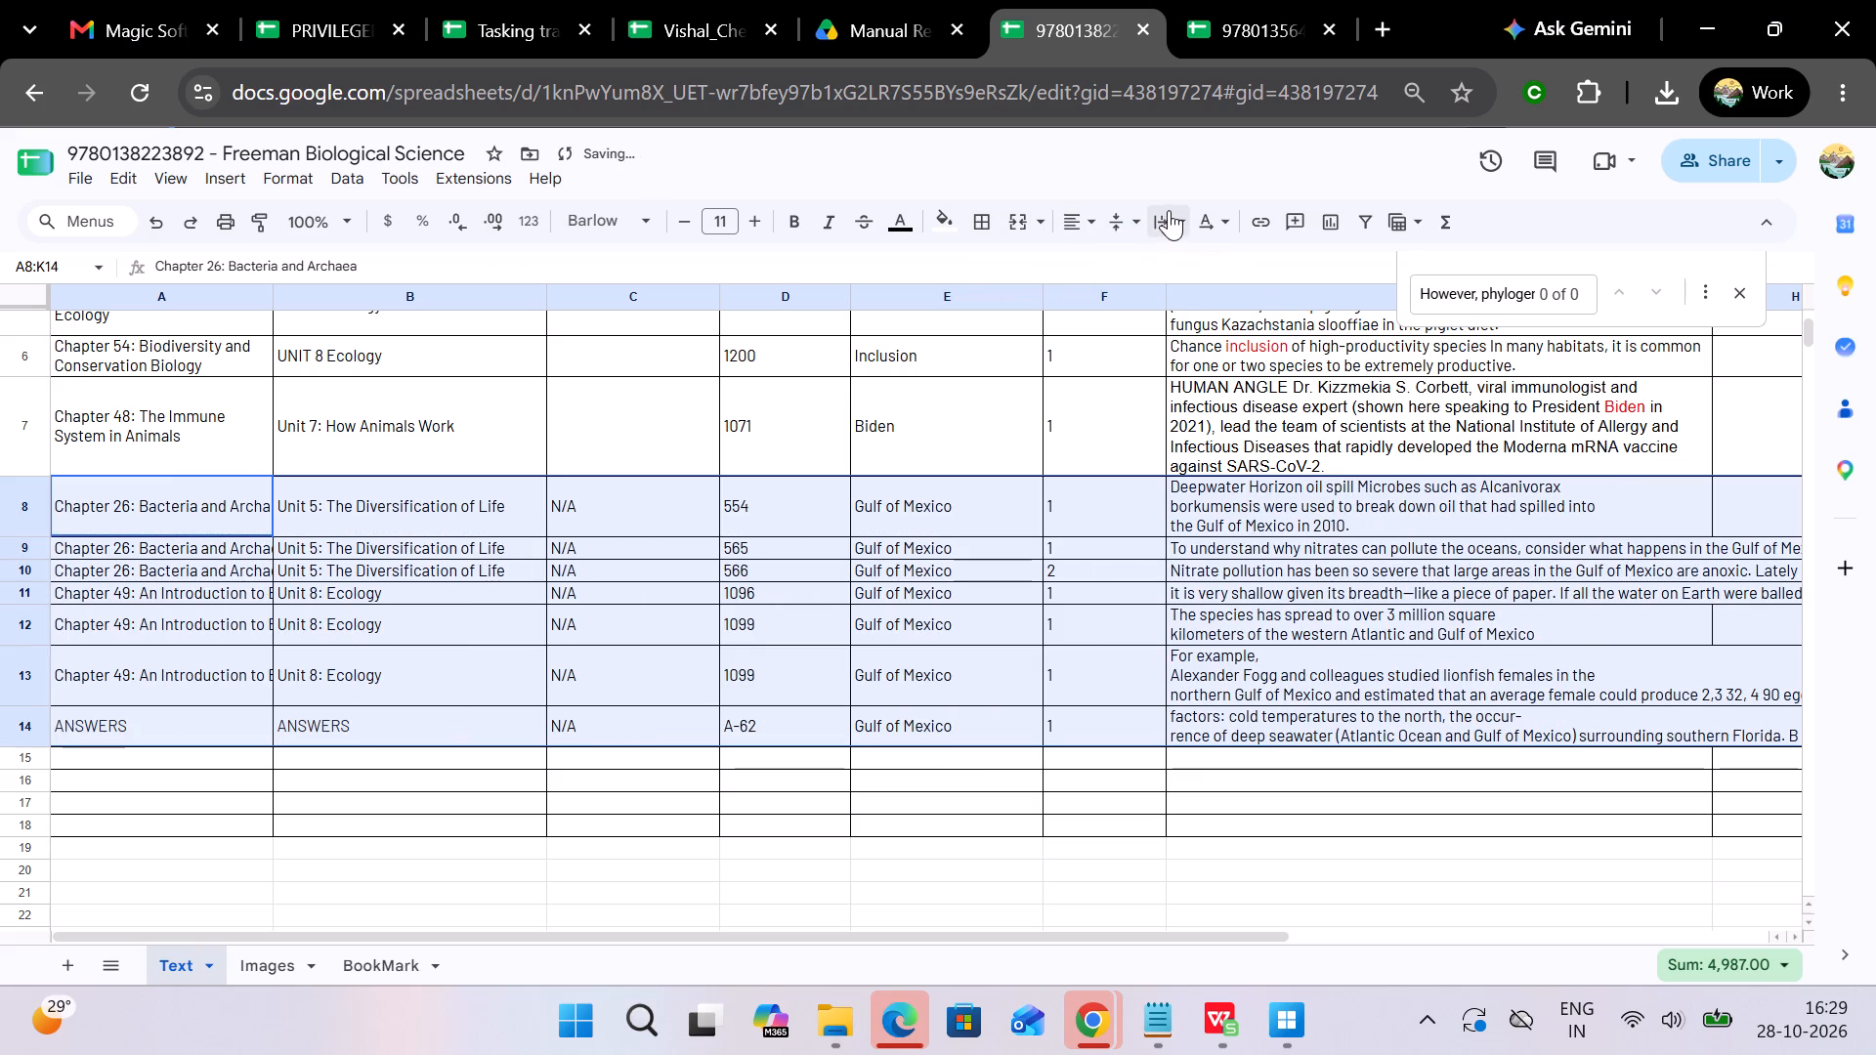
pyautogui.moveTo(1168, 211); pyautogui.dragTo(1195, 259)
pyautogui.click(1195, 259)
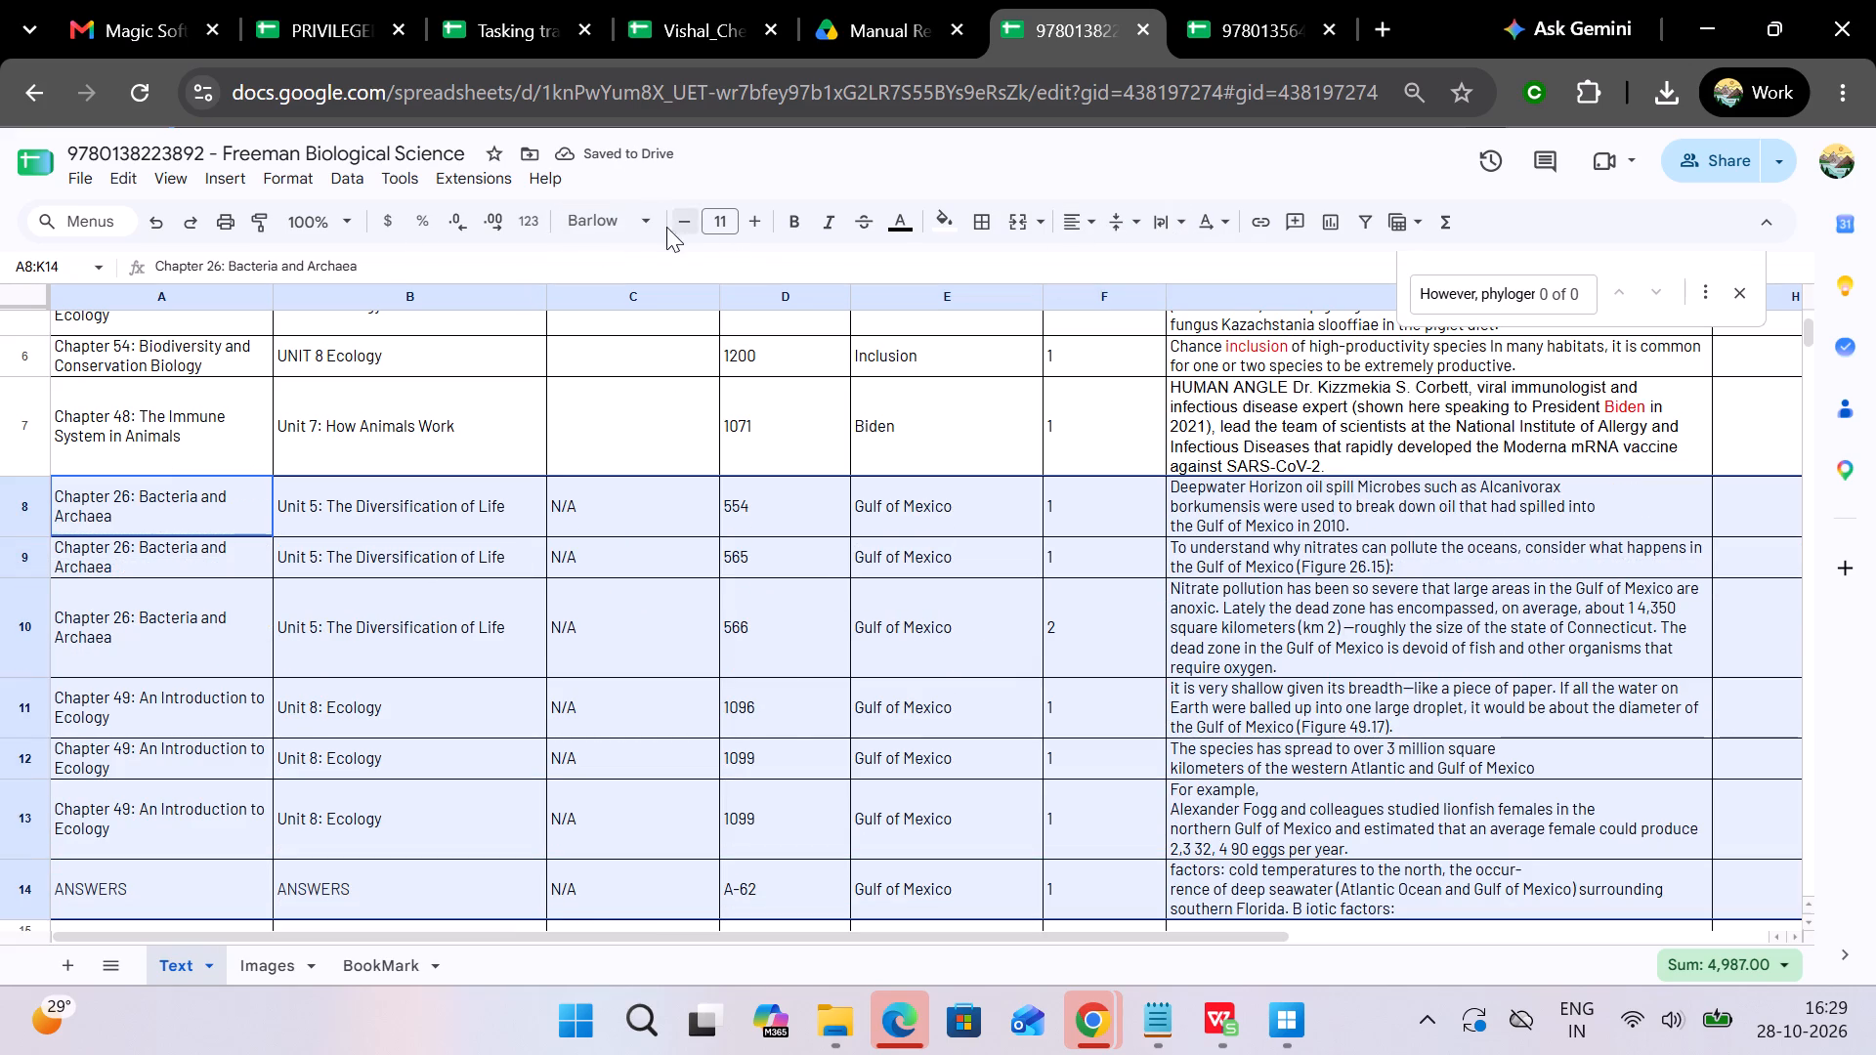
# Set the font of the pasted Gulf of Mexico rows to Barlow, size 11.
pyautogui.moveTo(642, 227); pyautogui.dragTo(633, 342)
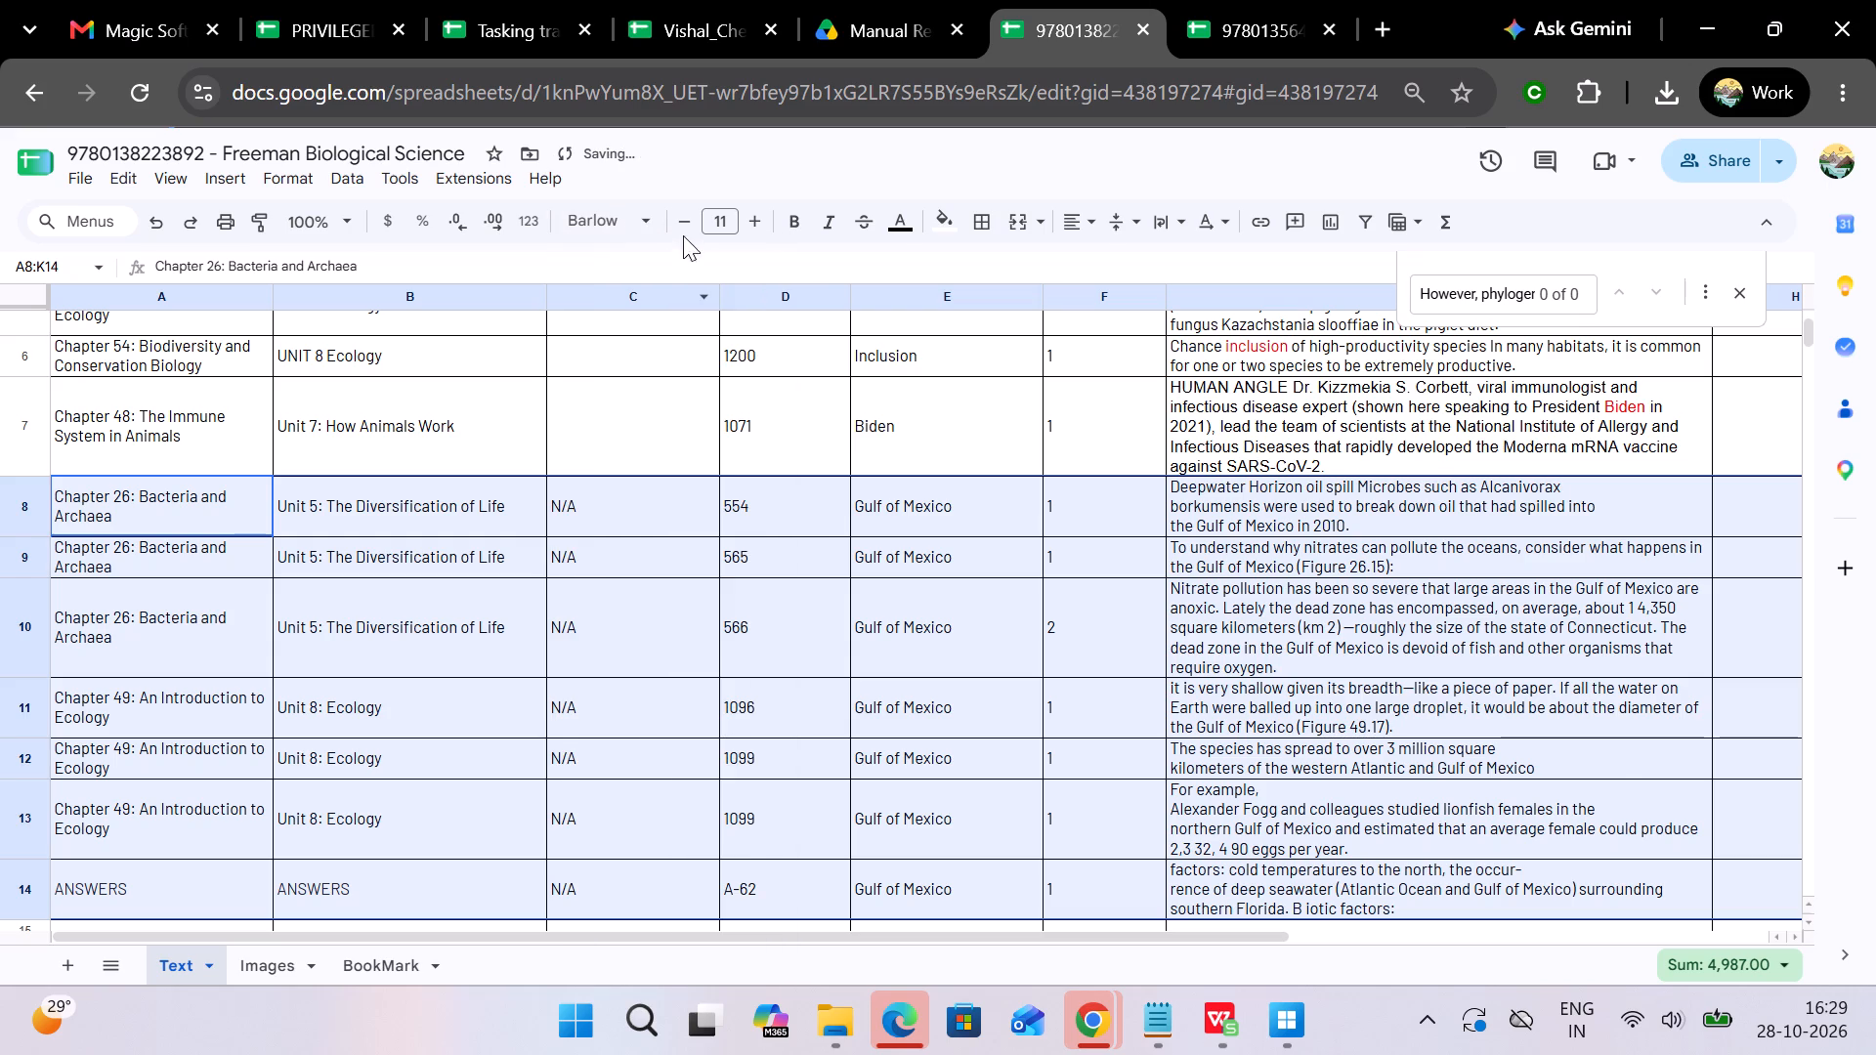
pyautogui.click(680, 233)
pyautogui.click(757, 231)
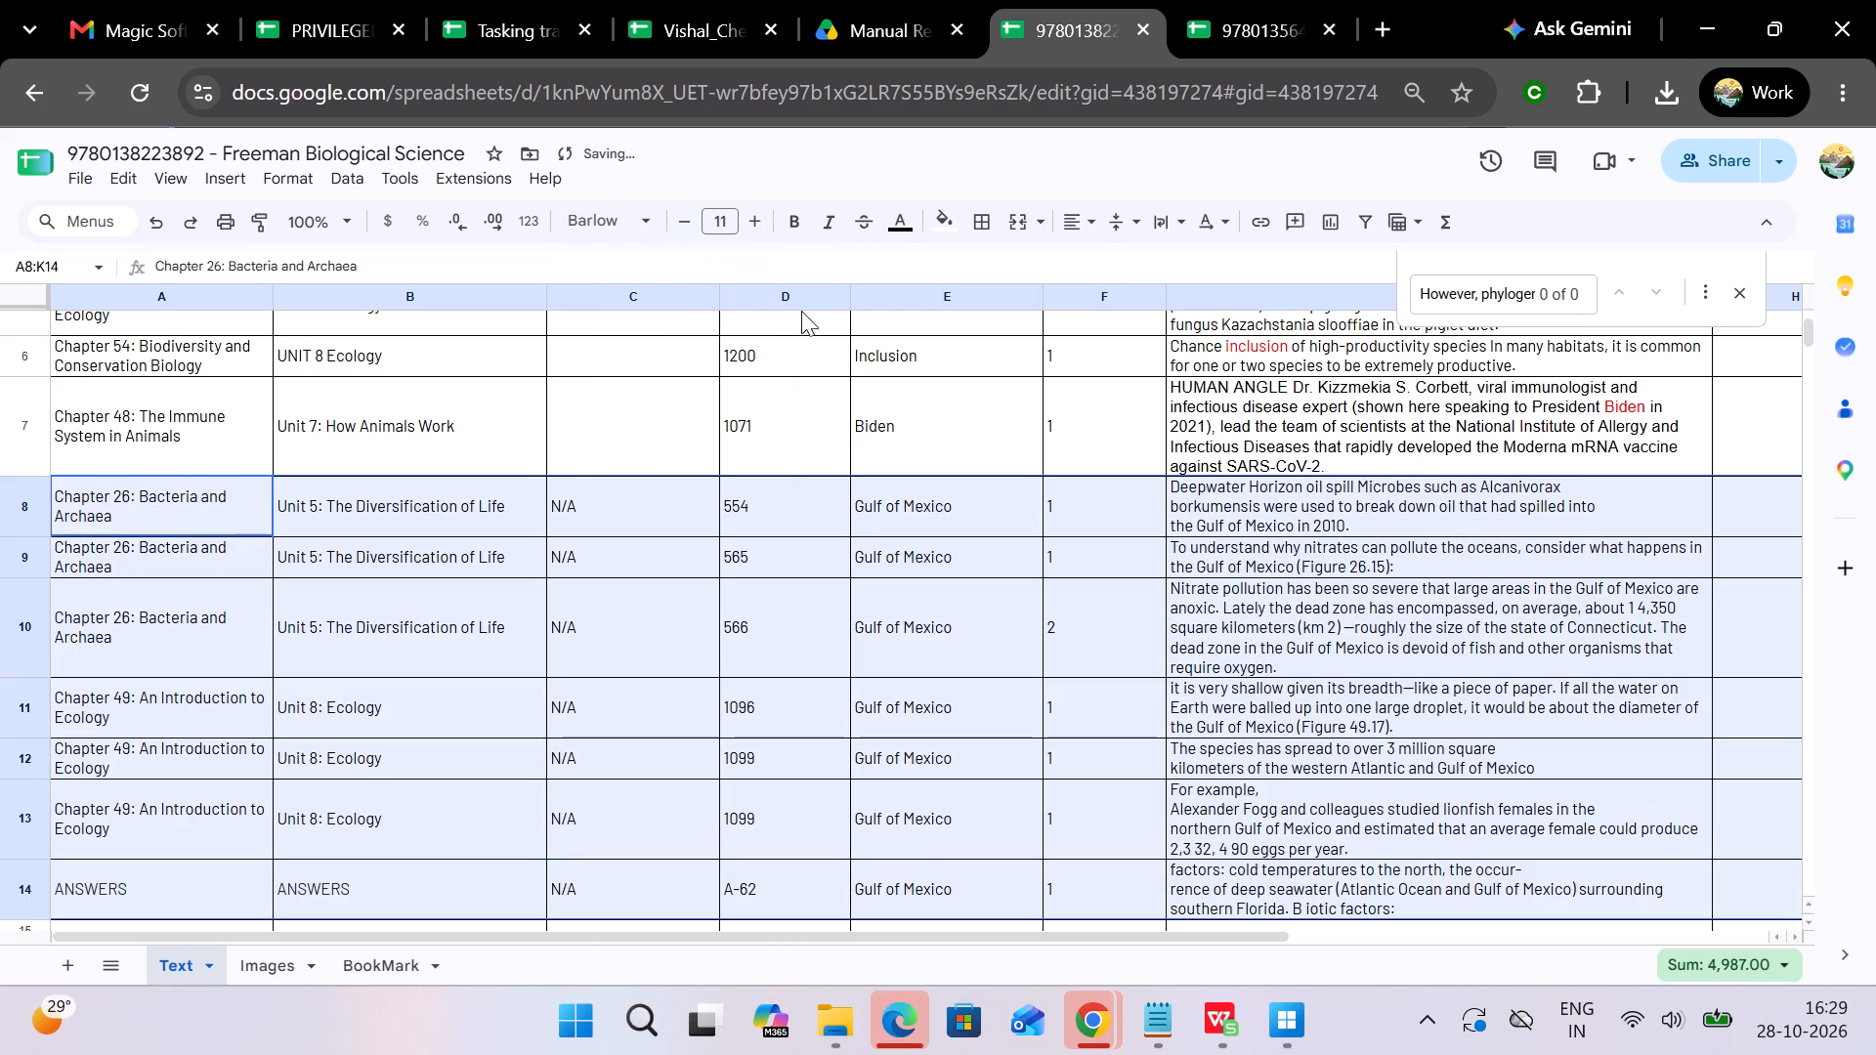
pyautogui.scroll(1, 795, 436)
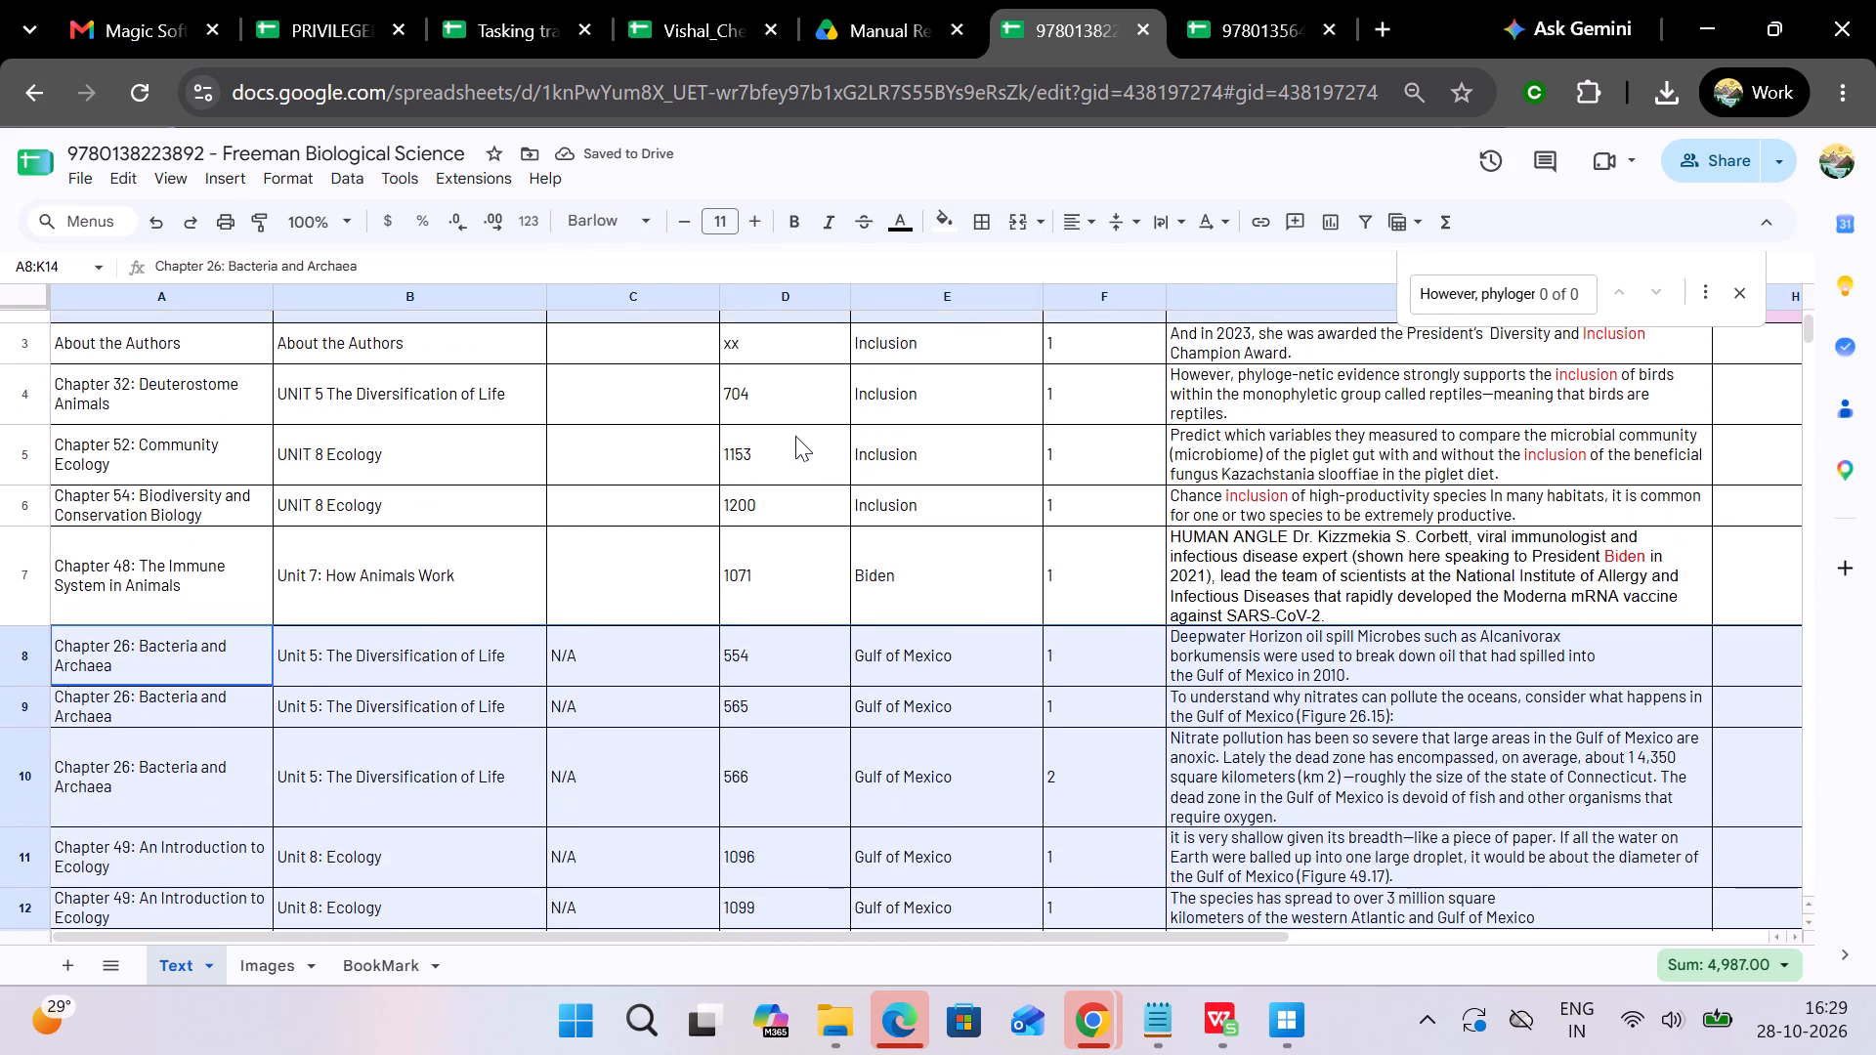
# Clear the "N/A" entries from the eText Page URL cells of the Gulf of Mexico rows 8 to 14.
pyautogui.hscroll(-2, 795, 436)
pyautogui.scroll(-1, 795, 436)
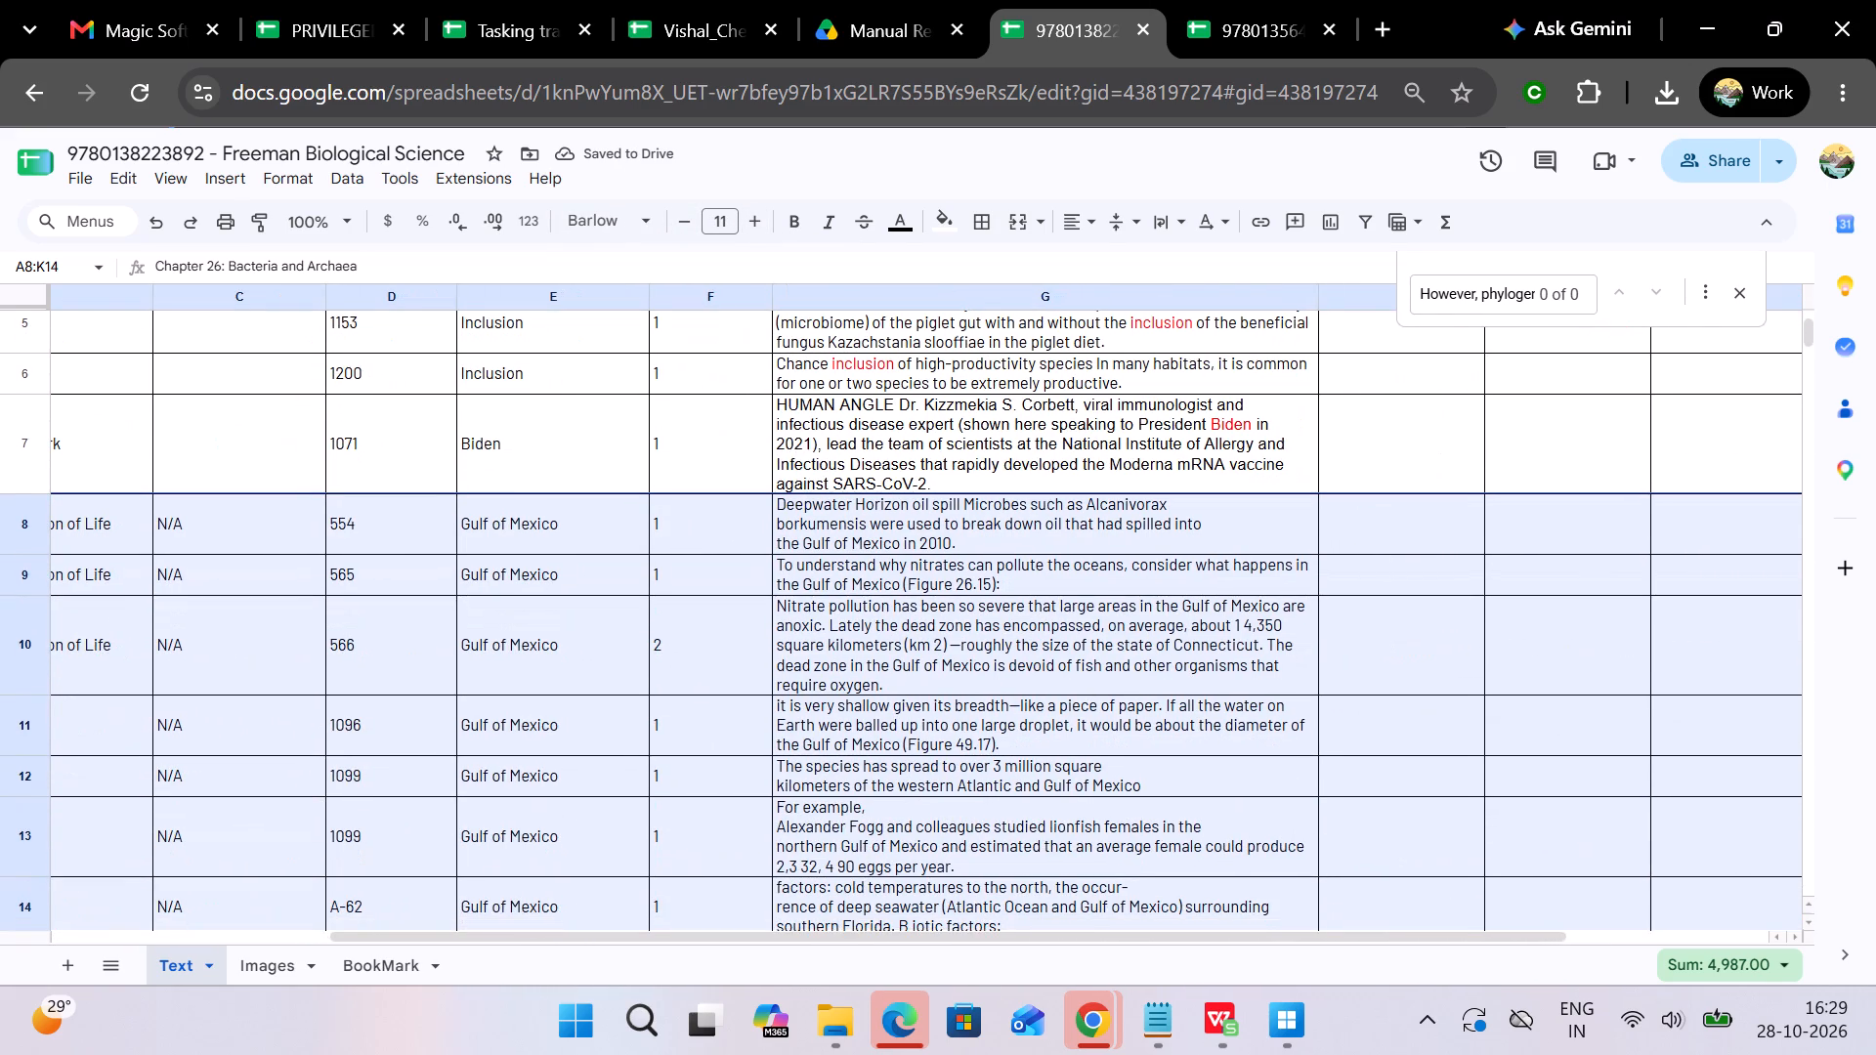
pyautogui.click(792, 494)
pyautogui.click(636, 537)
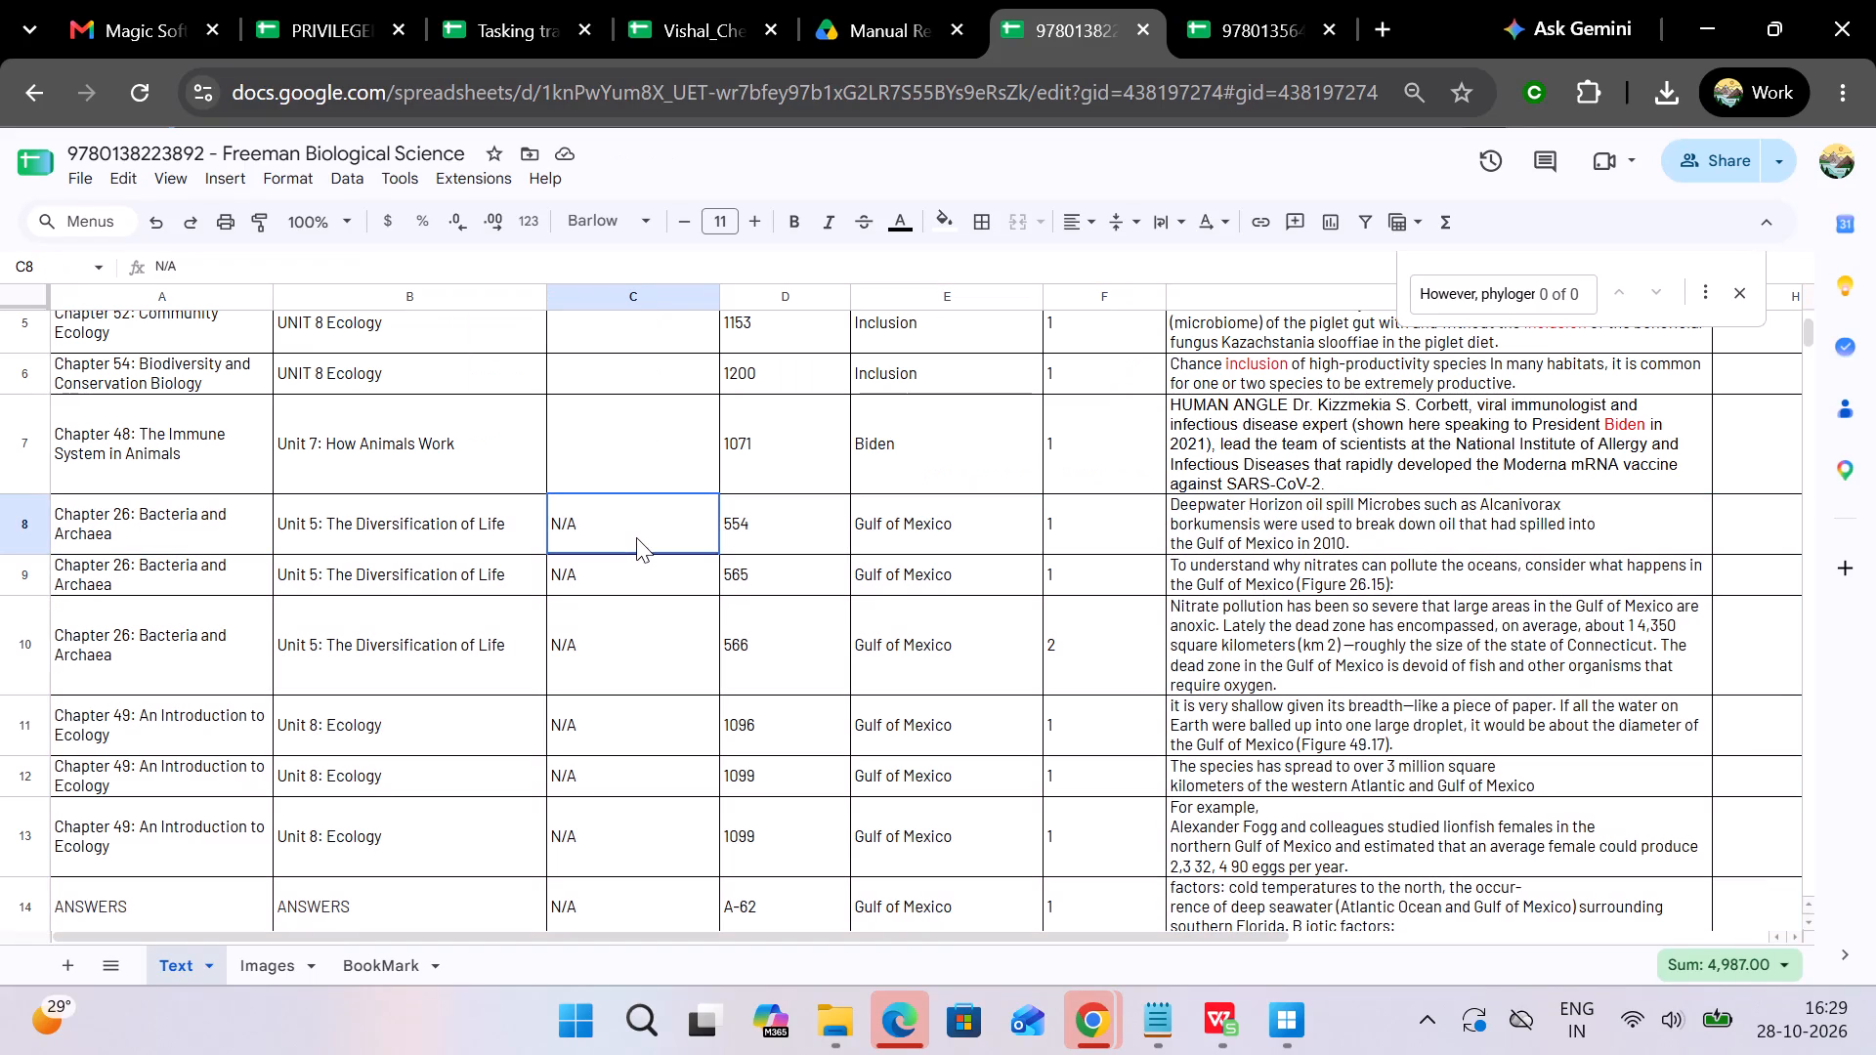
pyautogui.moveTo(636, 537); pyautogui.dragTo(617, 675)
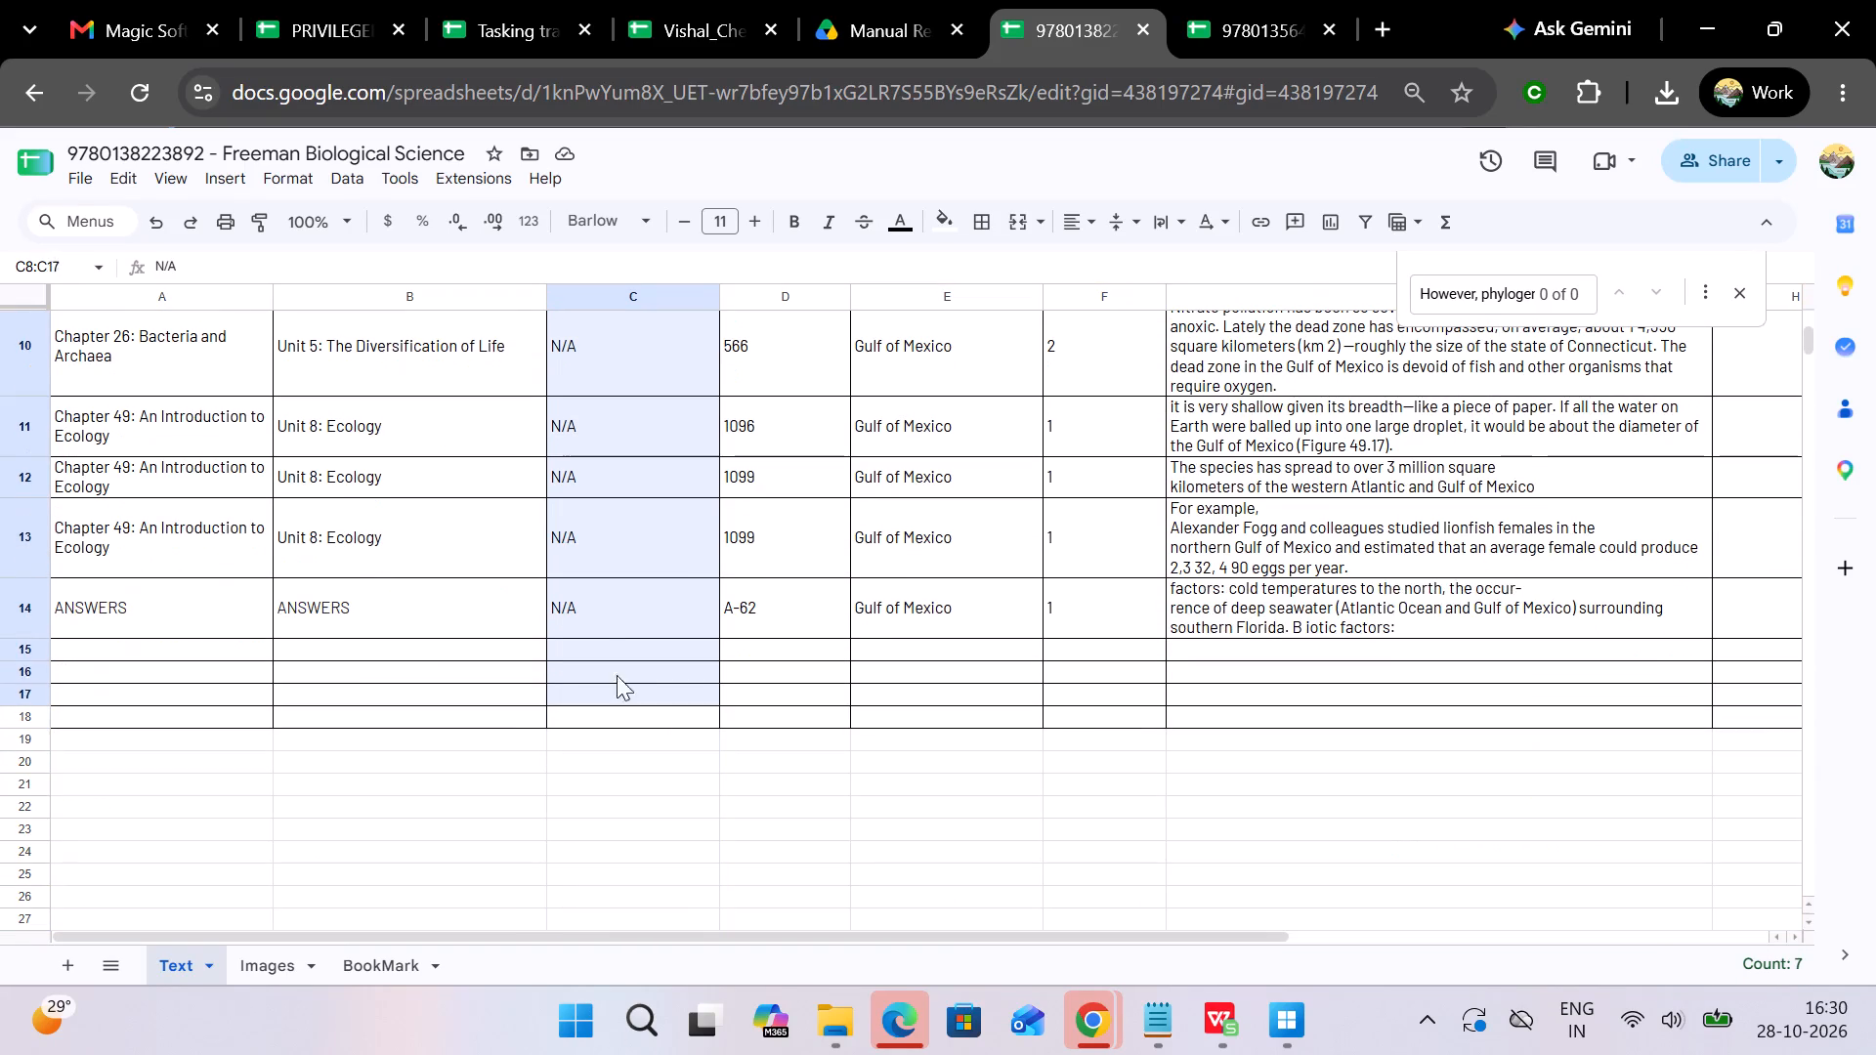
pyautogui.moveTo(617, 675); pyautogui.dragTo(605, 639)
pyautogui.click(585, 651)
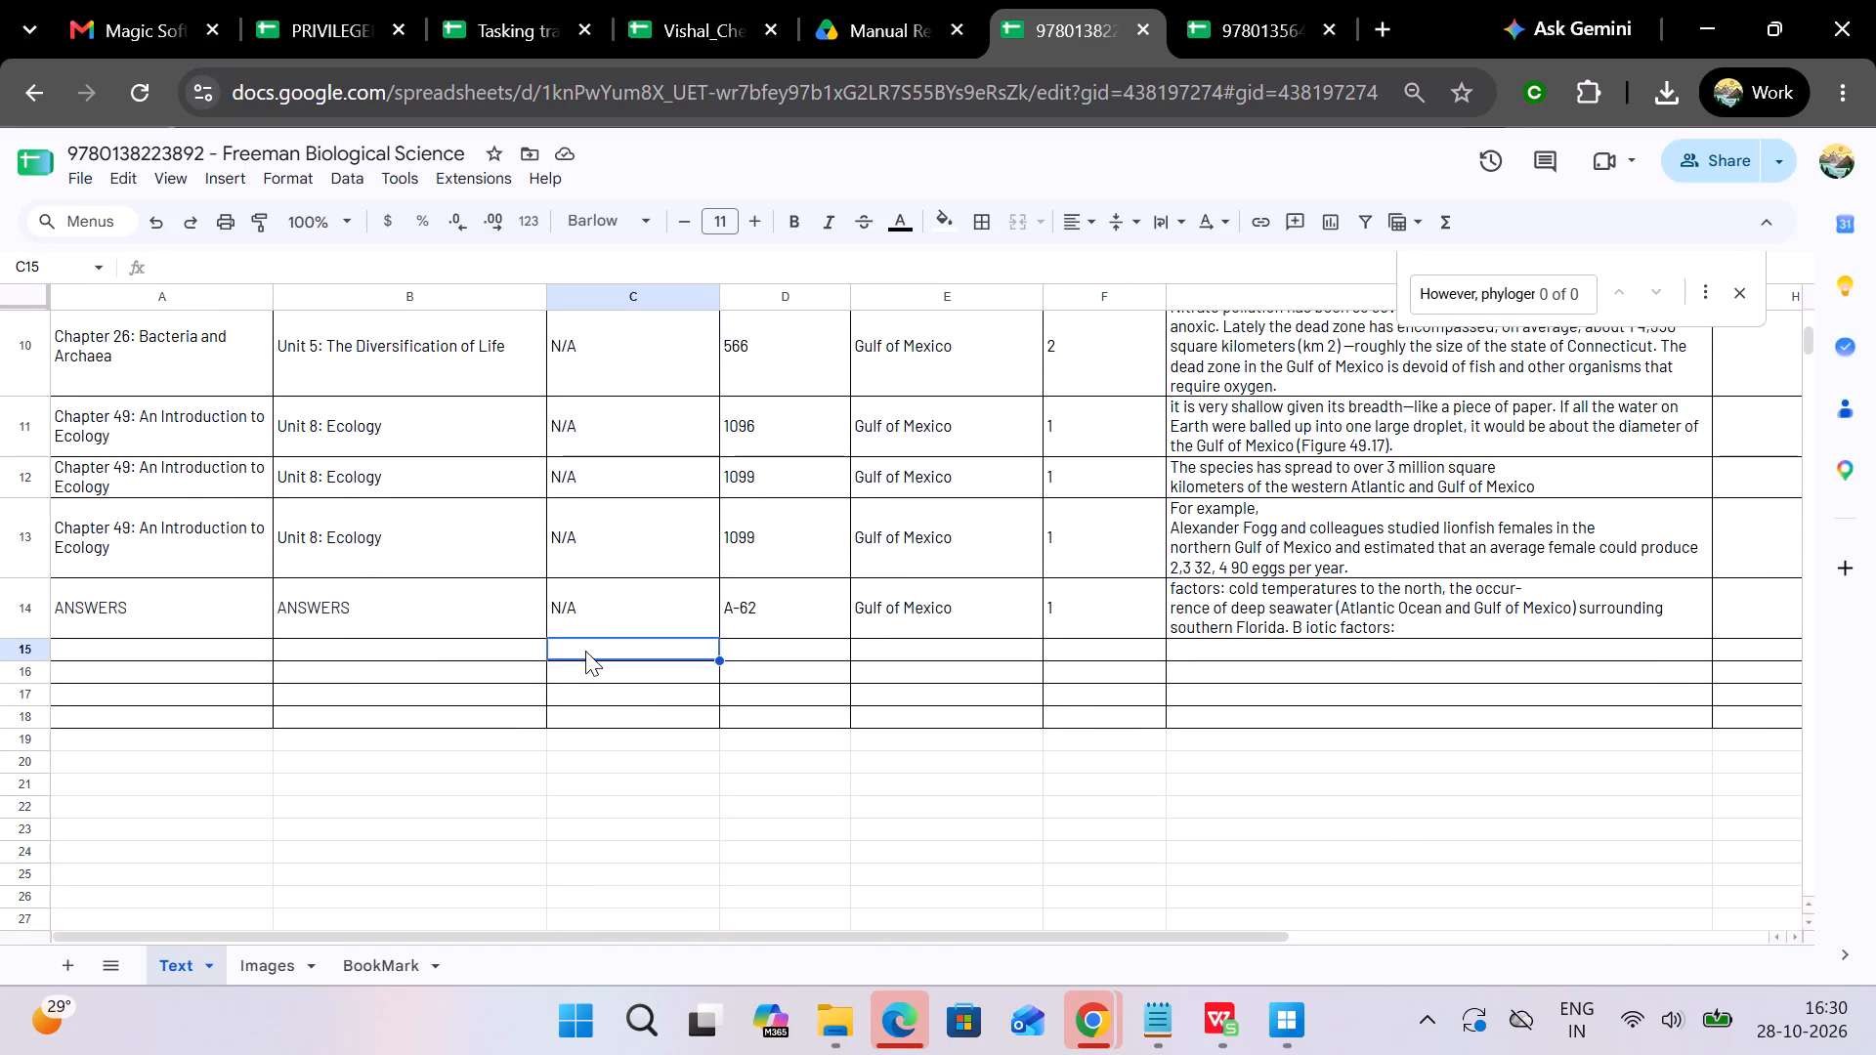
pyautogui.moveTo(588, 587); pyautogui.dragTo(602, 793)
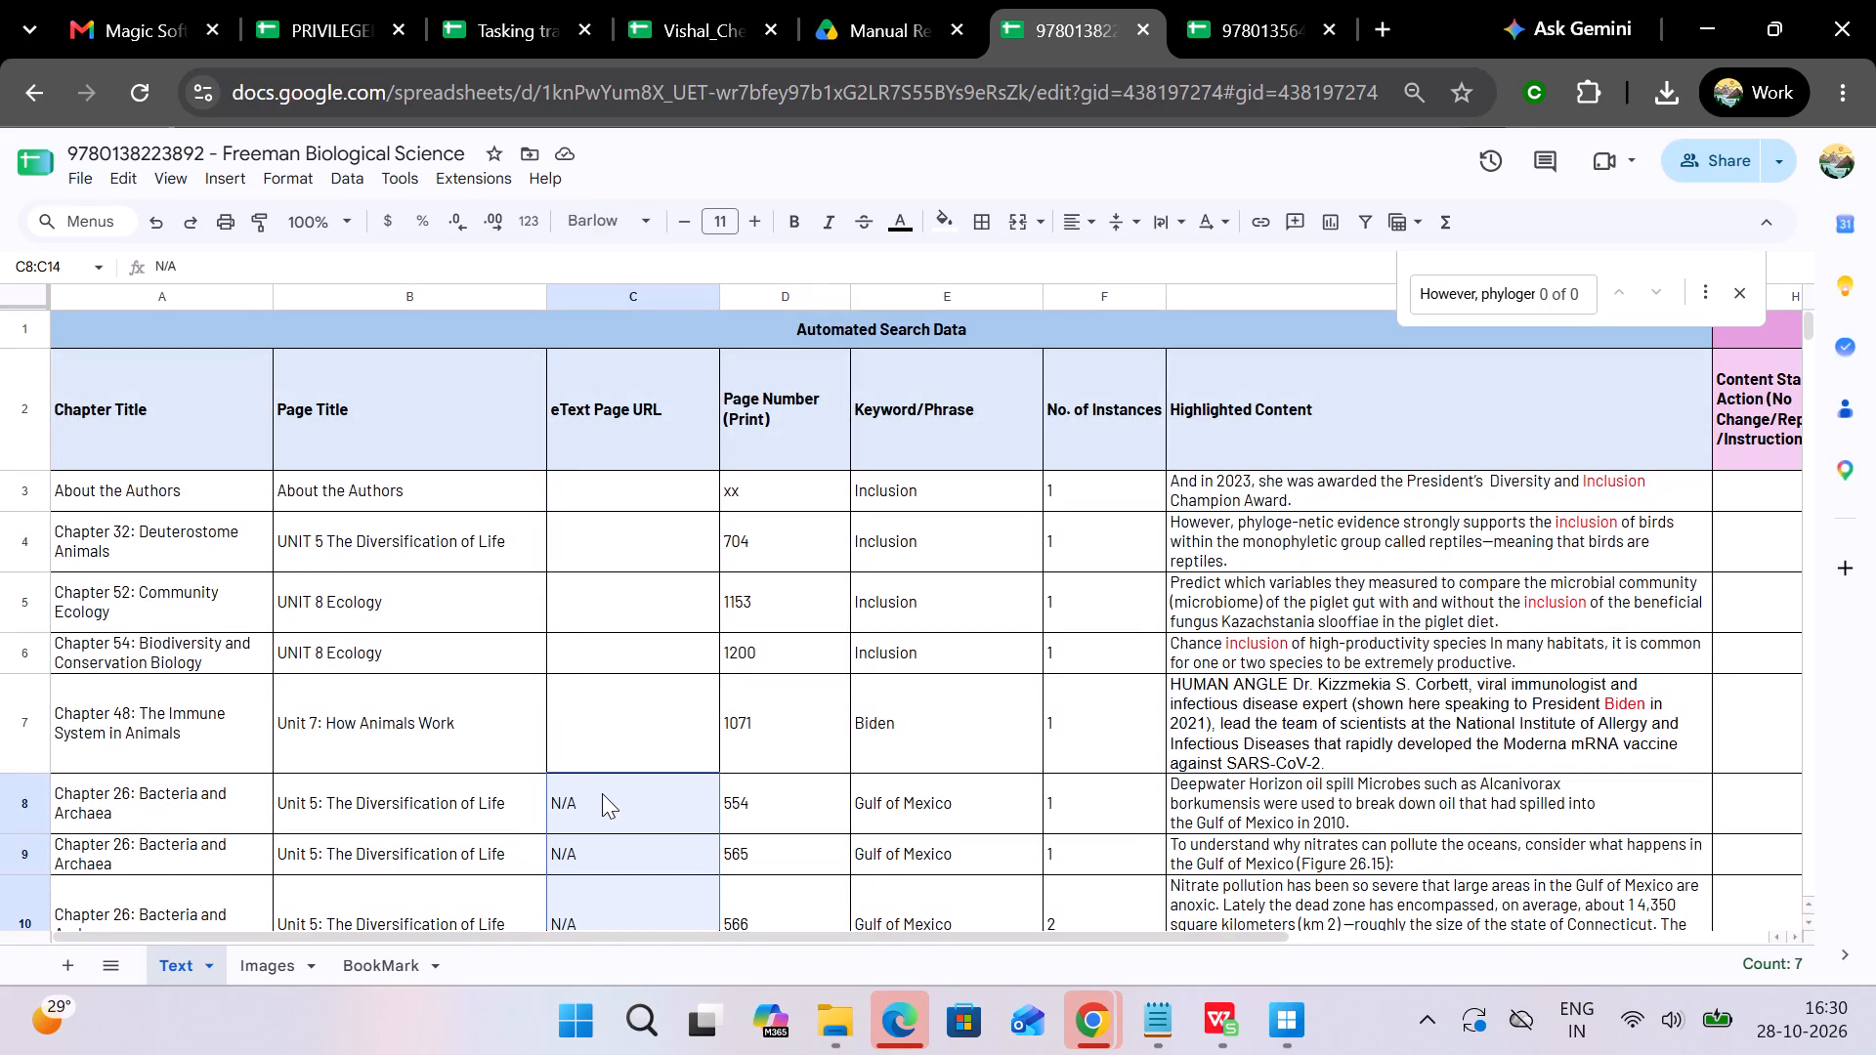
pyautogui.press('BackSpace')
pyautogui.click(495, 839)
# Clear the formatting, including the cell borders, from the empty rows 15 to 18 below the table.
pyautogui.scroll(-3, 495, 839)
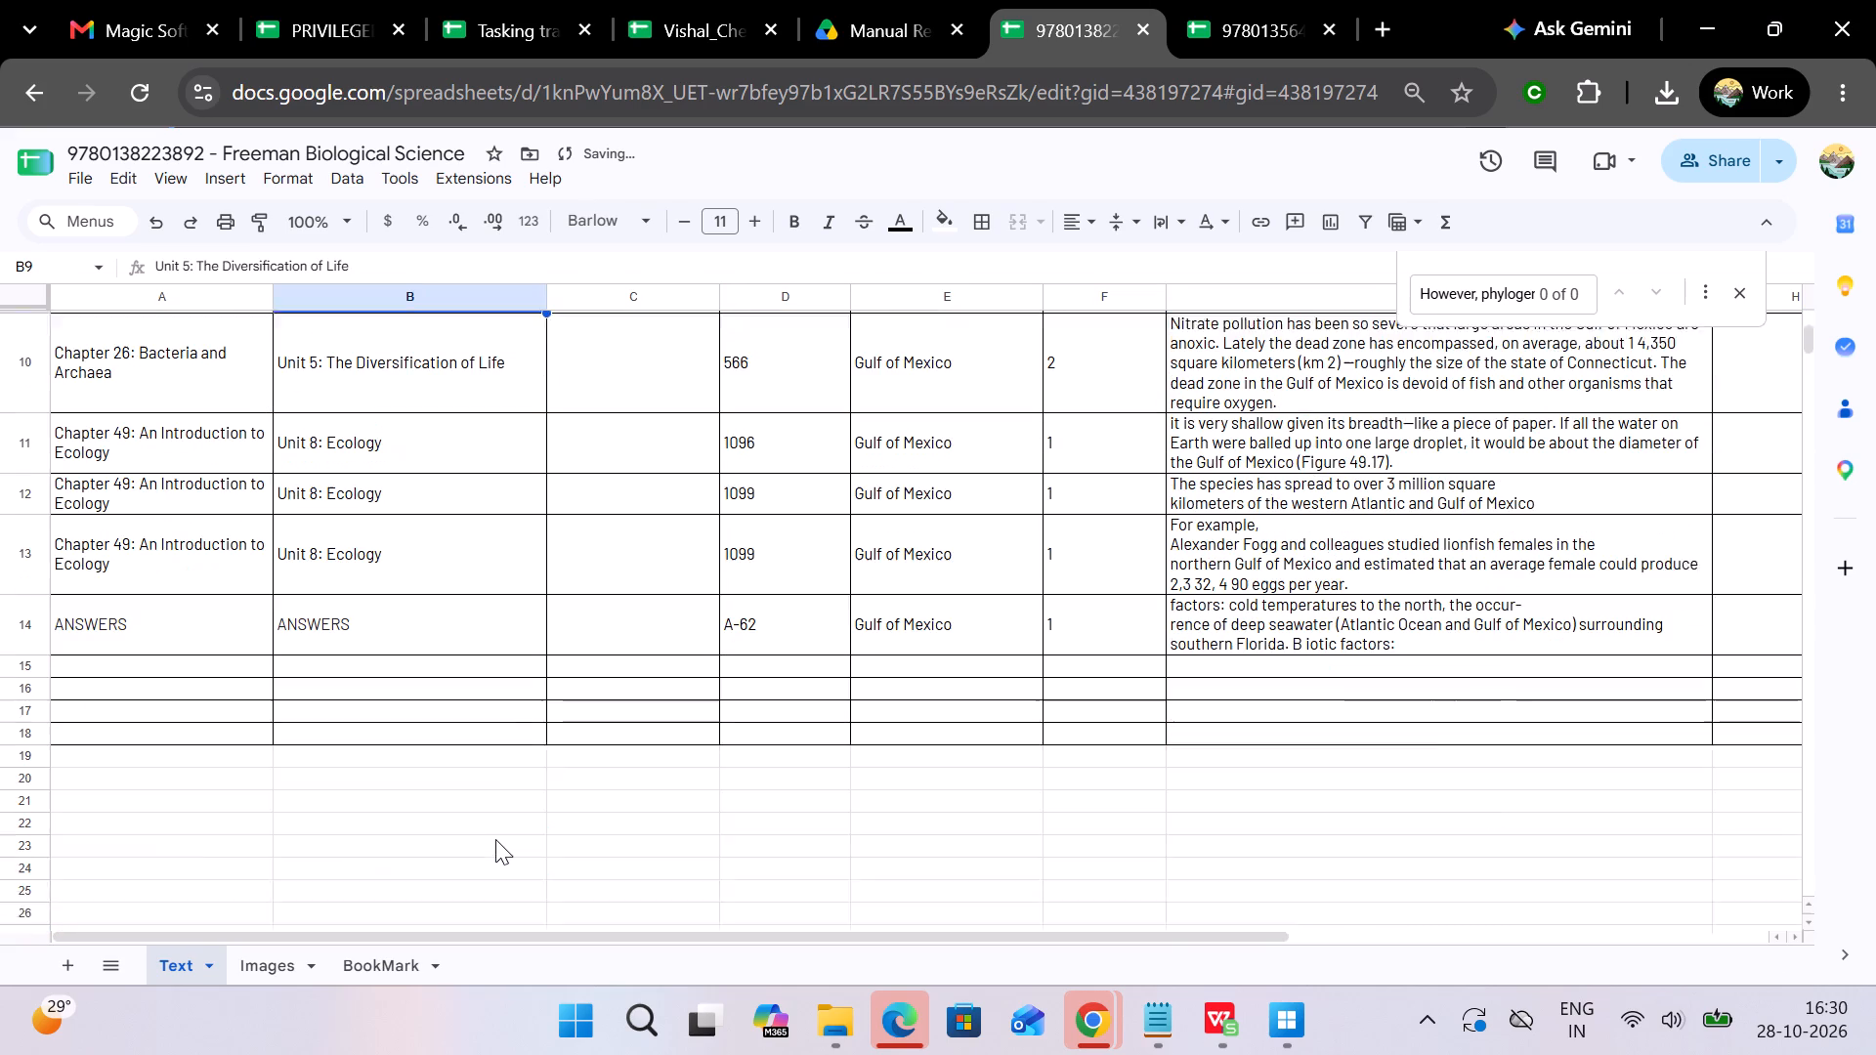
pyautogui.moveTo(33, 637); pyautogui.dragTo(29, 699)
pyautogui.hotkey('ctrl', '\\')
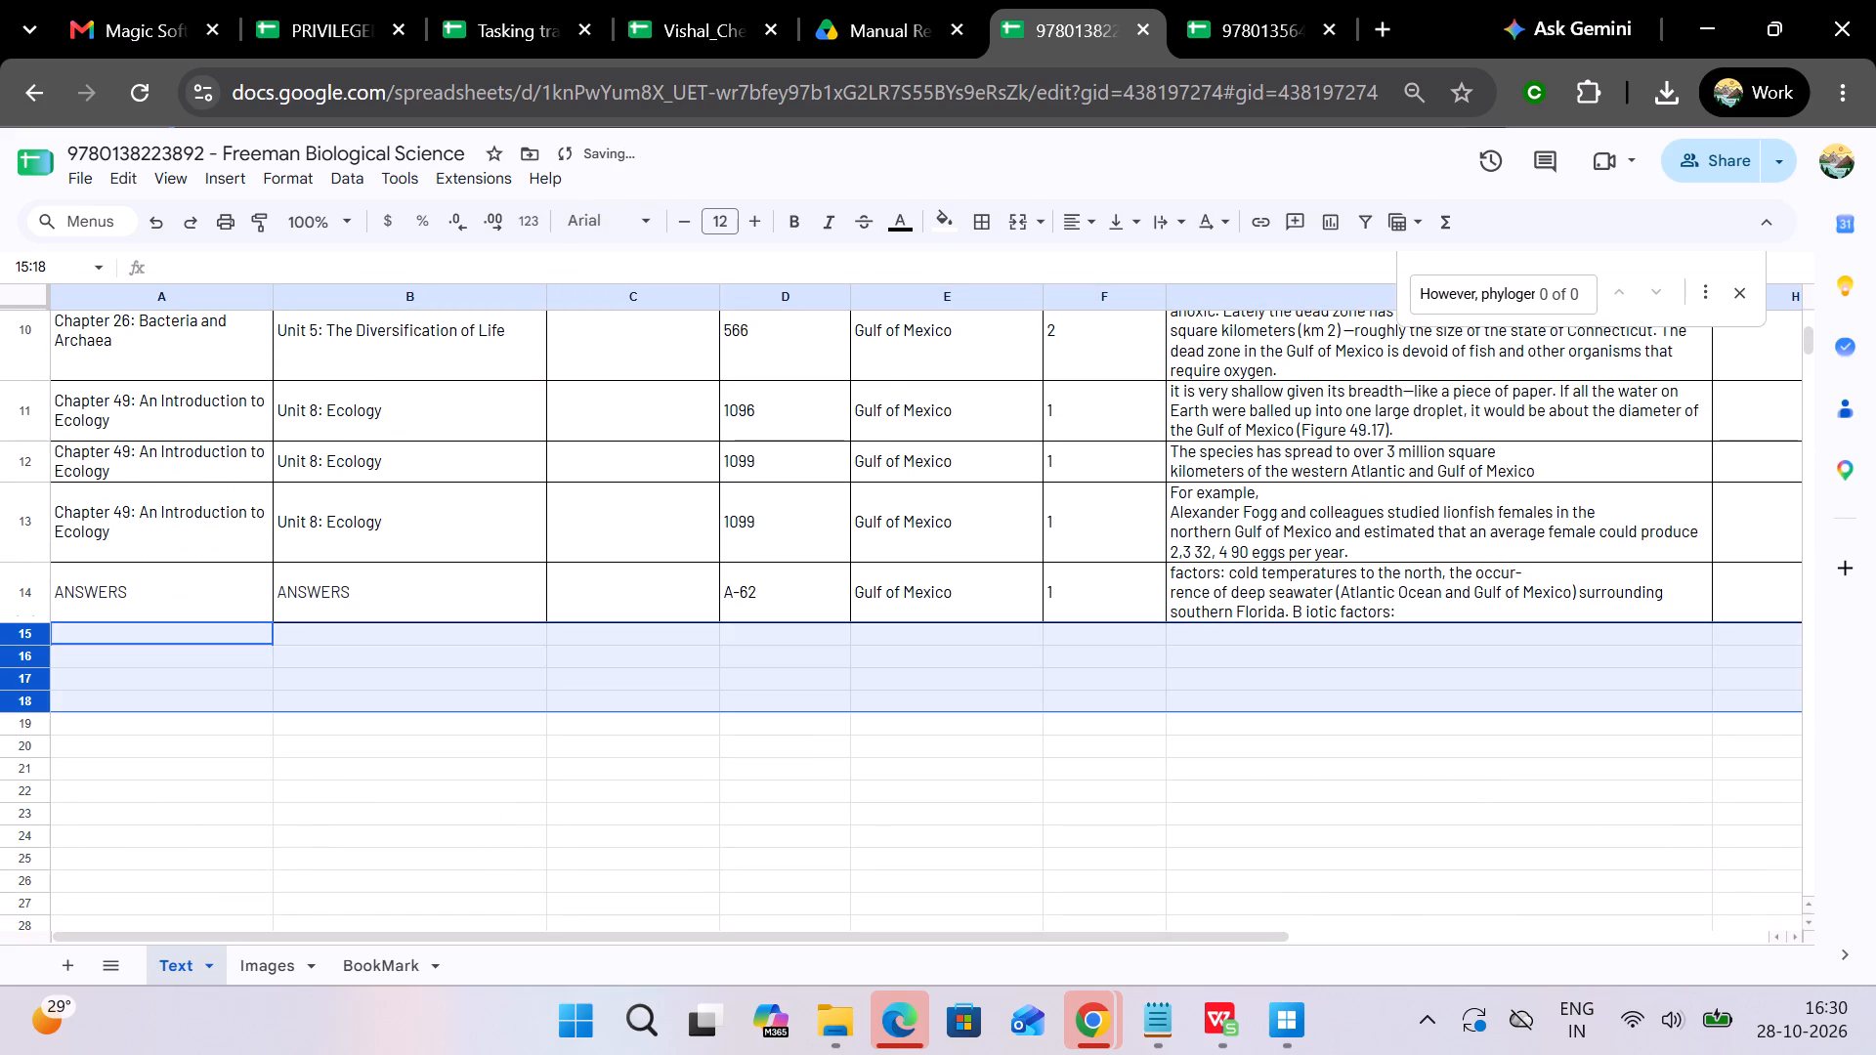
pyautogui.click(320, 733)
# Clear the "Yes" values in column K for the Gulf of Mexico rows 8 to 14.
pyautogui.scroll(1, 320, 733)
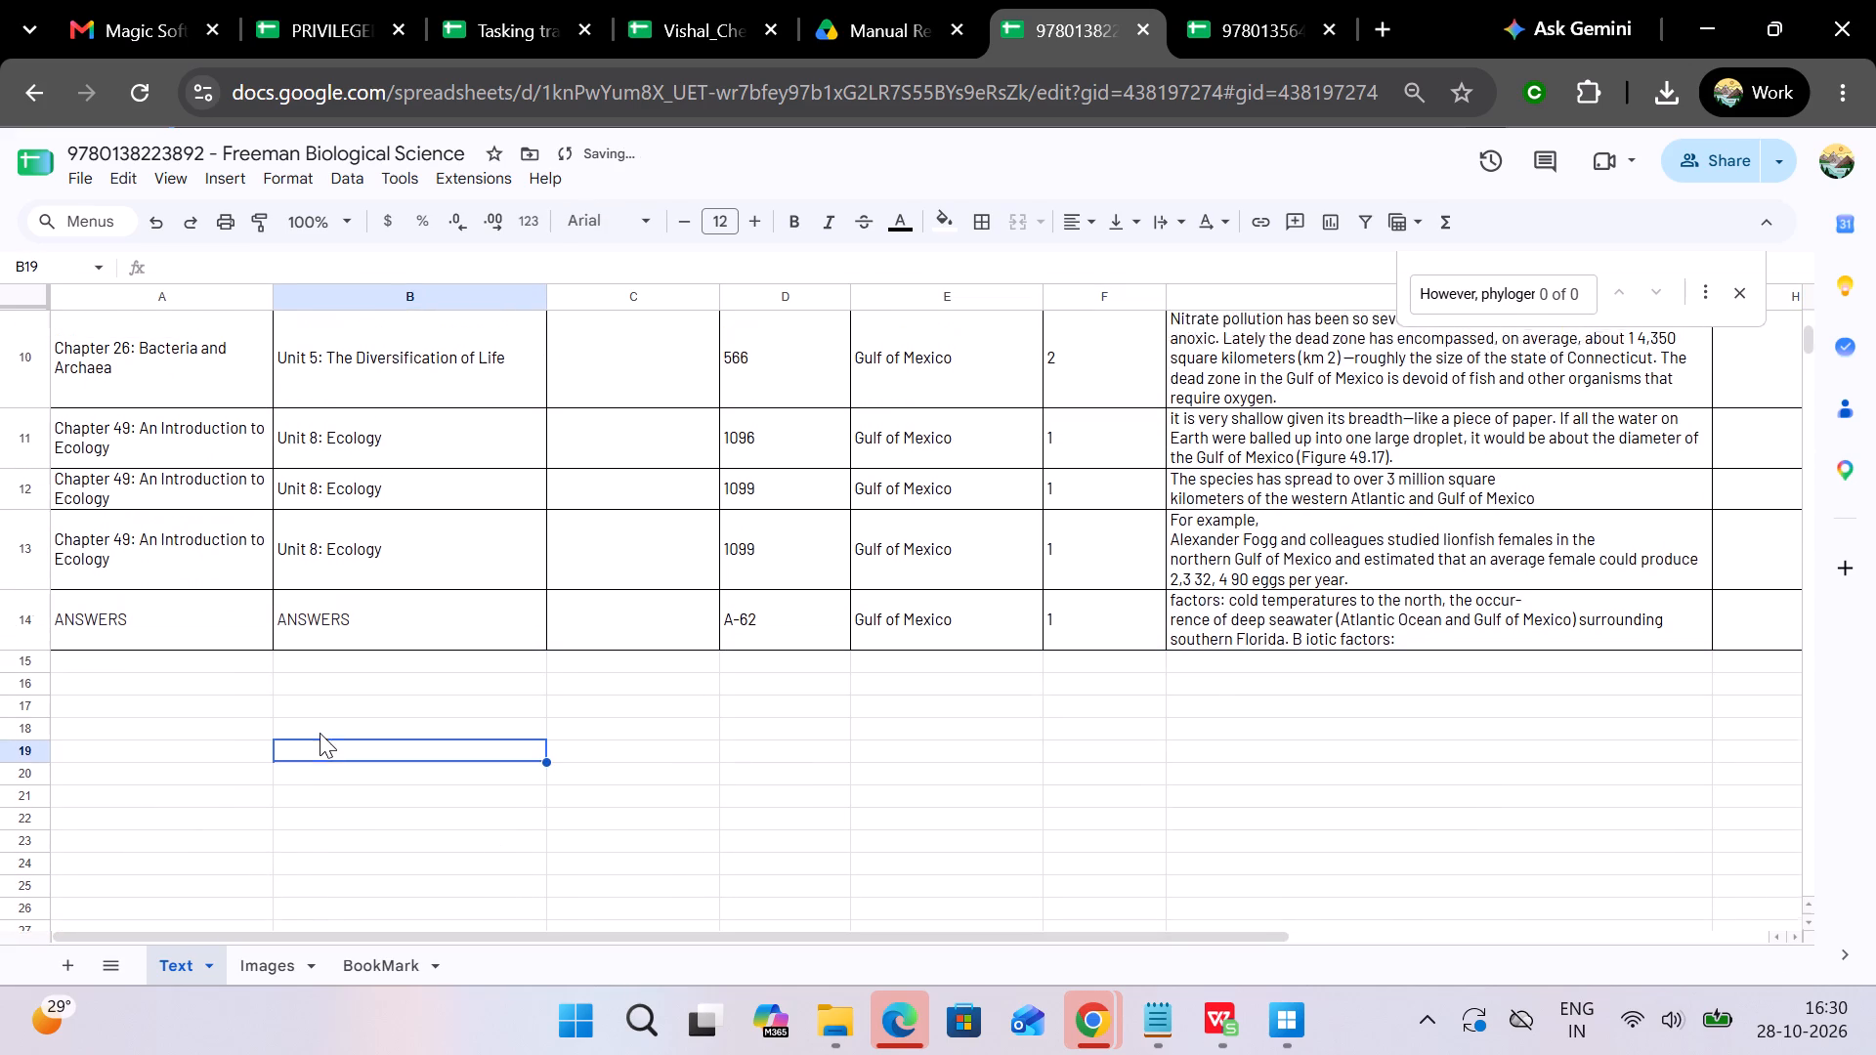
pyautogui.scroll(2, 320, 733)
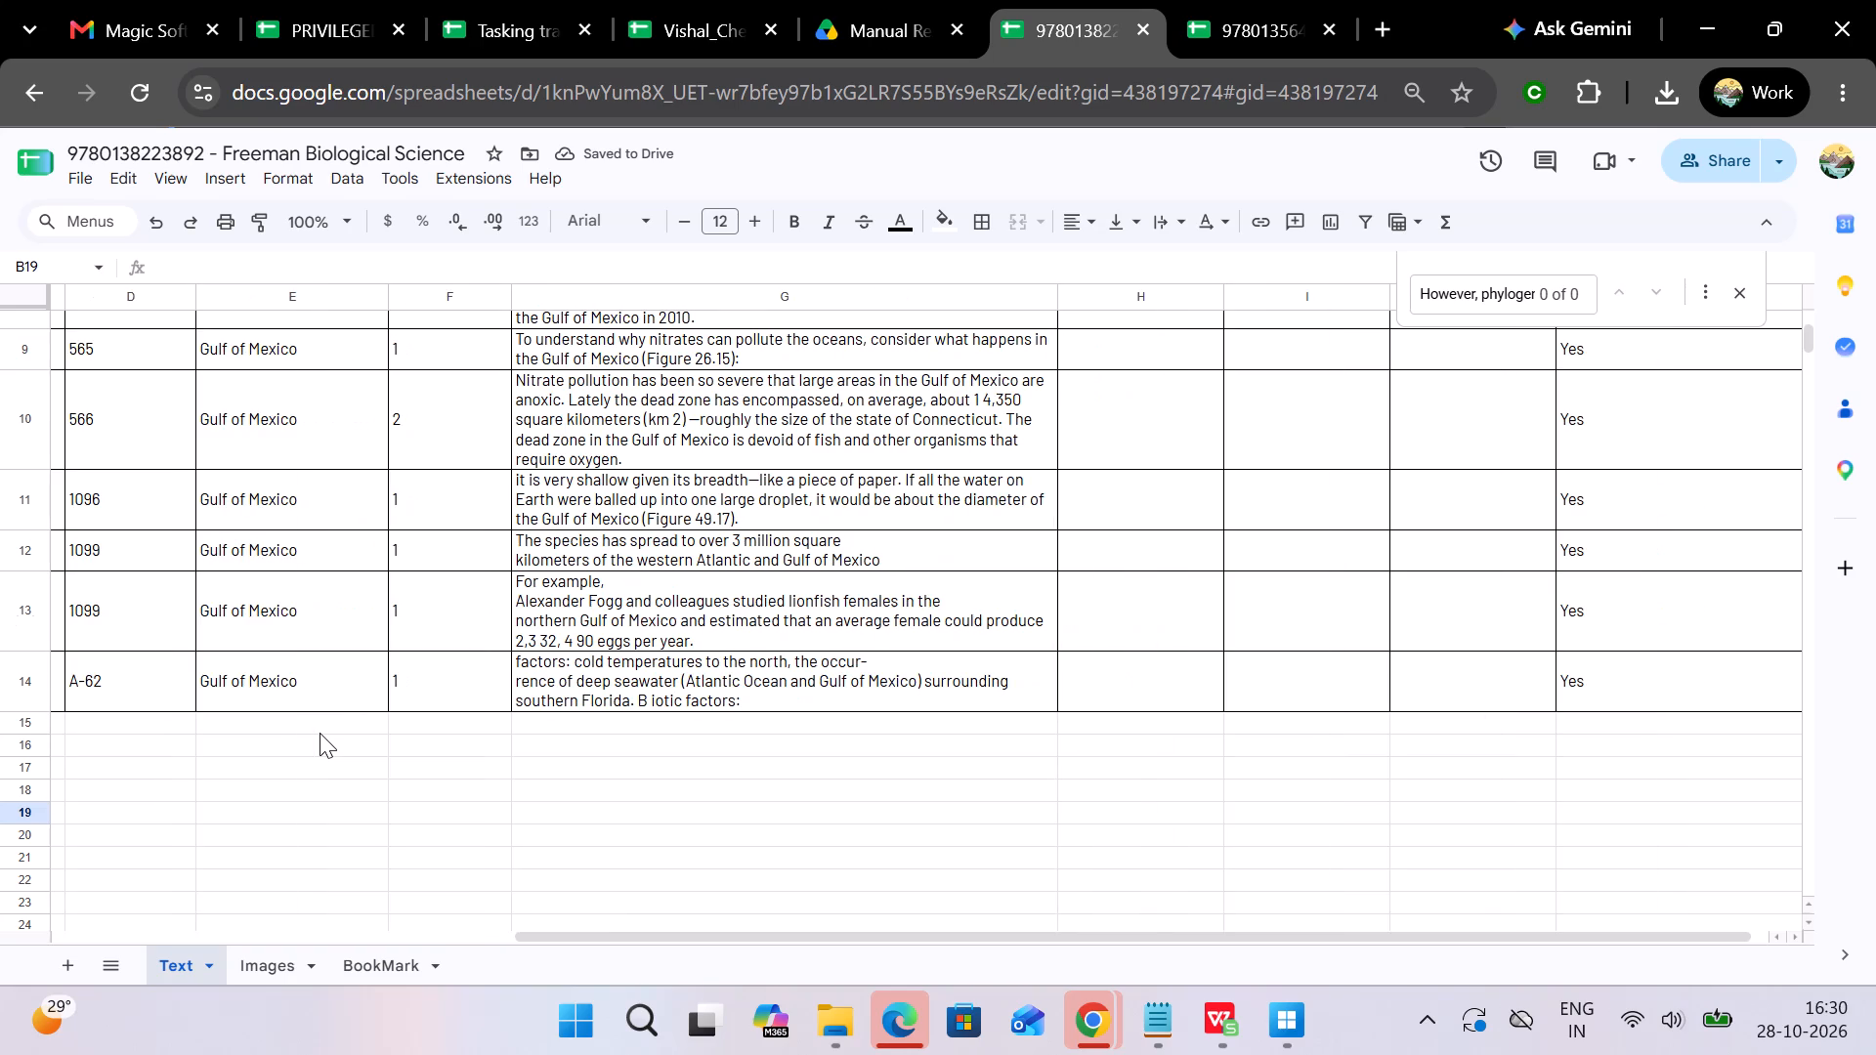
pyautogui.scroll(1, 320, 733)
pyautogui.scroll(-2, 320, 733)
pyautogui.scroll(1, 320, 733)
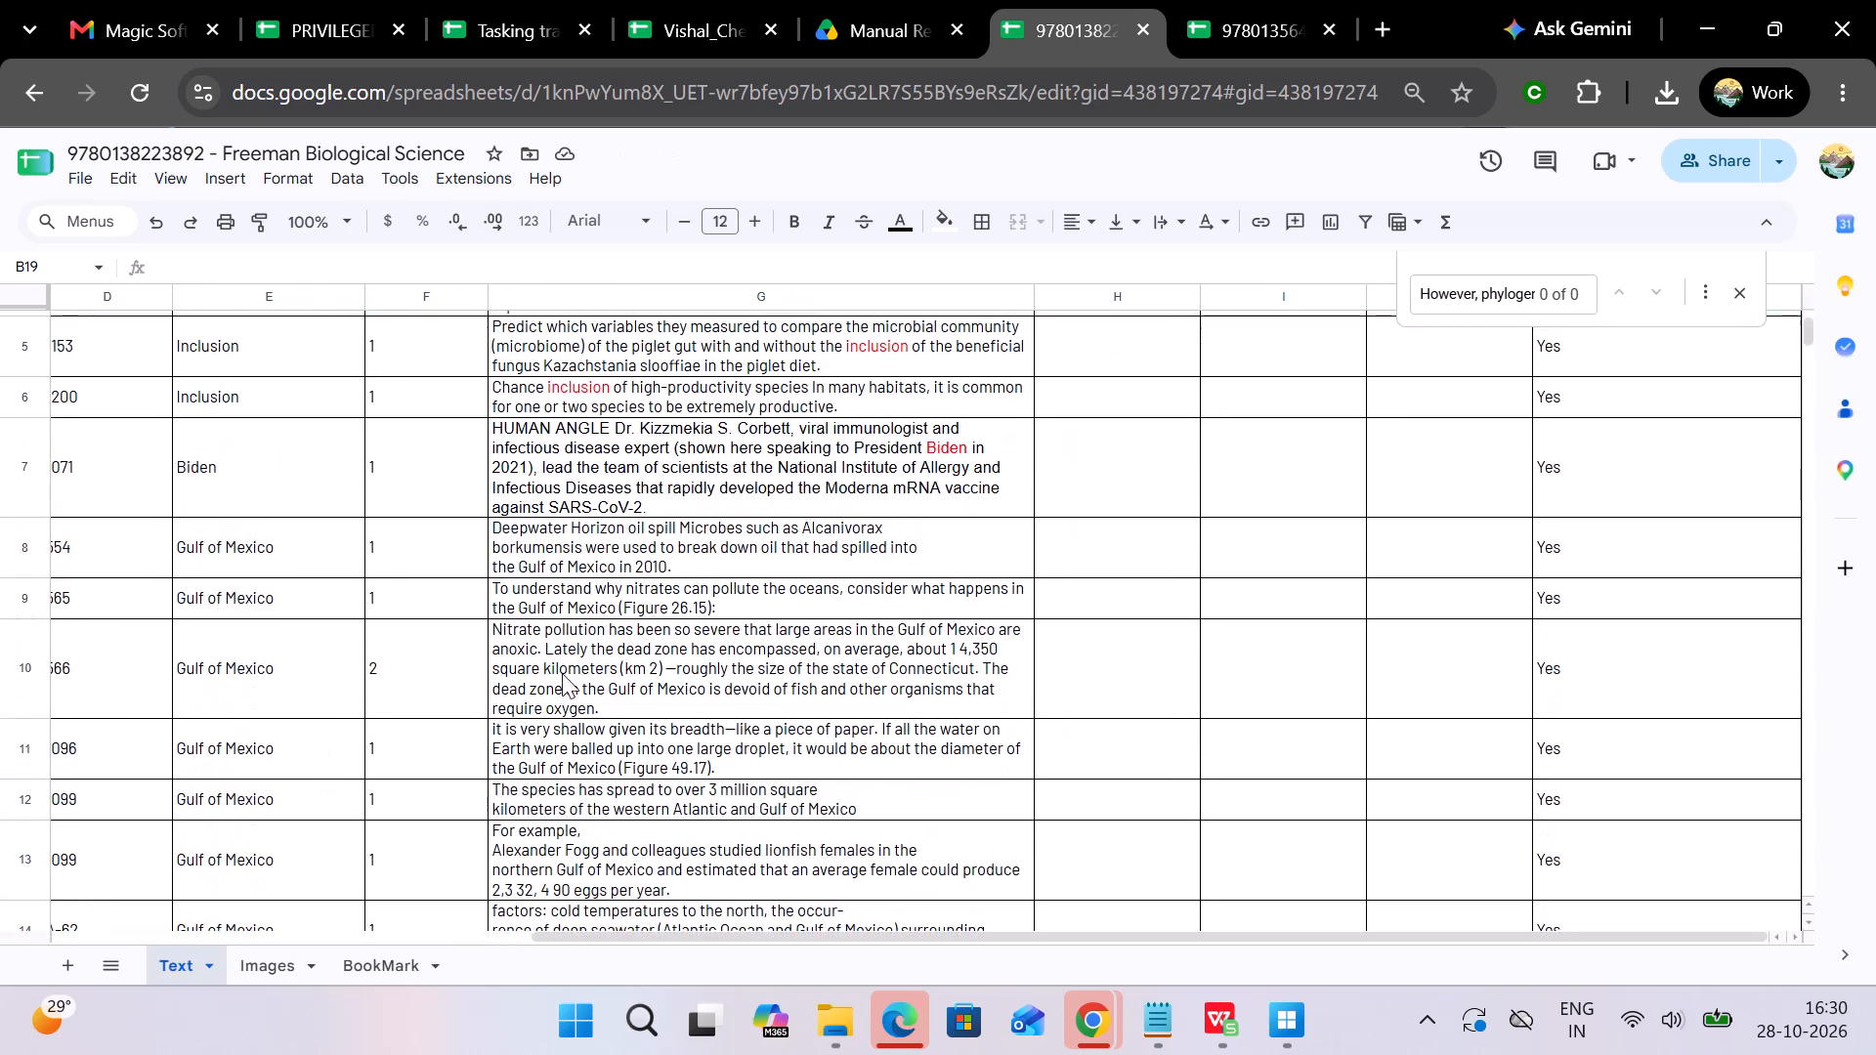
pyautogui.moveTo(1575, 556); pyautogui.dragTo(1556, 1014)
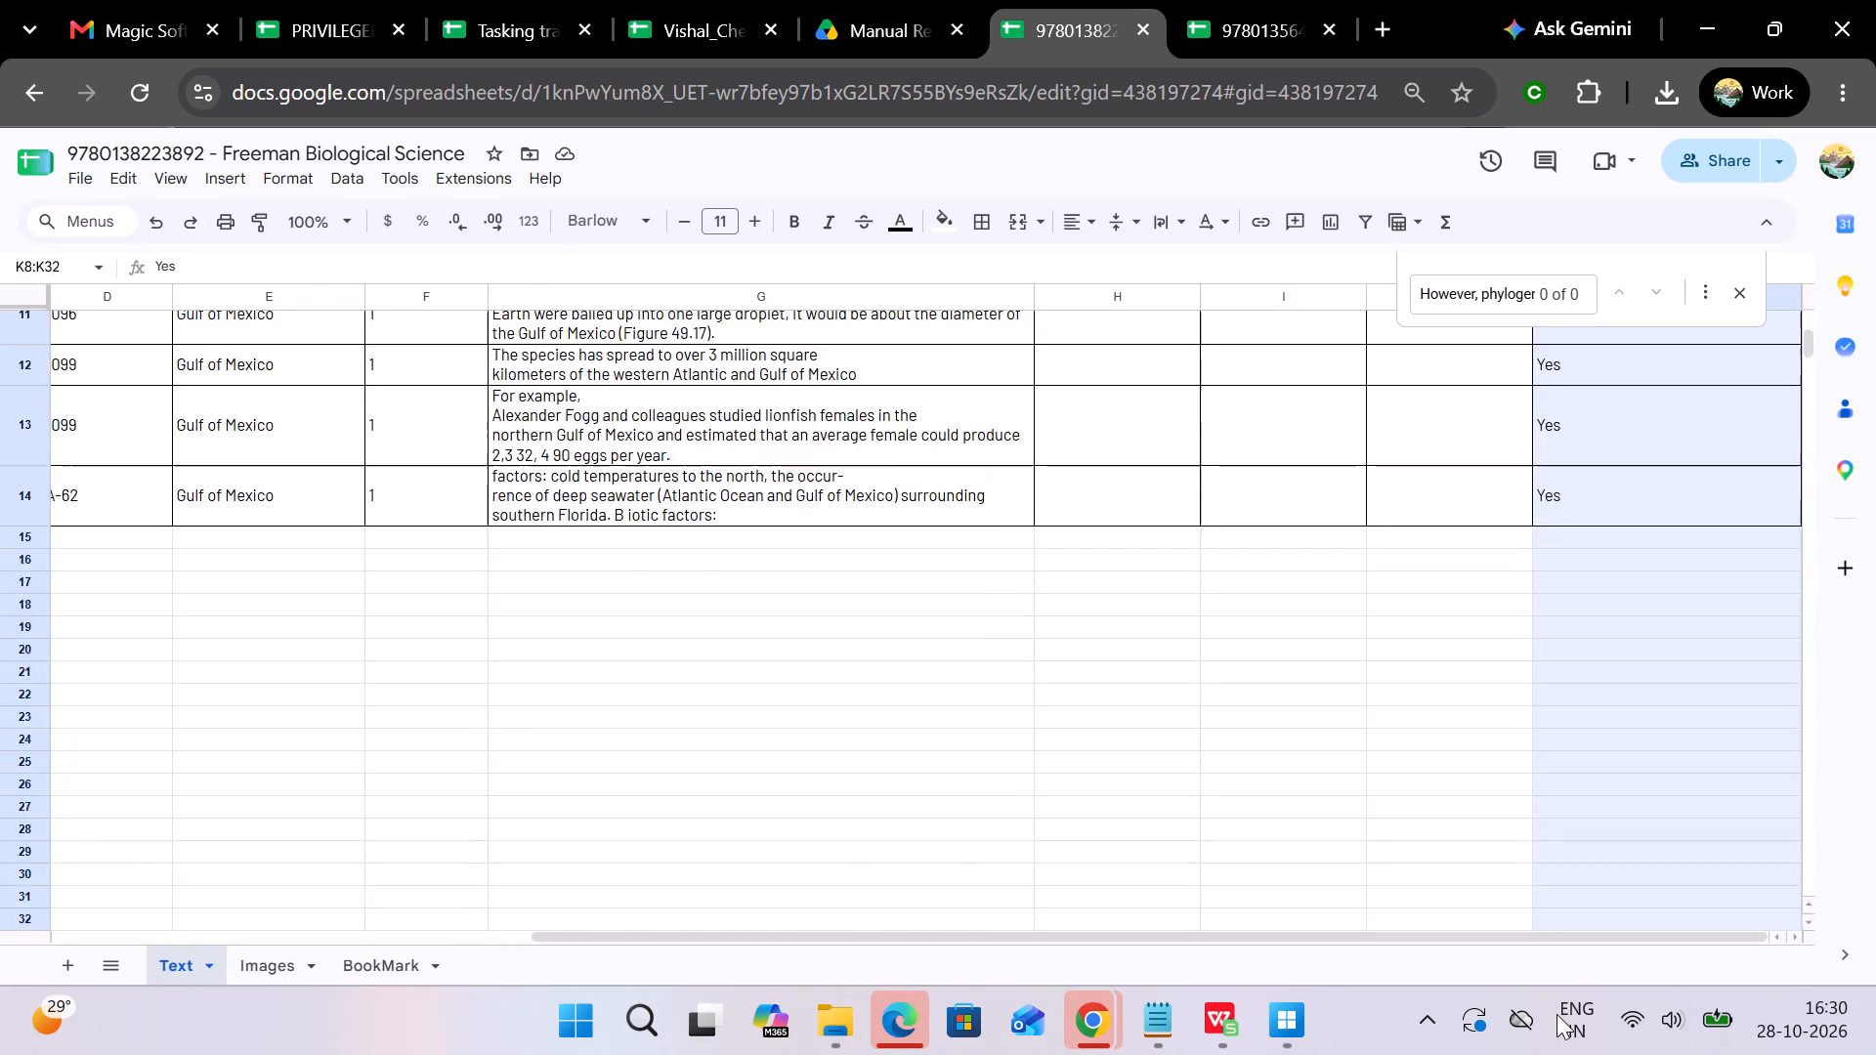
pyautogui.moveTo(1556, 1014); pyautogui.dragTo(1580, 528)
pyautogui.press('BackSpace')
pyautogui.scroll(2, 1580, 528)
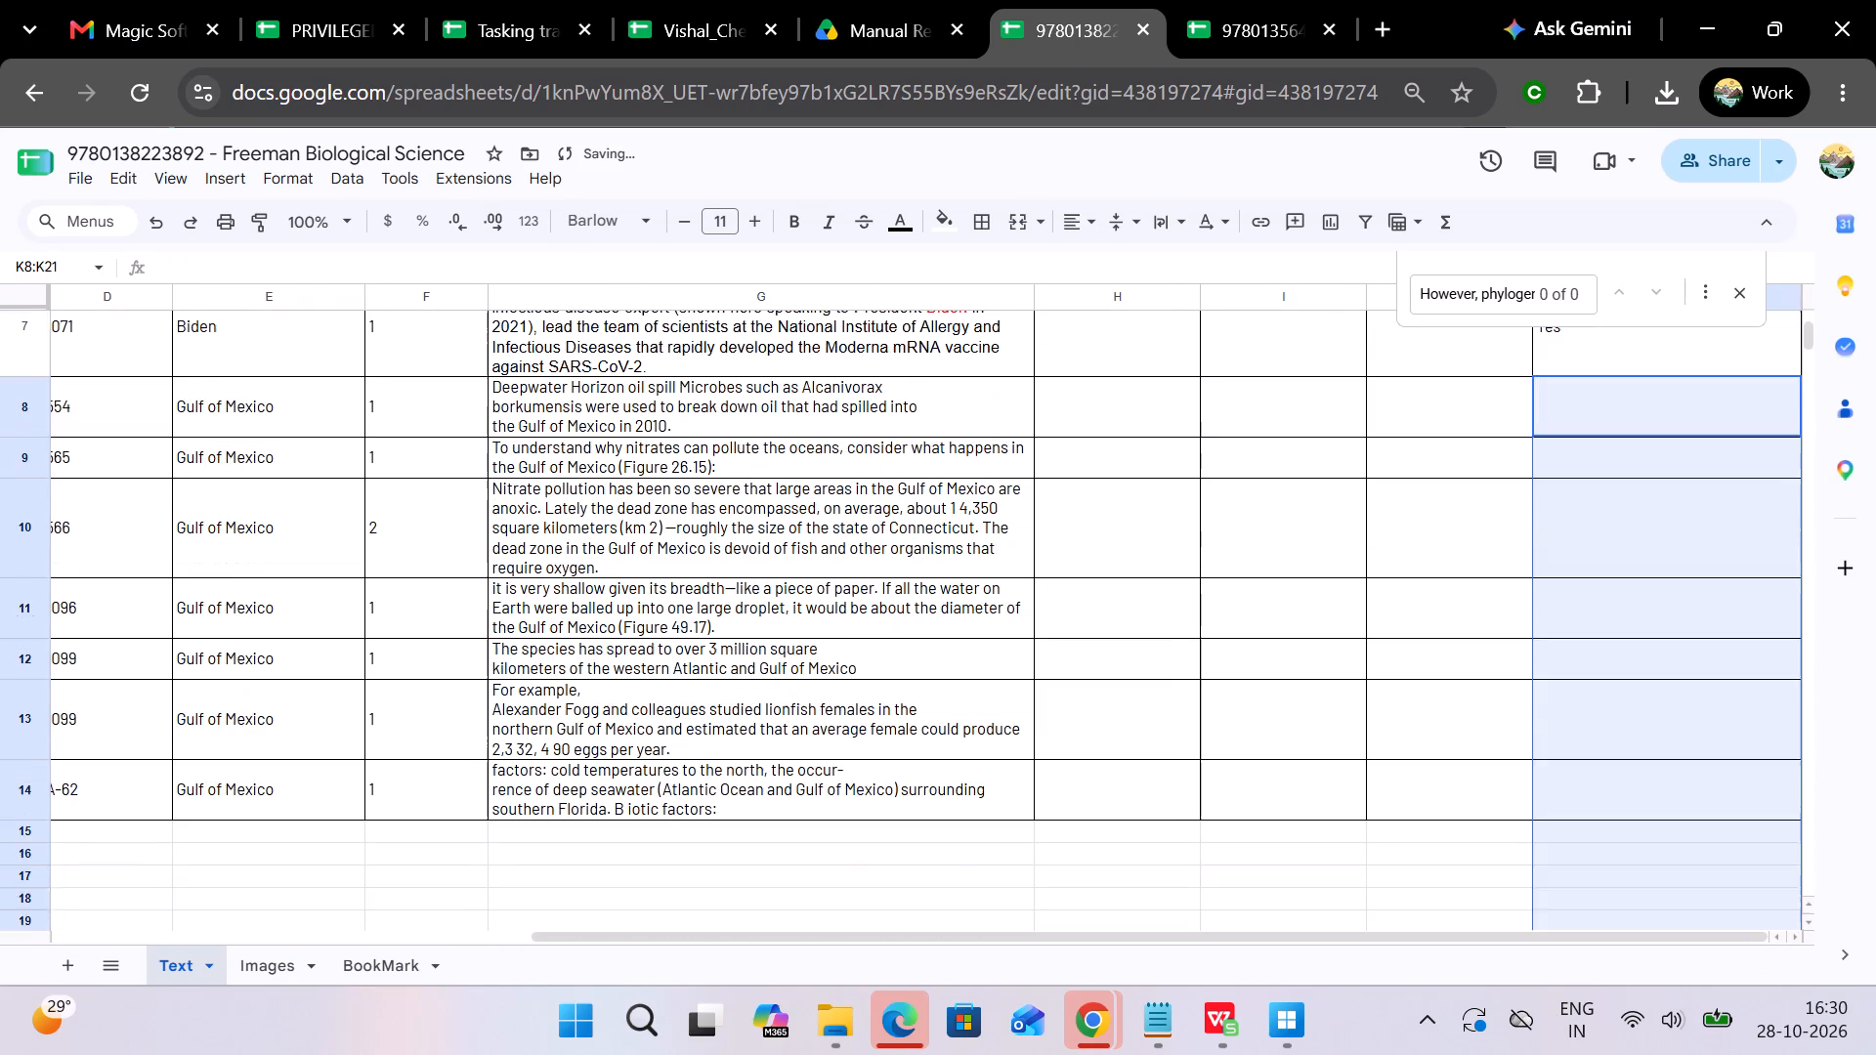
pyautogui.click(1249, 455)
pyautogui.scroll(1, 1249, 455)
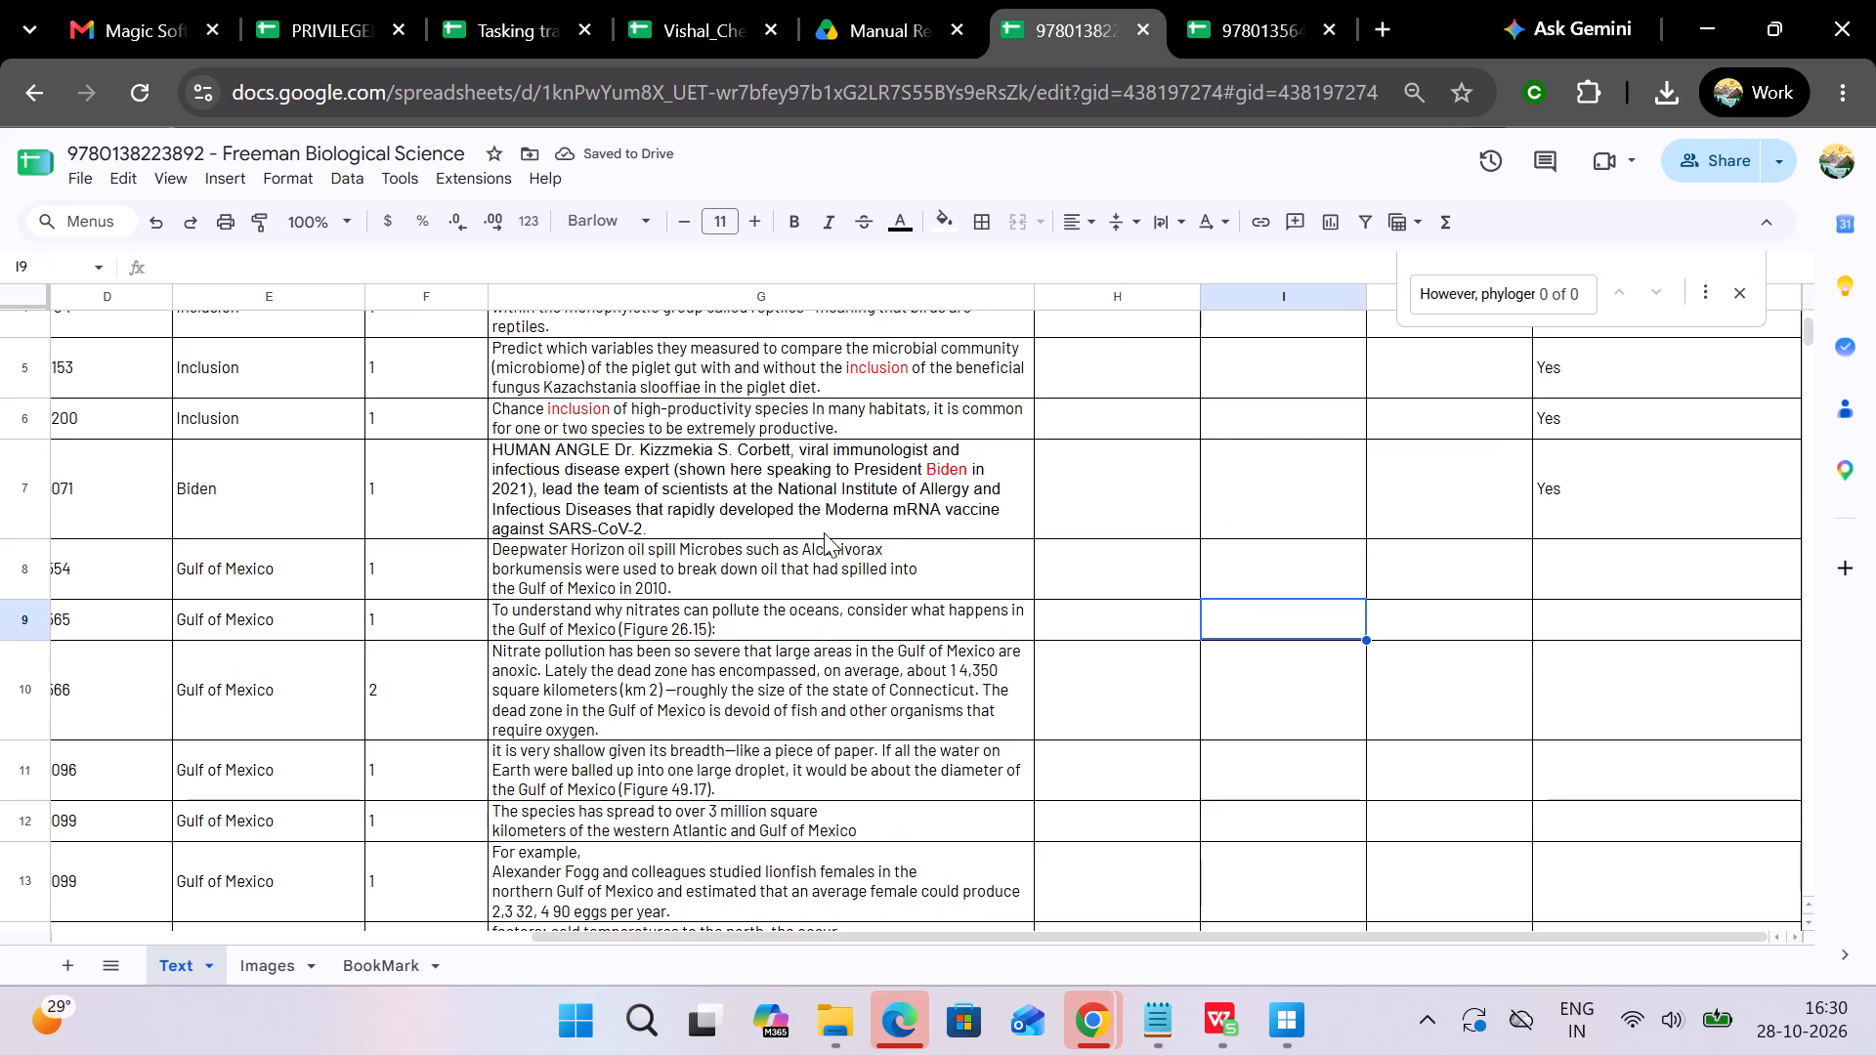
pyautogui.hscroll(5, 824, 532)
pyautogui.scroll(1, 824, 532)
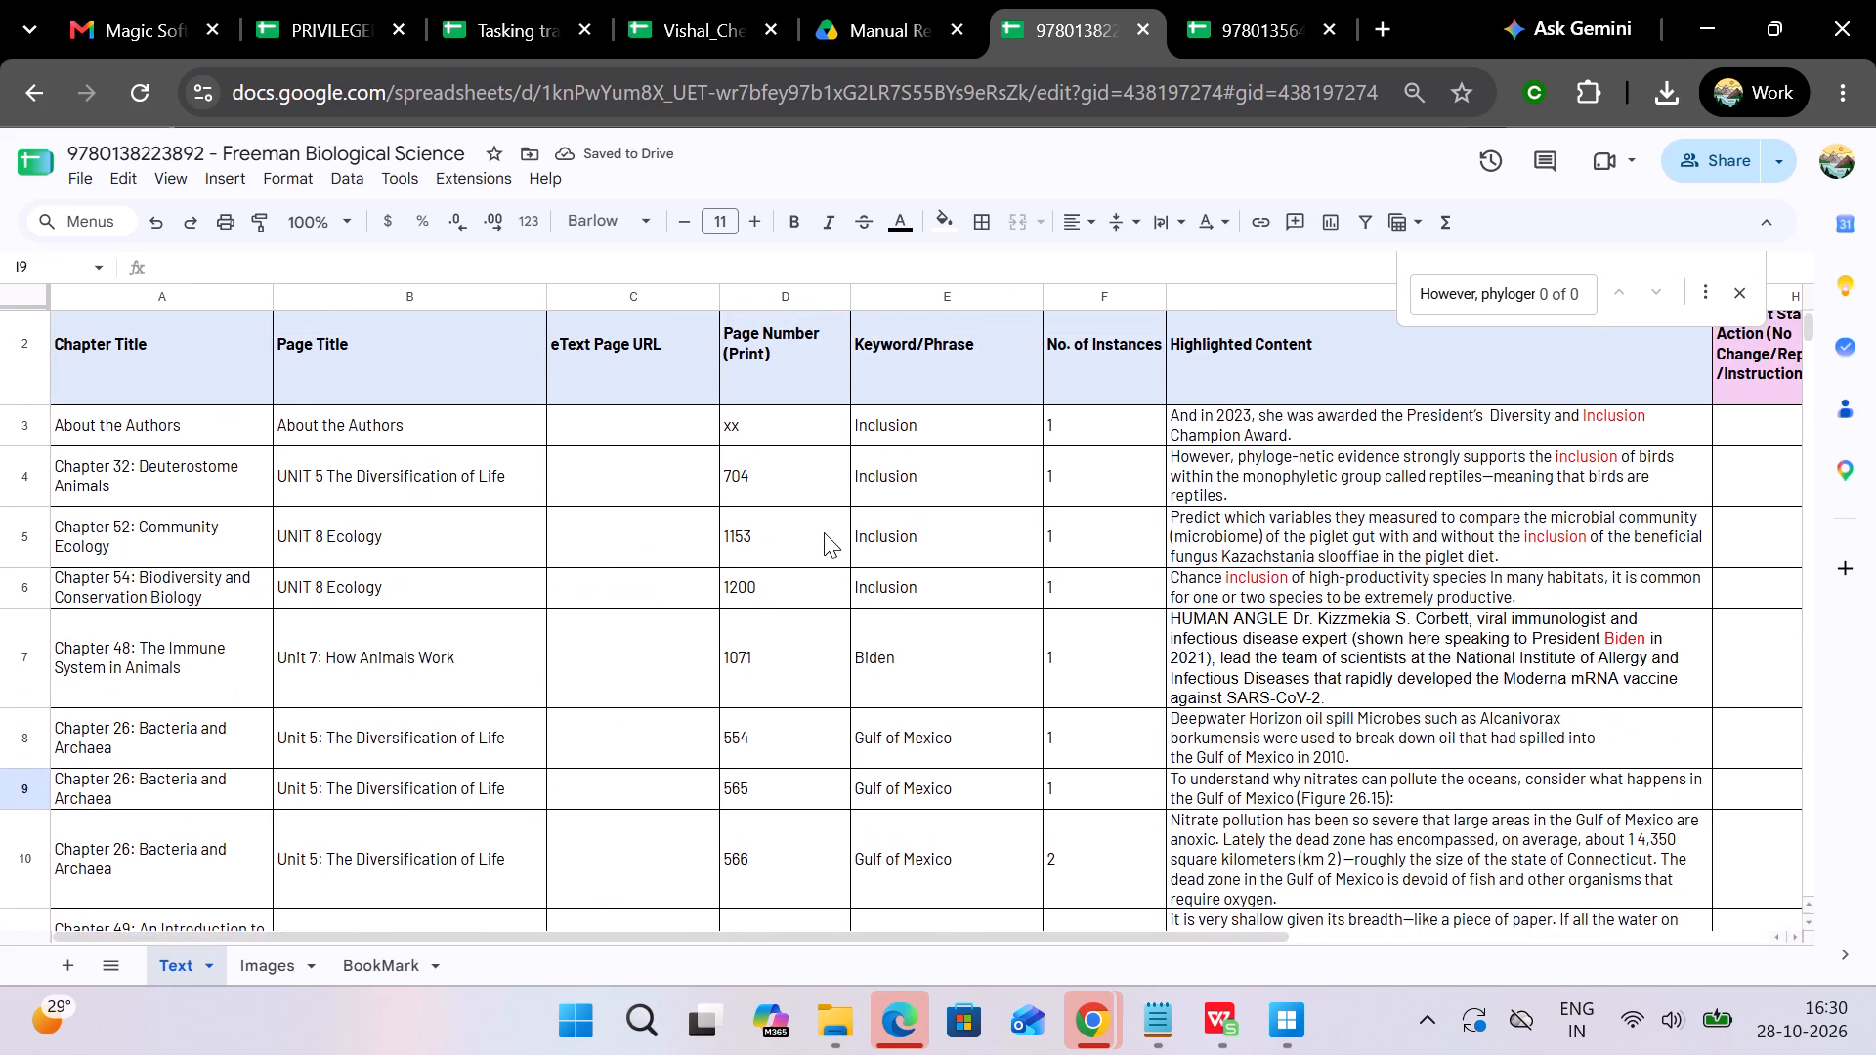
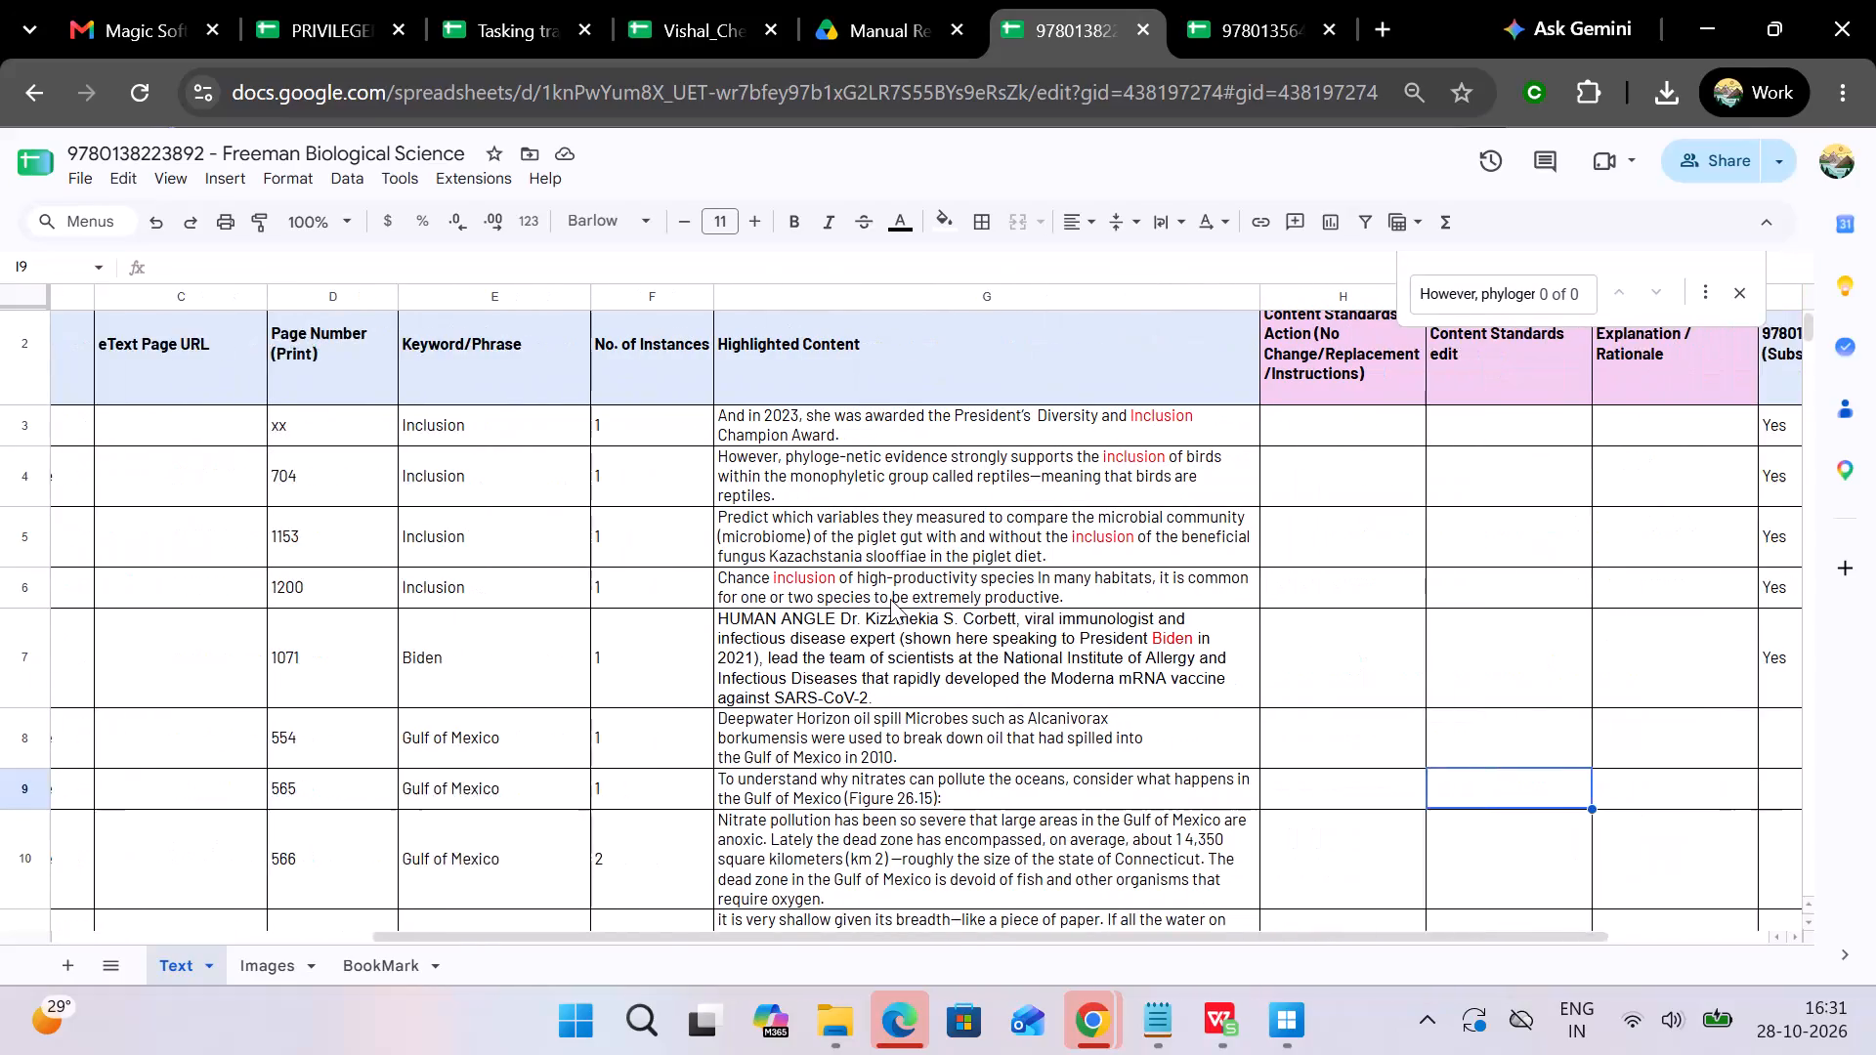
# Check the combined No. of Instances for all entries in rows 3 to 14 of the Text sheet.
pyautogui.scroll(-3, 890, 599)
pyautogui.scroll(4, 890, 599)
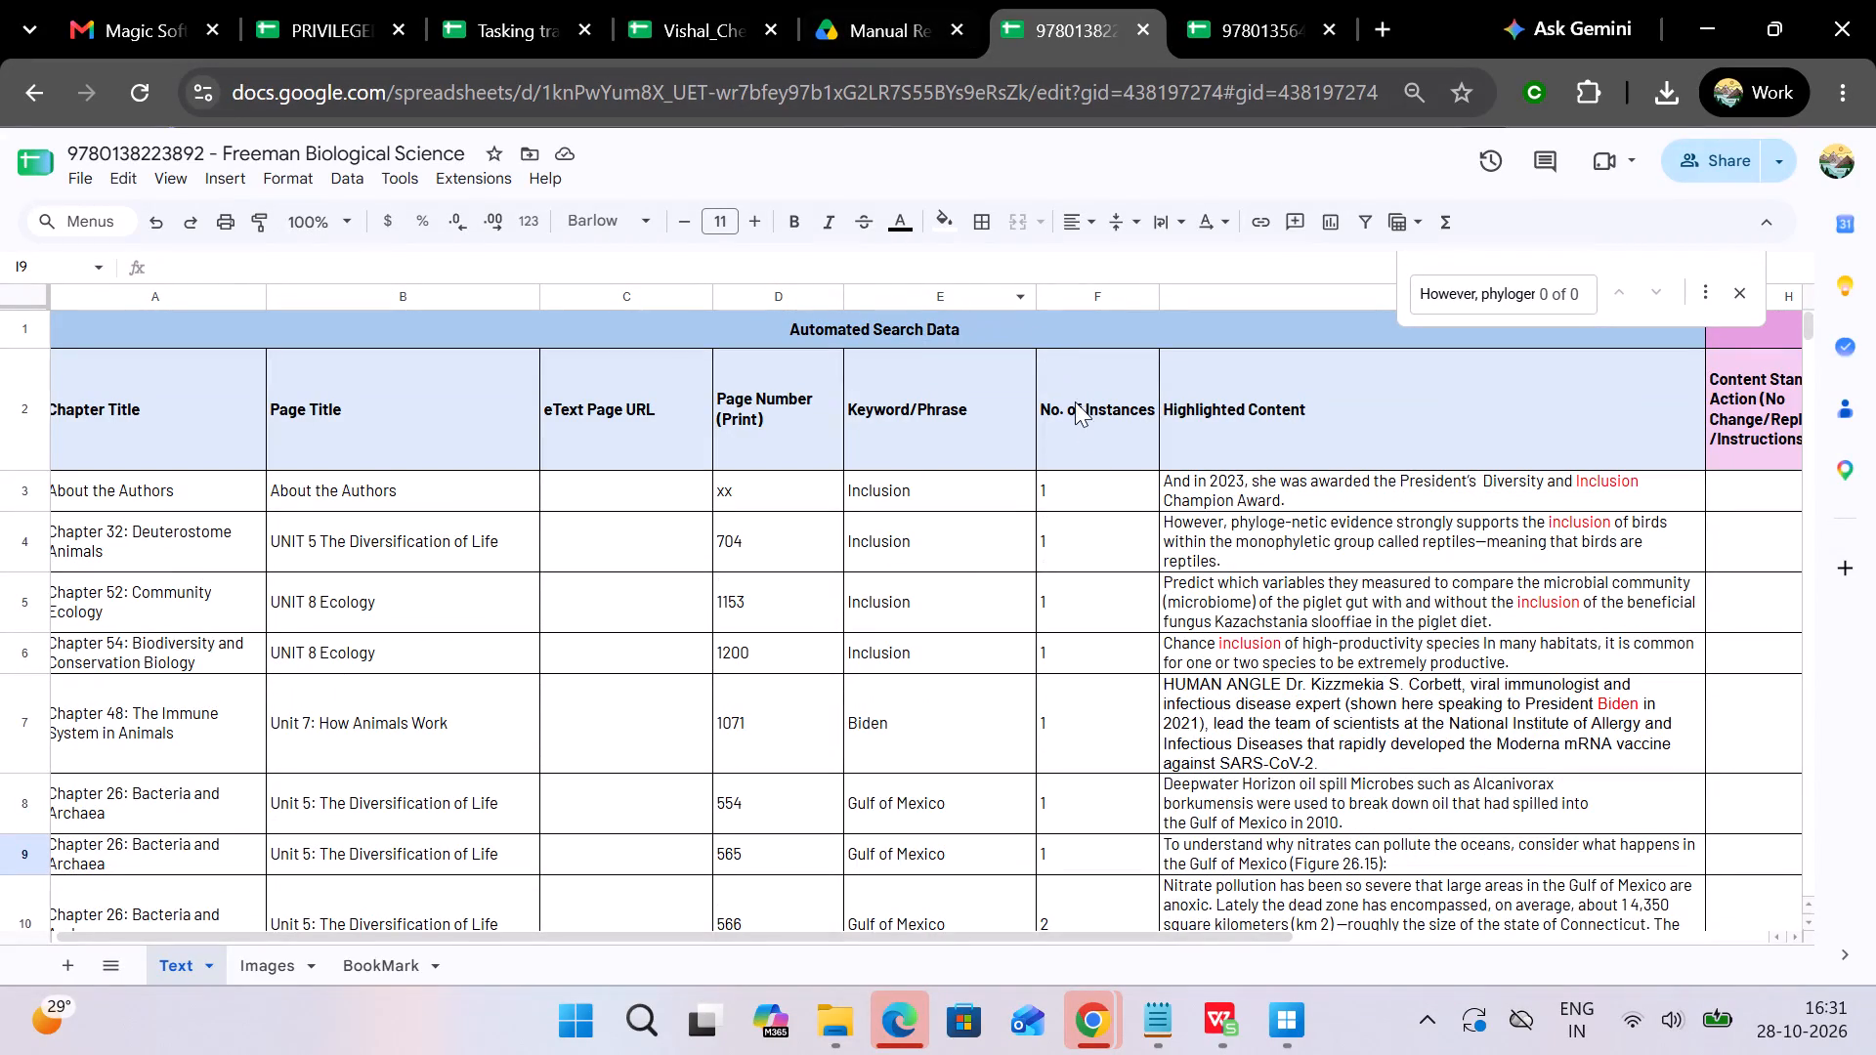
pyautogui.moveTo(1113, 481); pyautogui.dragTo(1093, 597)
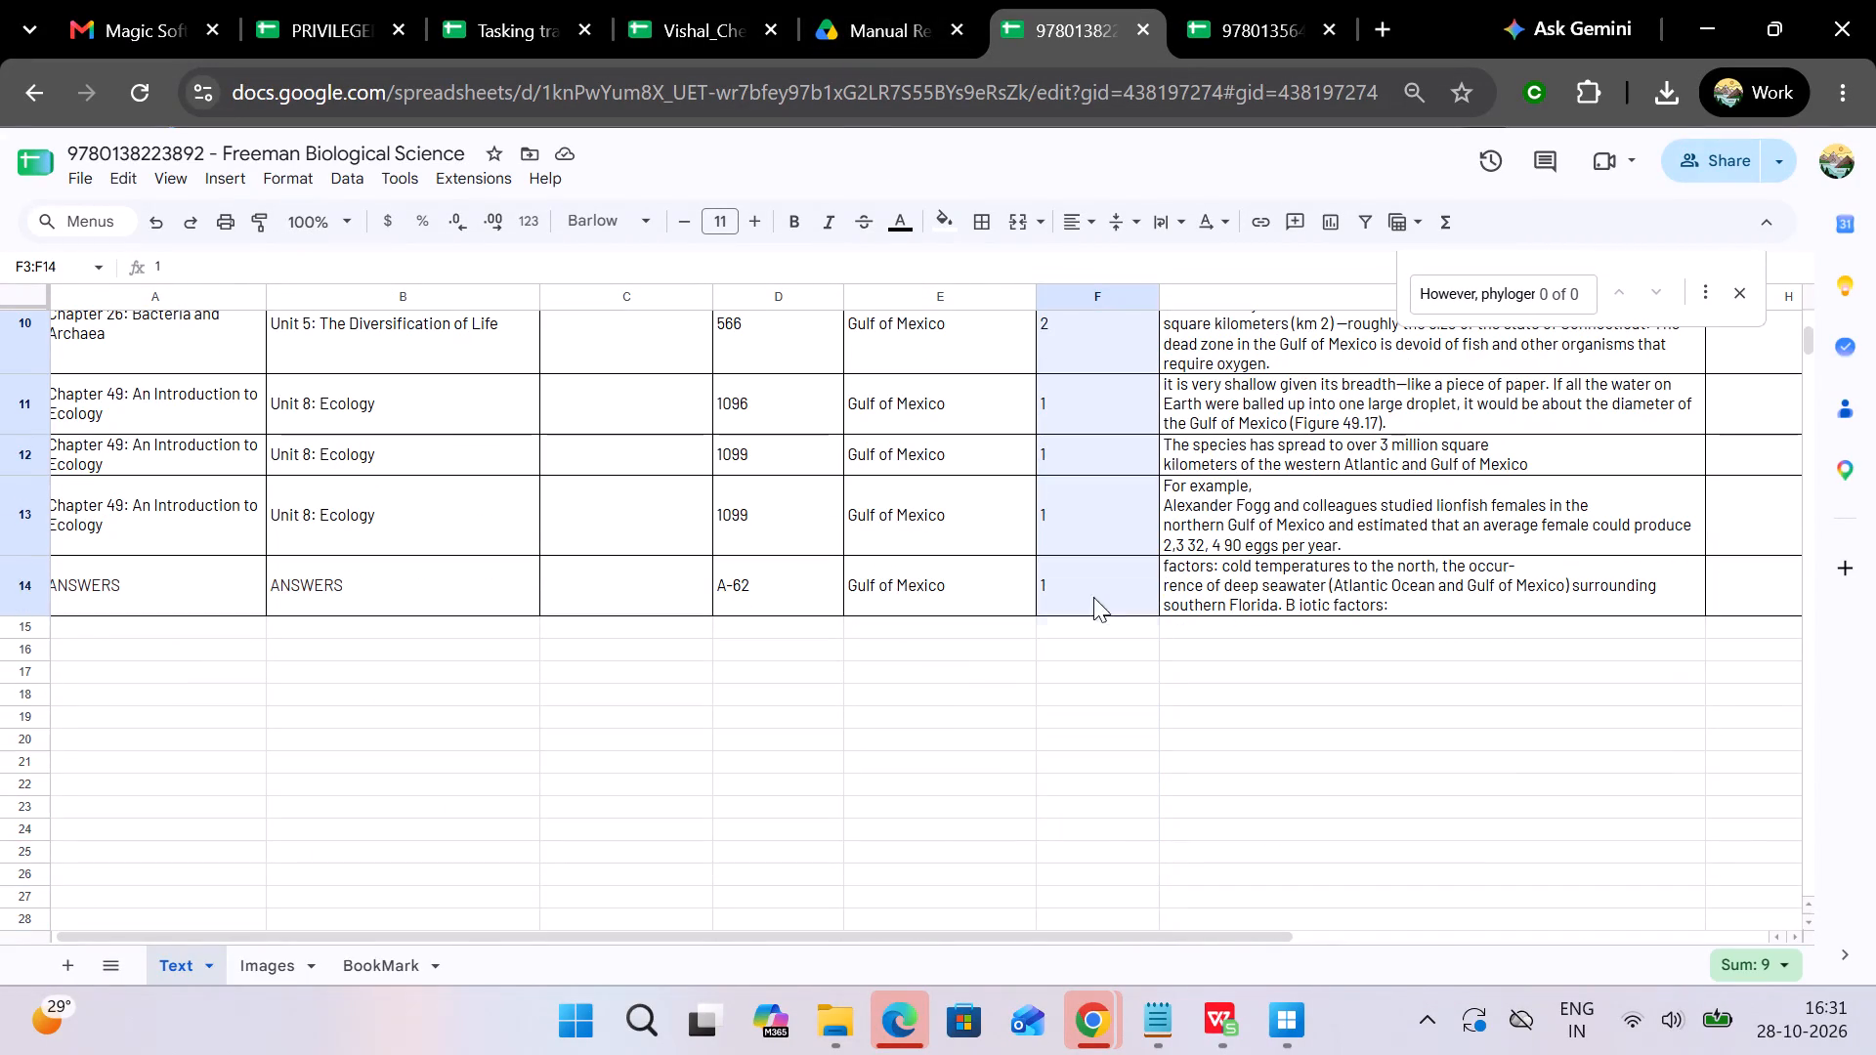
pyautogui.moveTo(1093, 597); pyautogui.dragTo(1090, 582)
pyautogui.scroll(8, 1090, 582)
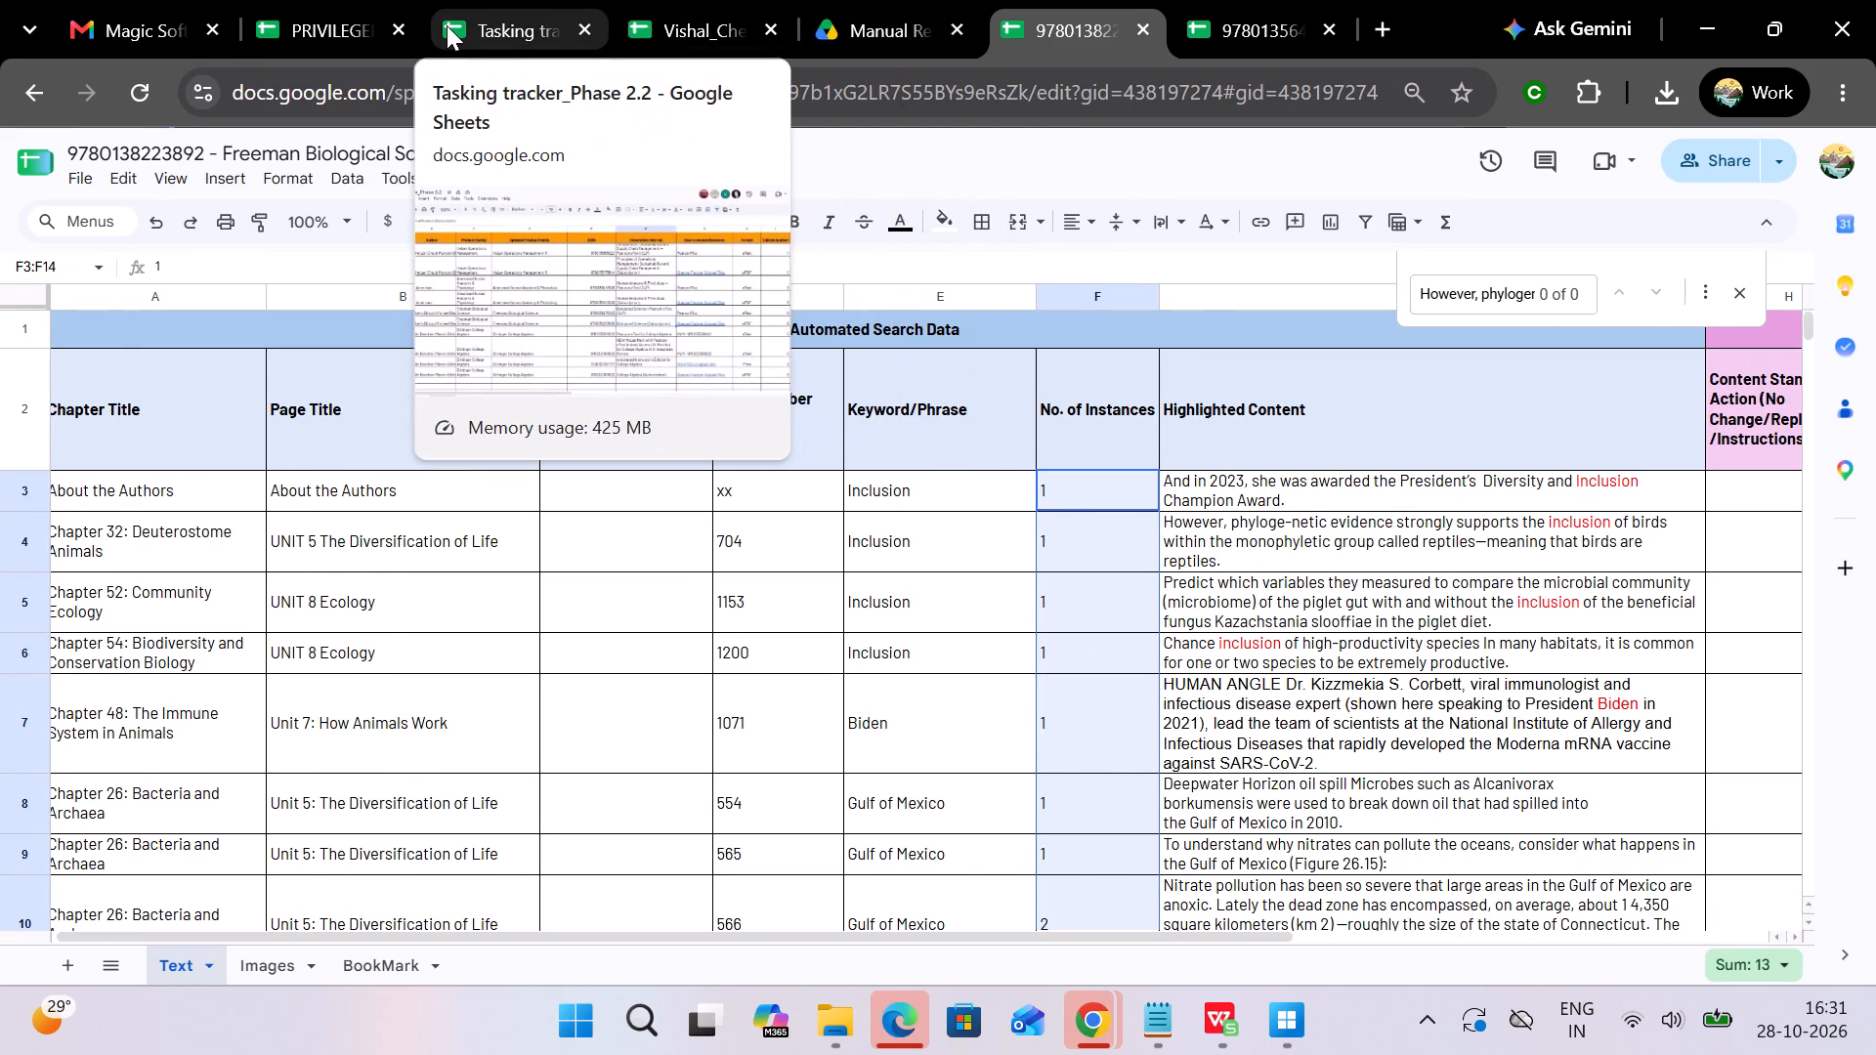
# Switch to the Tasking tracker_Phase 2.2 spreadsheet and examine the status, bugs and page columns and the Biological Science (Subscription) row.
pyautogui.click(447, 25)
pyautogui.hscroll(-5, 742, 734)
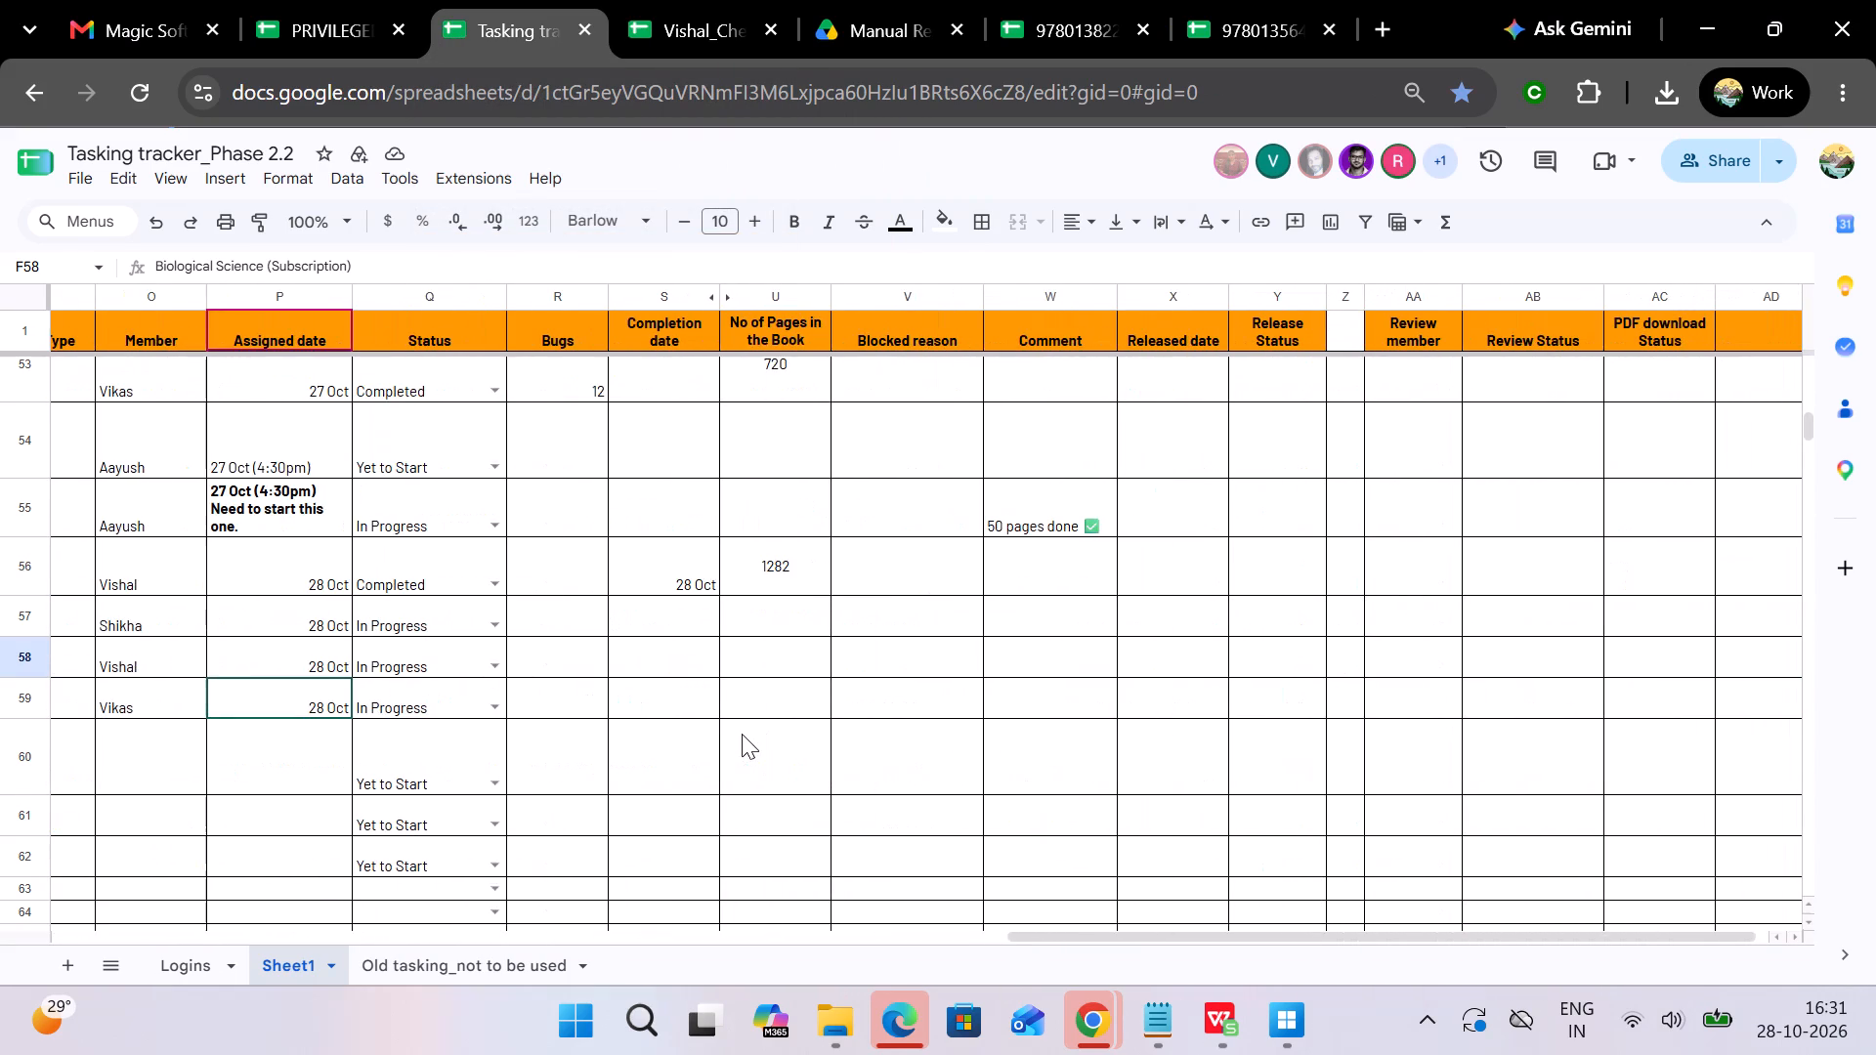
pyautogui.scroll(1, 742, 734)
pyautogui.scroll(1, 597, 647)
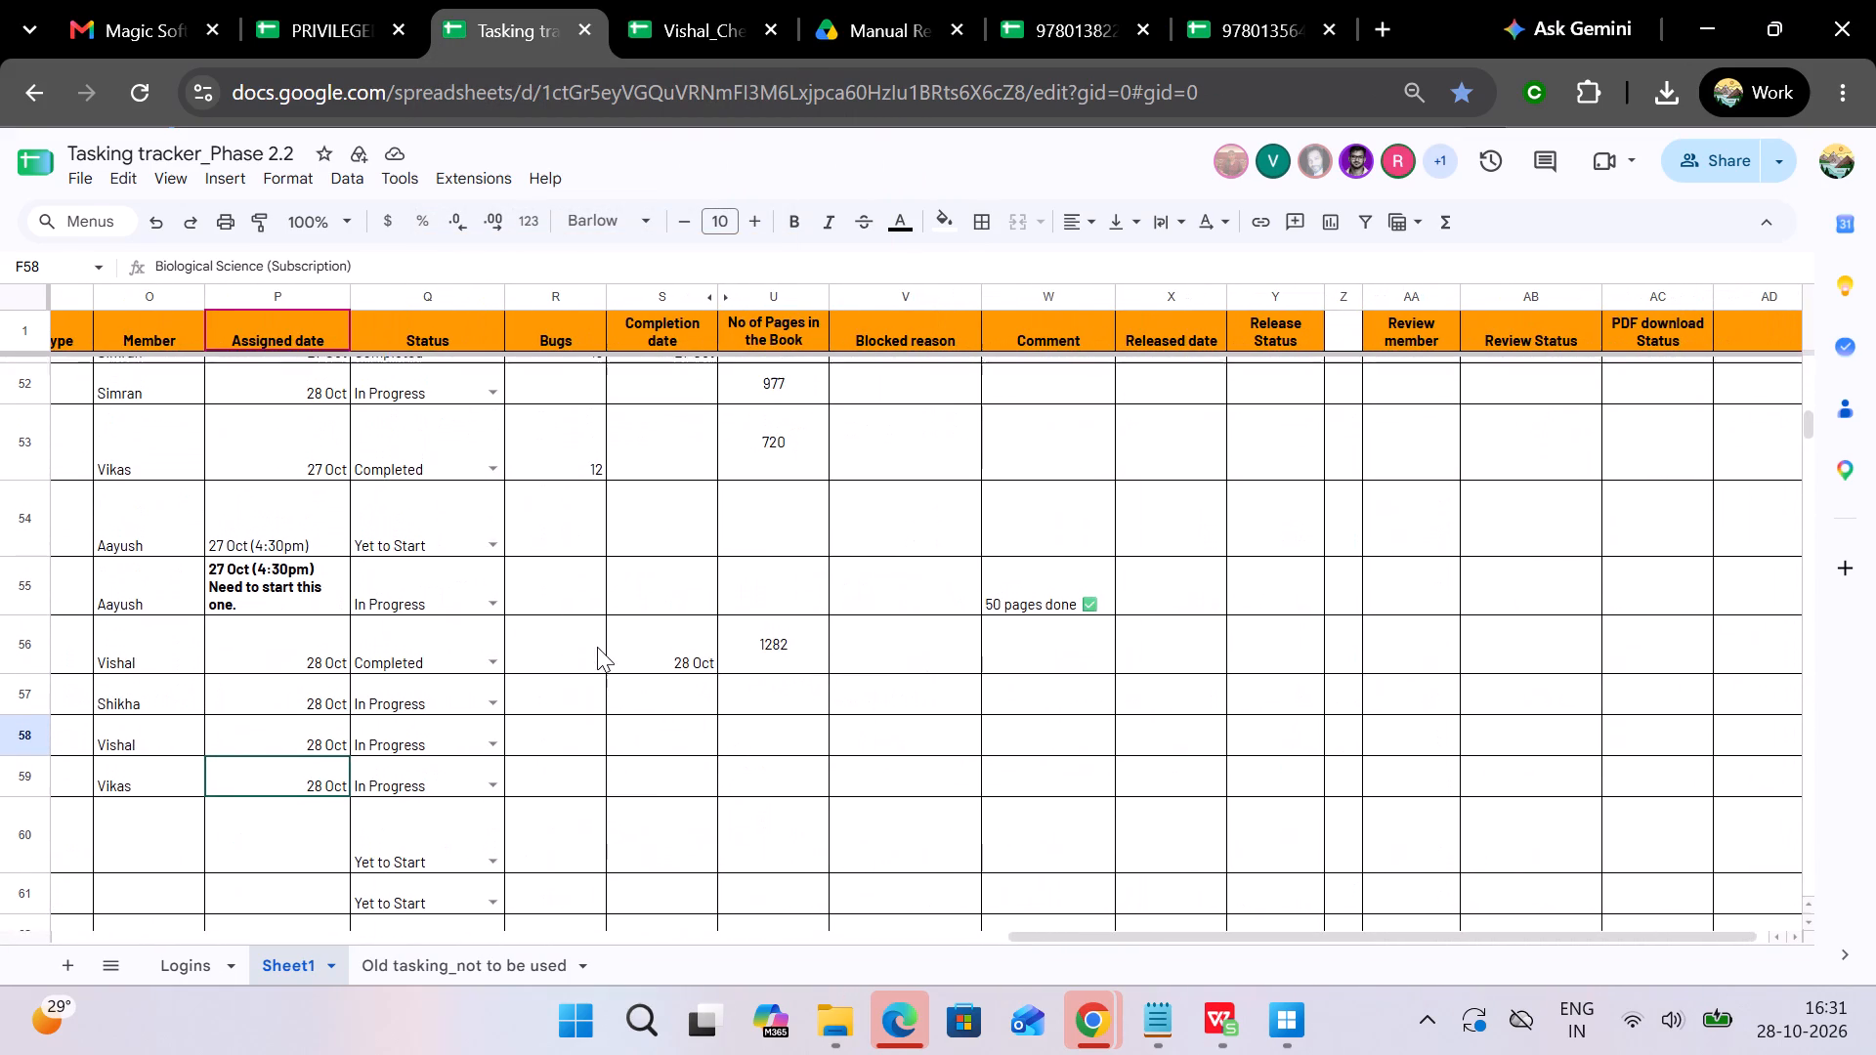
pyautogui.scroll(2, 597, 647)
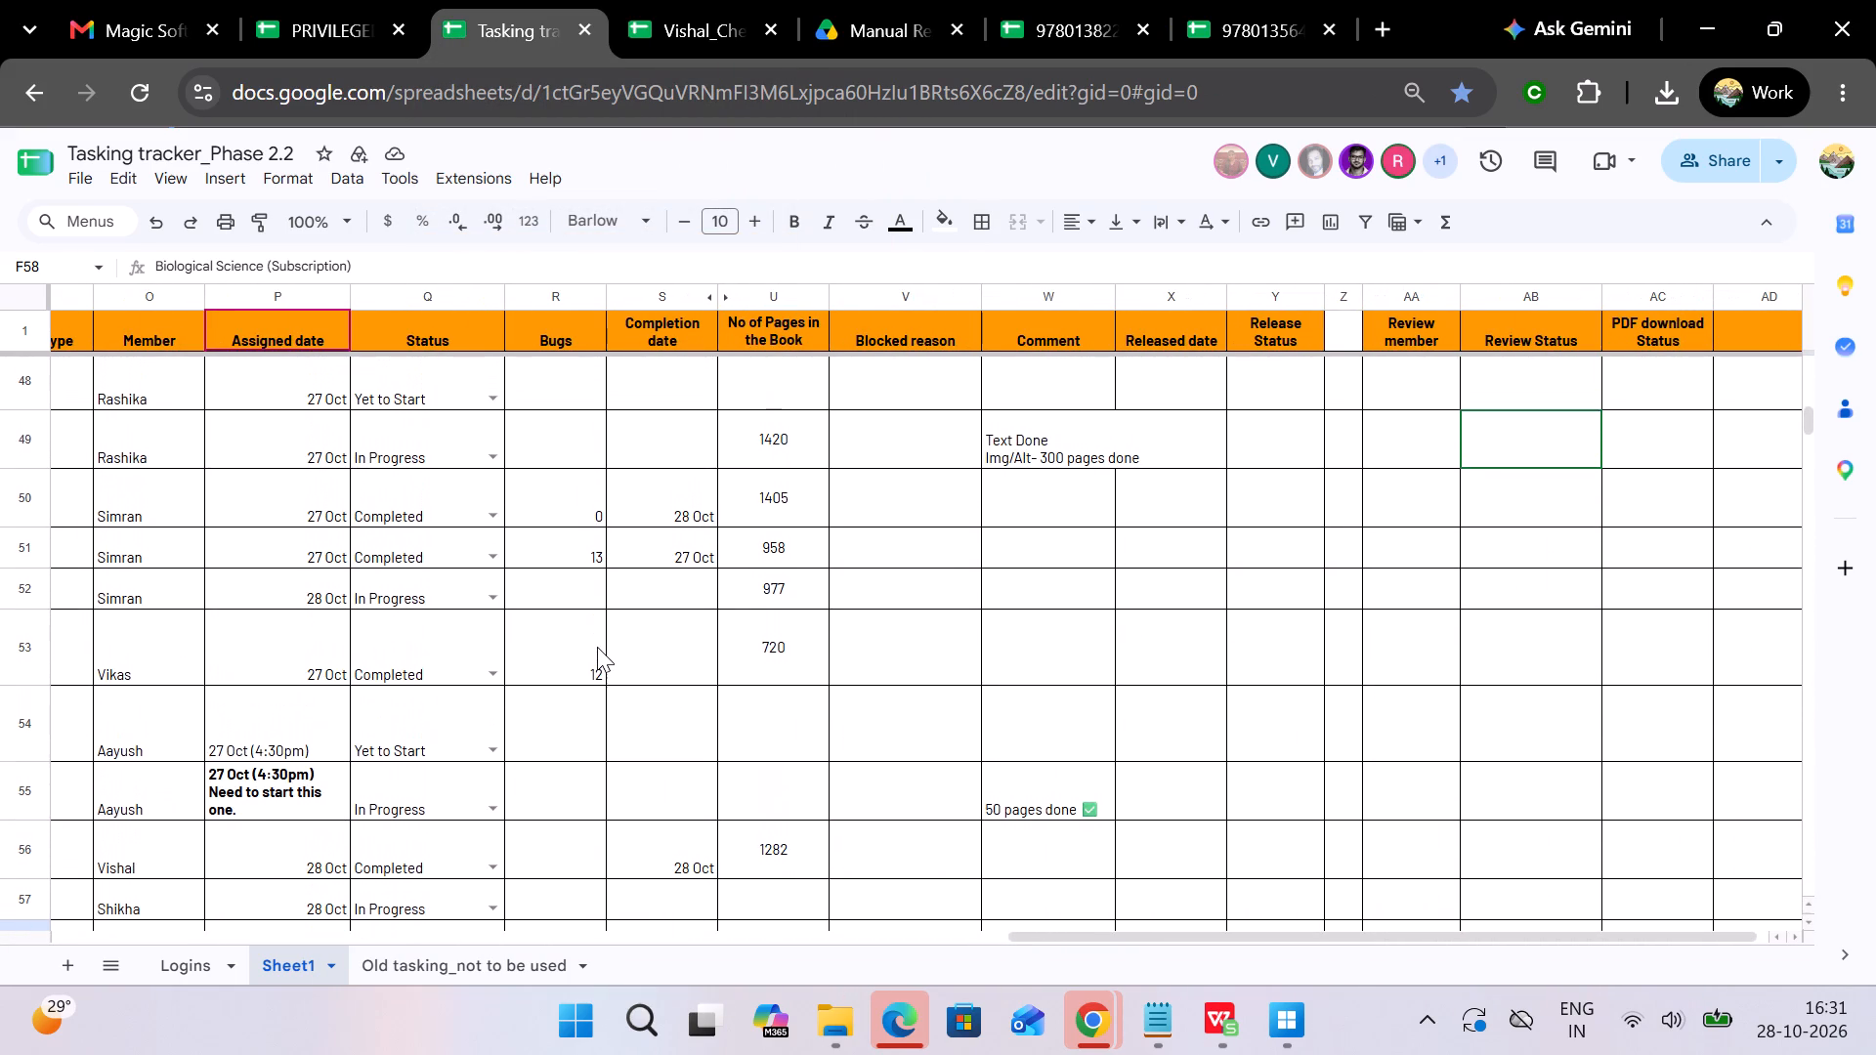
pyautogui.scroll(1, 597, 647)
pyautogui.hscroll(1, 597, 647)
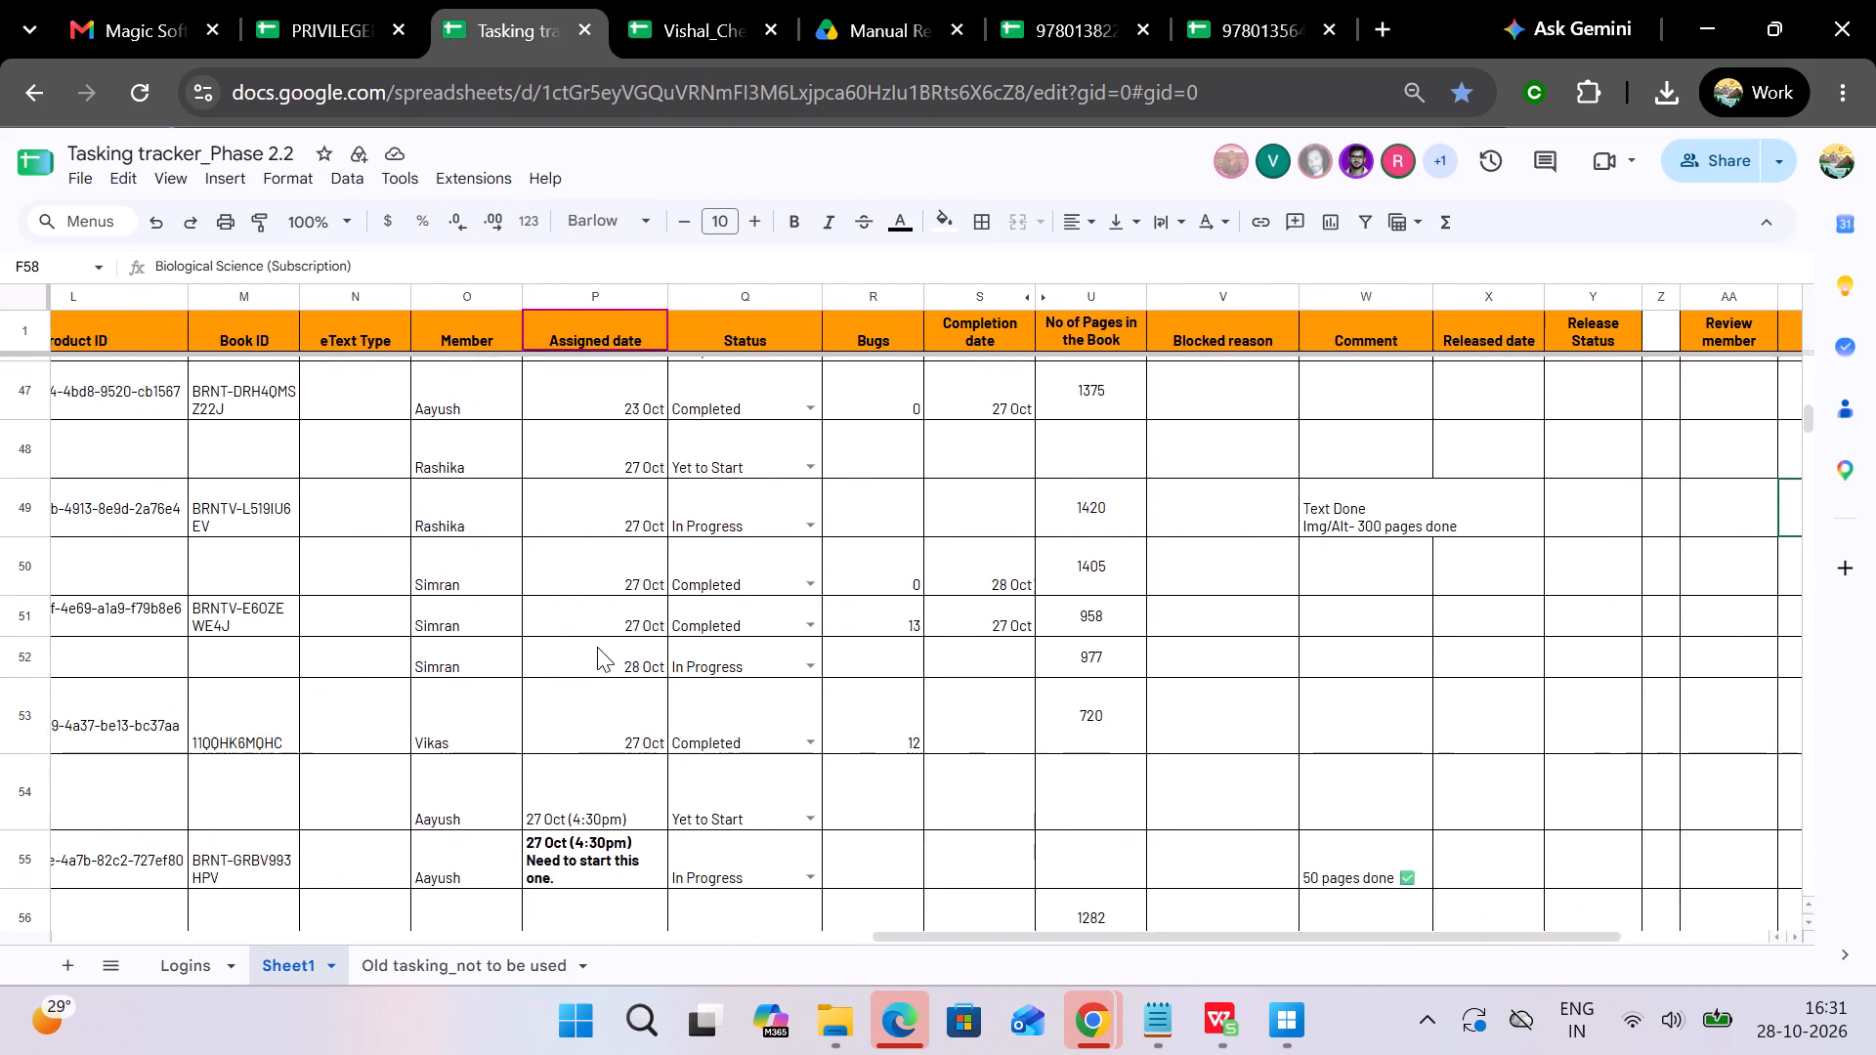
pyautogui.hscroll(1, 597, 647)
pyautogui.scroll(1, 597, 647)
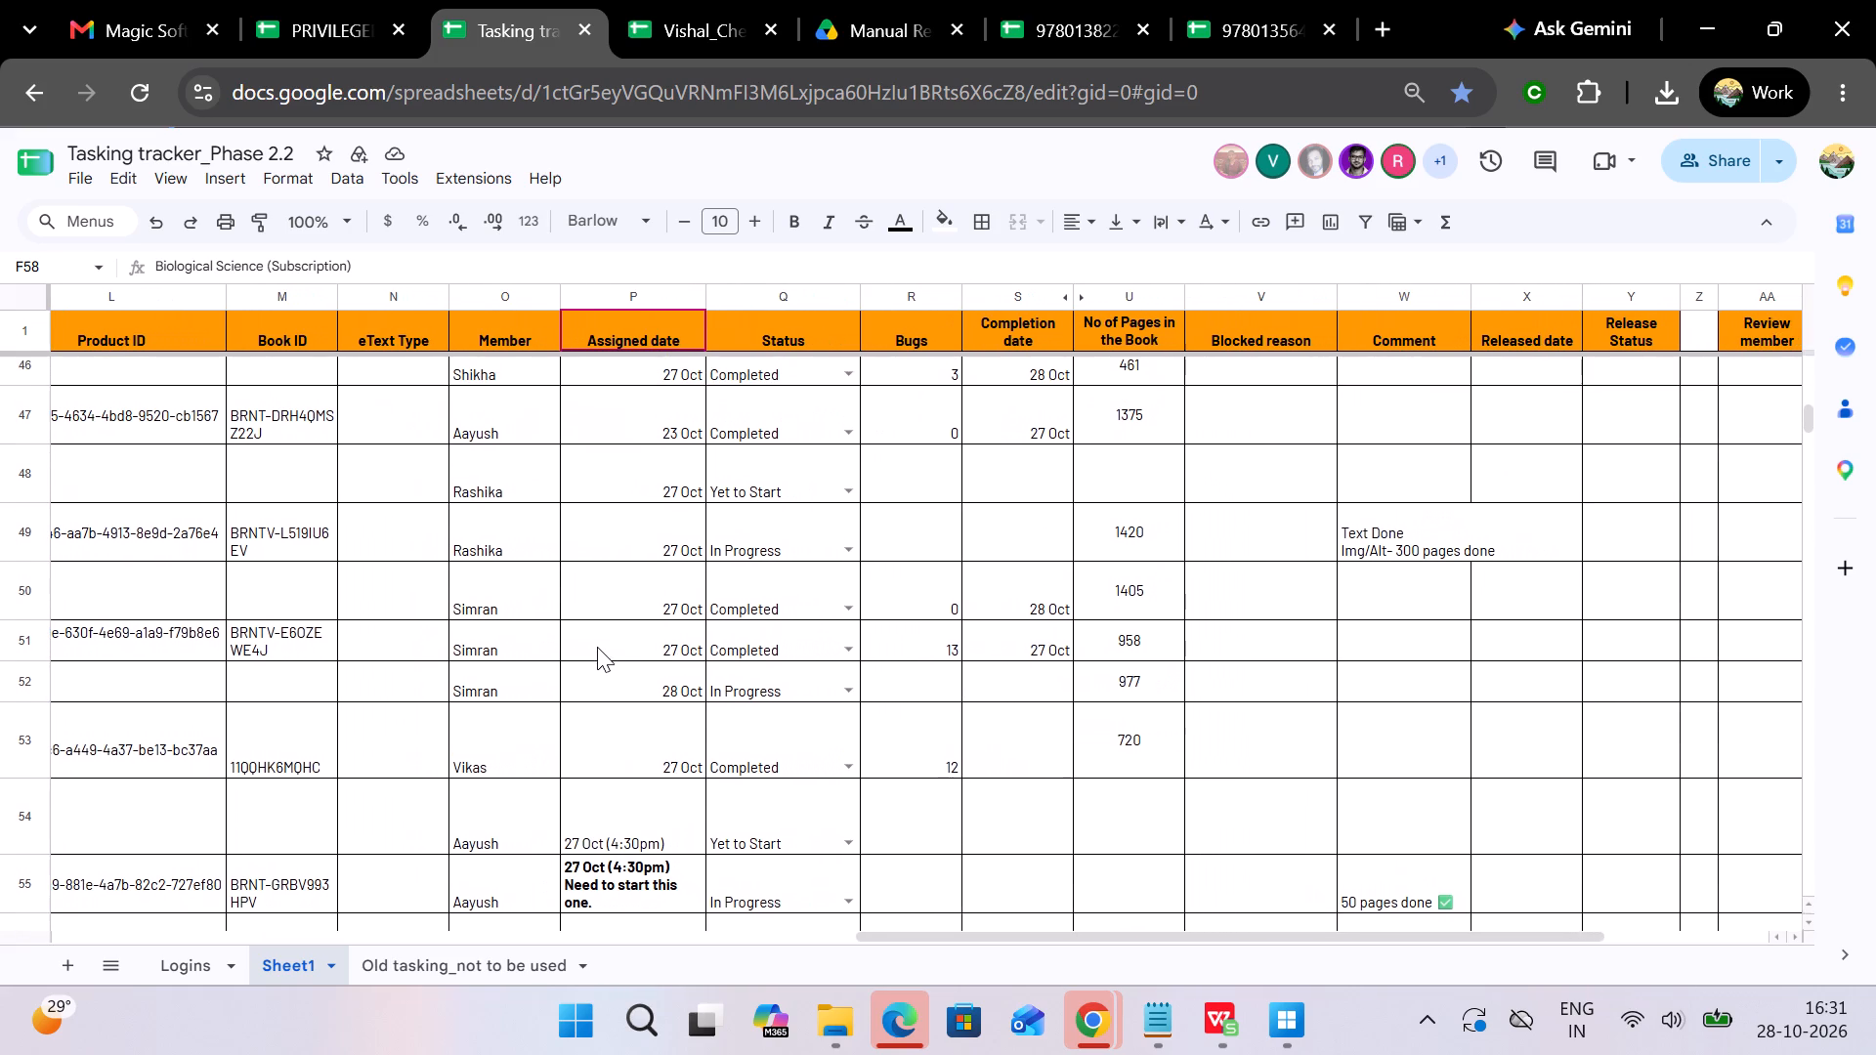
pyautogui.scroll(3, 597, 647)
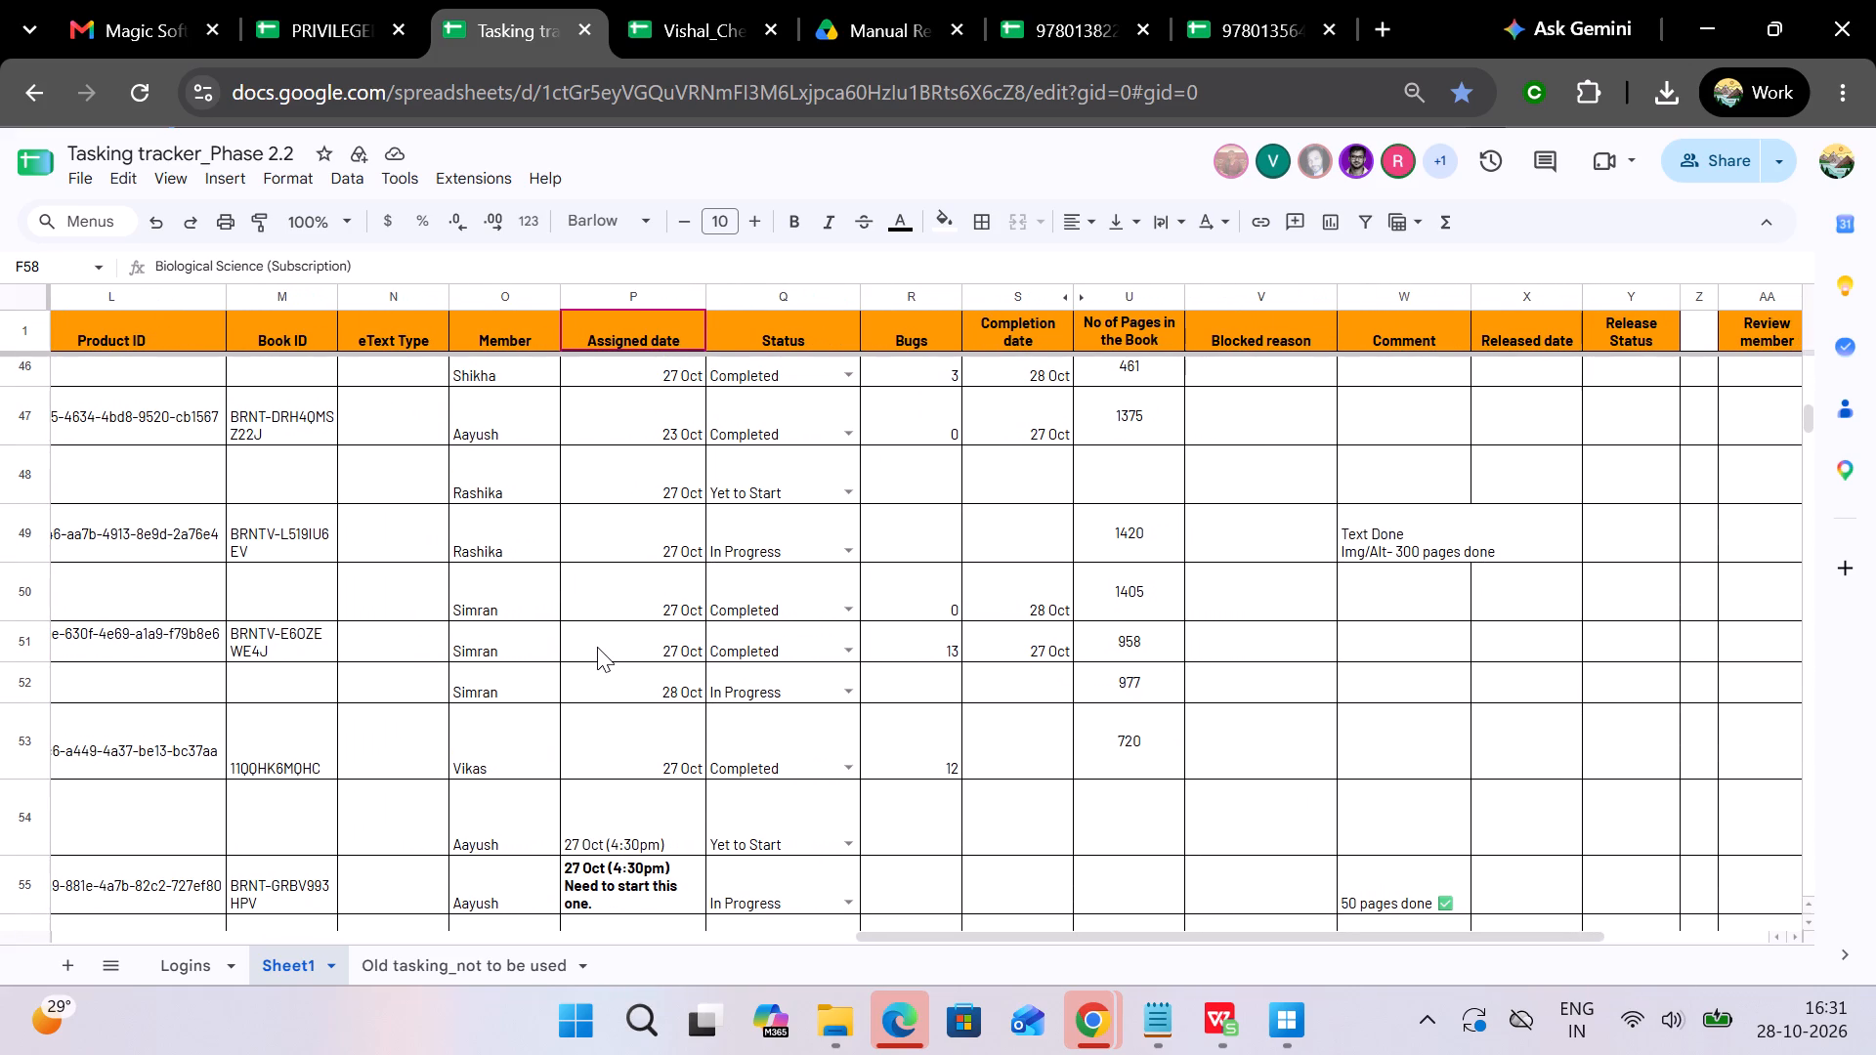
pyautogui.scroll(1, 597, 647)
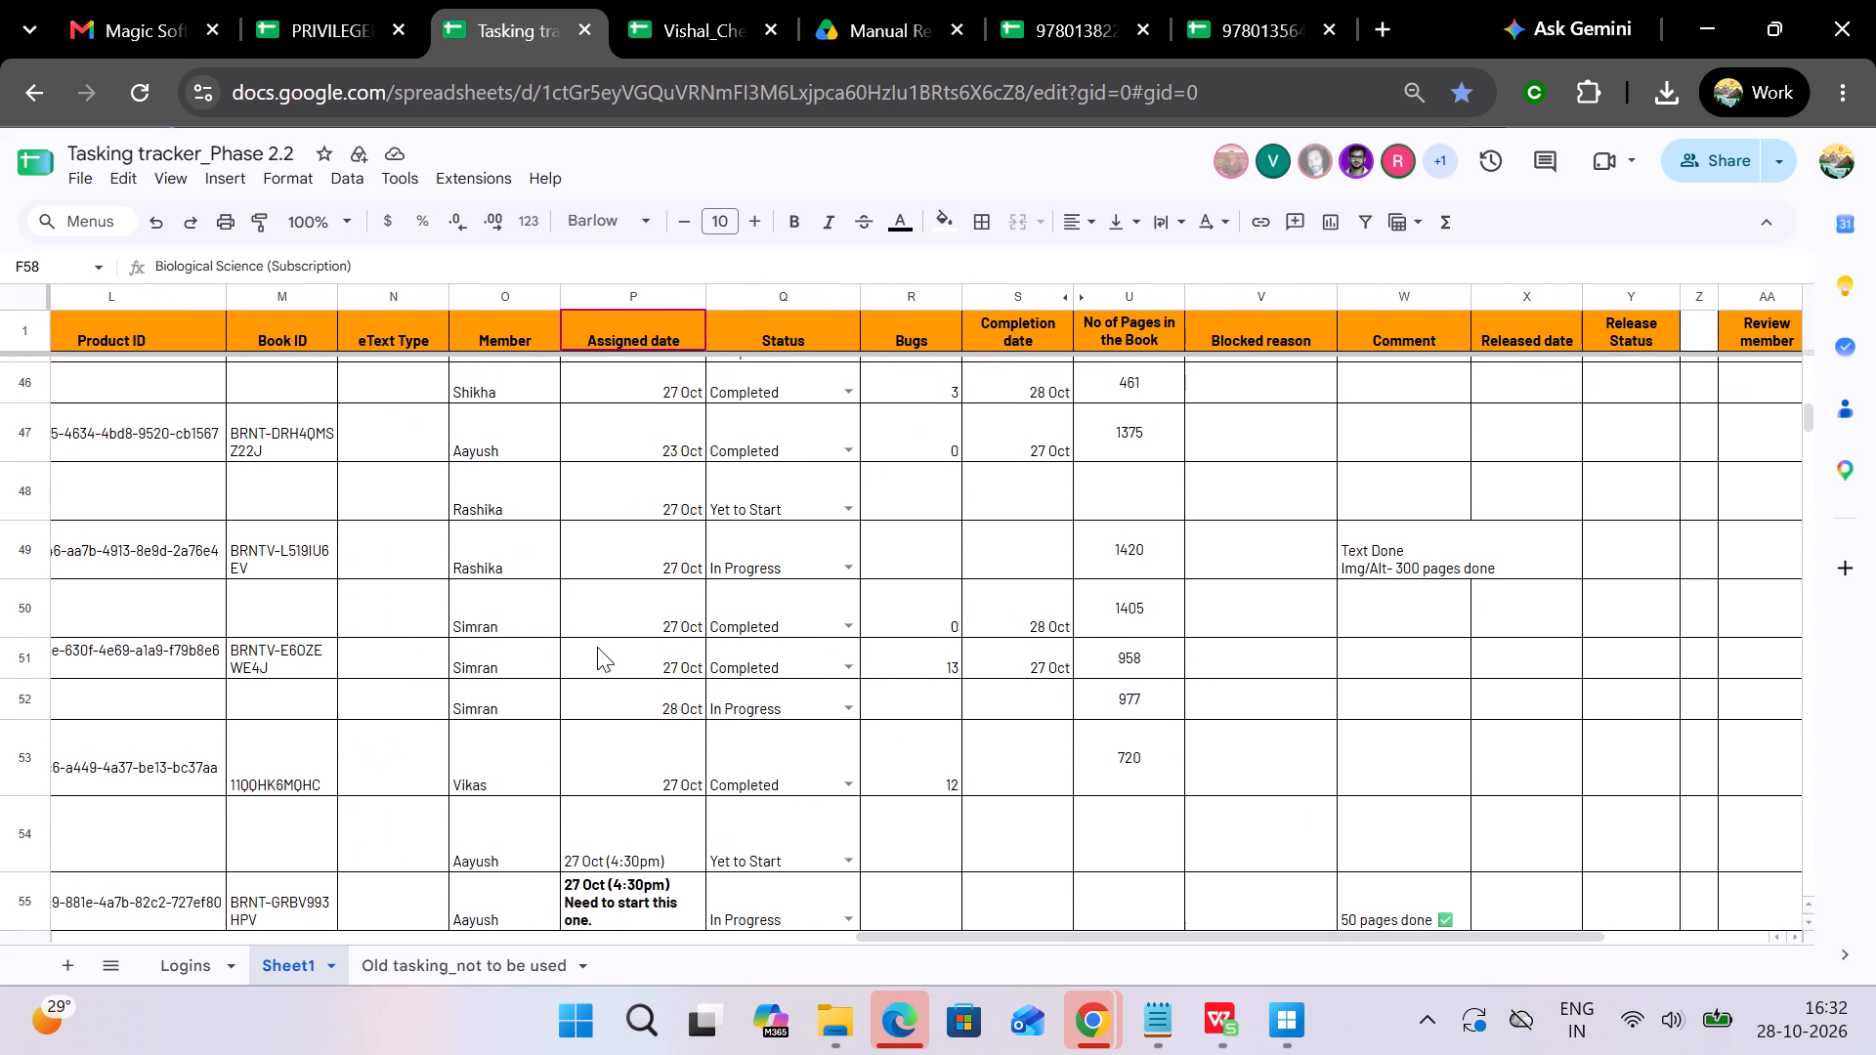
pyautogui.scroll(1, 597, 647)
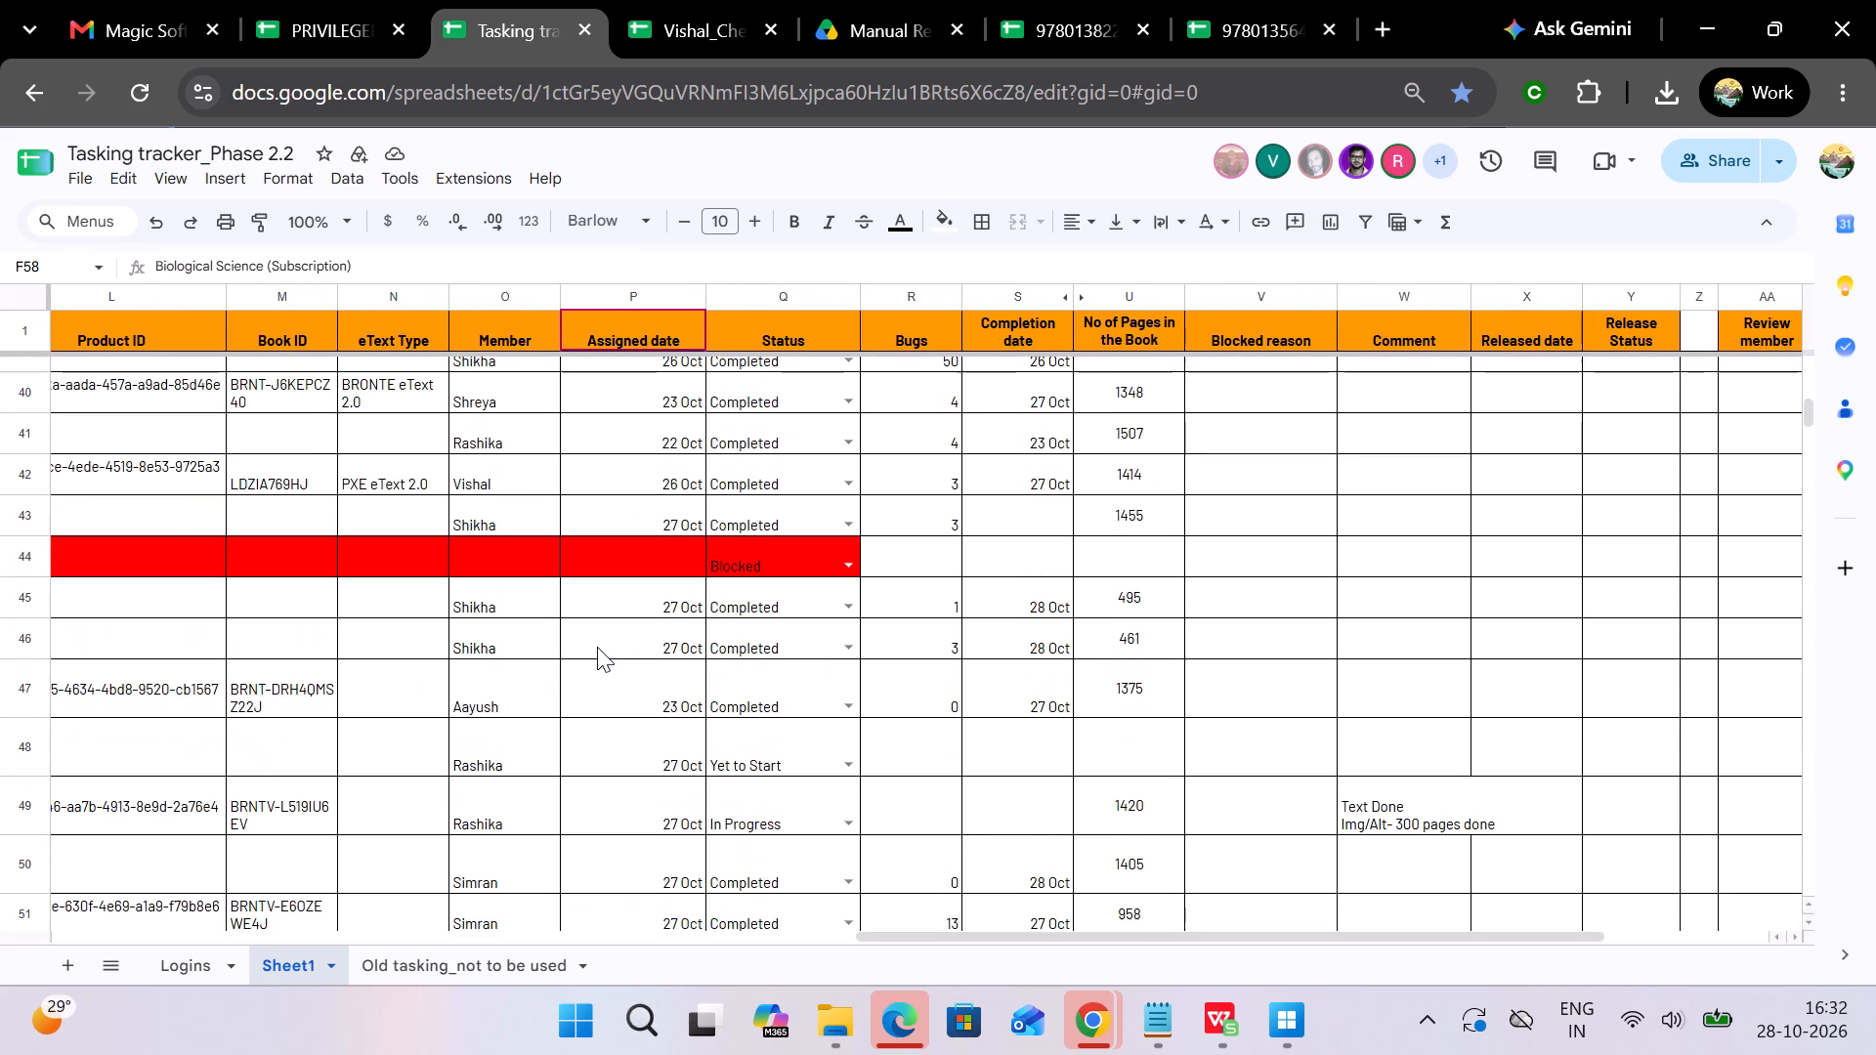
pyautogui.scroll(-5, 597, 647)
pyautogui.scroll(3, 597, 647)
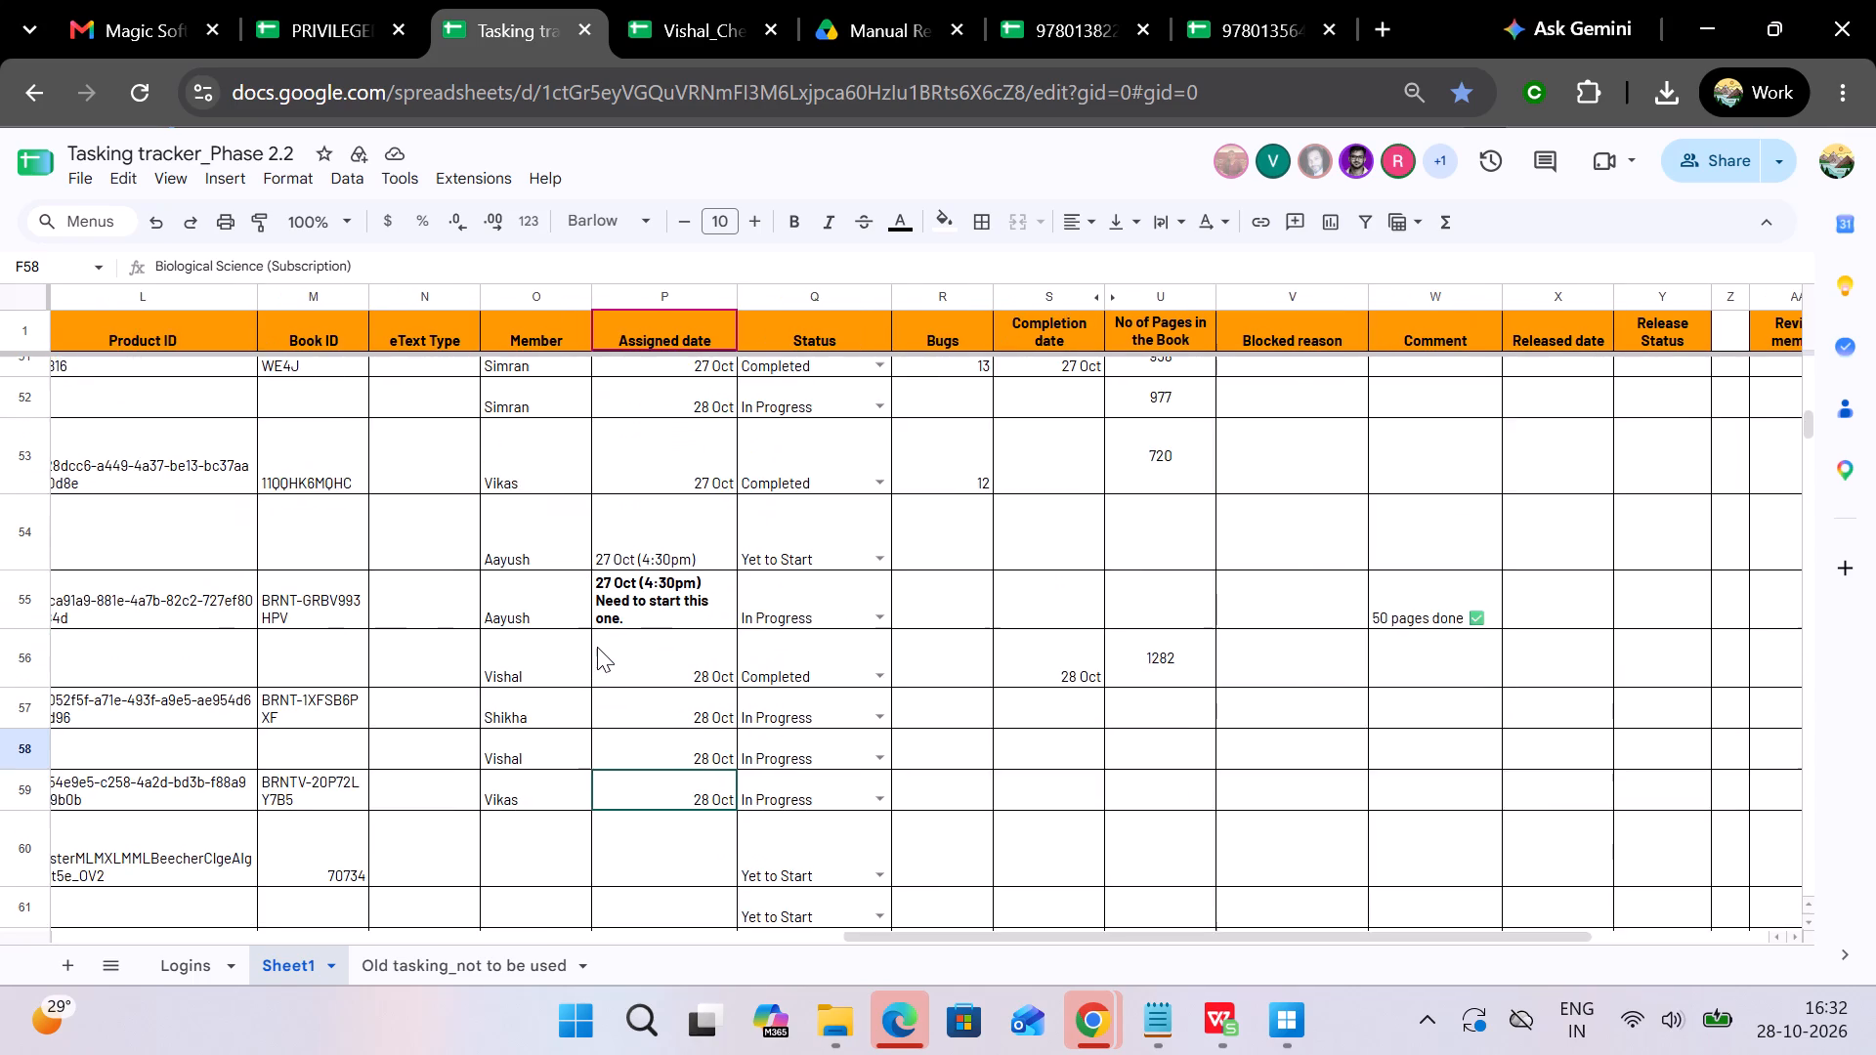
pyautogui.scroll(1, 597, 647)
pyautogui.hscroll(7, 597, 647)
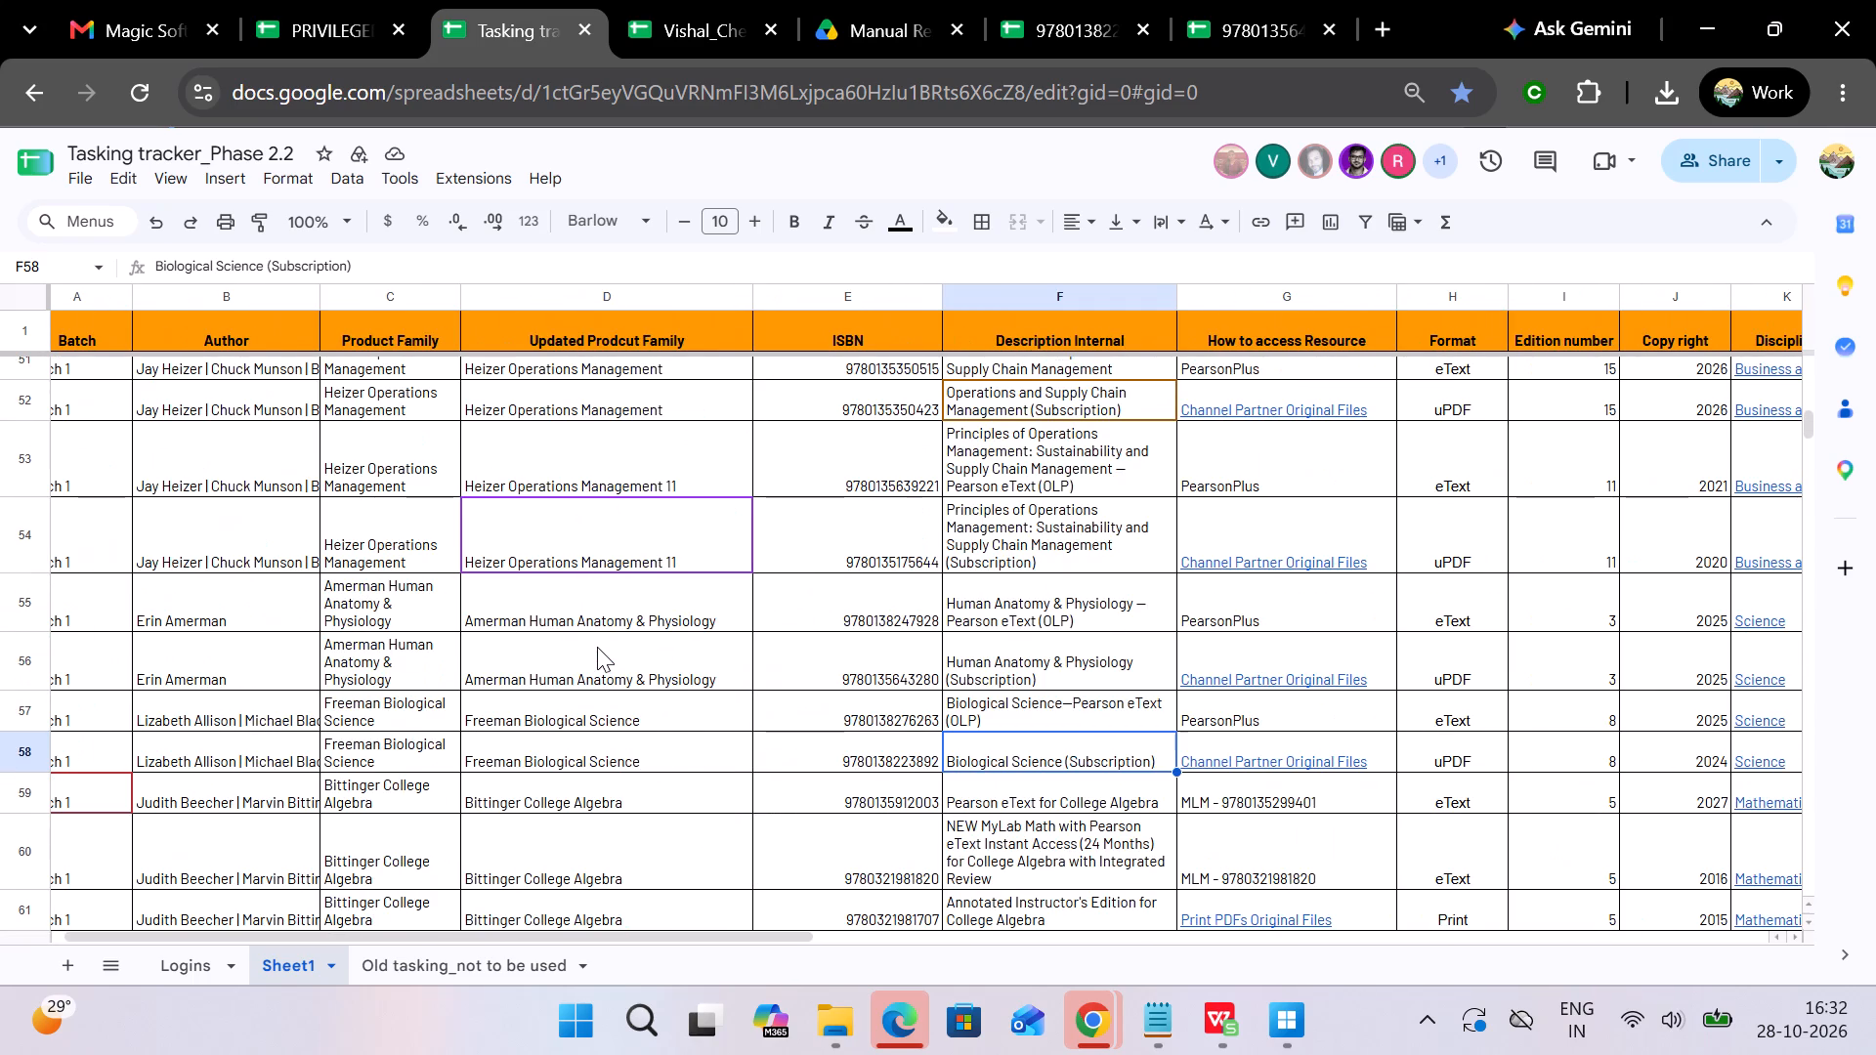
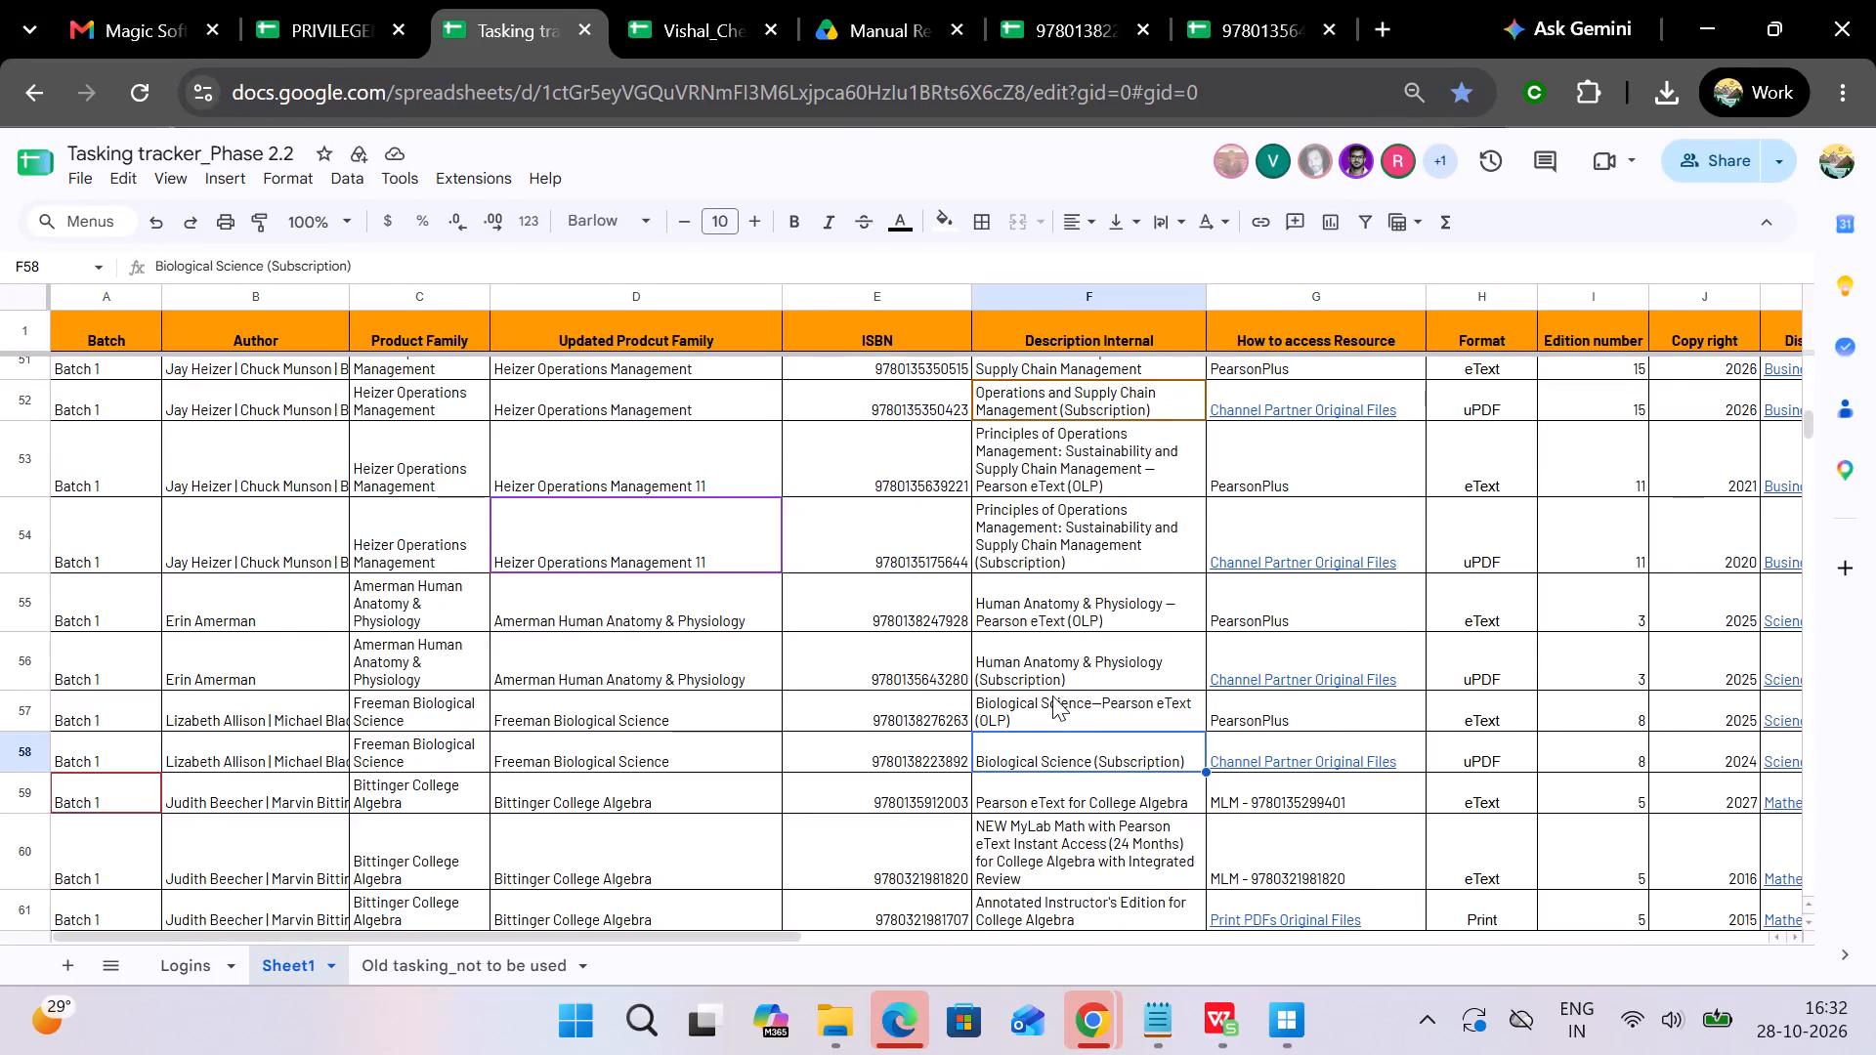
# Examine the member, assigned date, status, bugs, completion date, page count and comment columns for the Human Anatomy, Biological Science and neighbouring rows.
pyautogui.hscroll(-5, 1052, 696)
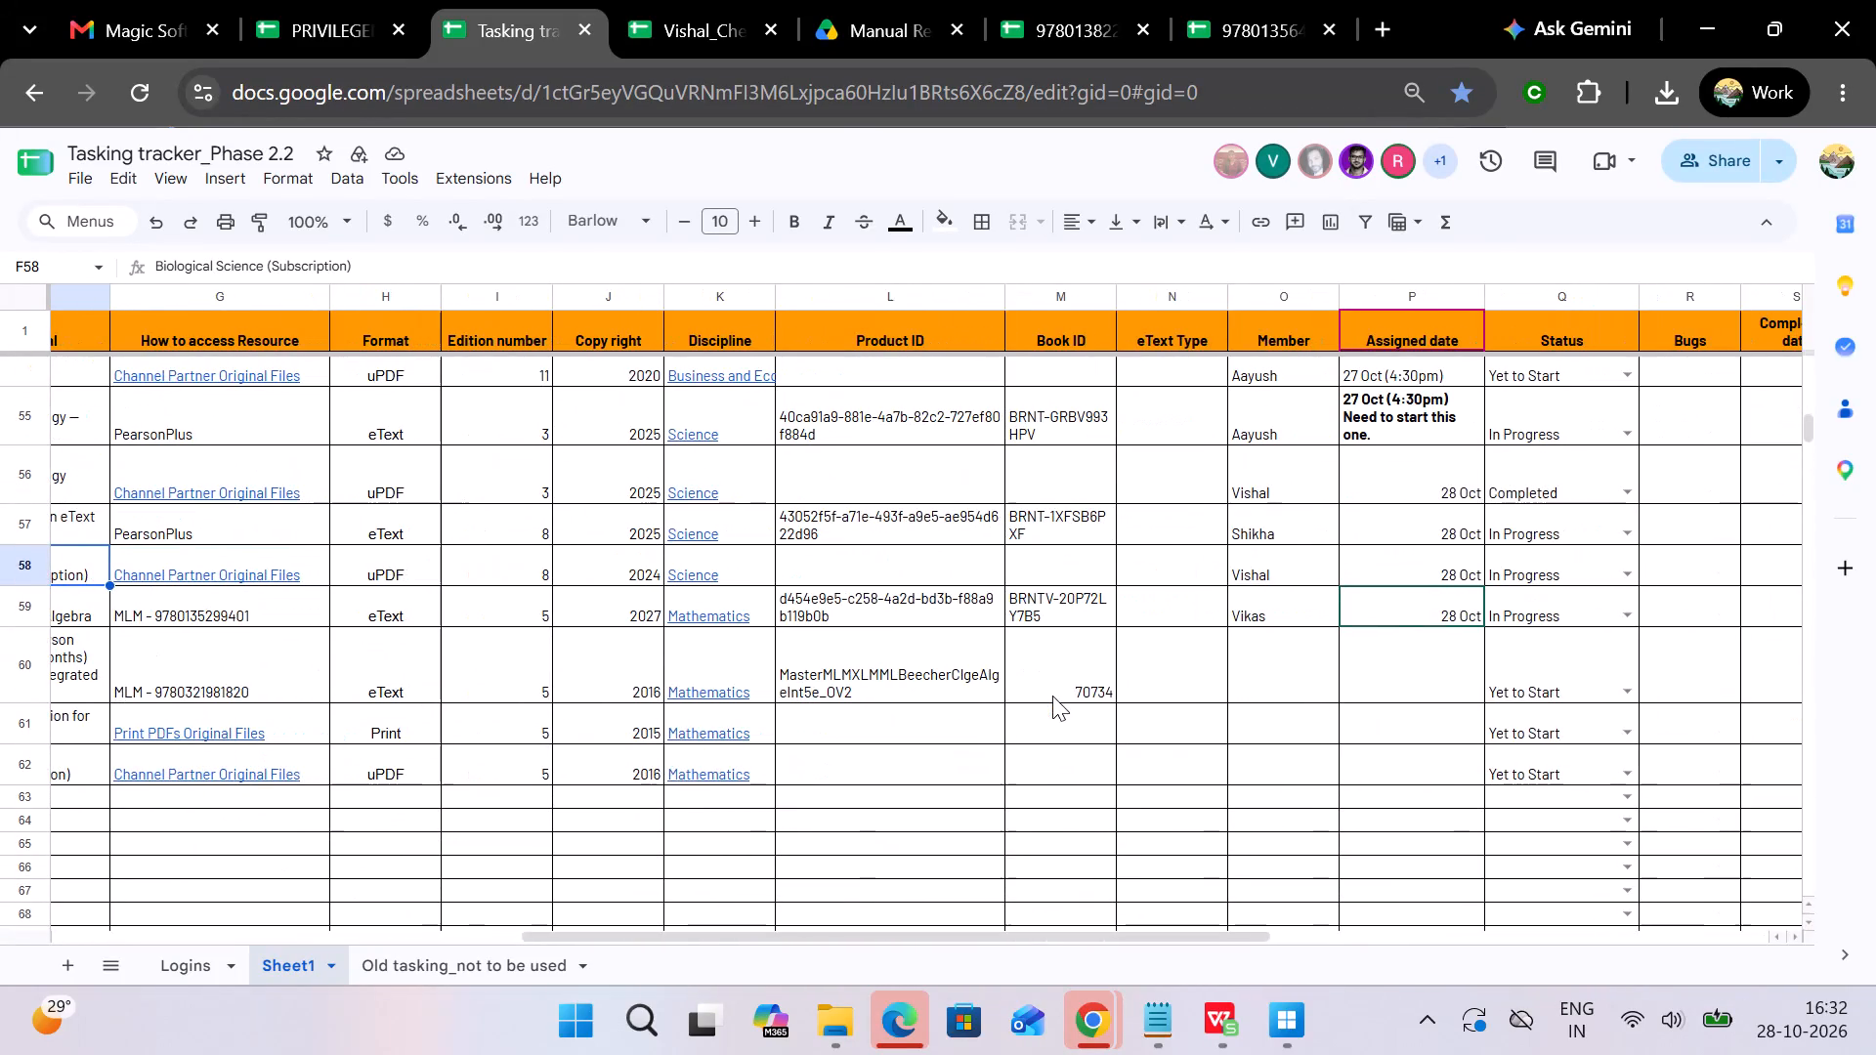
pyautogui.hscroll(-2, 1052, 696)
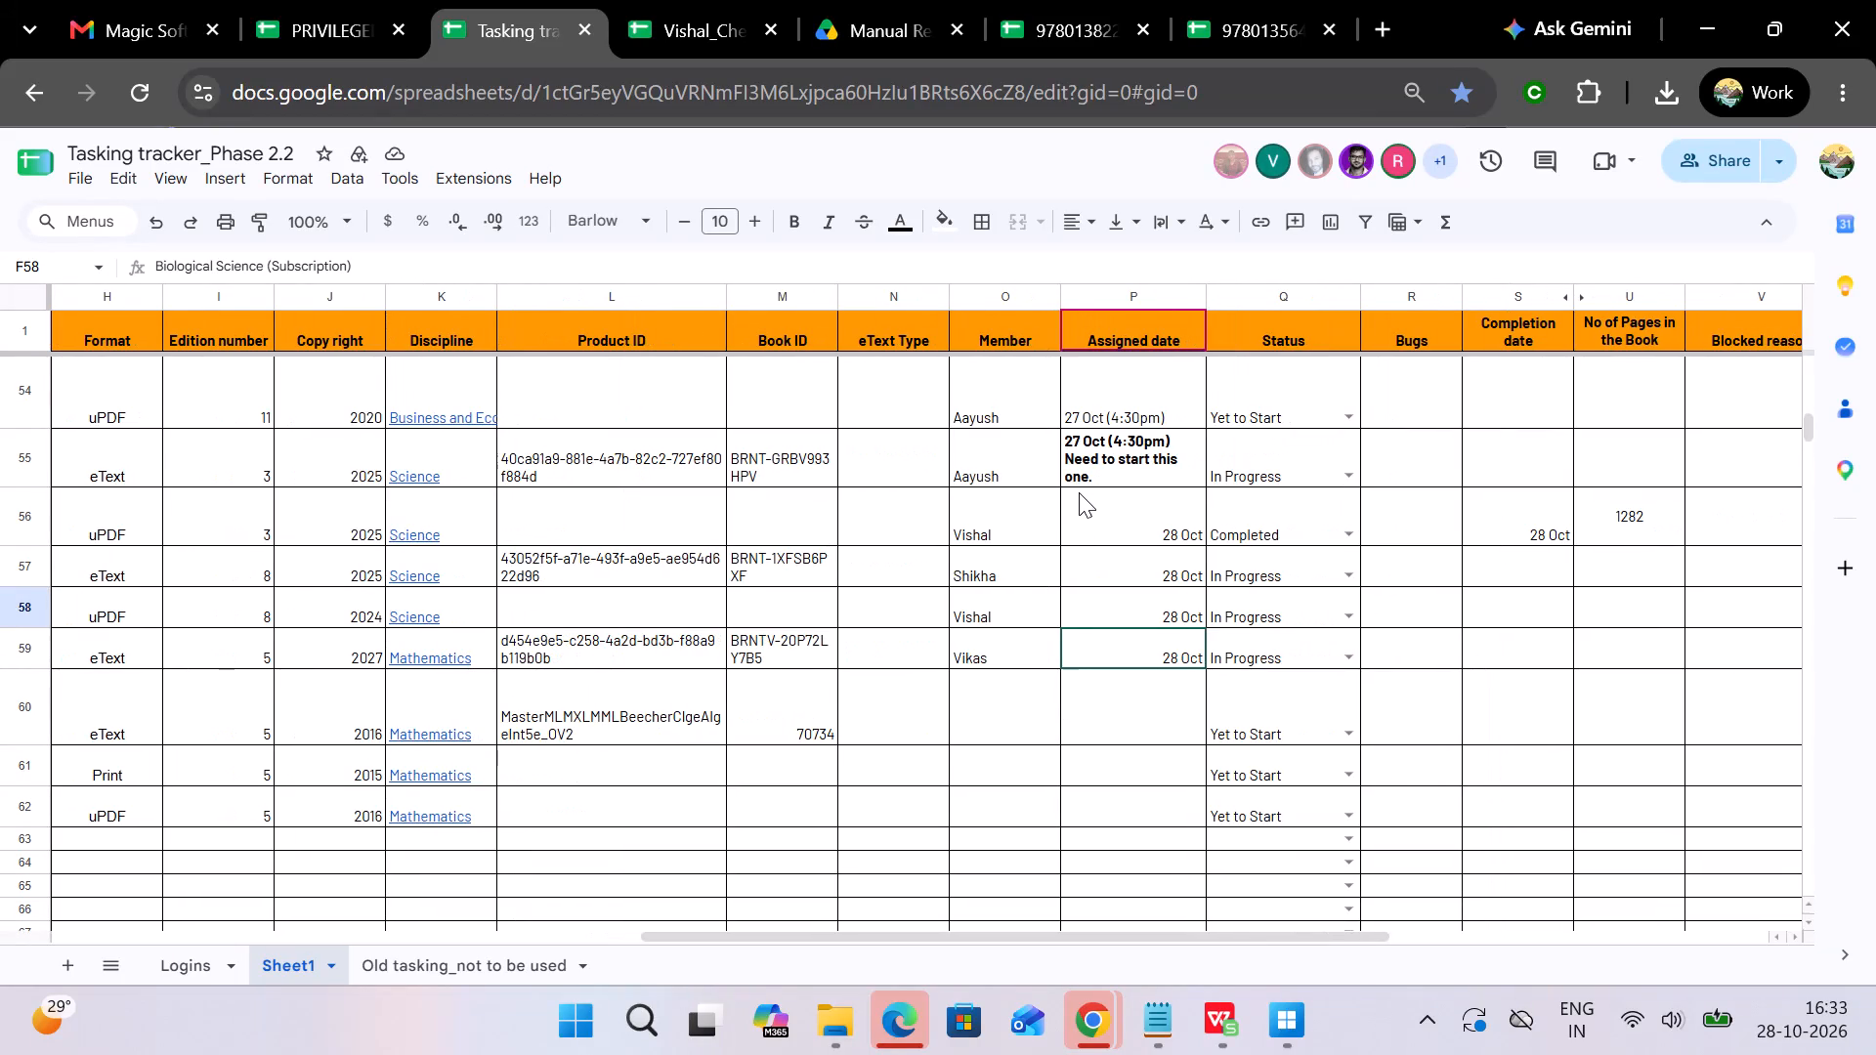
pyautogui.scroll(1, 1079, 492)
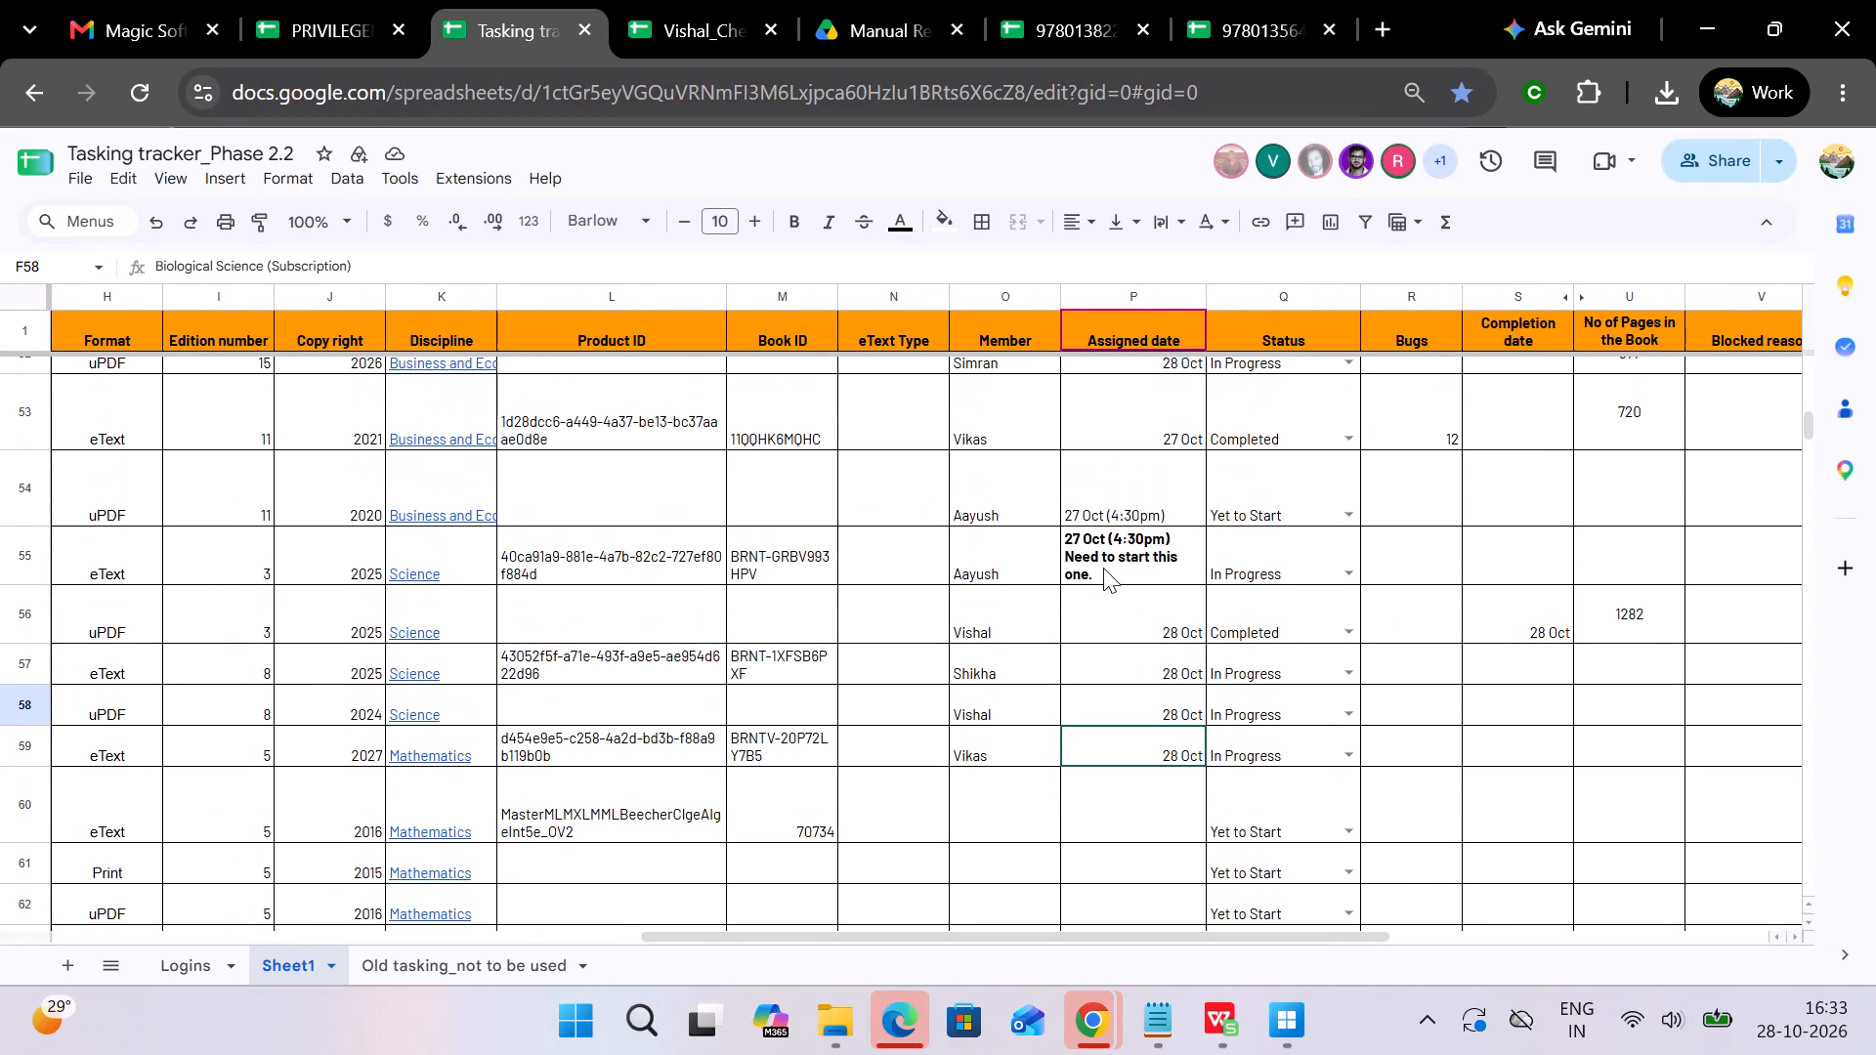
pyautogui.hscroll(4, 1106, 573)
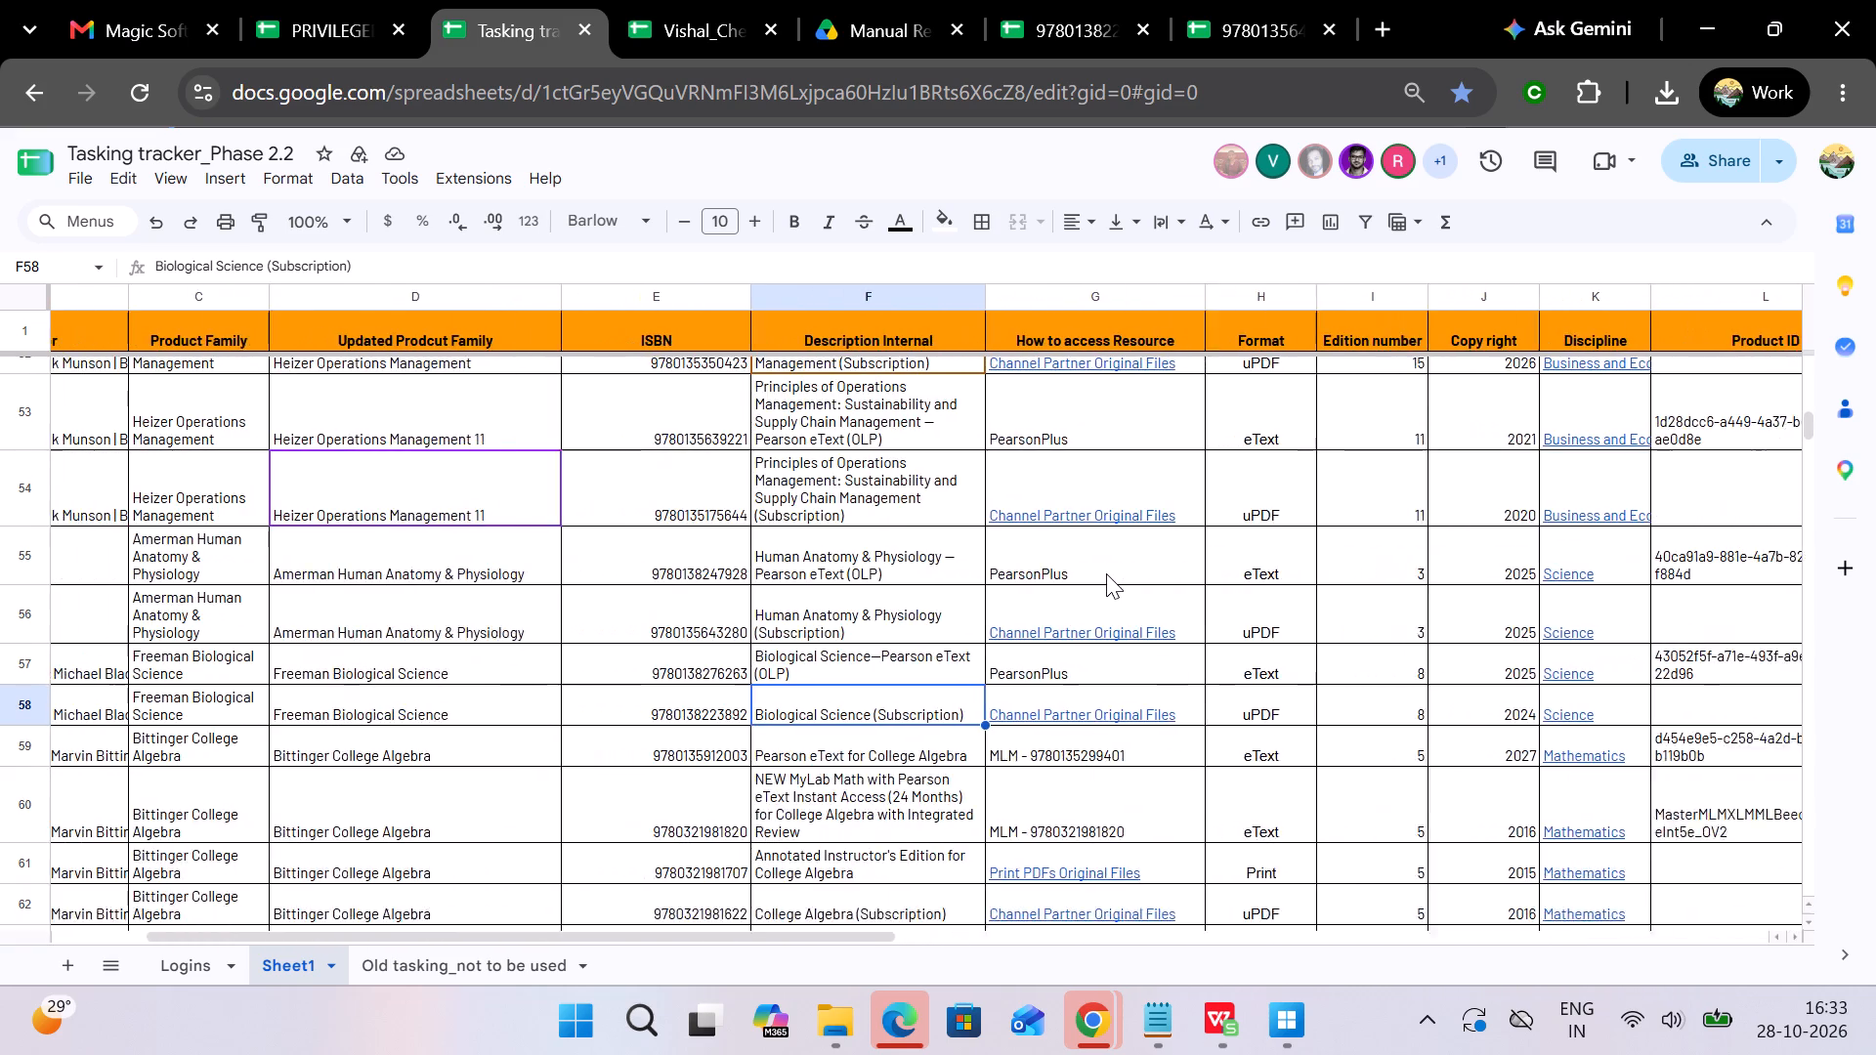
pyautogui.hscroll(2, 1106, 573)
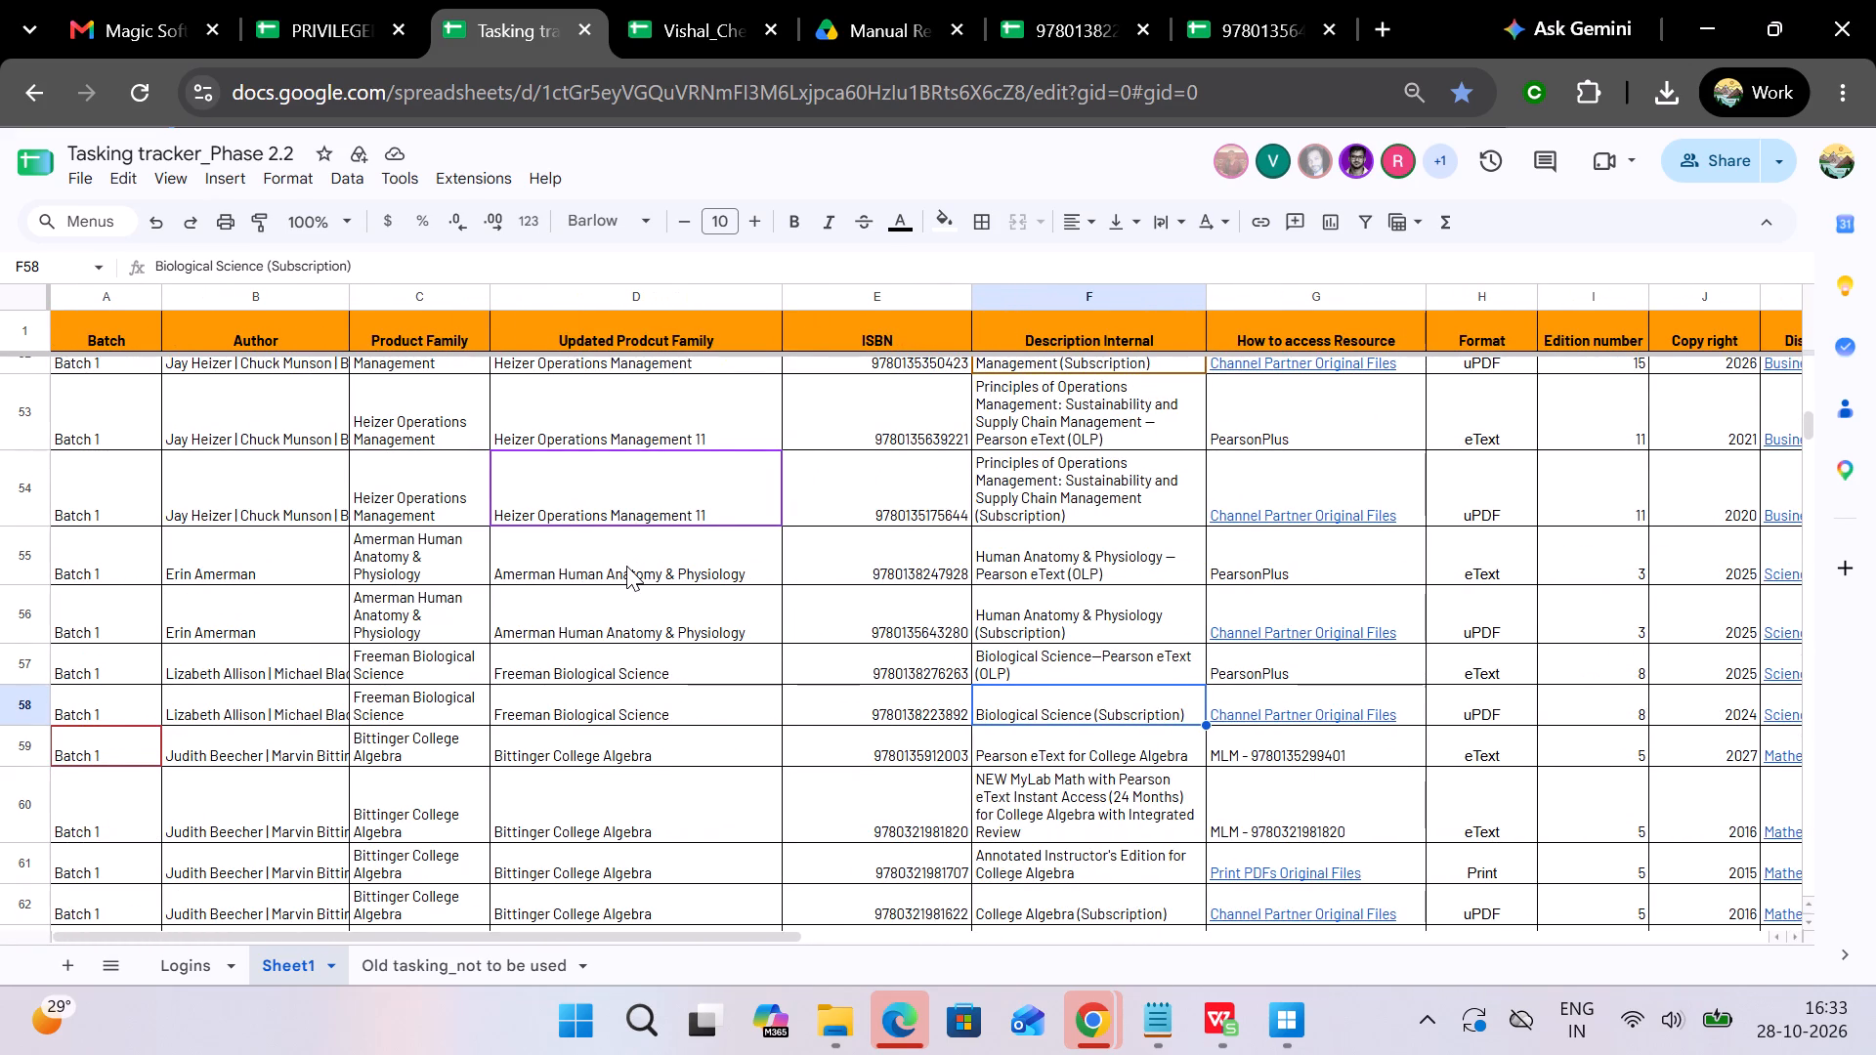
pyautogui.hscroll(-6, 626, 566)
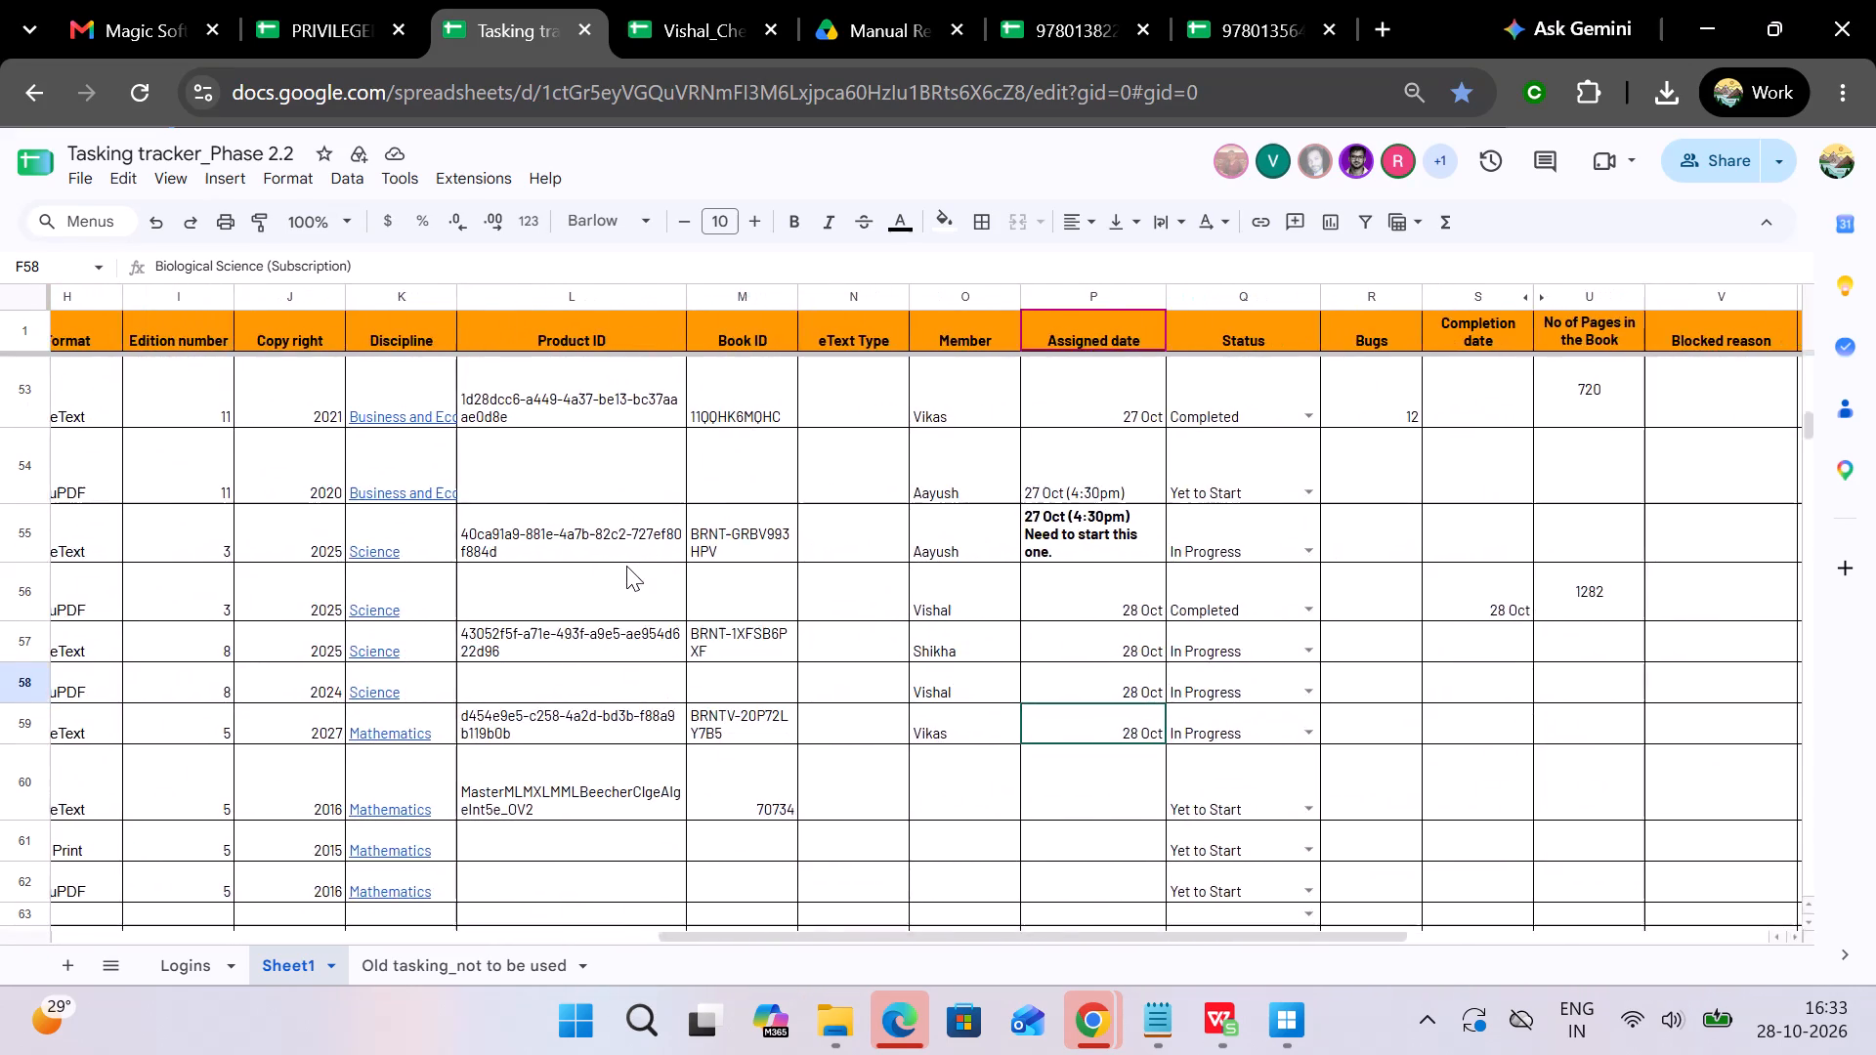
pyautogui.hscroll(-1, 626, 566)
pyautogui.scroll(1, 626, 566)
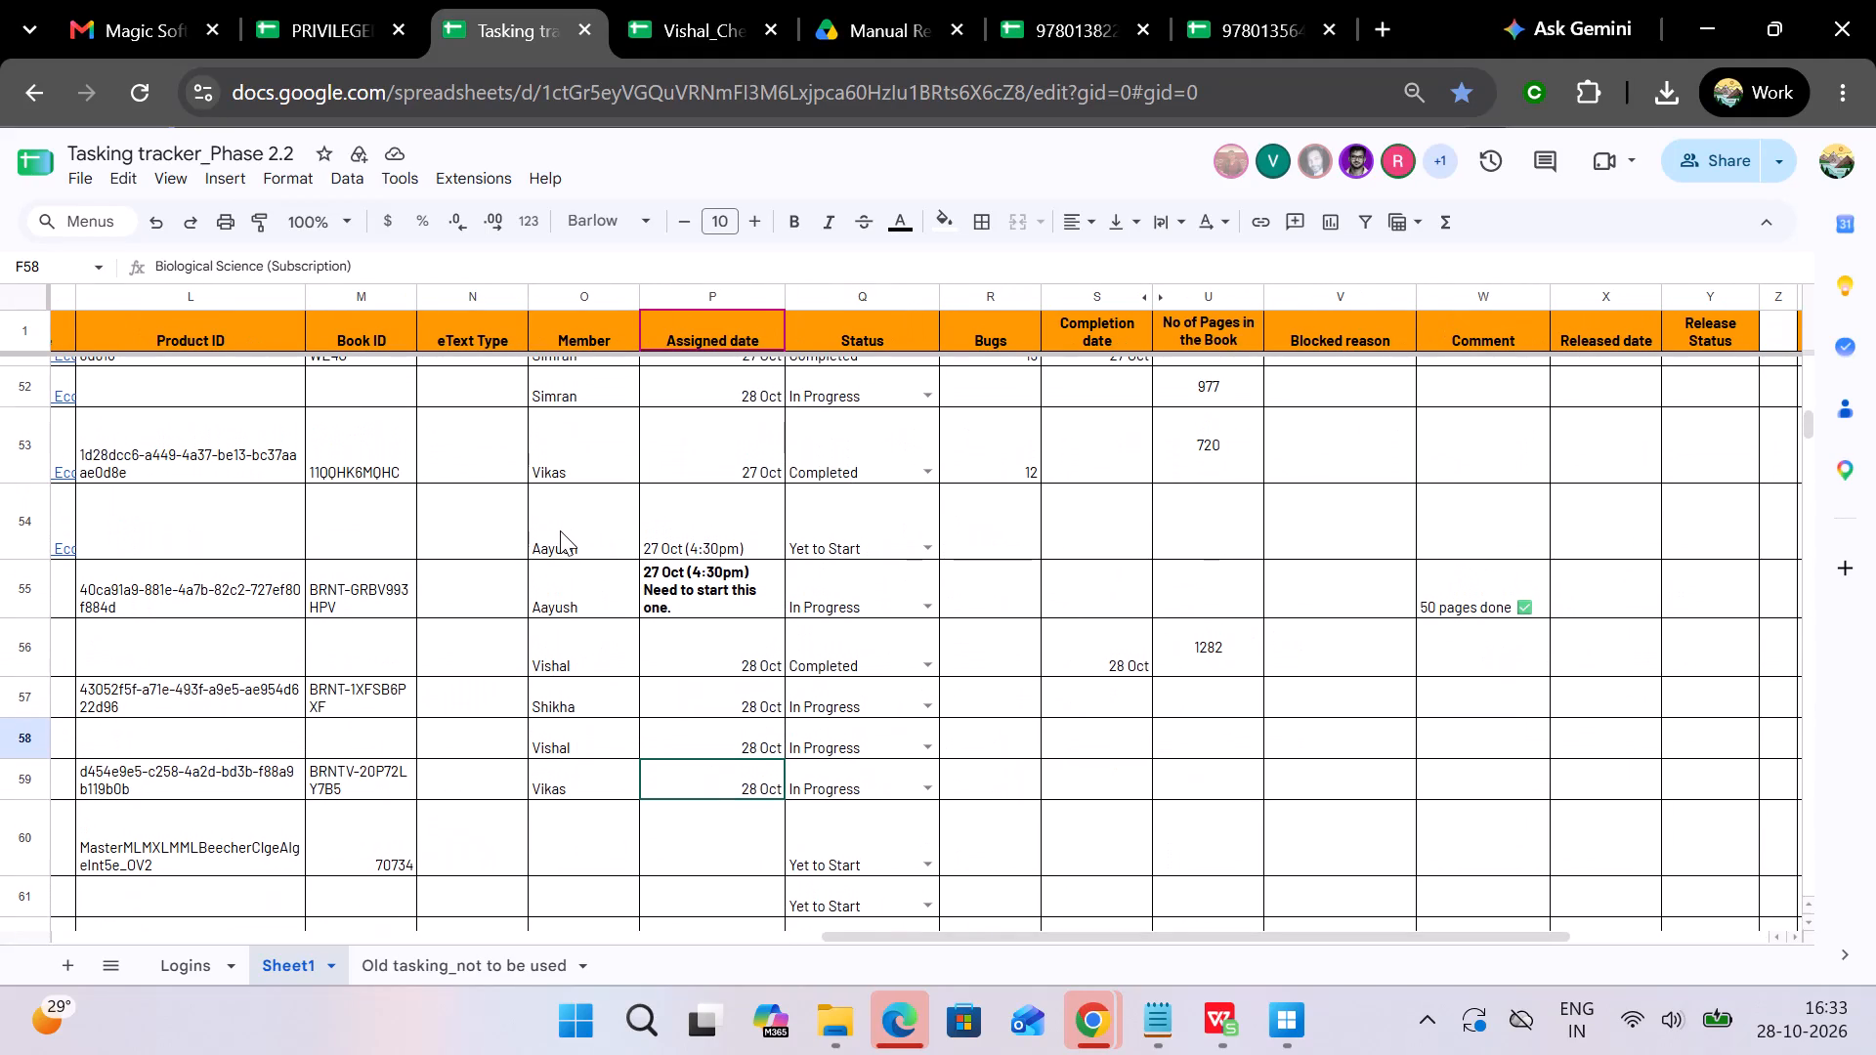
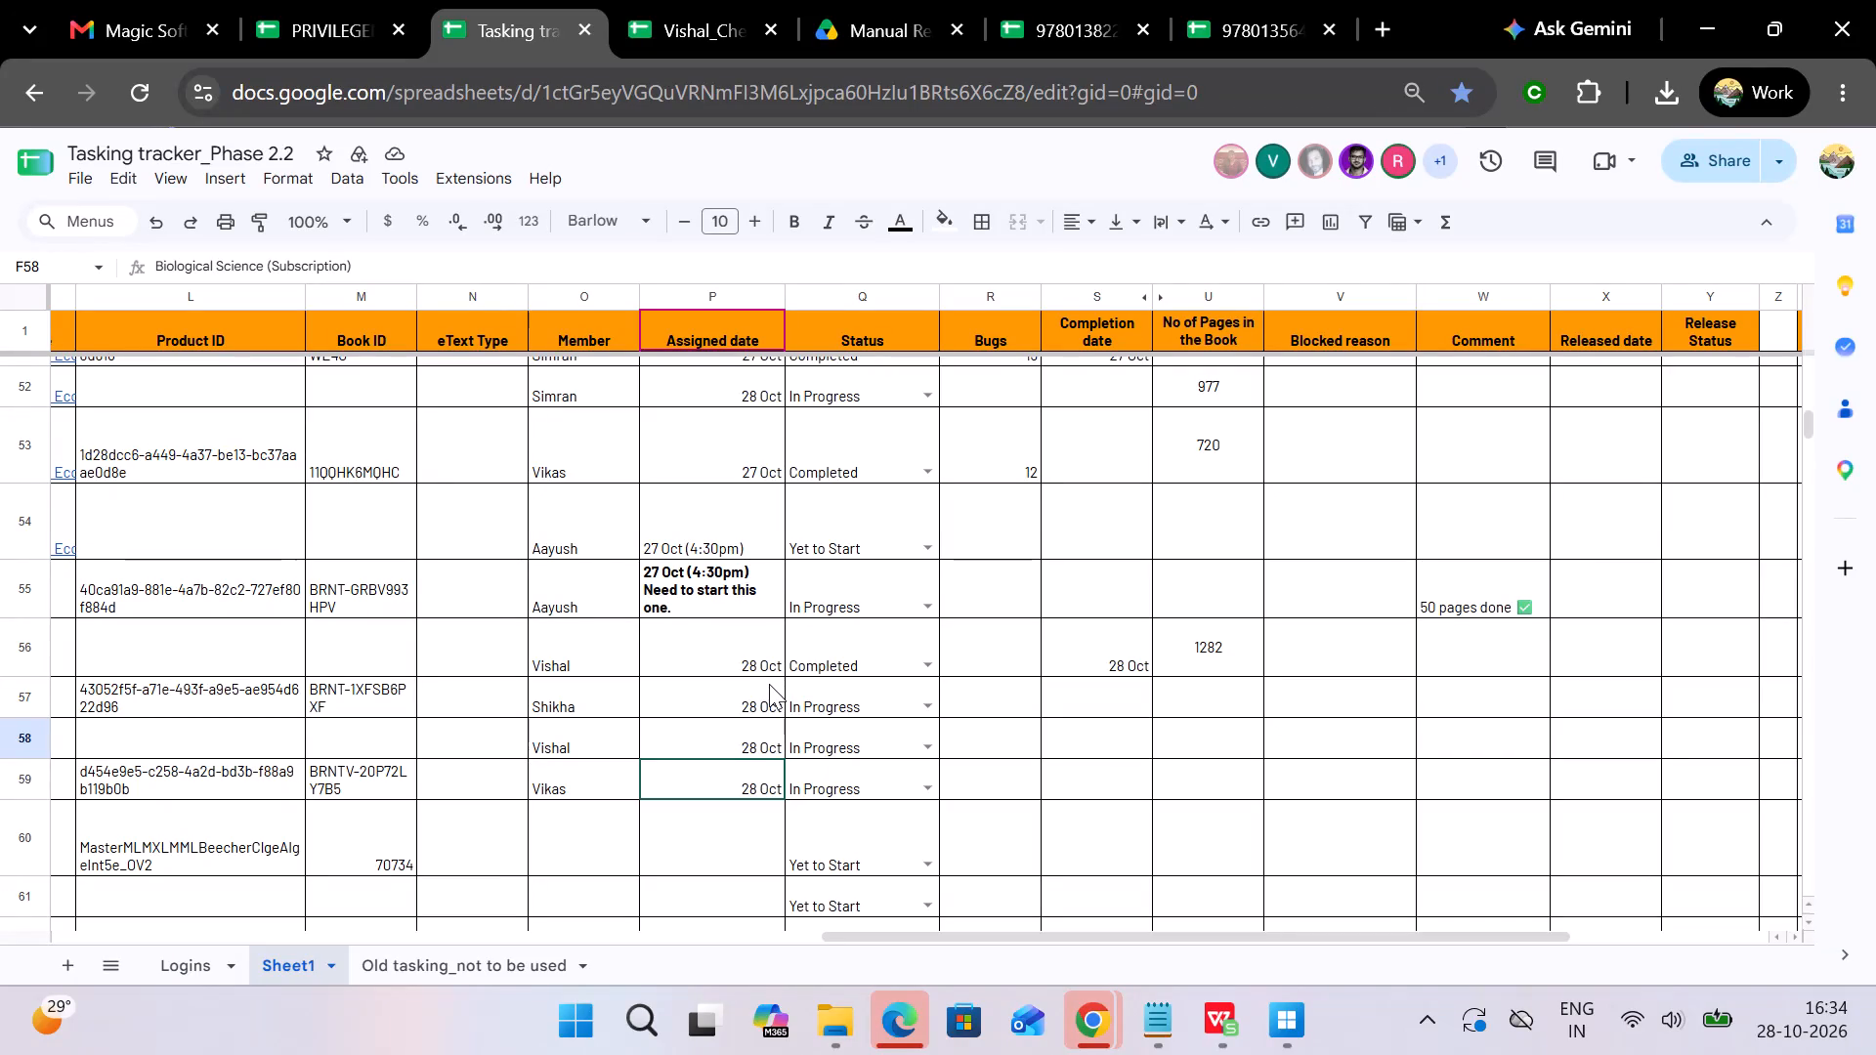
pyautogui.click(711, 739)
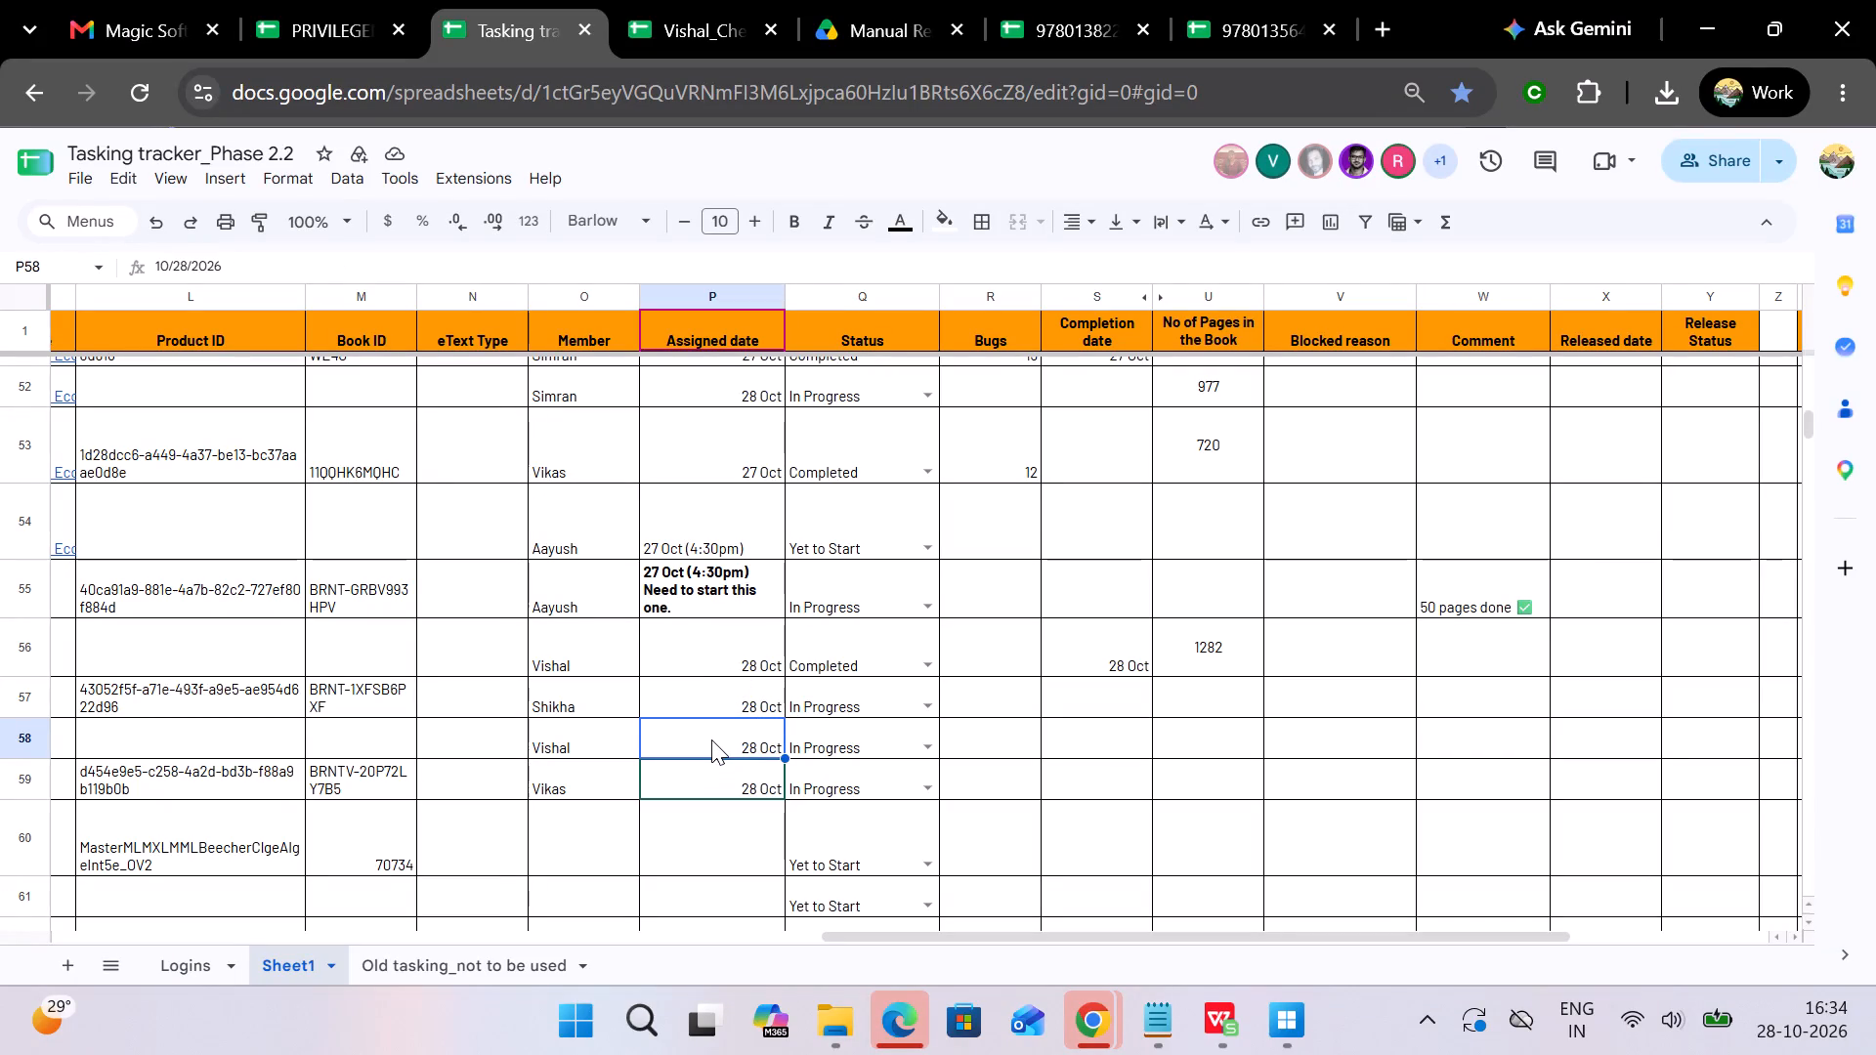
pyautogui.hscroll(-1, 711, 739)
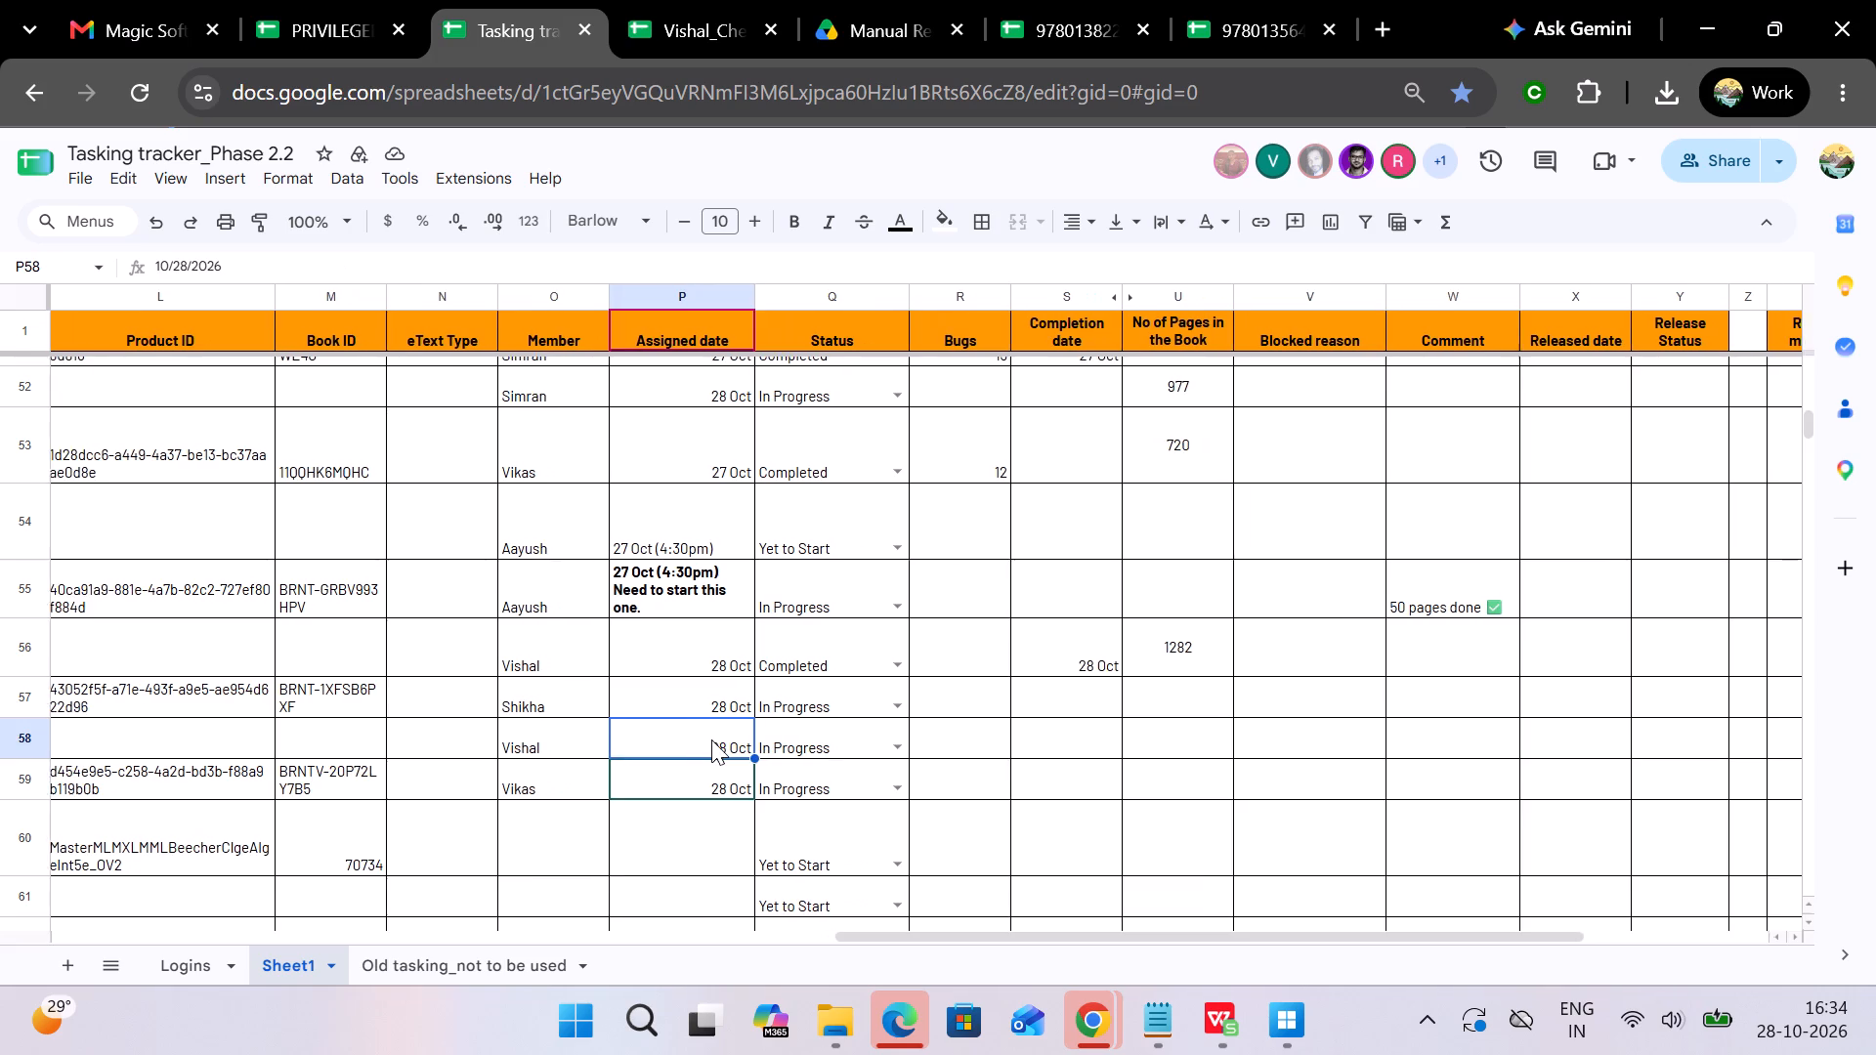
pyautogui.hscroll(-3, 711, 739)
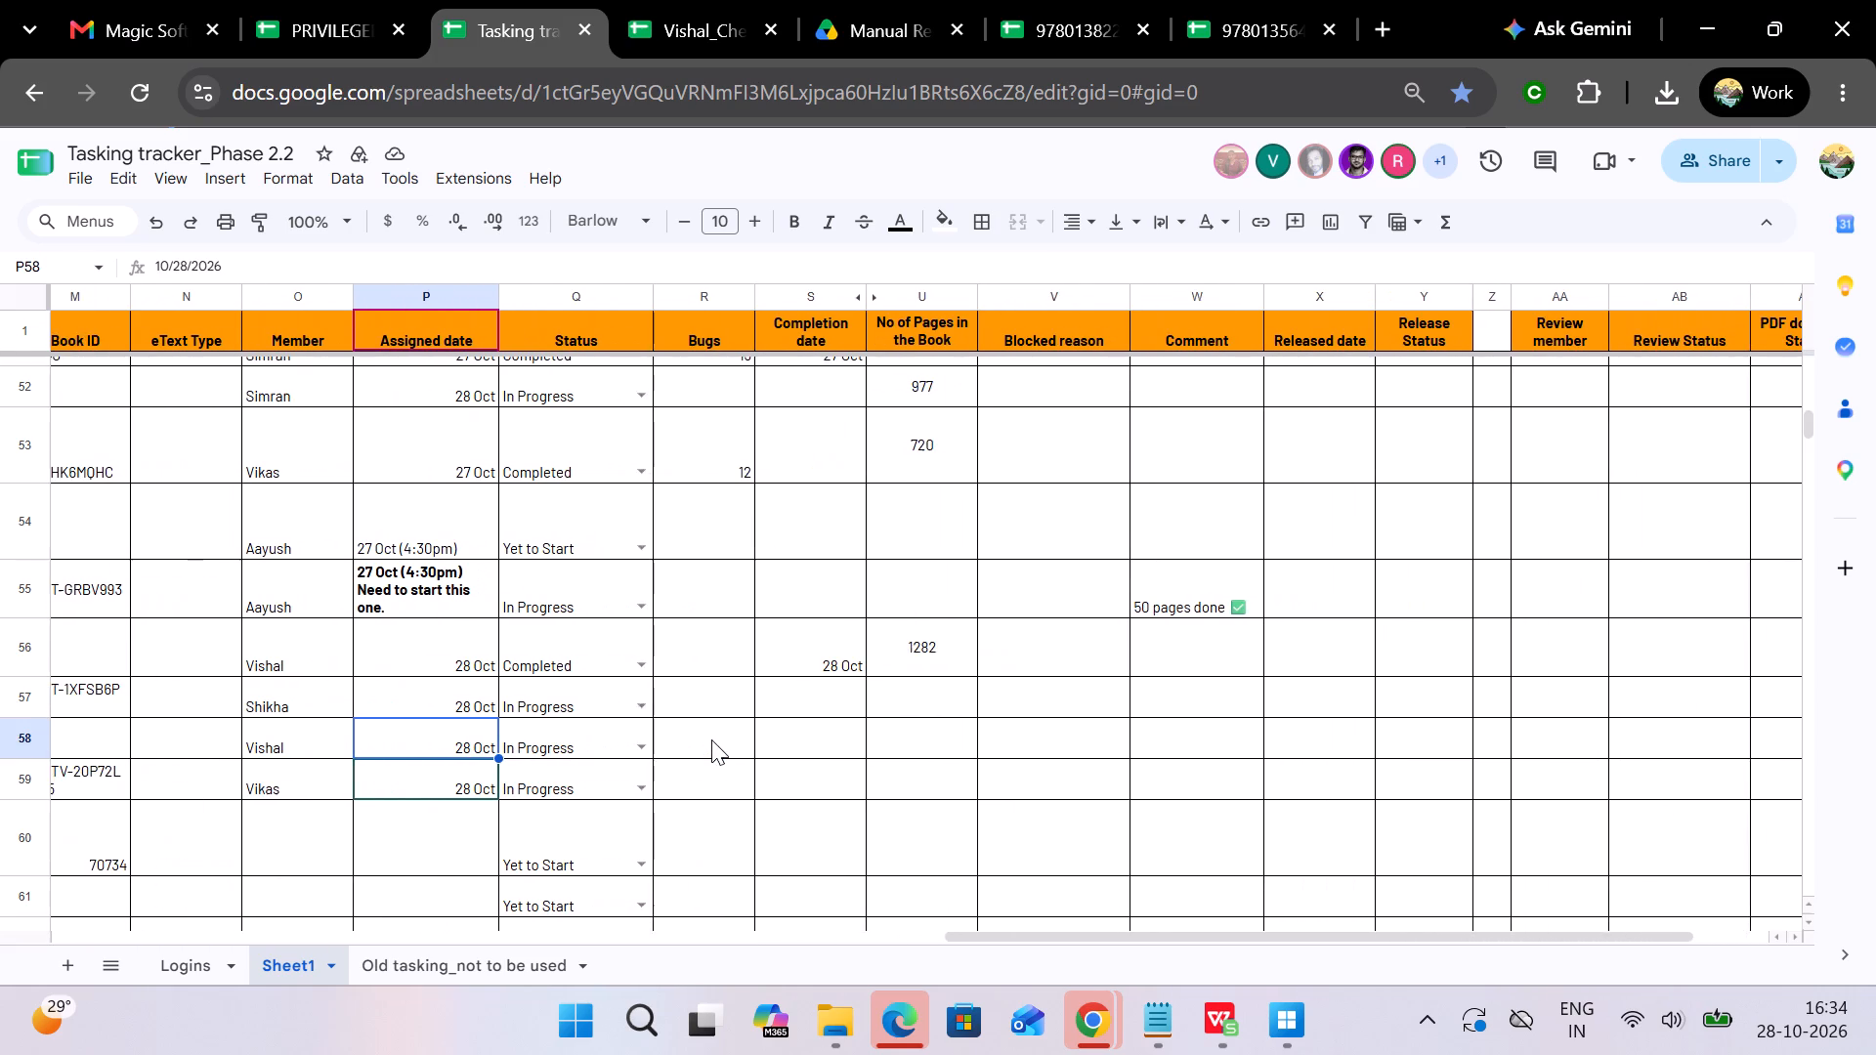
pyautogui.hscroll(-1, 711, 739)
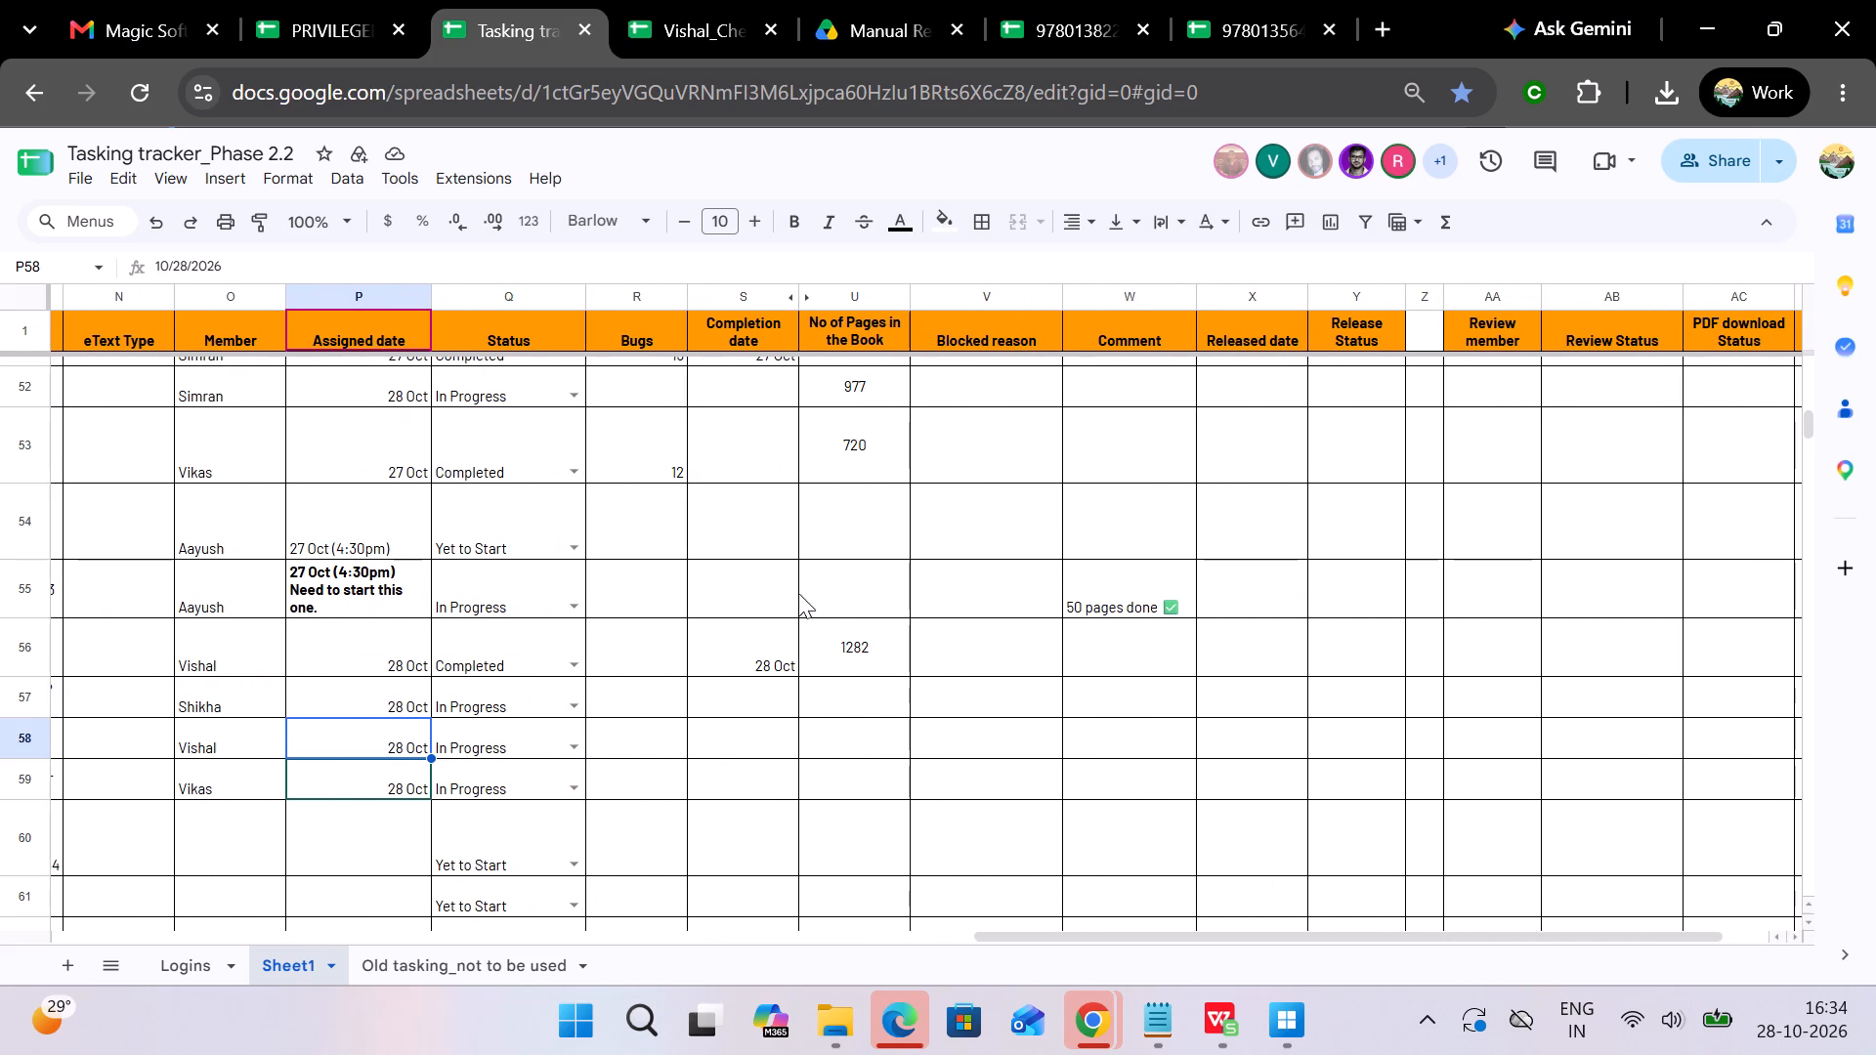
pyautogui.click(1214, 995)
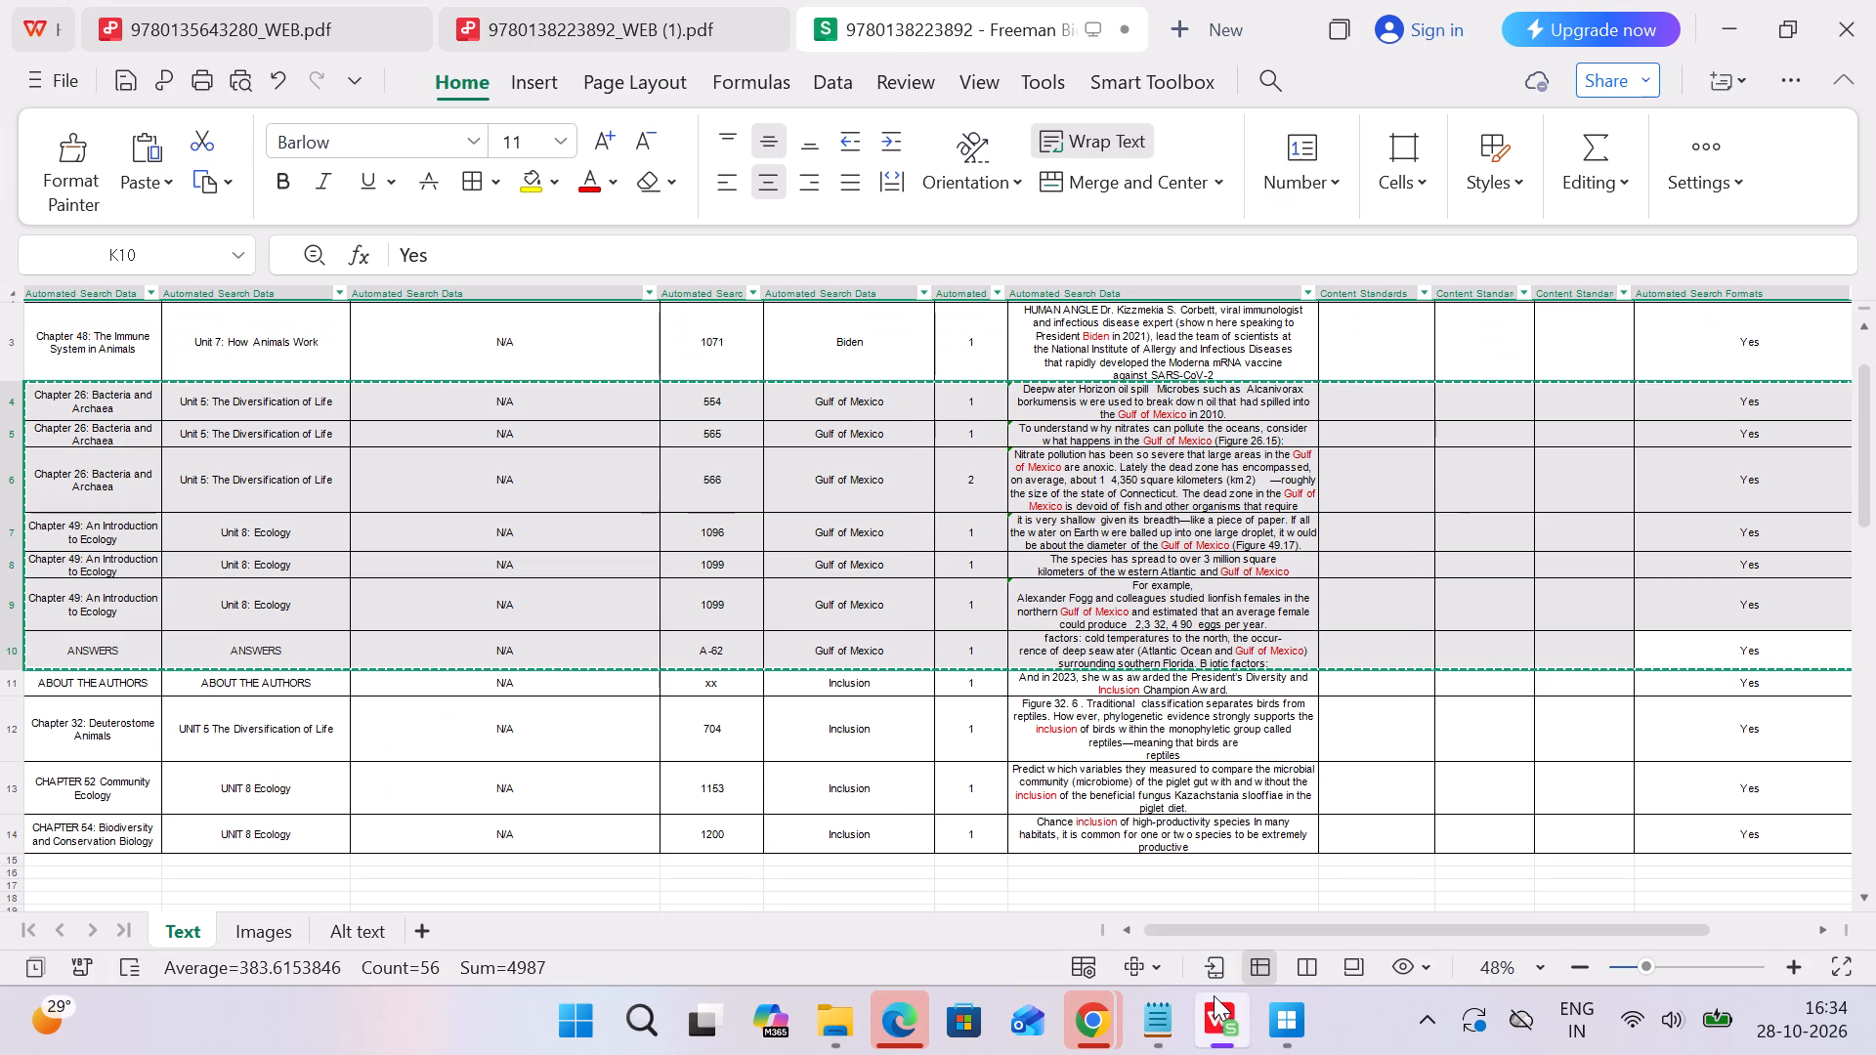
pyautogui.click(566, 29)
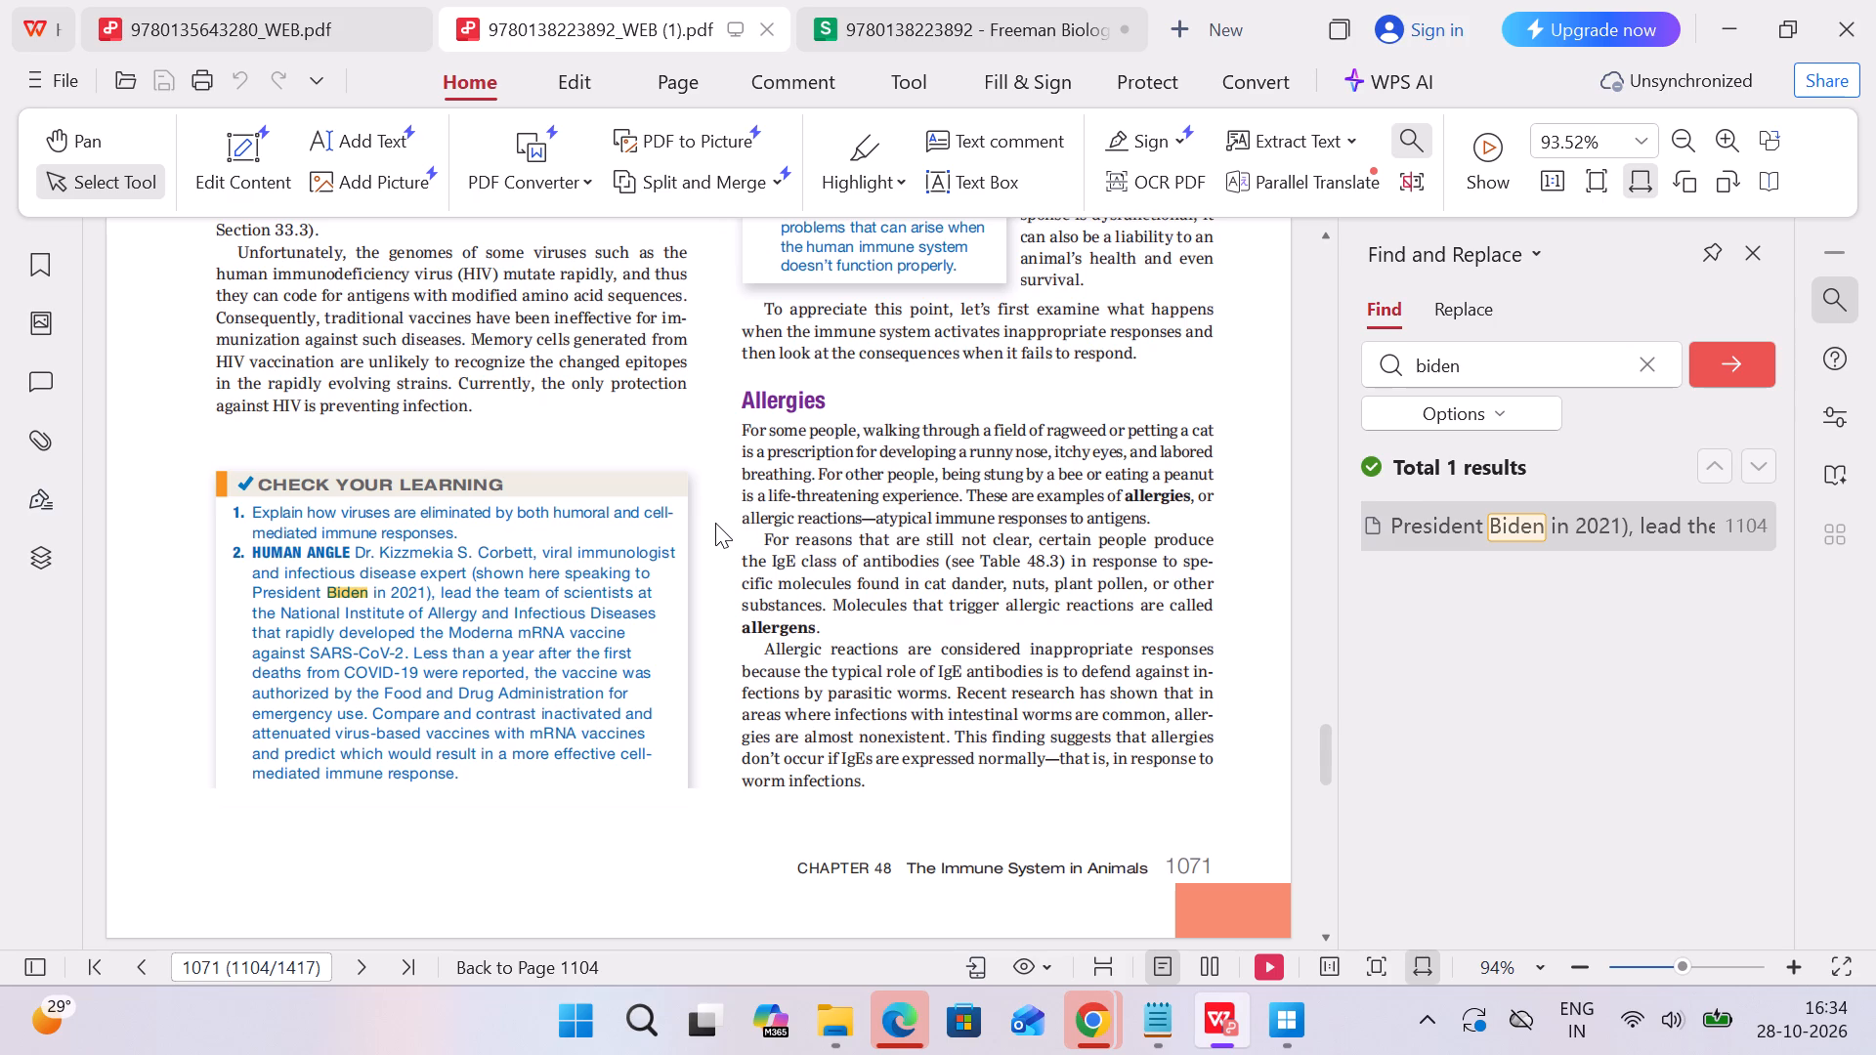
pyautogui.hotkey('alt', 'Tab')
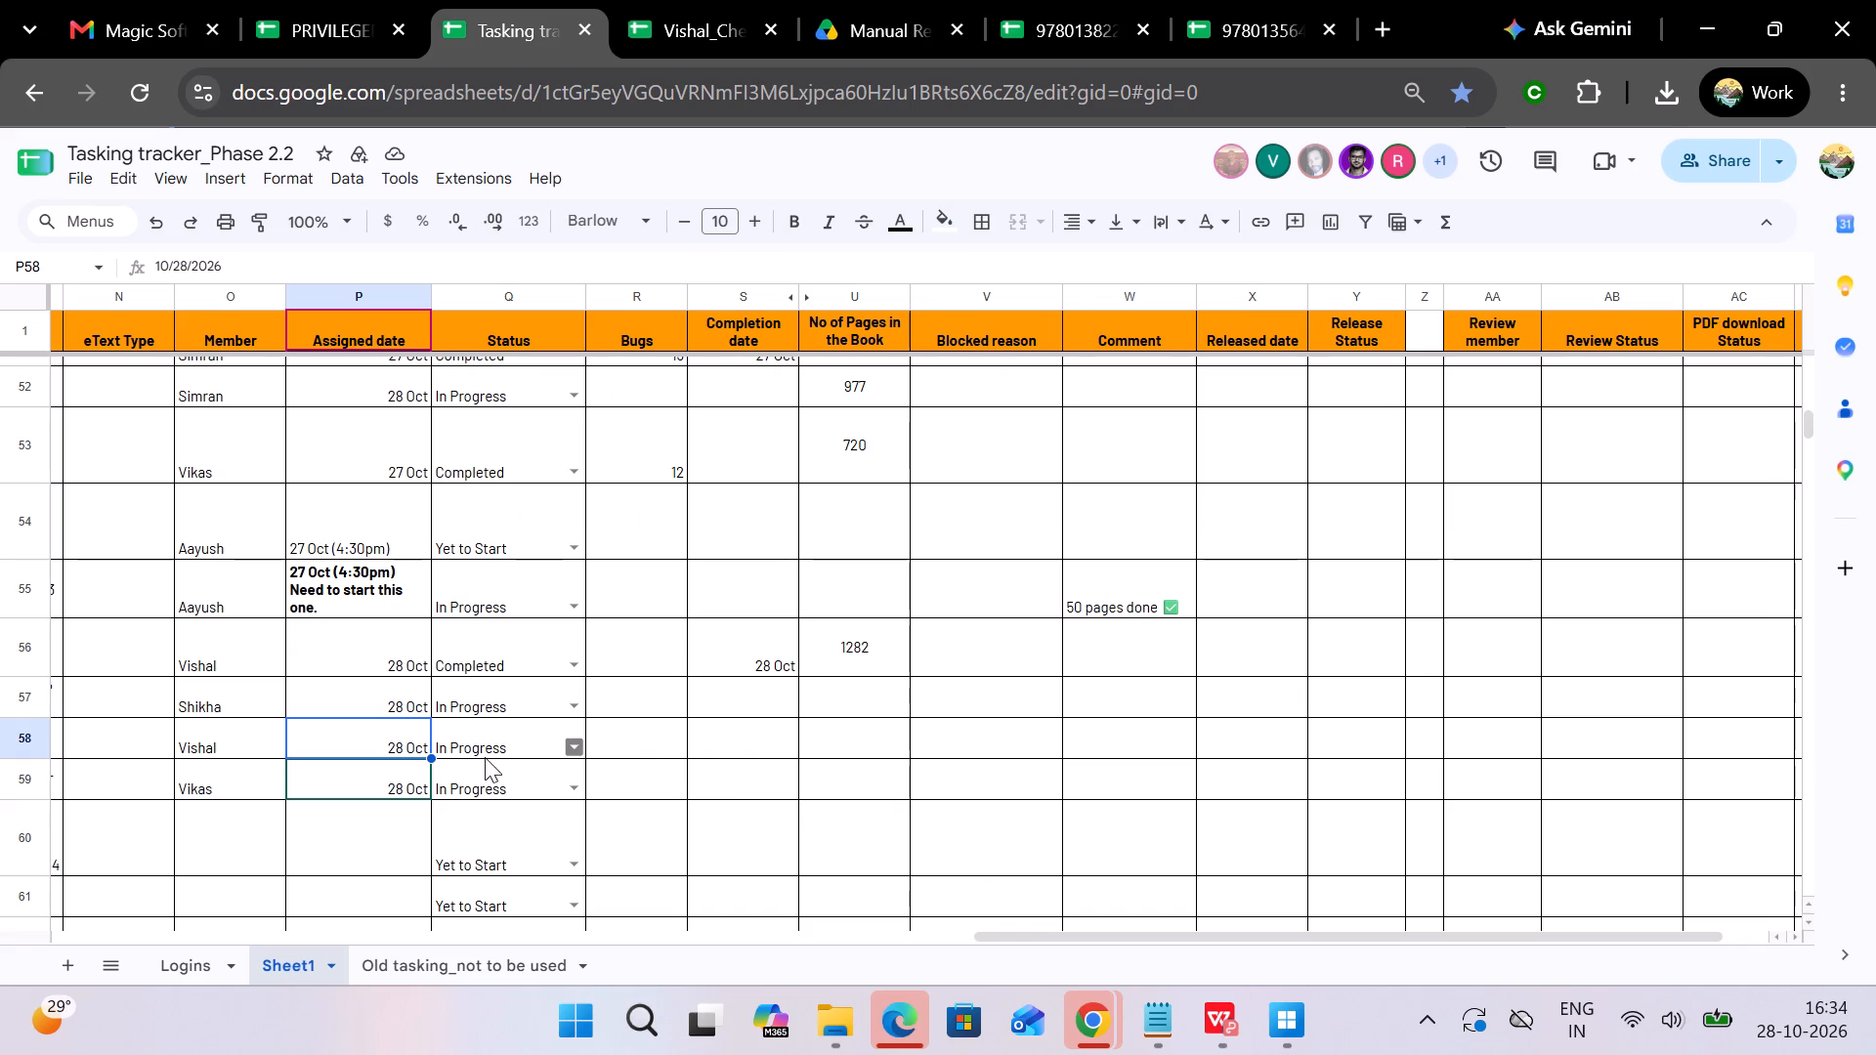
pyautogui.click(820, 734)
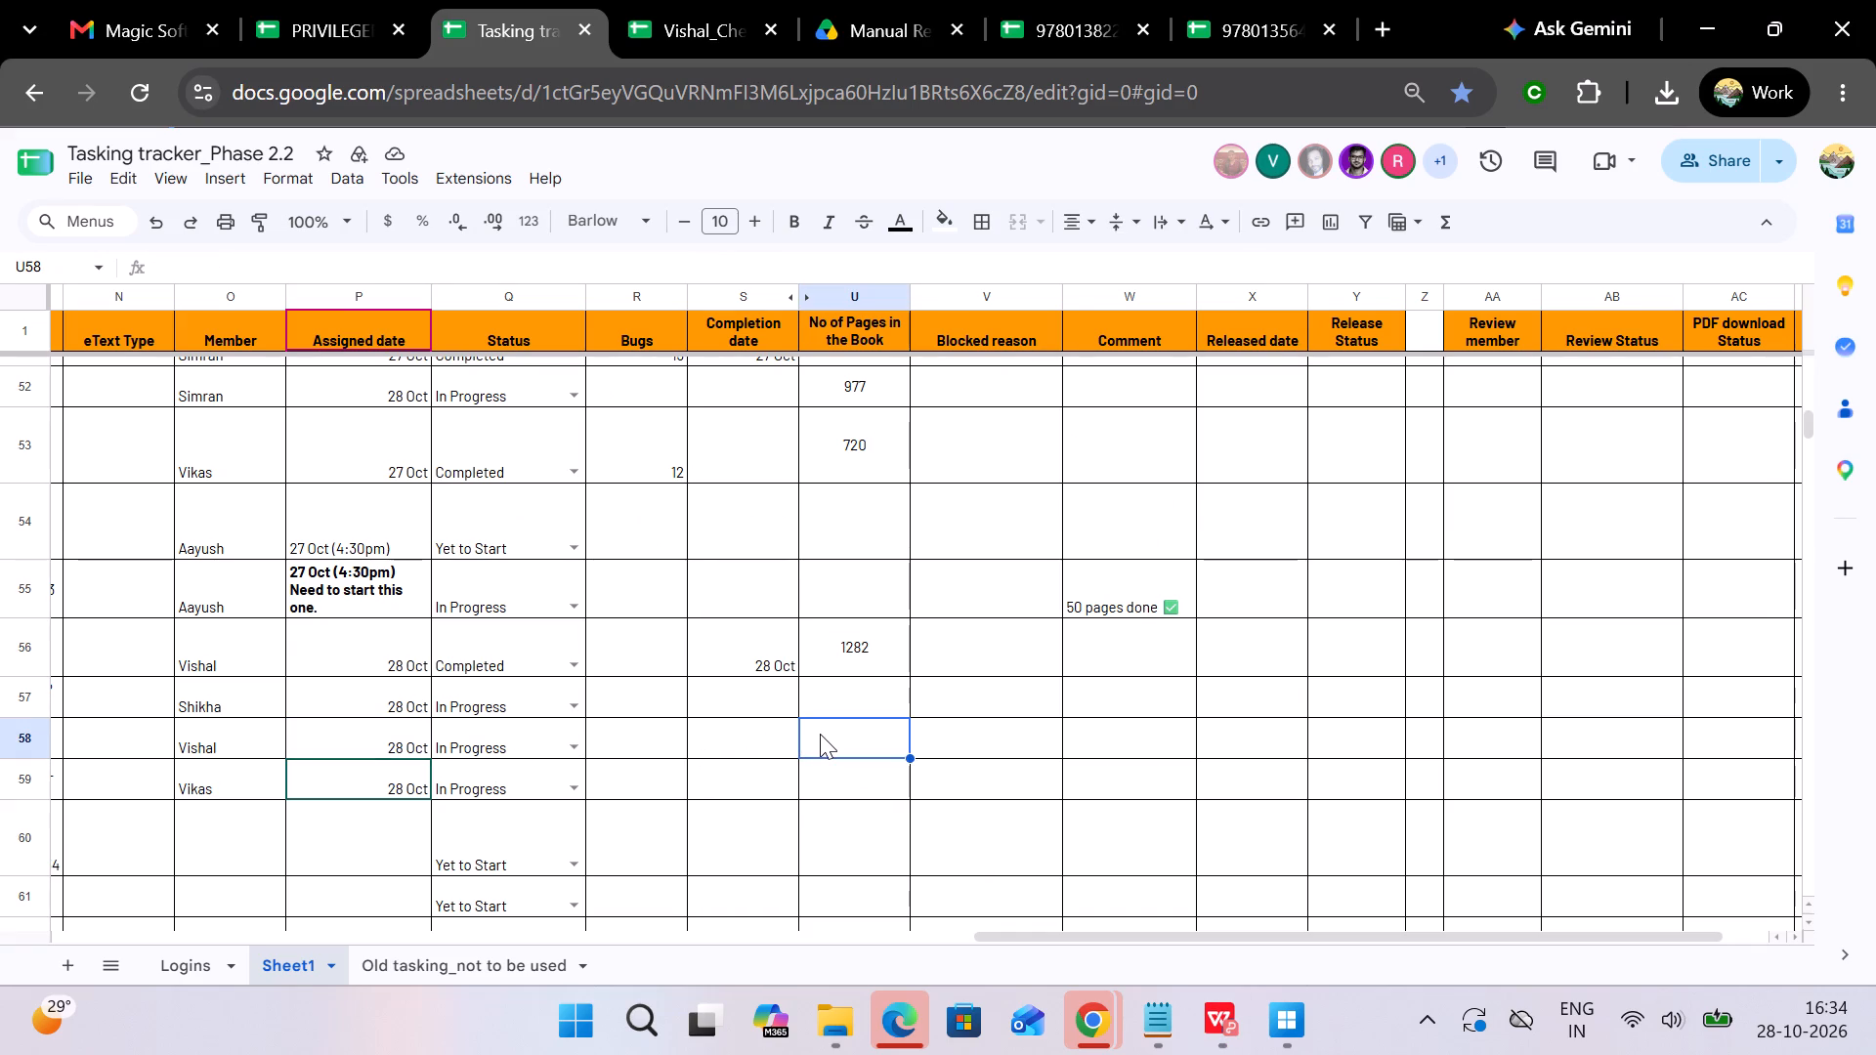
pyautogui.write('1417')
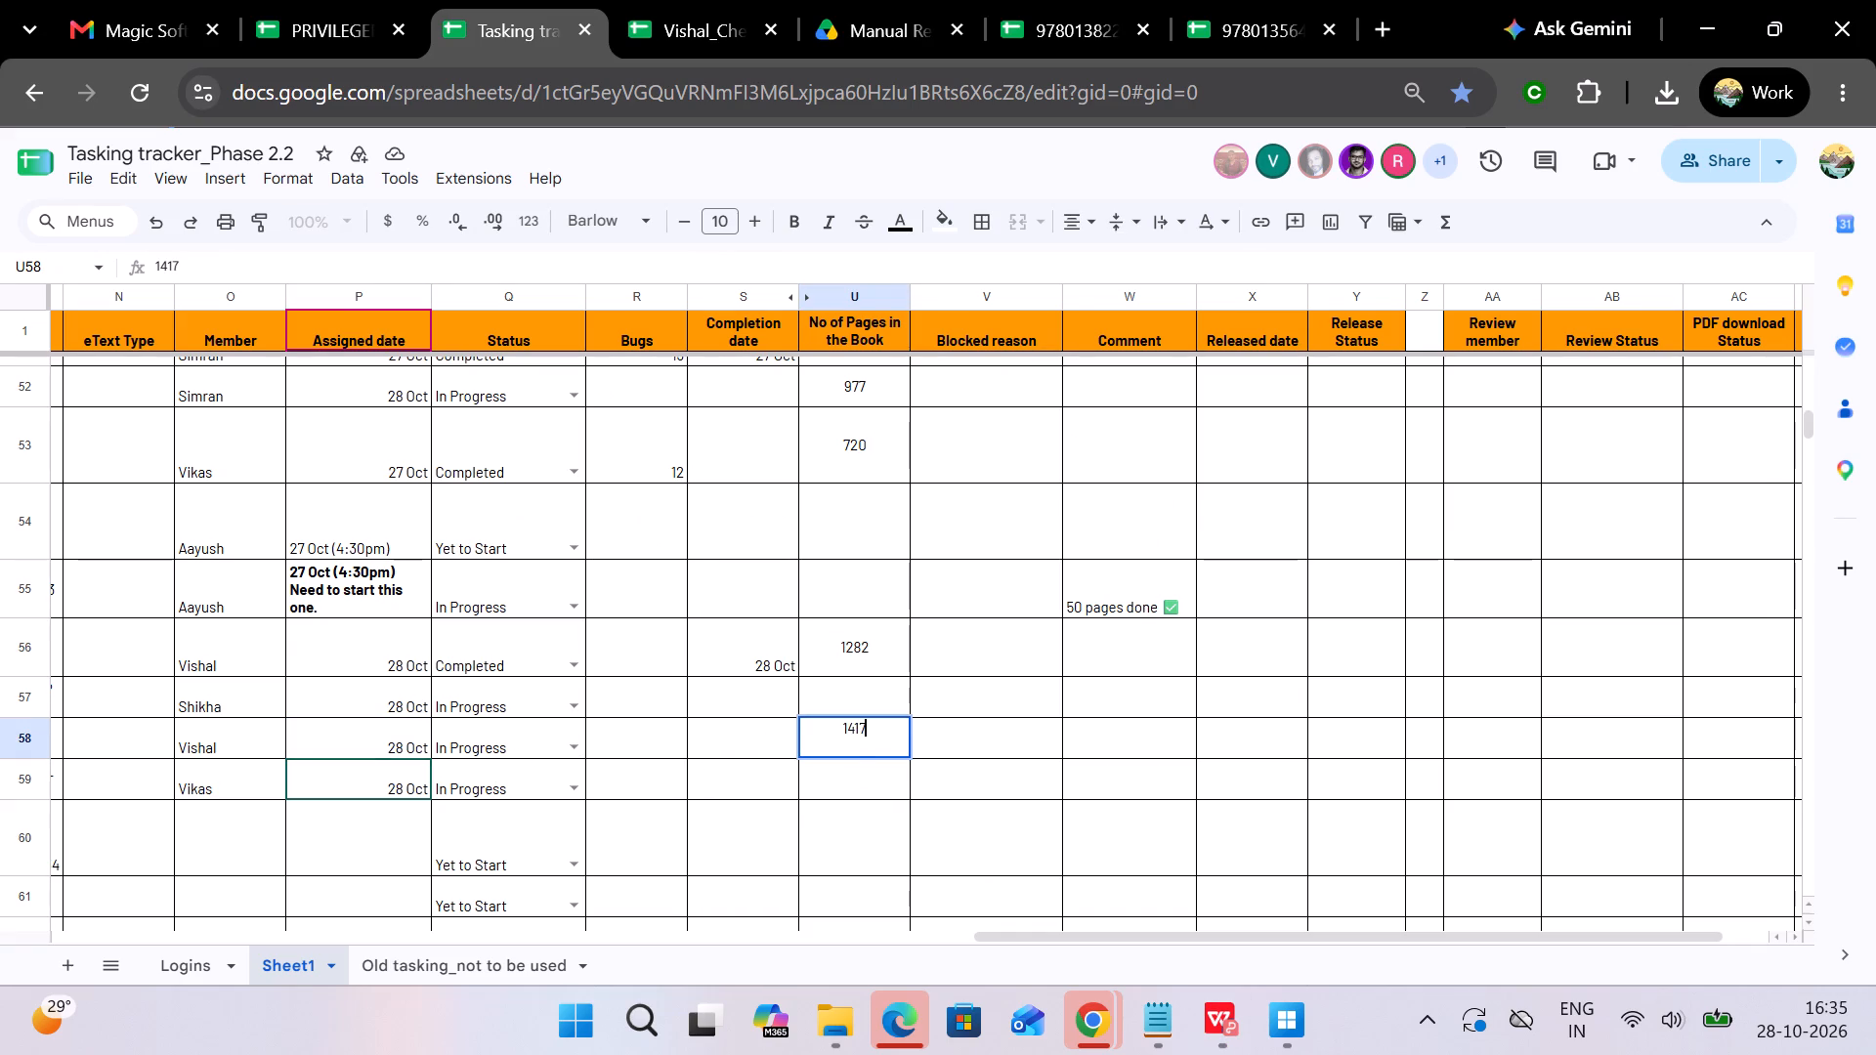
pyautogui.click(929, 743)
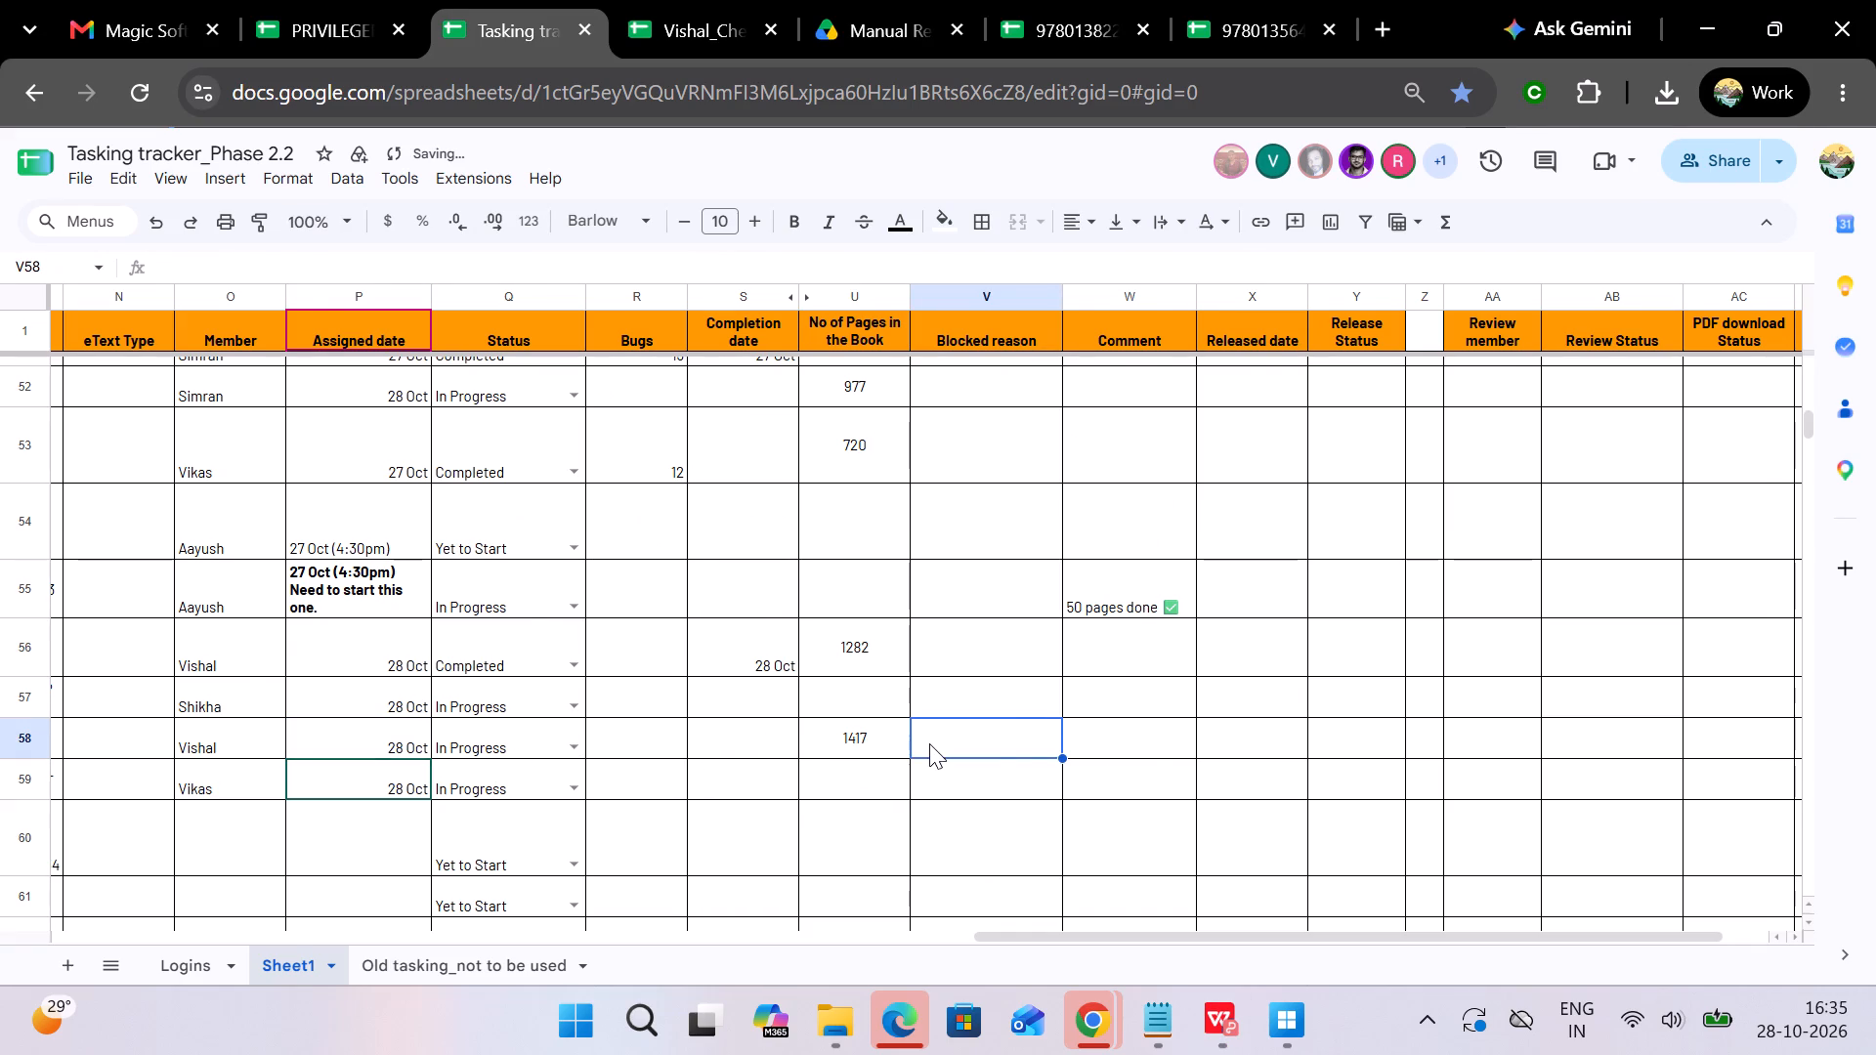
pyautogui.hotkey('alt', 'Tab')
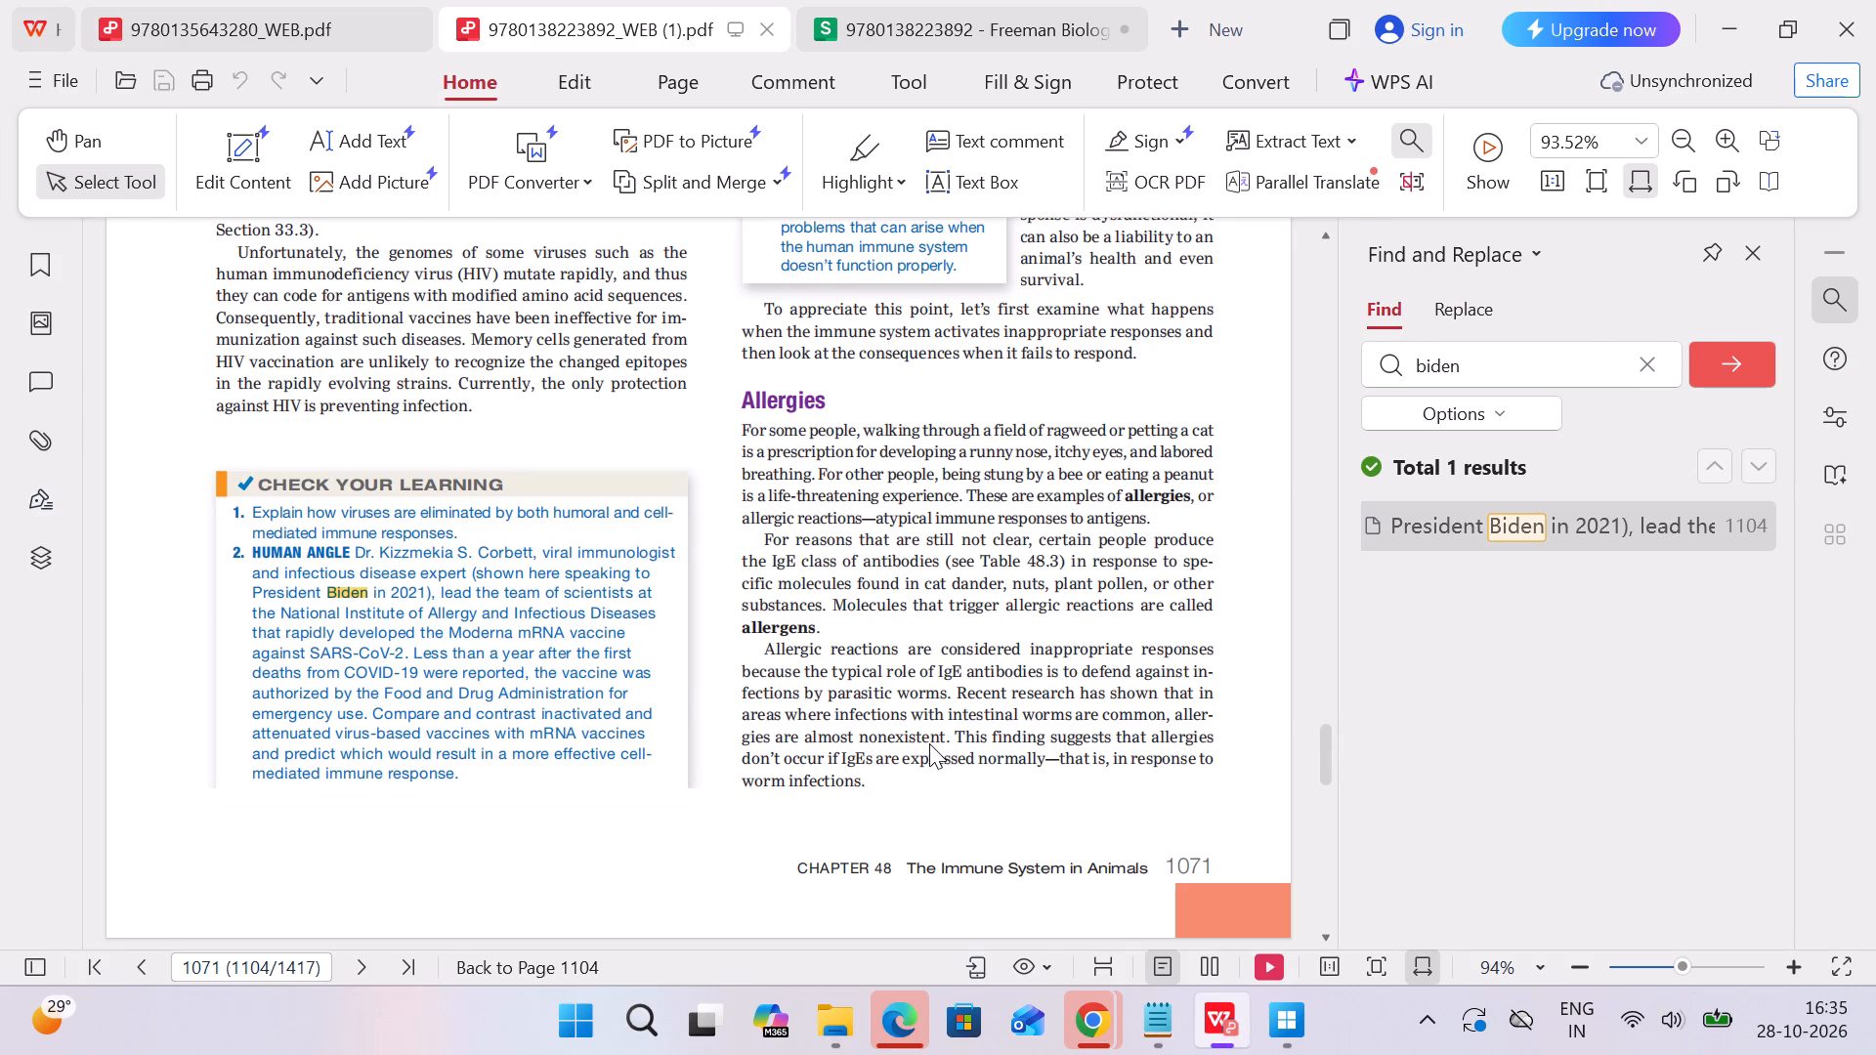
pyautogui.hotkey('alt', 'Tab')
# Check the completion date and status cells of the Biological Science row in the tasking tracker.
pyautogui.click(723, 741)
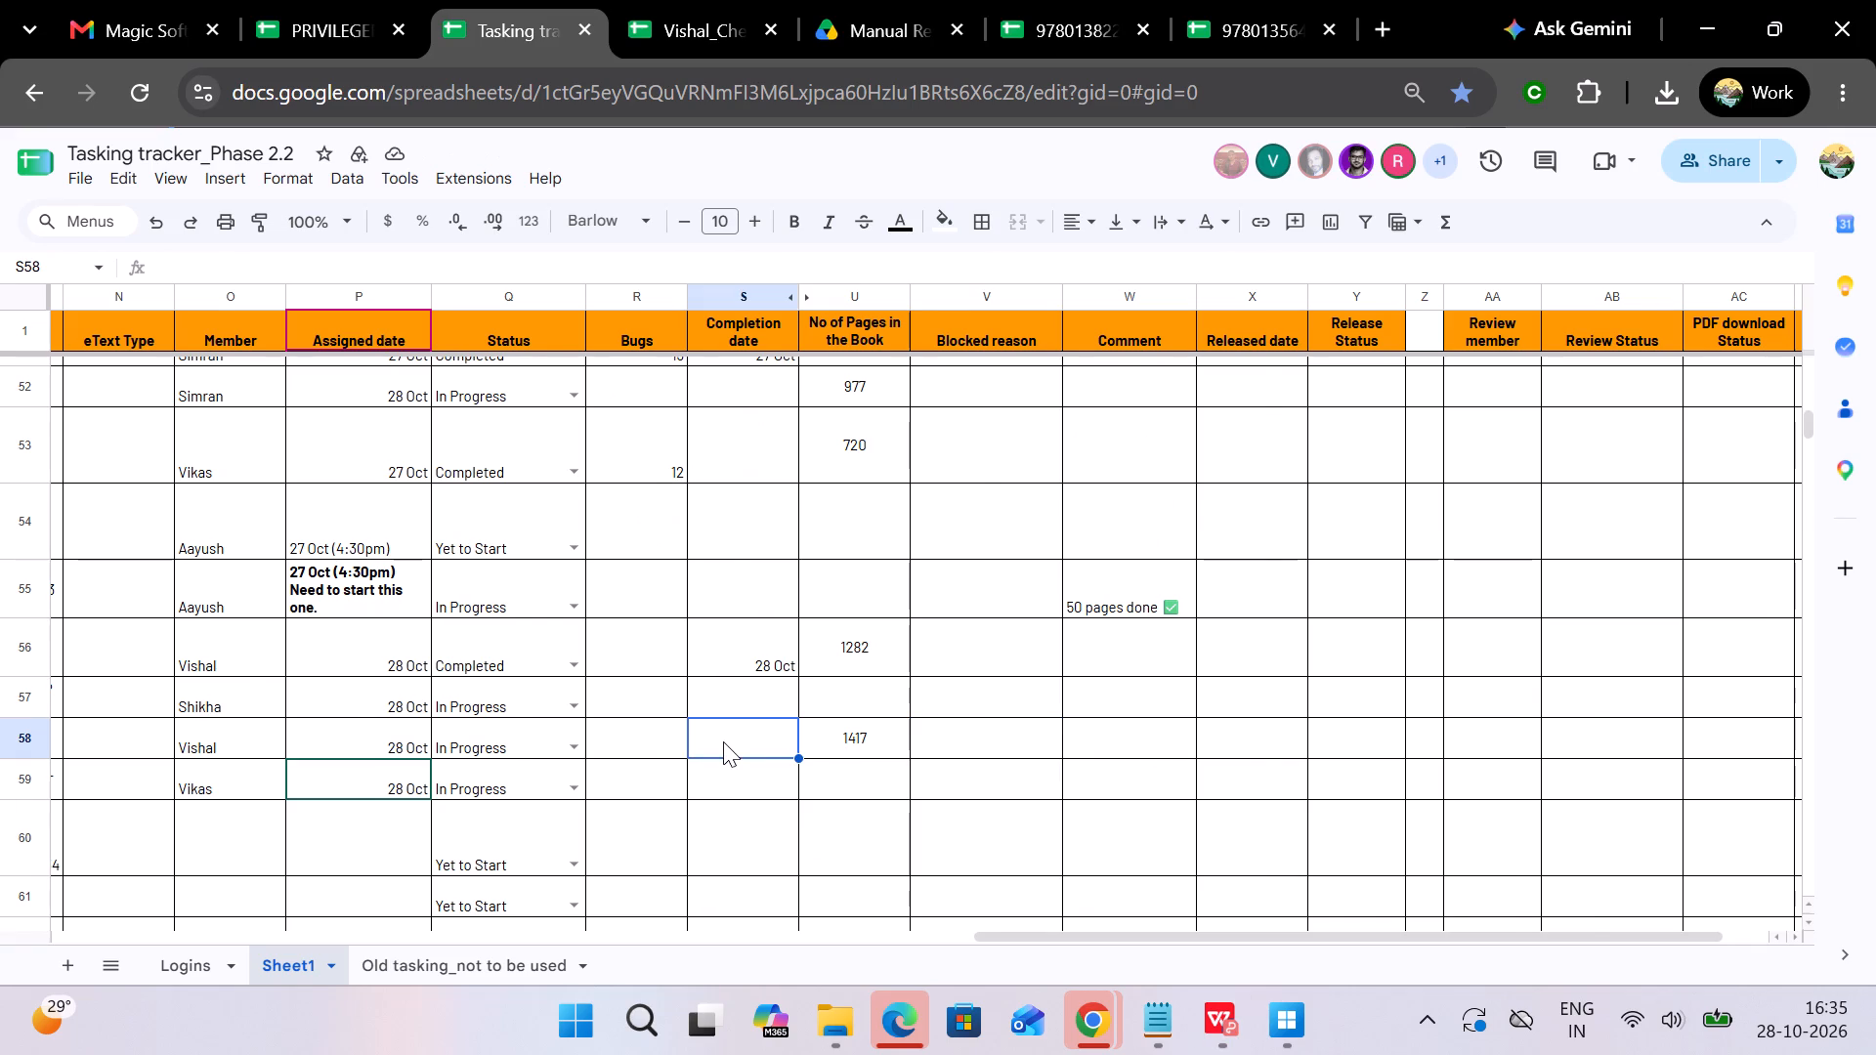
pyautogui.hscroll(2, 723, 741)
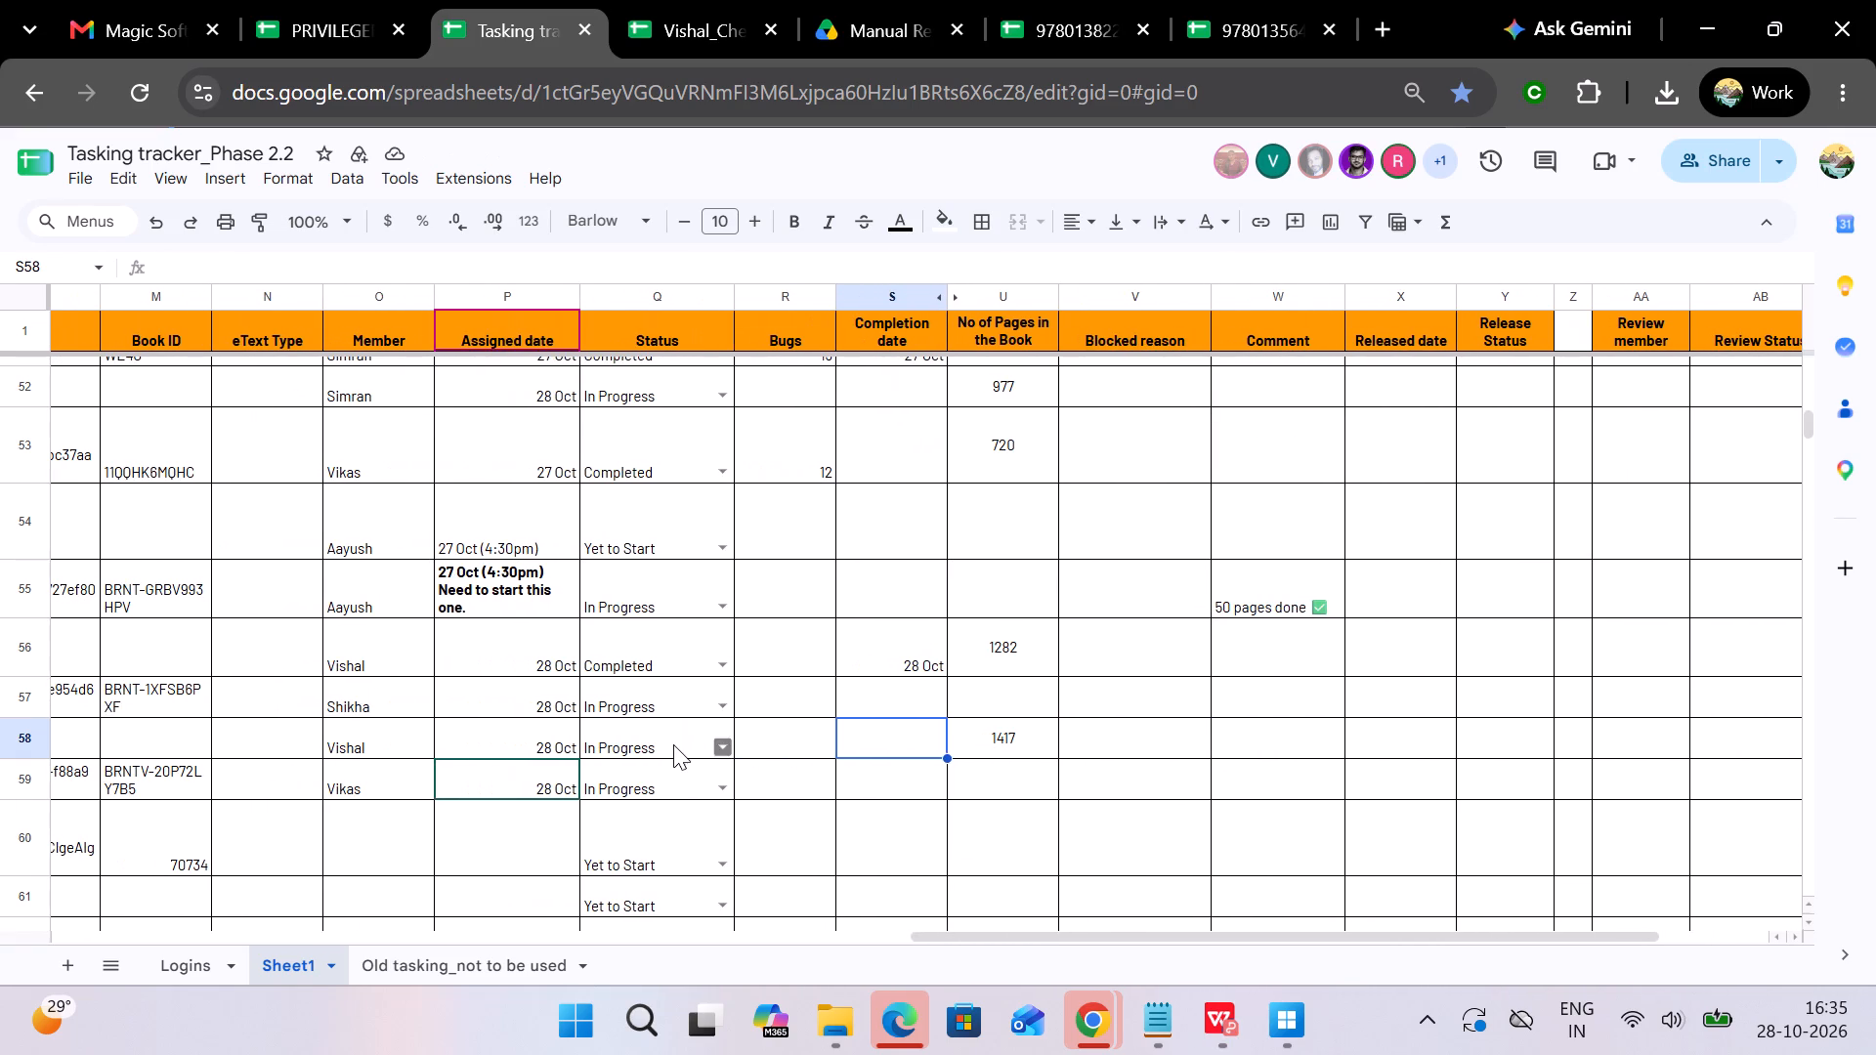
pyautogui.click(673, 744)
pyautogui.hscroll(1, 673, 744)
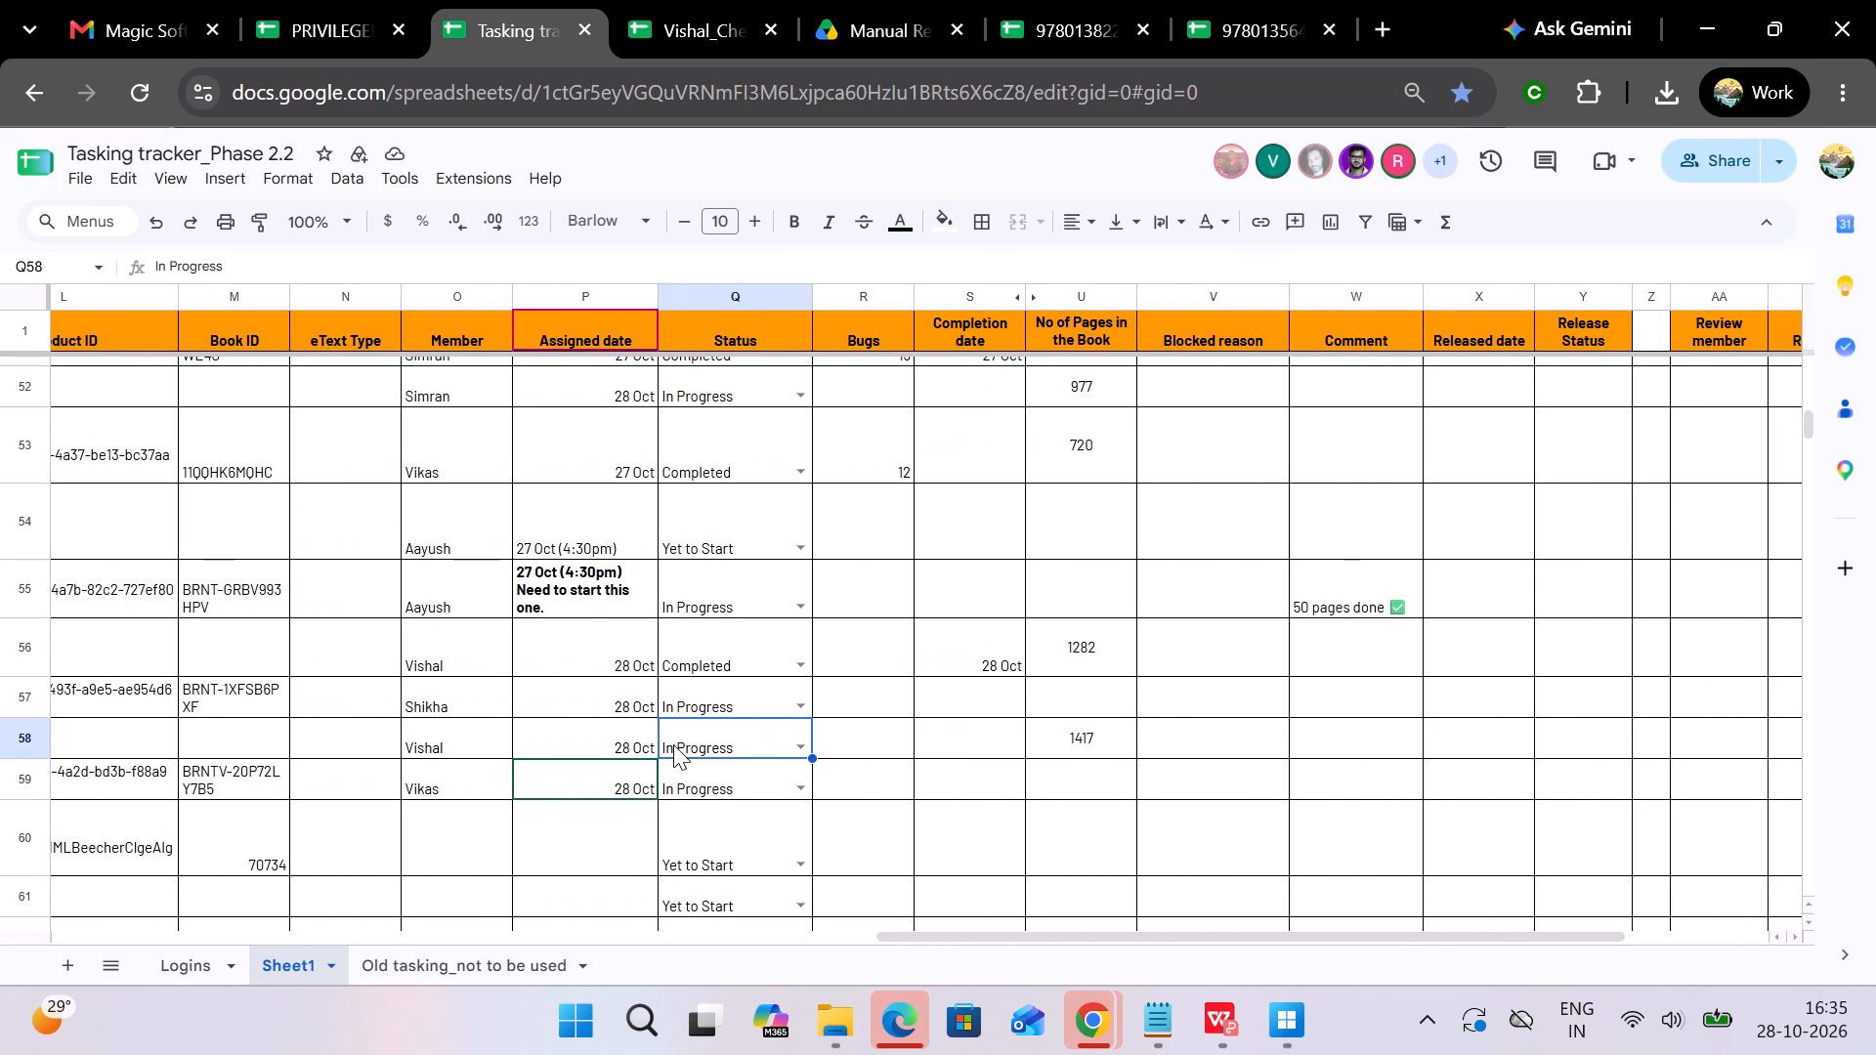